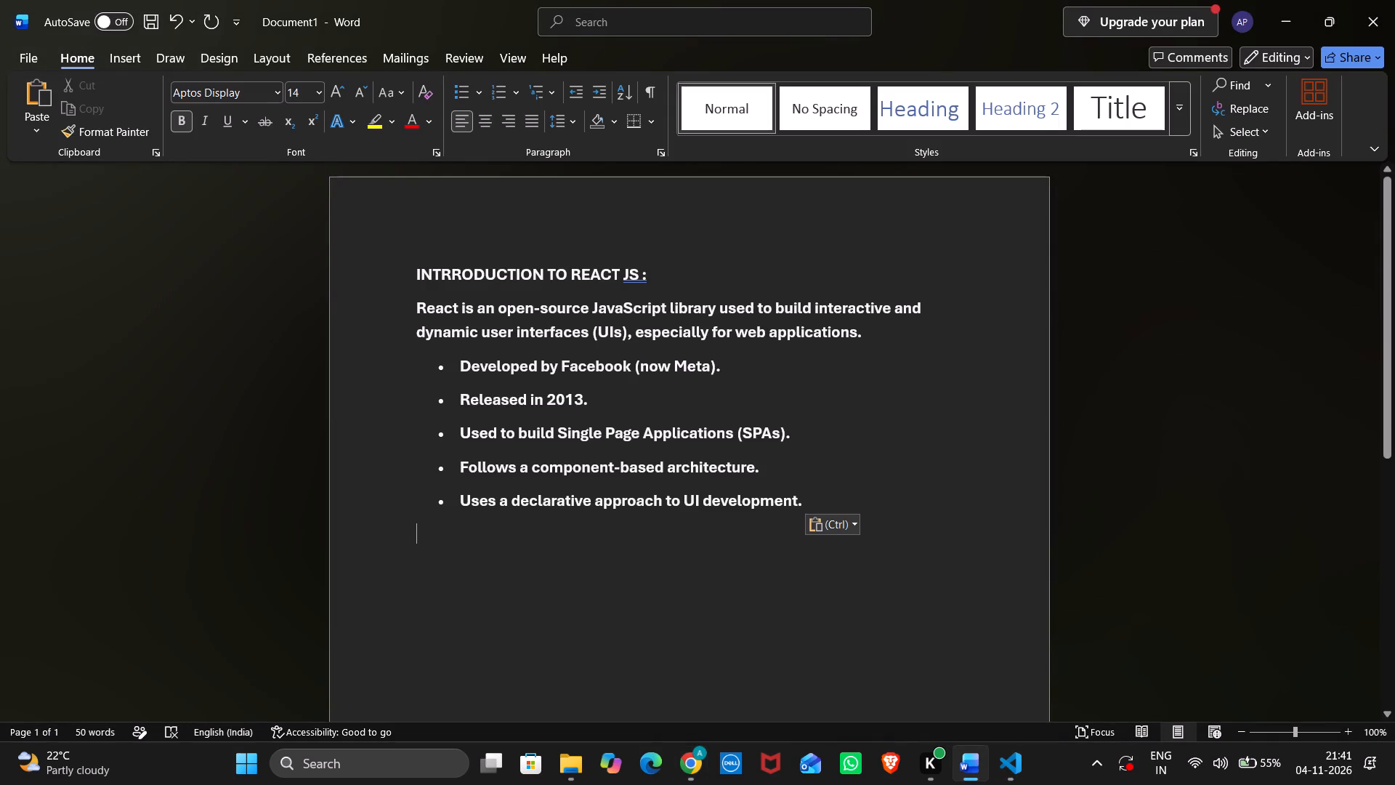
Remove the bold formatting from the React introduction paragraph and its five bullet points, leaving the heading bold.
{"action": "left_click_drag", "start_coordinate": [415, 304], "coordinate": [812, 518]}
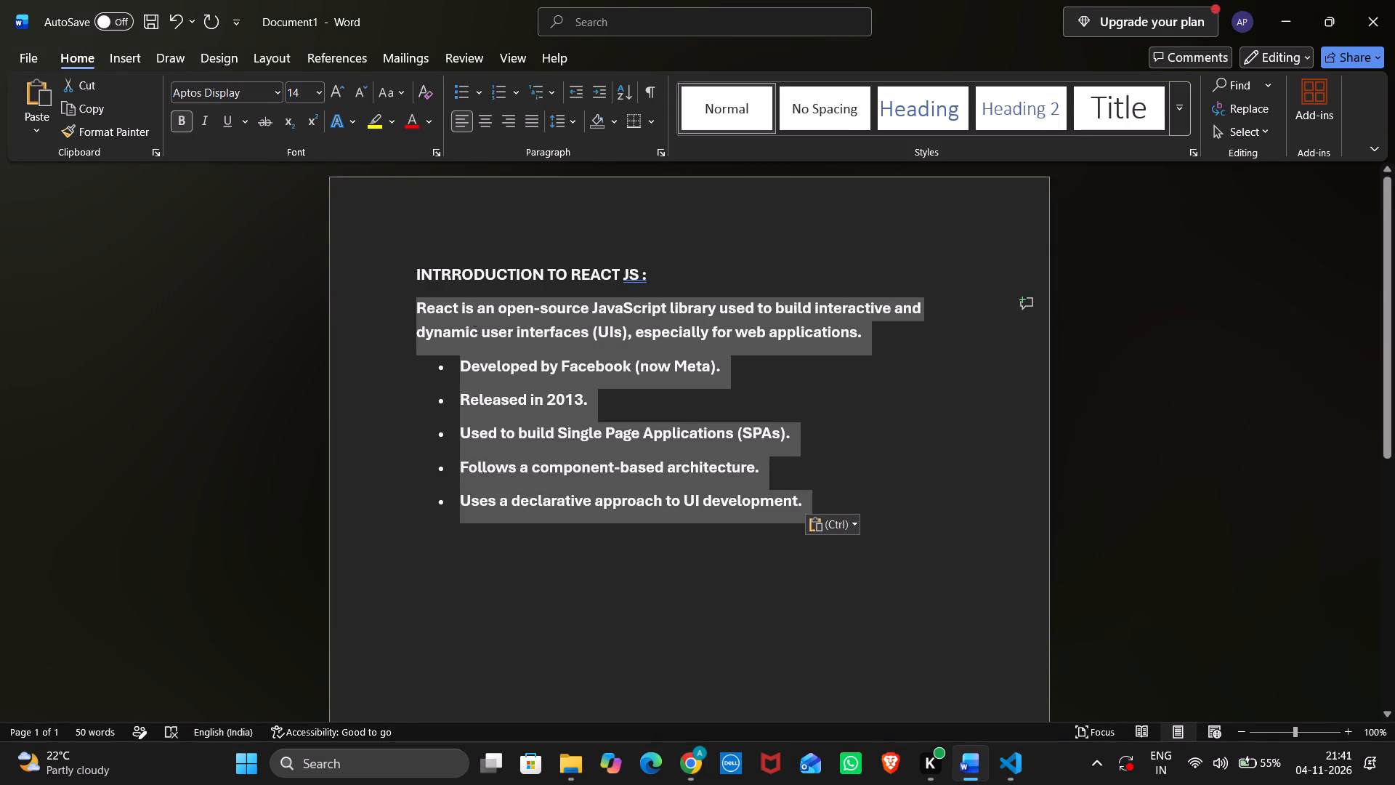
{"action": "left_click", "coordinate": [183, 116]}
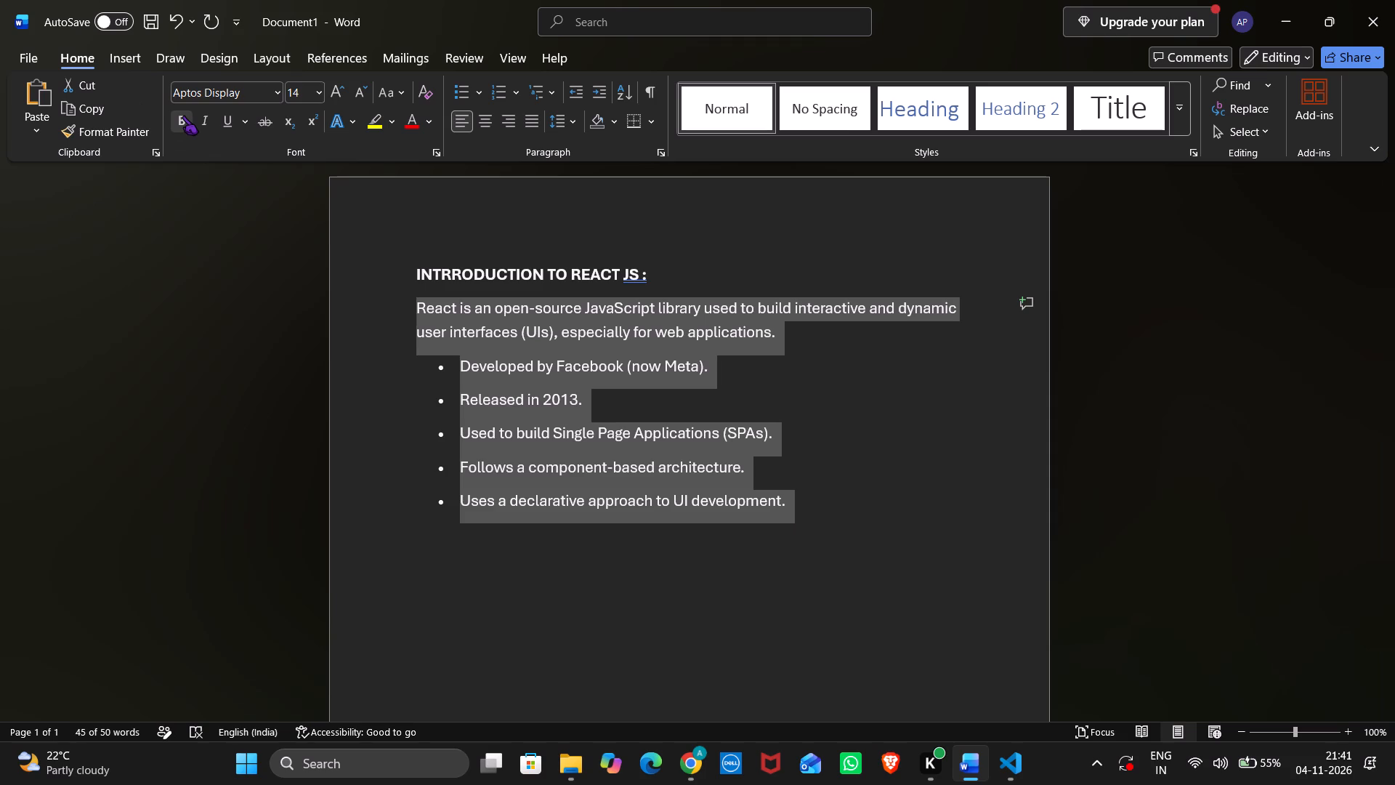
{"action": "left_click", "coordinate": [647, 479]}
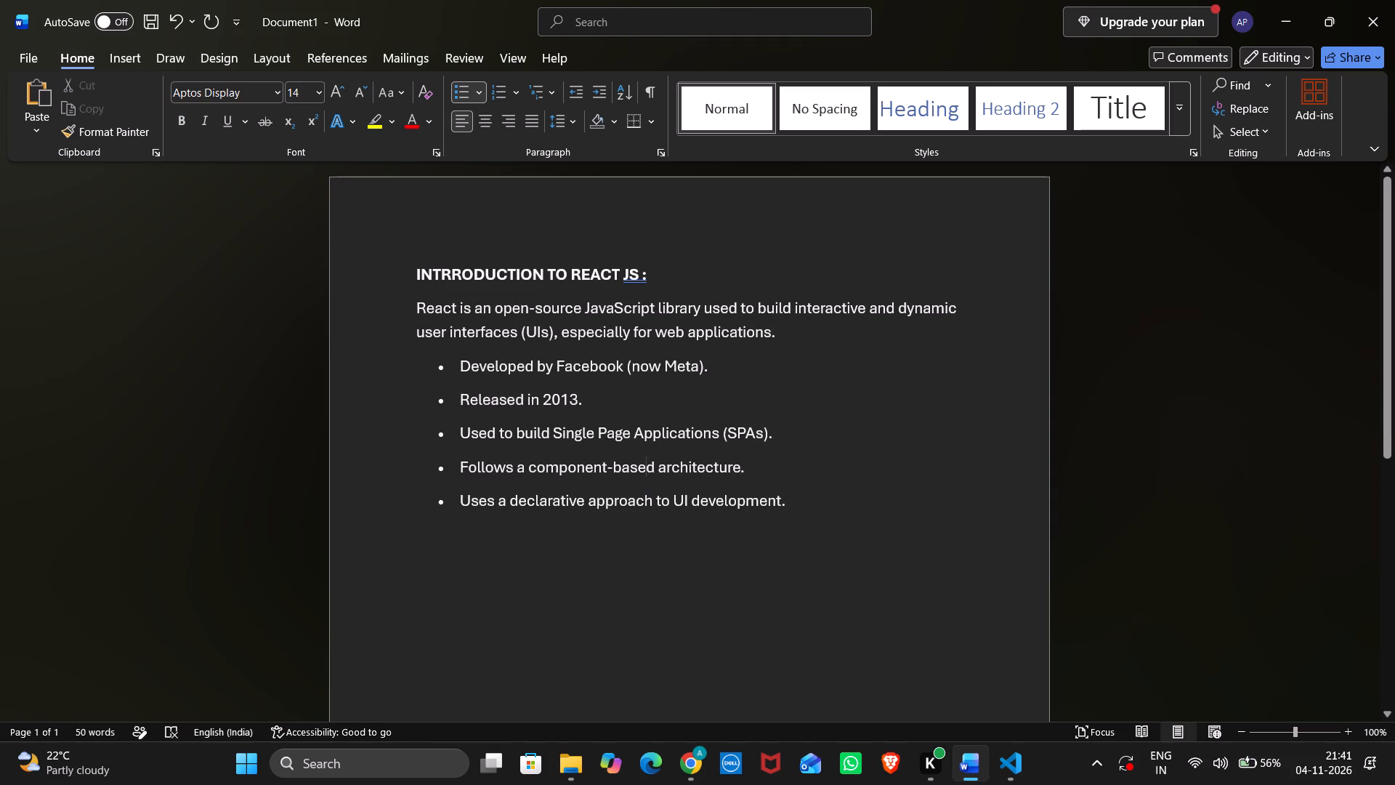
Highlight the words "open-source" and "library" in yellow in the introductory paragraph.
{"action": "left_click_drag", "start_coordinate": [496, 307], "coordinate": [573, 307]}
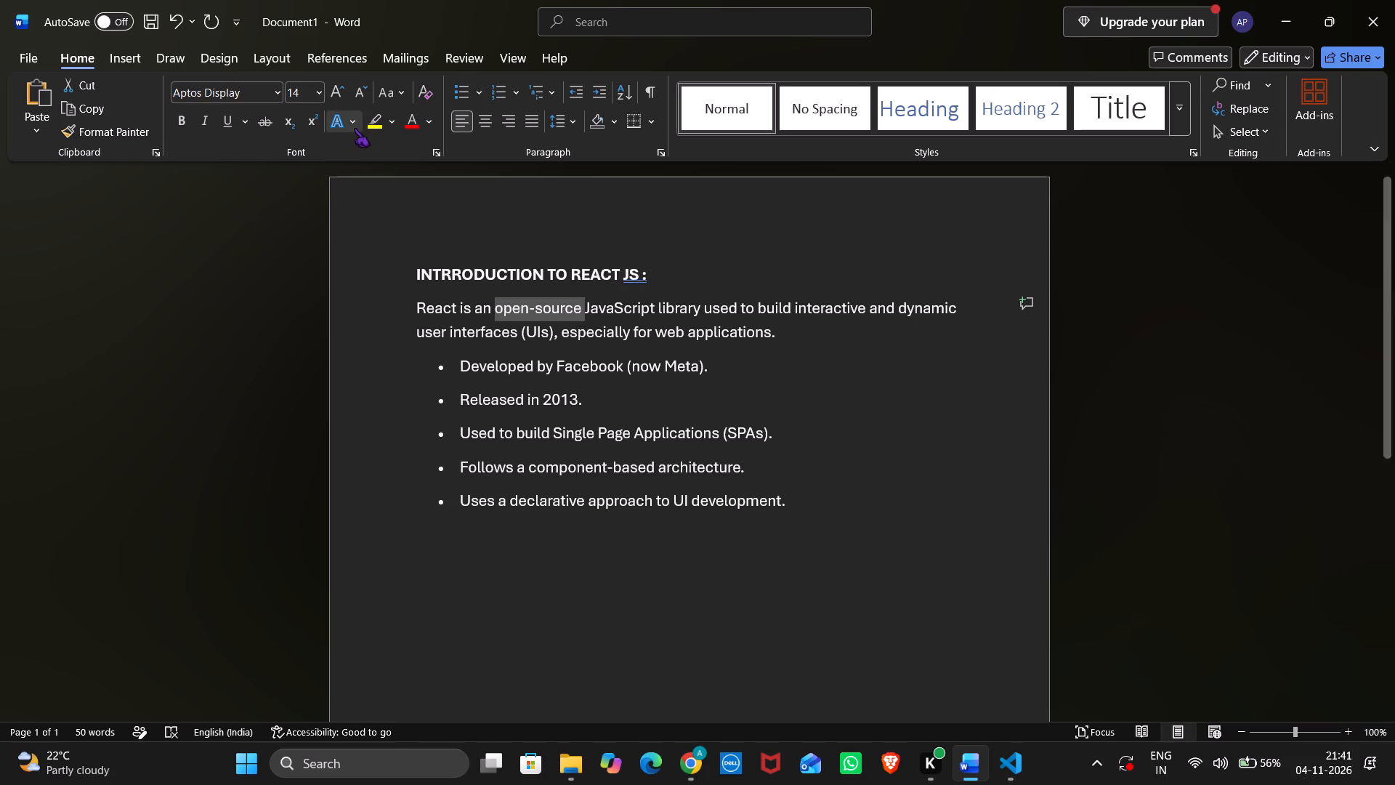
{"action": "left_click", "coordinate": [381, 123]}
{"action": "left_click", "coordinate": [707, 382]}
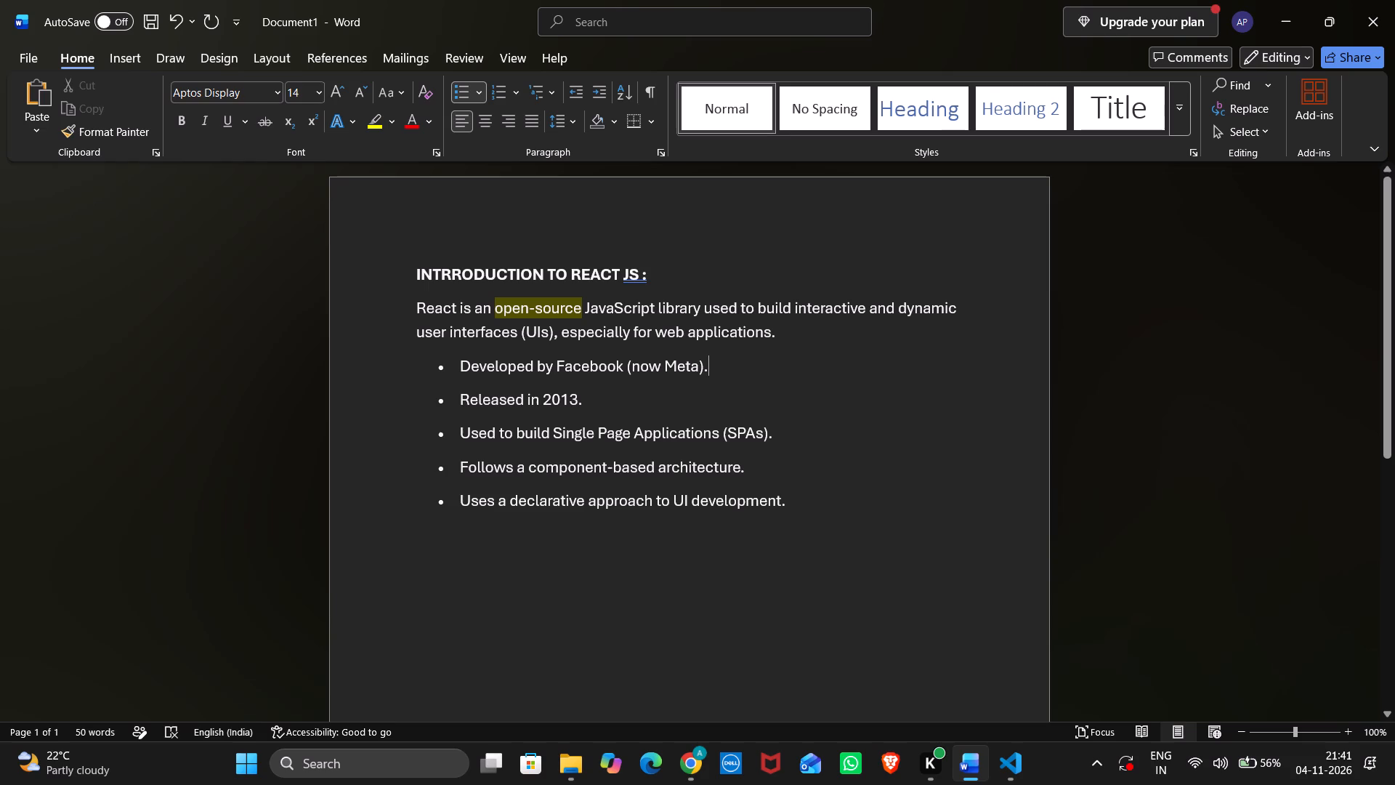
{"action": "left_click_drag", "start_coordinate": [660, 308], "coordinate": [700, 308]}
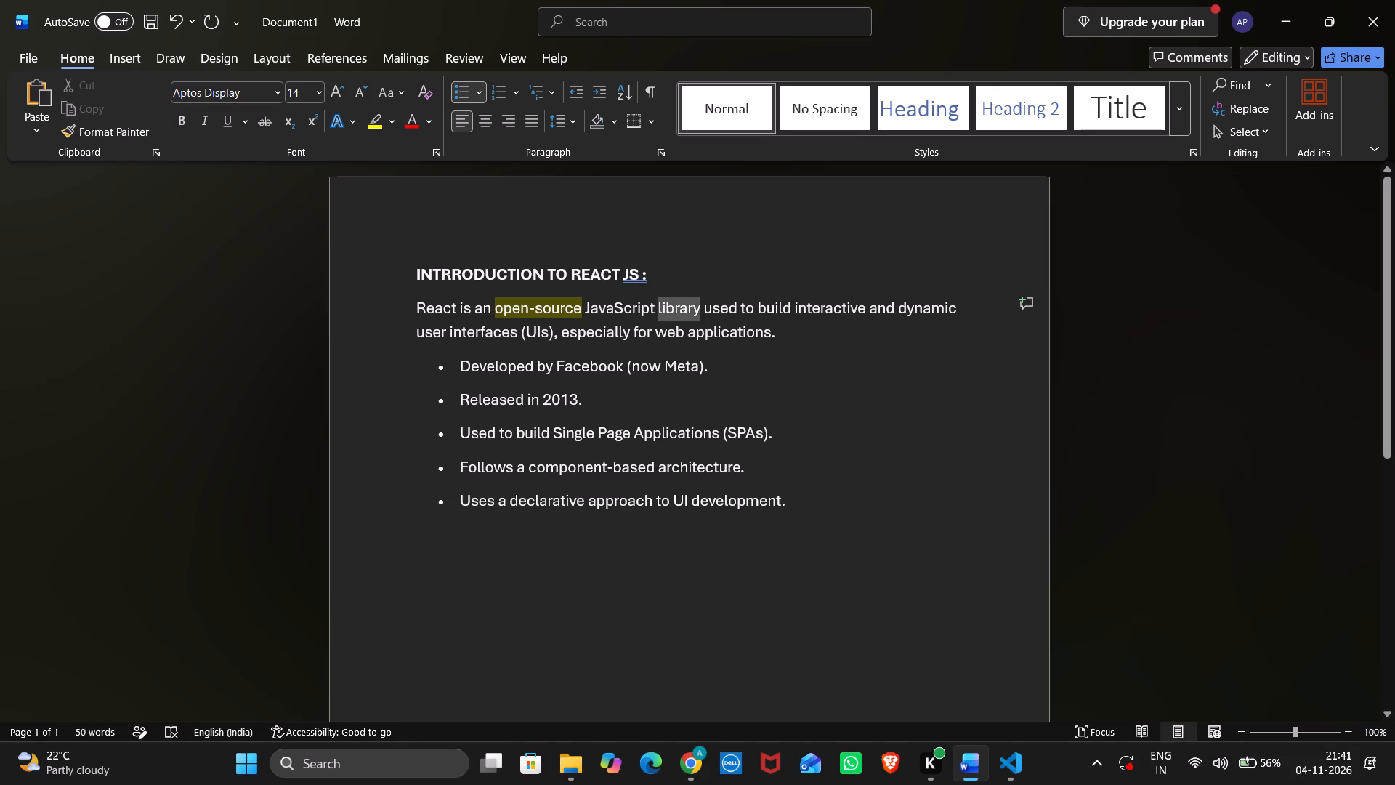
{"action": "left_click_drag", "start_coordinate": [700, 308], "coordinate": [700, 308]}
{"action": "left_click", "coordinate": [372, 118]}
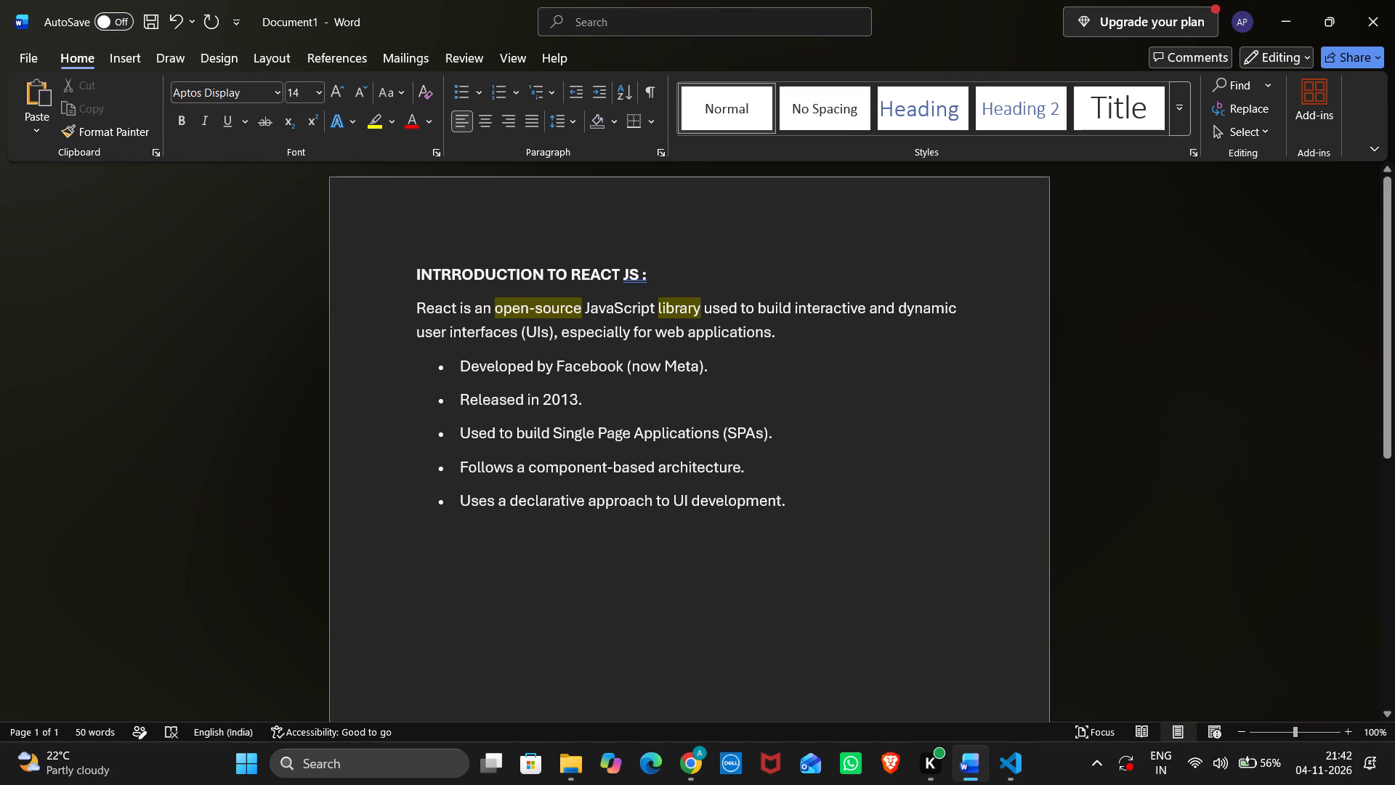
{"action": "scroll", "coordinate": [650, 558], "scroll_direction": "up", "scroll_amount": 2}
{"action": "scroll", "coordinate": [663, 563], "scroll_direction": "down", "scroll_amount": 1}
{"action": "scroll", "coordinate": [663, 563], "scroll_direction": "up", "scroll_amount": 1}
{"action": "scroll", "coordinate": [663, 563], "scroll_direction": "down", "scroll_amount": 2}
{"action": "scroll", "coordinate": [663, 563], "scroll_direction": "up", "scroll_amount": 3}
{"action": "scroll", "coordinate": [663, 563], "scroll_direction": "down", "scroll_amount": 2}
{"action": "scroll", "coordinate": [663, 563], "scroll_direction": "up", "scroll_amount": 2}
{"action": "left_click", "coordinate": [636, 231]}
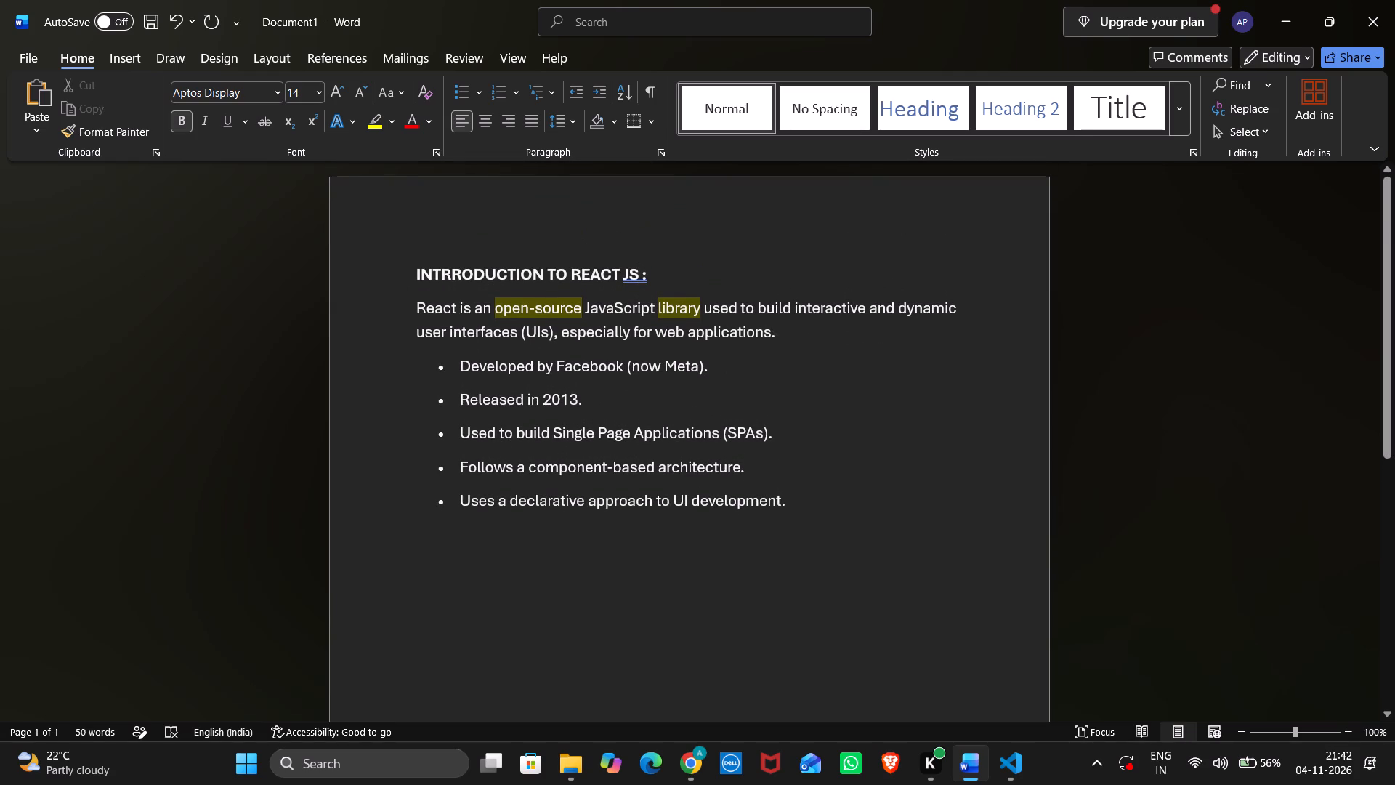
Switch to the ChatGPT notes in Chrome and copy the "2. Features of React" heading with its whole table.
{"action": "left_click", "coordinate": [822, 511]}
{"action": "key", "text": "alt+Tab"}
{"action": "key", "text": "alt+Tab"}
{"action": "key", "text": "alt+Tab"}
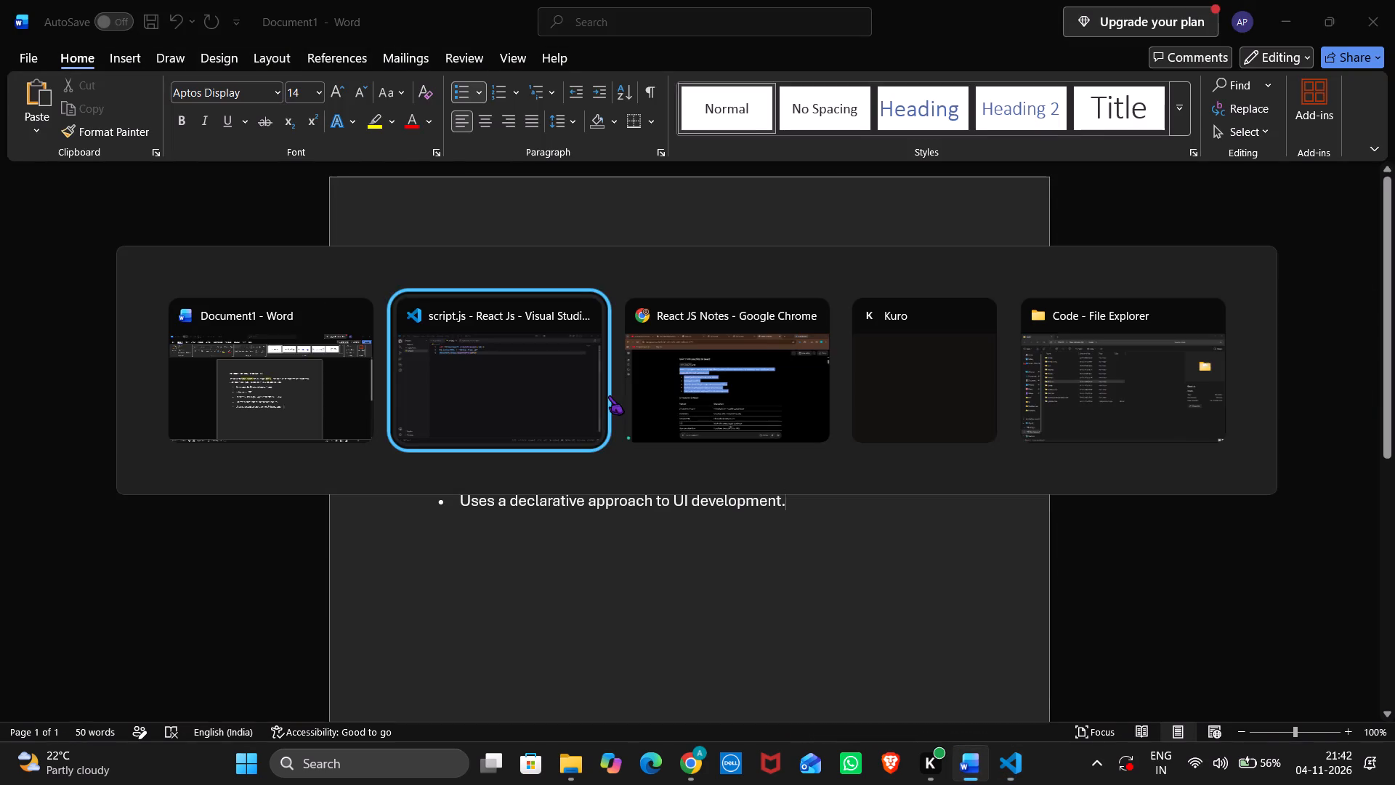
{"action": "key", "text": "alt+Tab"}
{"action": "scroll", "coordinate": [612, 373], "scroll_direction": "down", "scroll_amount": 3}
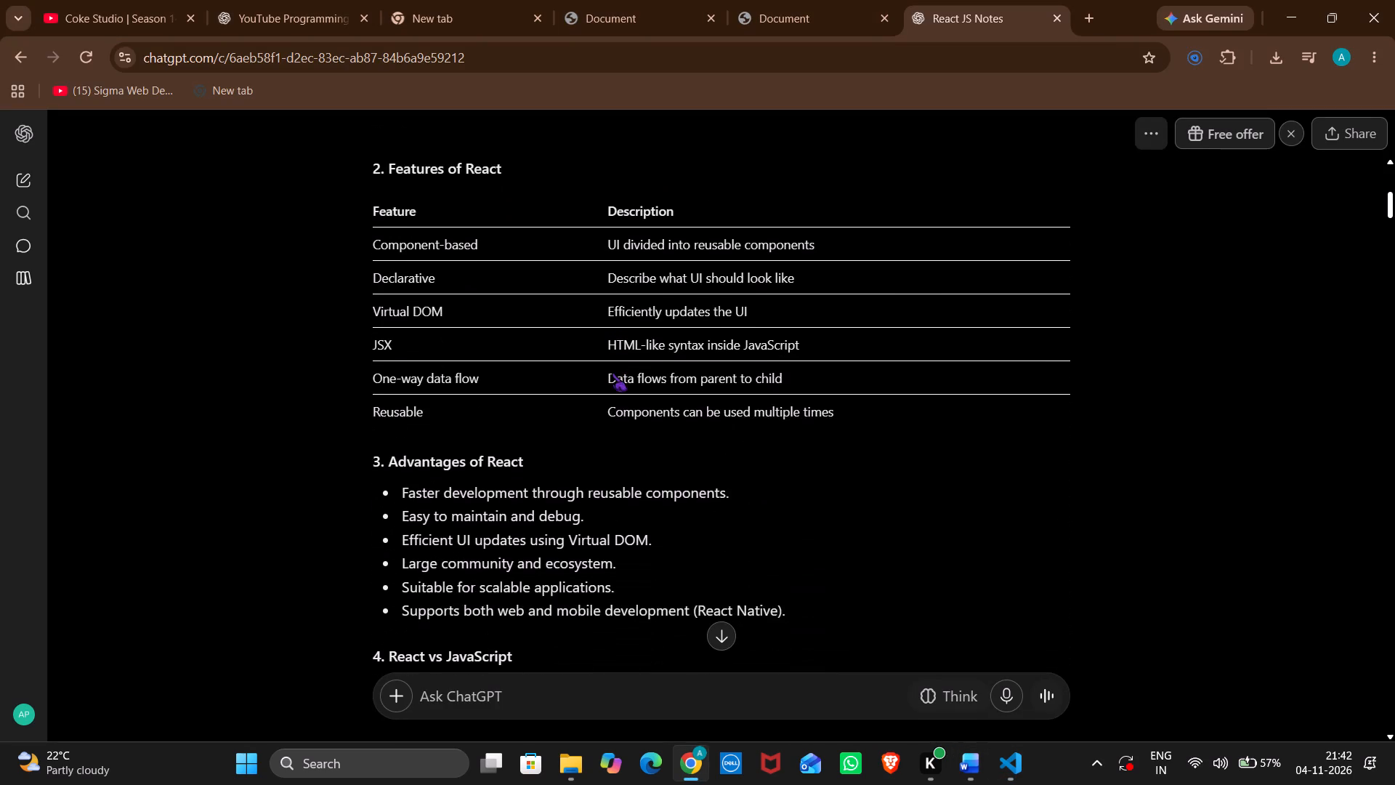
{"action": "left_click", "coordinate": [636, 391]}
{"action": "scroll", "coordinate": [563, 499], "scroll_direction": "down", "scroll_amount": 3}
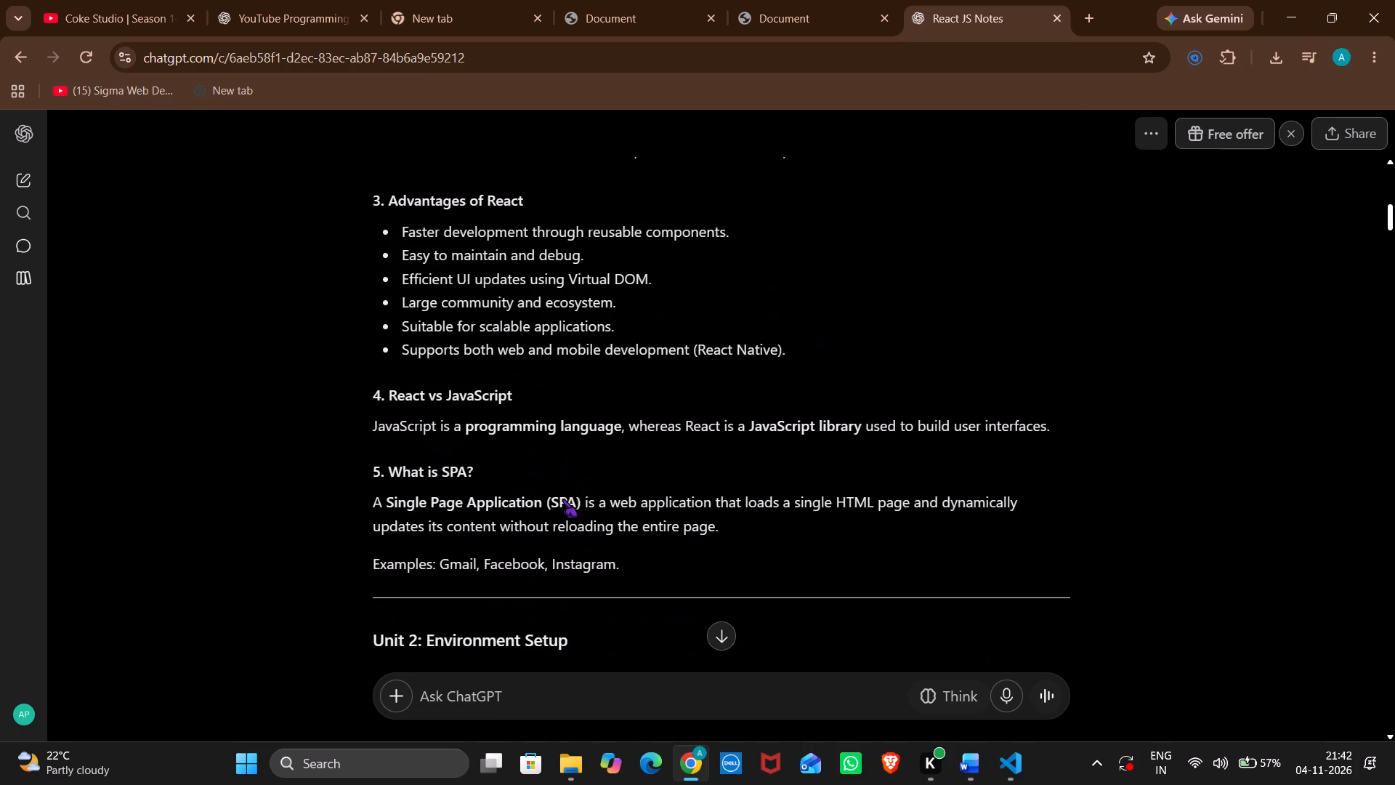
{"action": "scroll", "coordinate": [563, 499], "scroll_direction": "up", "scroll_amount": 5}
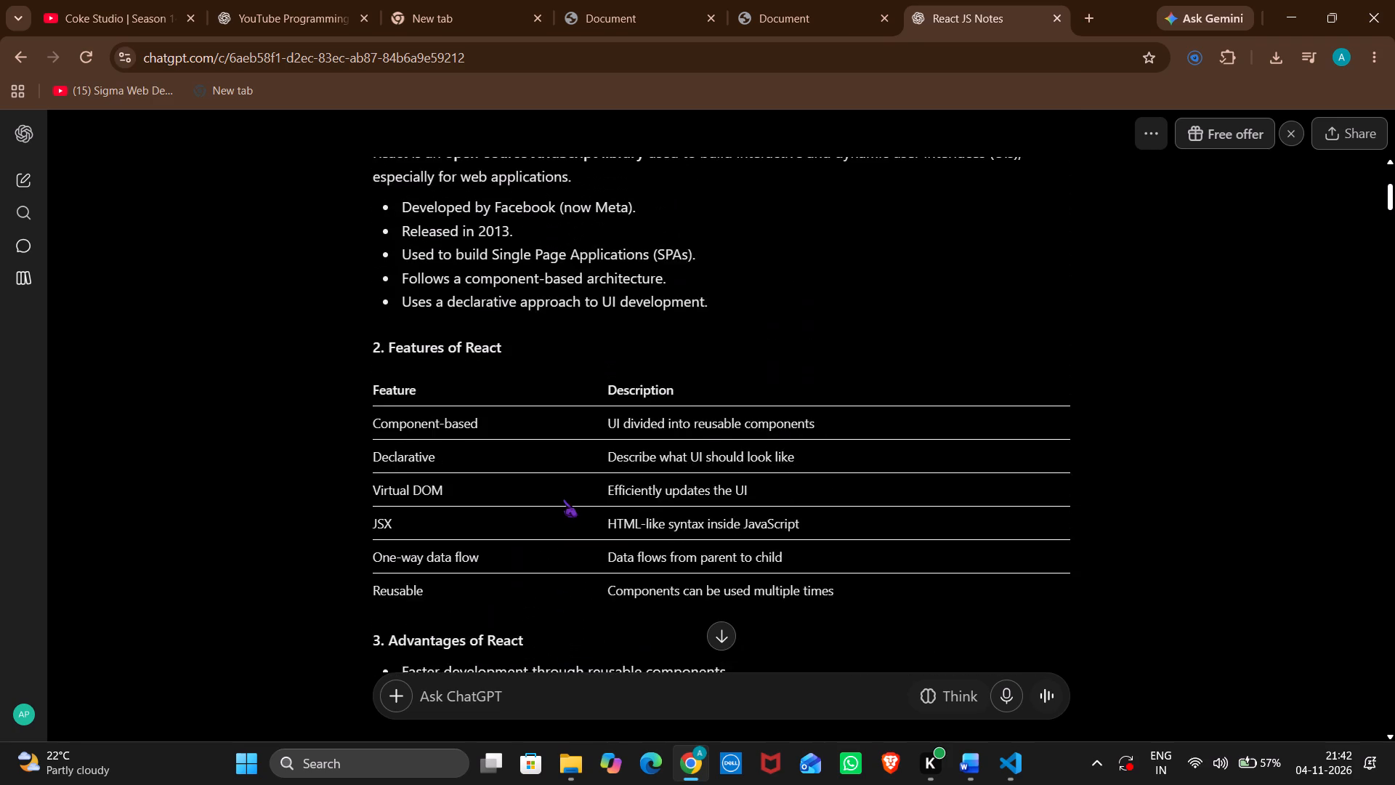
{"action": "scroll", "coordinate": [563, 499], "scroll_direction": "down", "scroll_amount": 1}
{"action": "left_click_drag", "start_coordinate": [357, 256], "coordinate": [1110, 435]}
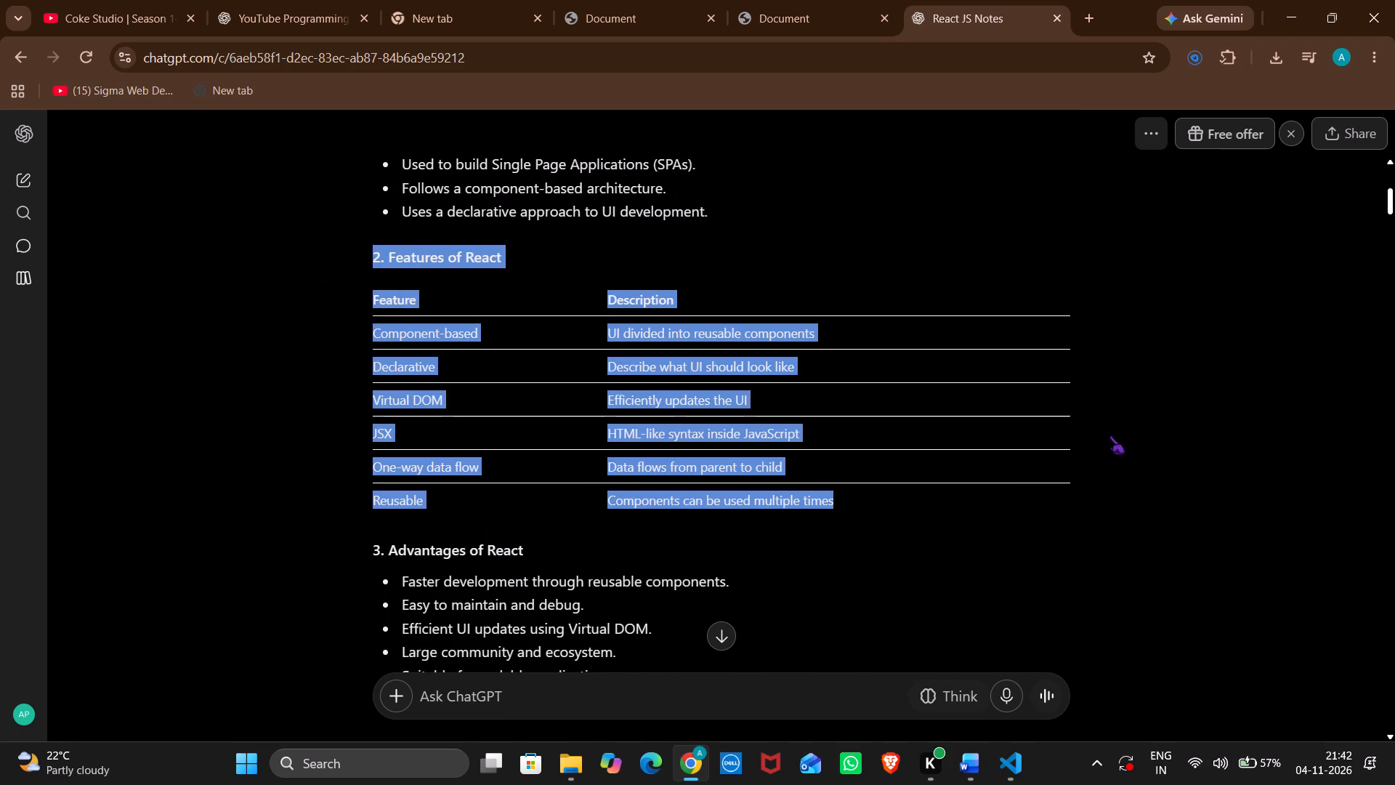
{"action": "left_click_drag", "start_coordinate": [1110, 435], "coordinate": [1100, 448]}
{"action": "key", "text": "ctrl+c"}
Return to the Word document and paste the copied features section below the last introduction bullet.
{"action": "key", "text": "alt+Tab"}
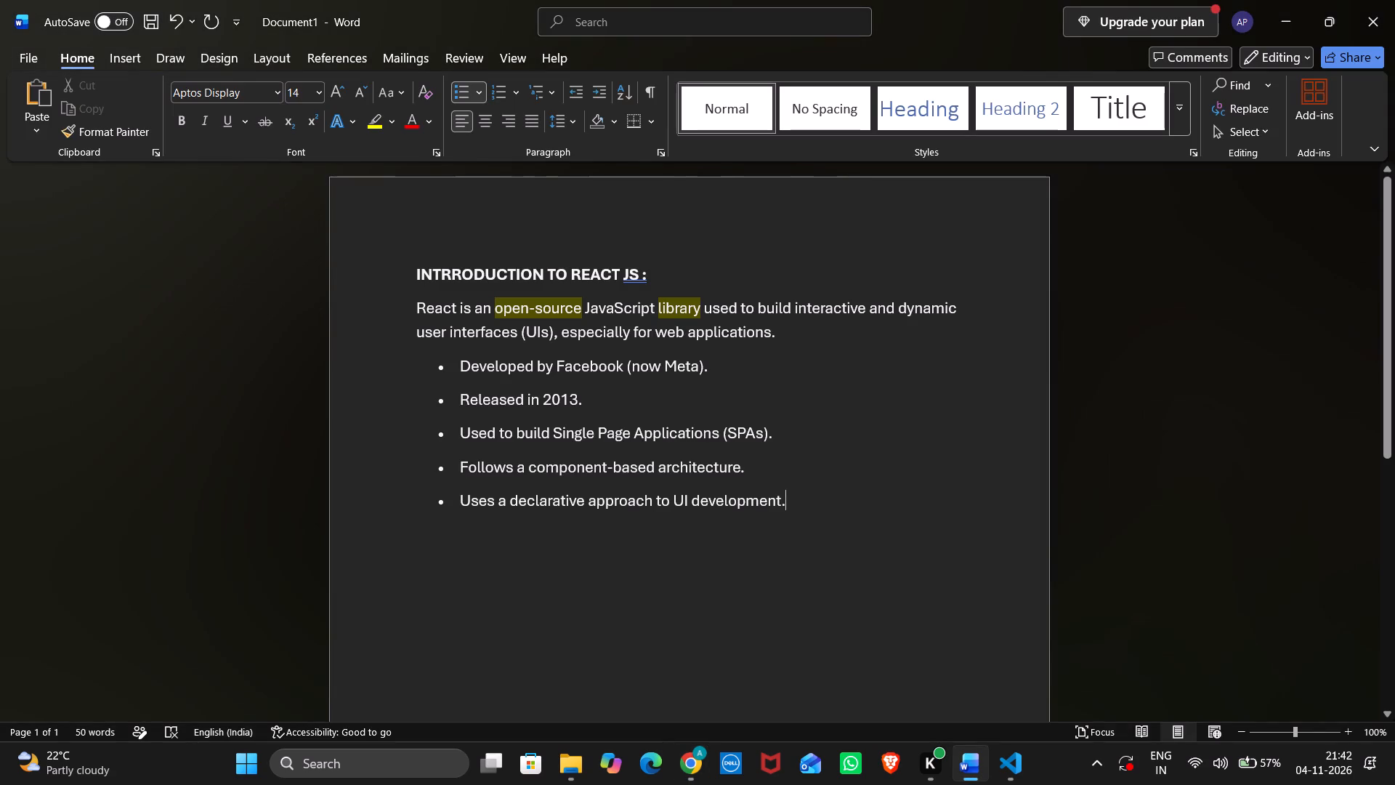
{"action": "key", "text": "Return"}
{"action": "key", "text": "Return"}
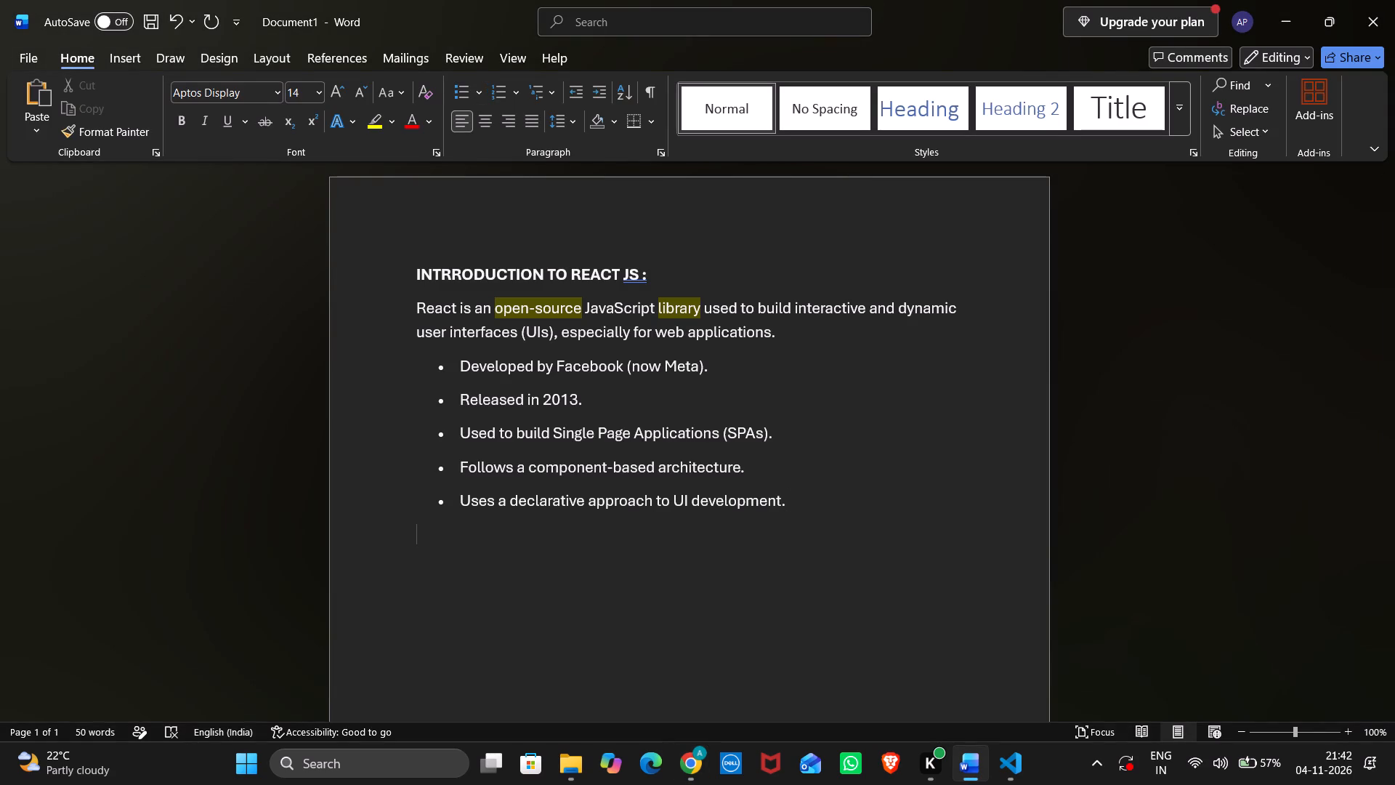
{"action": "key", "text": "ctrl+v"}
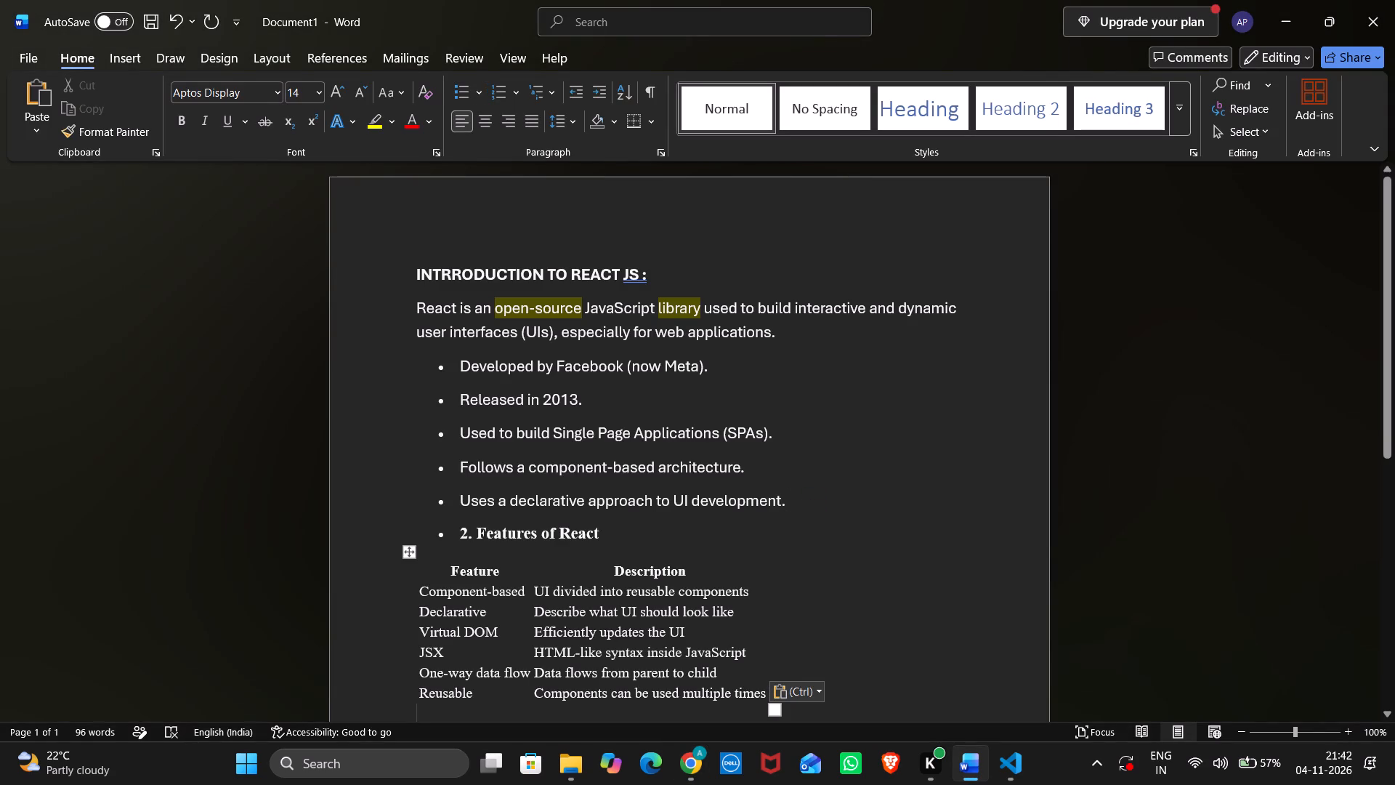
Outdent the pasted features section and remove the bullet and remaining indent from its heading.
{"action": "left_click_drag", "start_coordinate": [421, 525], "coordinate": [812, 706]}
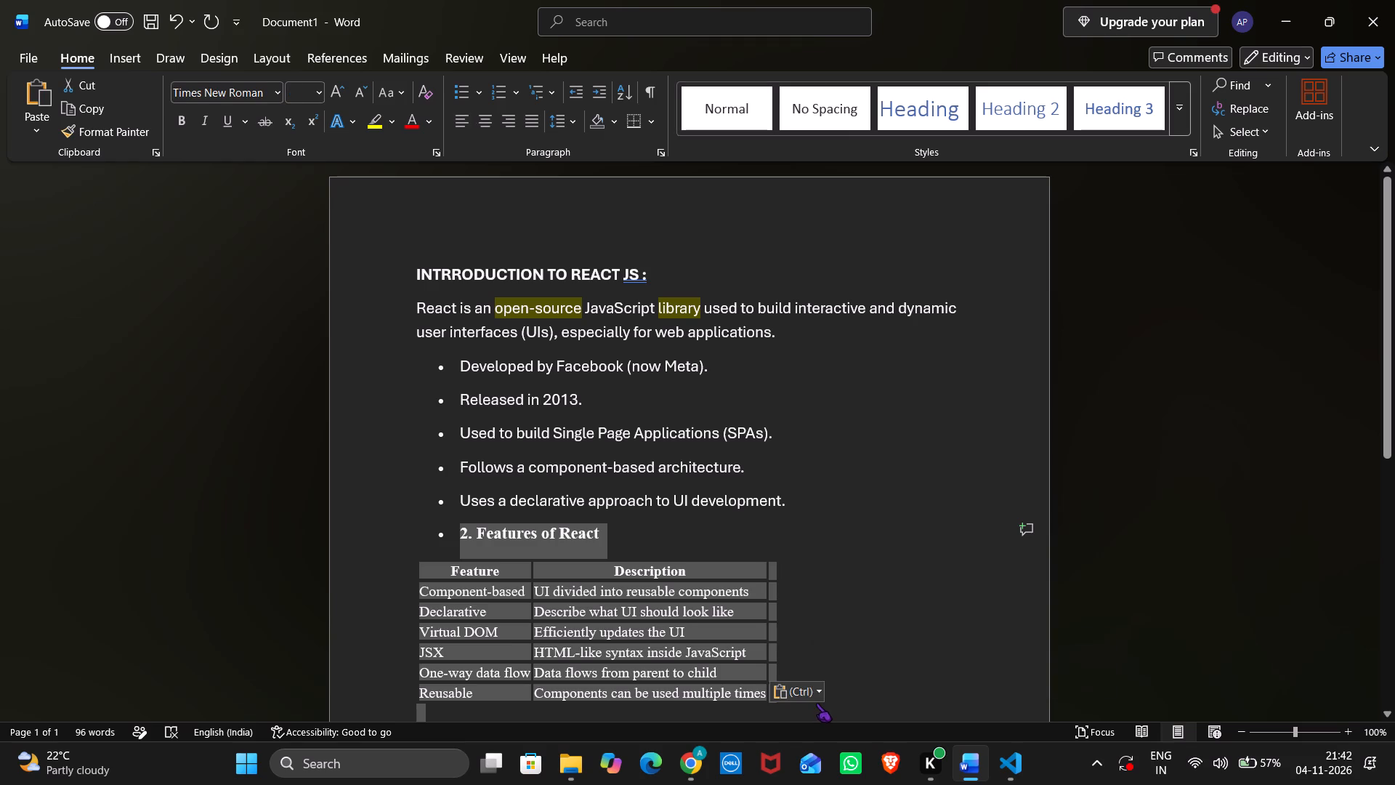
{"action": "key", "text": "shift+Tab"}
{"action": "left_click", "coordinate": [677, 515]}
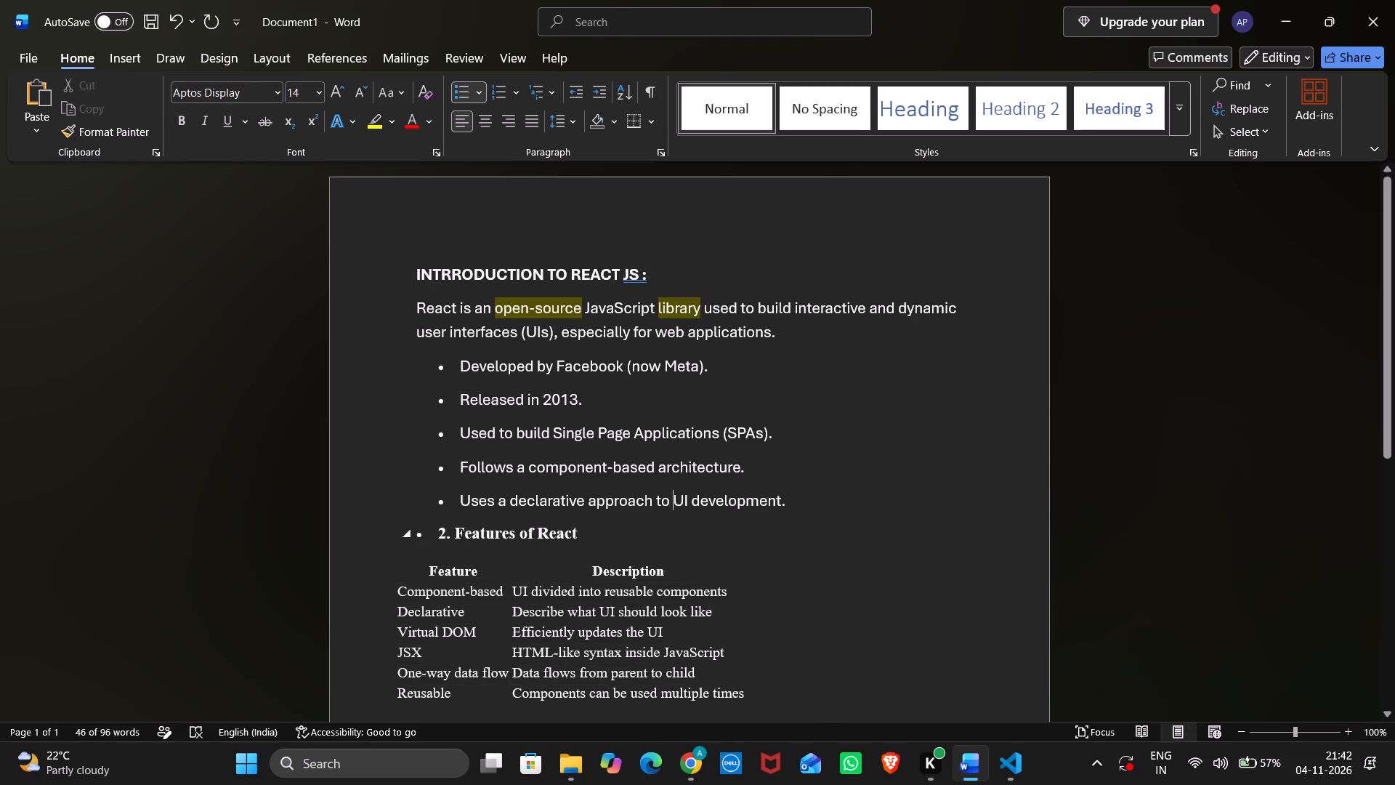
{"action": "left_click", "coordinate": [427, 539]}
{"action": "key", "text": "BackSpace"}
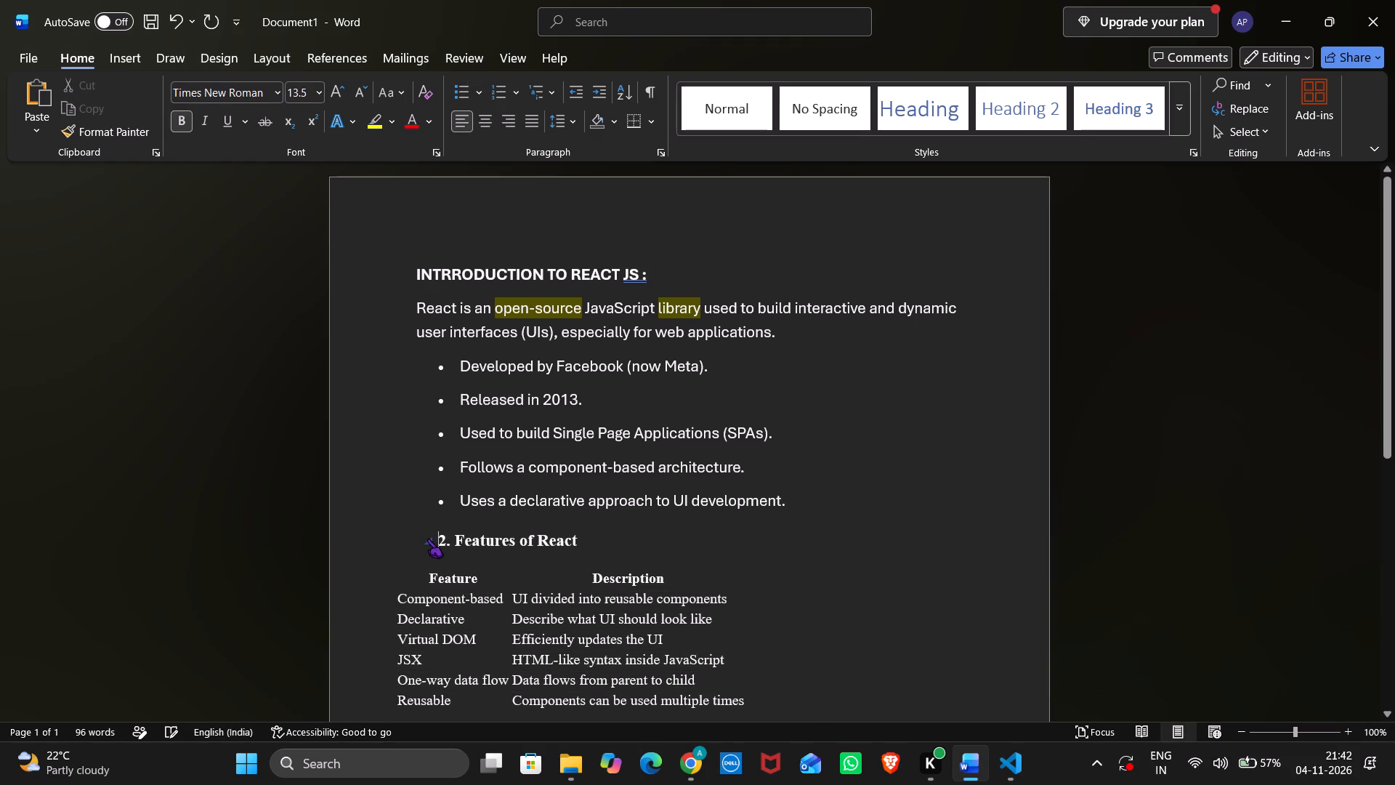
{"action": "key", "text": "BackSpace"}
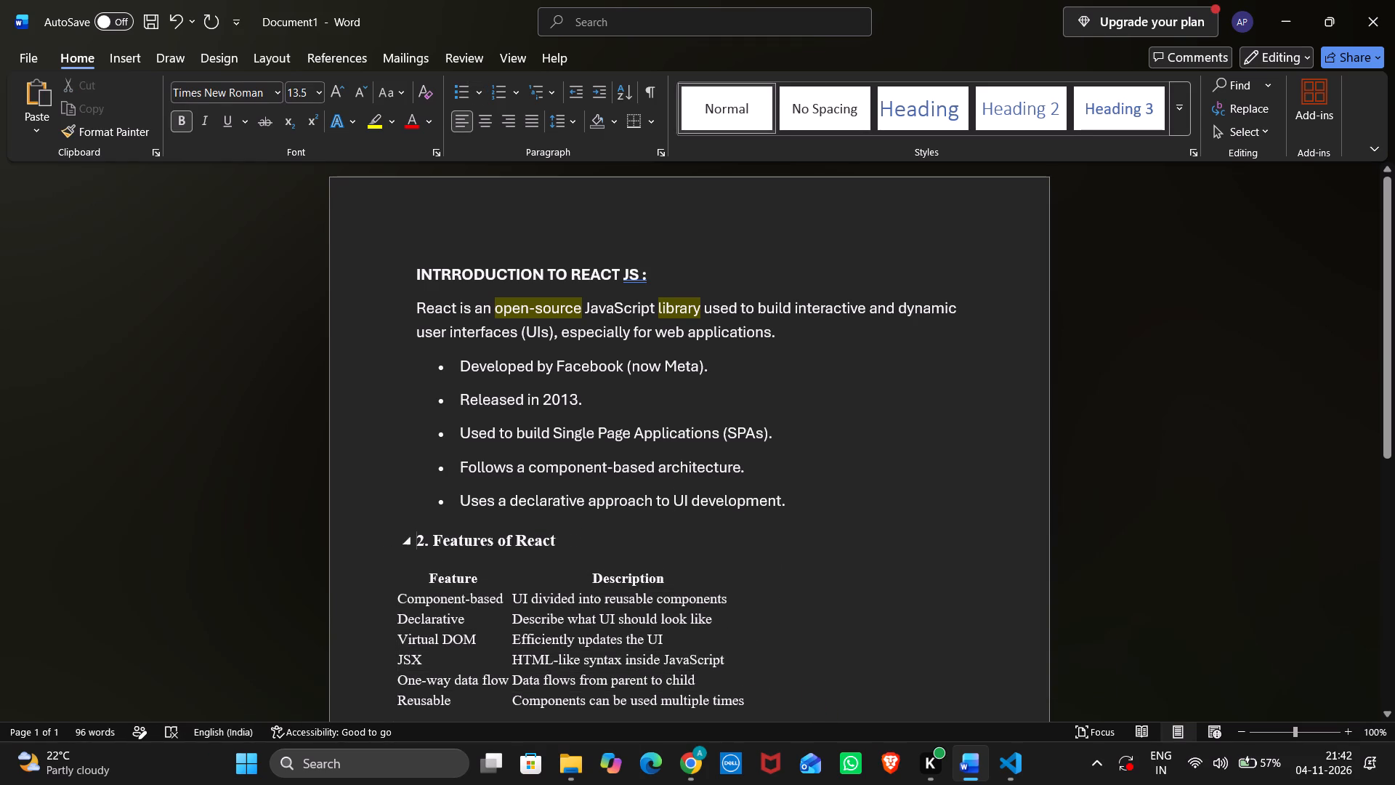
Delete the number "2." from the "Features of React" heading, keeping it on its own unbulleted line at the page margin.
{"action": "key", "text": "Right"}
{"action": "key", "text": "Right"}
{"action": "key", "text": "Right"}
{"action": "key", "text": "BackSpace"}
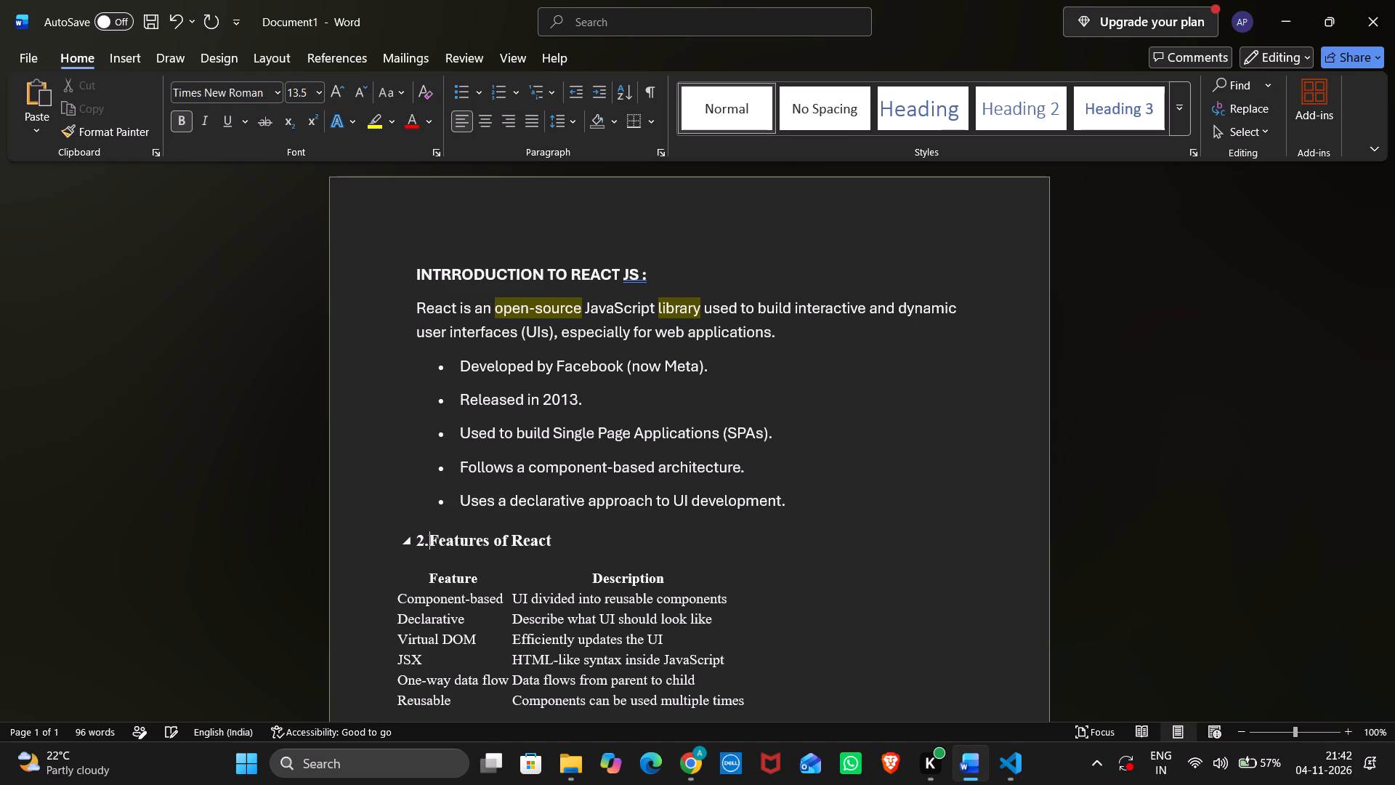
{"action": "key", "text": "BackSpace"}
{"action": "key", "text": "BackSpace"}
{"action": "key", "text": "BackSpace"}
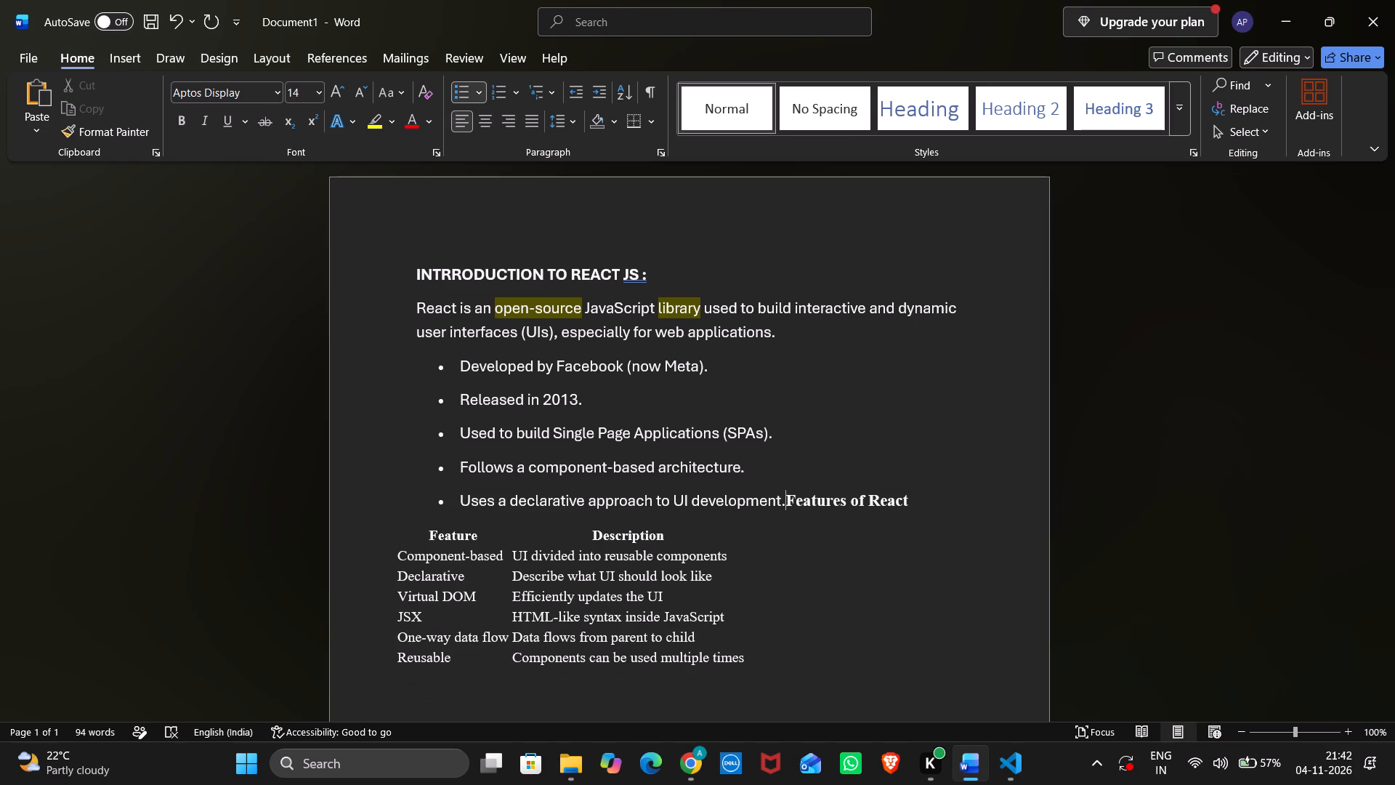
{"action": "key", "text": "Return"}
{"action": "key", "text": "BackSpace"}
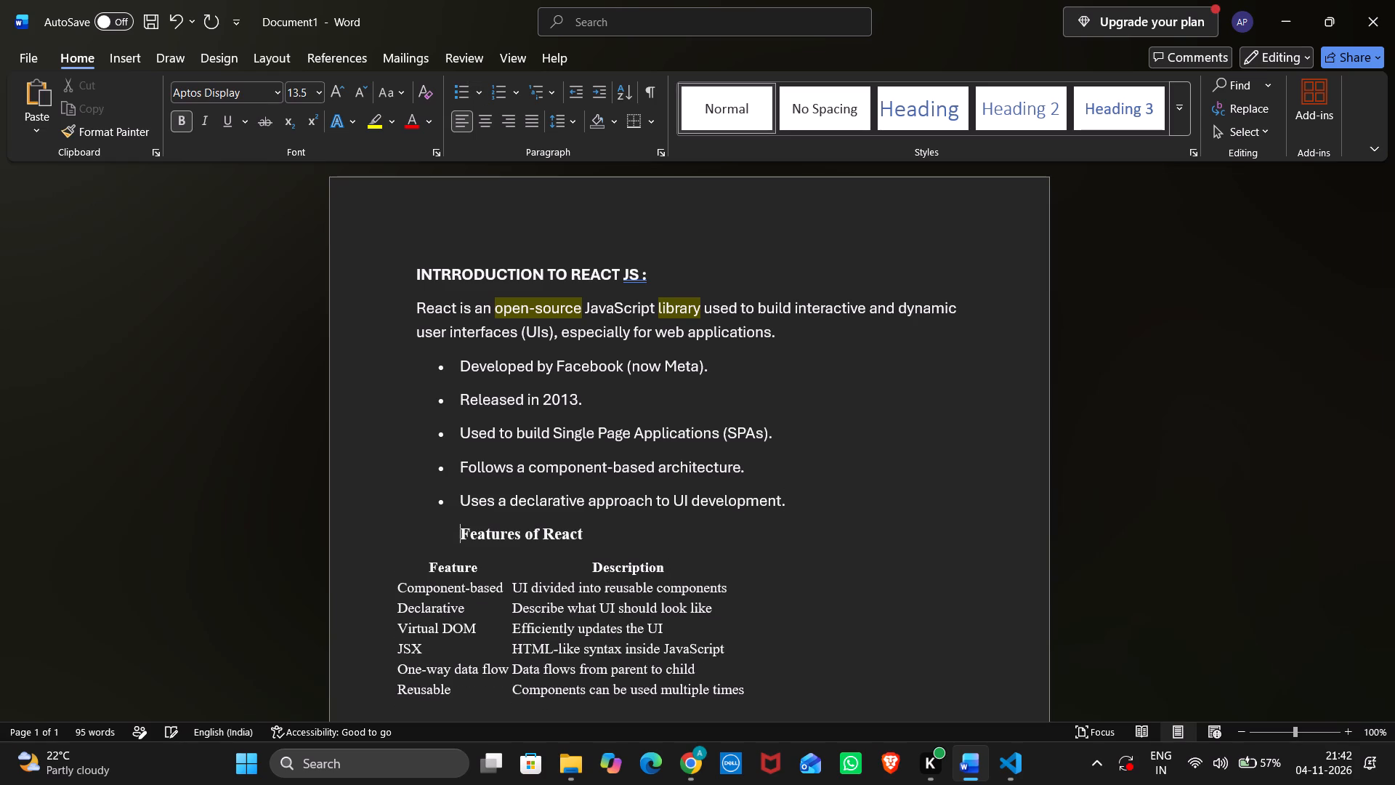
{"action": "key", "text": "BackSpace"}
{"action": "key", "text": "BackSpace"}
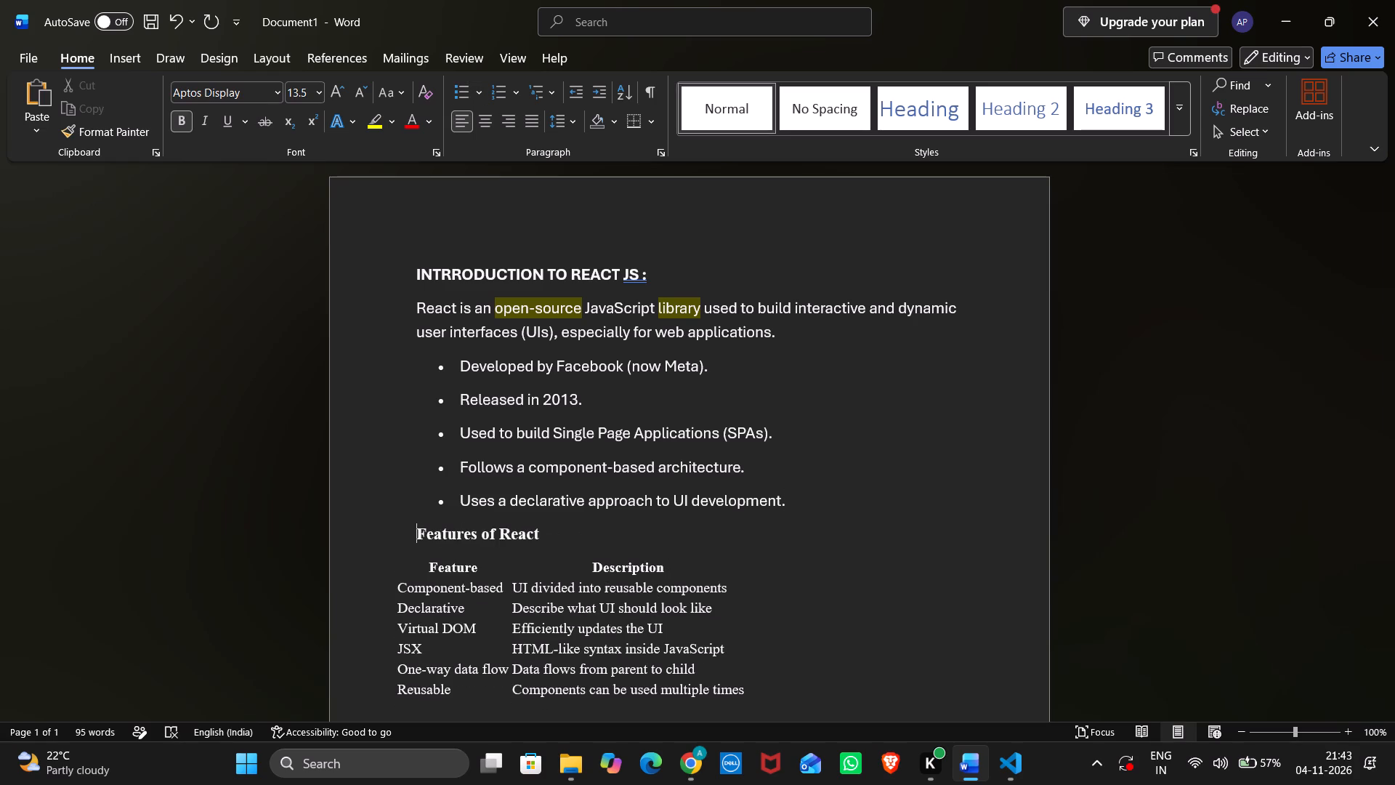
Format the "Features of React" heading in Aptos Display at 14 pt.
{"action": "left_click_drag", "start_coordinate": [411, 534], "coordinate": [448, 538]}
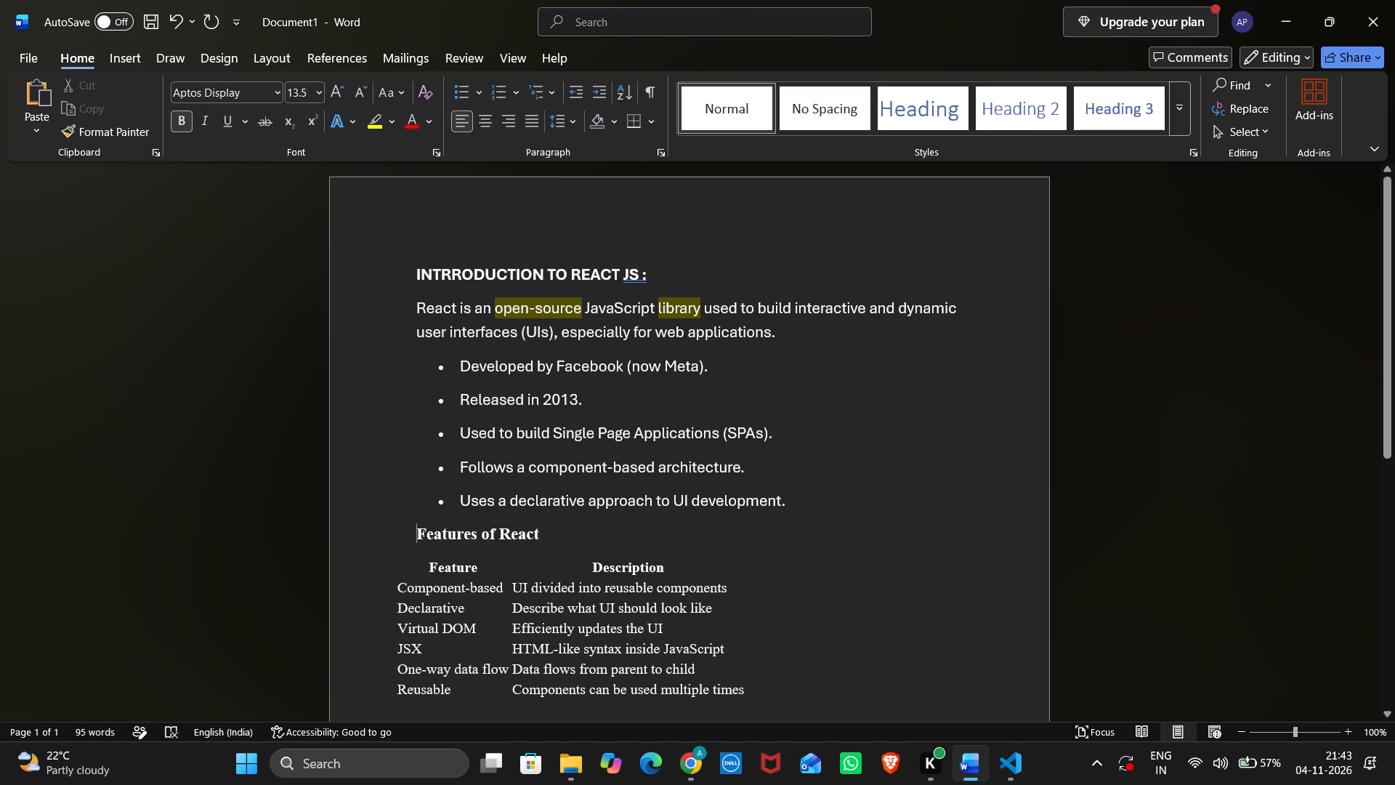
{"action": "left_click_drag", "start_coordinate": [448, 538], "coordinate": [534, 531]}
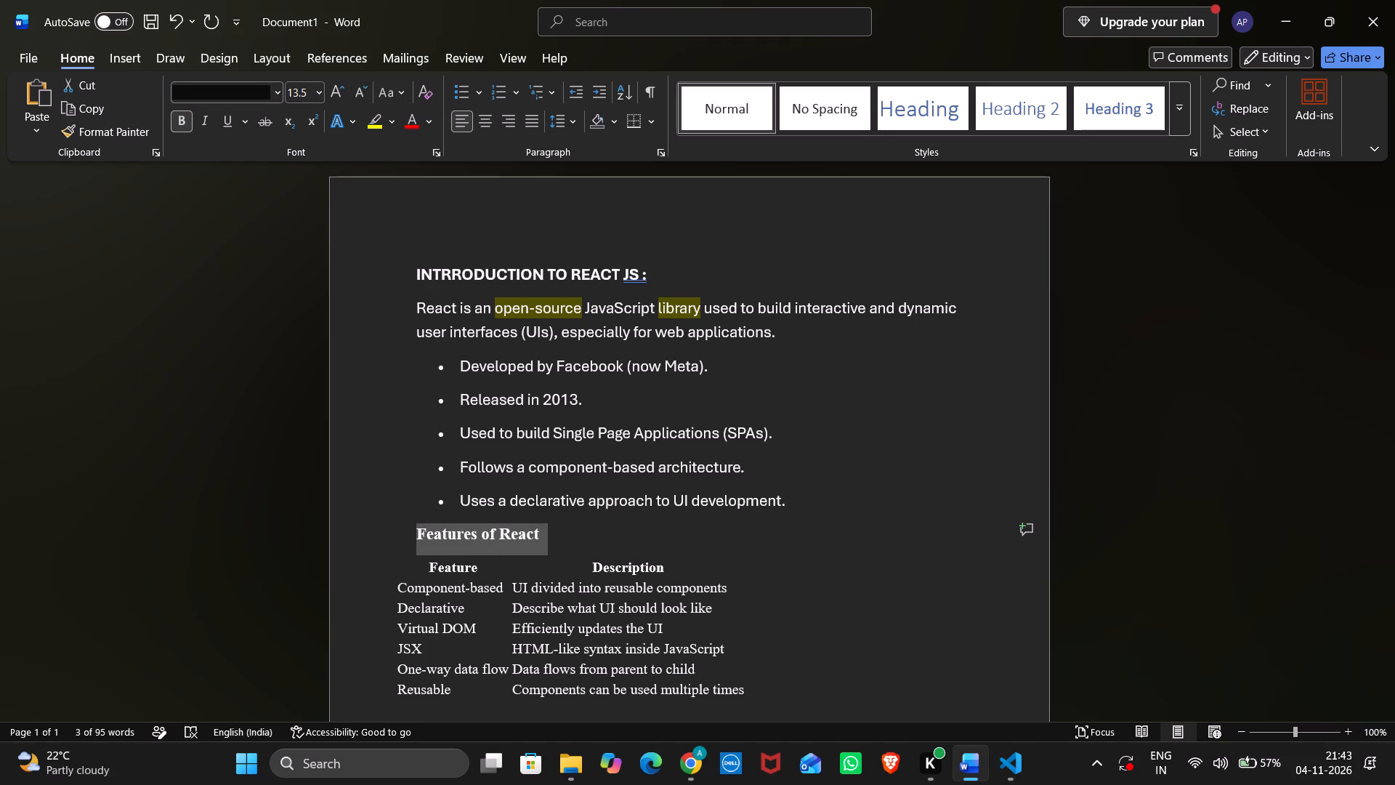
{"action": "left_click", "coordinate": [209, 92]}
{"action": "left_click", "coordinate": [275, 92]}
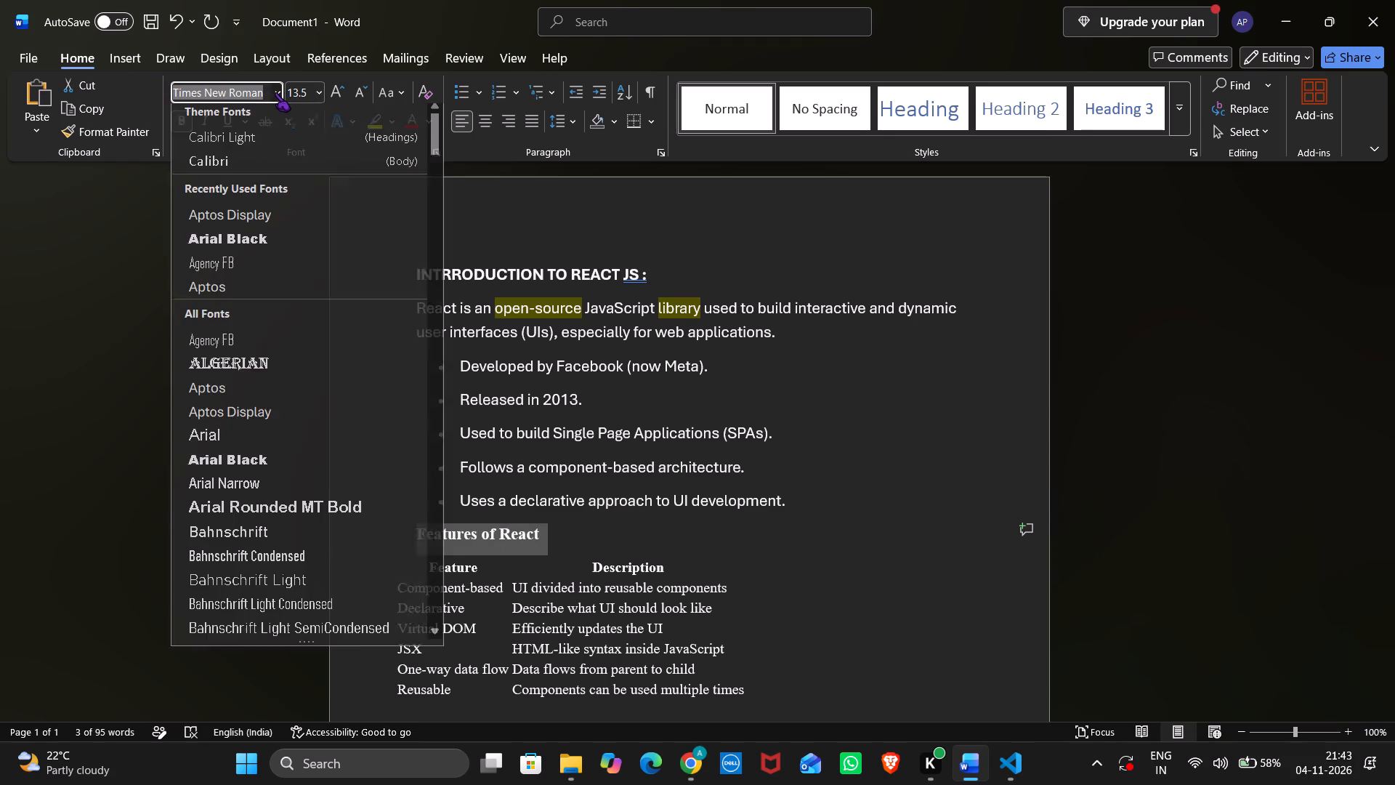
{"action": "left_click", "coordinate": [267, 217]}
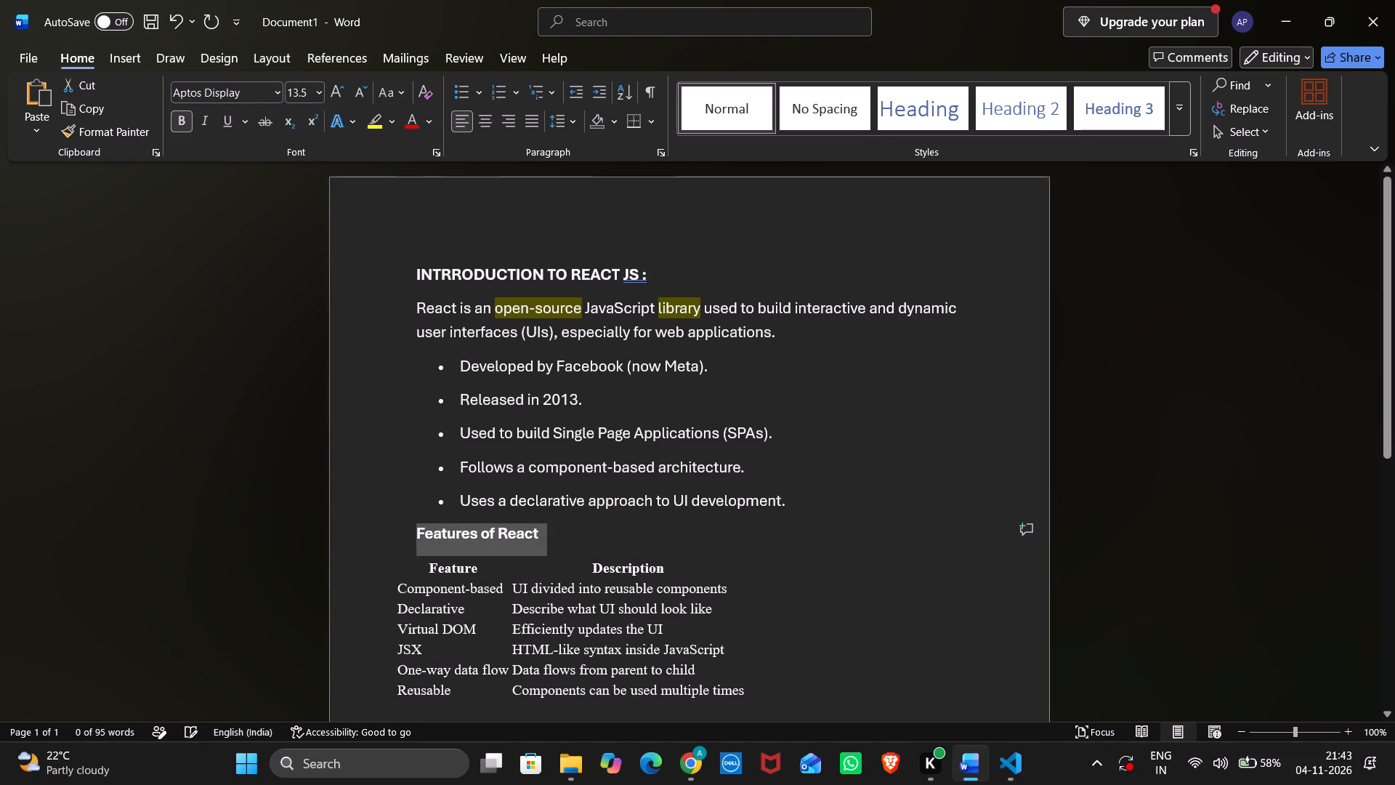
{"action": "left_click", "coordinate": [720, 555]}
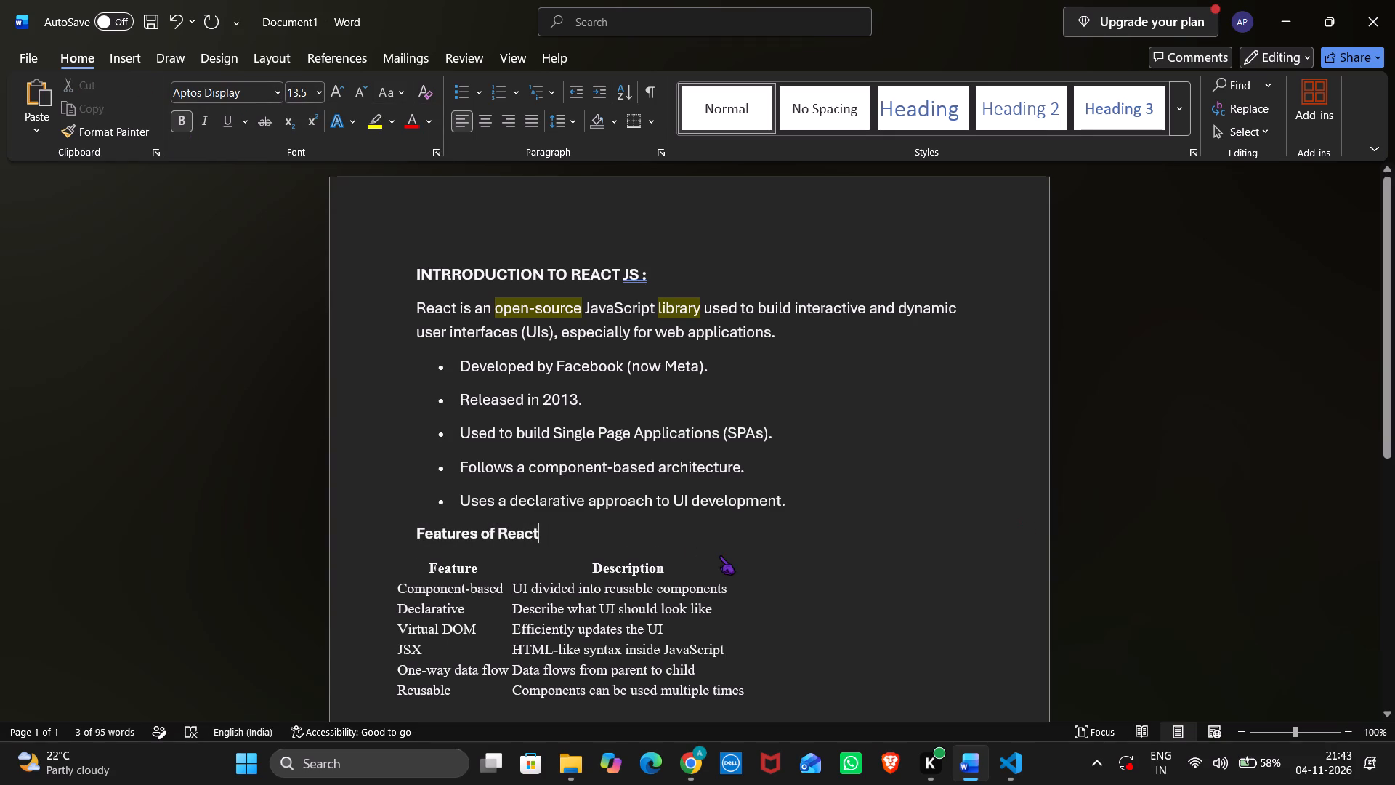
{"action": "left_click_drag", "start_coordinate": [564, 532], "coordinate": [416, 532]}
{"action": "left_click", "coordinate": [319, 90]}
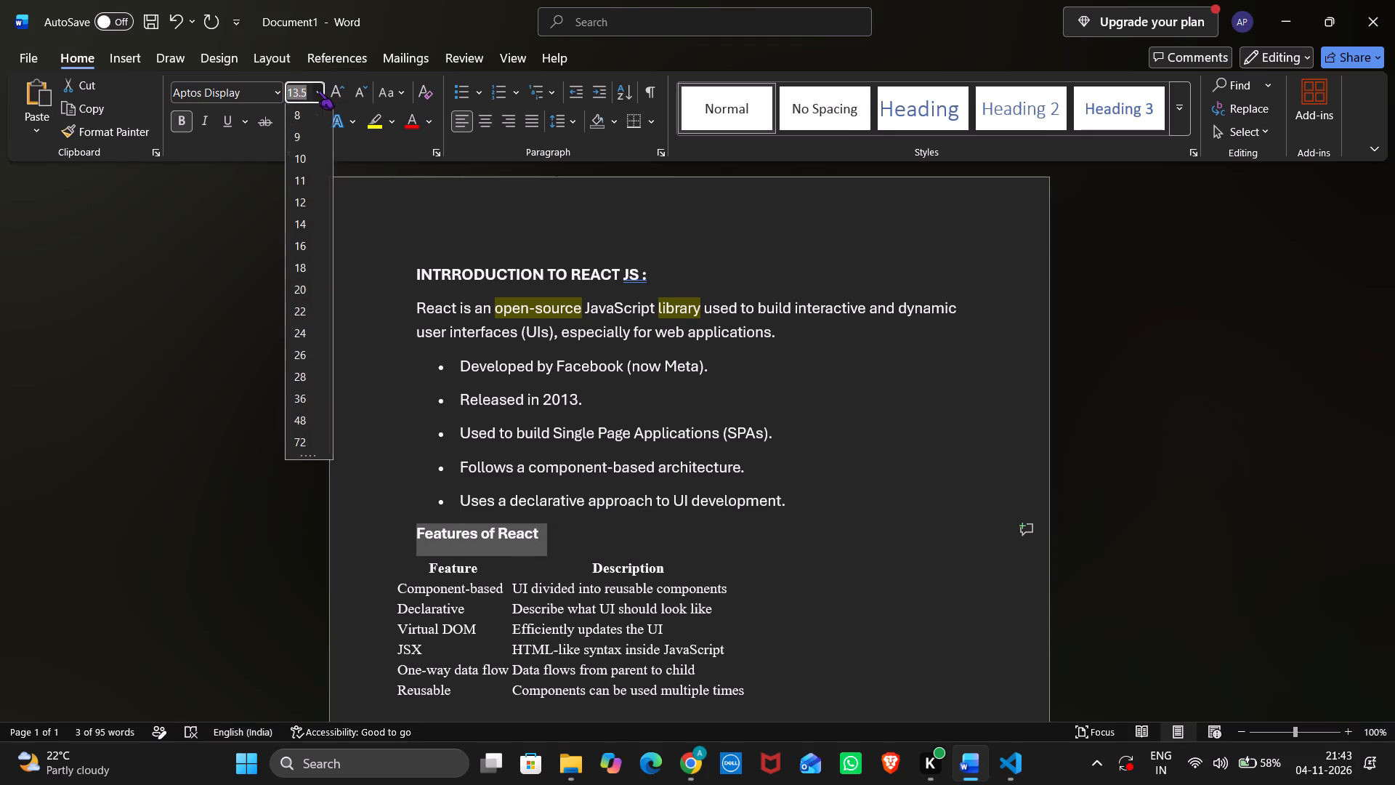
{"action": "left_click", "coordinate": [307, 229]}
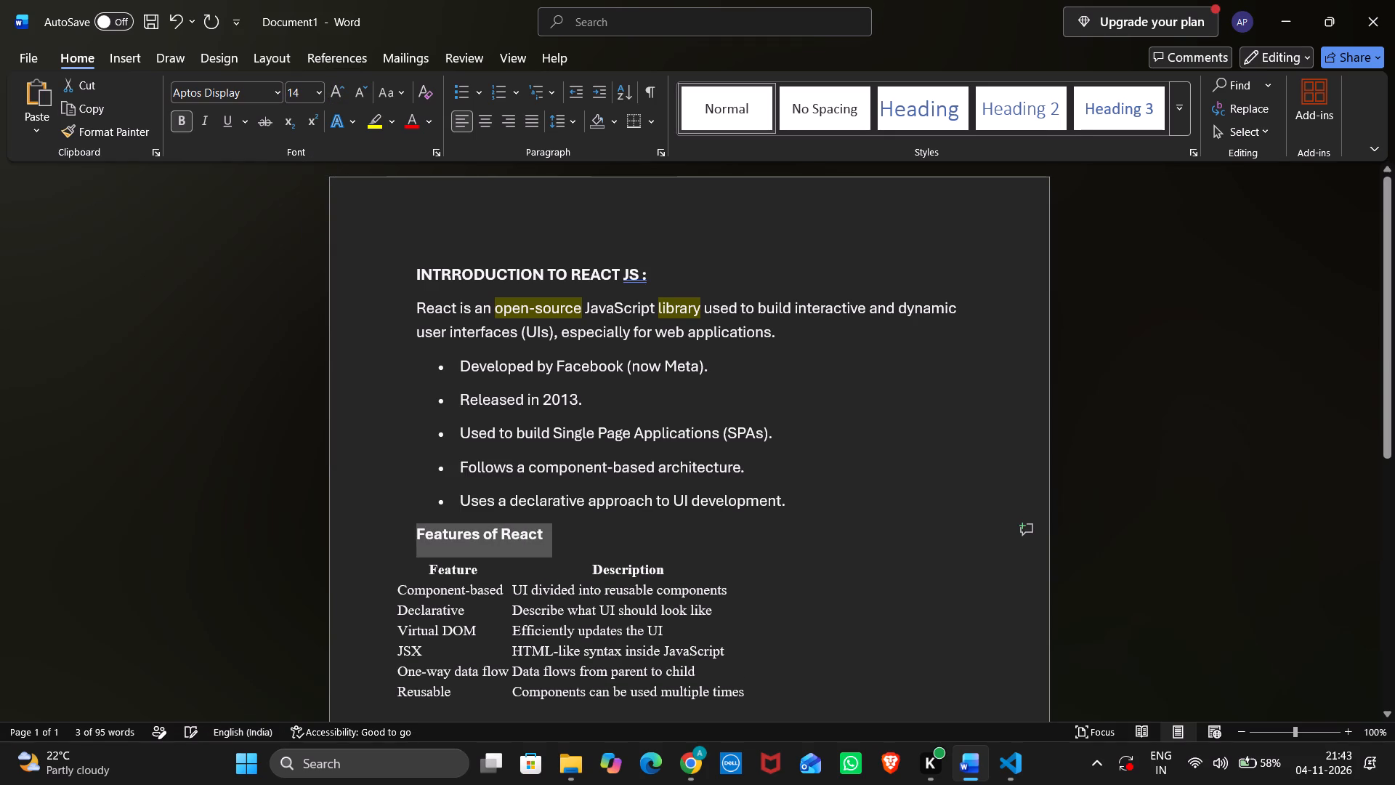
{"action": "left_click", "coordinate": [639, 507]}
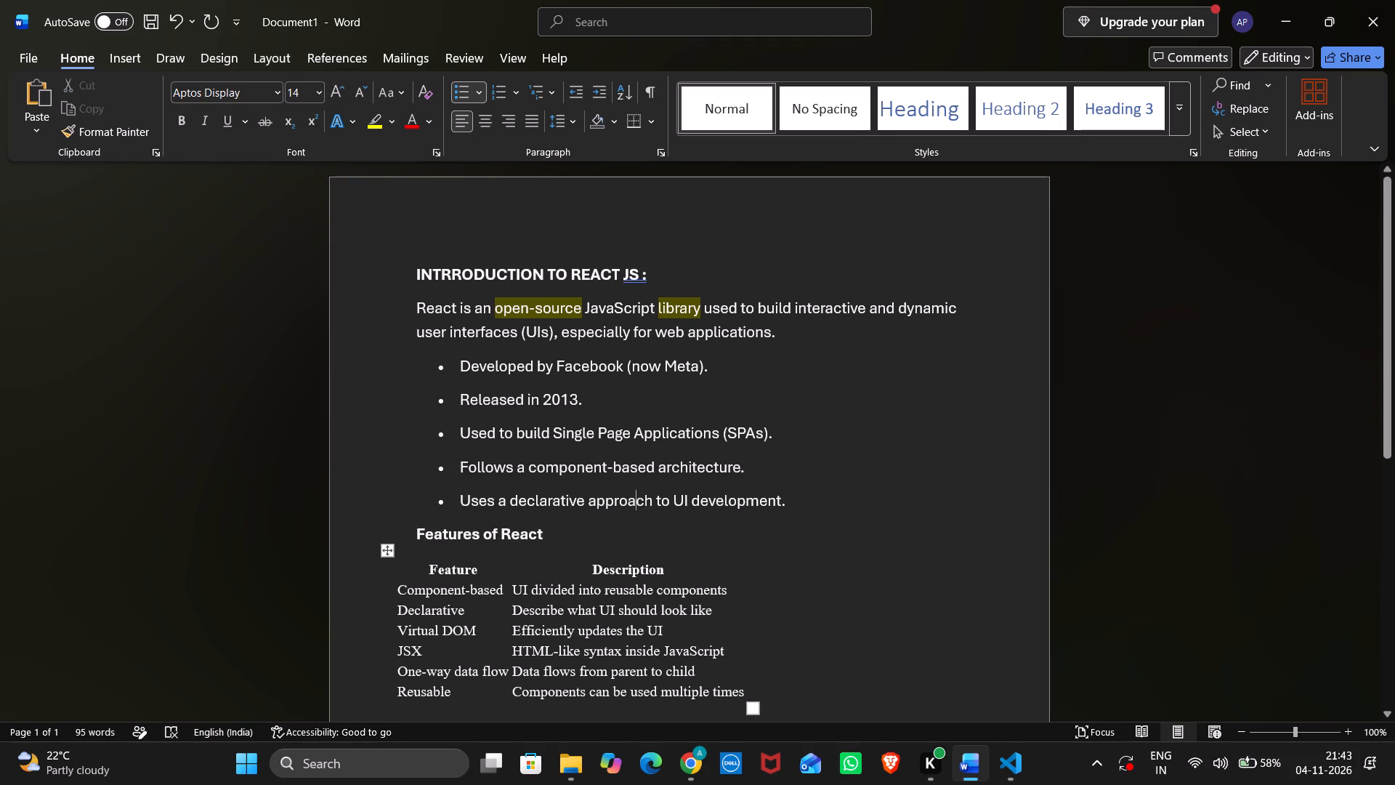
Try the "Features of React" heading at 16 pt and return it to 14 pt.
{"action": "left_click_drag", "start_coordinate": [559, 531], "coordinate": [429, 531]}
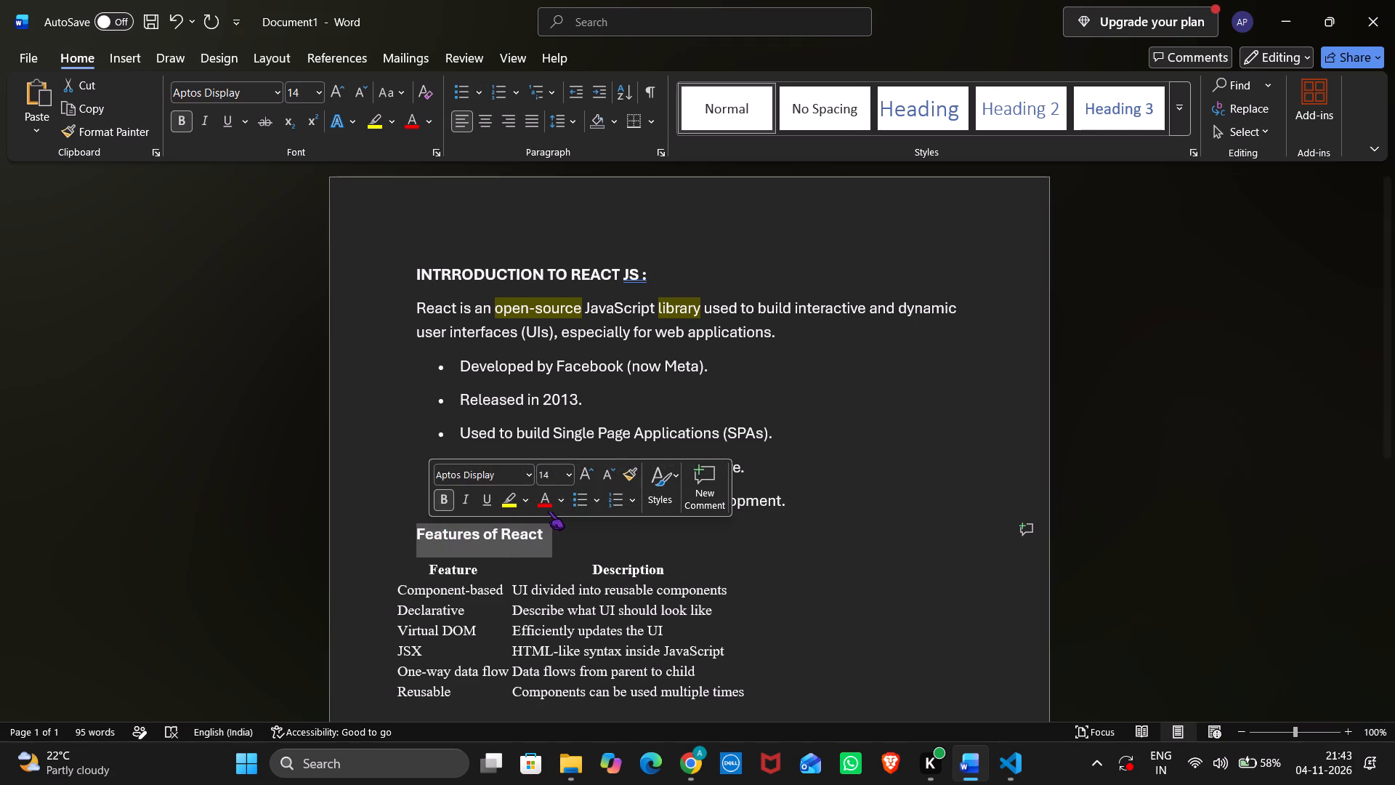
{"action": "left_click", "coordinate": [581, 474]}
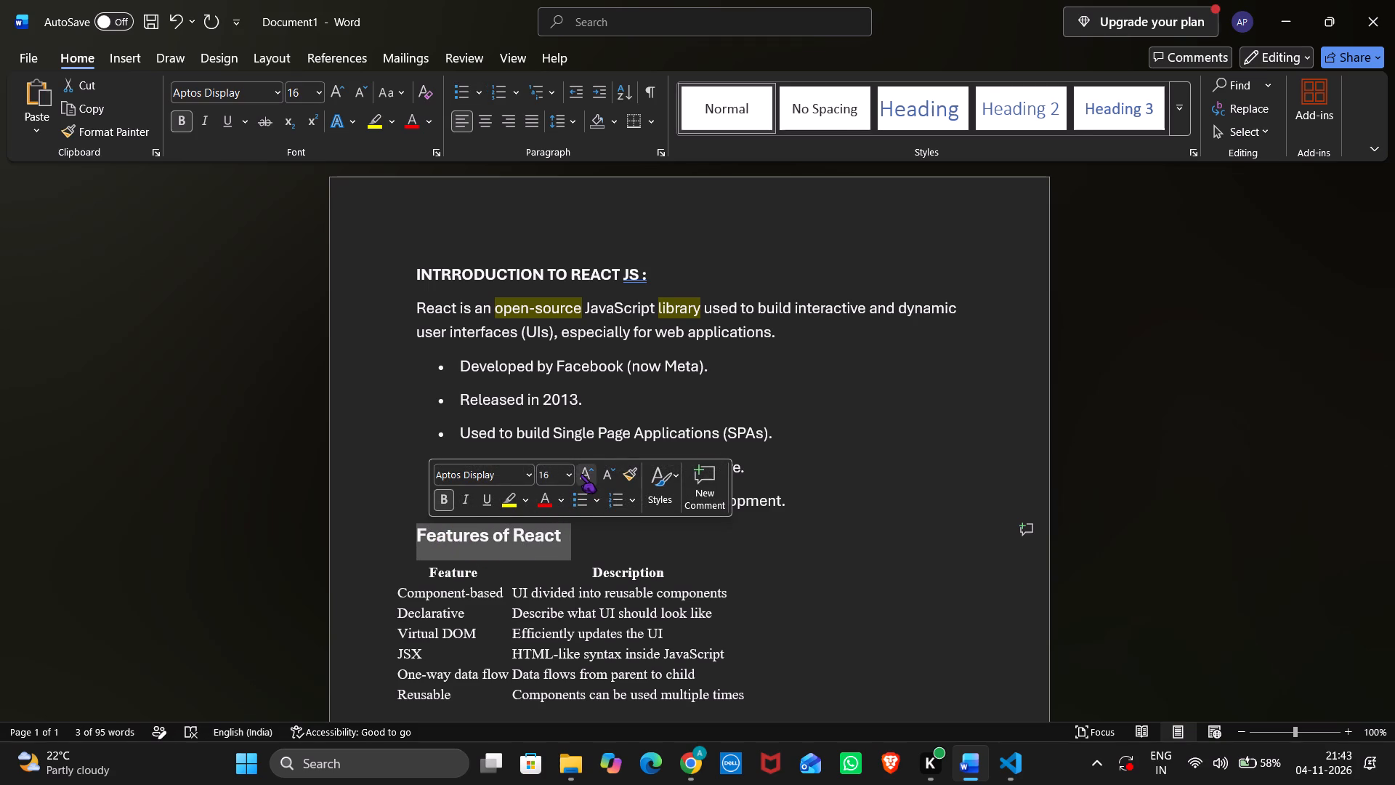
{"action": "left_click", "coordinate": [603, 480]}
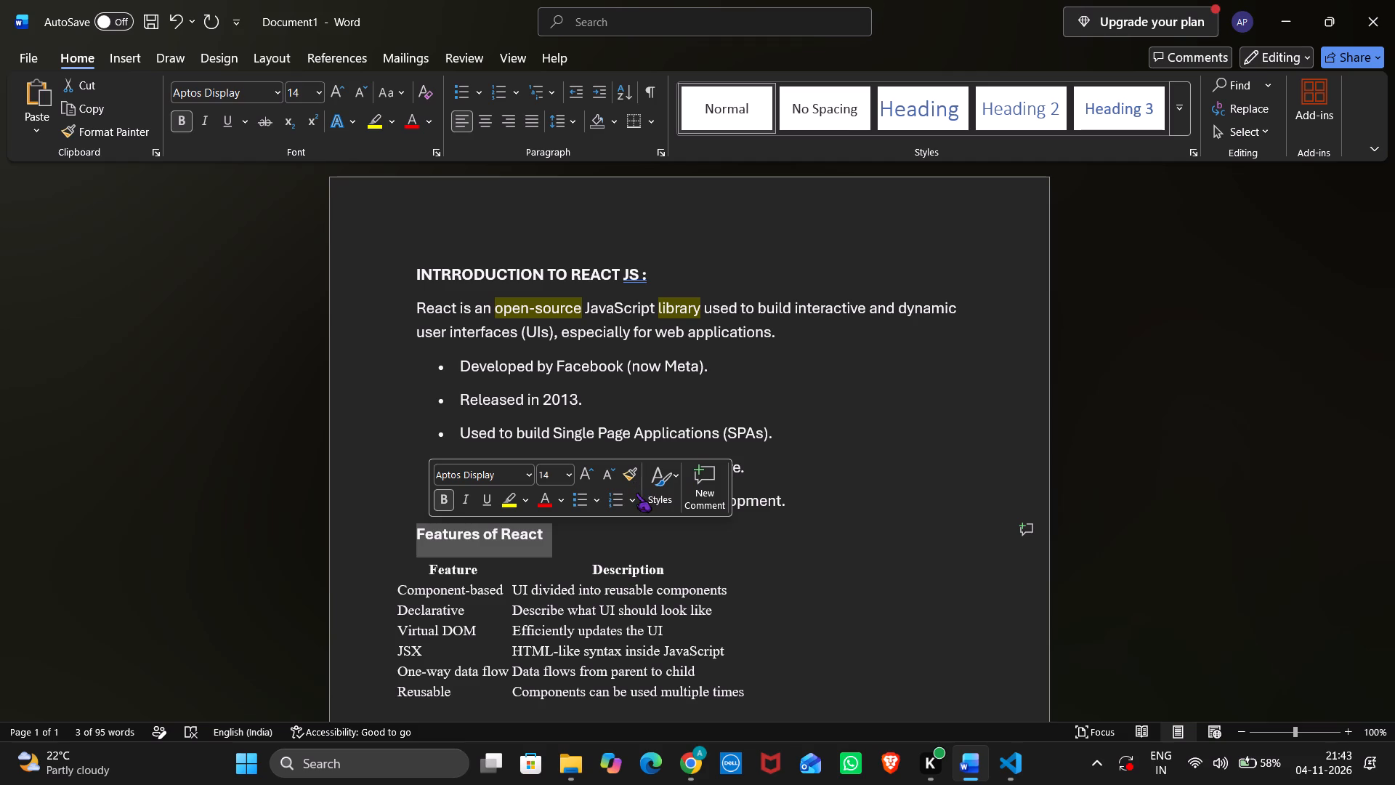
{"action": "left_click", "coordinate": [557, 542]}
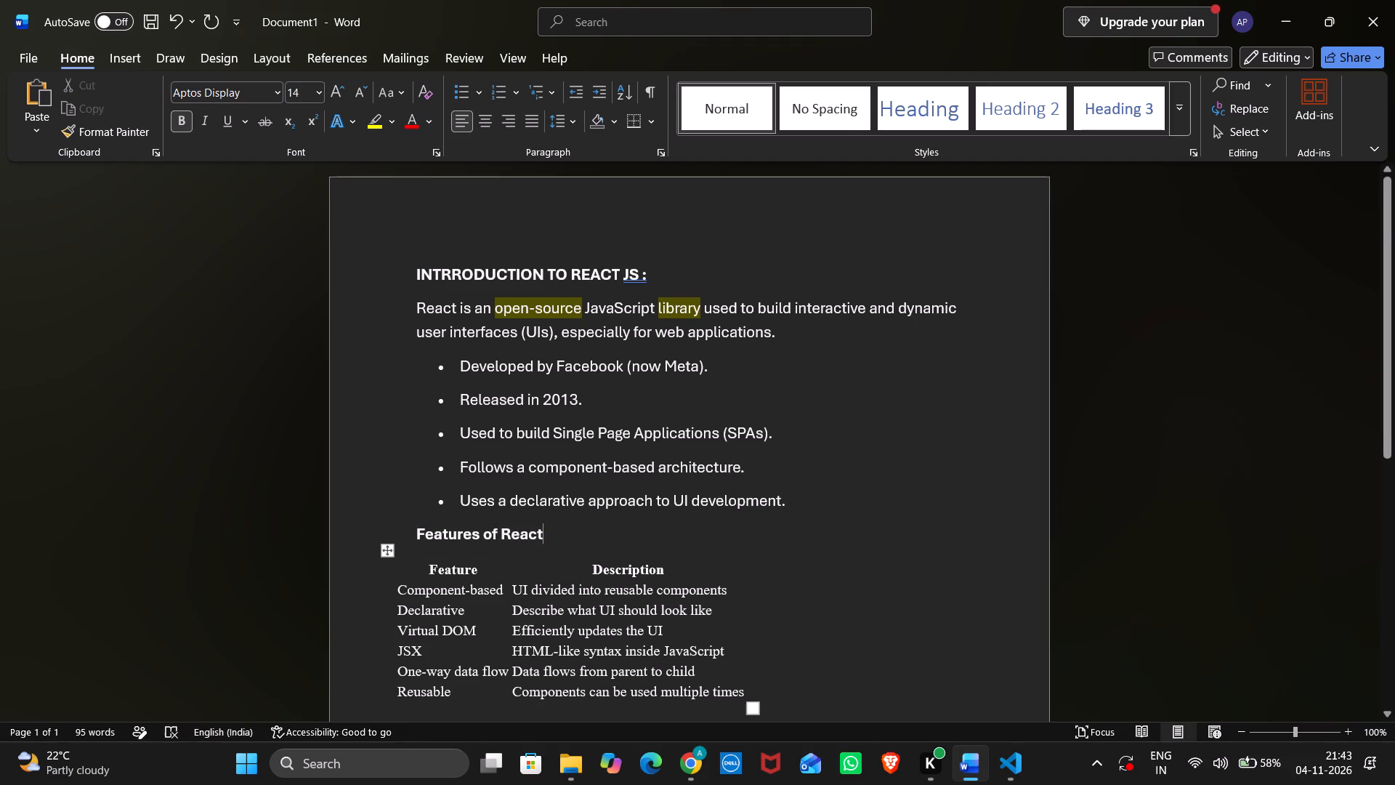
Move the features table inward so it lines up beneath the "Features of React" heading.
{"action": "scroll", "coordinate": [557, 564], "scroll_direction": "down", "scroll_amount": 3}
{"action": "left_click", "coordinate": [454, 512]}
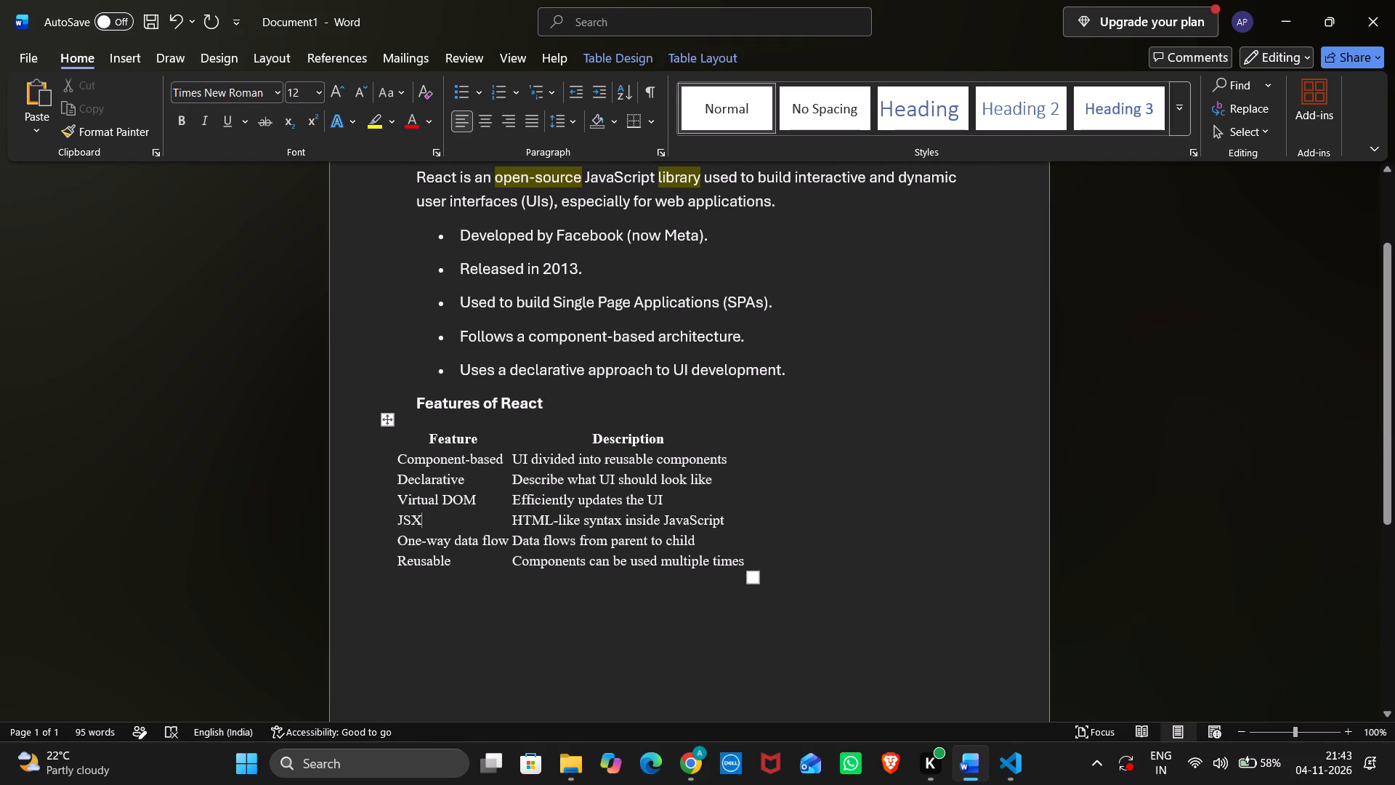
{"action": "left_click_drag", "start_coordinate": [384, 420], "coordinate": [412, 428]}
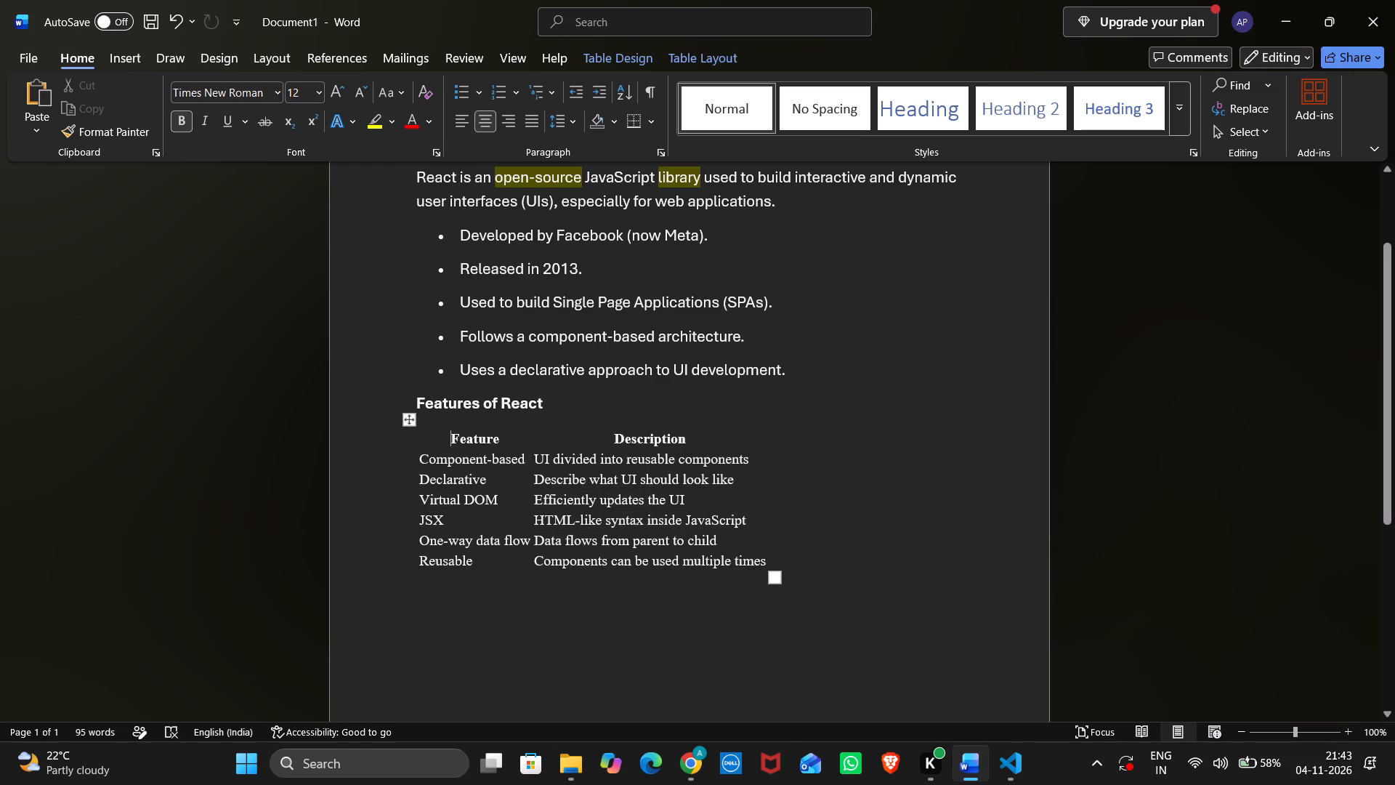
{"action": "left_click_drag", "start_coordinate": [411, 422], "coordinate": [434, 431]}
Delete the whole features table, its "Features of React" heading and the empty line left below the last bullet.
{"action": "left_click_drag", "start_coordinate": [841, 601], "coordinate": [834, 601]}
{"action": "left_click_drag", "start_coordinate": [827, 588], "coordinate": [447, 430]}
{"action": "key", "text": "BackSpace"}
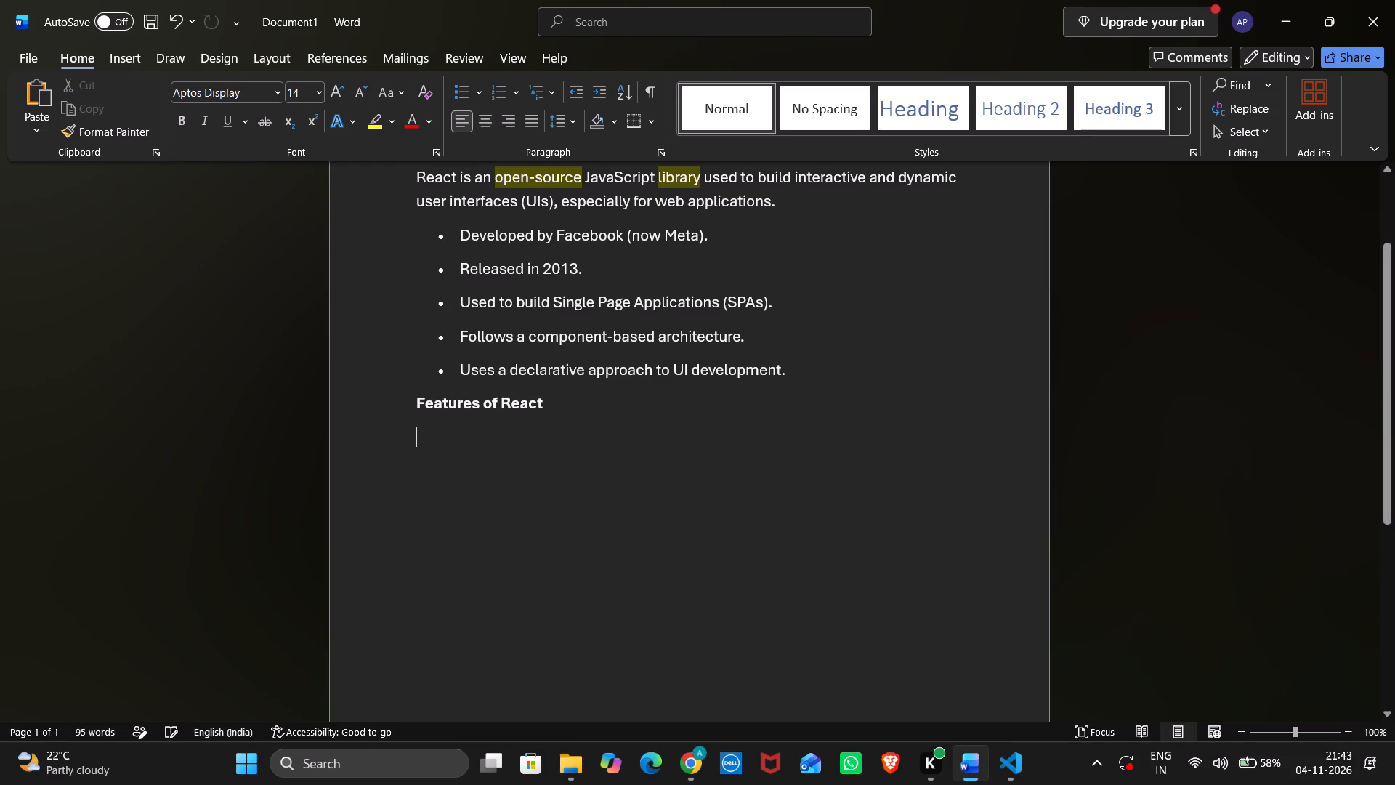
{"action": "scroll", "coordinate": [447, 430], "scroll_direction": "up", "scroll_amount": 3}
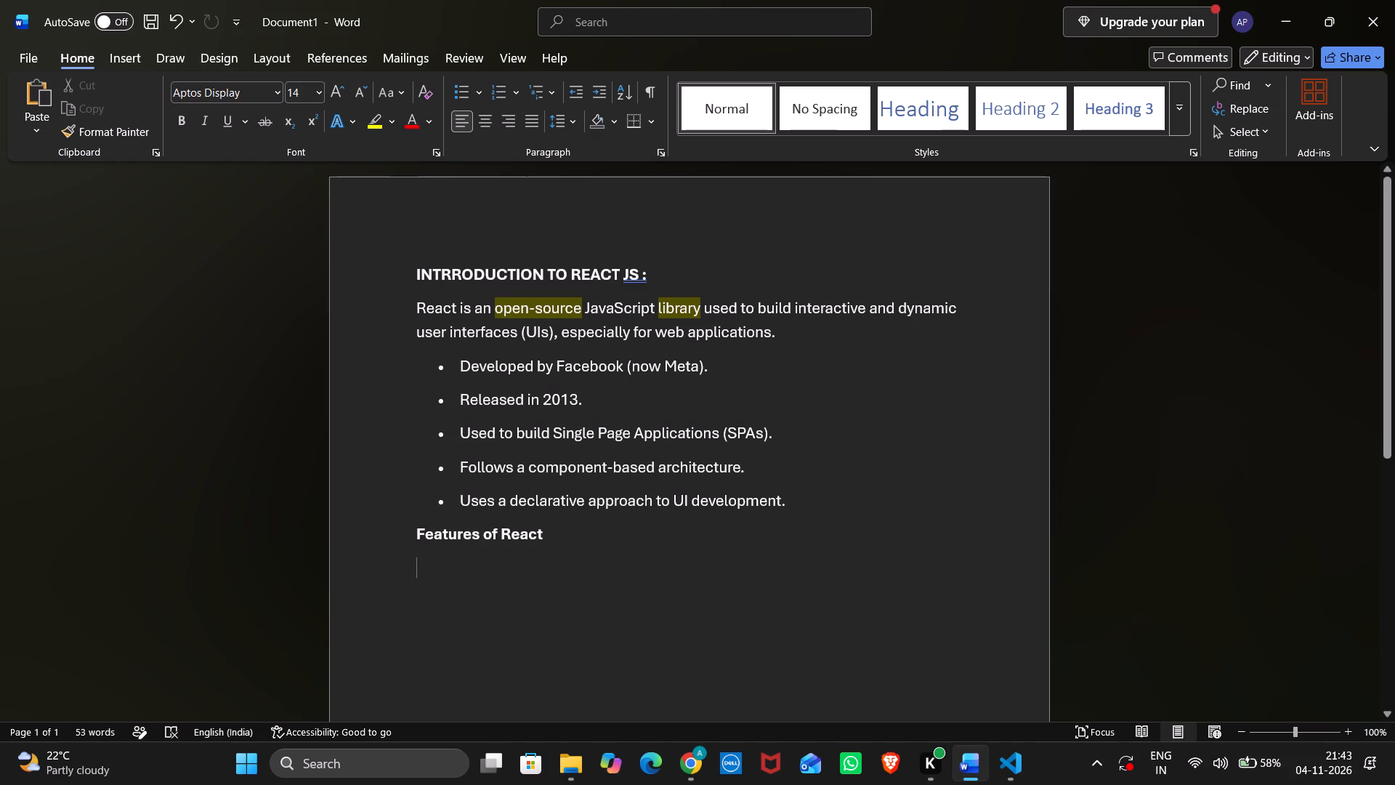
{"action": "left_click_drag", "start_coordinate": [592, 533], "coordinate": [424, 528]}
{"action": "key", "text": "BackSpace"}
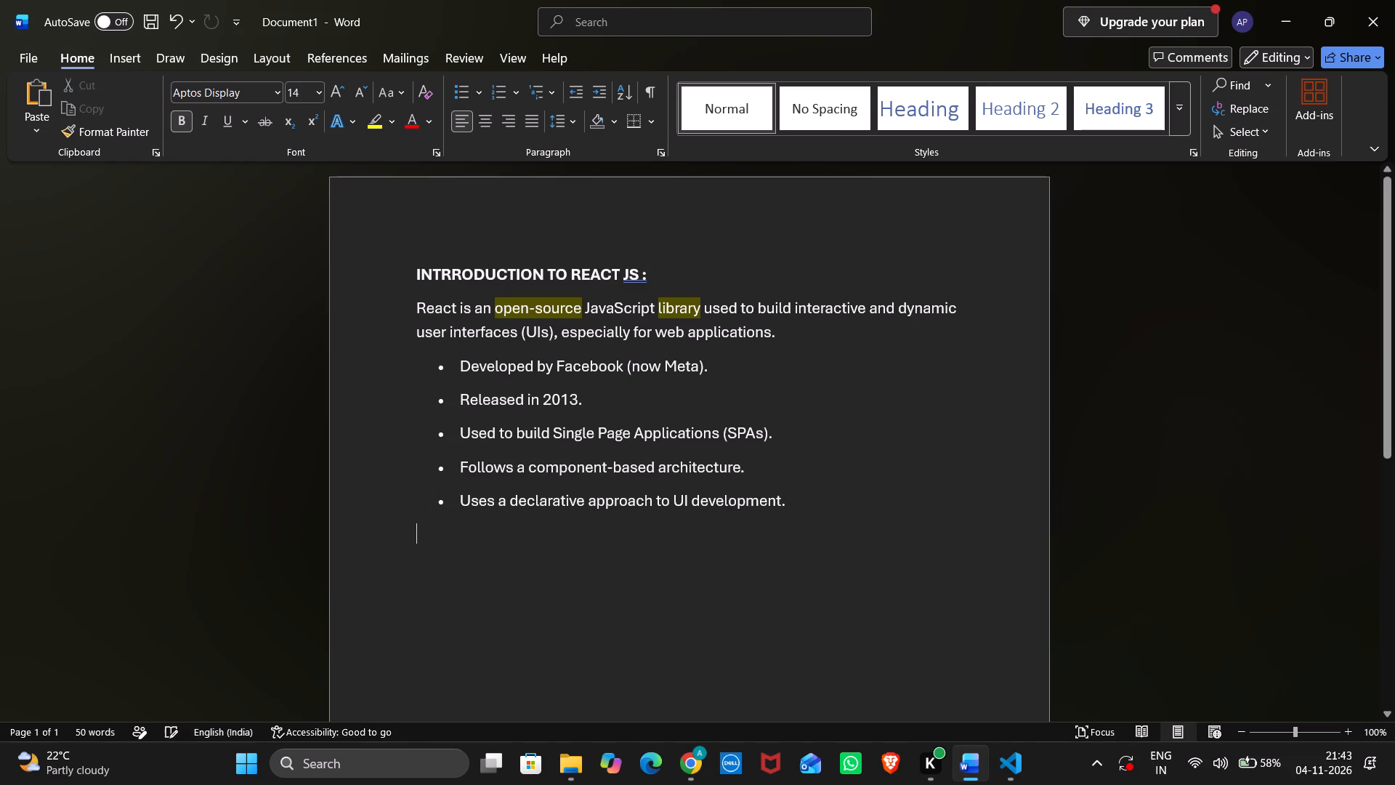
{"action": "key", "text": "BackSpace"}
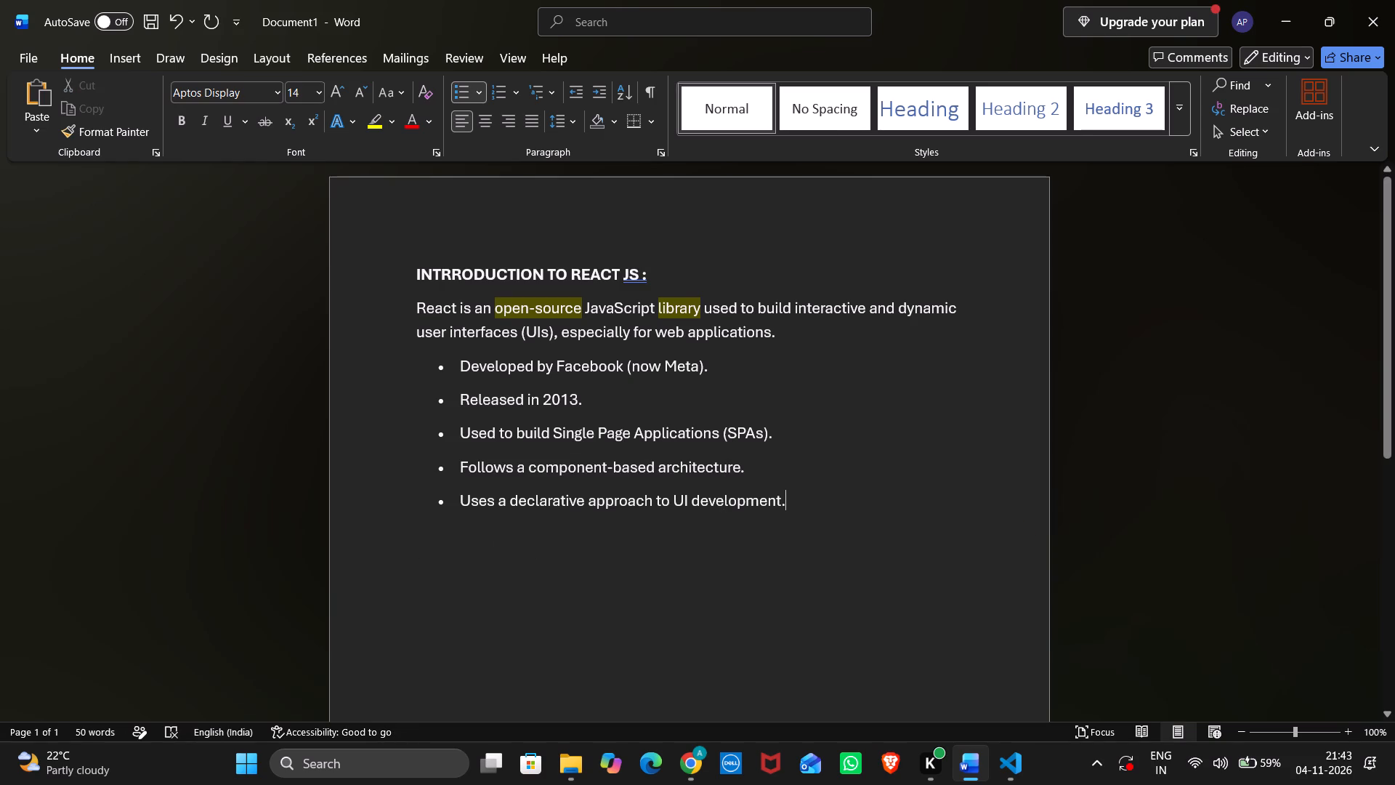
Correct the spelling of the first word in the title to "INTRODUCTION".
{"action": "left_click", "coordinate": [463, 280]}
{"action": "key", "text": "BackSpace"}
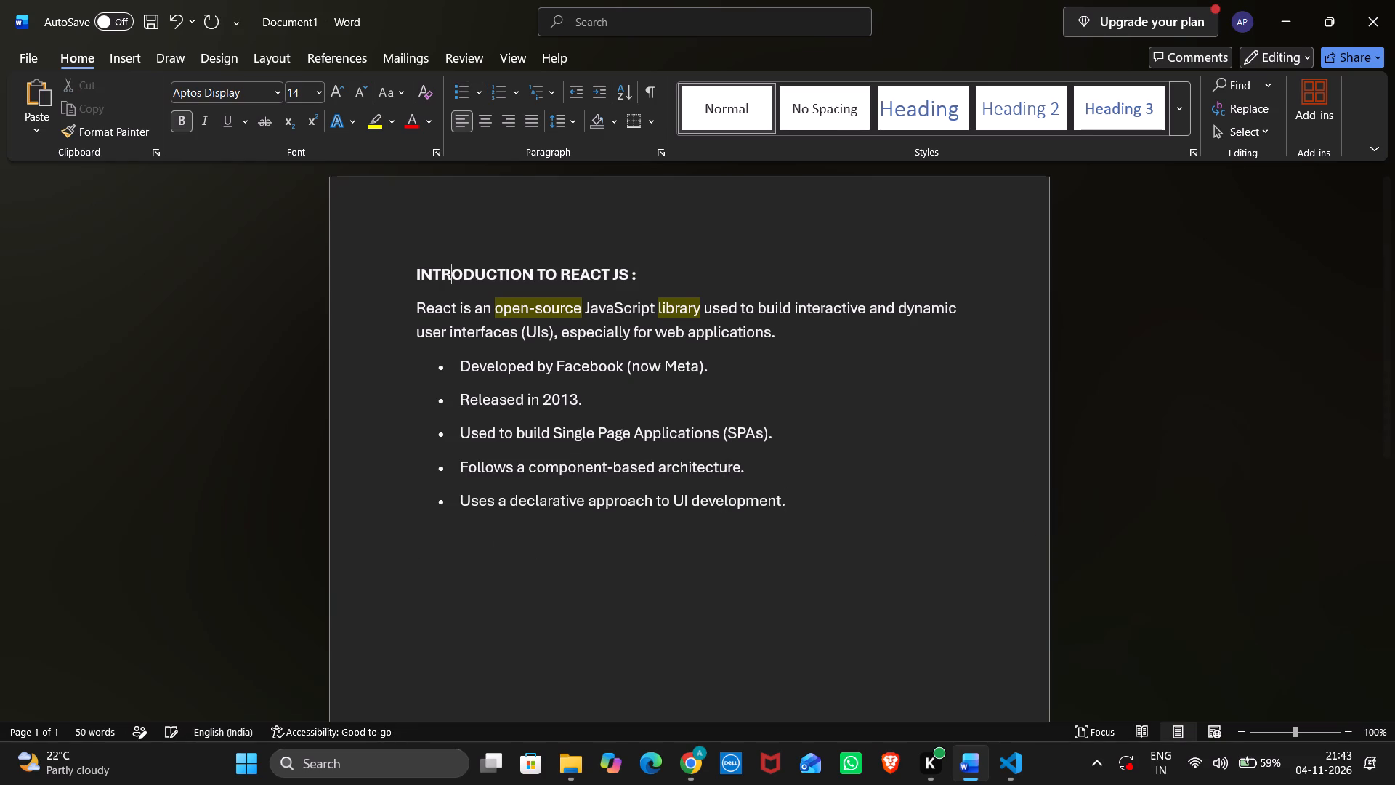
Add an unbulleted, unindented blank line below the last introduction bullet.
{"action": "left_click", "coordinate": [843, 495]}
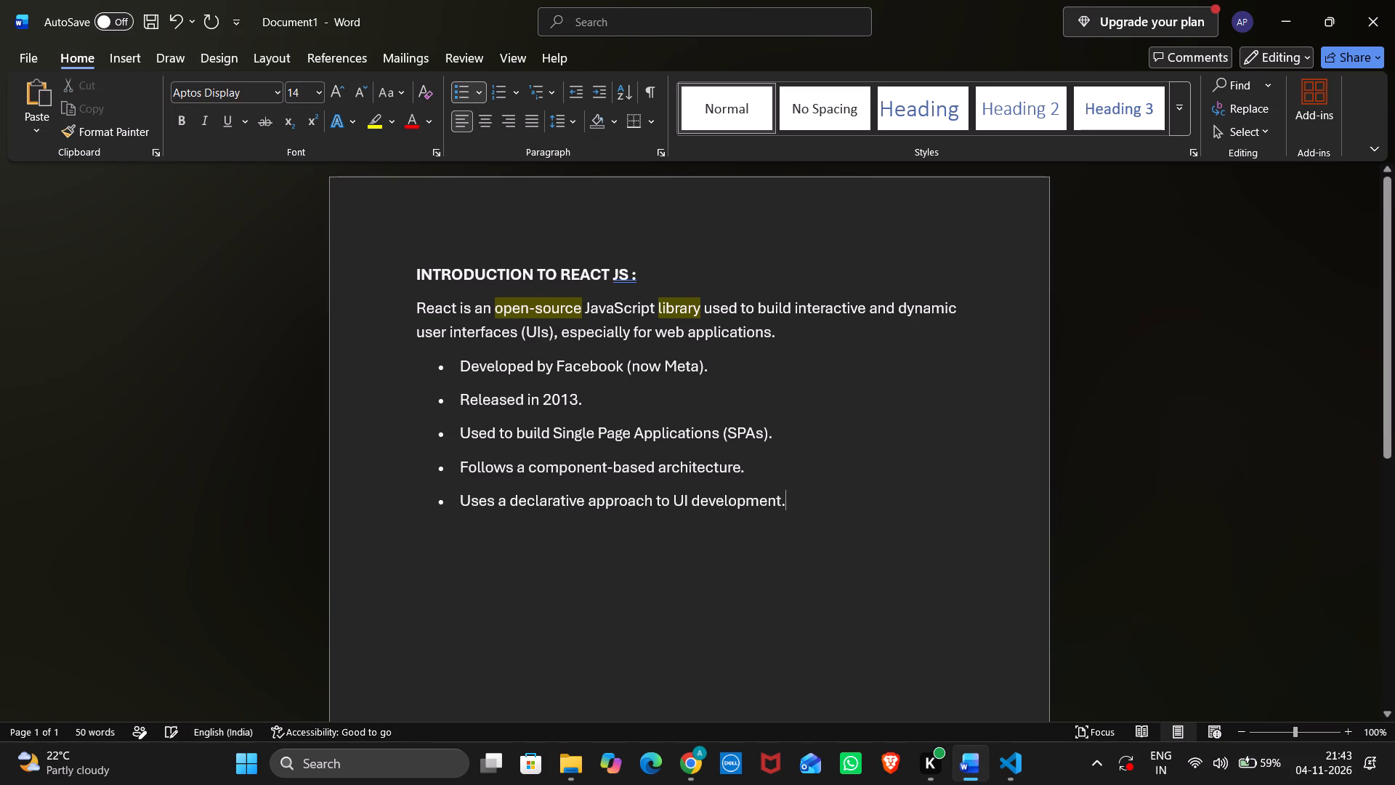
{"action": "key", "text": "Return"}
{"action": "key", "text": "BackSpace"}
{"action": "key", "text": "BackSpace"}
{"action": "key", "text": "BackSpace"}
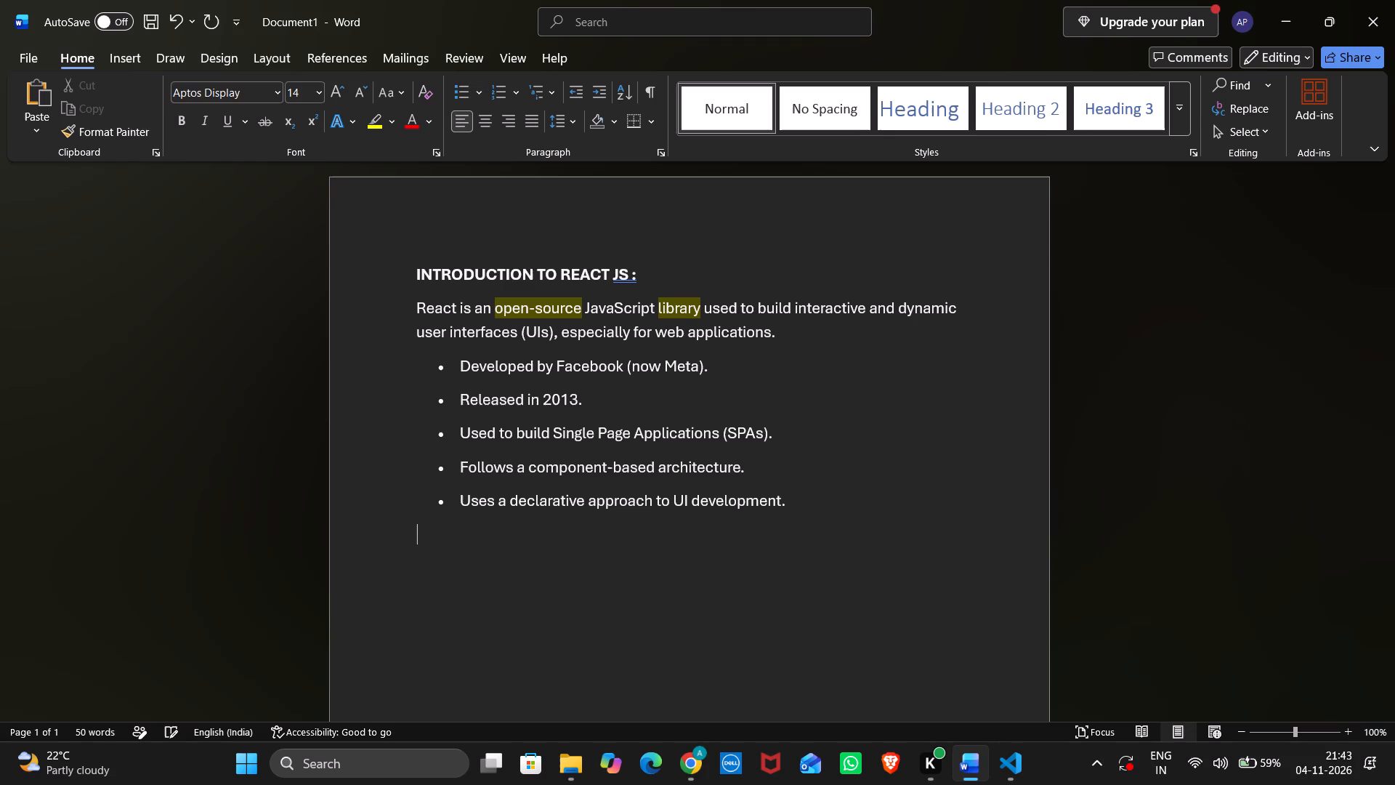
Leave one line blank below the bullets and add the bold heading "FEATURES OF REACT JS:" with a new line beneath it.
{"action": "left_click", "coordinate": [183, 119]}
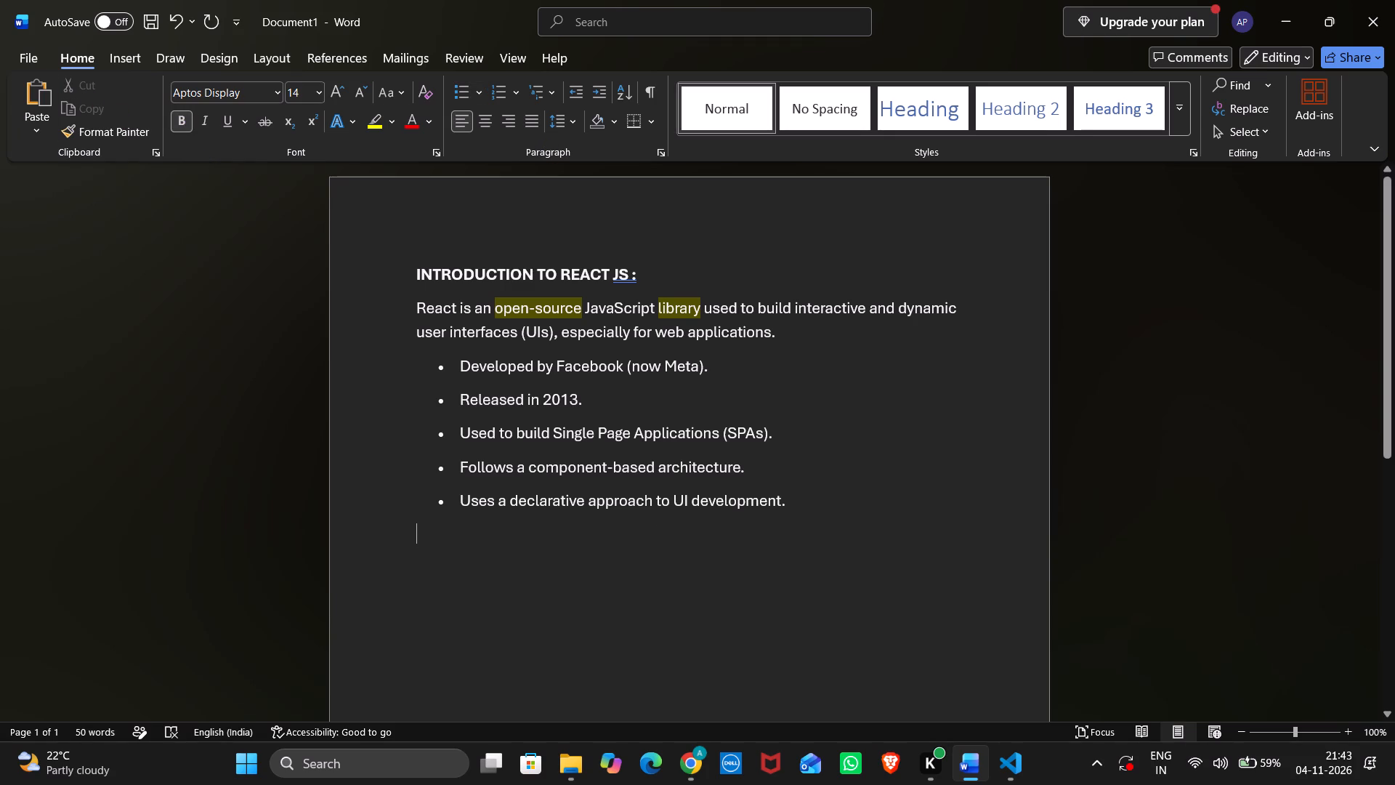
{"action": "key", "text": "Return"}
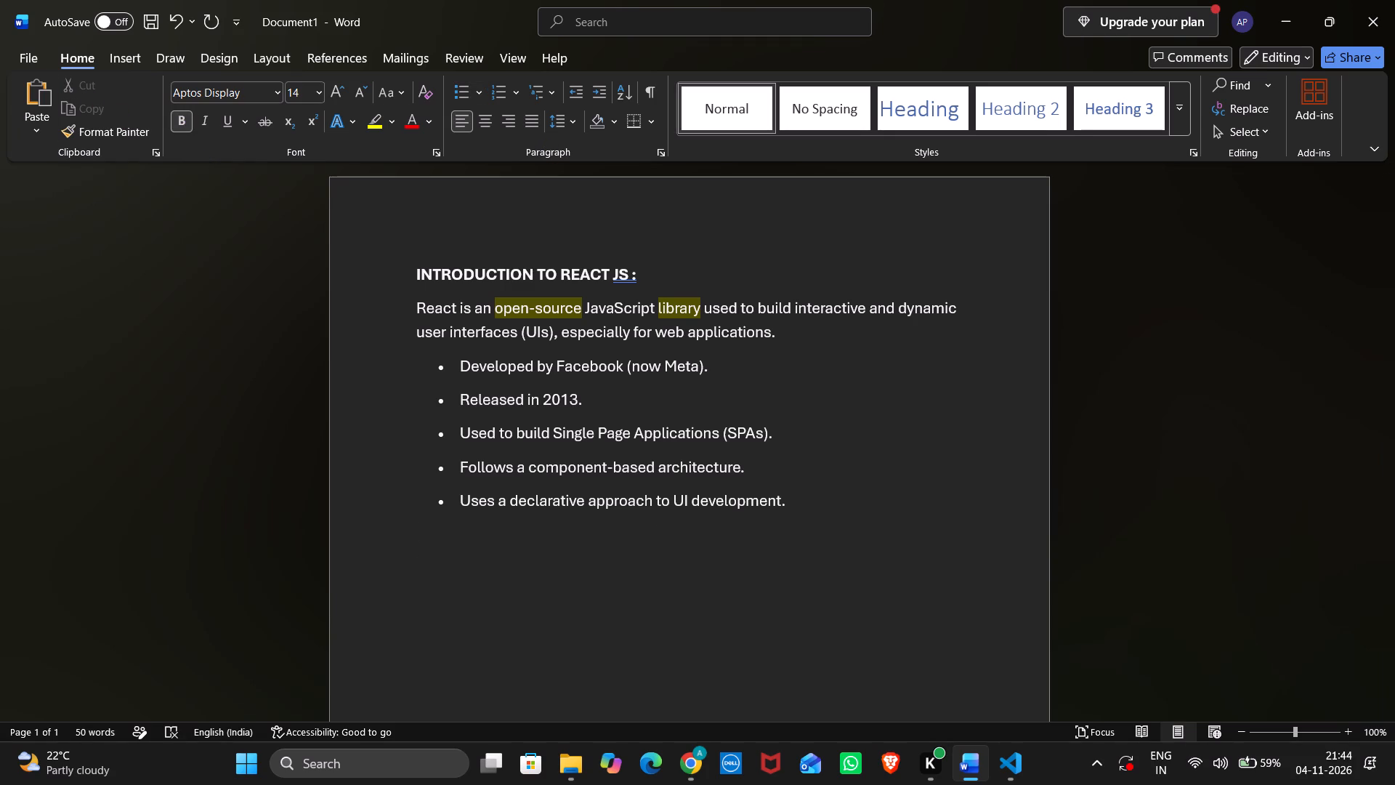
{"action": "key", "text": "f"}
{"action": "key", "text": "BackSpace"}
{"action": "type", "text": "fea"}
{"action": "key", "text": "BackSpace"}
{"action": "key", "text": "BackSpace"}
{"action": "type", "text": "FEATURES IF"}
{"action": "key", "text": "space"}
{"action": "key", "text": "BackSpace"}
{"action": "key", "text": "BackSpace"}
{"action": "key", "text": "BackSpace"}
{"action": "type", "text": "OF REACT JS"}
{"action": "key", "text": "shift+colon"}
{"action": "key", "text": "Return"}
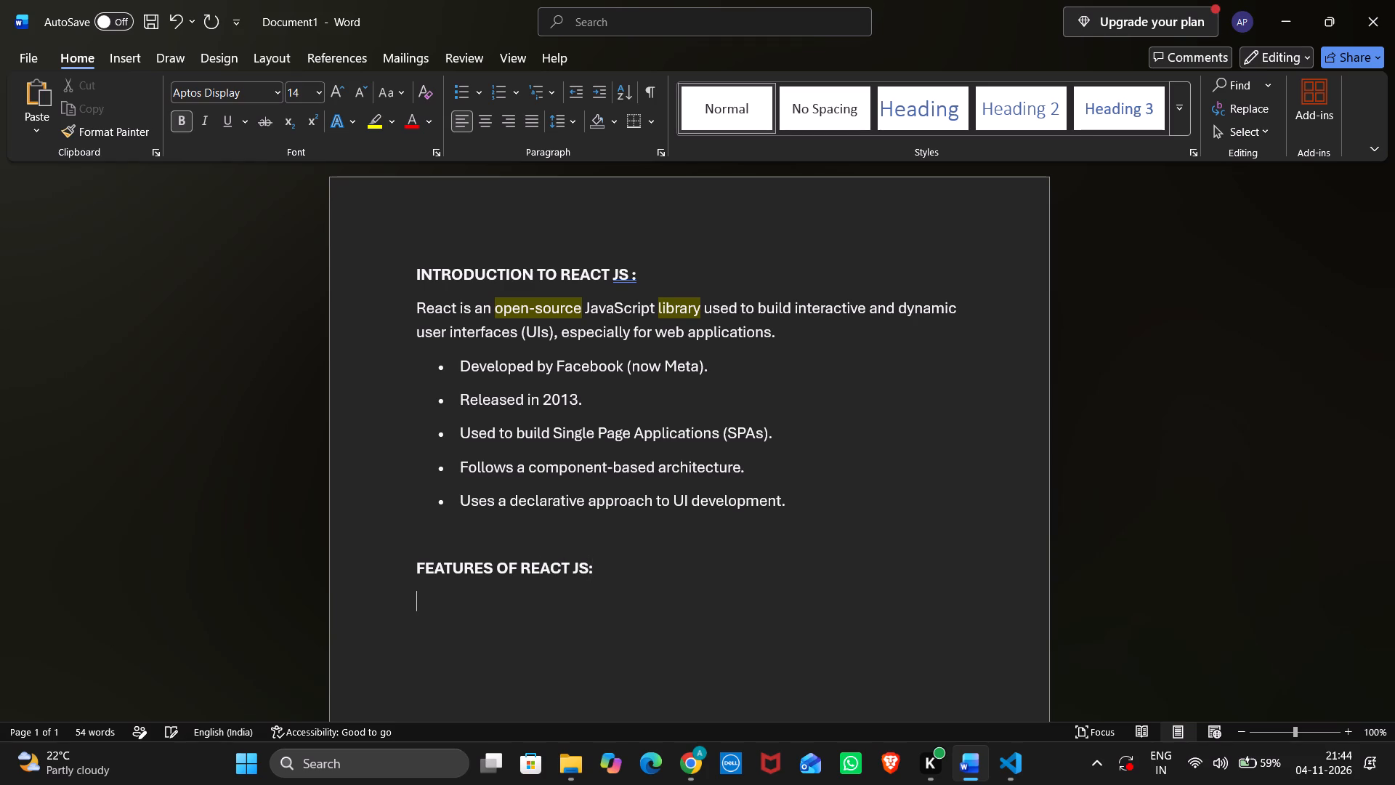
Turn off bold for the line below the new heading and consult the features table in the ChatGPT notes.
{"action": "key", "text": "alt+Tab"}
{"action": "key", "text": "alt+Tab"}
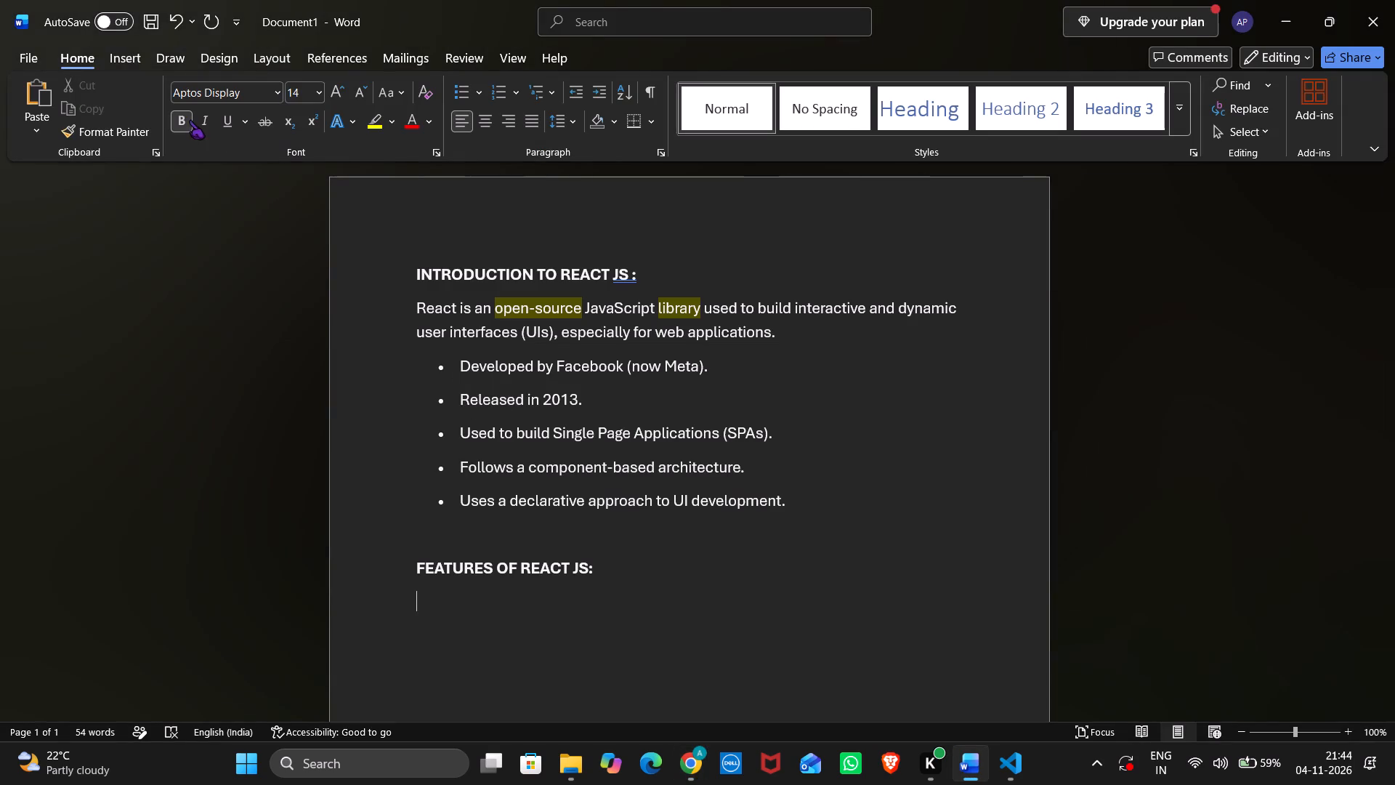
{"action": "left_click", "coordinate": [179, 118]}
{"action": "key", "text": "alt+Tab"}
{"action": "key", "text": "alt+Tab"}
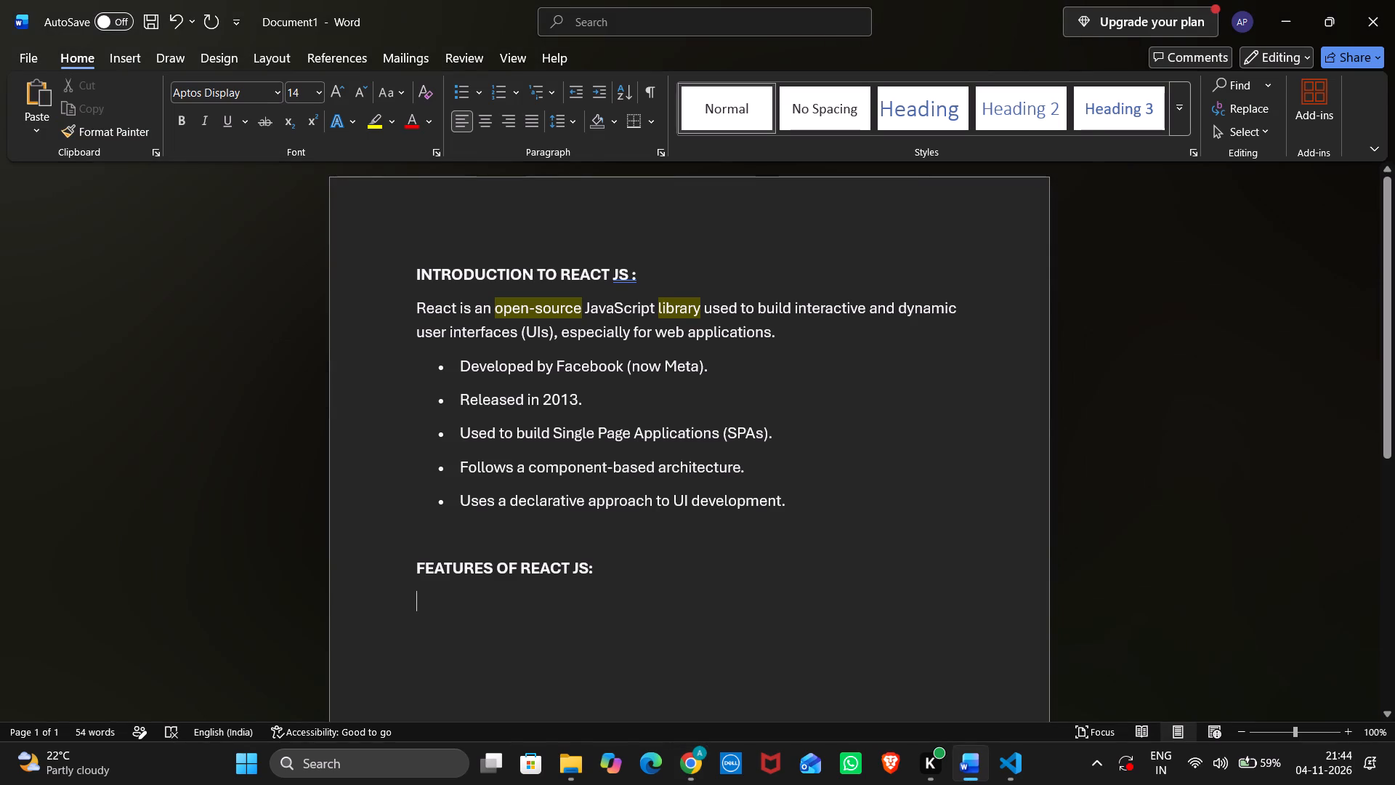
{"action": "key", "text": "alt+Tab"}
{"action": "scroll", "coordinate": [845, 480], "scroll_direction": "down", "scroll_amount": 2}
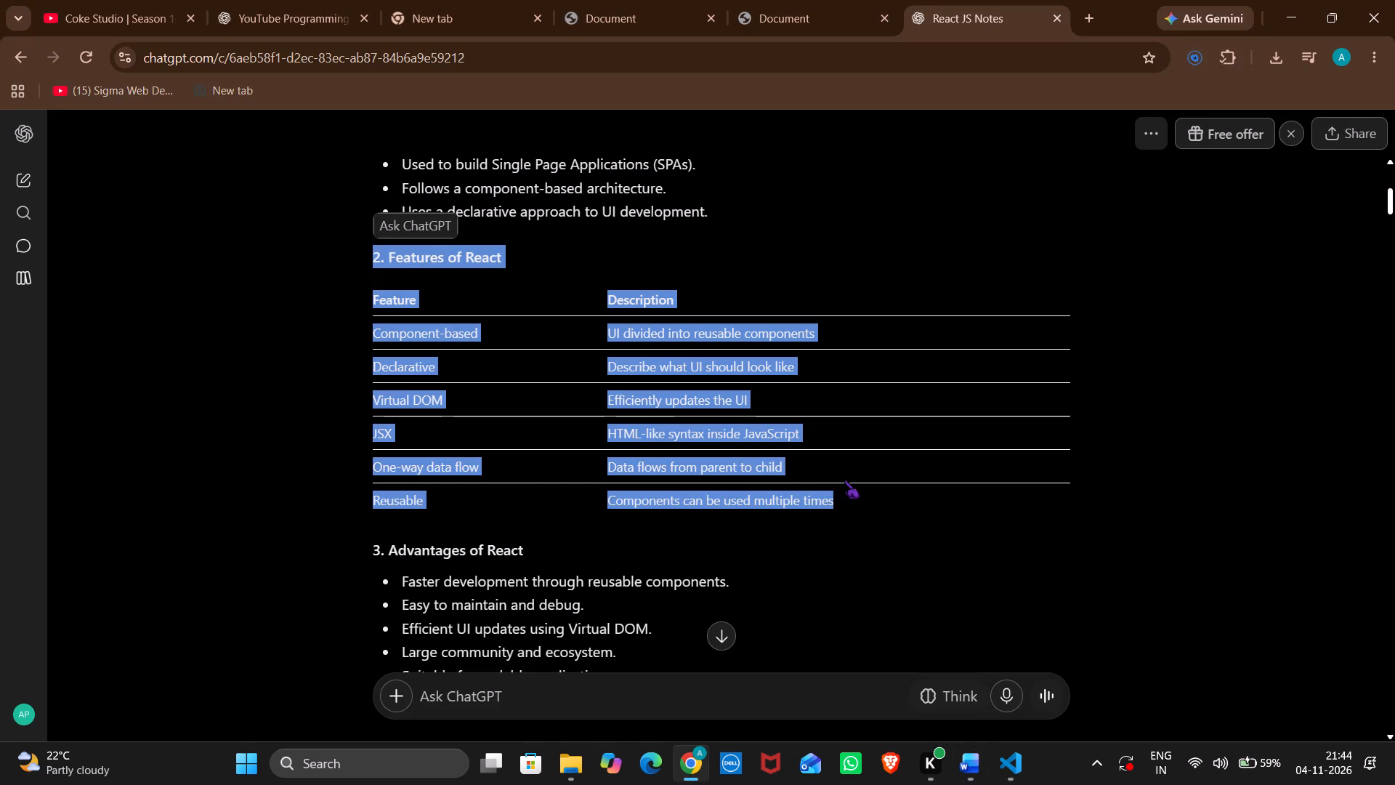
{"action": "key", "text": "alt+Tab"}
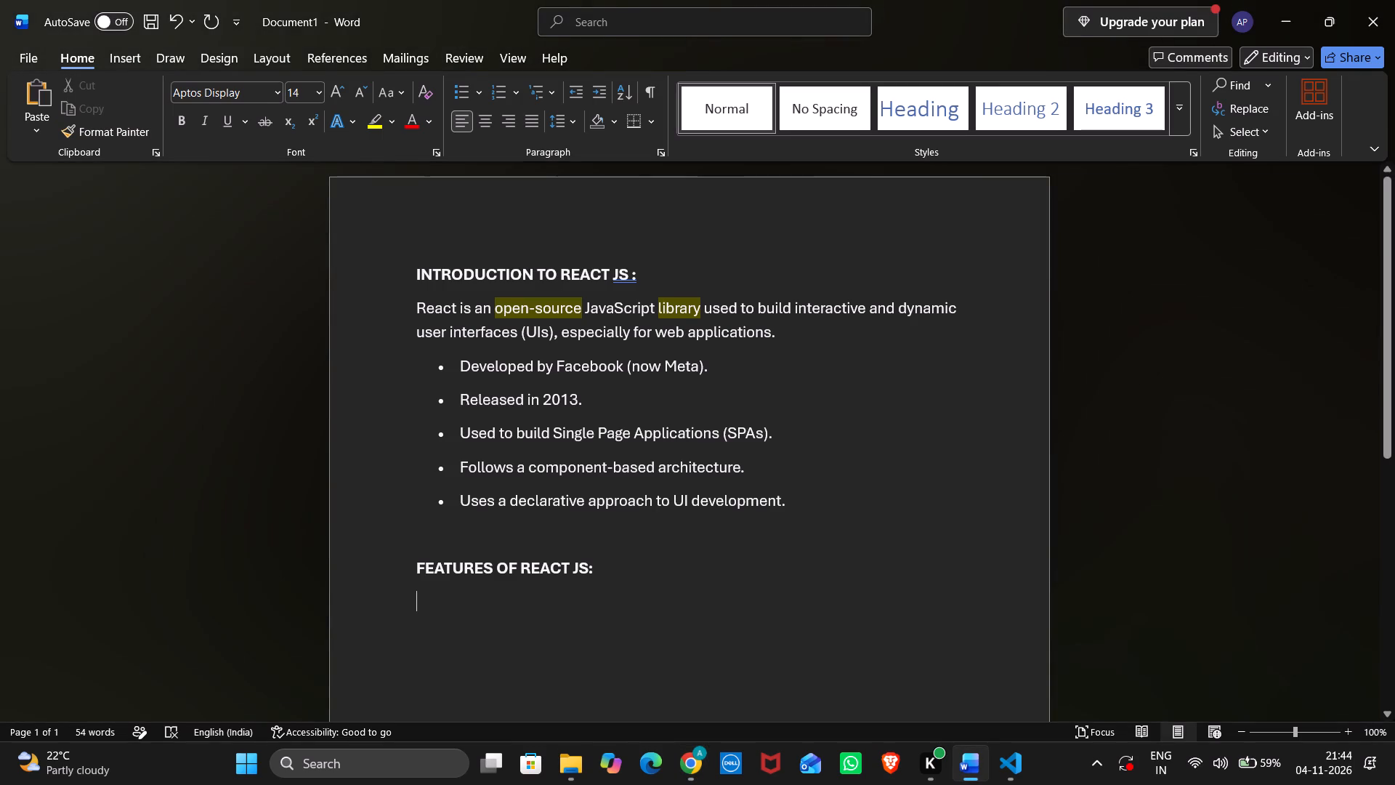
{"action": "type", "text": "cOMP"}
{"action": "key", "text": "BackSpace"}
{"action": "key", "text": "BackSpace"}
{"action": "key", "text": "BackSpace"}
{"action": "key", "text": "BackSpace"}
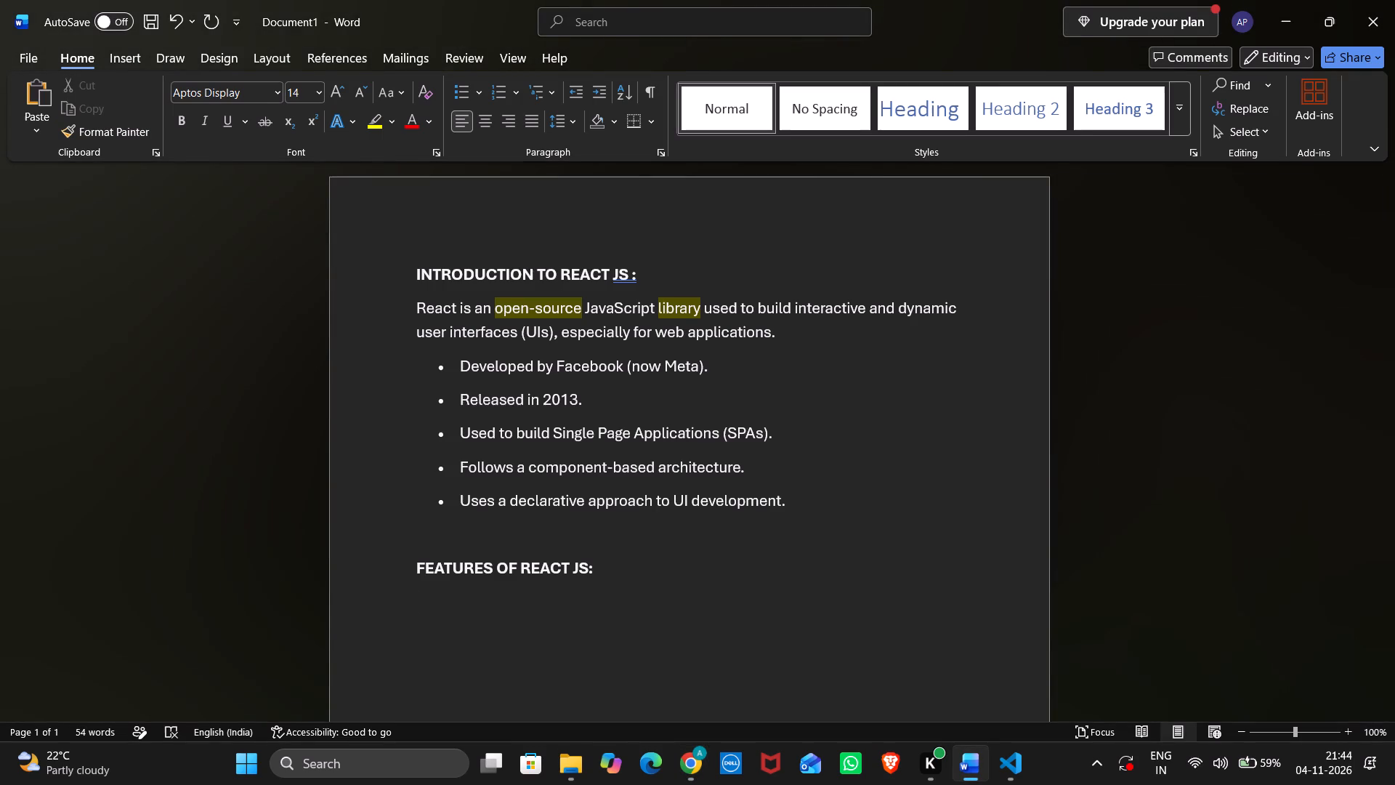
Start a numbered list under the "FEATURES OF REACT JS:" heading with the item "Component Based :".
{"action": "key", "text": "1"}
{"action": "type", "text": ". Comp"}
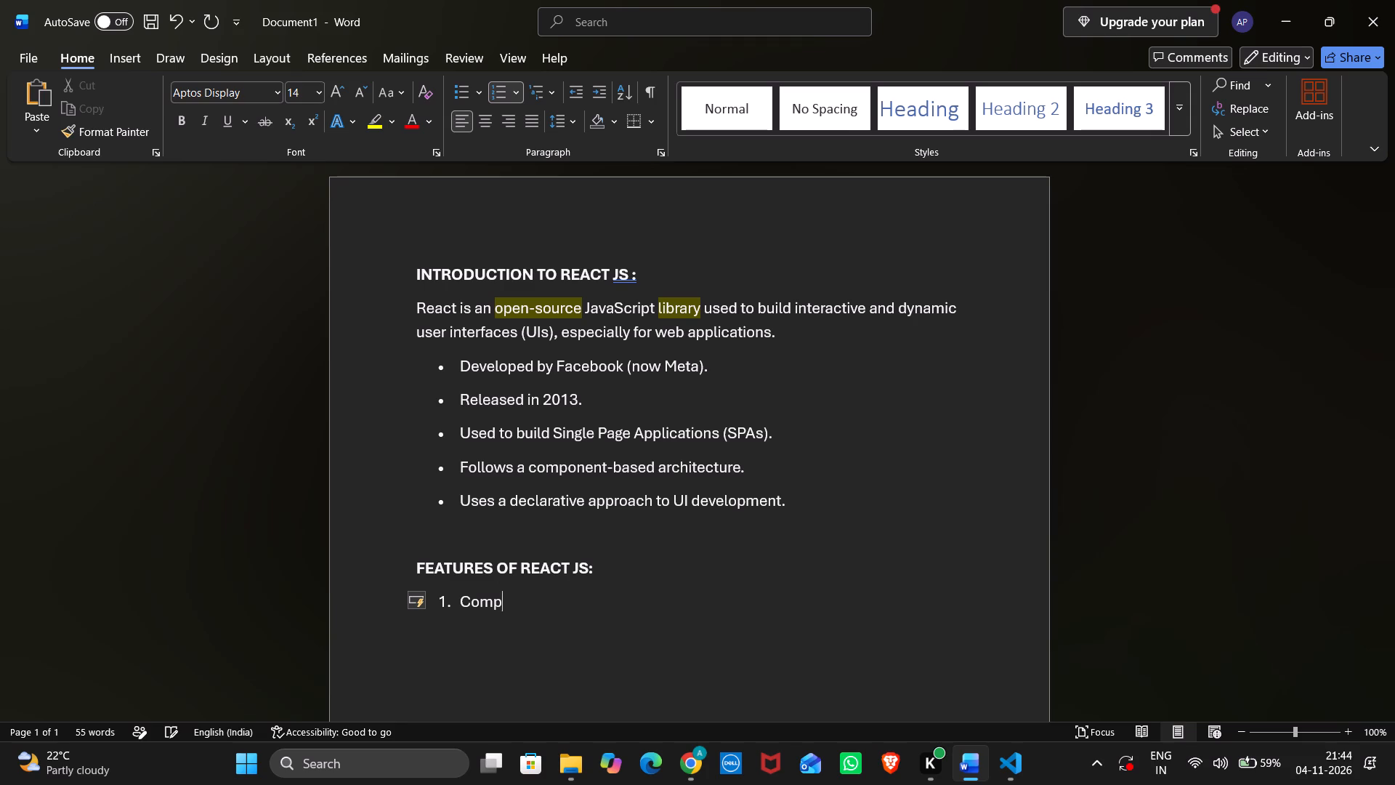
{"action": "key", "text": "o"}
{"action": "type", "text": "nent Based :"}
{"action": "key", "text": "space"}
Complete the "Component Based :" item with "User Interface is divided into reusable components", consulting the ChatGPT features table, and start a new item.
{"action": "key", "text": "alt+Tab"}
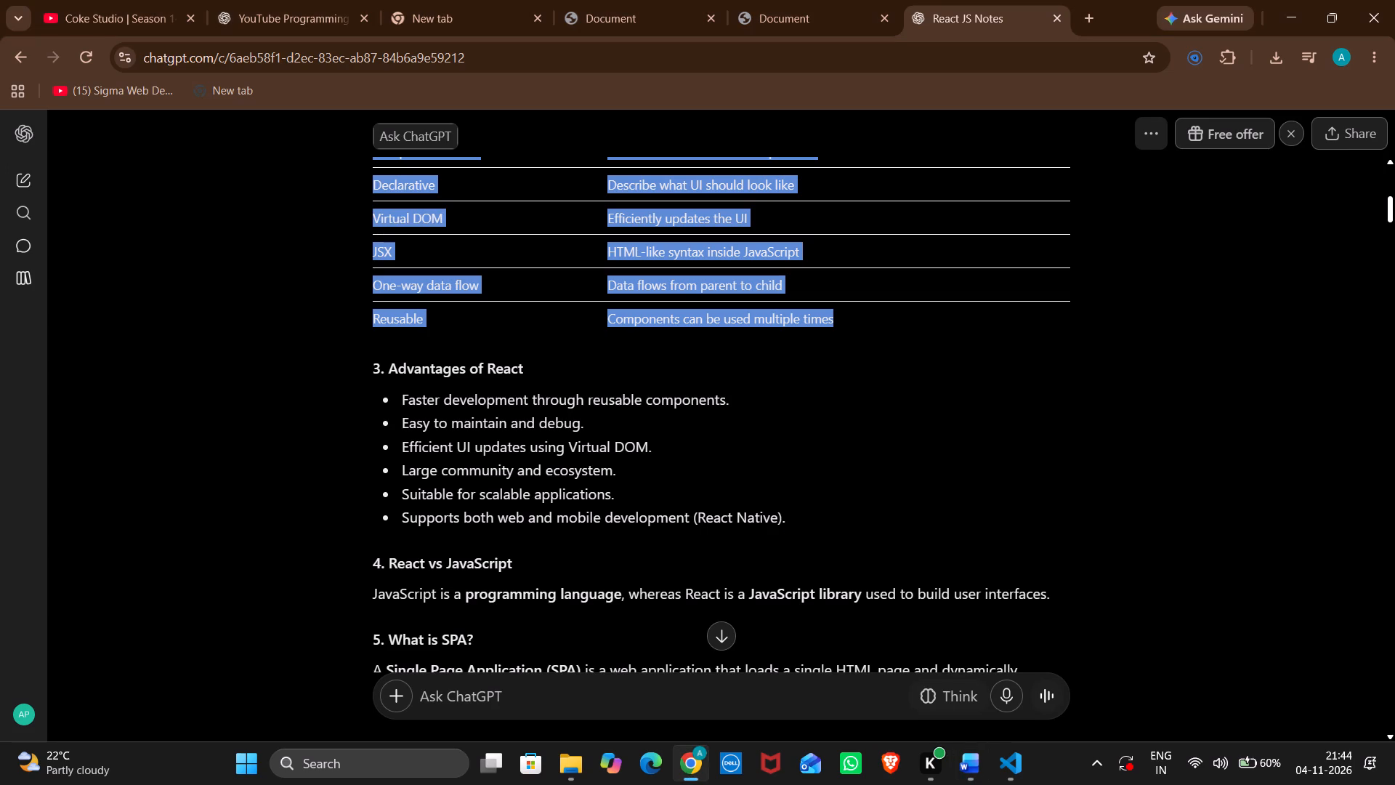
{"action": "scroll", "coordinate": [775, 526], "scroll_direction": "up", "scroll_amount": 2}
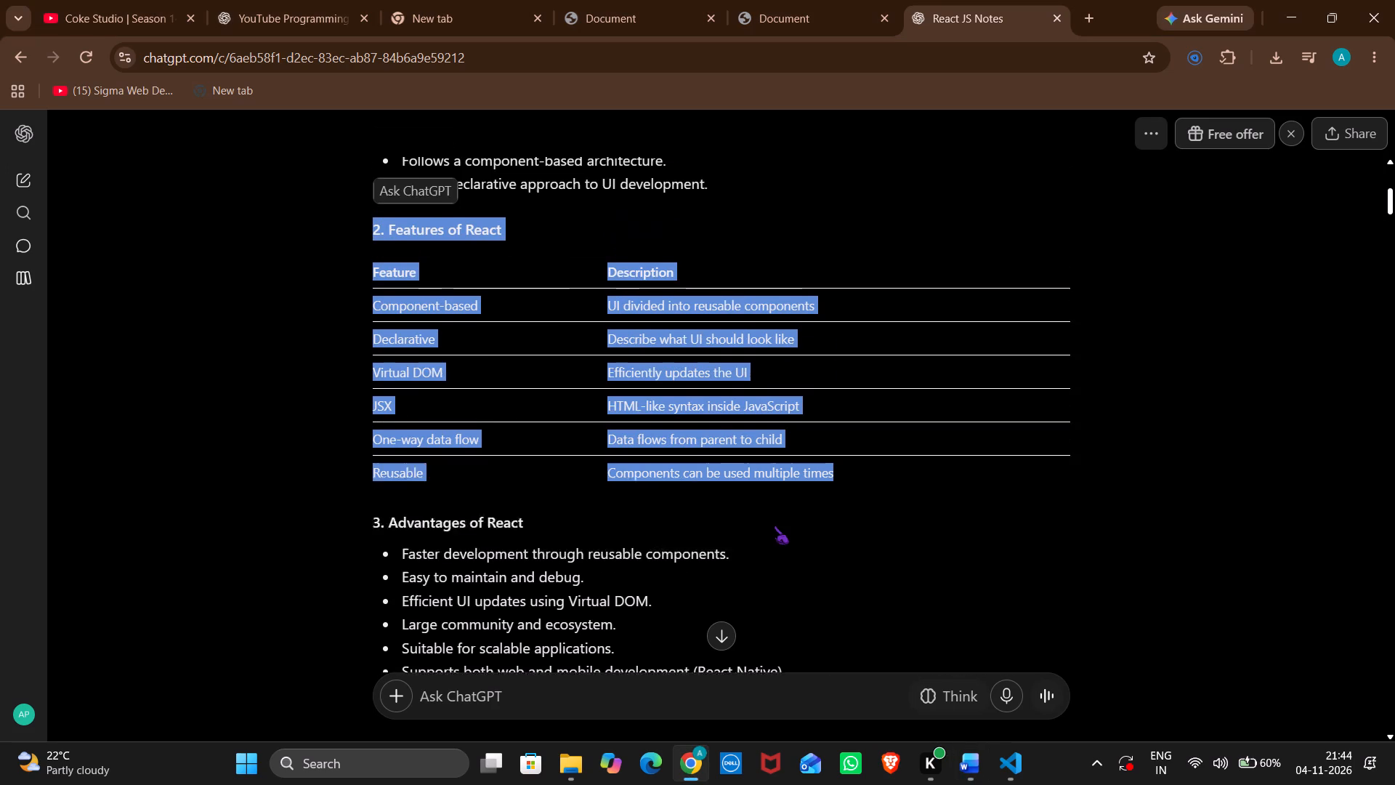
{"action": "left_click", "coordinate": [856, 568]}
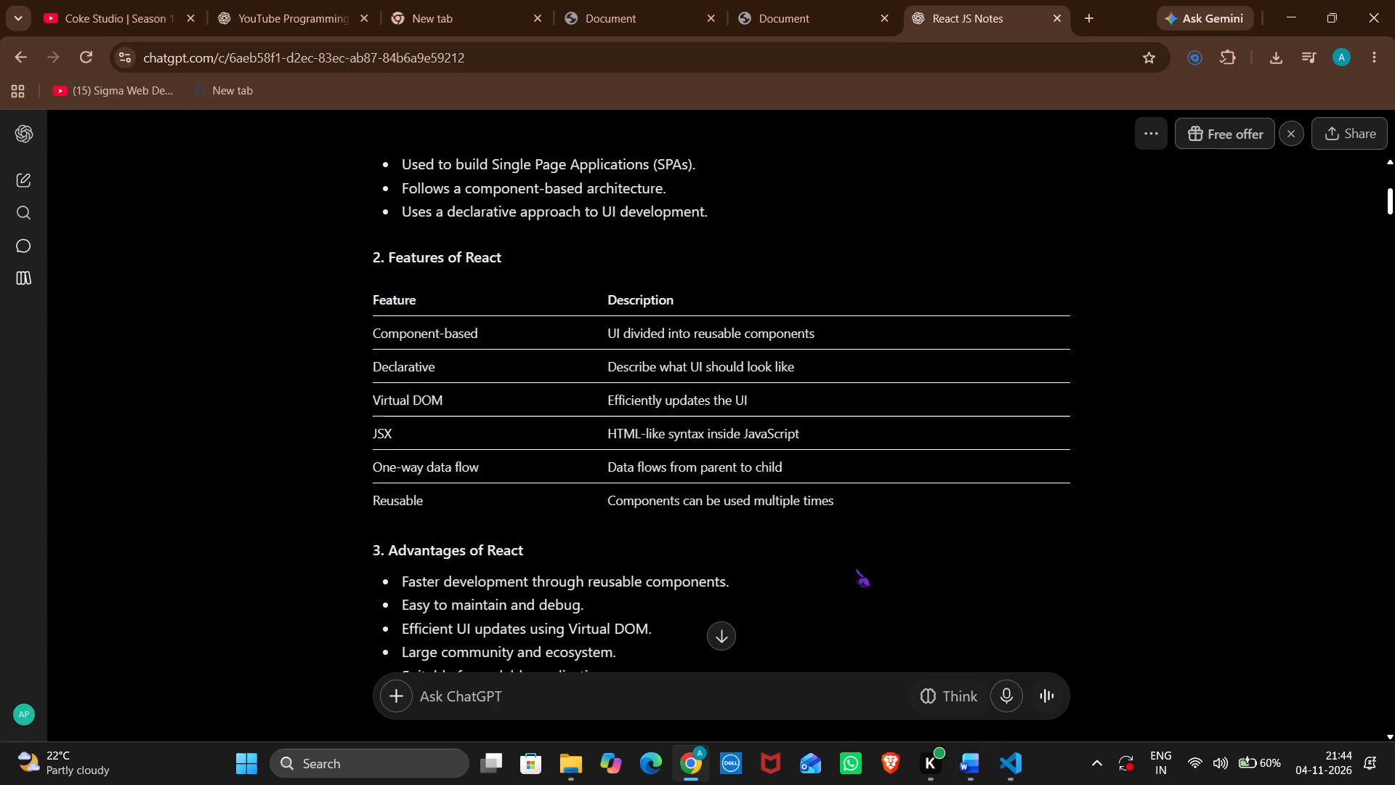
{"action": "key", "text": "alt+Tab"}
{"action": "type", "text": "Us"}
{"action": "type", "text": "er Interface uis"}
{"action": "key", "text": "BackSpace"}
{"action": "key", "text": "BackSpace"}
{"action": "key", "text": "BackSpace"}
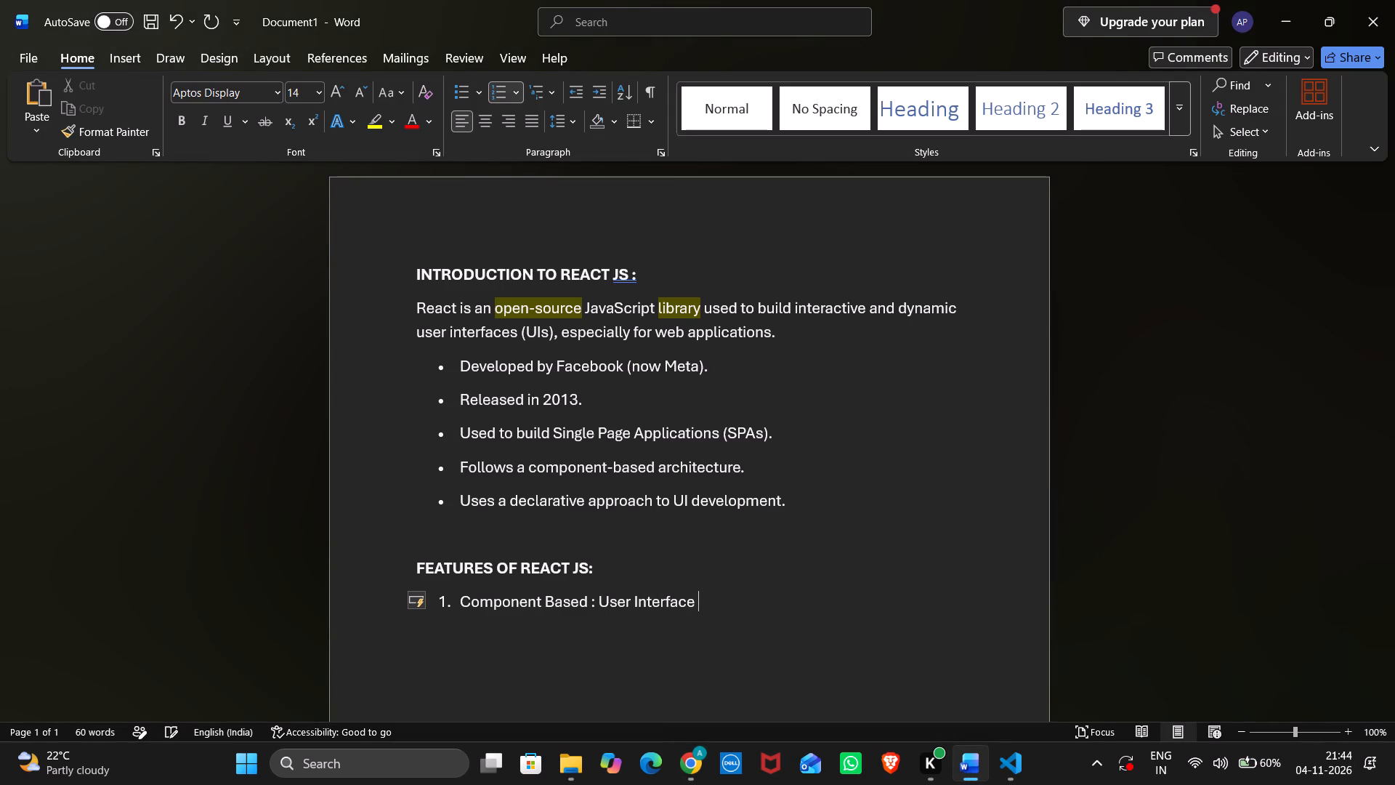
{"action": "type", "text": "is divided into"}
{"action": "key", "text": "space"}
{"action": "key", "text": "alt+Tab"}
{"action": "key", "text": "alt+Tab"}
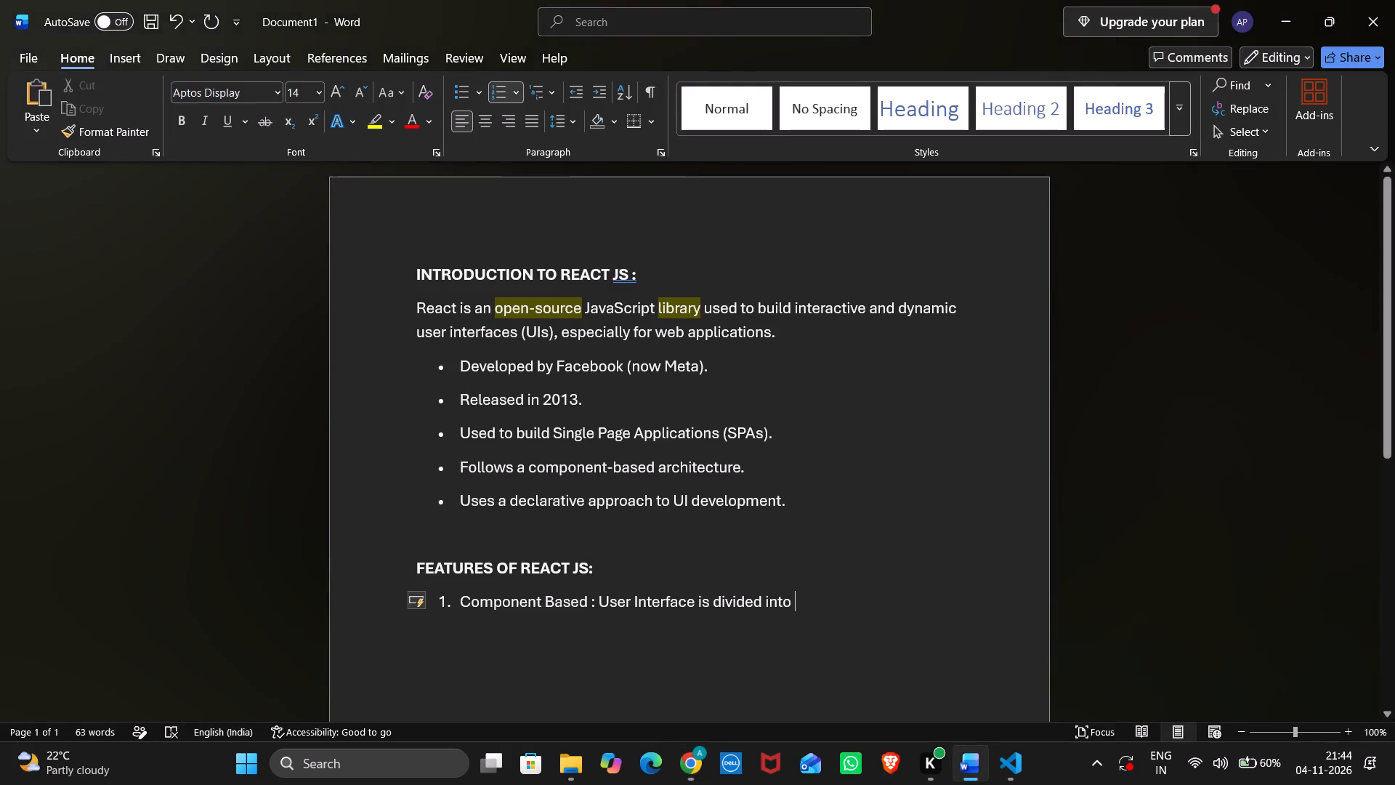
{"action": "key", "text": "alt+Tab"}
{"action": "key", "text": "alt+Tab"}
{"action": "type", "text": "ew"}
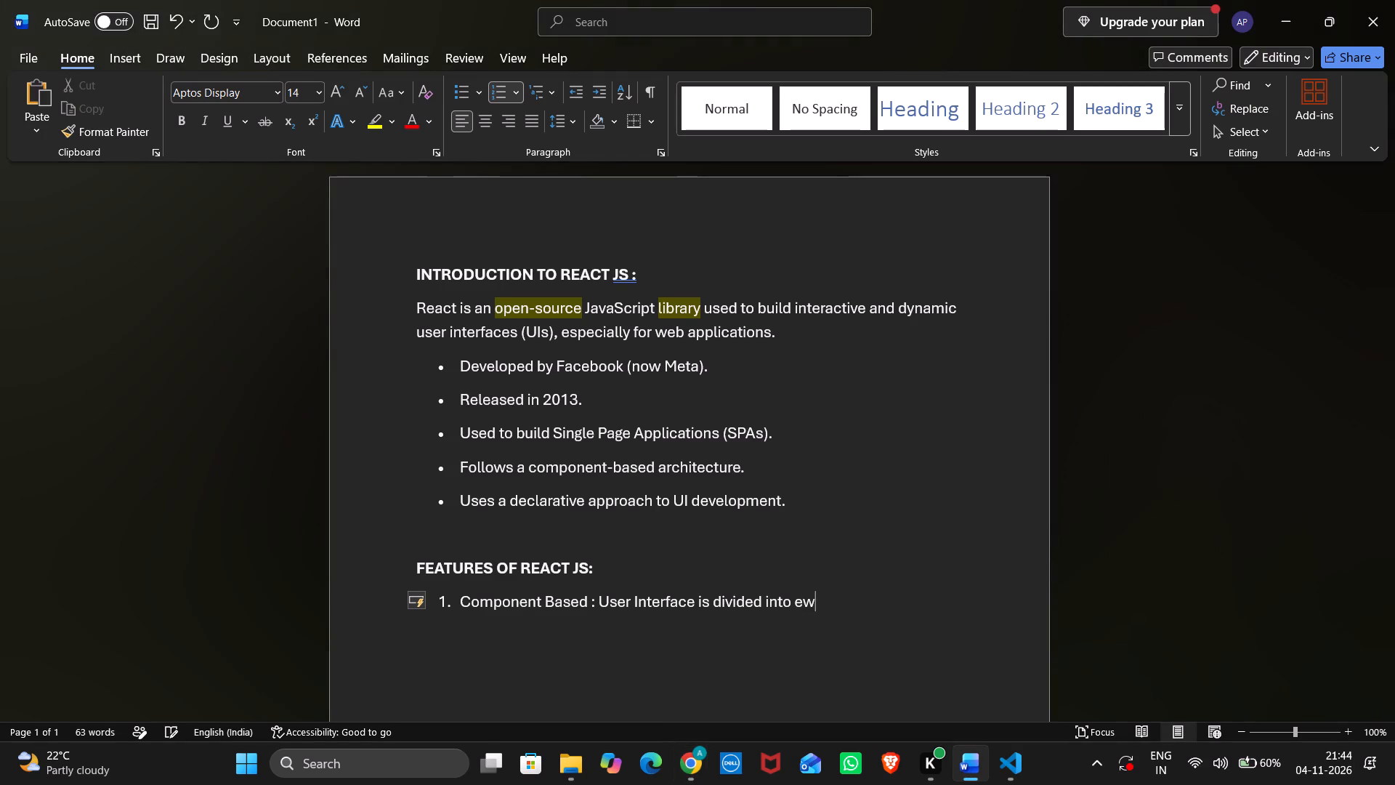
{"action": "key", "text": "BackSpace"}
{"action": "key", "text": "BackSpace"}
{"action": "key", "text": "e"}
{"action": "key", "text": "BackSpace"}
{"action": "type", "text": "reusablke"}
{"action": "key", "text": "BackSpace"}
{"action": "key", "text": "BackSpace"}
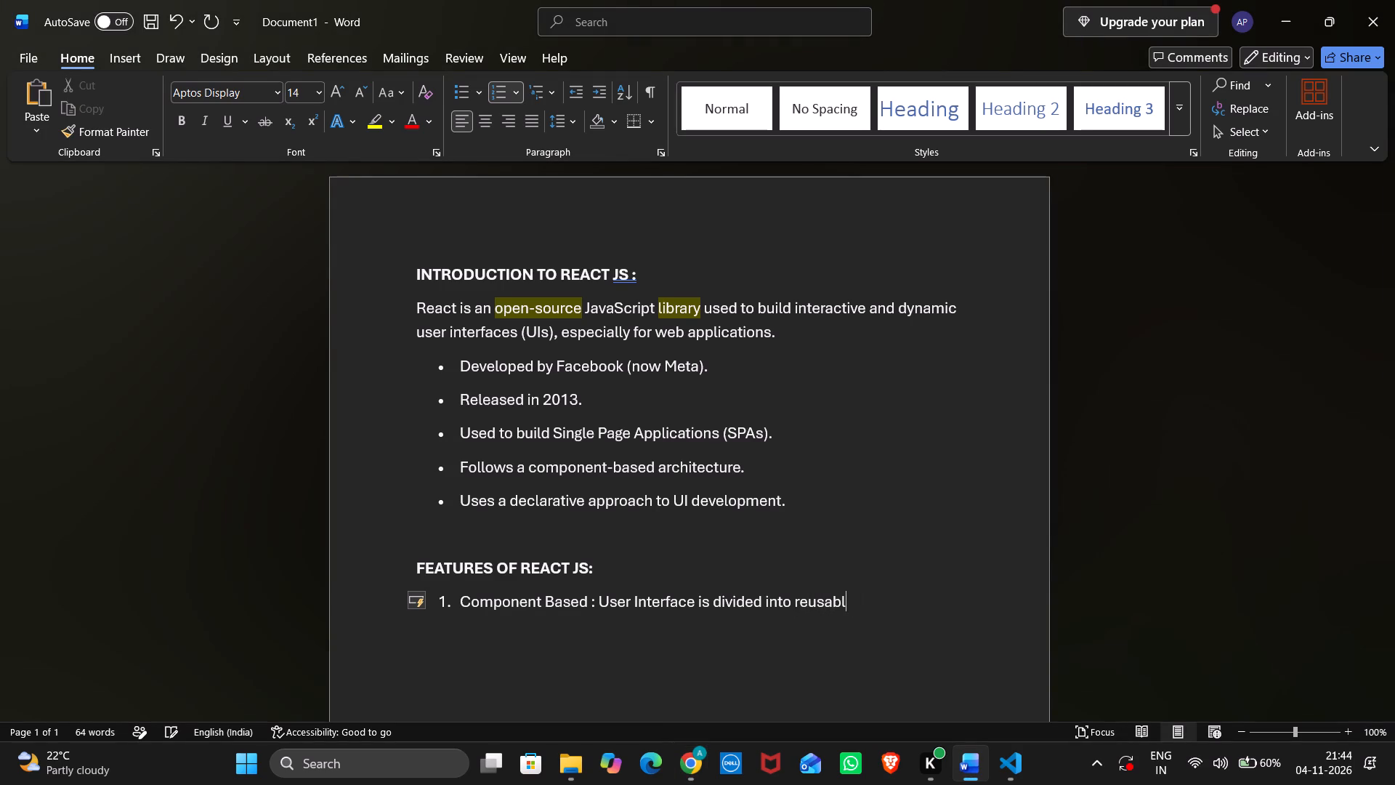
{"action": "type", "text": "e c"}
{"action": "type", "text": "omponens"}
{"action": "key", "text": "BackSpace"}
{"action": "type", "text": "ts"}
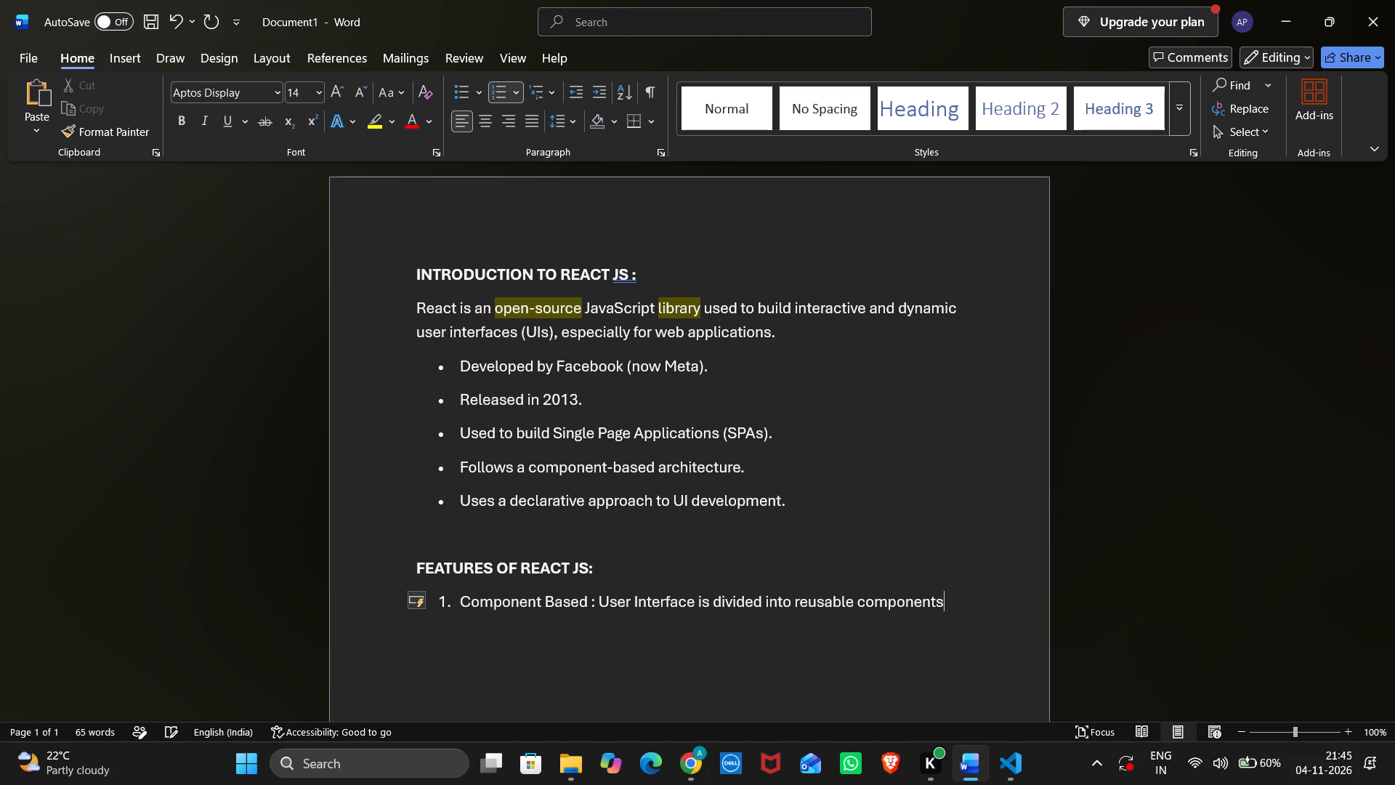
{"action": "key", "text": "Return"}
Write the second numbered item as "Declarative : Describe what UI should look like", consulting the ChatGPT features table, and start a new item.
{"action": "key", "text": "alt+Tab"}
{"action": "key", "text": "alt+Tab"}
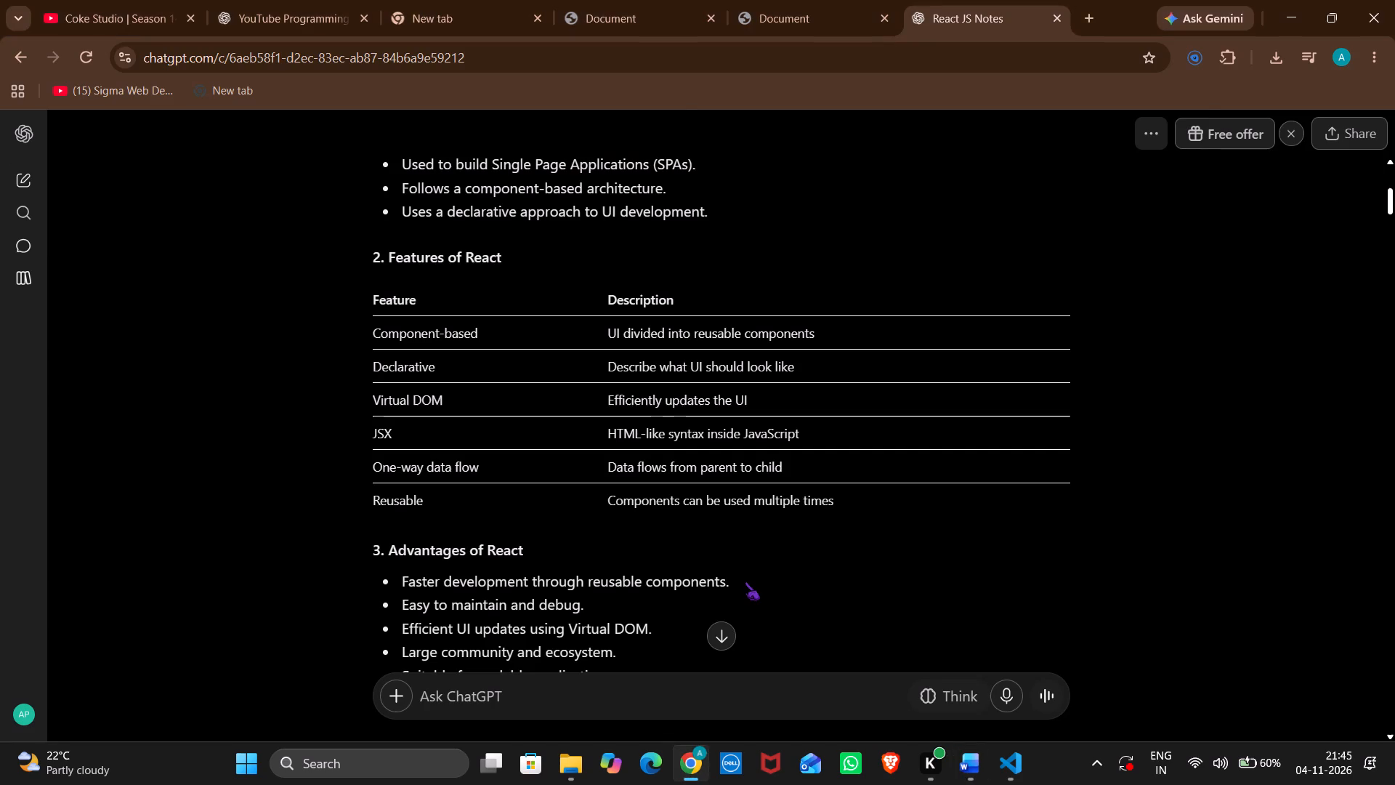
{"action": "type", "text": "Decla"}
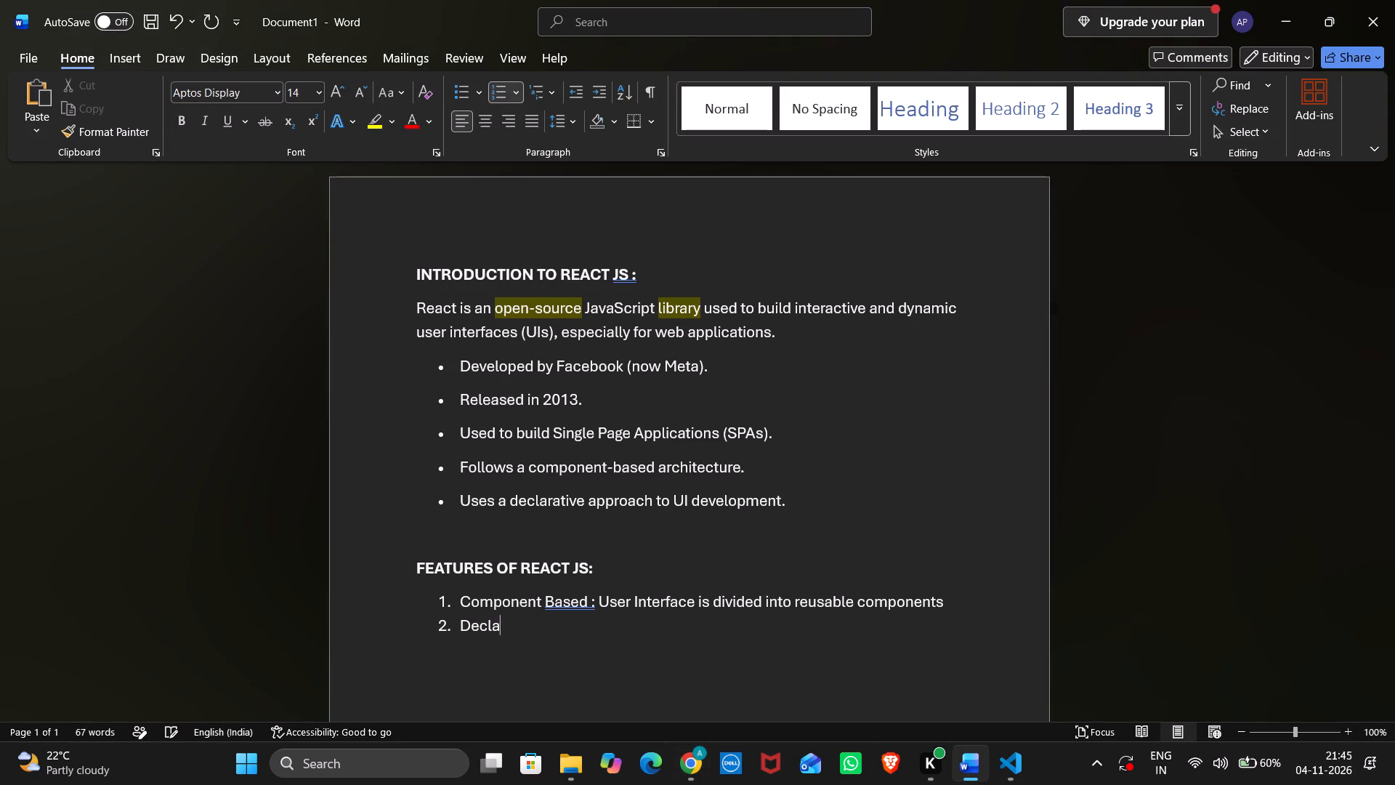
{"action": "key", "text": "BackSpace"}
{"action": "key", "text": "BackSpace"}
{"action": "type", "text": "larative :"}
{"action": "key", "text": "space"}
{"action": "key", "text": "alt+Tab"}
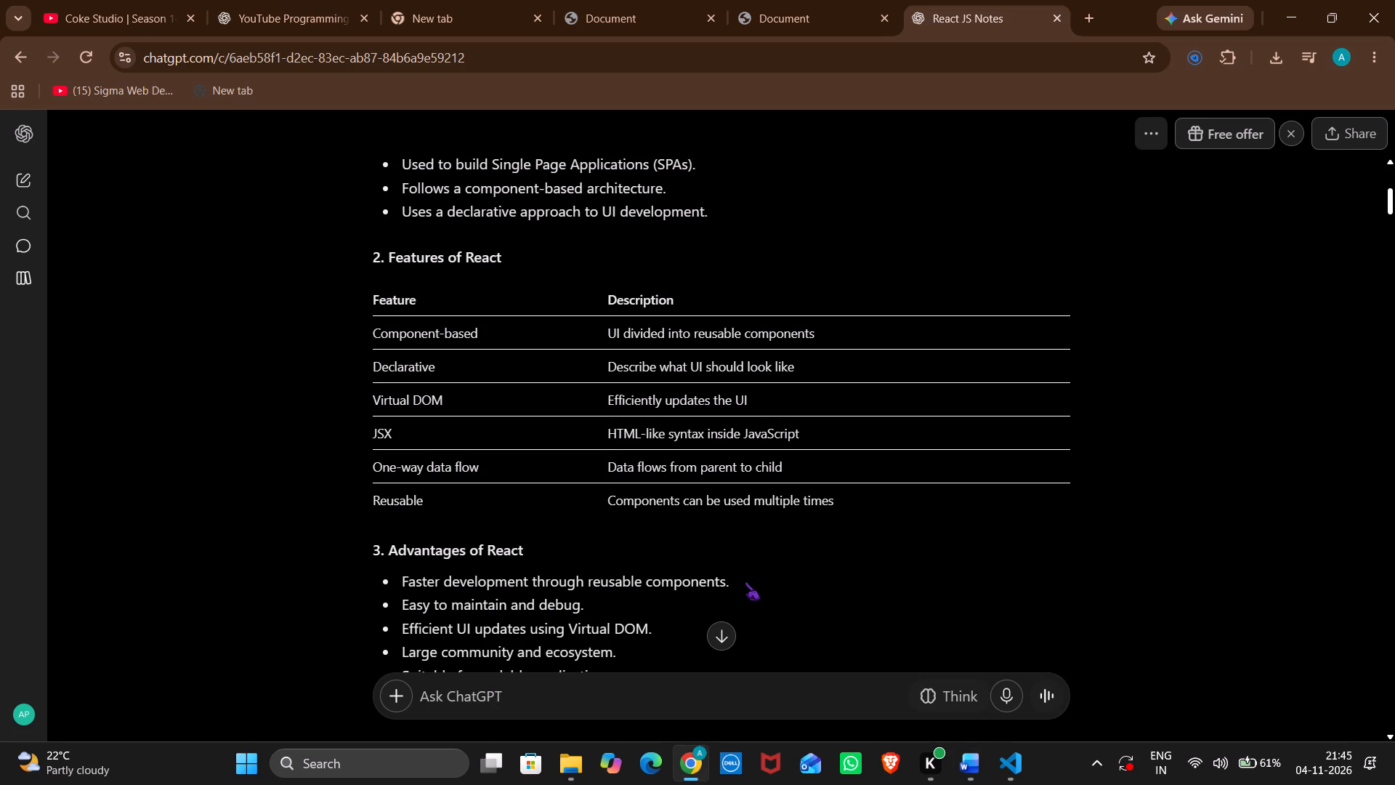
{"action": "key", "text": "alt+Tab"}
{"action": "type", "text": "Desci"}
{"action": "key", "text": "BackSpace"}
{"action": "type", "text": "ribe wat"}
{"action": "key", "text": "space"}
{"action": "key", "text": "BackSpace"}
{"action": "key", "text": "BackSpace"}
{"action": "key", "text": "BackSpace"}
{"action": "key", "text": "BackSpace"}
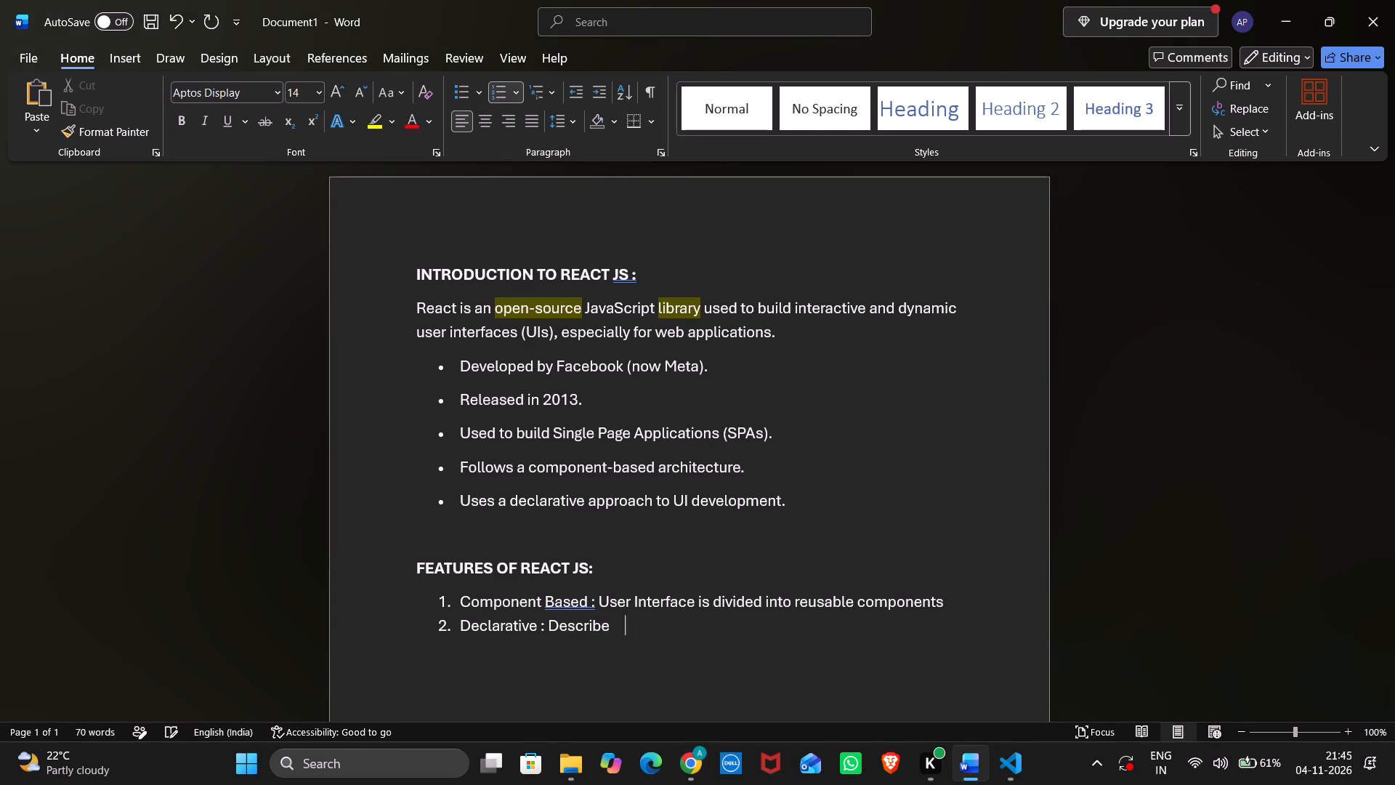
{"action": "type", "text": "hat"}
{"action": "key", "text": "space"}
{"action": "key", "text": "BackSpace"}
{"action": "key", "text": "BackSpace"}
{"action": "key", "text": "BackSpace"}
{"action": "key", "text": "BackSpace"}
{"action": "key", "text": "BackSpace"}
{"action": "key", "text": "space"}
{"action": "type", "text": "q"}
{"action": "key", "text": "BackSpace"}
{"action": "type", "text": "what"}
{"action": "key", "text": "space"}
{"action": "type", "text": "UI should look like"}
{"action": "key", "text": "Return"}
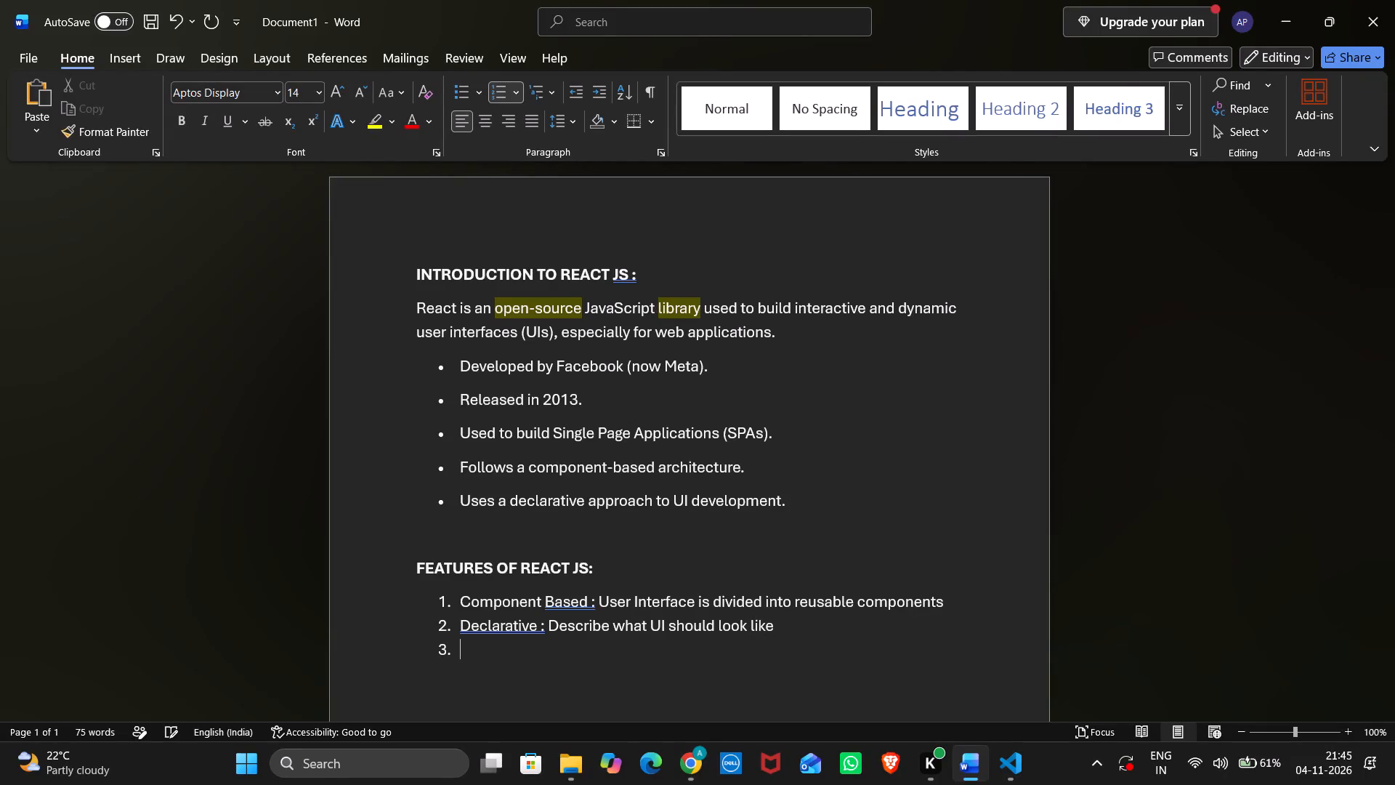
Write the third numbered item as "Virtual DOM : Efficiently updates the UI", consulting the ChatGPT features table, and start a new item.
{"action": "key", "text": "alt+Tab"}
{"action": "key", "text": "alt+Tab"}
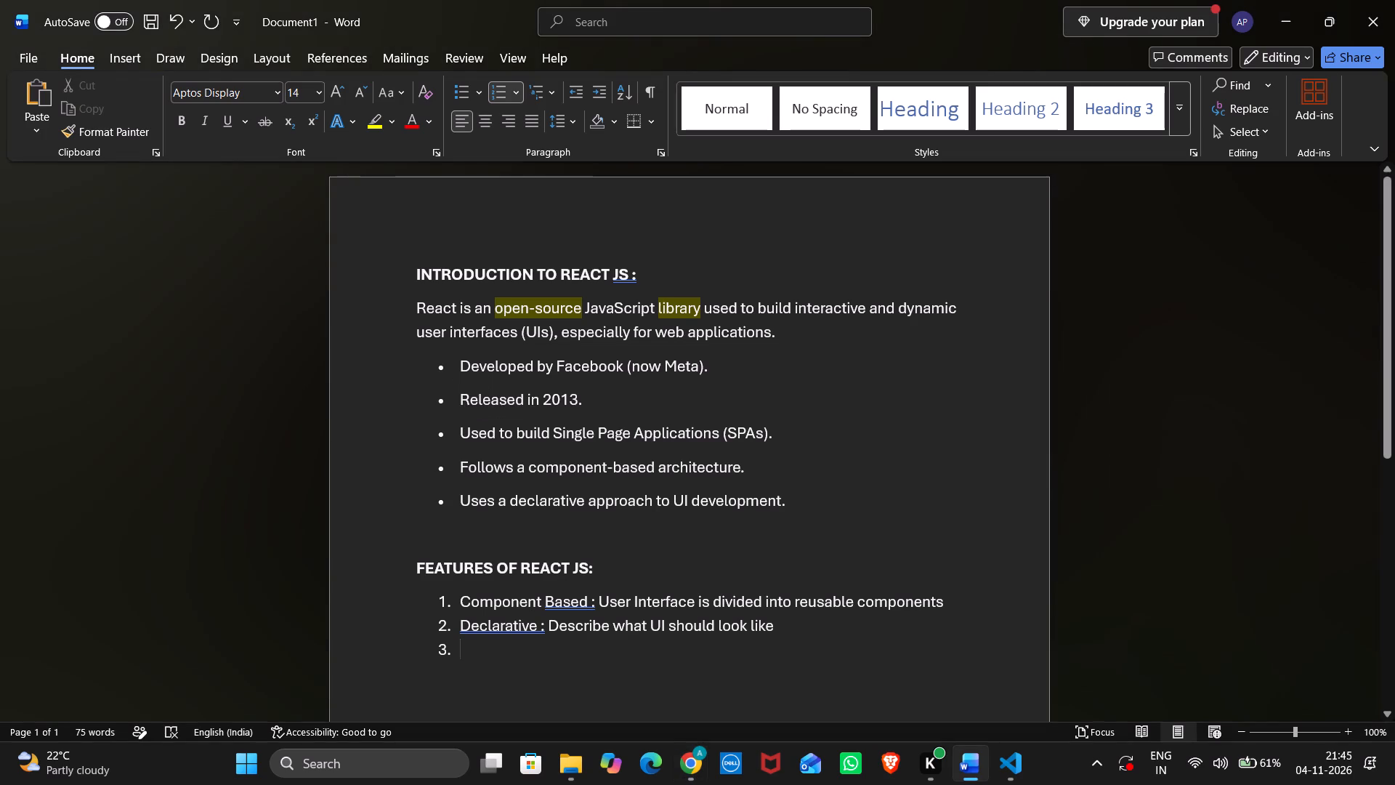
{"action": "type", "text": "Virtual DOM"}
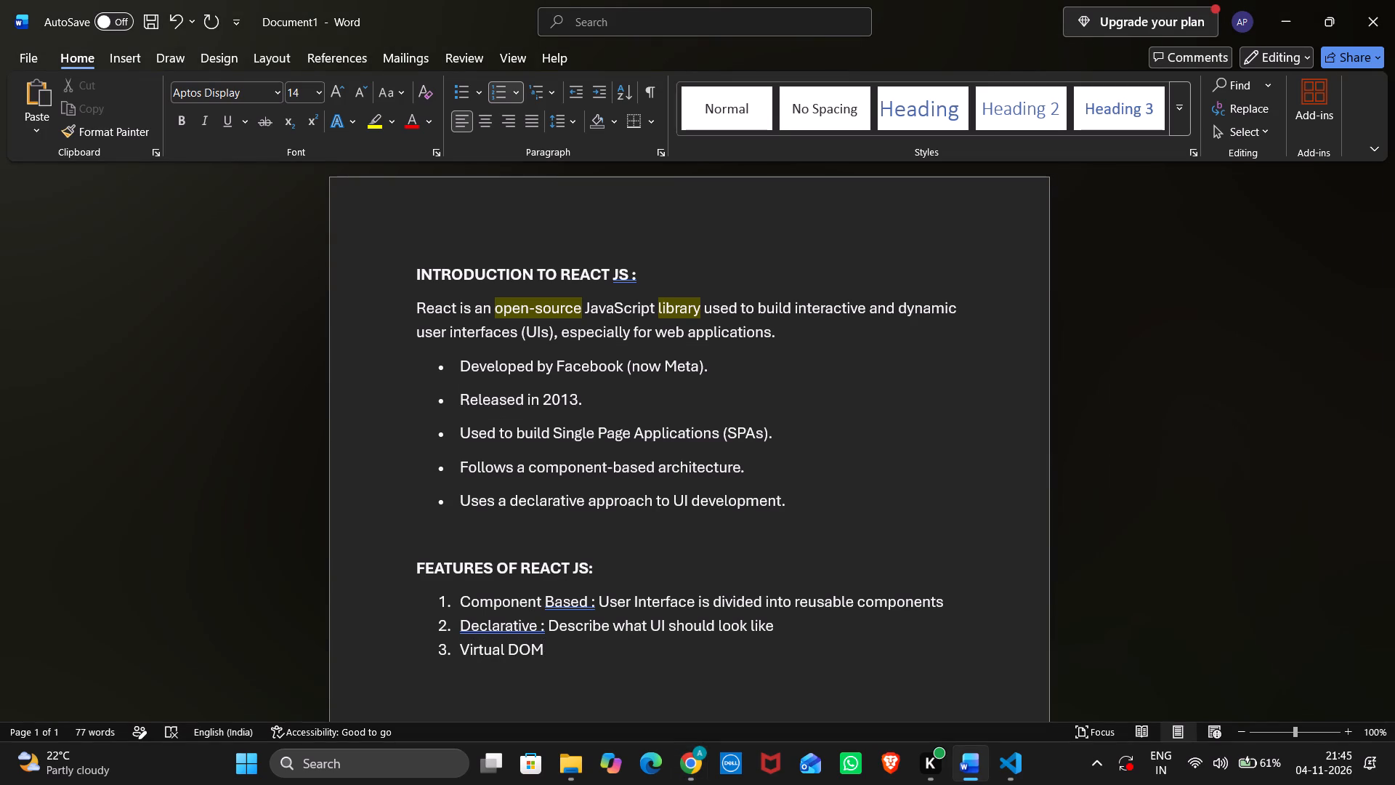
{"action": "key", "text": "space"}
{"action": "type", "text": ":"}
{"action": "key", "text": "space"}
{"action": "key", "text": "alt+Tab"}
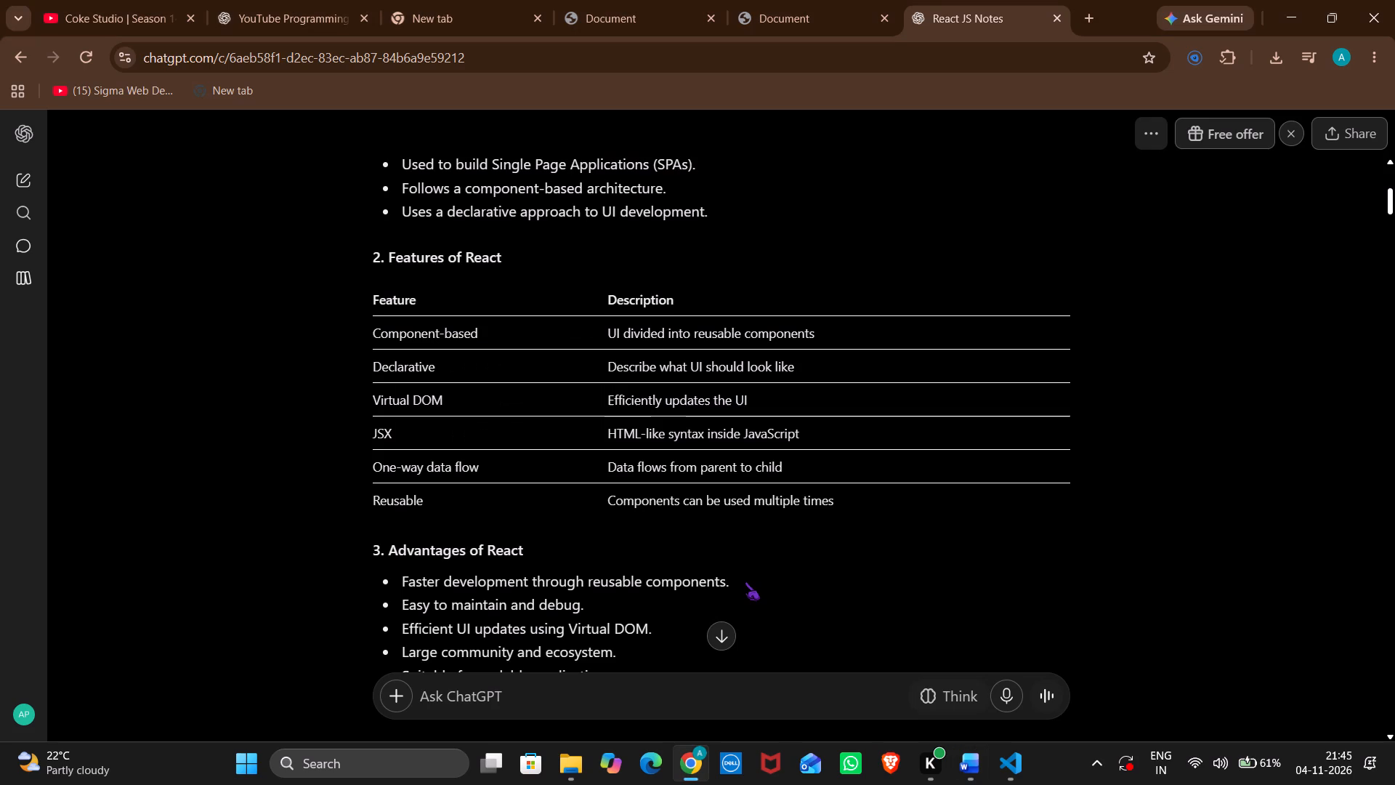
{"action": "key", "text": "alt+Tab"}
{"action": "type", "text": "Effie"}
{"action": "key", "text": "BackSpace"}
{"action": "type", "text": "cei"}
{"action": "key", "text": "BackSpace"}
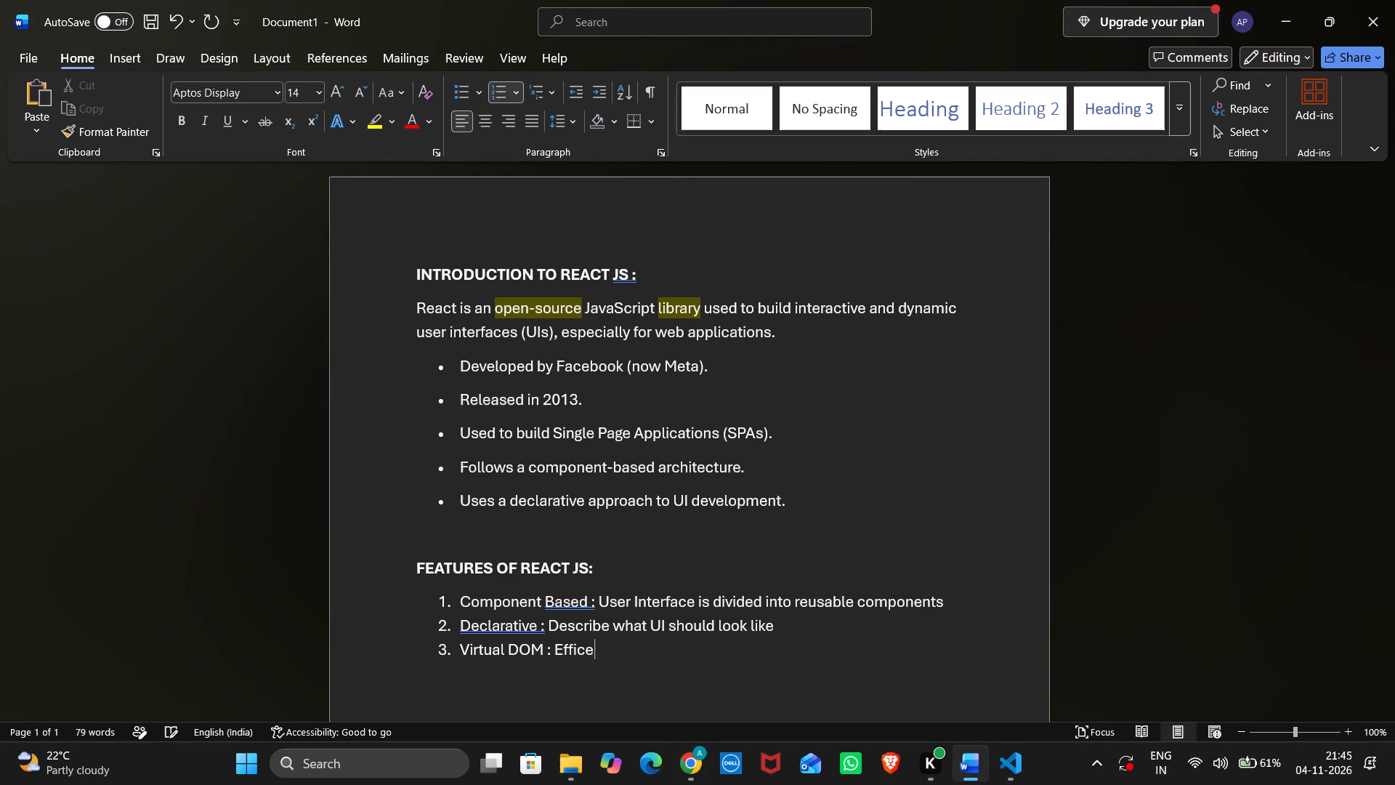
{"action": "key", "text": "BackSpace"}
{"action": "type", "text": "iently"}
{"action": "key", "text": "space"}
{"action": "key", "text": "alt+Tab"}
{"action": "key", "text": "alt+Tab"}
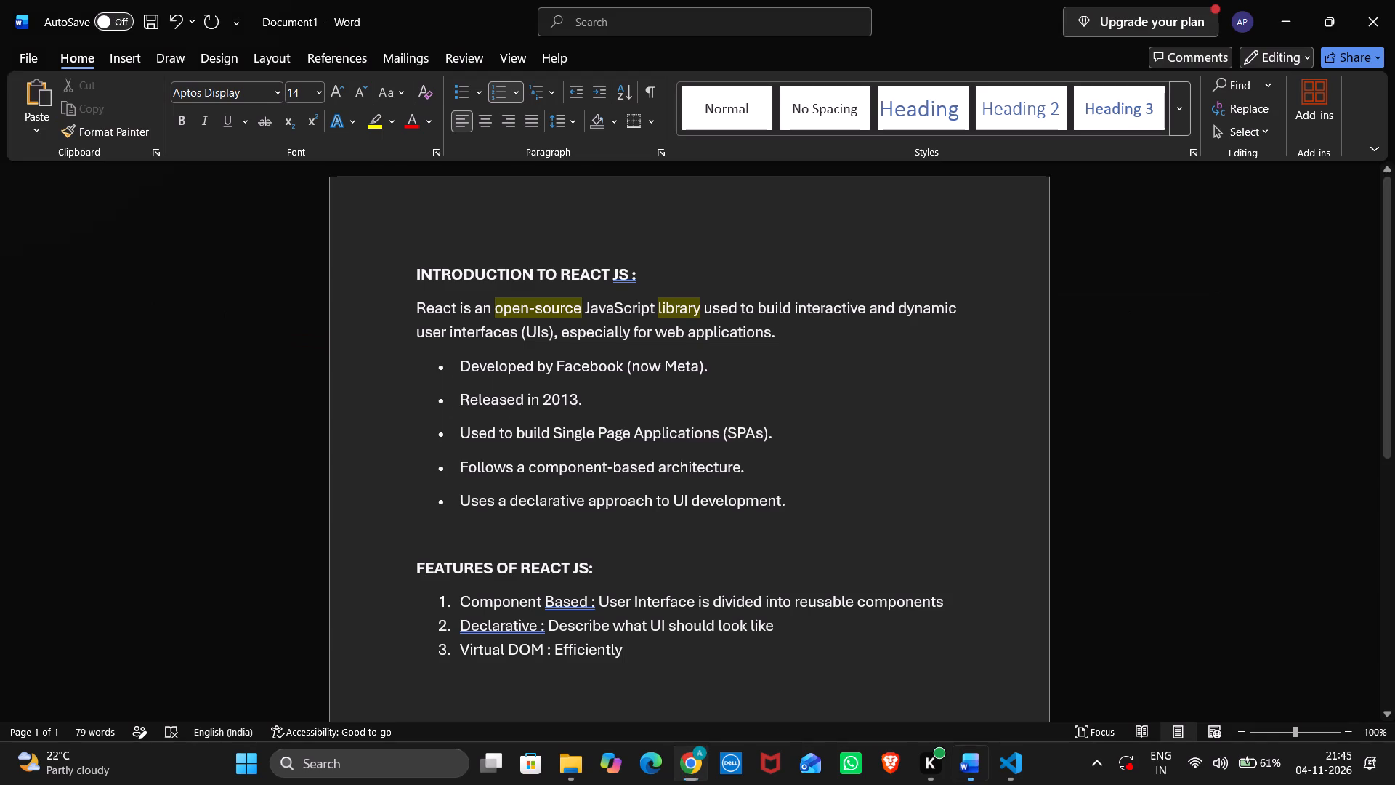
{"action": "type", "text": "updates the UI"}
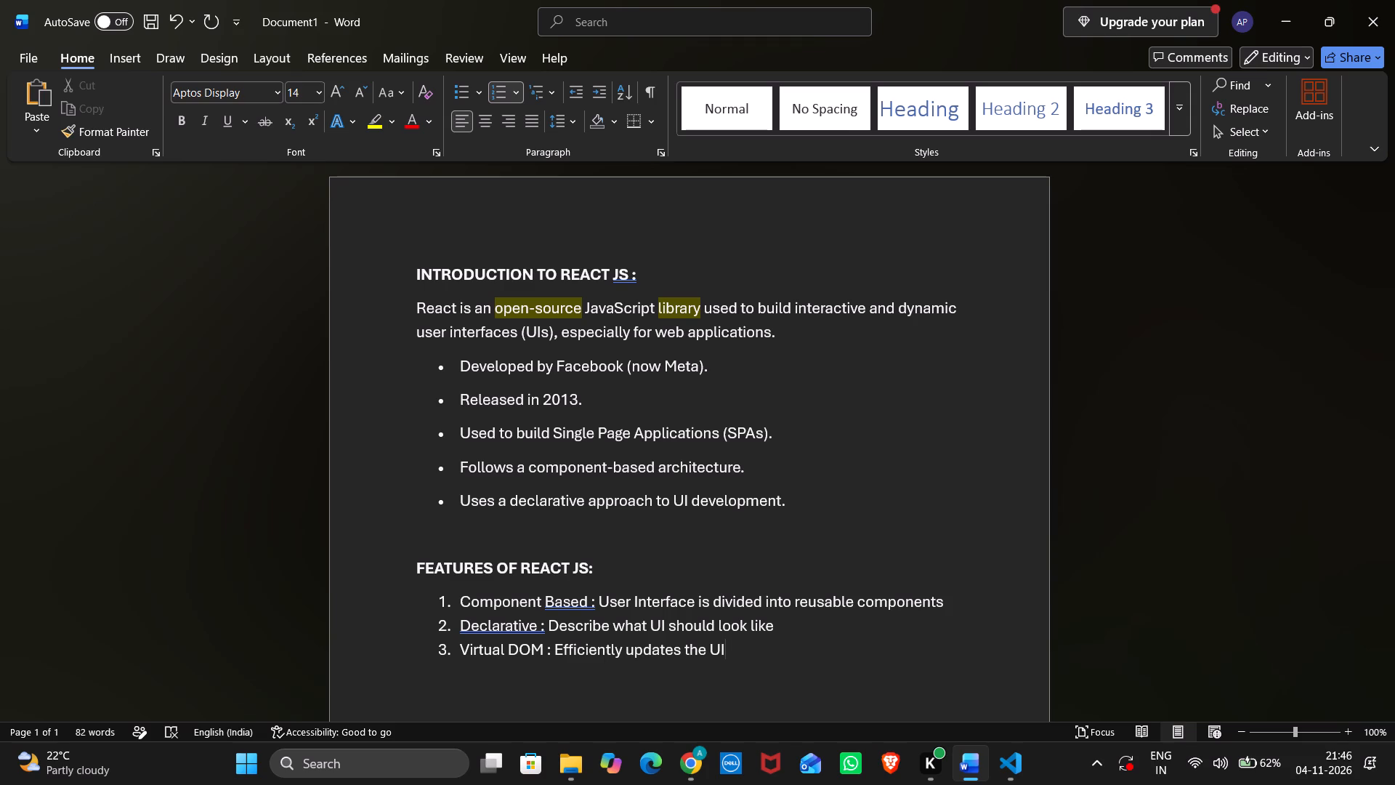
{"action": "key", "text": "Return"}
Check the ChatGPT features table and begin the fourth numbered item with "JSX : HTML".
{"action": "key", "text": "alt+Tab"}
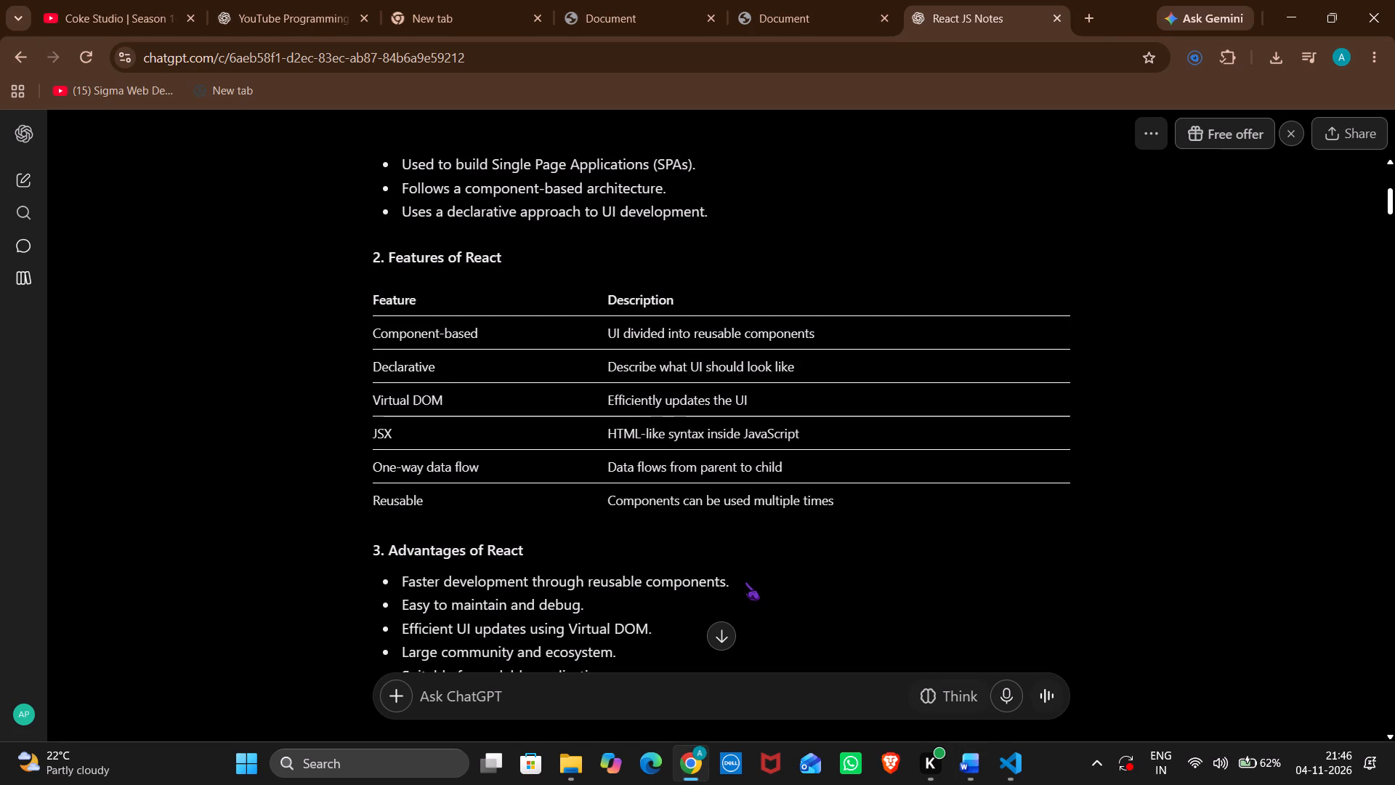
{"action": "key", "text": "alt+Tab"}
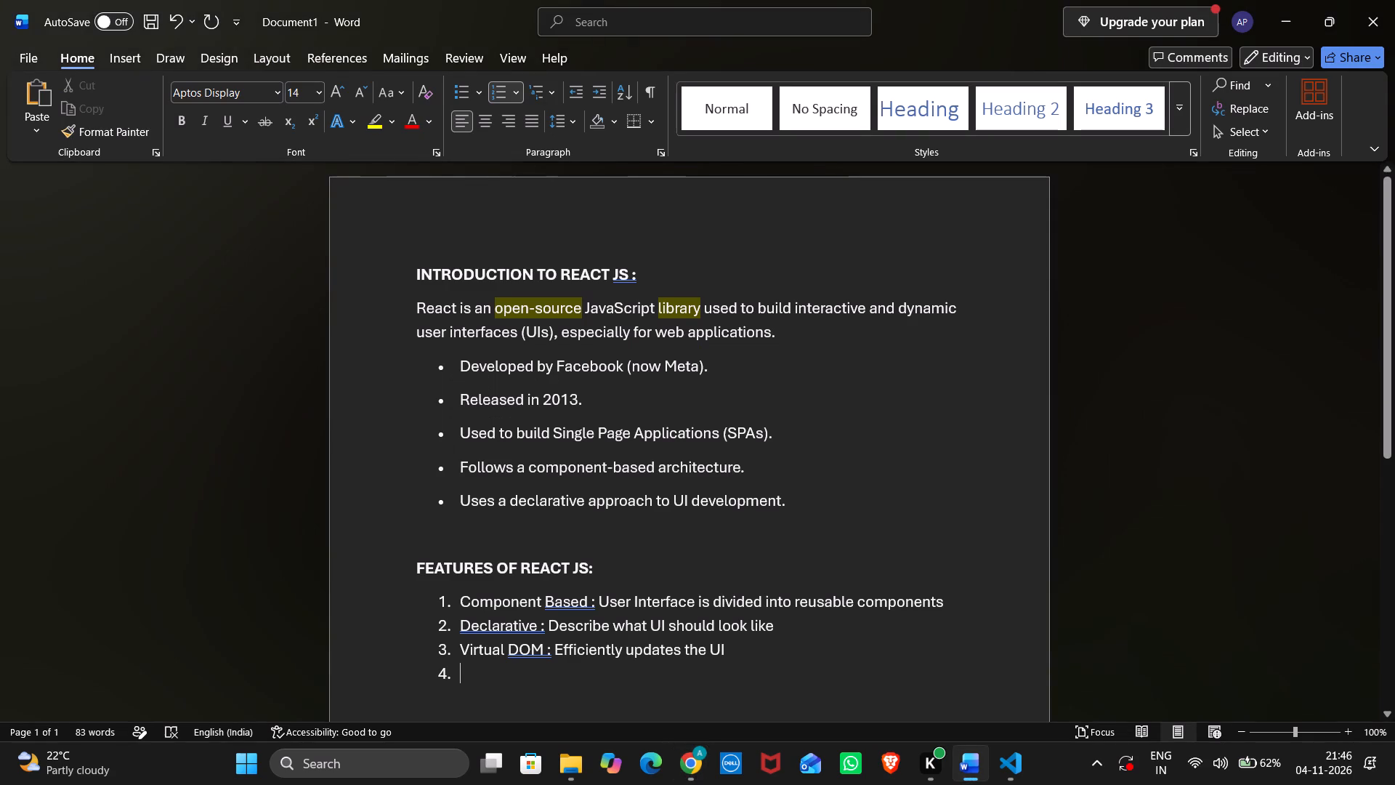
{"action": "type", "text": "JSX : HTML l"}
Delete the whole "FEATURES OF REACT JS:" section, including its heading and numbered list, leaving an unnumbered, unindented empty line.
{"action": "key", "text": "BackSpace"}
{"action": "key", "text": "BackSpace"}
{"action": "key", "text": "BackSpace"}
{"action": "key", "text": "BackSpace"}
{"action": "key", "text": "BackSpace"}
{"action": "key", "text": "BackSpace"}
{"action": "key", "text": "BackSpace"}
{"action": "key", "text": "BackSpace"}
{"action": "key", "text": "BackSpace"}
{"action": "key", "text": "BackSpace"}
{"action": "key", "text": "BackSpace"}
{"action": "key", "text": "BackSpace"}
{"action": "key", "text": "BackSpace"}
{"action": "key", "text": "BackSpace"}
{"action": "key", "text": "BackSpace"}
{"action": "key", "text": "BackSpace"}
{"action": "key", "text": "BackSpace"}
{"action": "key", "text": "BackSpace"}
{"action": "key", "text": "BackSpace"}
{"action": "key", "text": "BackSpace"}
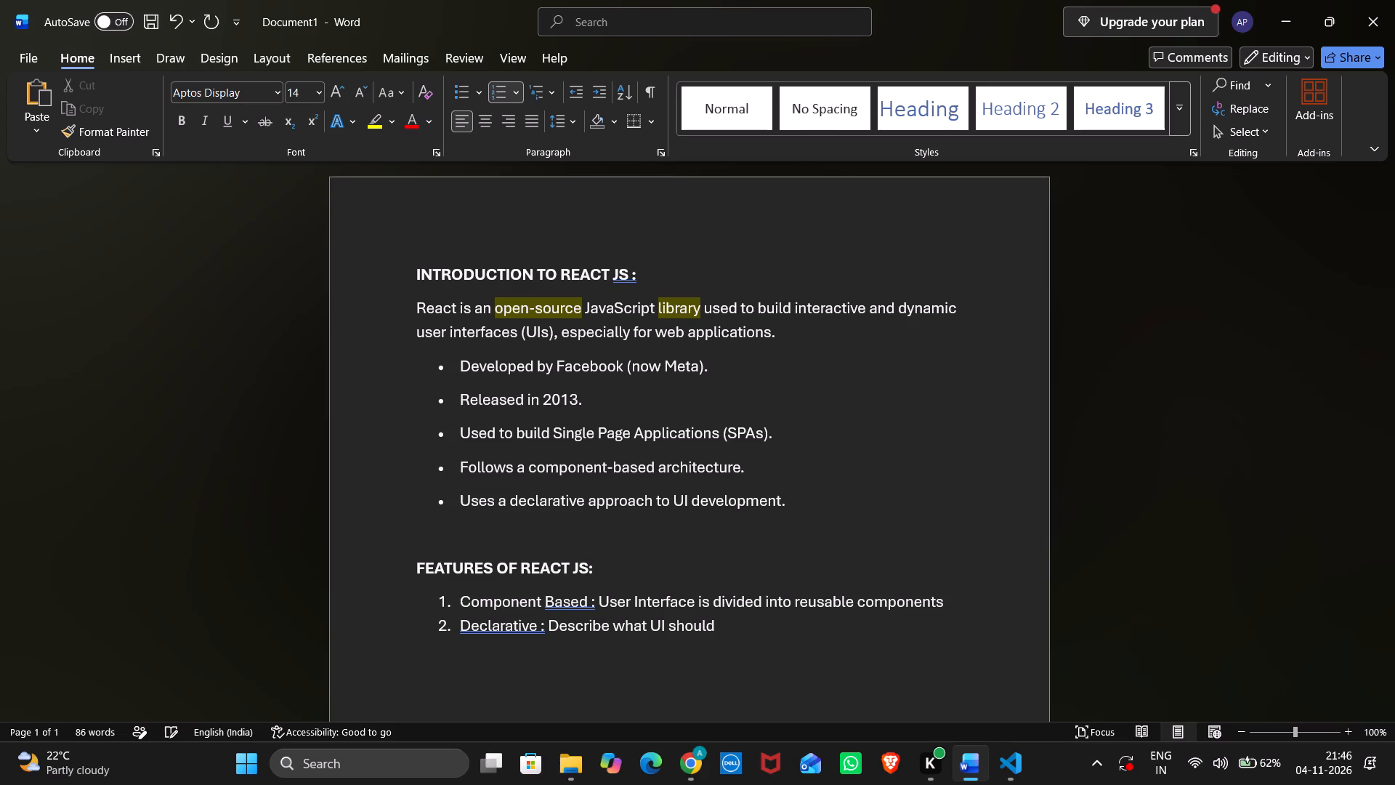
{"action": "key", "text": "BackSpace"}
{"action": "key", "text": "BackSpace"}
{"action": "key", "text": "BackSpace"}
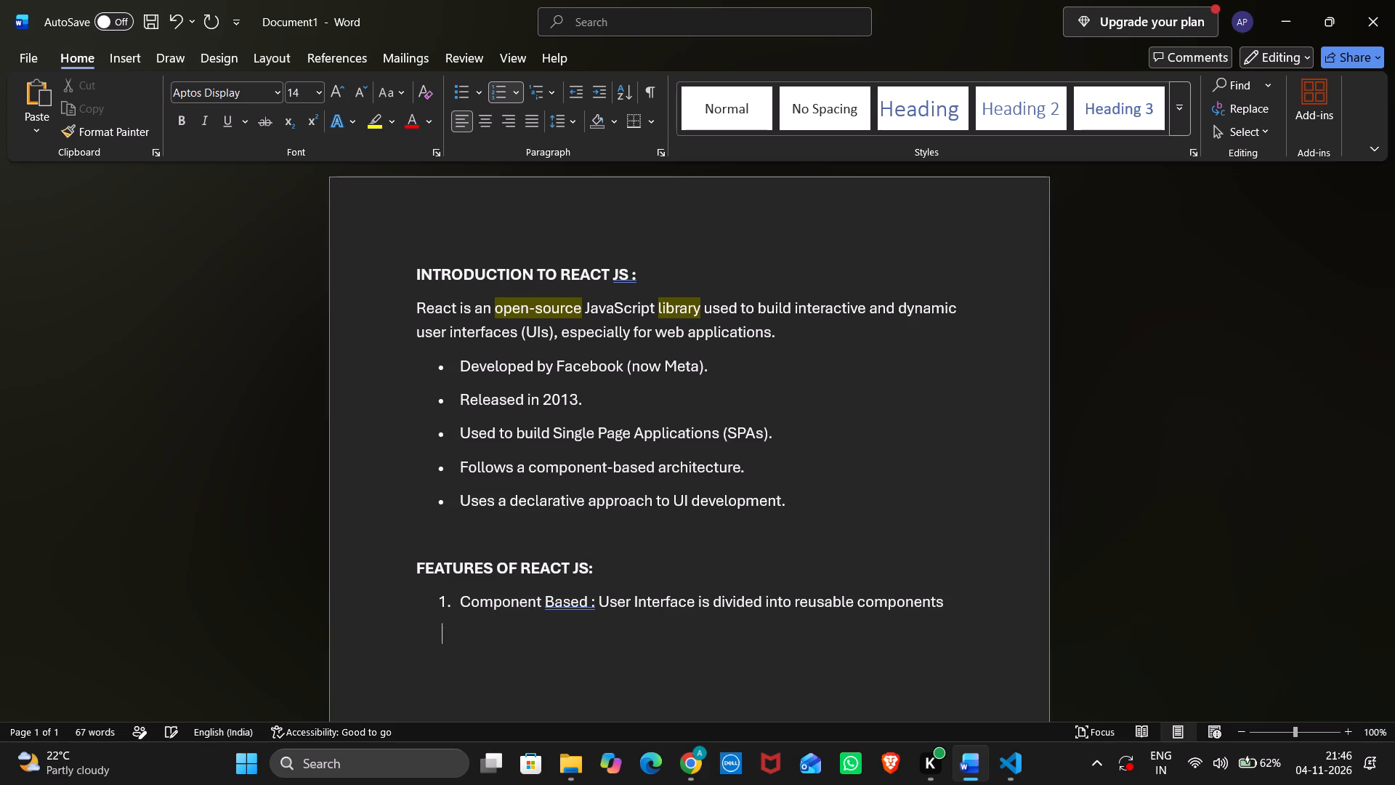
{"action": "key", "text": "BackSpace"}
{"action": "key", "text": "BackSpace"}
{"action": "key", "text": "Return"}
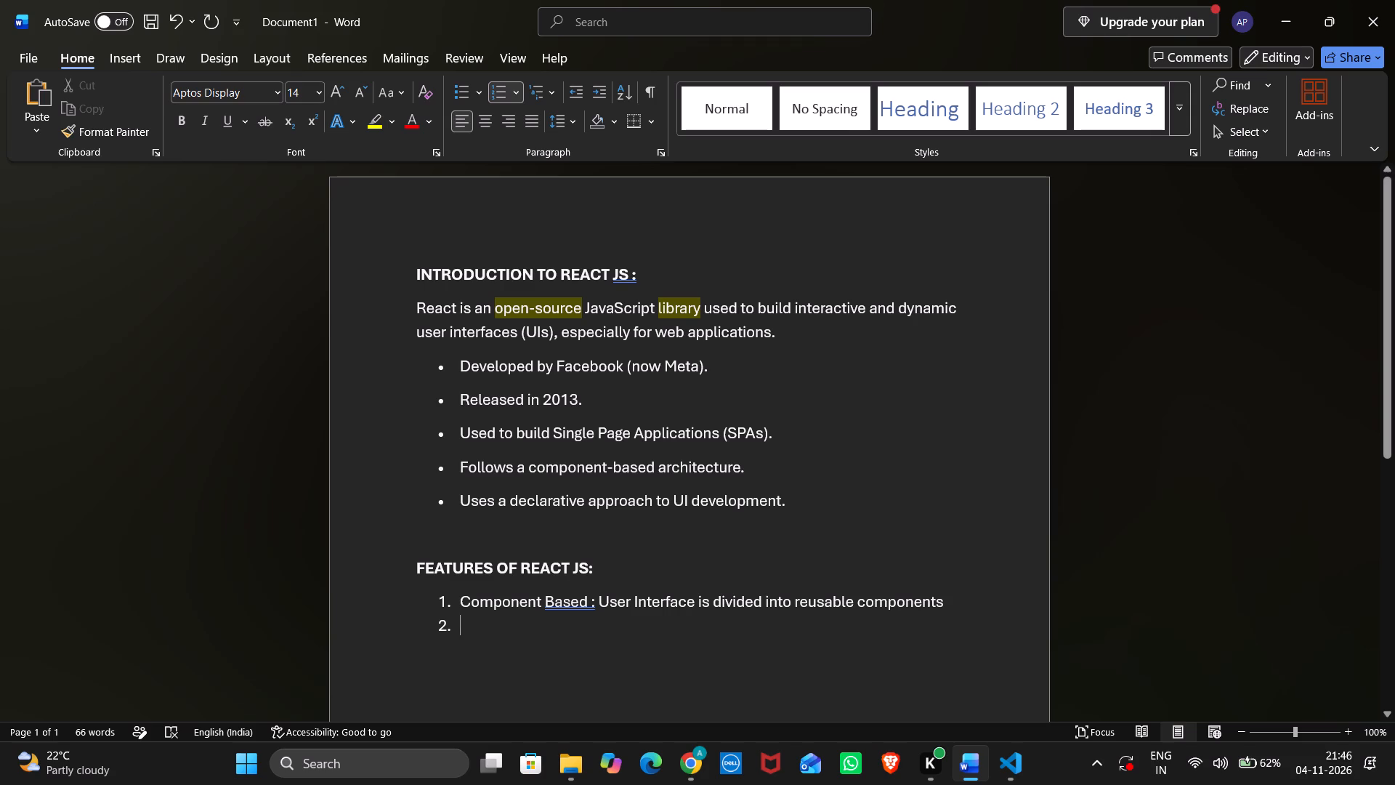
{"action": "left_click_drag", "start_coordinate": [498, 626], "coordinate": [414, 566]}
{"action": "key", "text": "BackSpace"}
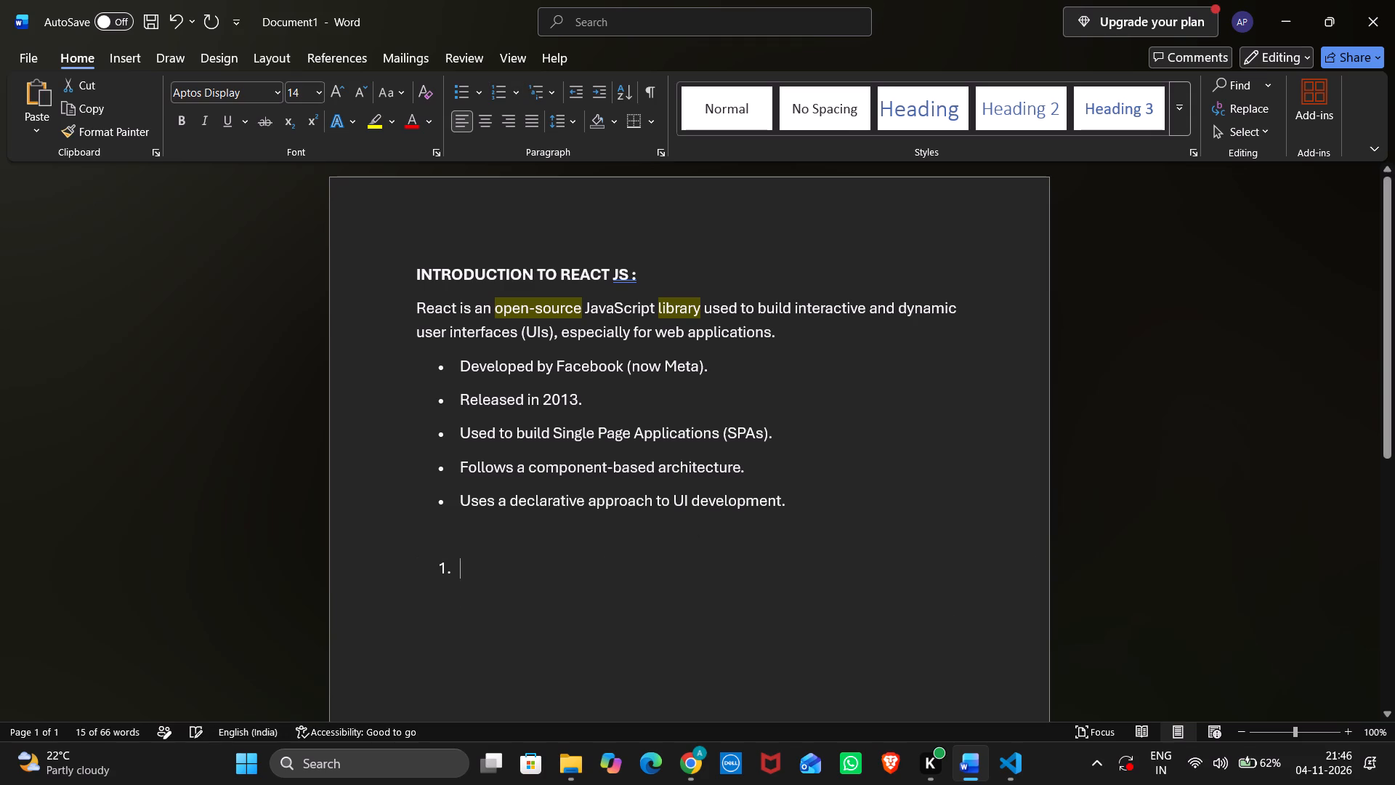
{"action": "key", "text": "BackSpace"}
{"action": "key", "text": "BackSpace"}
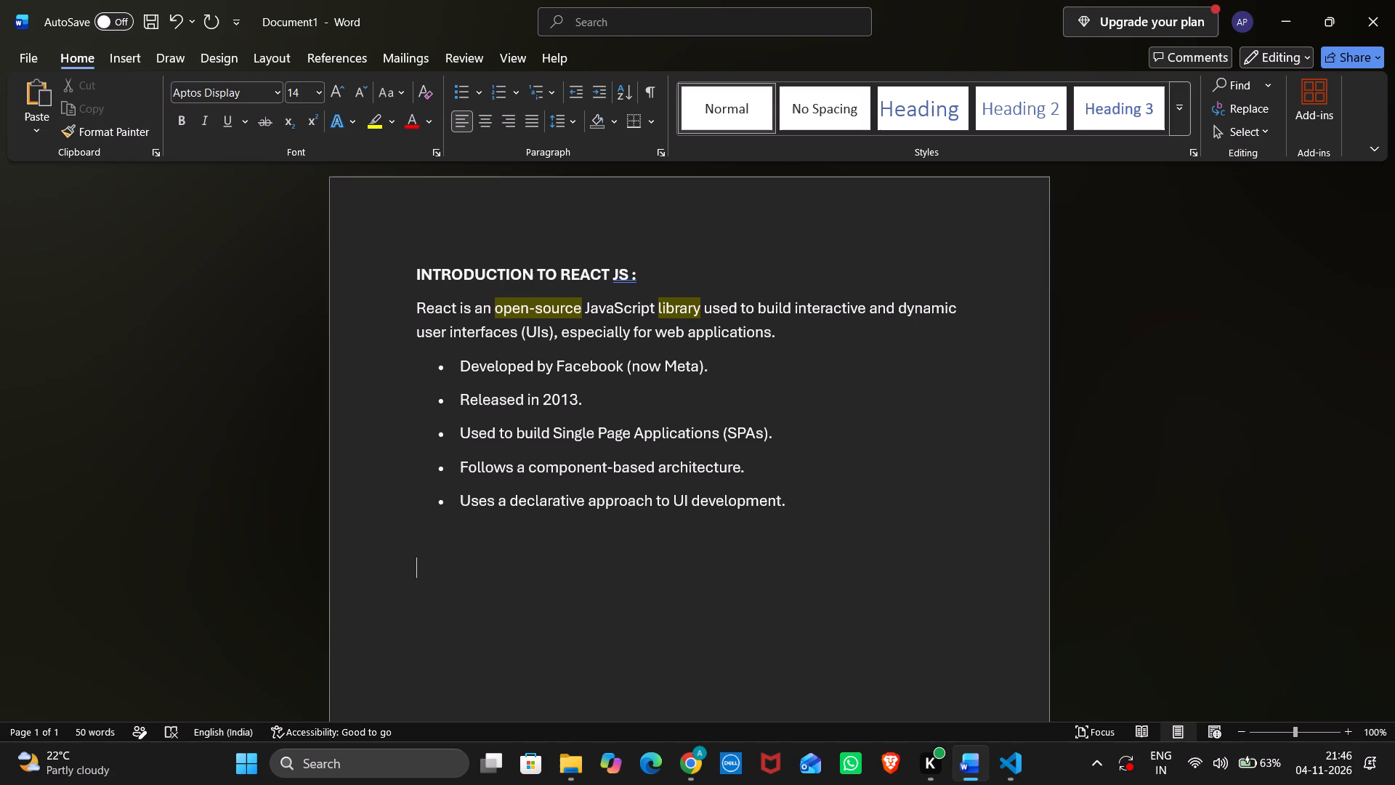
Write the heading line "Library vs Framework :" below the blank line under the introduction bullets and start a new line.
{"action": "key", "text": "shift+l"}
{"action": "key", "text": "i"}
{"action": "type", "text": "brary s"}
{"action": "key", "text": "BackSpace"}
{"action": "type", "text": "vs"}
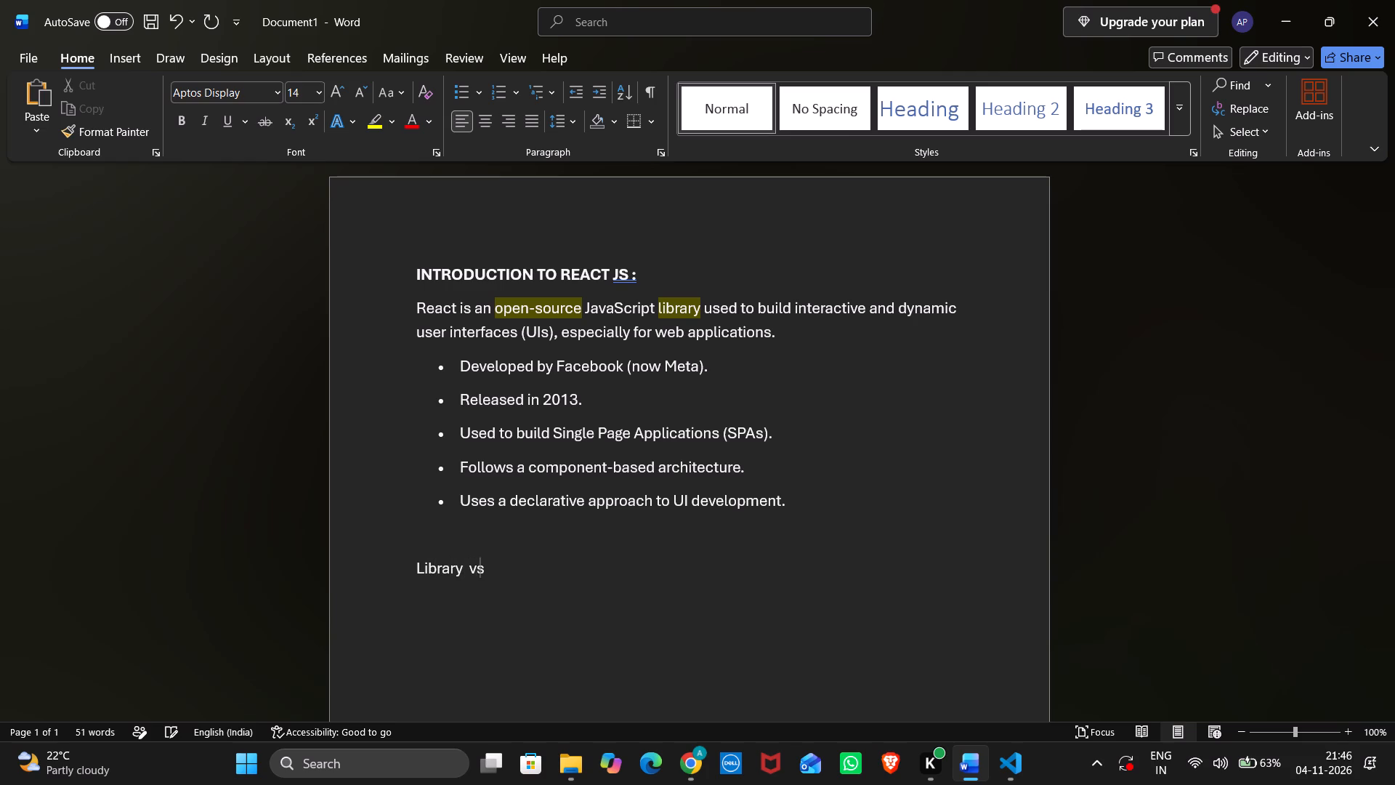
{"action": "key", "text": "space"}
{"action": "type", "text": "Framework :"}
{"action": "key", "text": "Return"}
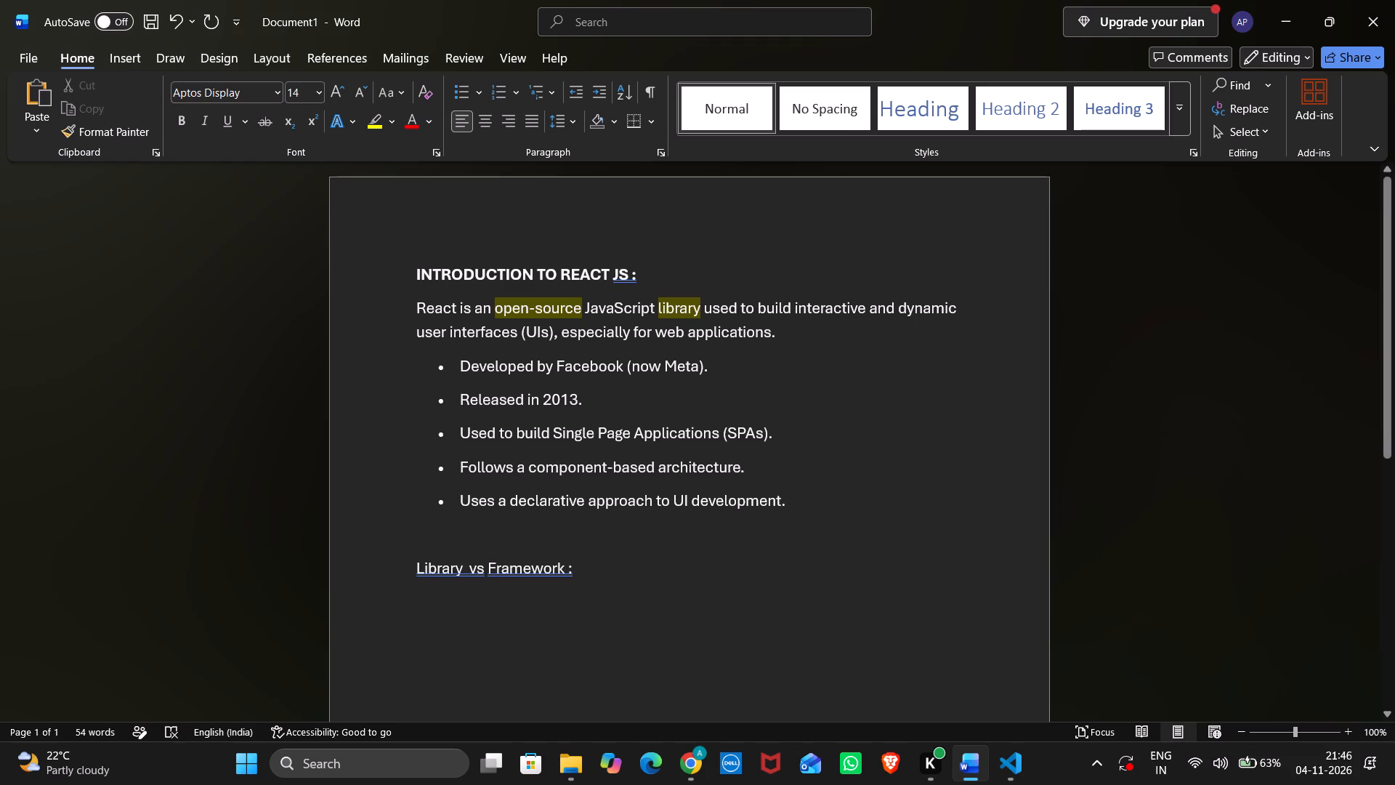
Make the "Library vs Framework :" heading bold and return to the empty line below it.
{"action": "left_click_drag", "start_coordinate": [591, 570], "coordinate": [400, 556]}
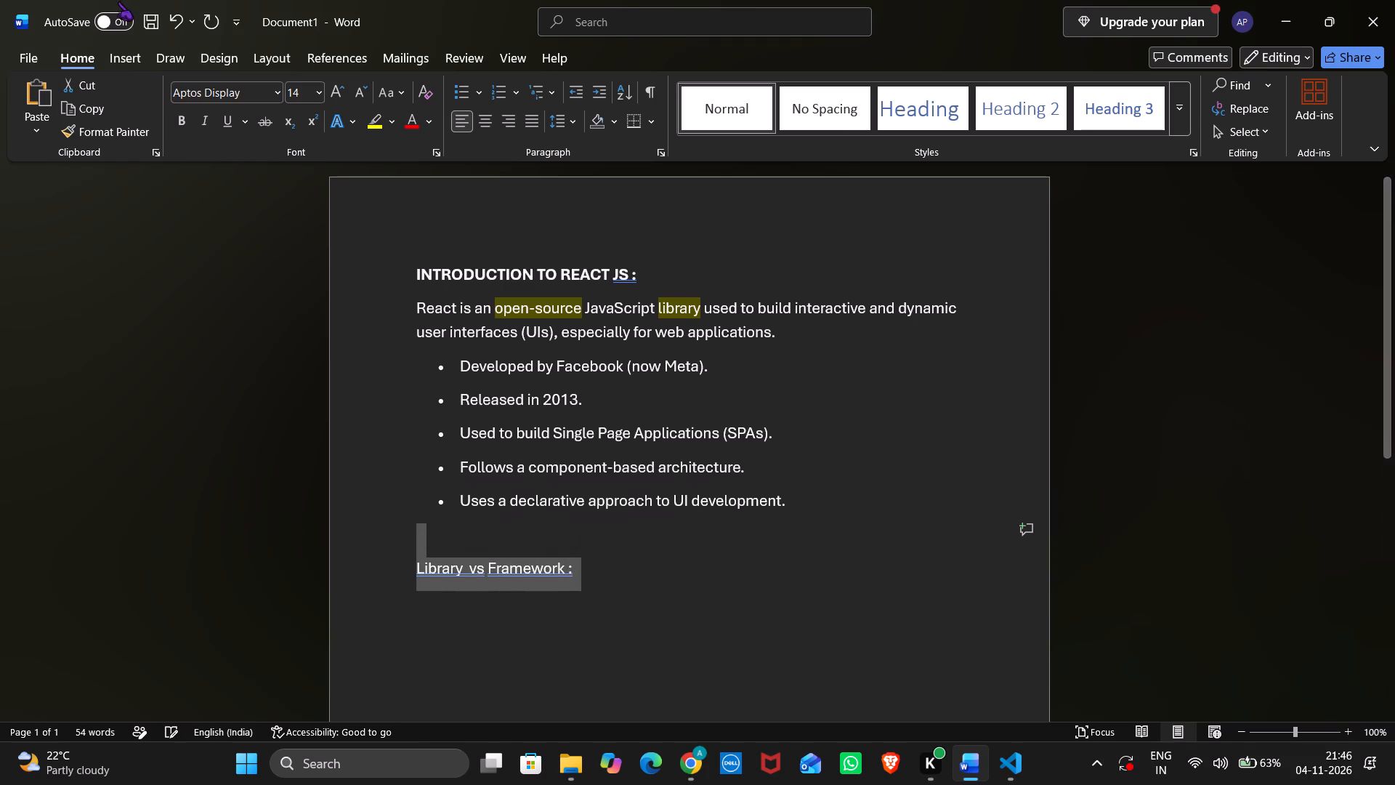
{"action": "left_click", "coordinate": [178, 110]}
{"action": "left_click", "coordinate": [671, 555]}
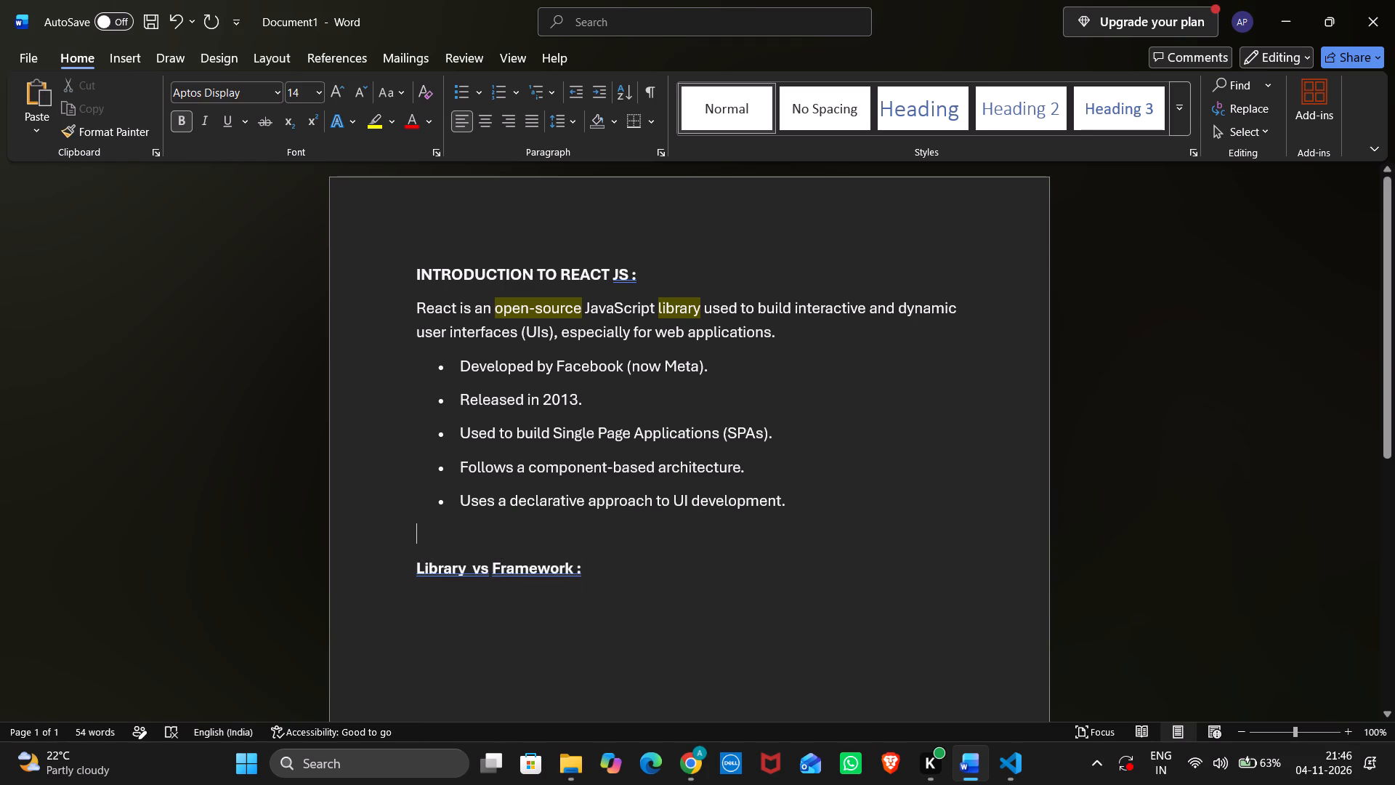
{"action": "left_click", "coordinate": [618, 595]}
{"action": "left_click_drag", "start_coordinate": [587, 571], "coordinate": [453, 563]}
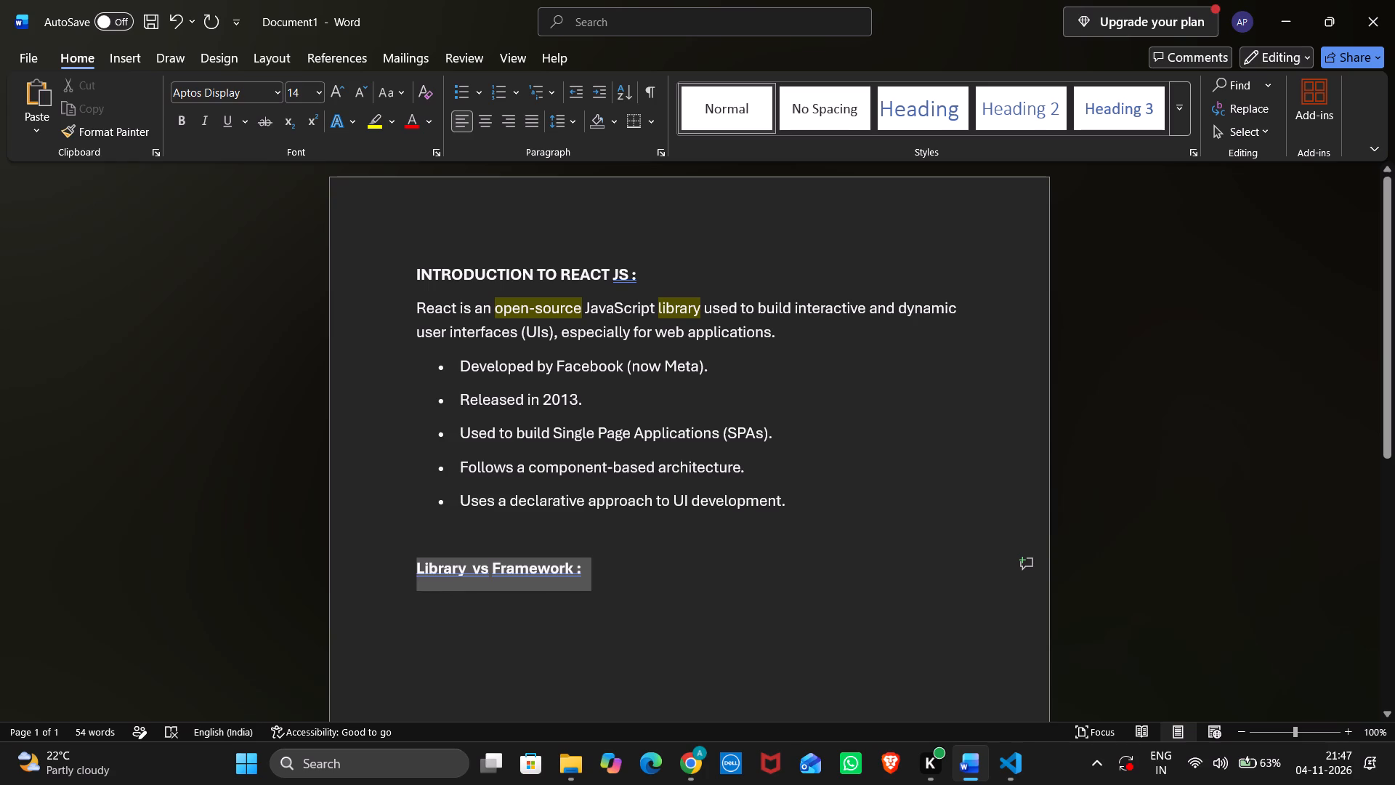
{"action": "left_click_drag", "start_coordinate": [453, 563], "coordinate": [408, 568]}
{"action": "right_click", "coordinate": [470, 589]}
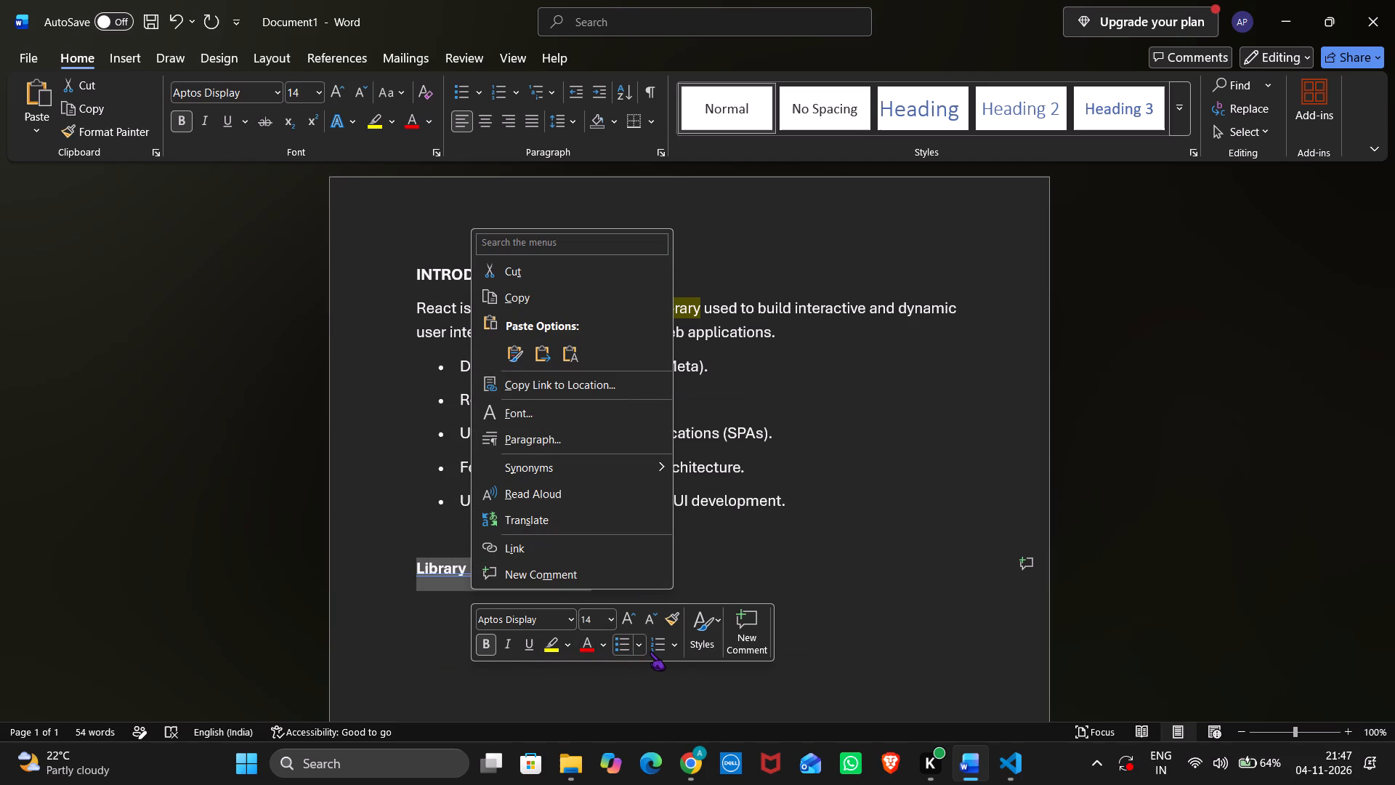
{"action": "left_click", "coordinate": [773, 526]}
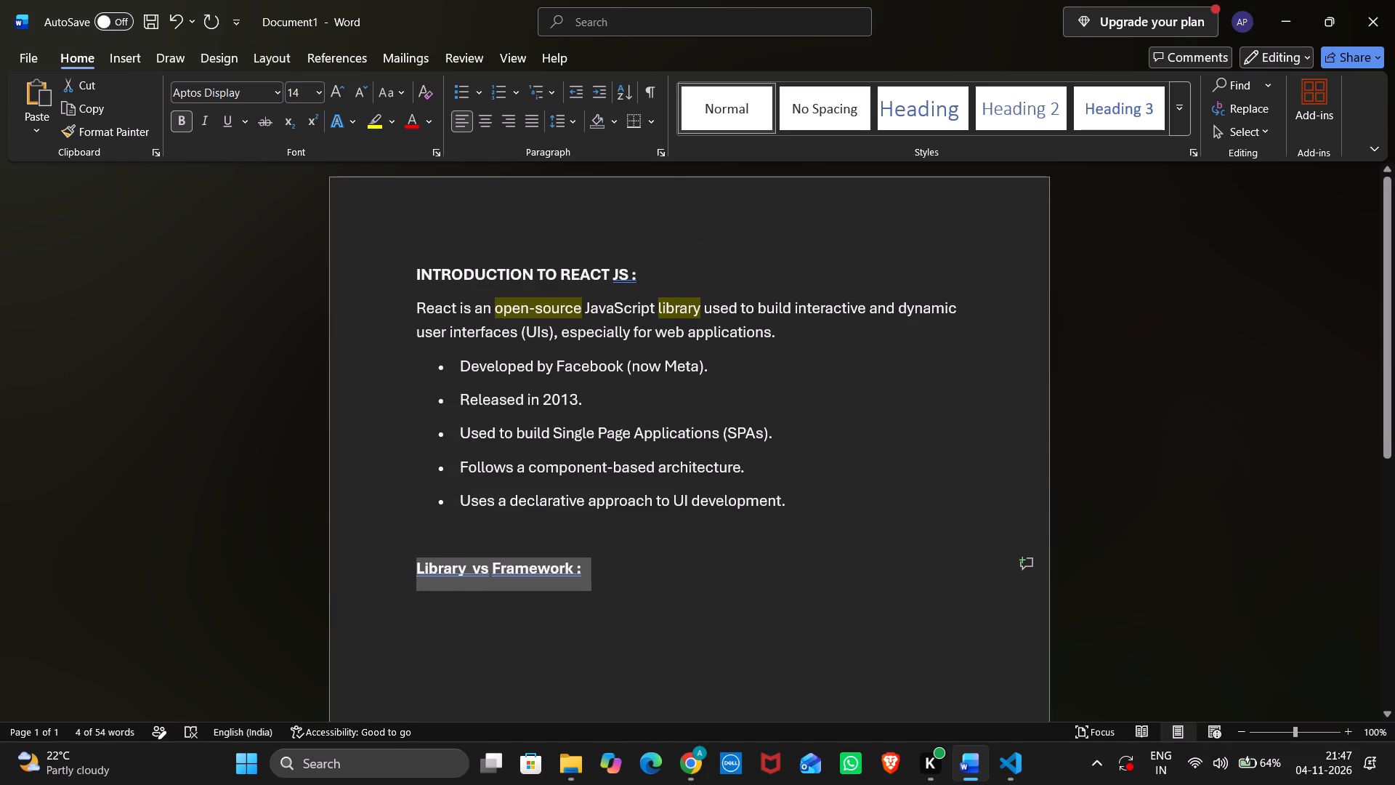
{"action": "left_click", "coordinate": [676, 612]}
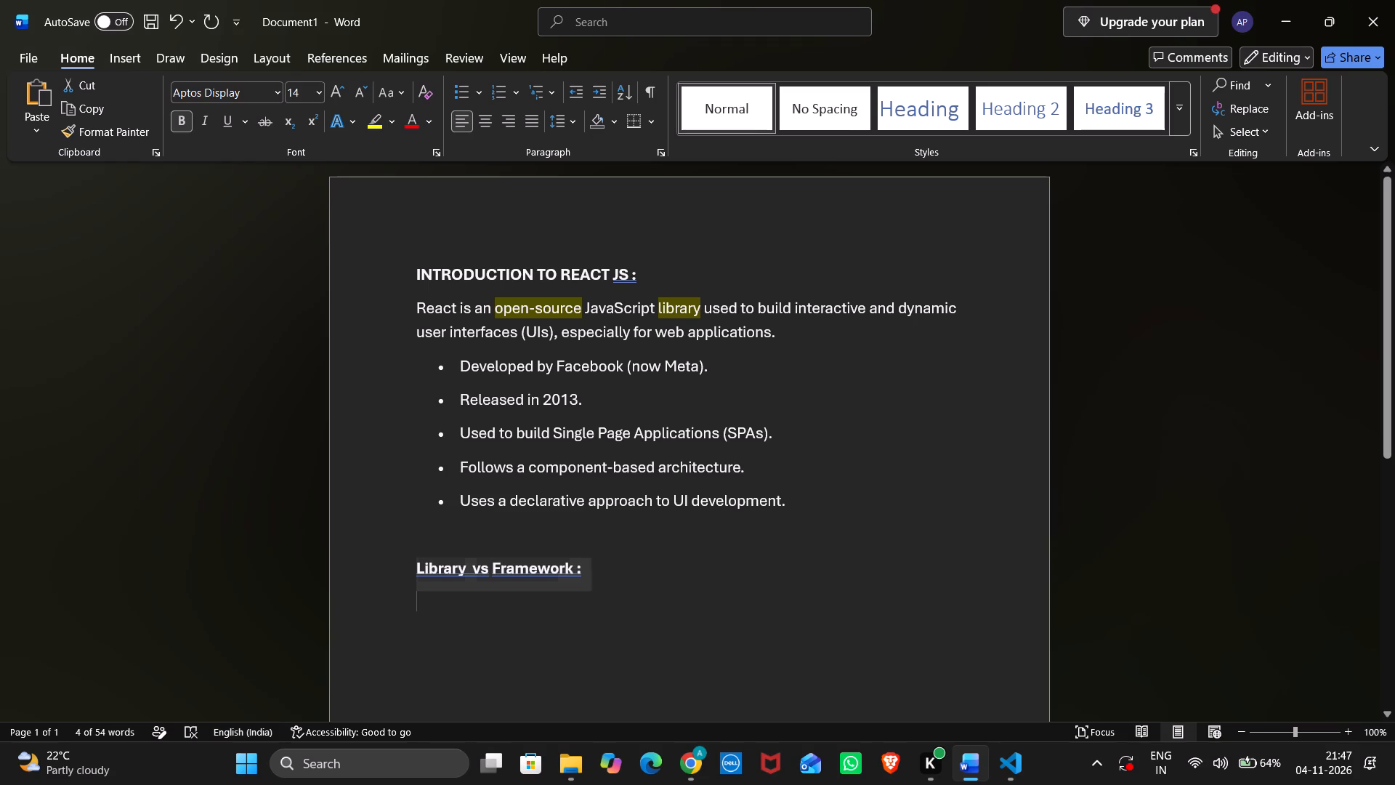
{"action": "key", "text": "alt+Tab"}
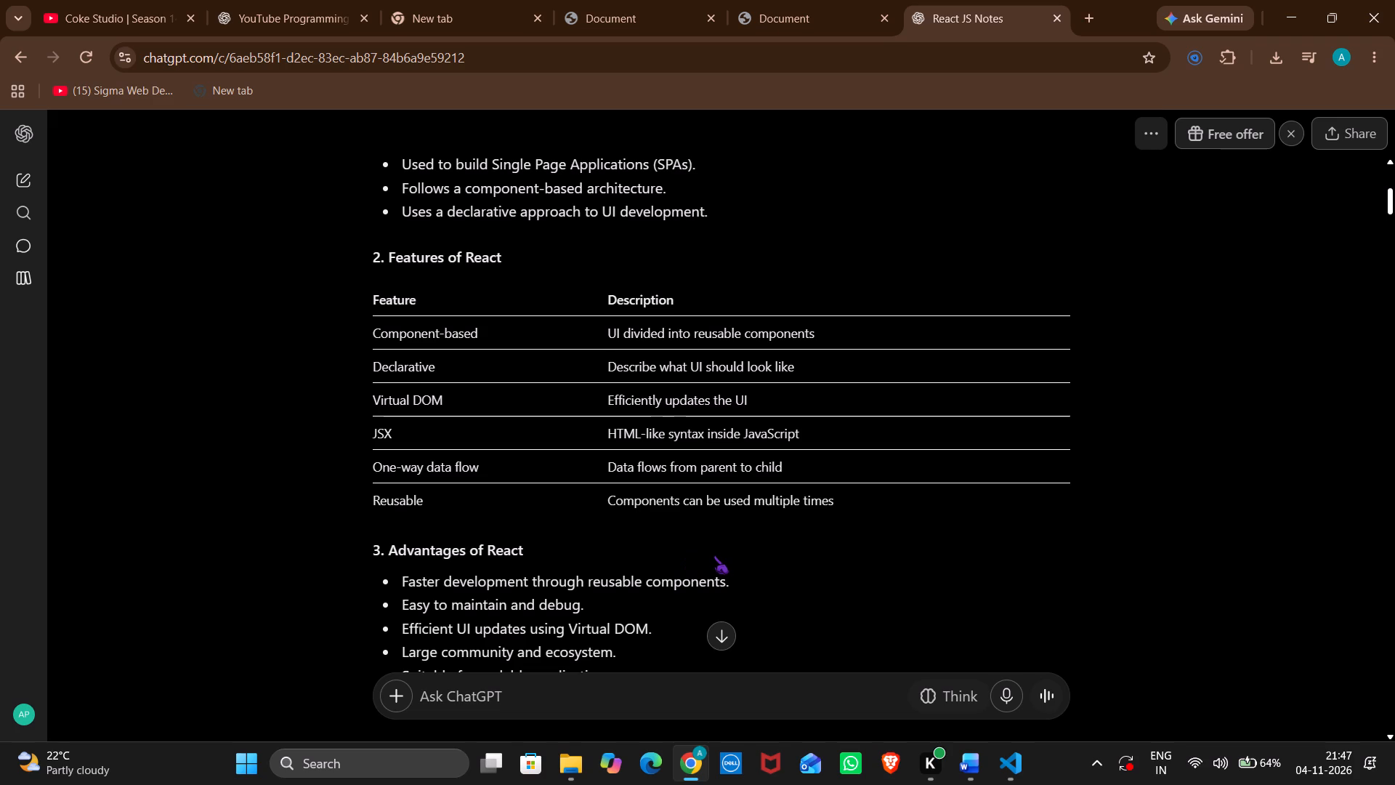
{"action": "scroll", "coordinate": [711, 547], "scroll_direction": "down", "scroll_amount": 5}
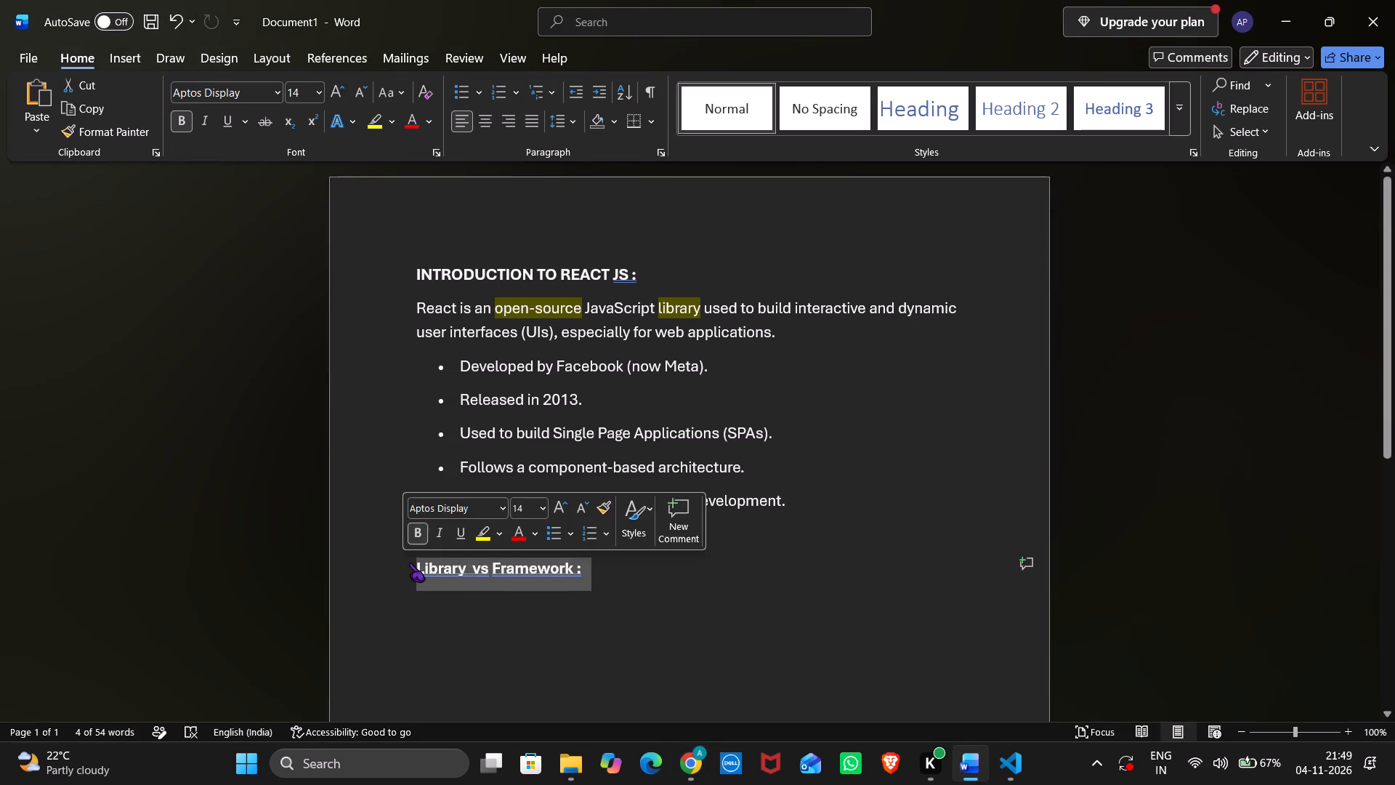
{"action": "key", "text": "BackSpace"}
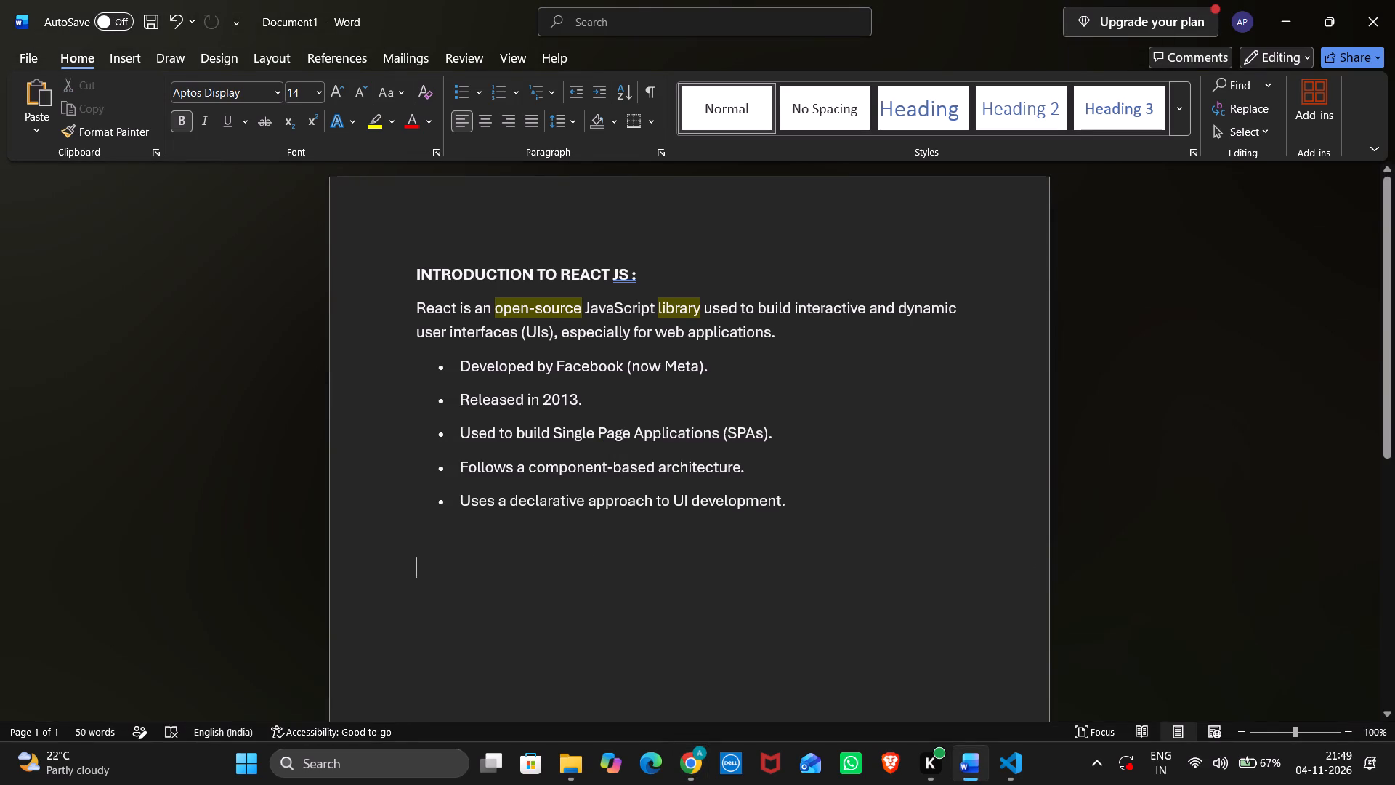
Underline the "INTRODUCTION TO REACT JS :" heading.
{"action": "left_click_drag", "start_coordinate": [672, 268], "coordinate": [379, 250]}
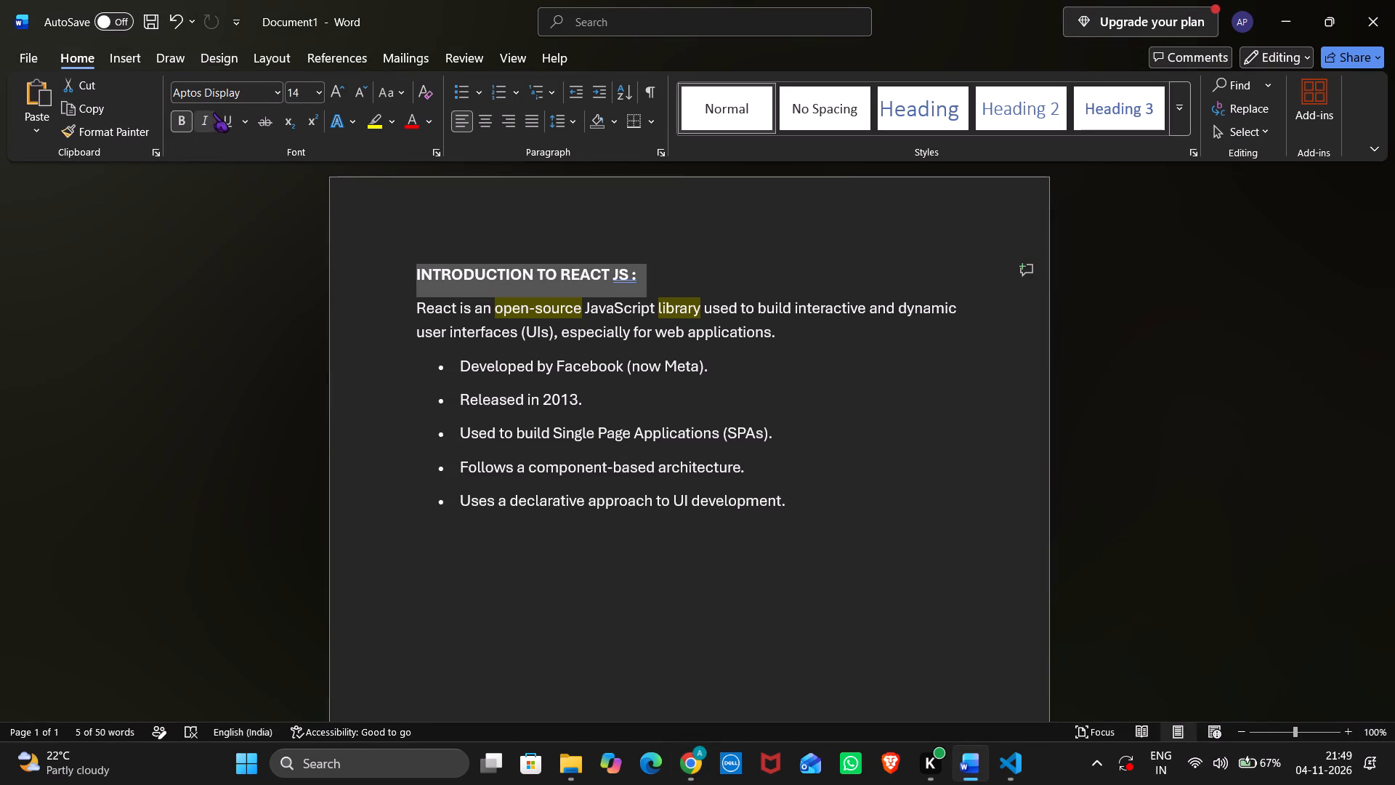
{"action": "left_click", "coordinate": [223, 116]}
{"action": "left_click", "coordinate": [687, 555]}
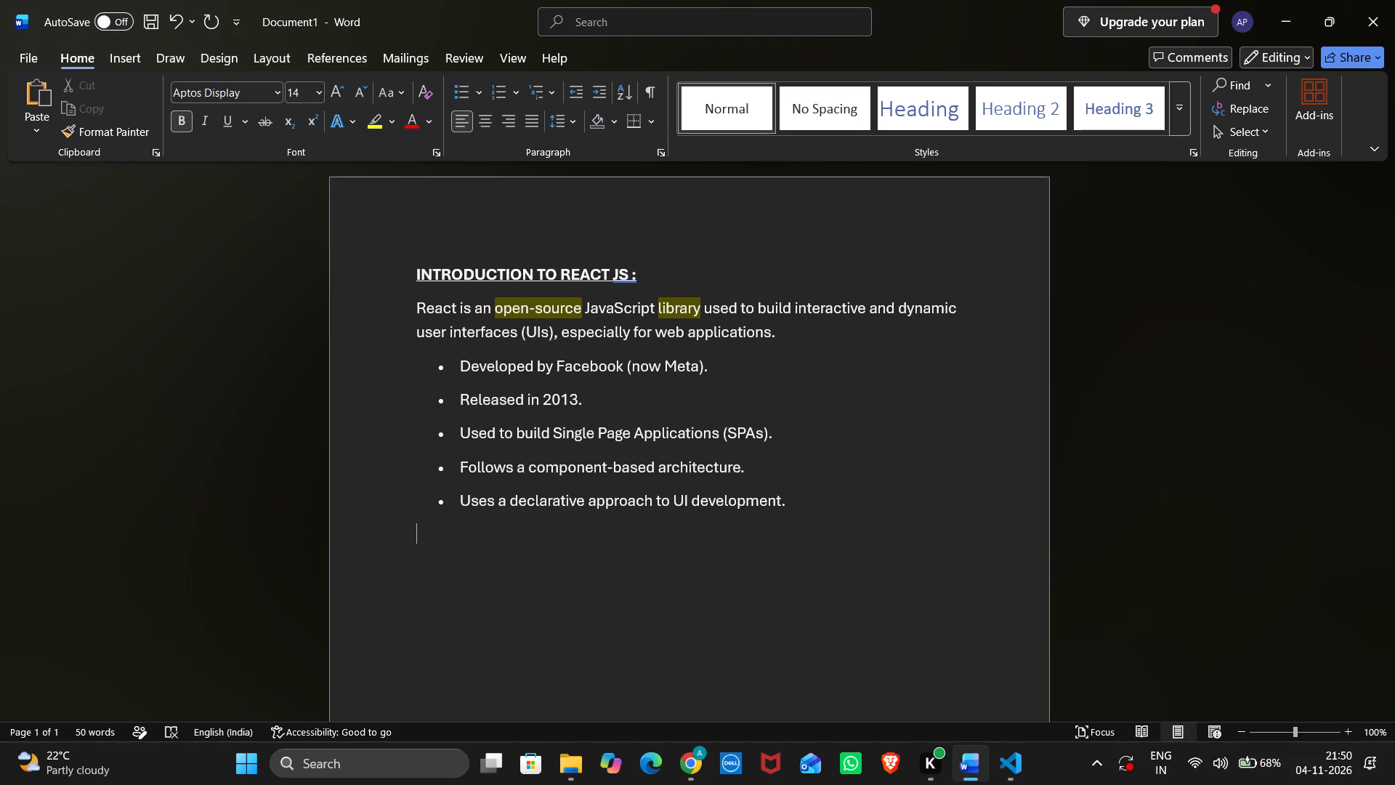
Write the heading "IMPORT AND EXPORT :" below the blank line under the introduction bullets.
{"action": "left_click", "coordinate": [684, 582]}
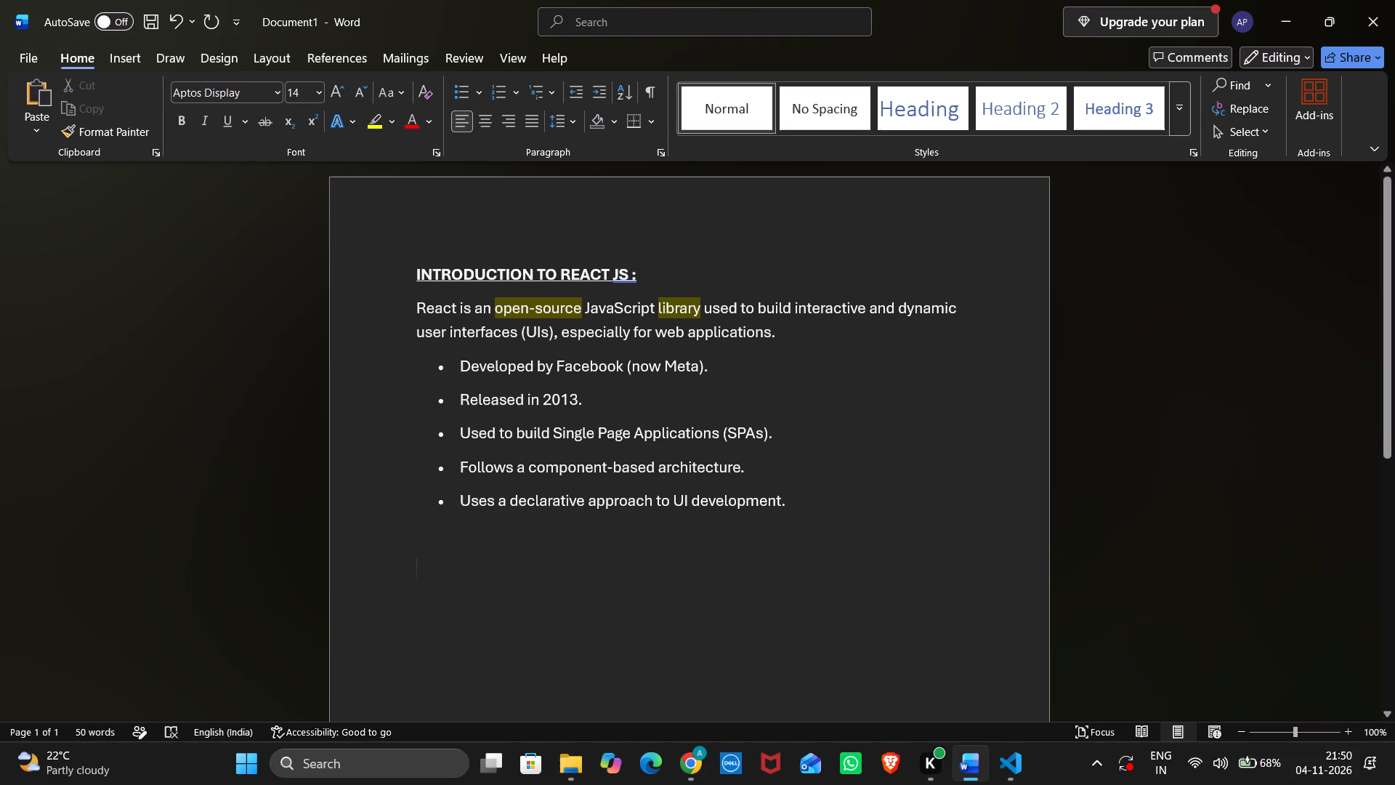
{"action": "type", "text": "IMPO"}
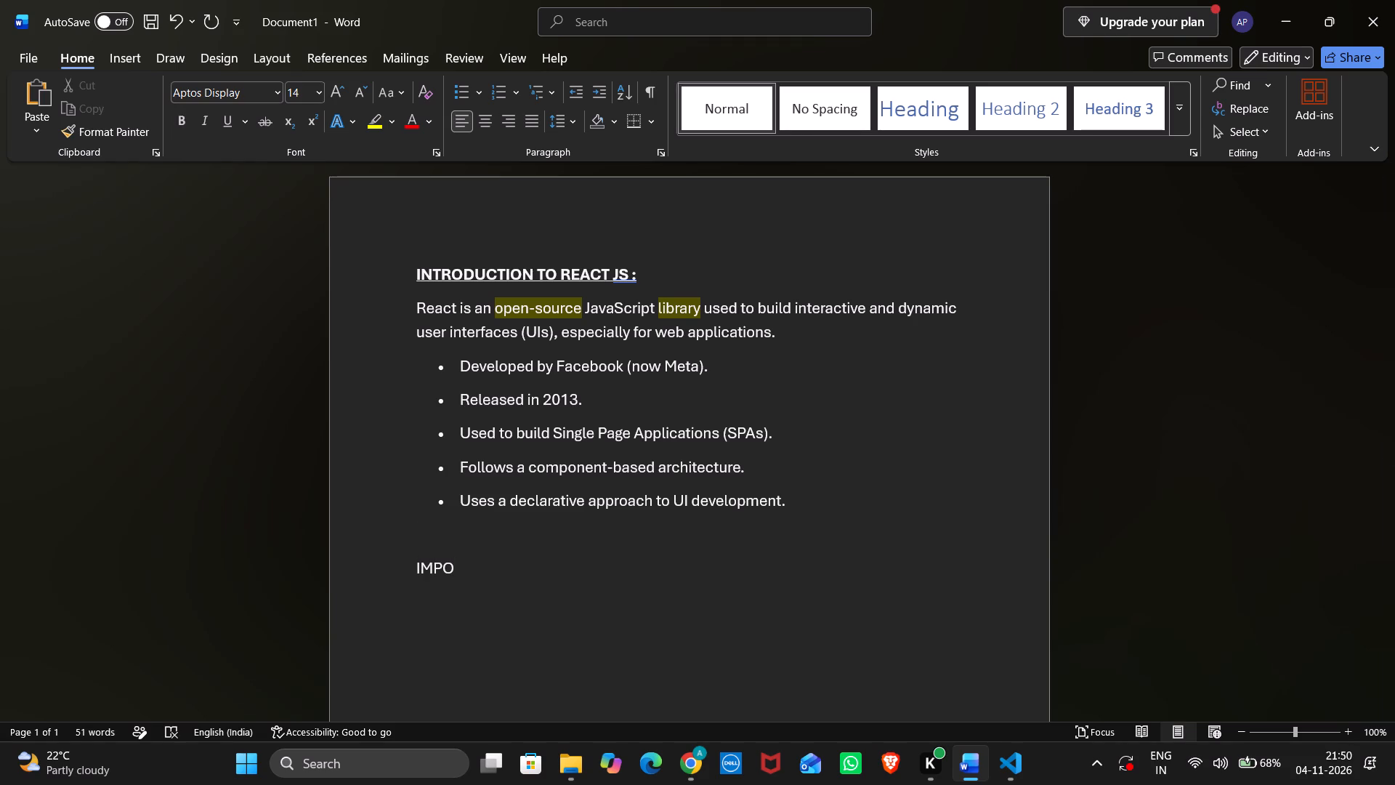
{"action": "type", "text": "RT AN"}
{"action": "type", "text": "D EX"}
{"action": "type", "text": "PO"}
{"action": "type", "text": "RT"}
{"action": "key", "text": "space"}
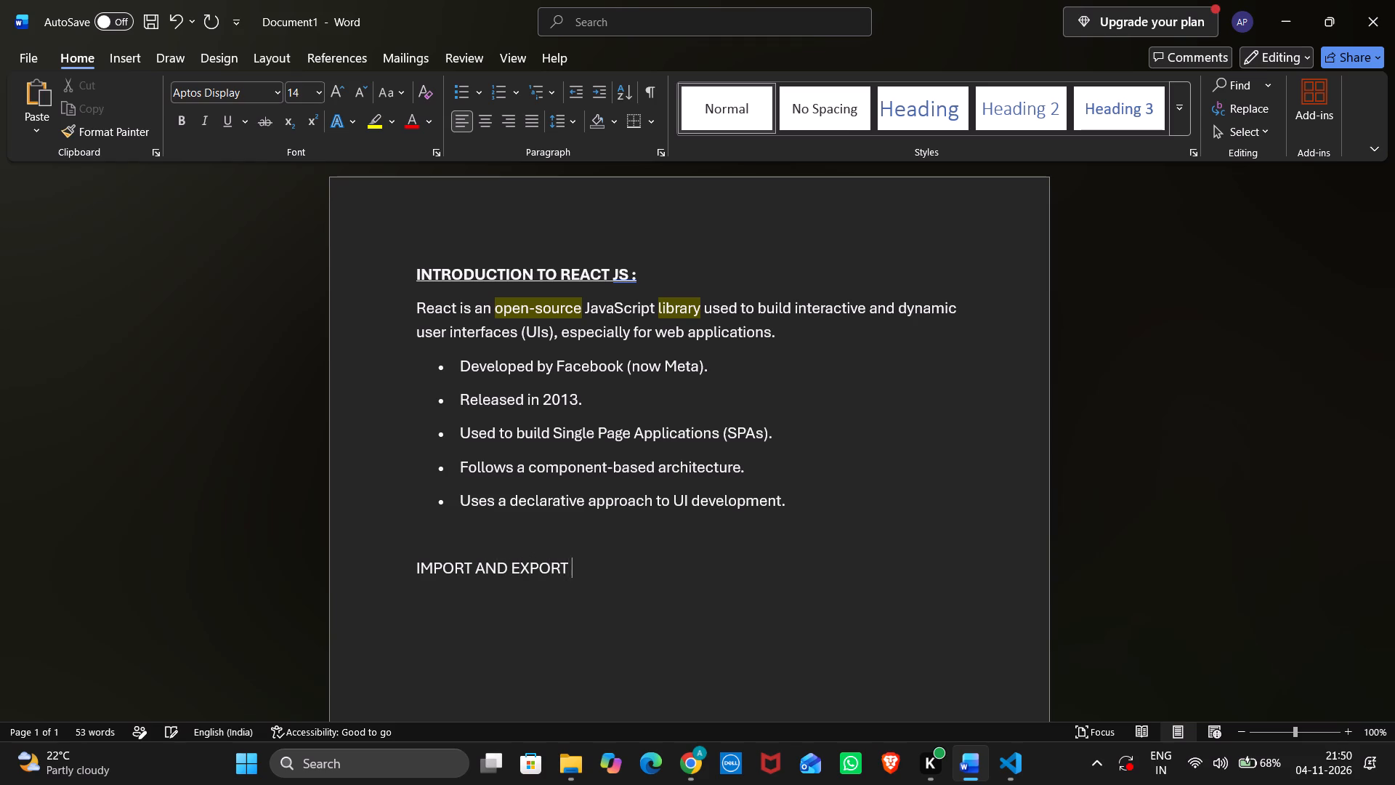
{"action": "type", "text": ":"}
{"action": "key", "text": "space"}
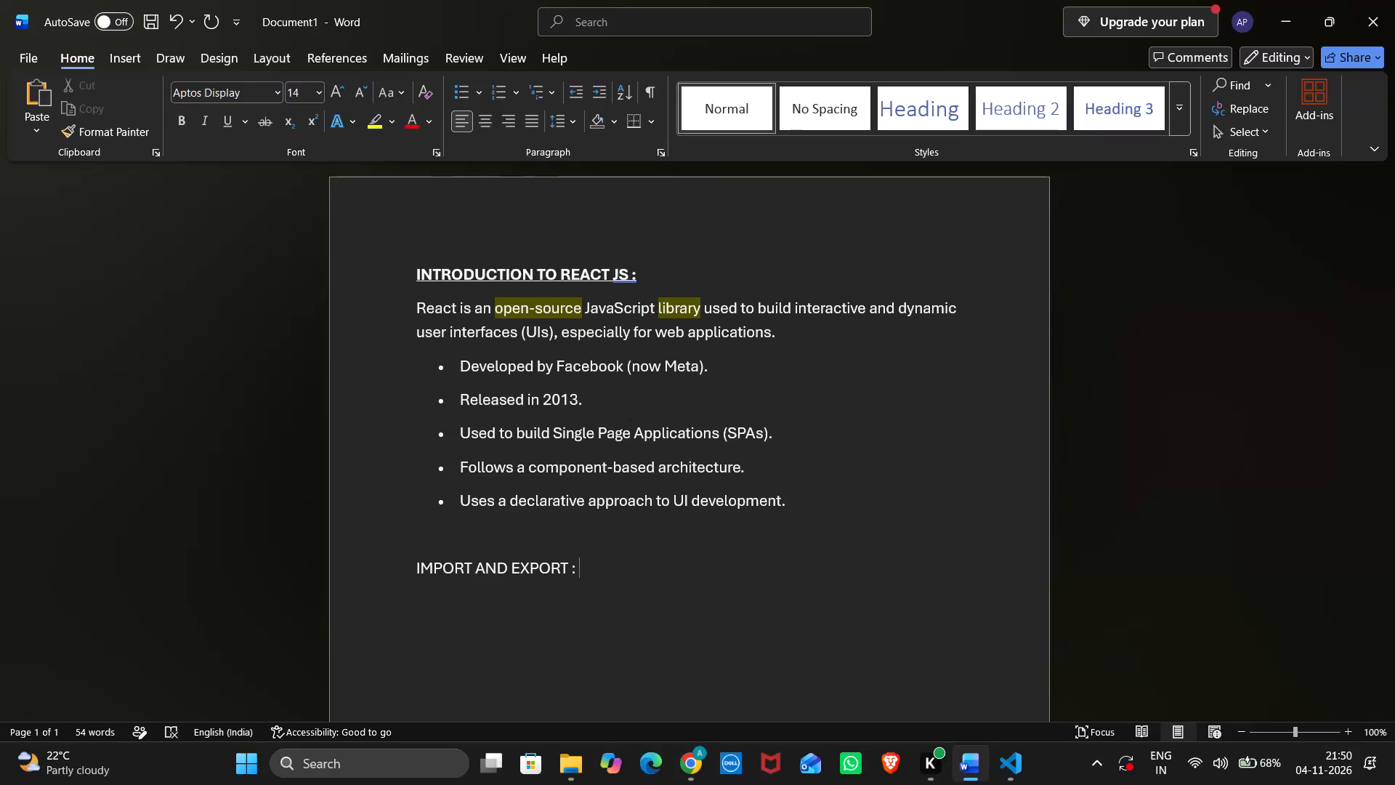
Make the "IMPORT AND EXPORT :" heading bold and underlined, and start a new line below it.
{"action": "left_click_drag", "start_coordinate": [606, 567], "coordinate": [467, 548]}
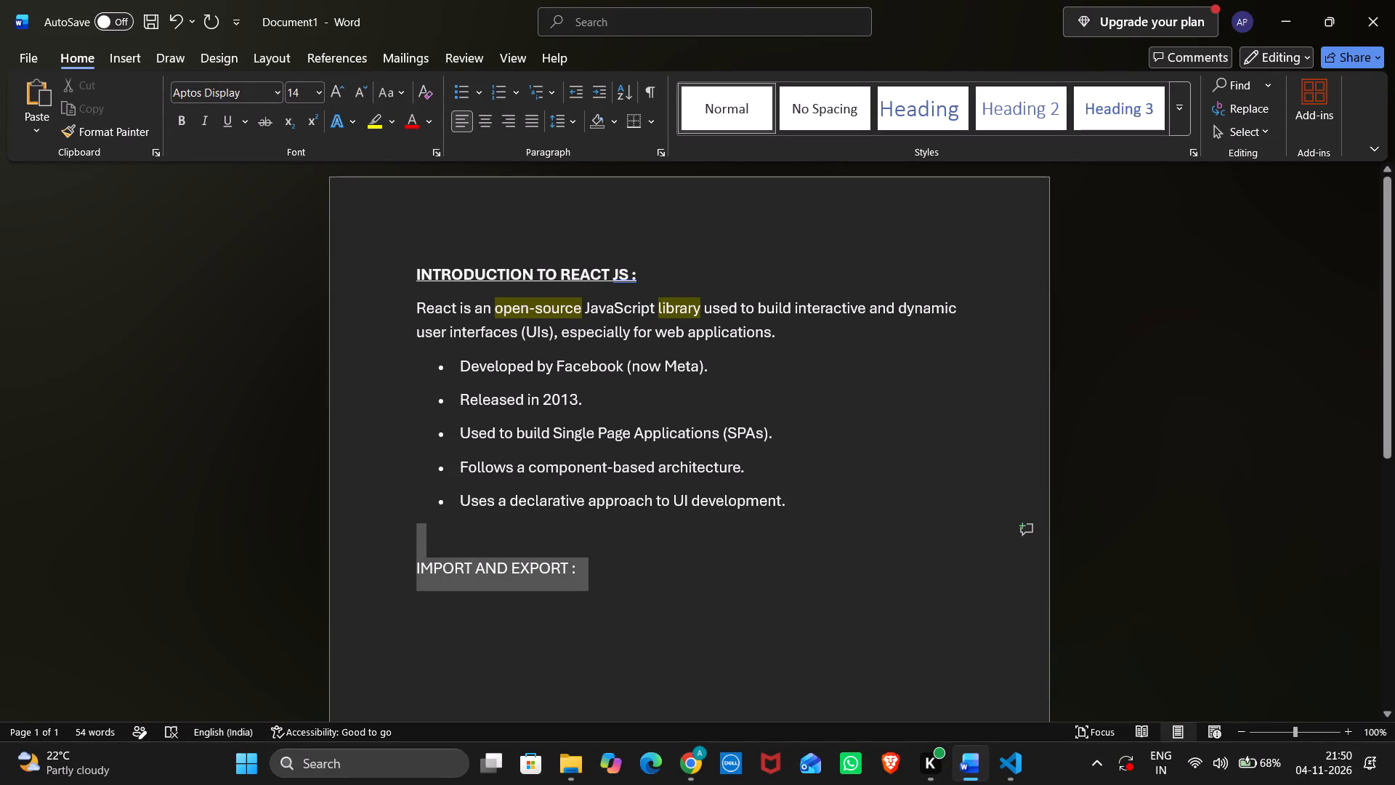
{"action": "left_click_drag", "start_coordinate": [467, 548], "coordinate": [430, 548]}
{"action": "left_click", "coordinate": [185, 115]}
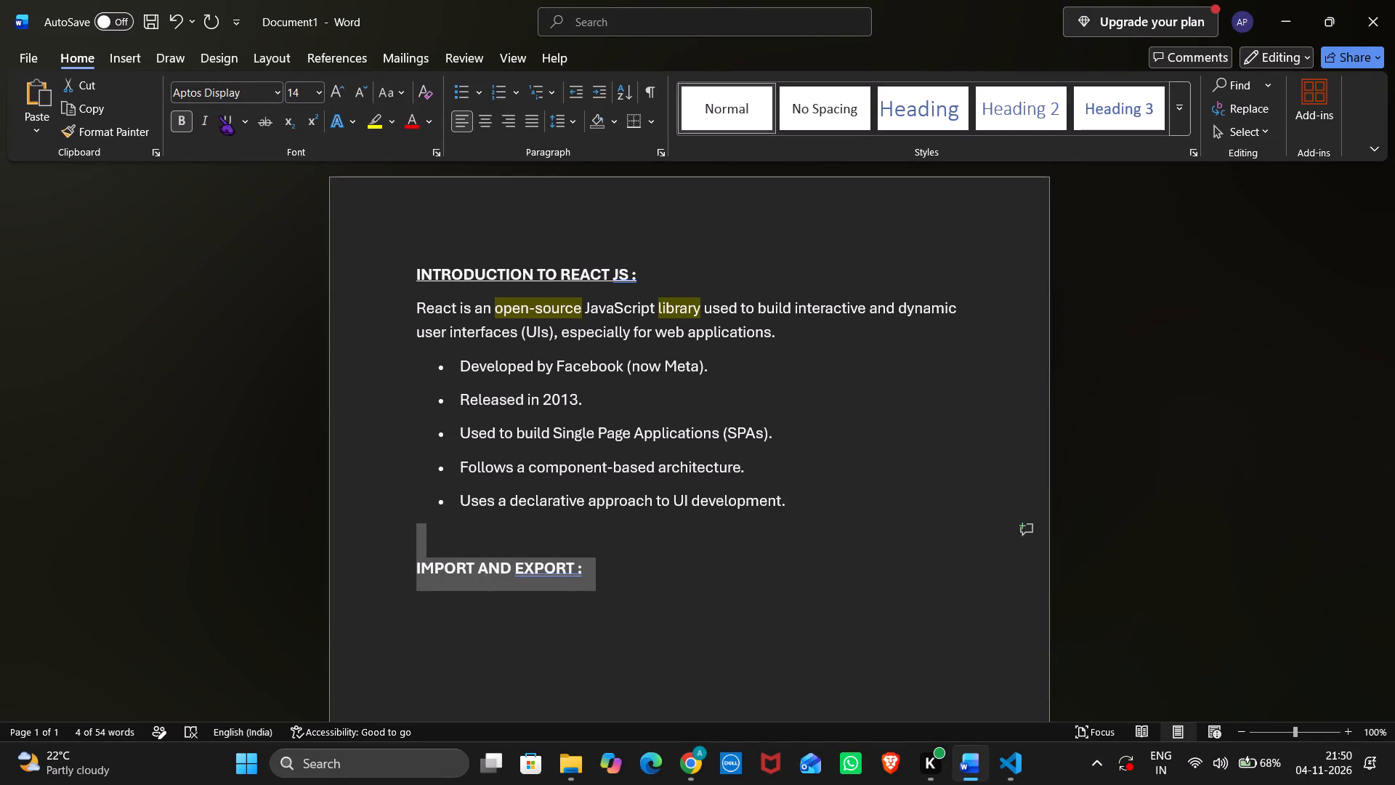
{"action": "left_click", "coordinate": [219, 116]}
{"action": "left_click", "coordinate": [690, 555]}
{"action": "left_click", "coordinate": [690, 564]}
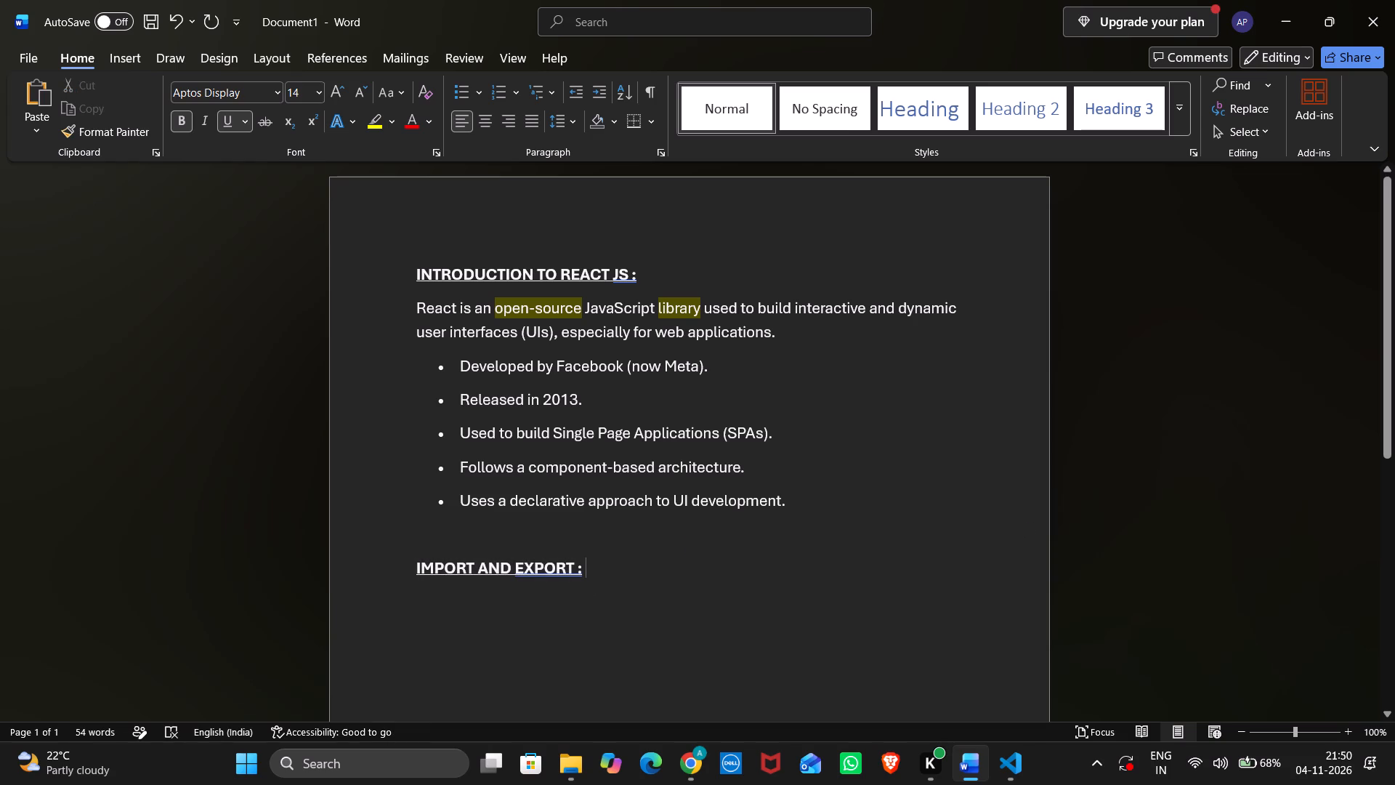
{"action": "key", "text": "Return"}
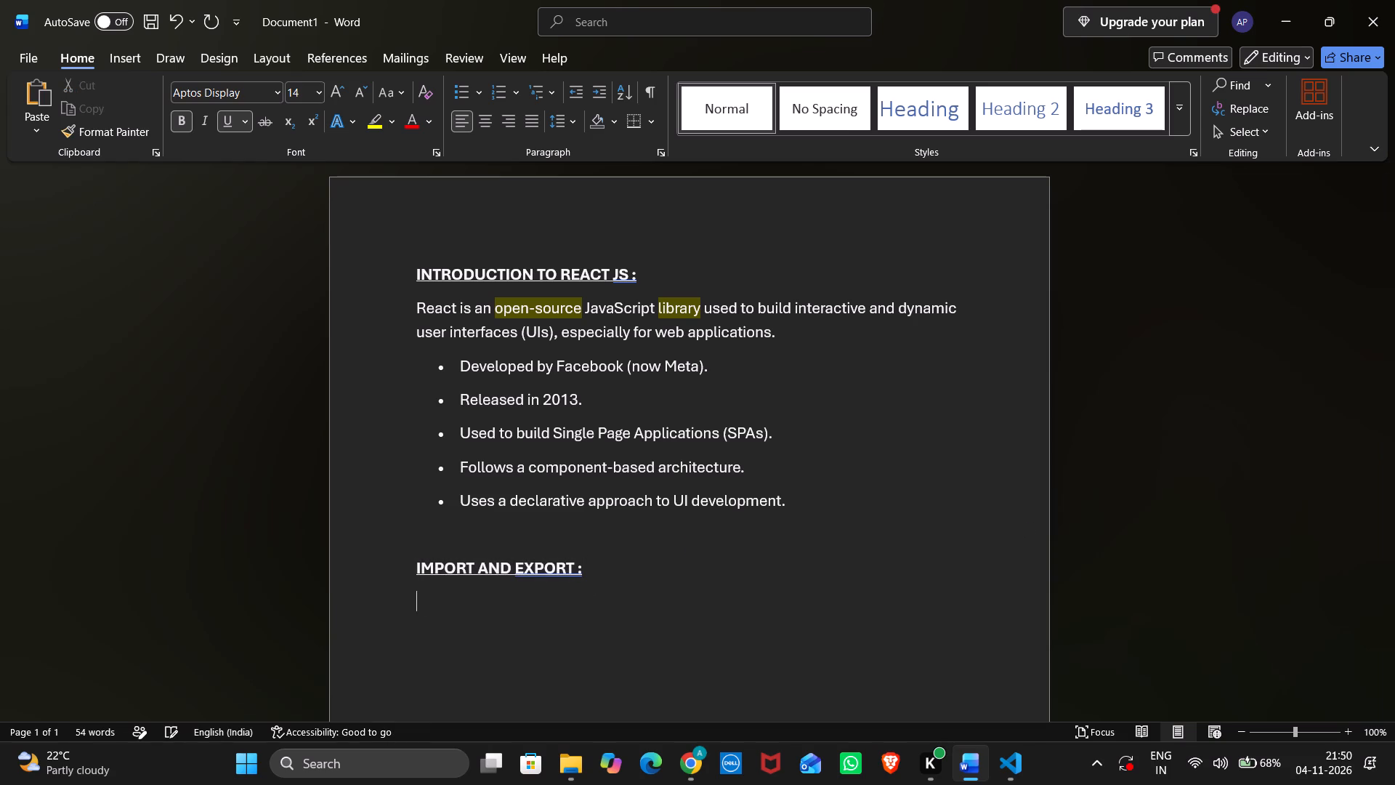
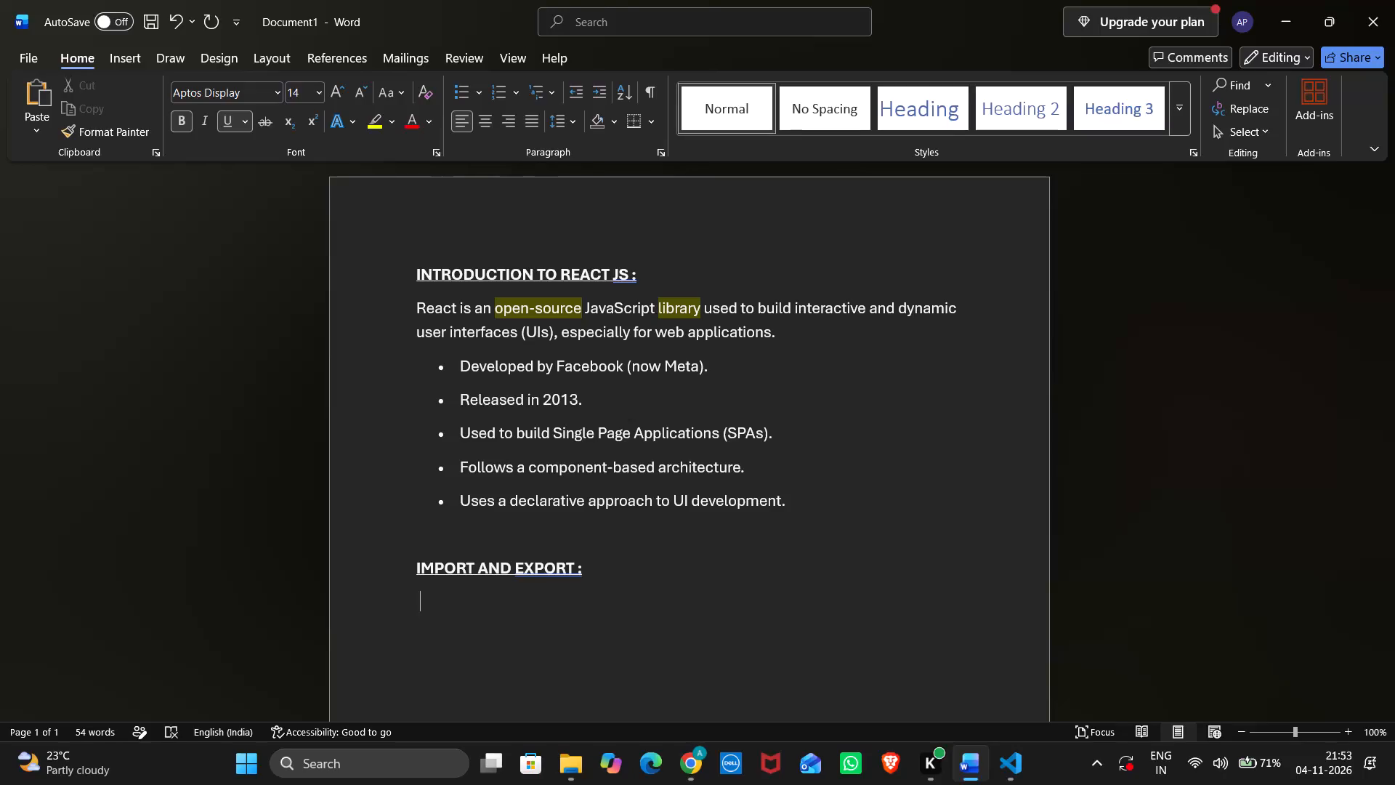
Switch to the browser and play "Tere Bin" from the My Mix playlist on YouTube.
{"action": "scroll", "coordinate": [720, 566], "scroll_direction": "down", "scroll_amount": 1}
{"action": "key", "text": "alt+Tab"}
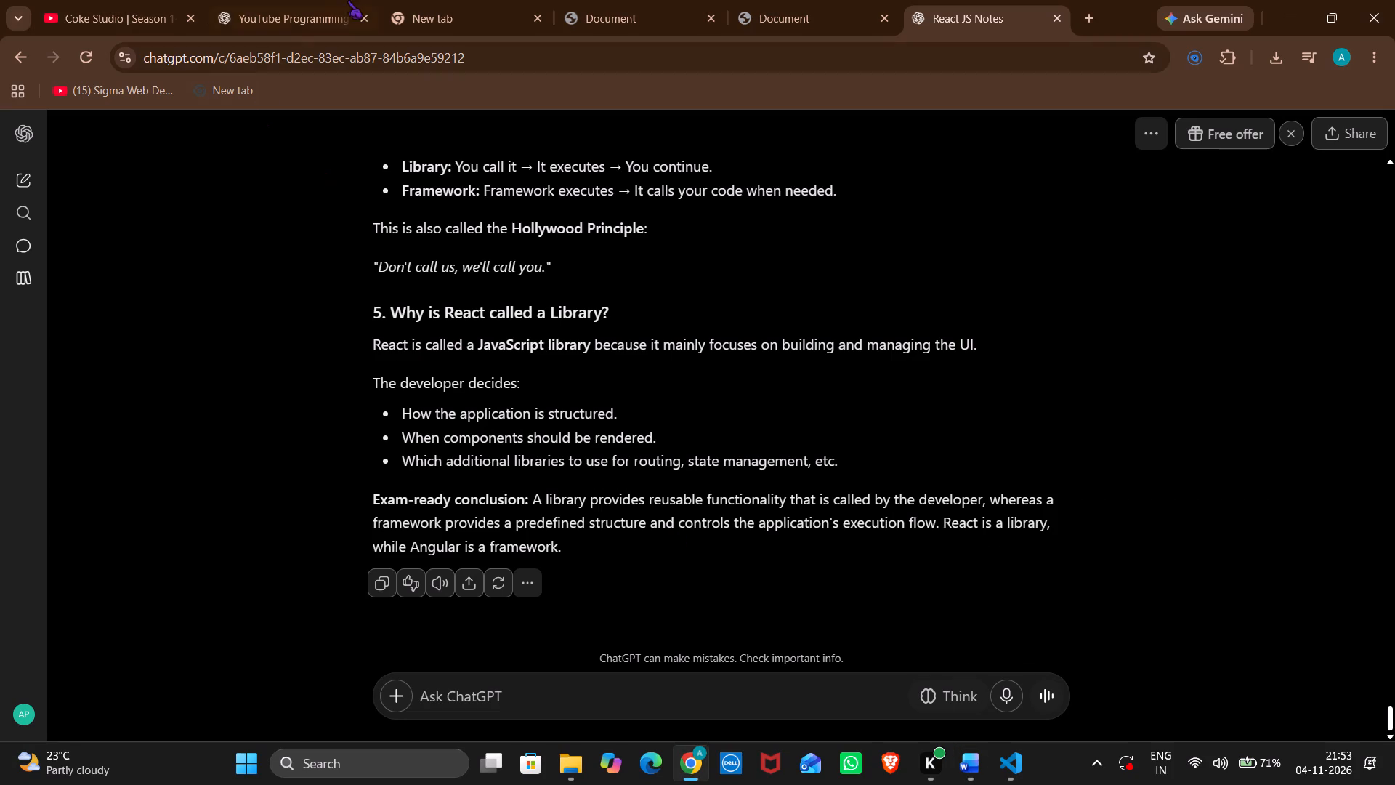
{"action": "left_click", "coordinate": [157, 0]}
{"action": "left_click", "coordinate": [547, 350]}
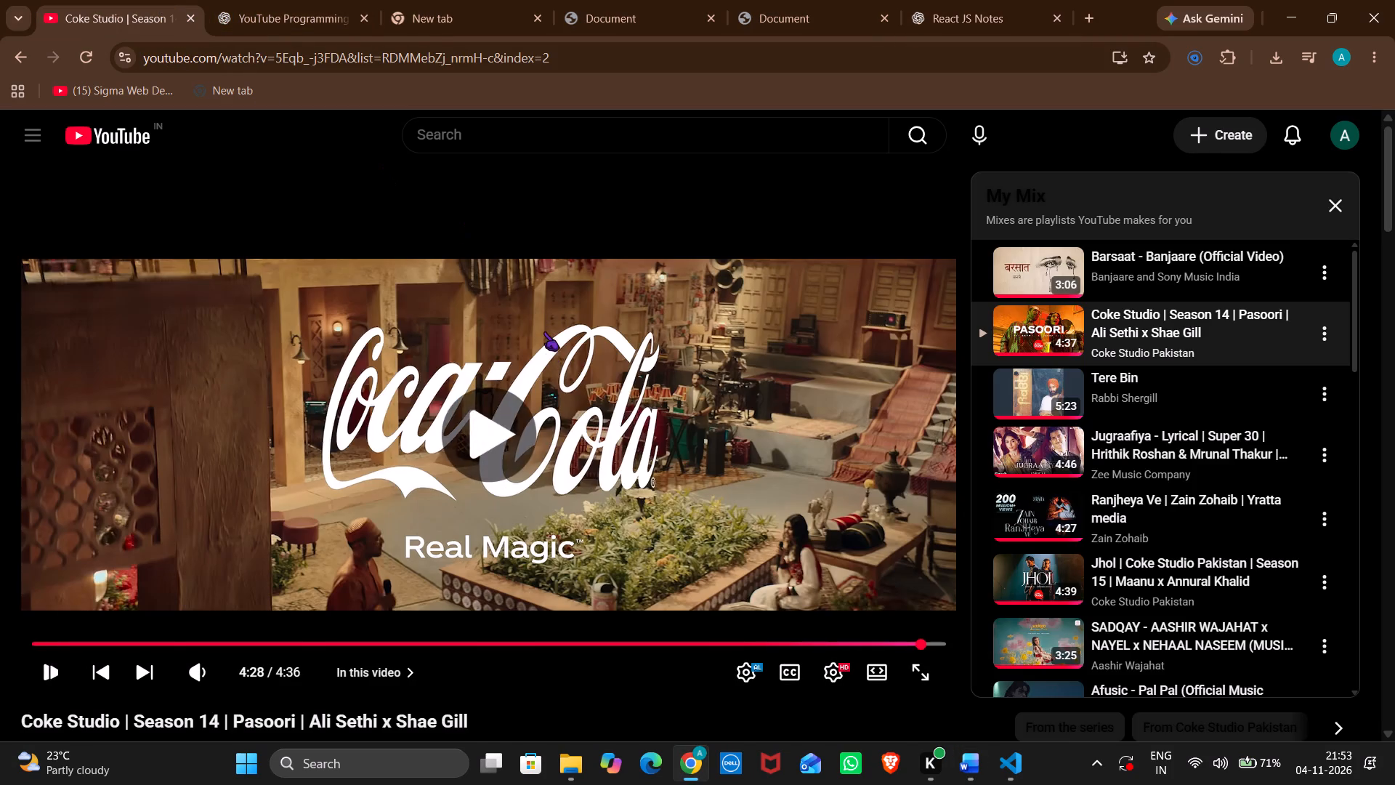
{"action": "left_click", "coordinate": [553, 353]}
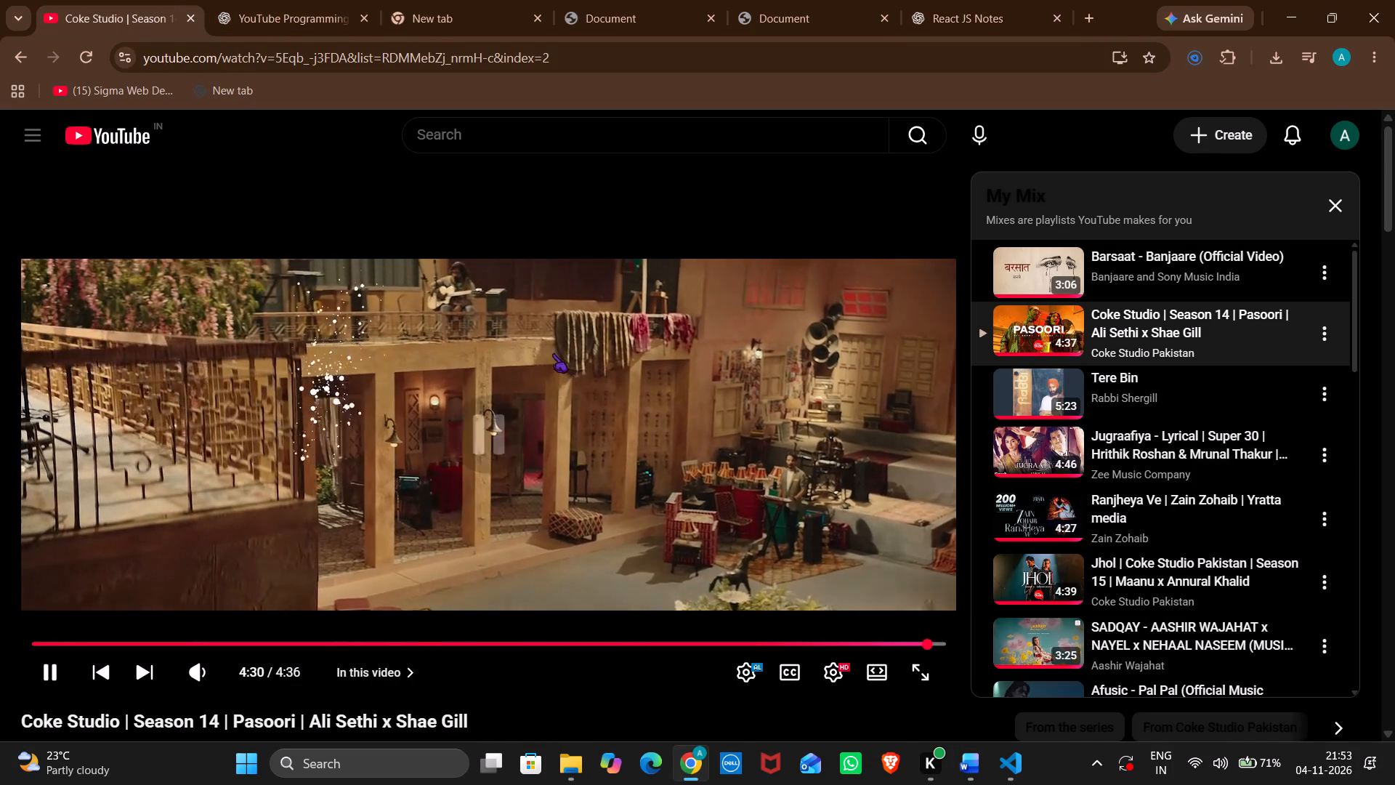
{"action": "left_click", "coordinate": [1220, 759]}
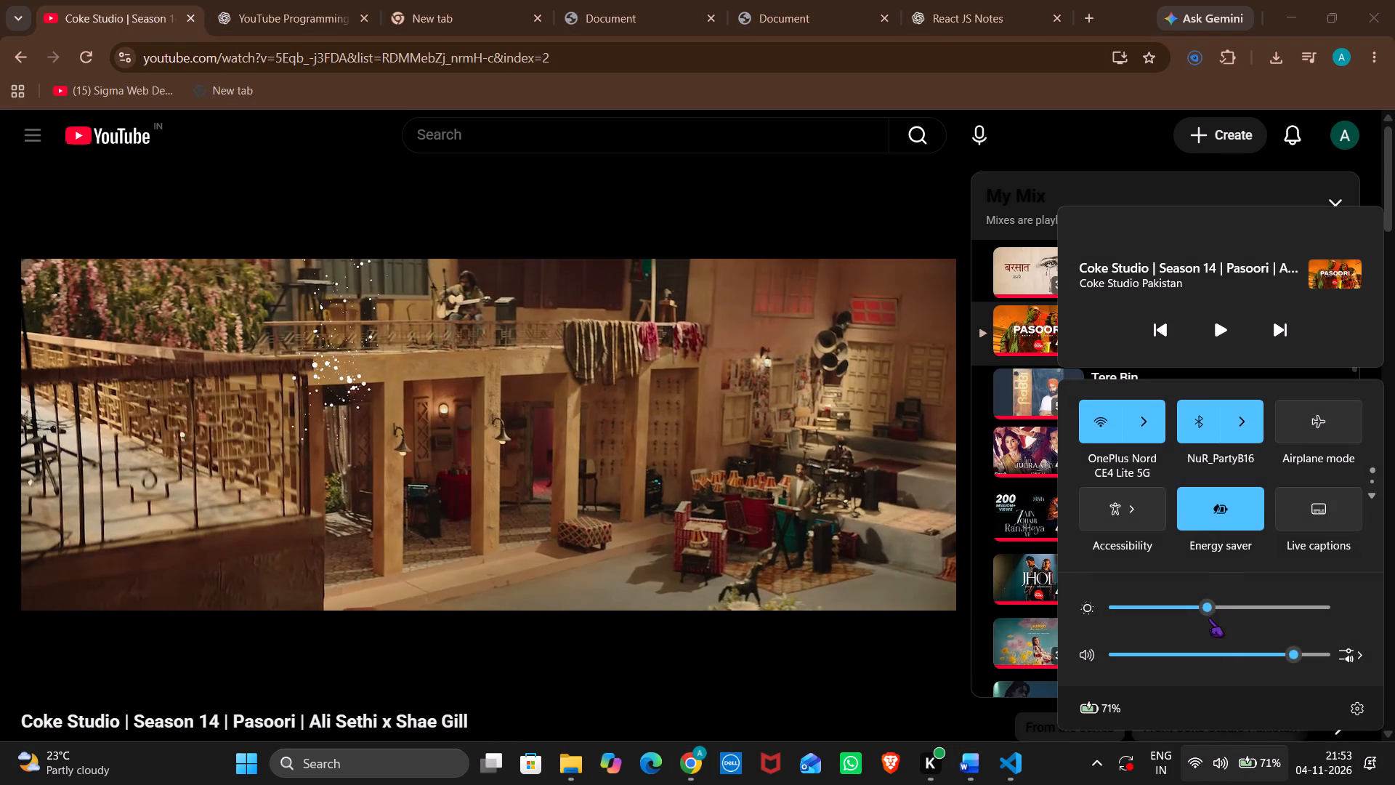
{"action": "left_click", "coordinate": [722, 405]}
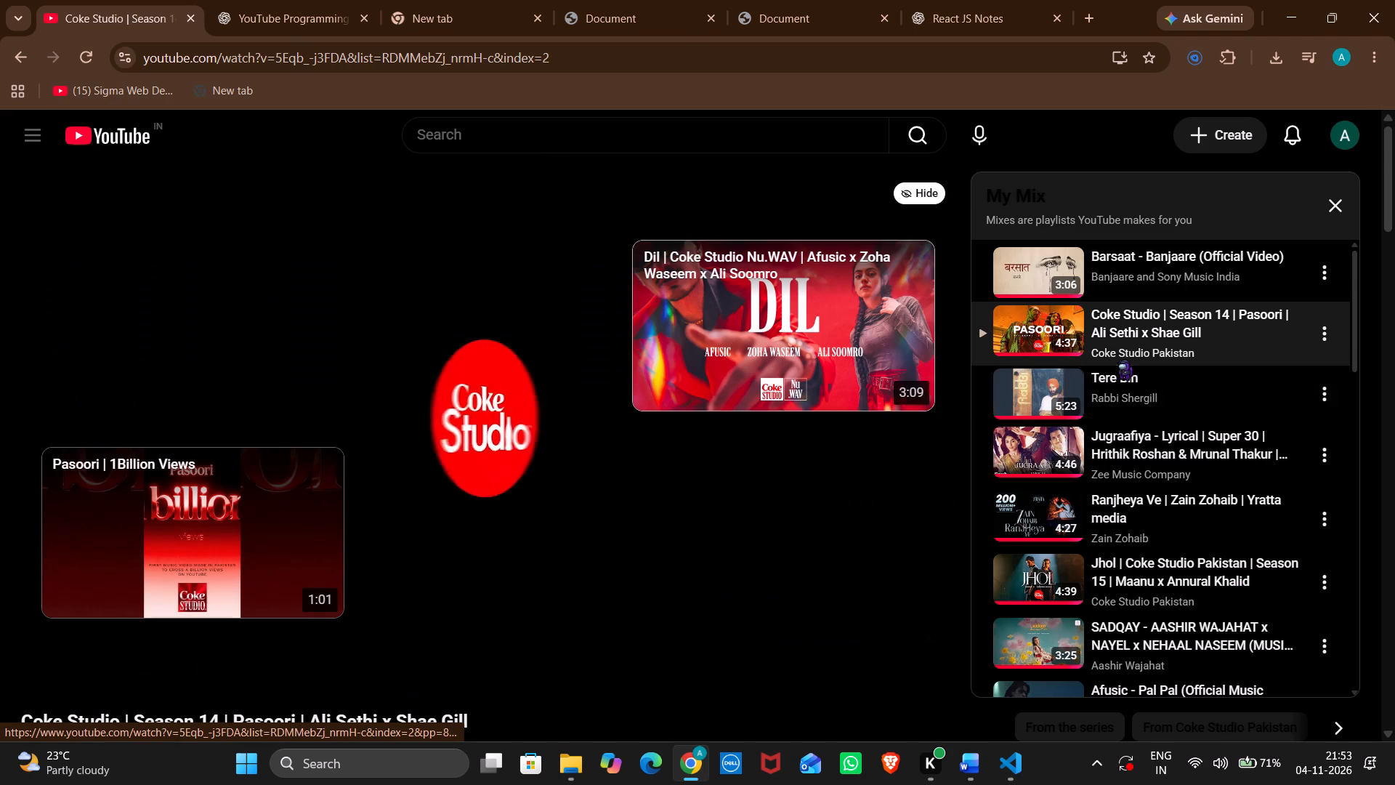
{"action": "left_click", "coordinate": [1148, 375]}
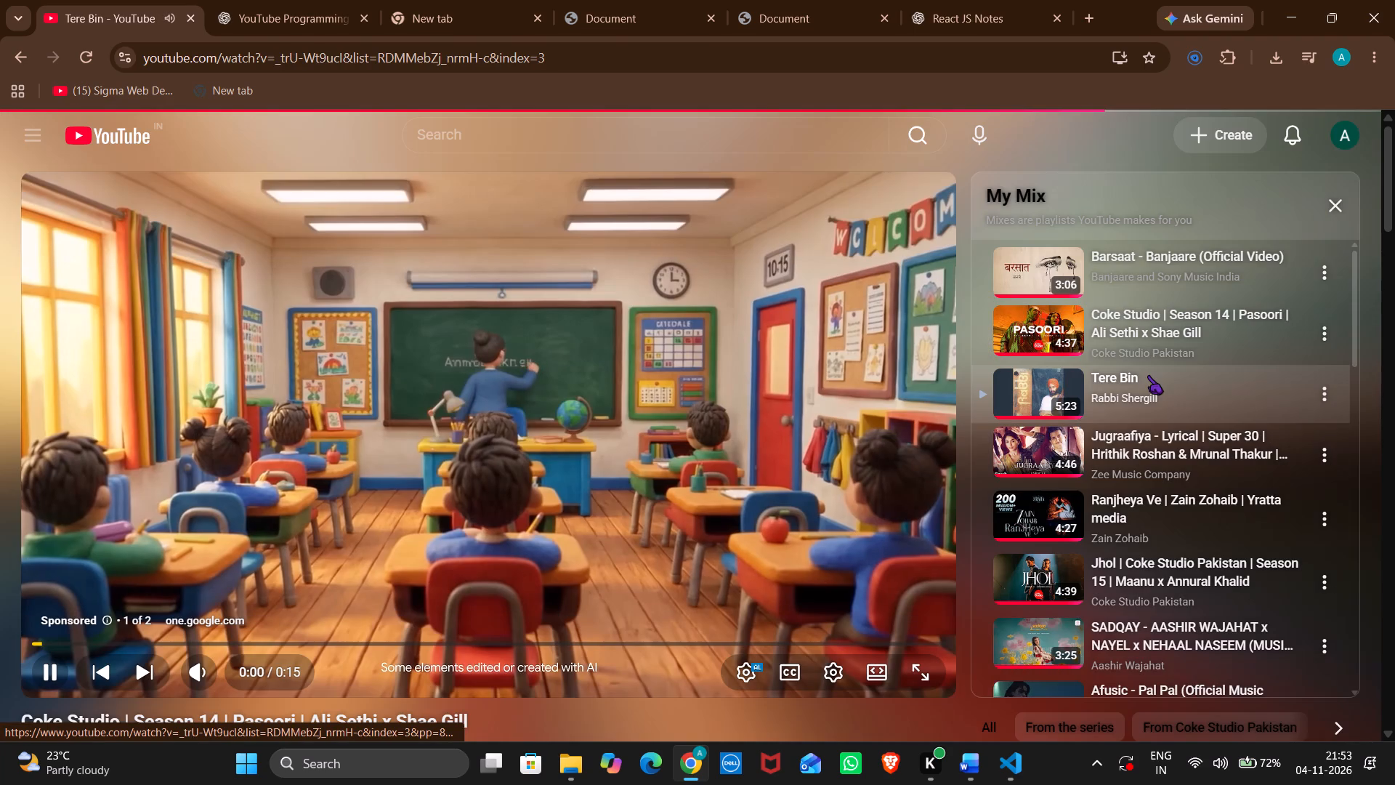
Return to the Word document and turn off bold and underline for the empty line below "IMPORT AND EXPORT :".
{"action": "key", "text": "alt+Tab"}
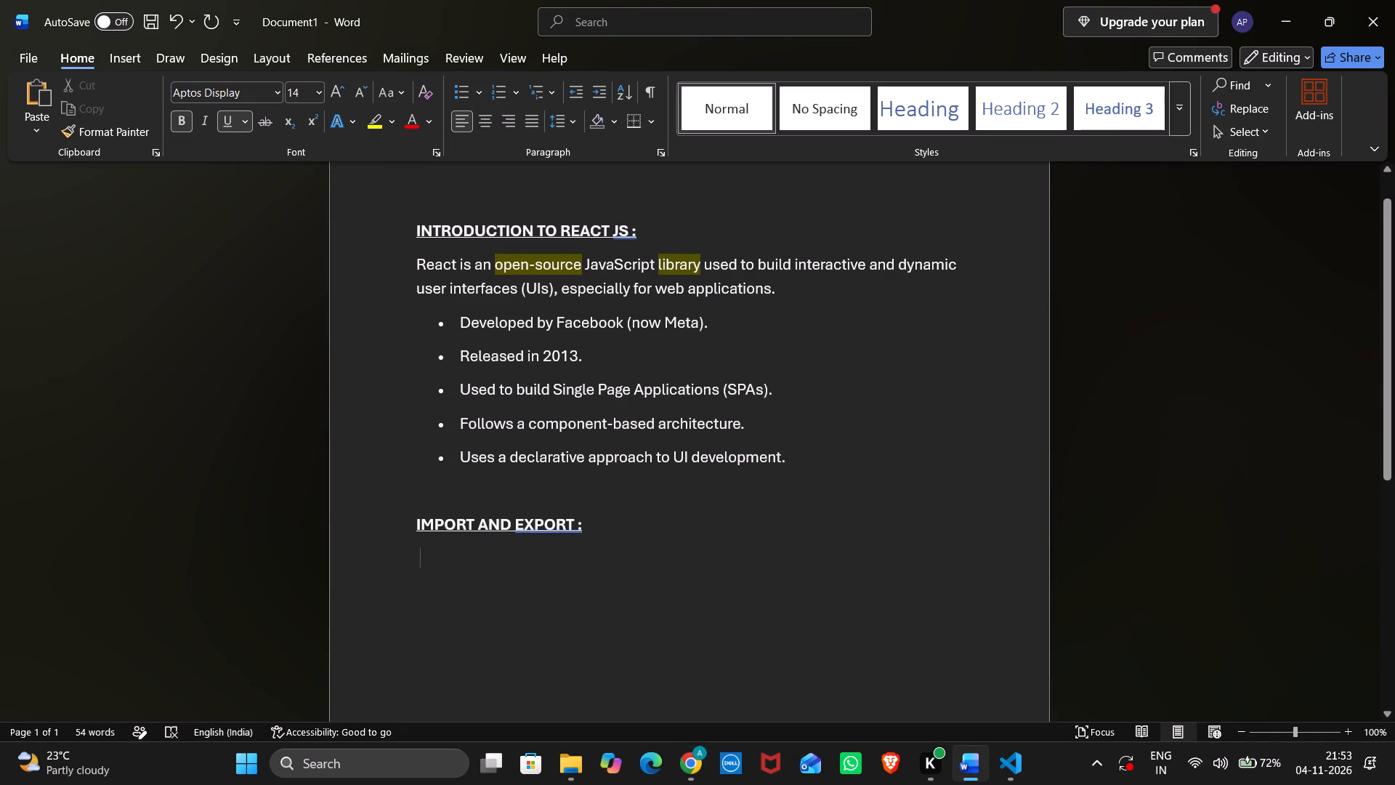
{"action": "key", "text": "alt+Tab"}
{"action": "key", "text": "alt+Tab"}
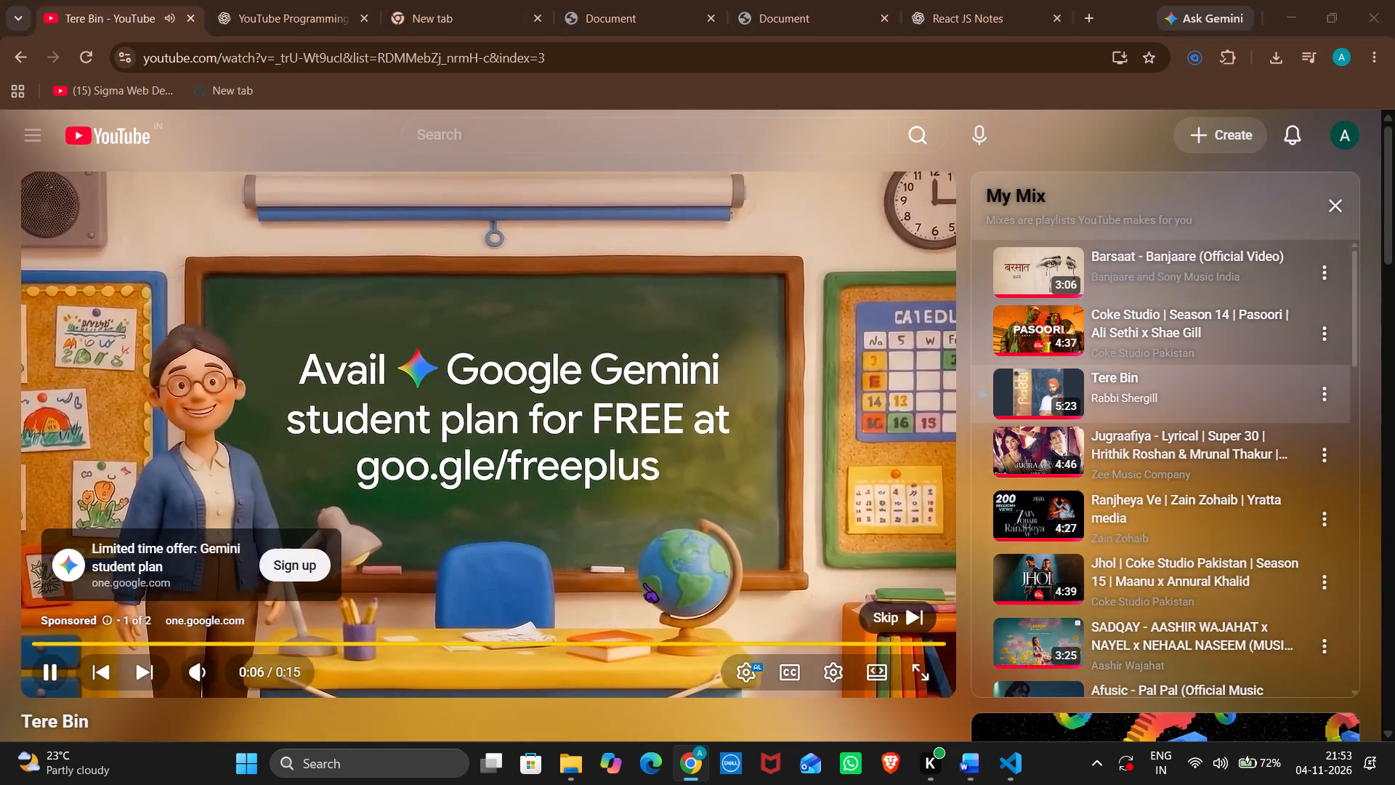
{"action": "type", "text": "Im"}
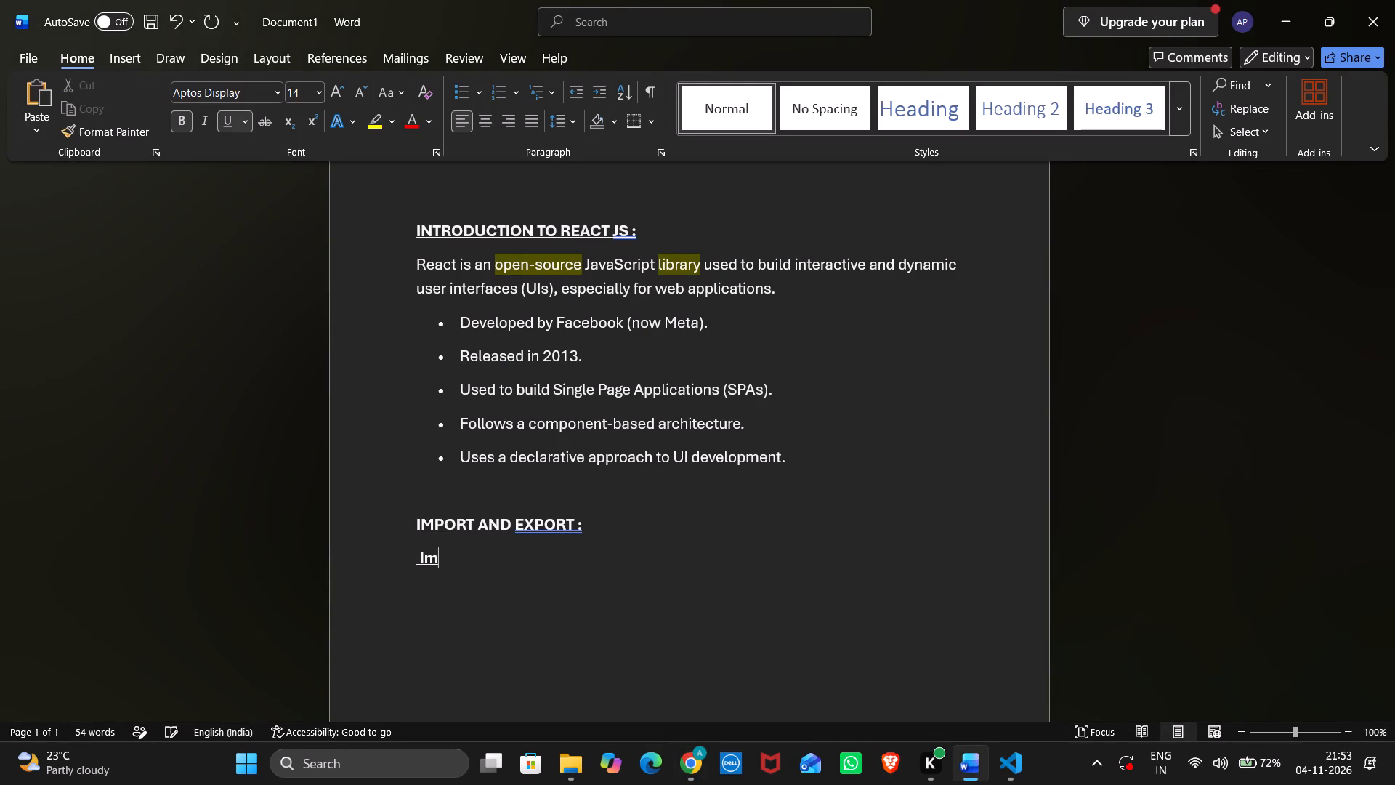
{"action": "key", "text": "BackSpace"}
{"action": "key", "text": "BackSpace"}
{"action": "key", "text": "BackSpace"}
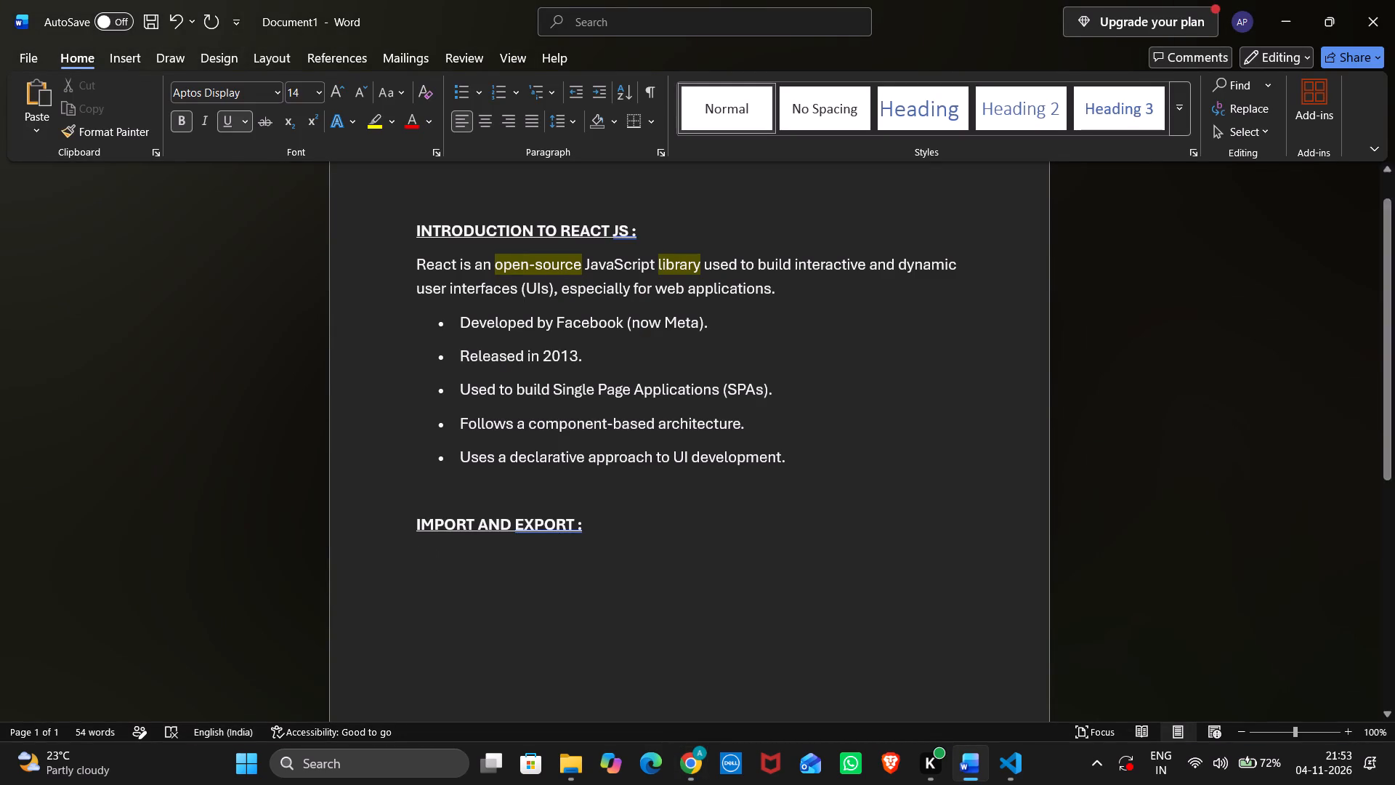
{"action": "left_click", "coordinate": [185, 115]}
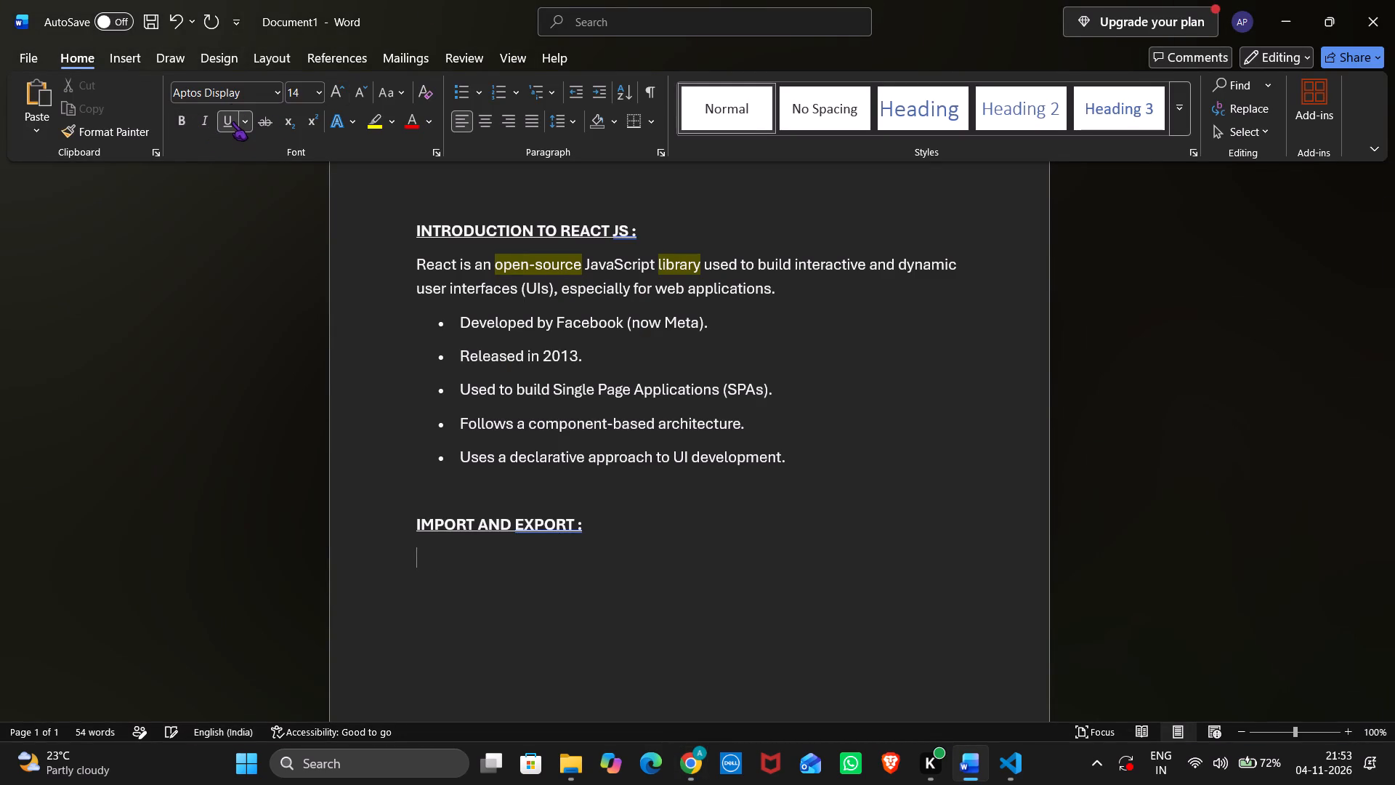
{"action": "left_click", "coordinate": [232, 121]}
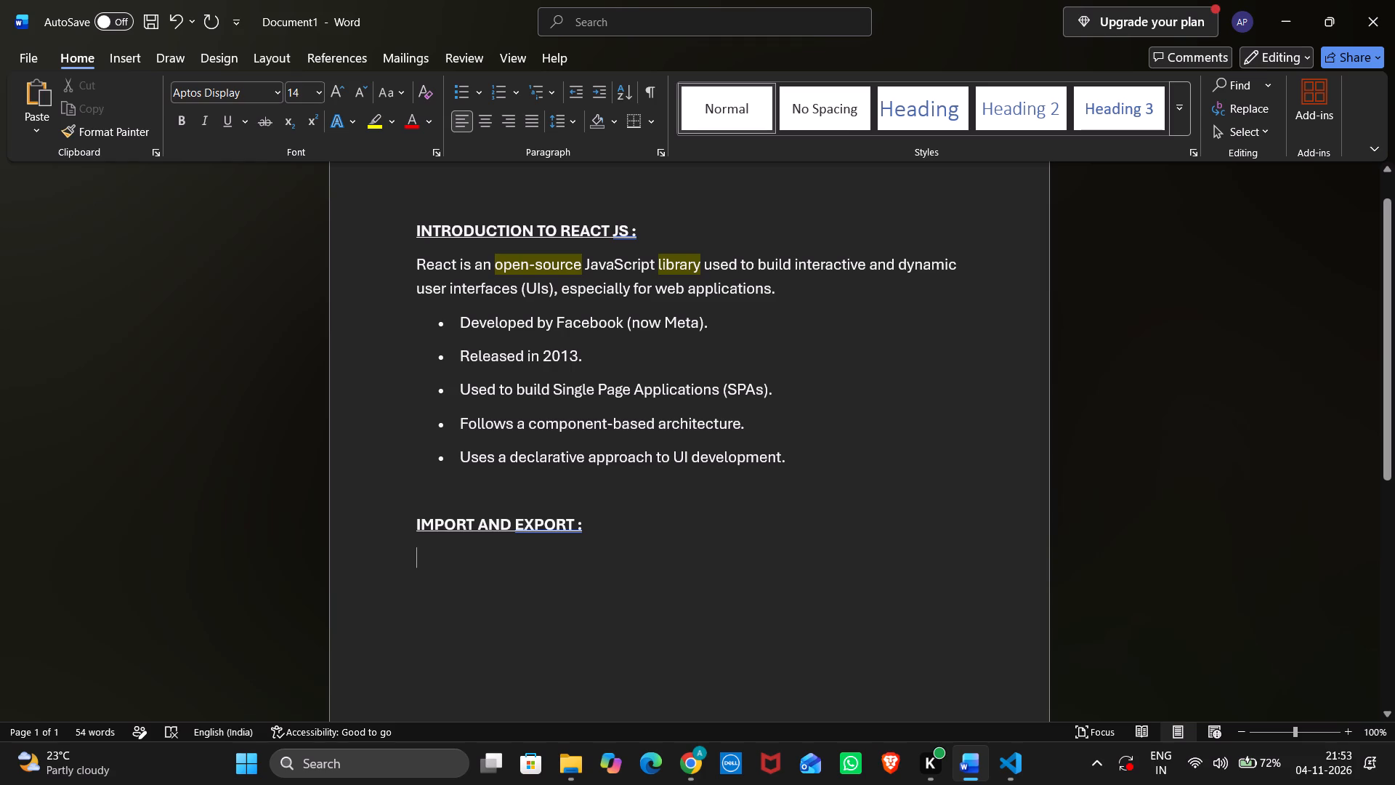
Begin the Import and Export explanation below its heading with "To share the data".
{"action": "type", "text": "To i="}
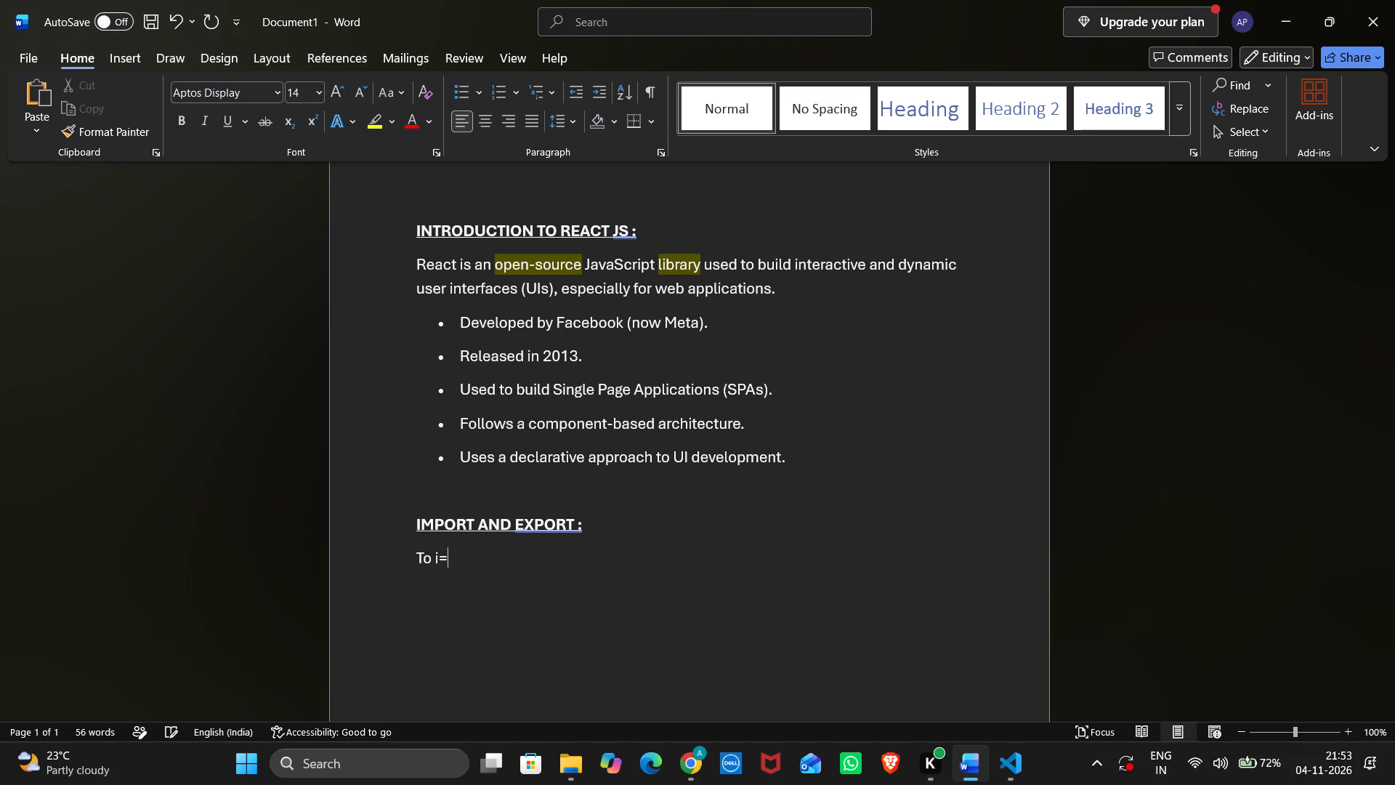
{"action": "key", "text": "BackSpace"}
{"action": "key", "text": "BackSpace"}
{"action": "type", "text": "share"}
{"action": "key", "text": "space"}
{"action": "type", "text": "the"}
{"action": "key", "text": "space"}
{"action": "type", "text": "data"}
{"action": "key", "text": "space"}
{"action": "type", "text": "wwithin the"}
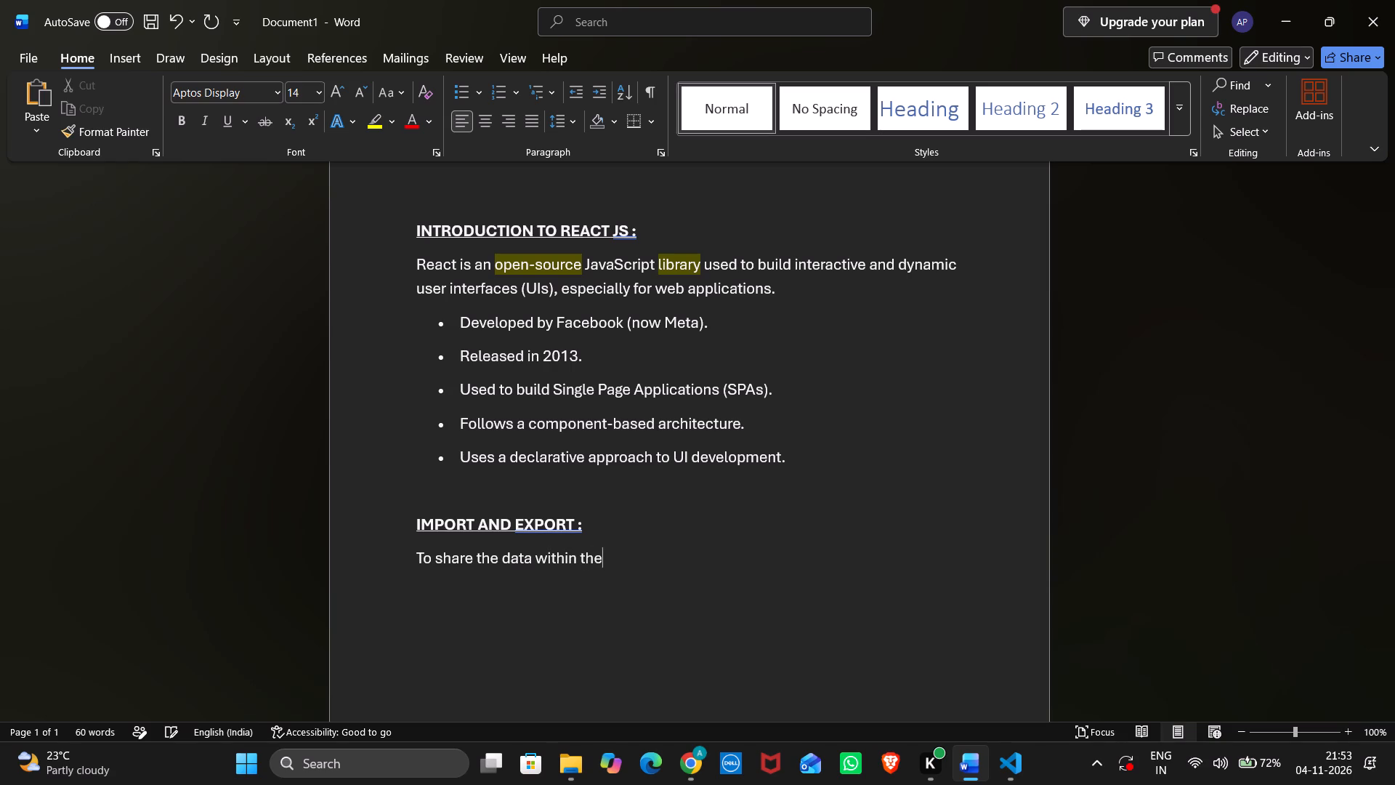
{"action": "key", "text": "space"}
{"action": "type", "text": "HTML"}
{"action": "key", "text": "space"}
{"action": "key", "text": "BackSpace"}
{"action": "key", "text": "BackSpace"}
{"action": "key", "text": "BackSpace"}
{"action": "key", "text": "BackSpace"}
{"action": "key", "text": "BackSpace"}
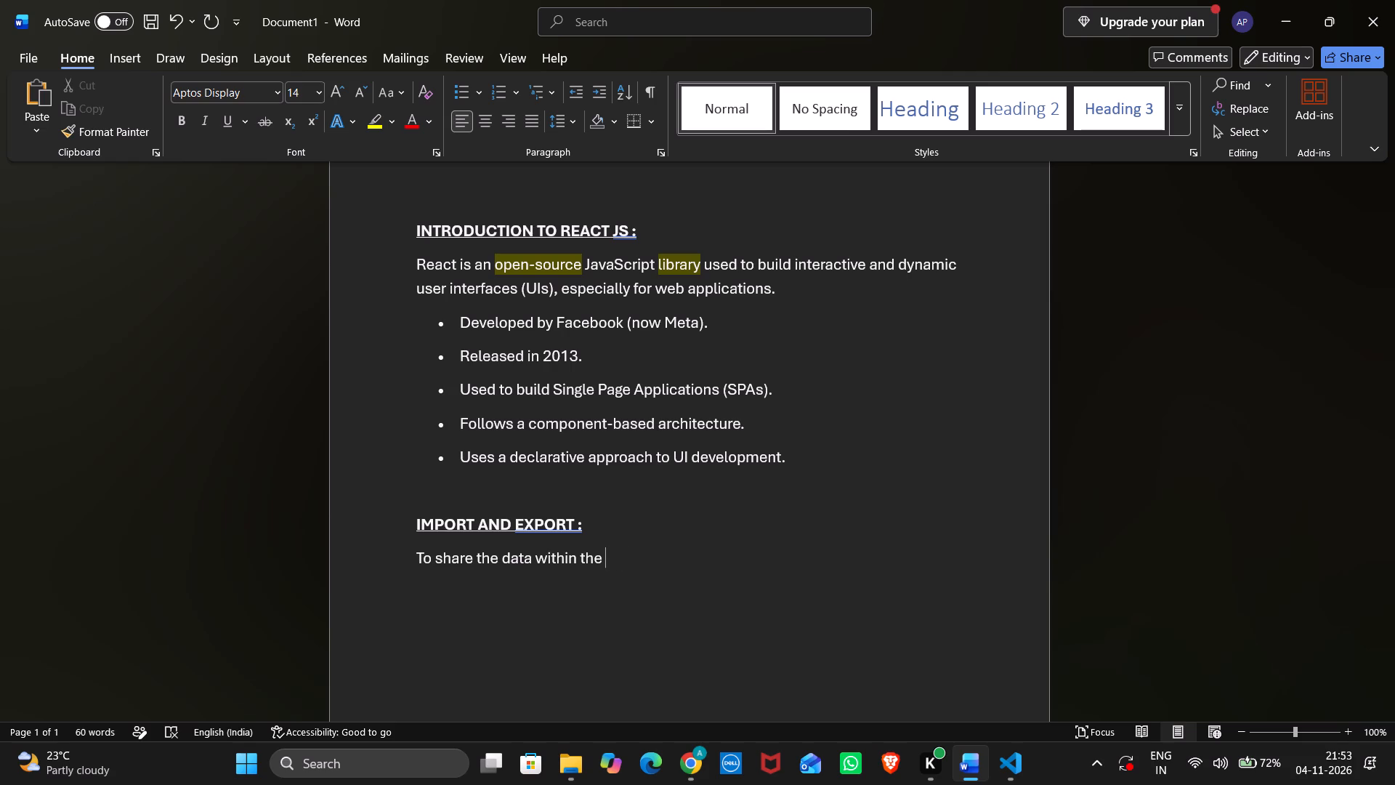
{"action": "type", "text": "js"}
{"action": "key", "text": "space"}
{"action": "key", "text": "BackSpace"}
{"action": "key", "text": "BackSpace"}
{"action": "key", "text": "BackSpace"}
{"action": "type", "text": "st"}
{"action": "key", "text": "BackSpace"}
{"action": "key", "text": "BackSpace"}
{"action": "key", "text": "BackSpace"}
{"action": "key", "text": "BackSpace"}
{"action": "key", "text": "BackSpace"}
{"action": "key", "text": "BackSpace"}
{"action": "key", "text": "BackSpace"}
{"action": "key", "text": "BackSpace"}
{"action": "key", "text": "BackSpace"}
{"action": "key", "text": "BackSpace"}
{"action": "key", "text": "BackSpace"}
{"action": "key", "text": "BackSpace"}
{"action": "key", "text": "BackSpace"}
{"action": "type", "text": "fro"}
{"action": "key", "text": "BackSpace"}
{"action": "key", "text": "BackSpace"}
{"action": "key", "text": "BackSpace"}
Complete the sentence with "within the modules we use export and import".
{"action": "type", "text": "within the modules we use"}
{"action": "key", "text": "space"}
{"action": "type", "text": "export and import"}
{"action": "key", "text": "space"}
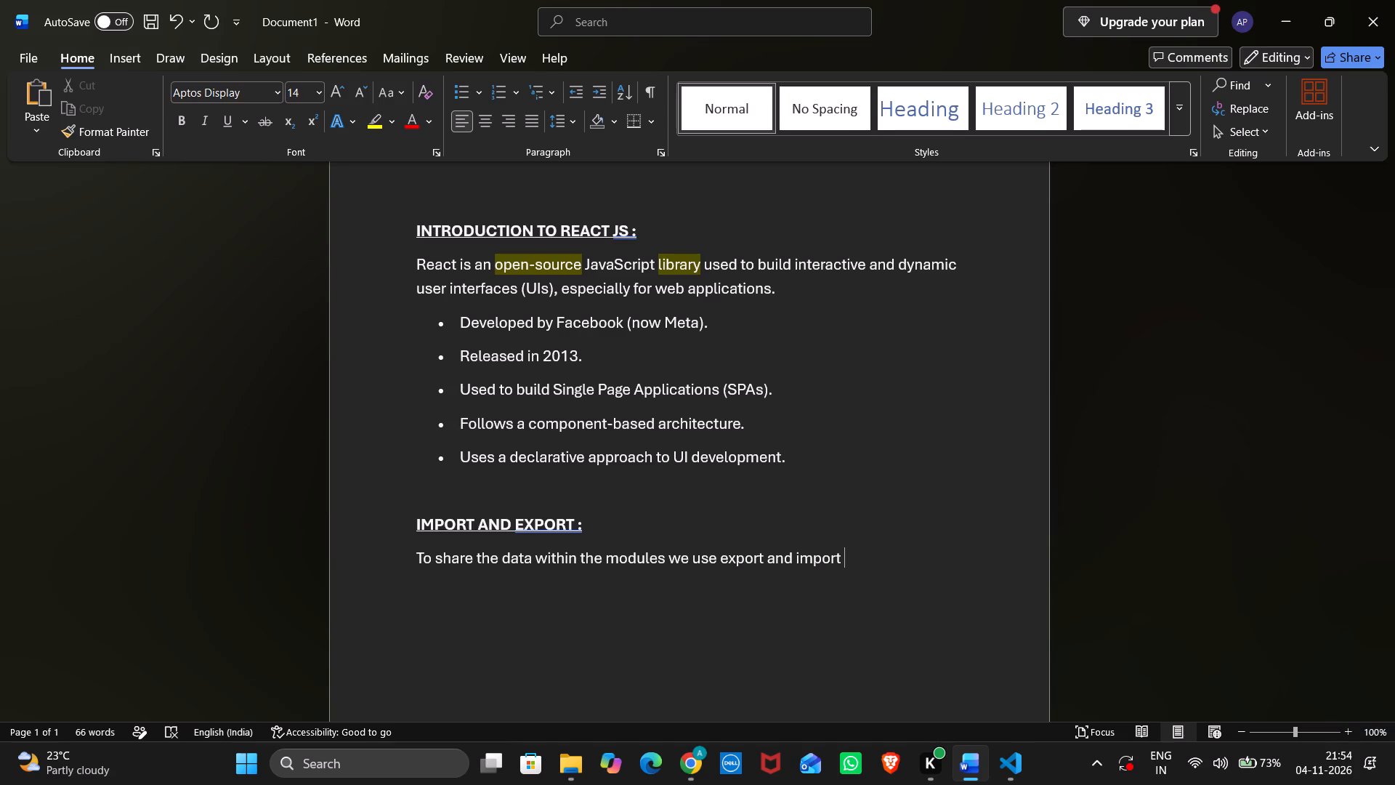
Switch to Visual Studio Code and delete all the code in script.js.
{"action": "key", "text": "alt+Tab"}
{"action": "key", "text": "alt+Tab"}
{"action": "key", "text": "alt+Tab"}
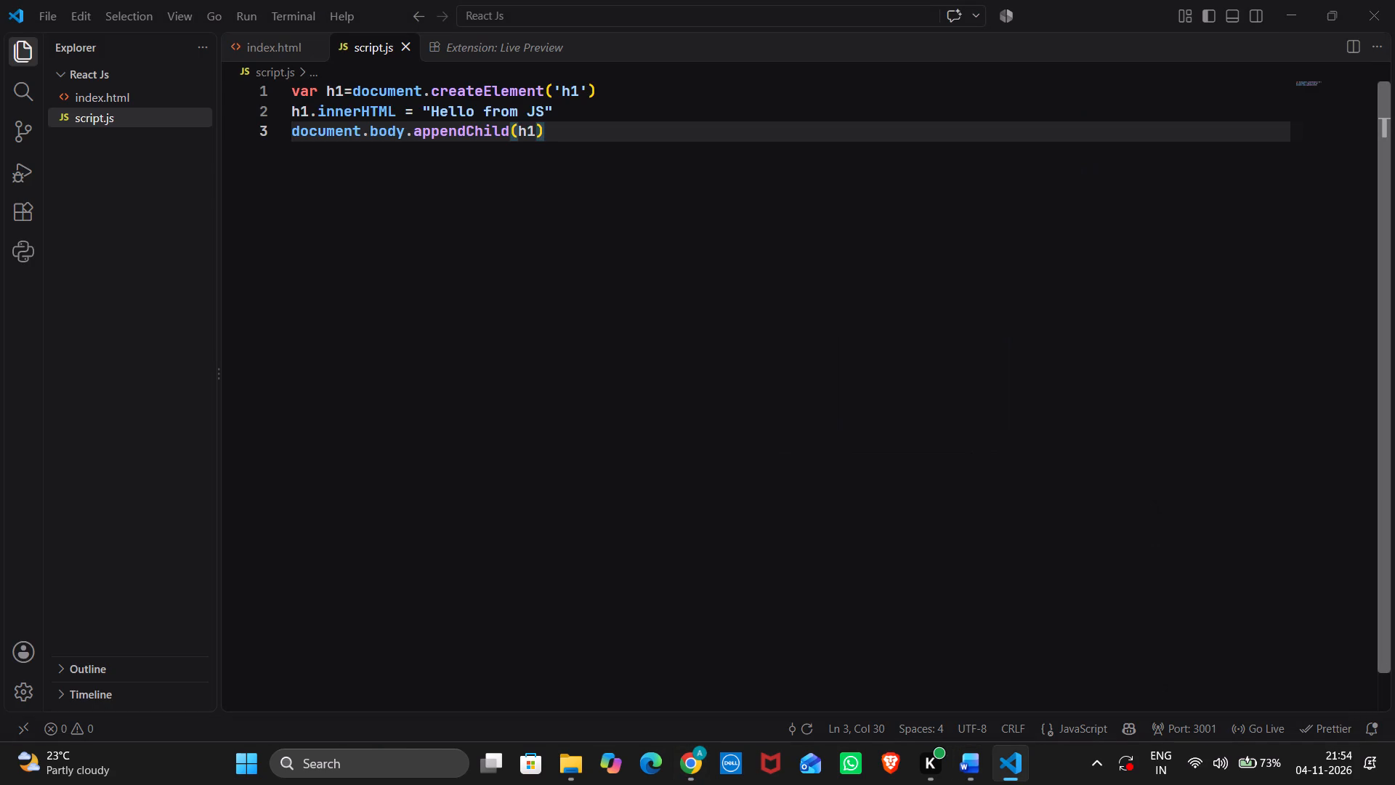
{"action": "left_click", "coordinate": [511, 246]}
{"action": "left_click_drag", "start_coordinate": [540, 170], "coordinate": [158, 71]}
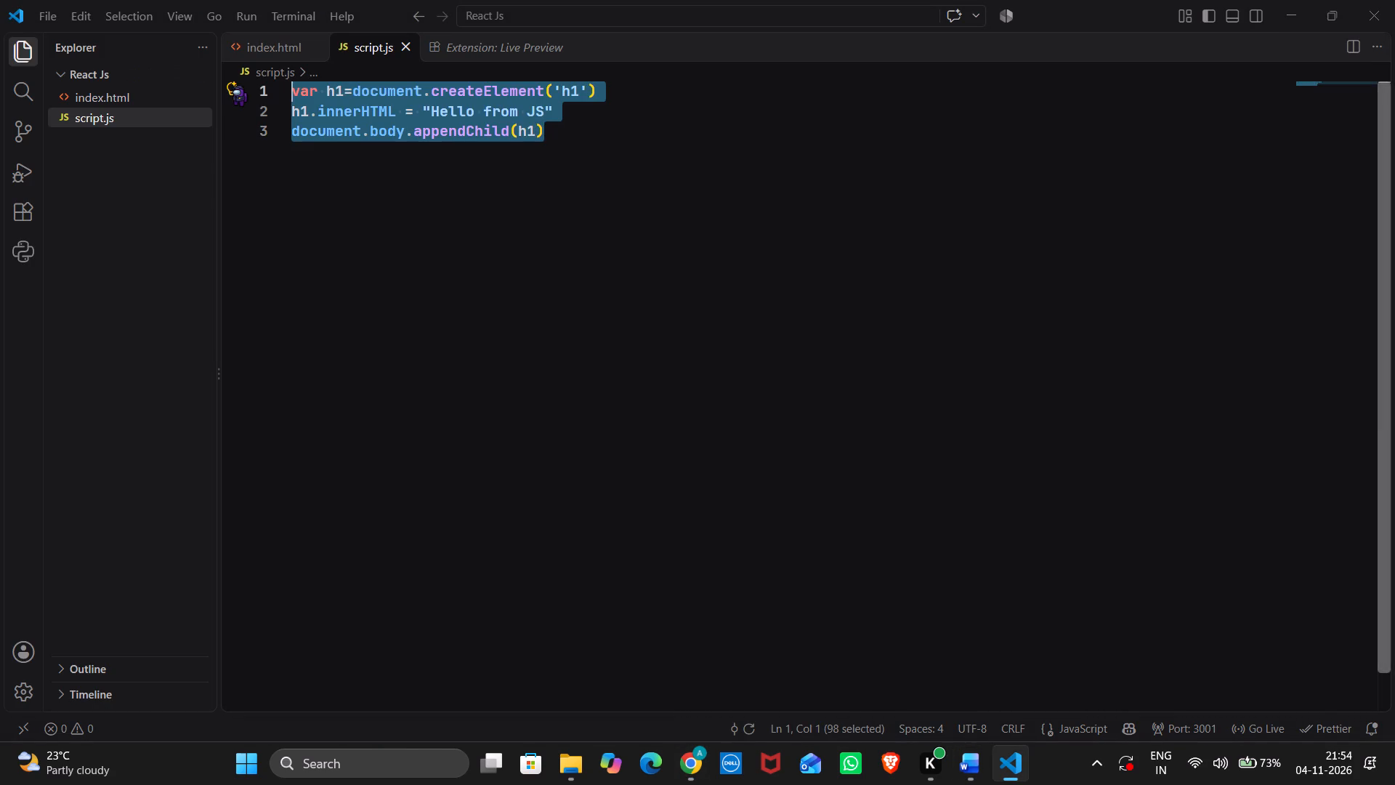
{"action": "key", "text": "BackSpace"}
In index.html, add the attribute type="module" before src in the script tag.
{"action": "left_click", "coordinate": [151, 94]}
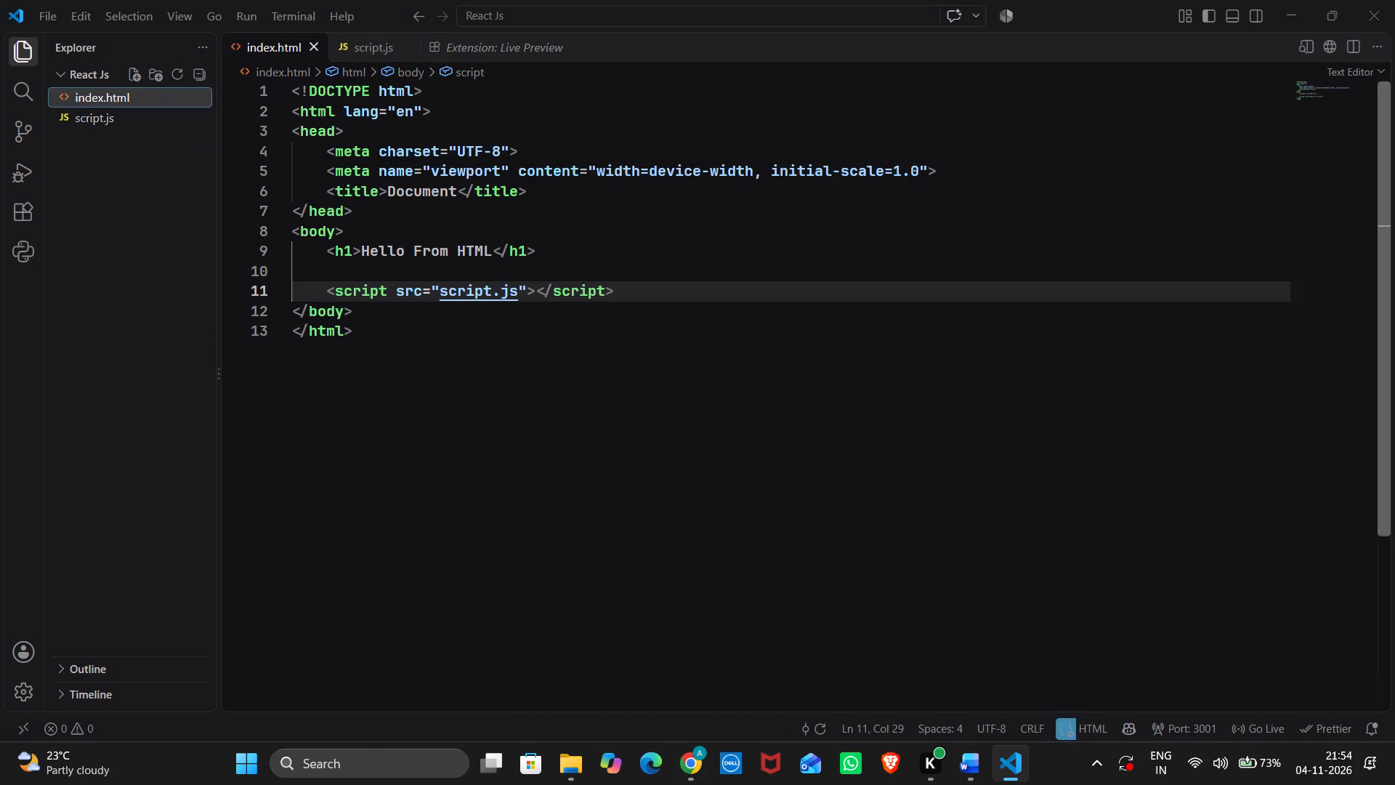
{"action": "left_click", "coordinate": [400, 297]}
{"action": "type", "text": "typ"}
{"action": "type", "text": "r="}
{"action": "key", "text": "BackSpace"}
{"action": "key", "text": "BackSpace"}
{"action": "type", "text": "e="}
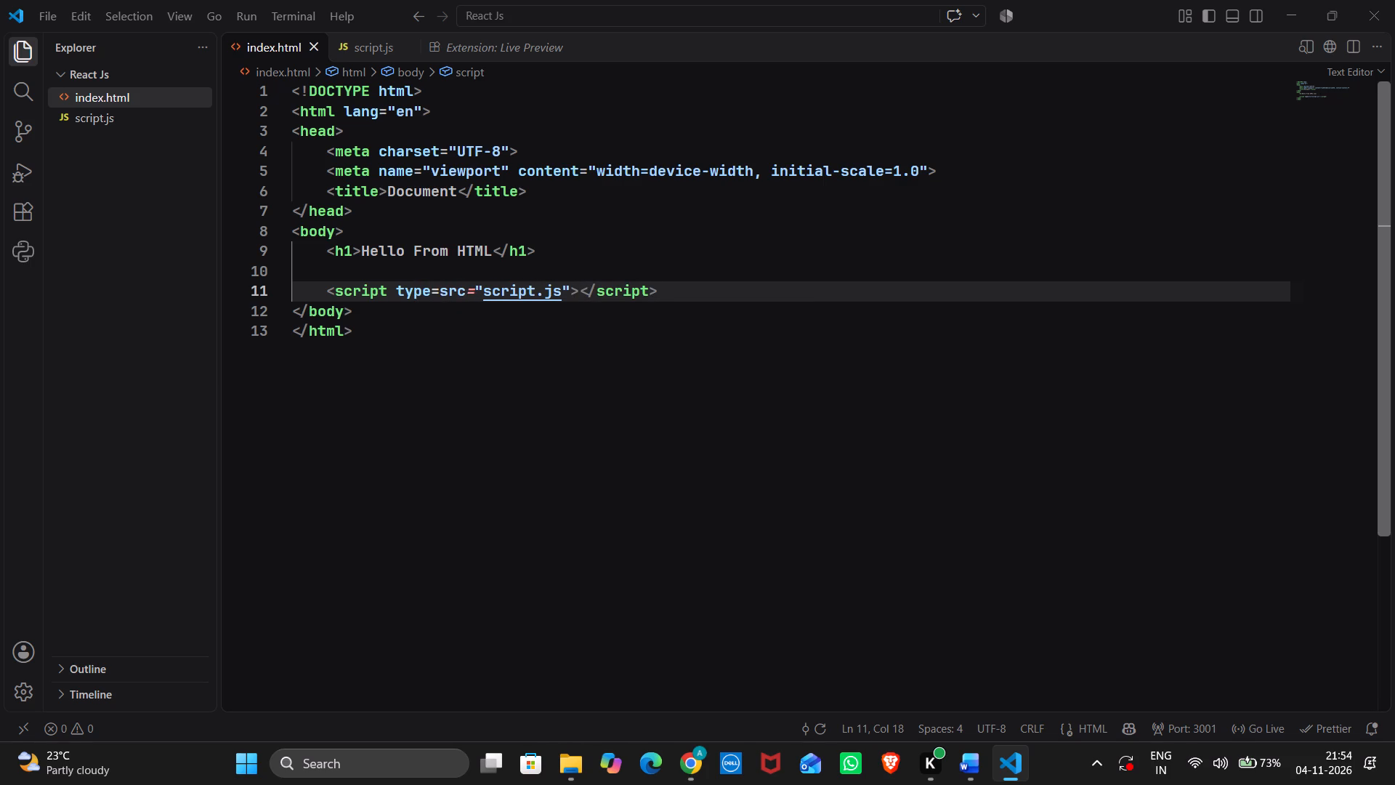
{"action": "key", "text": "shift+quotedbl"}
{"action": "type", "text": "moduke"}
{"action": "key", "text": "BackSpace"}
{"action": "key", "text": "BackSpace"}
{"action": "type", "text": "le\""}
{"action": "key", "text": "space"}
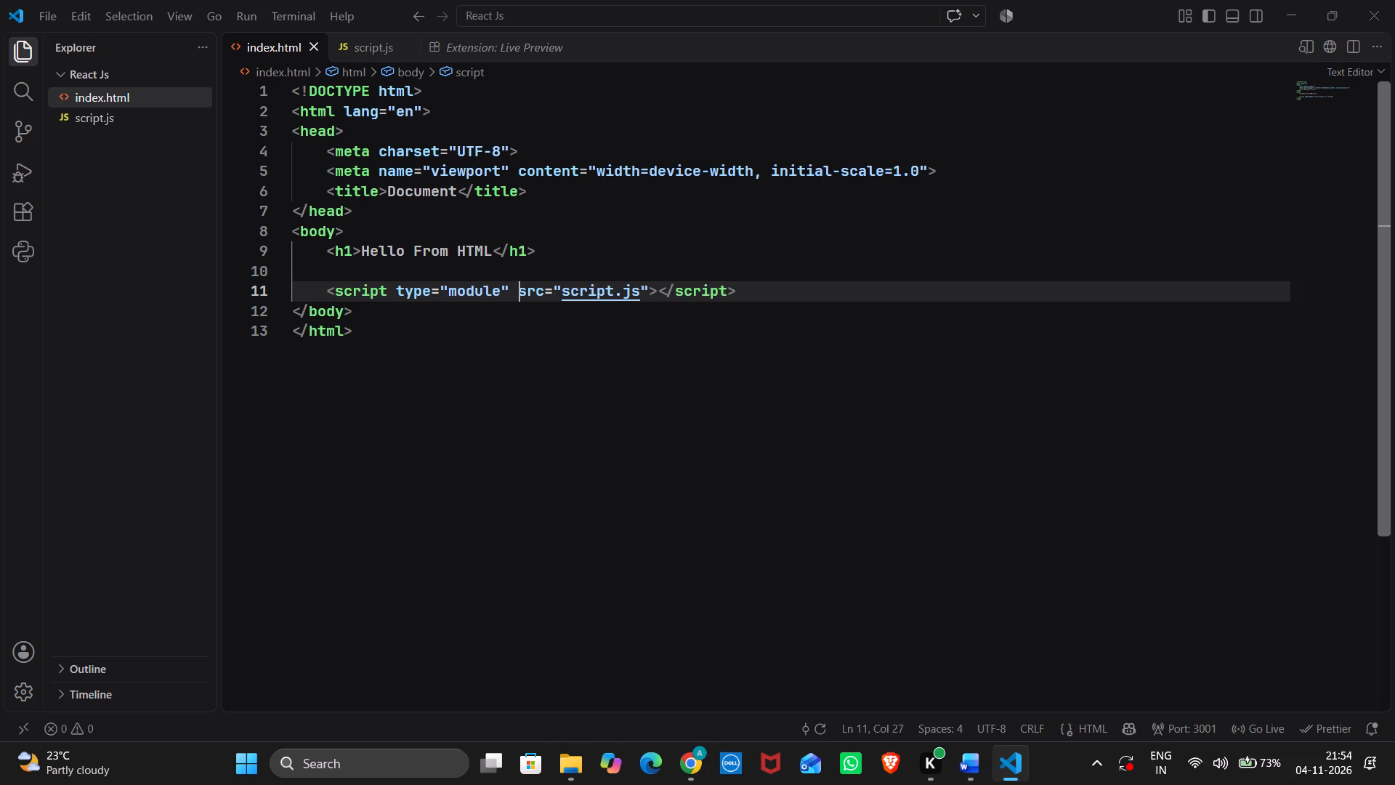
Create a new file named app.js in the React Js folder.
{"action": "left_click", "coordinate": [92, 115]}
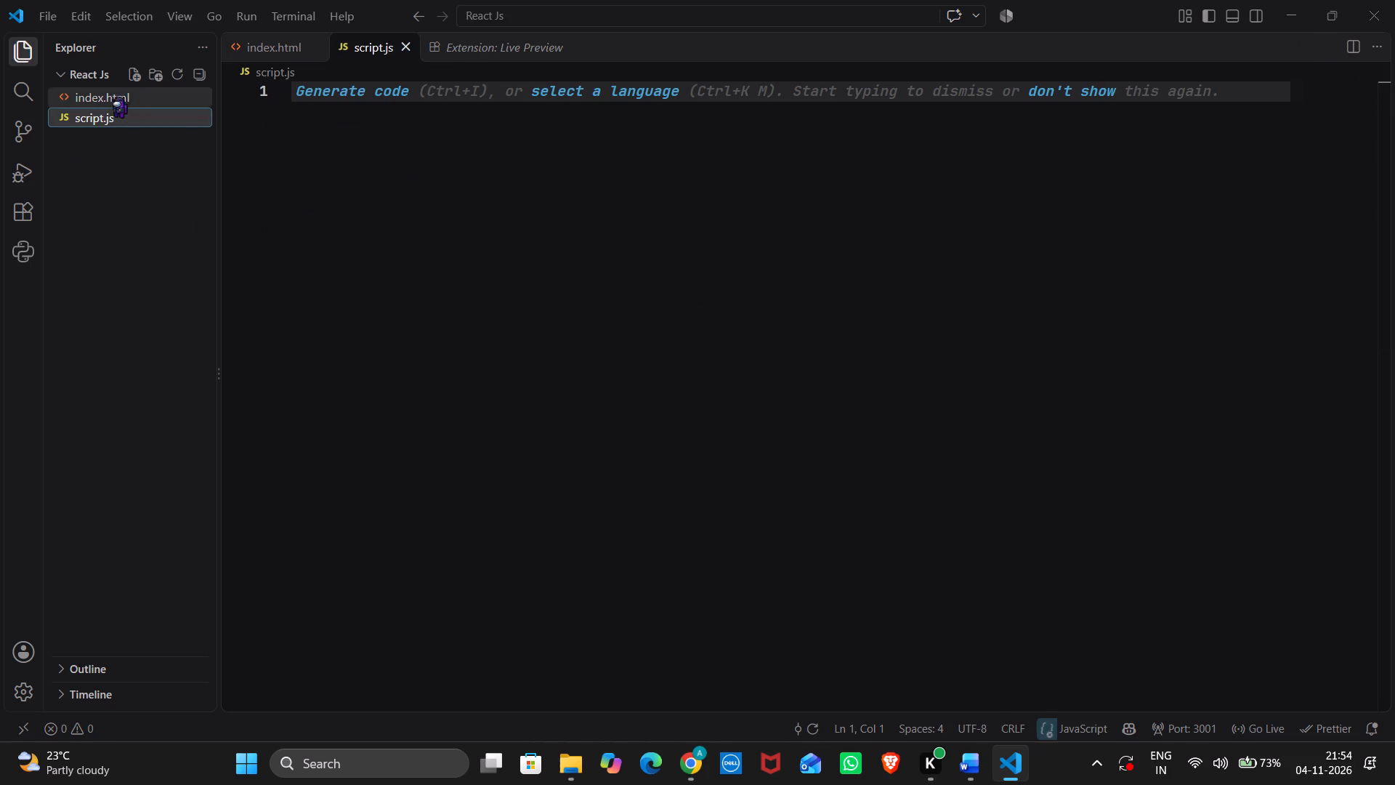
{"action": "left_click", "coordinate": [137, 65]}
{"action": "type", "text": "app.js"}
{"action": "key", "text": "Return"}
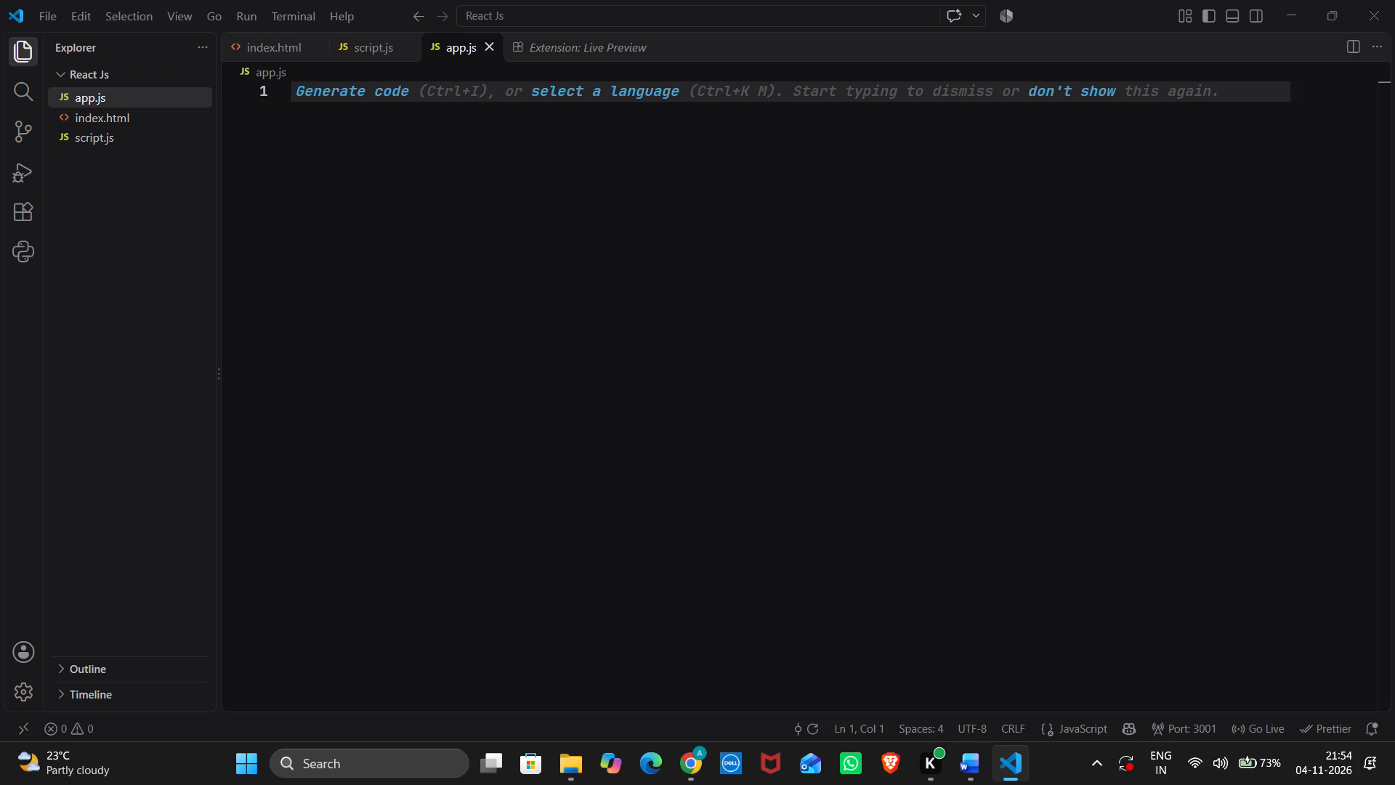
In app.js, declare "var a= 10;" and, after a blank line, add "export default a" without a semicolon.
{"action": "type", "text": "var a= 10;"}
{"action": "key", "text": "Return"}
{"action": "key", "text": "Return"}
{"action": "type", "text": "export"}
{"action": "key", "text": "space"}
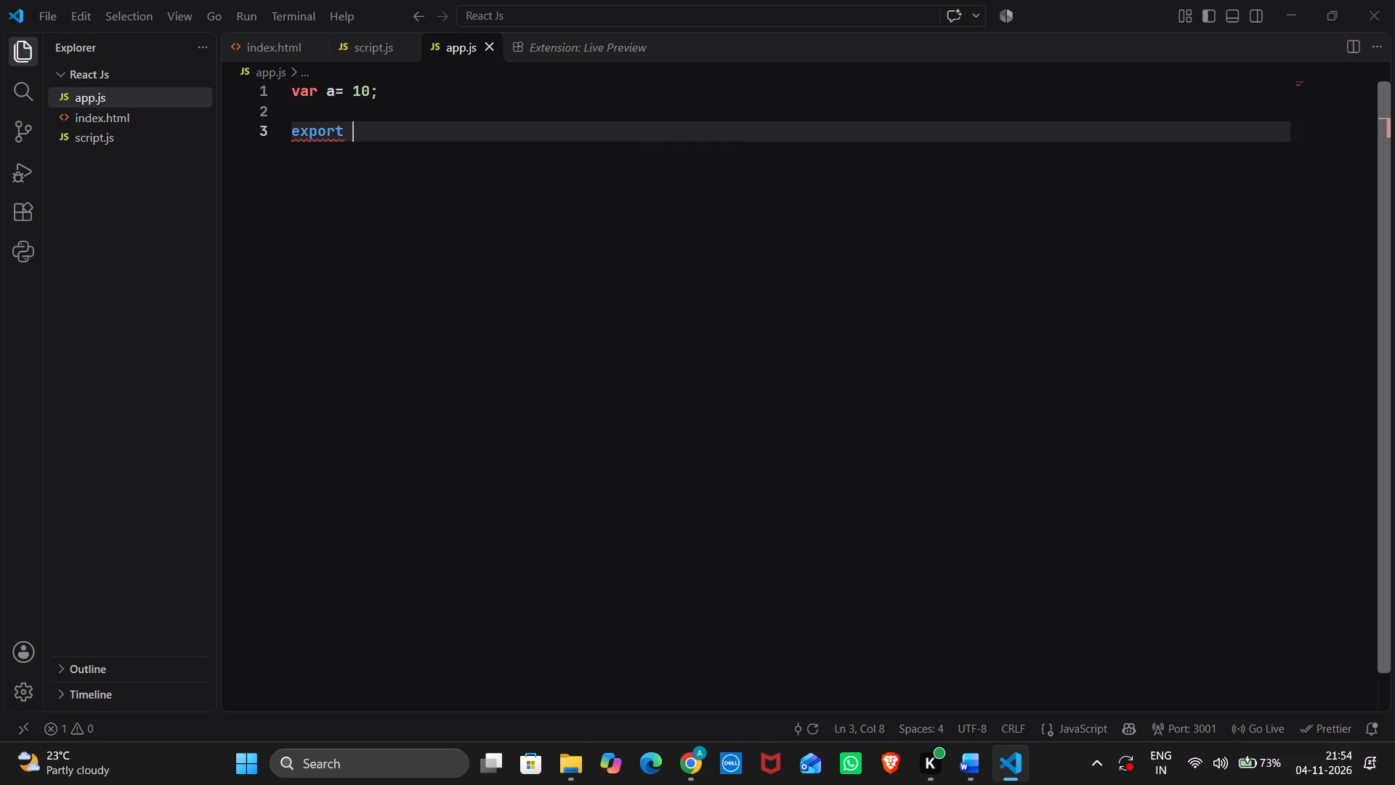
{"action": "type", "text": "dea"}
{"action": "key", "text": "BackSpace"}
{"action": "type", "text": "fault a"}
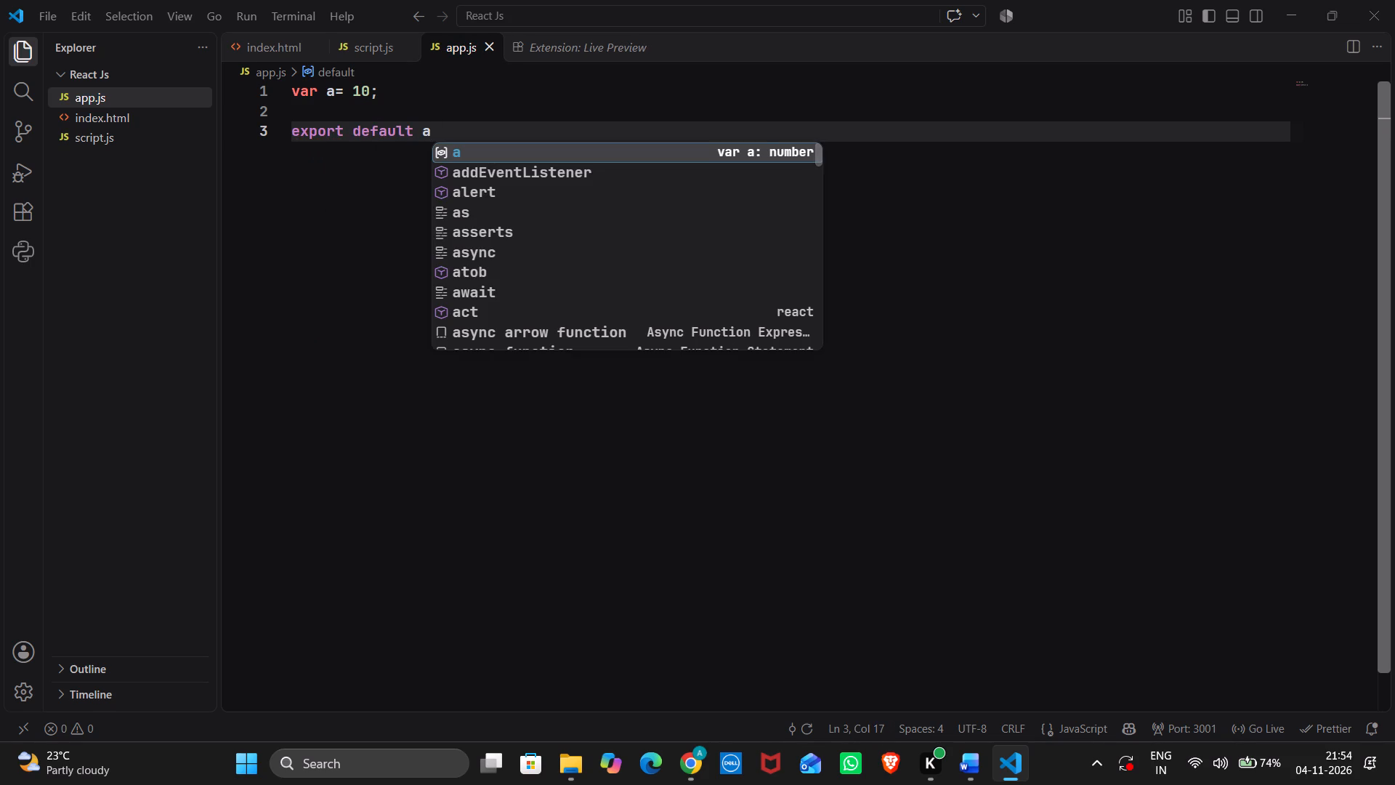
{"action": "key", "text": "semicolon"}
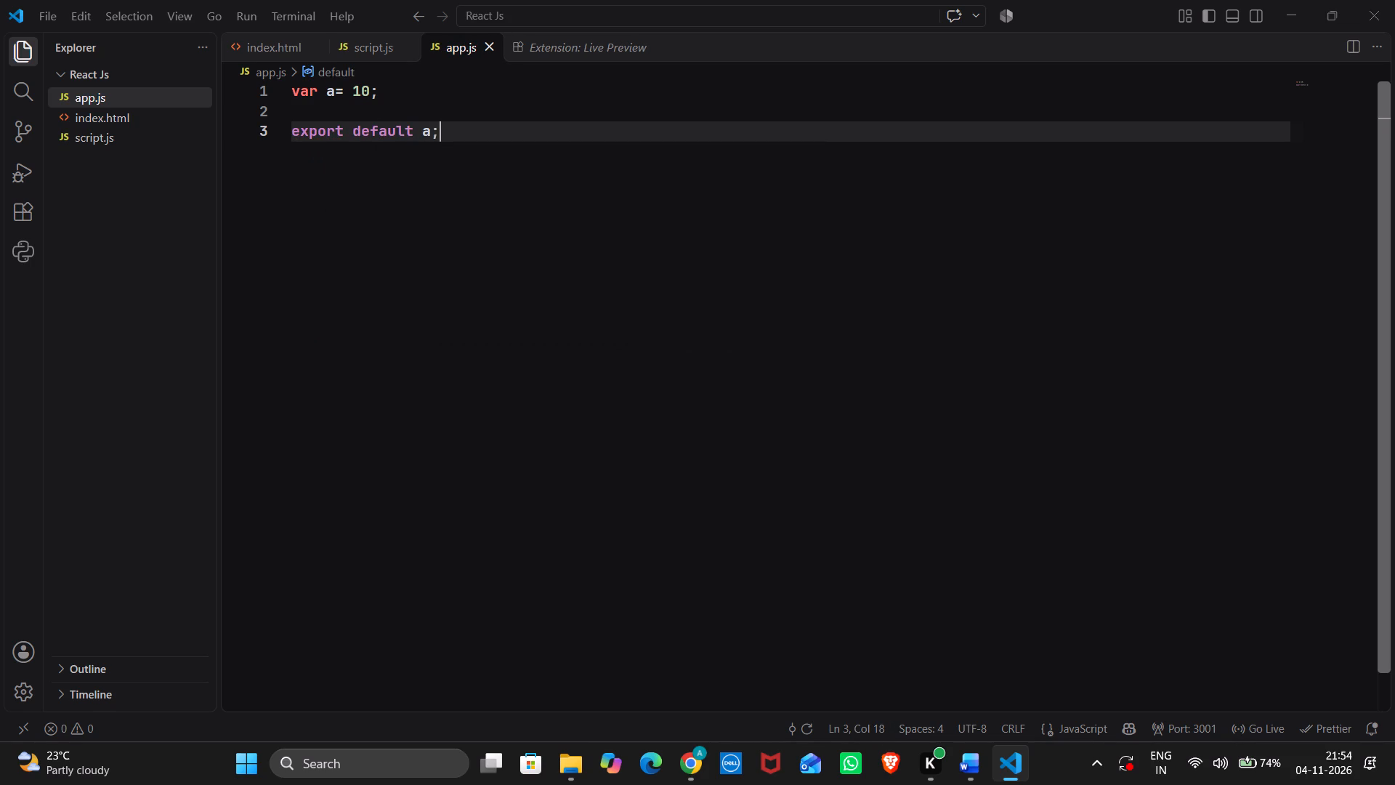
{"action": "key", "text": "BackSpace"}
In script.js, write the first line "import a from (./app.js)".
{"action": "left_click", "coordinate": [74, 132]}
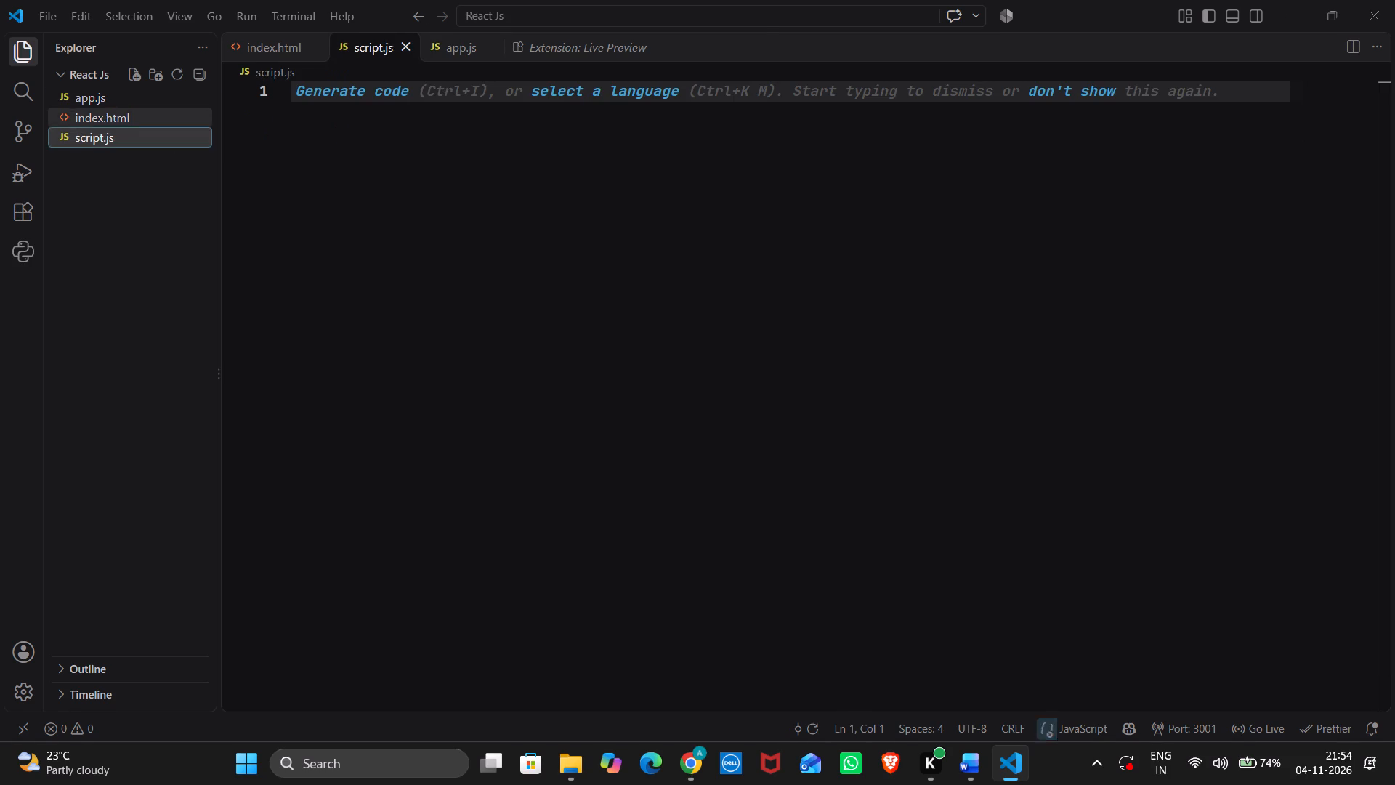
{"action": "left_click", "coordinate": [636, 123]}
{"action": "type", "text": "import a from"}
{"action": "key", "text": "space"}
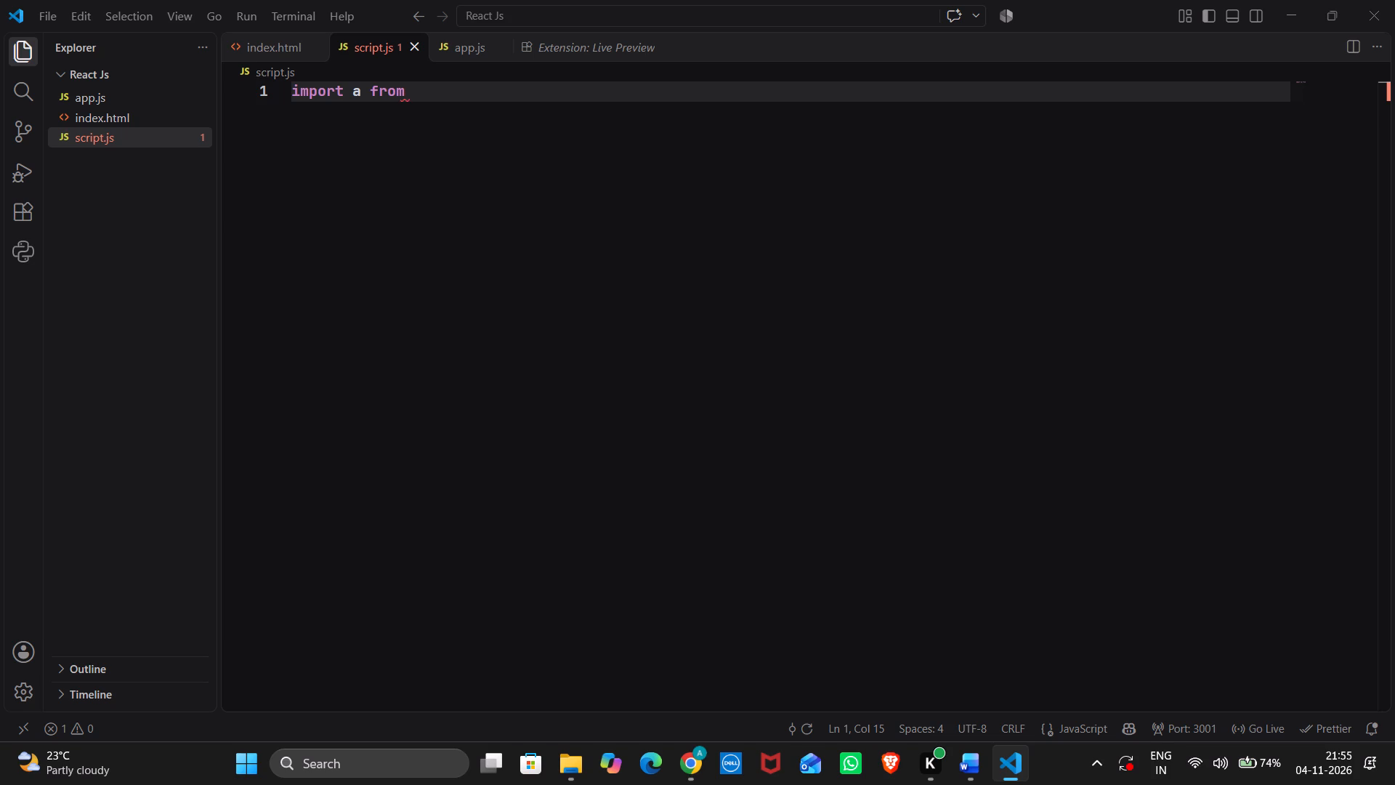
{"action": "type", "text": "(./app"}
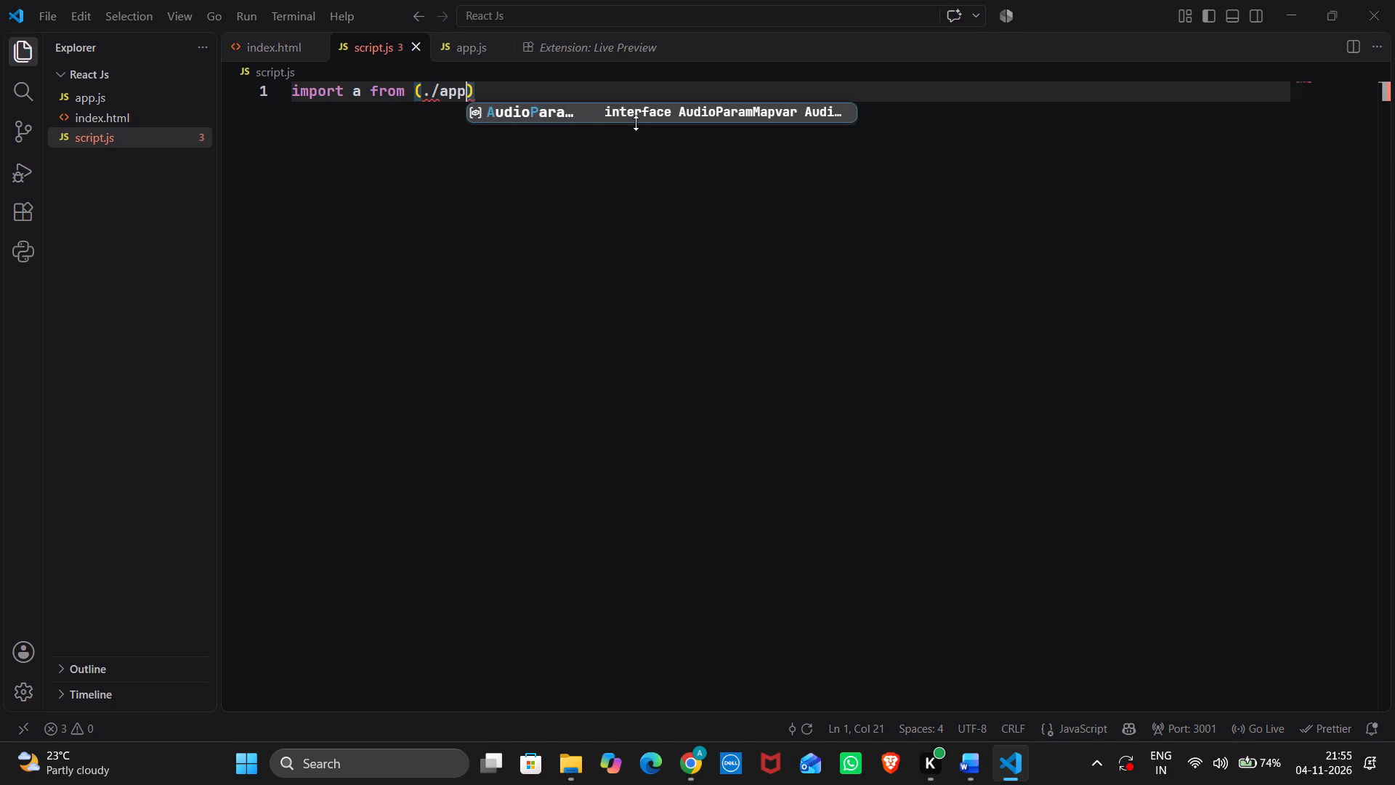
{"action": "key", "text": "period"}
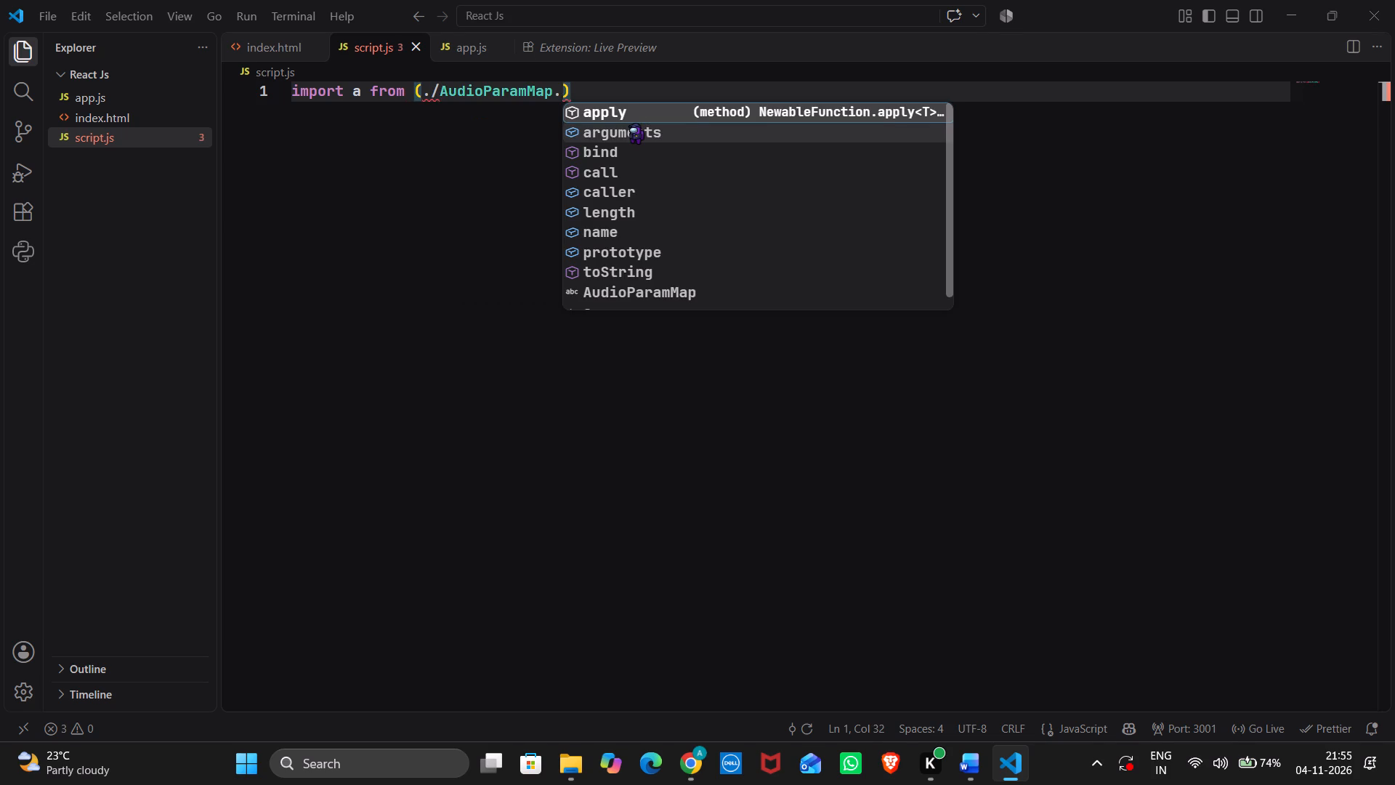
{"action": "key", "text": "BackSpace"}
{"action": "key", "text": "BackSpace"}
{"action": "key", "text": "BackSpace"}
{"action": "key", "text": "BackSpace"}
{"action": "key", "text": "BackSpace"}
{"action": "key", "text": "BackSpace"}
{"action": "key", "text": "BackSpace"}
{"action": "key", "text": "BackSpace"}
{"action": "key", "text": "BackSpace"}
{"action": "key", "text": "BackSpace"}
{"action": "key", "text": "BackSpace"}
{"action": "key", "text": "BackSpace"}
{"action": "key", "text": "BackSpace"}
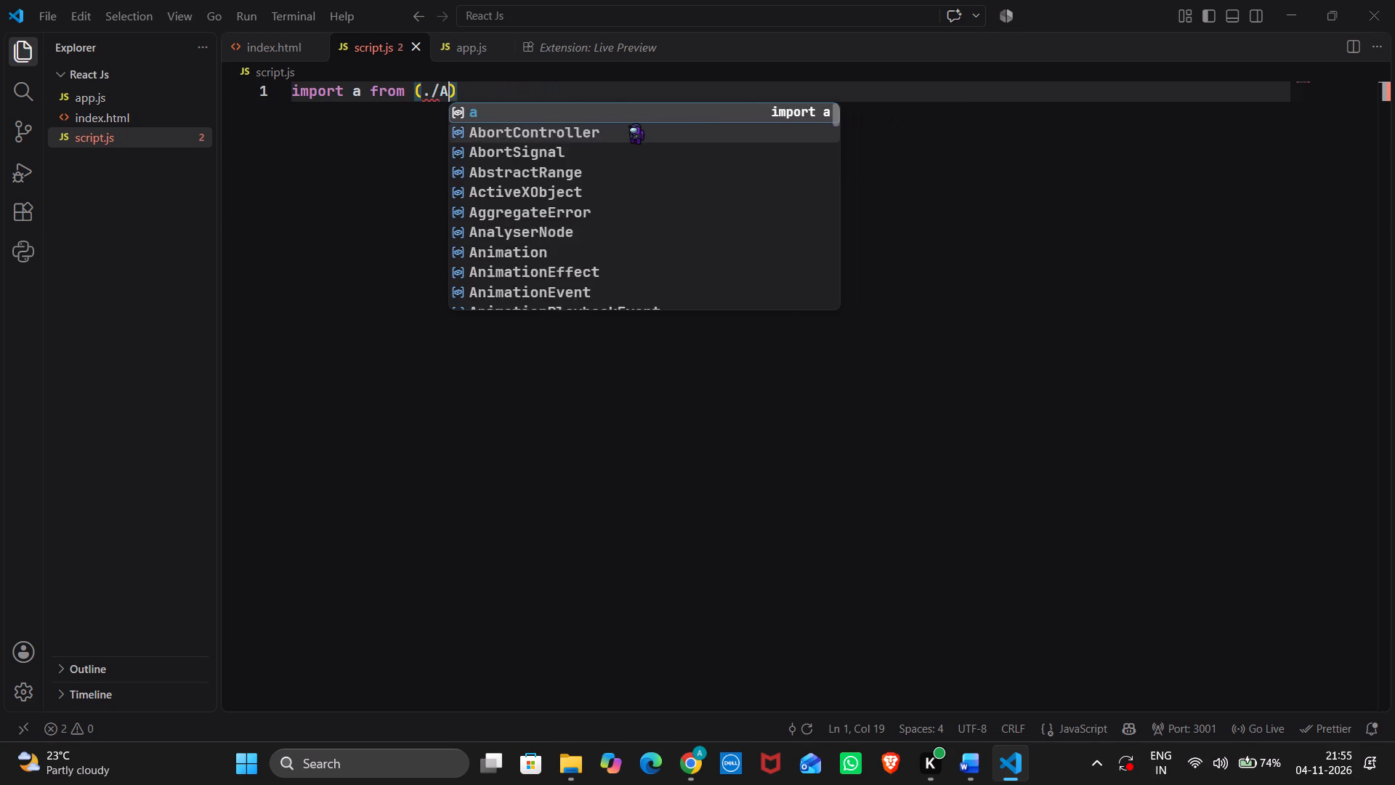
{"action": "key", "text": "BackSpace"}
{"action": "type", "text": "app."}
{"action": "key", "text": "BackSpace"}
{"action": "key", "text": "BackSpace"}
{"action": "key", "text": "BackSpace"}
{"action": "key", "text": "BackSpace"}
{"action": "key", "text": "BackSpace"}
{"action": "key", "text": "BackSpace"}
{"action": "key", "text": "BackSpace"}
{"action": "key", "text": "BackSpace"}
{"action": "key", "text": "BackSpace"}
{"action": "key", "text": "BackSpace"}
{"action": "key", "text": "BackSpace"}
{"action": "key", "text": "BackSpace"}
{"action": "key", "text": "BackSpace"}
{"action": "key", "text": "BackSpace"}
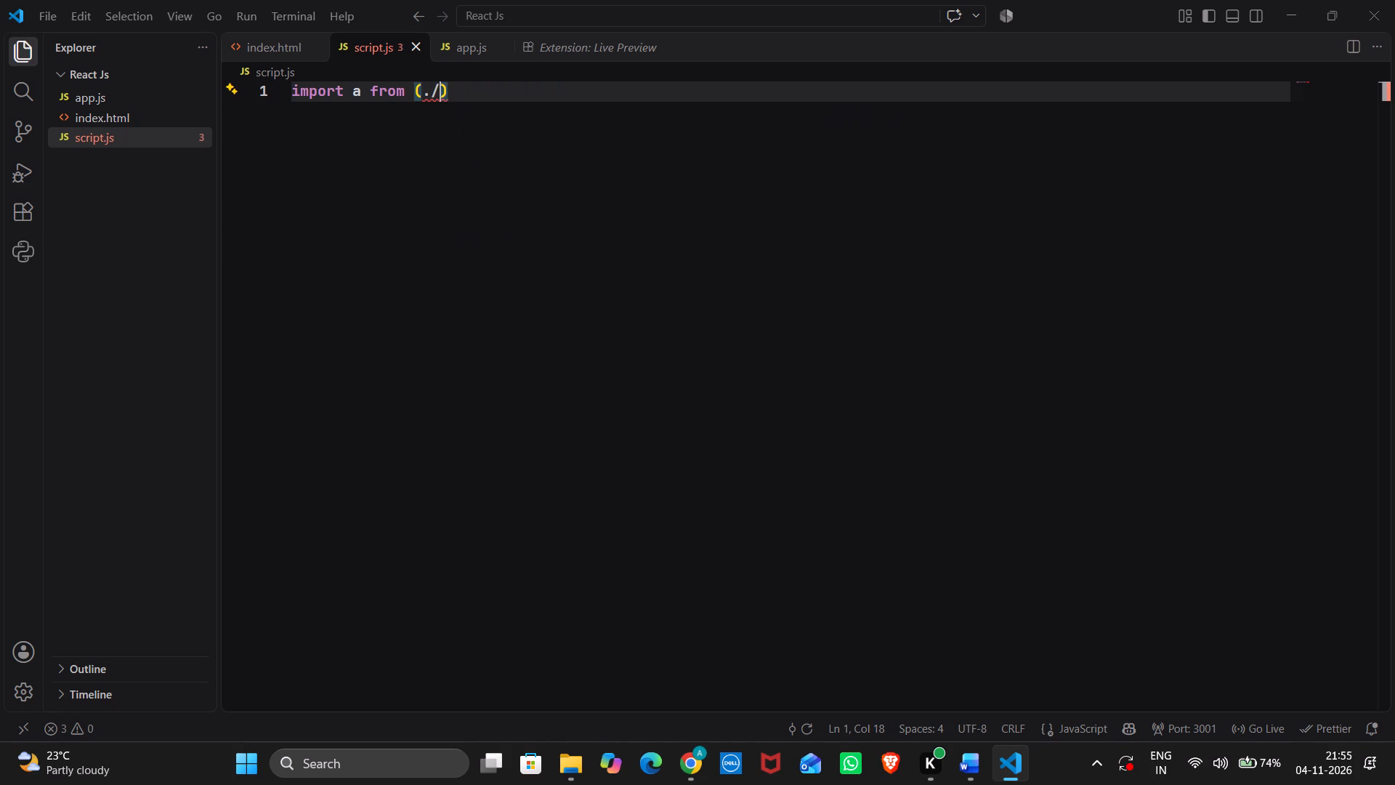
{"action": "type", "text": "app"}
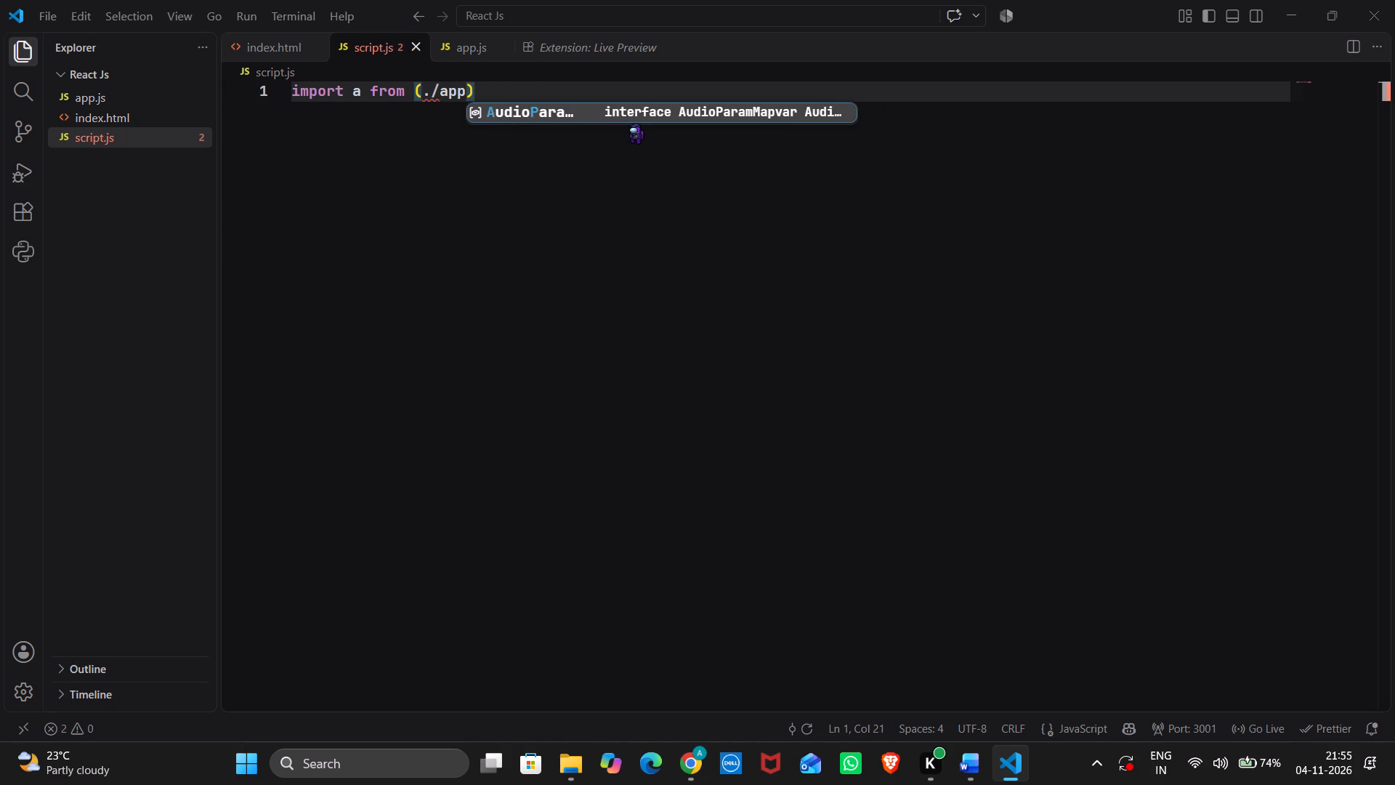
{"action": "key", "text": "period"}
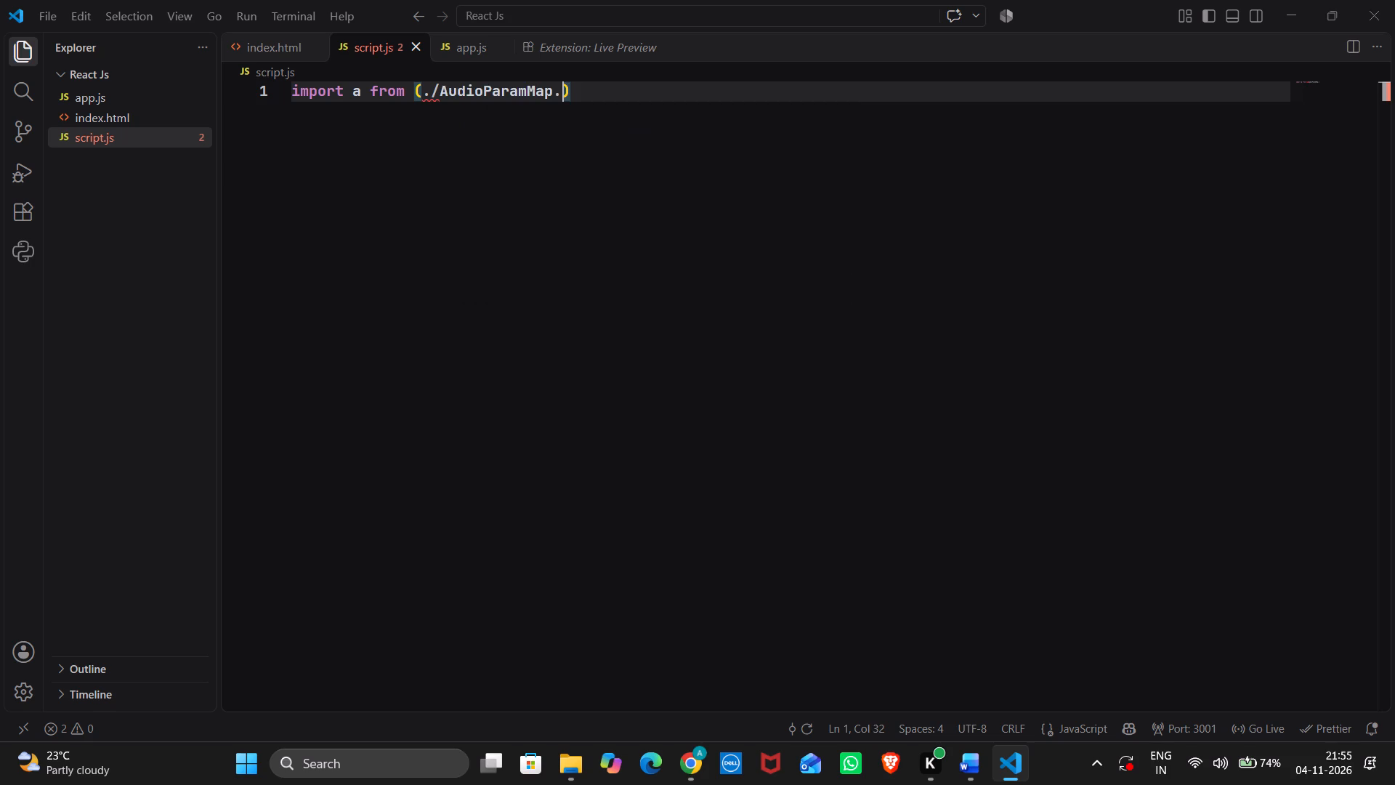
{"action": "type", "text": "js"}
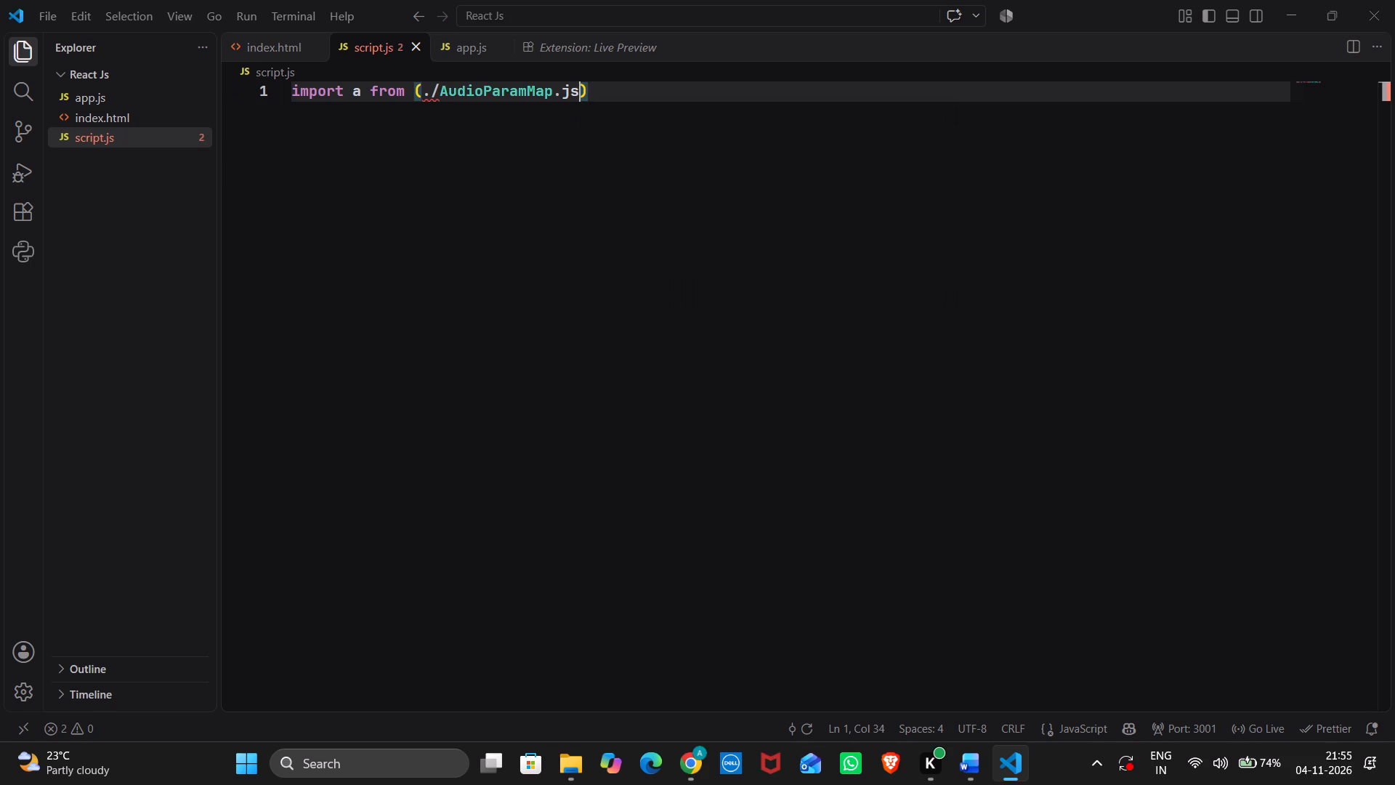
{"action": "key", "text": "Left"}
{"action": "key", "text": "Left"}
{"action": "key", "text": "Left"}
{"action": "key", "text": "Left"}
{"action": "key", "text": "Right"}
{"action": "key", "text": "BackSpace"}
{"action": "key", "text": "BackSpace"}
{"action": "key", "text": "BackSpace"}
{"action": "key", "text": "BackSpace"}
{"action": "key", "text": "BackSpace"}
{"action": "key", "text": "BackSpace"}
{"action": "key", "text": "BackSpace"}
{"action": "key", "text": "BackSpace"}
{"action": "key", "text": "BackSpace"}
{"action": "key", "text": "BackSpace"}
{"action": "key", "text": "BackSpace"}
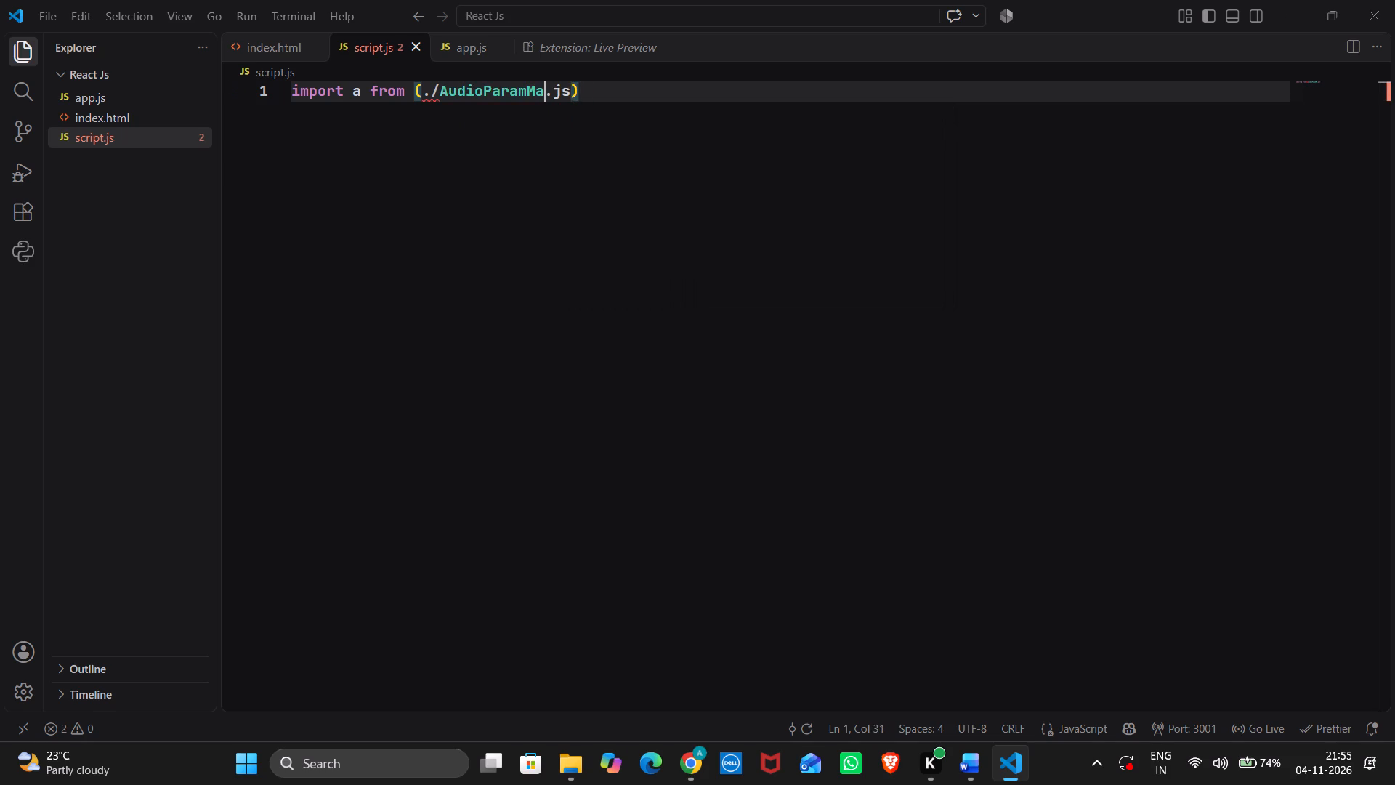
{"action": "key", "text": "BackSpace"}
{"action": "key", "text": "BackSpace"}
{"action": "type", "text": "app"}
{"action": "left_click", "coordinate": [615, 89]}
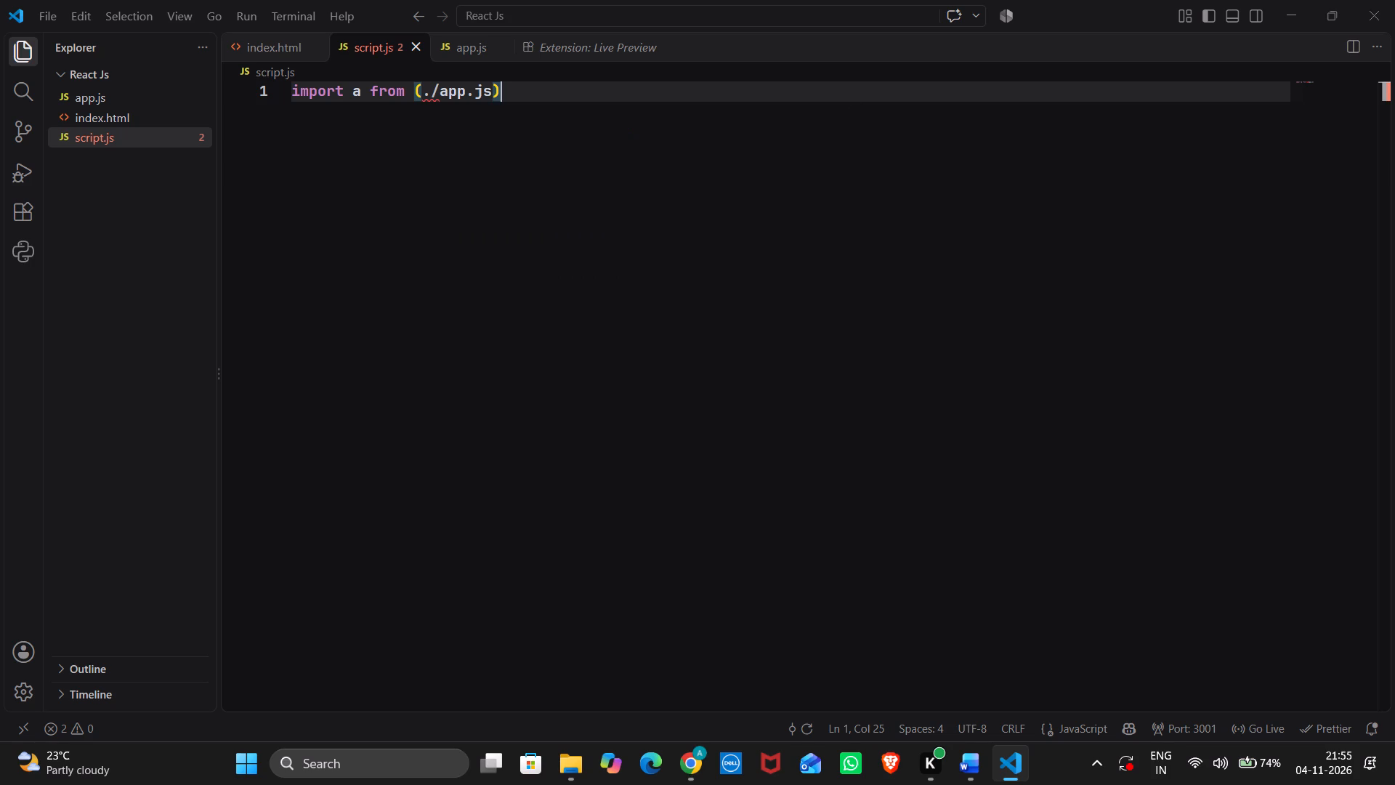
Add "console.log(a)" on the second line of script.js.
{"action": "key", "text": "Return"}
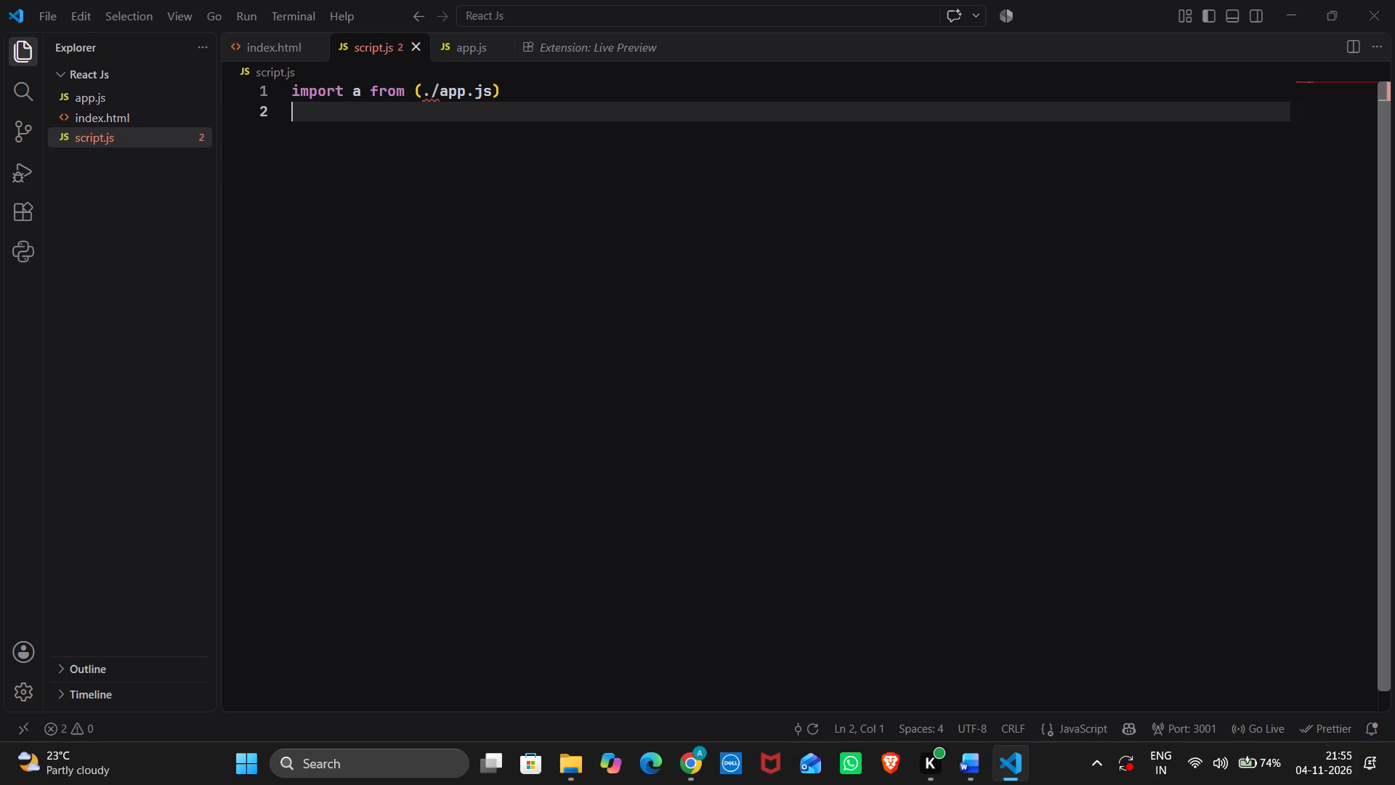
{"action": "type", "text": "console"}
{"action": "type", "text": ".log(a"}
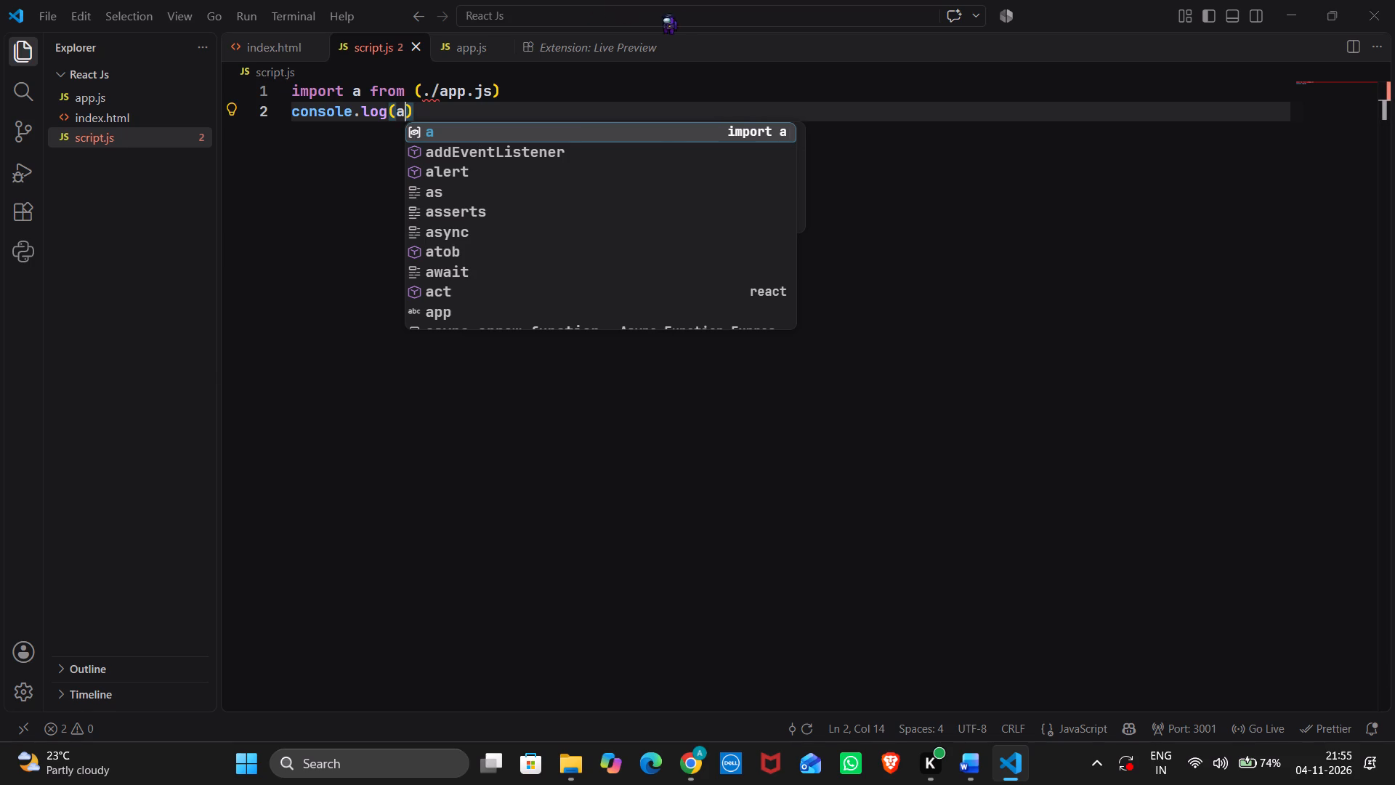
Replace the parenthesised path in the import line of script.js with the single-quoted path './app.js'.
{"action": "left_click_drag", "start_coordinate": [514, 89], "coordinate": [413, 85]}
{"action": "key", "text": "BackSpace"}
{"action": "key", "text": "apostrophe"}
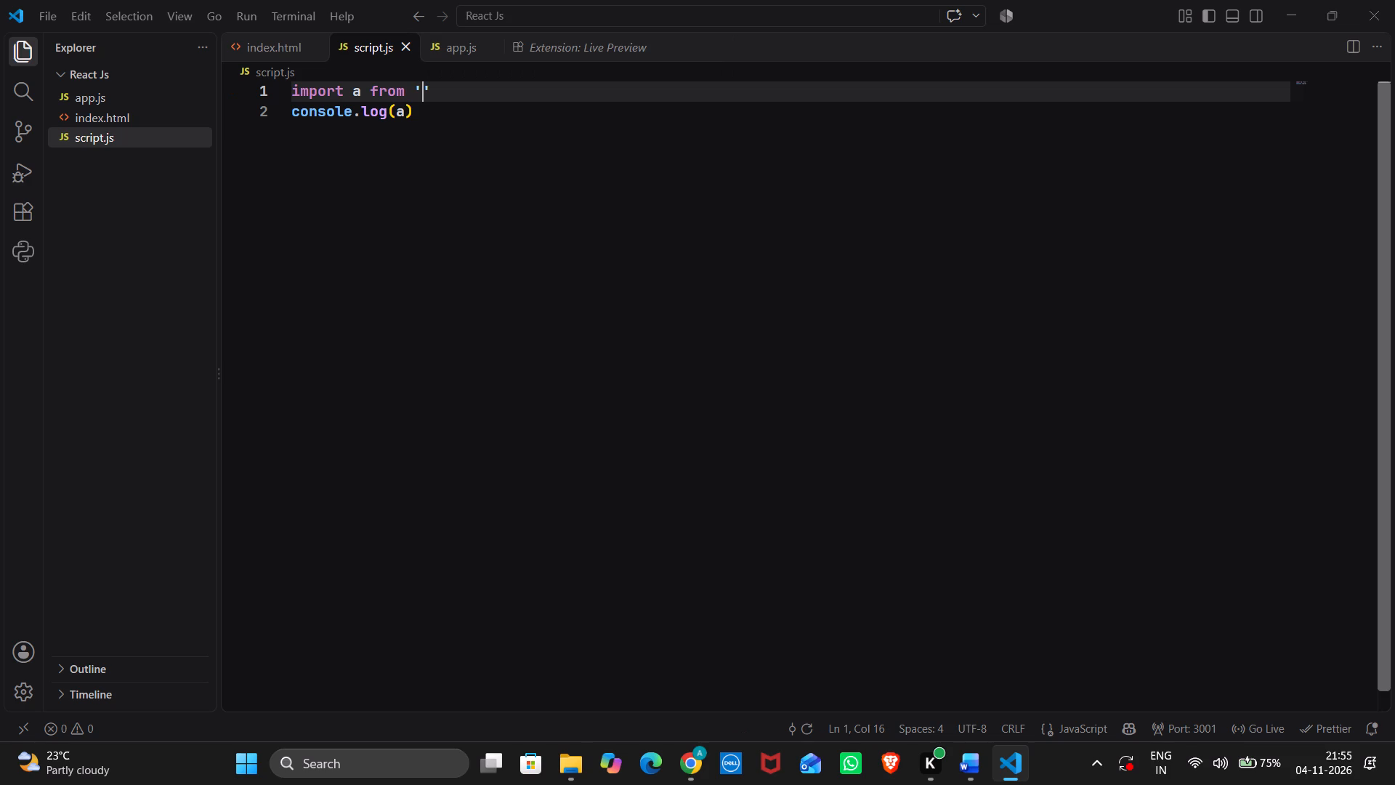
{"action": "type", "text": "./a"}
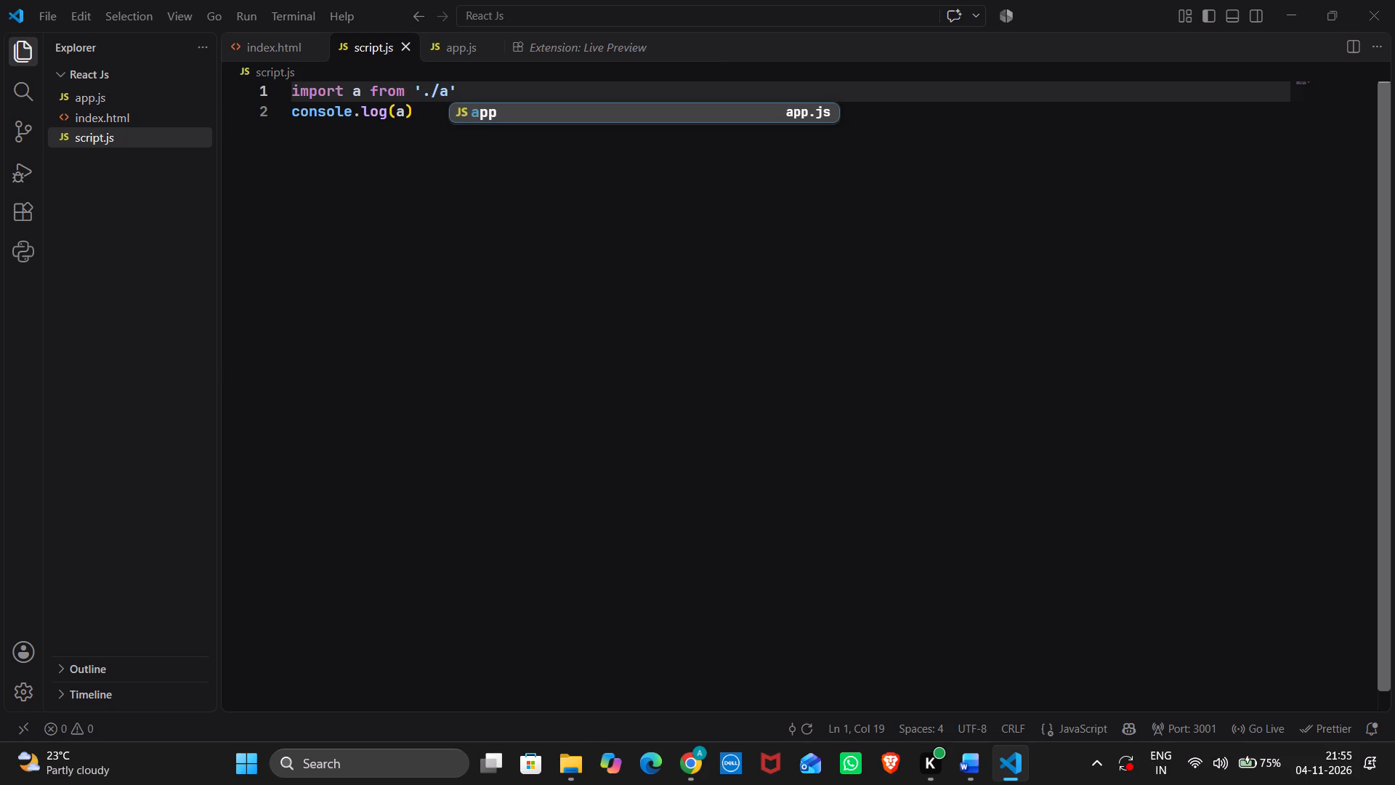
{"action": "key", "text": "Tab"}
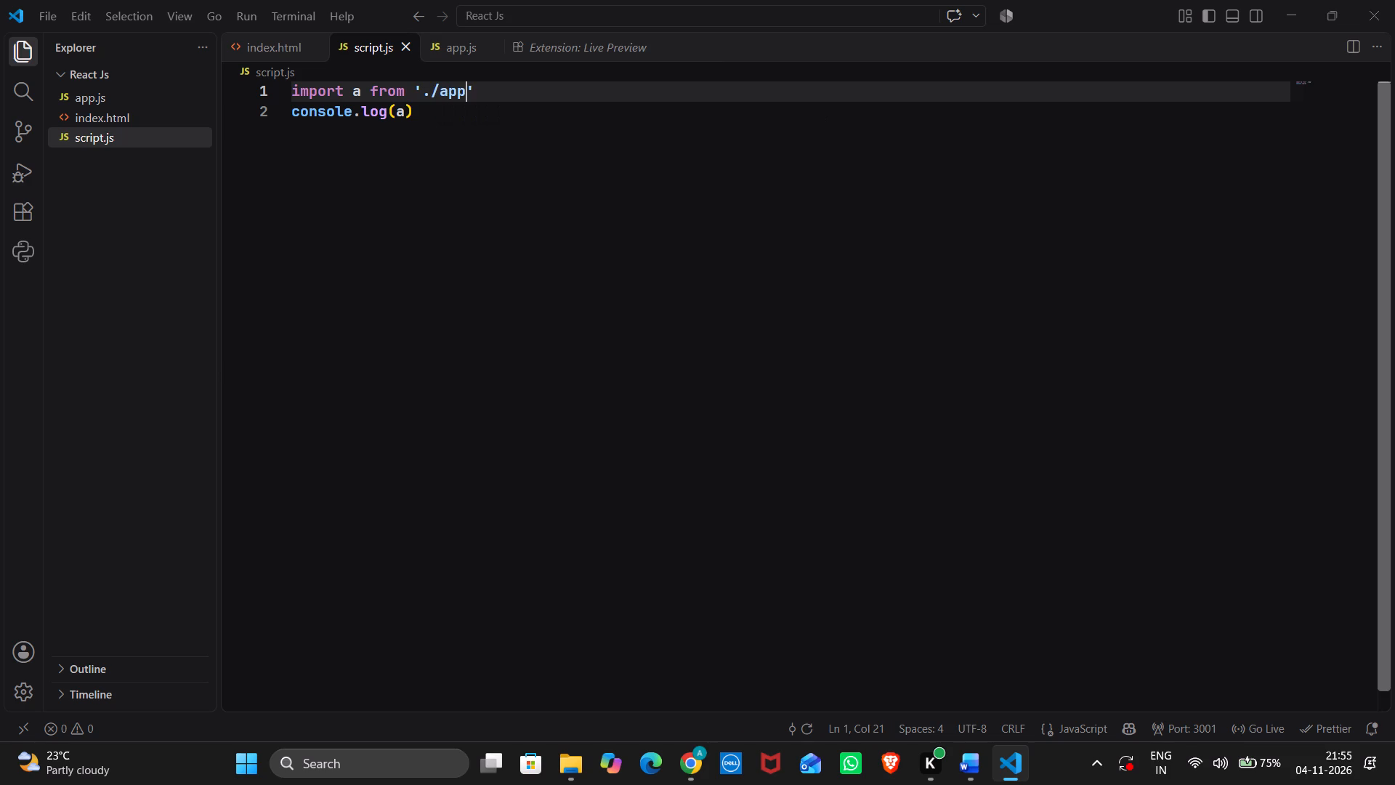
{"action": "key", "text": "period"}
{"action": "type", "text": "js"}
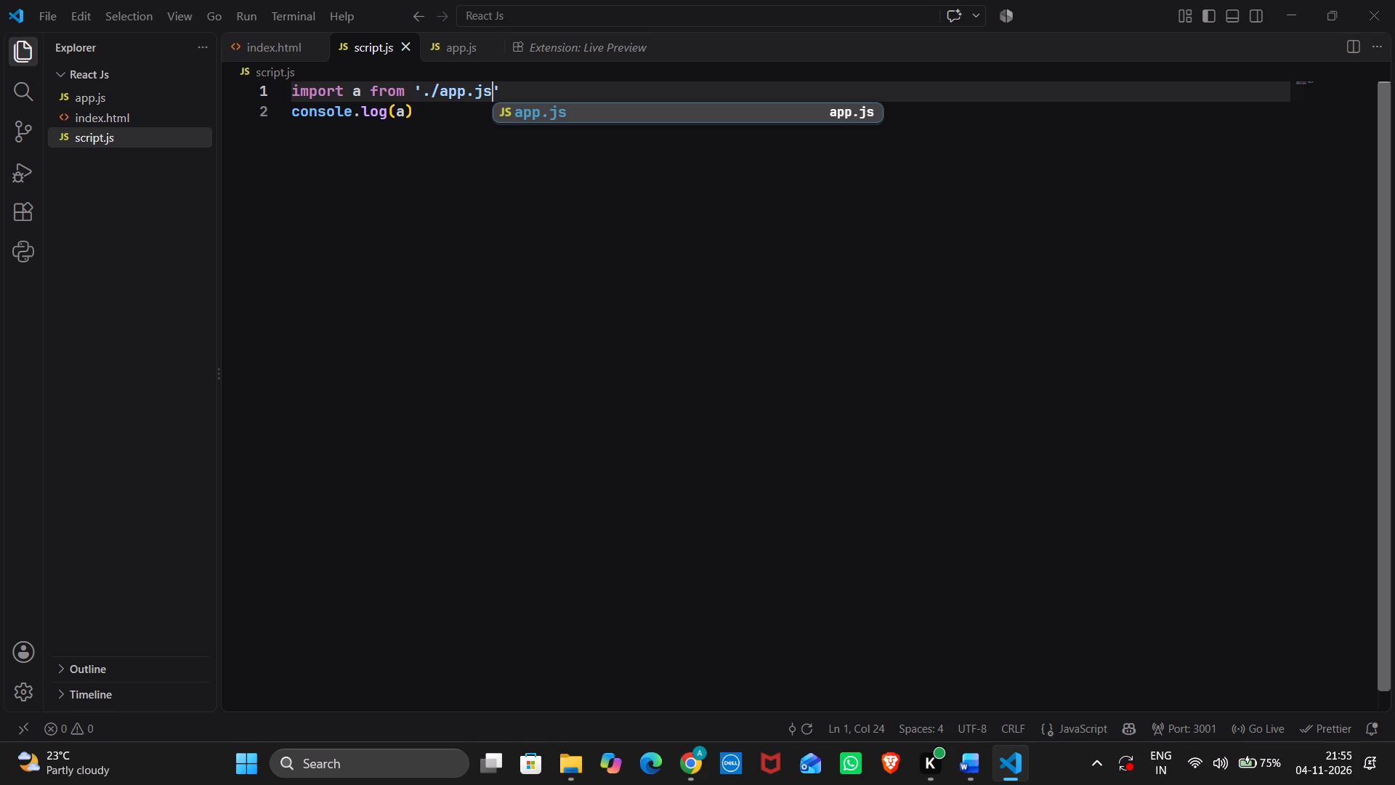
{"action": "left_click", "coordinate": [532, 107]}
{"action": "left_click", "coordinate": [421, 106]}
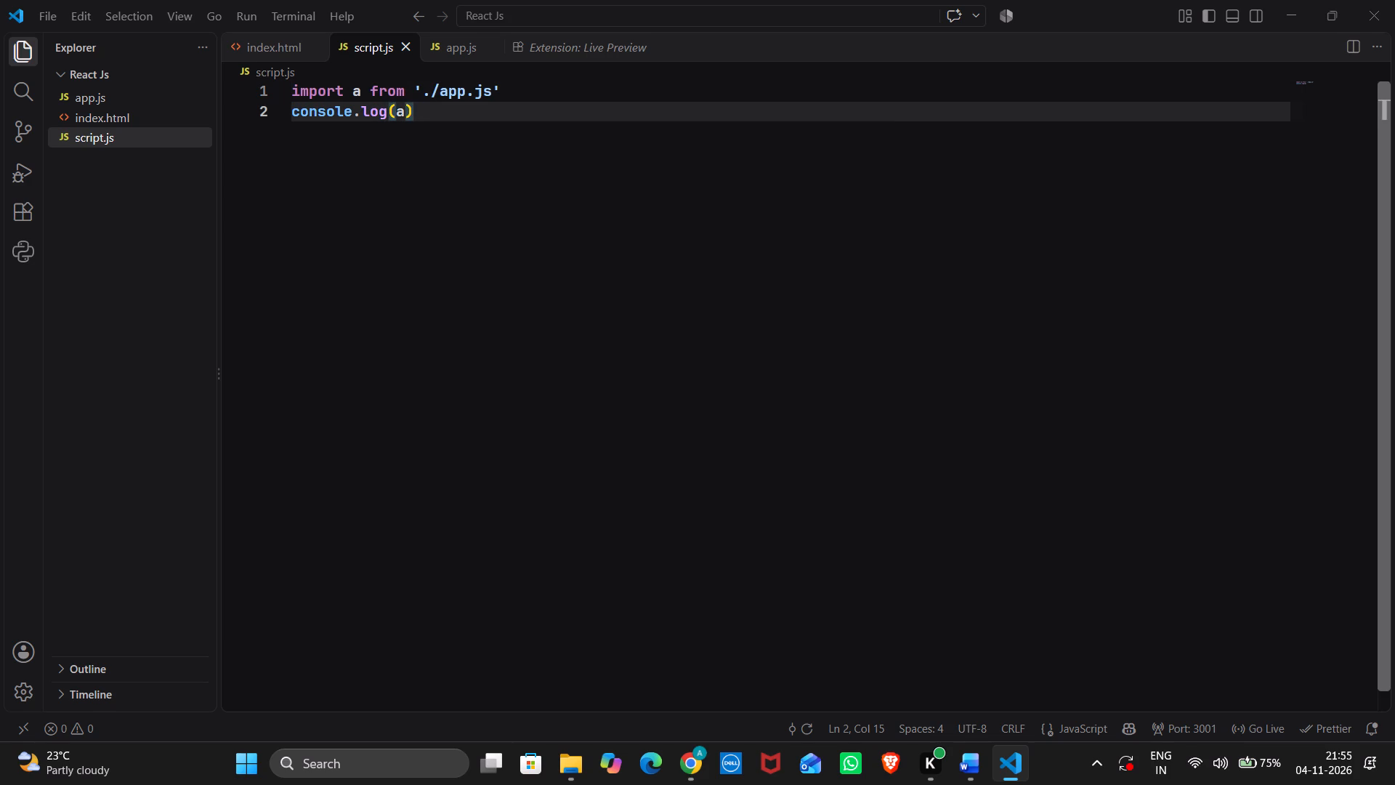
Switch to Chrome and close the Document tab that shows the local file D:/Code/React Js/index.html.
{"action": "key", "text": "alt+Tab"}
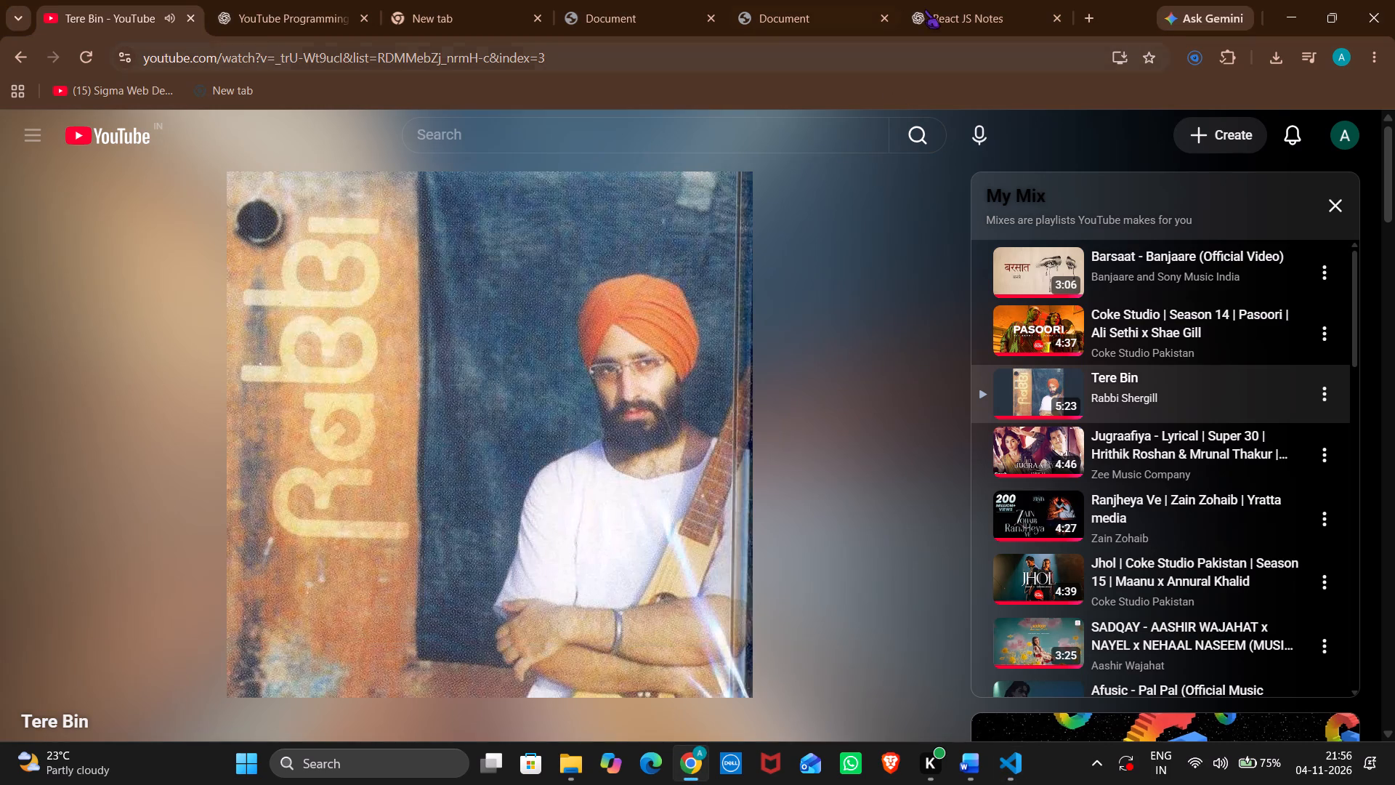
{"action": "left_click", "coordinate": [946, 0]}
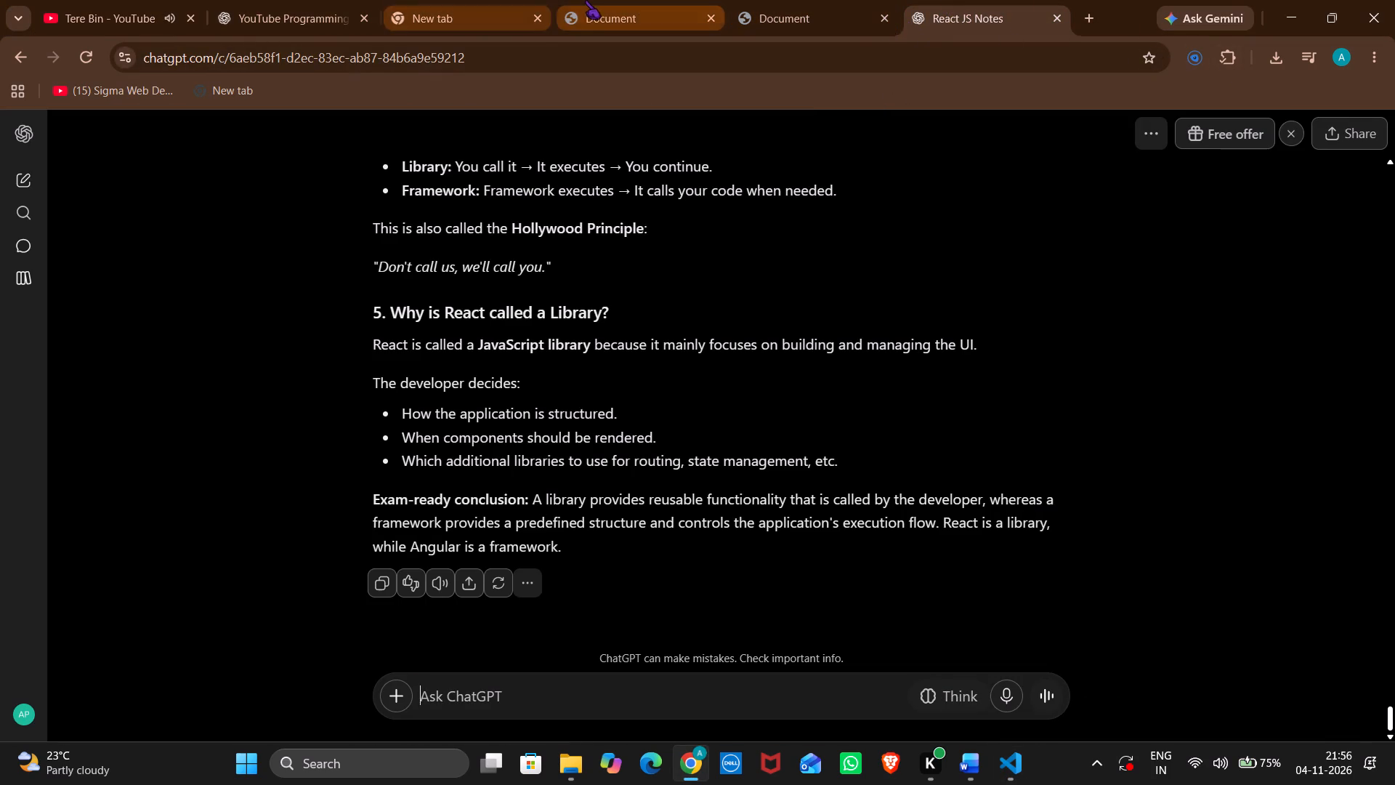
{"action": "left_click", "coordinate": [586, 0]}
{"action": "right_click", "coordinate": [1286, 178]}
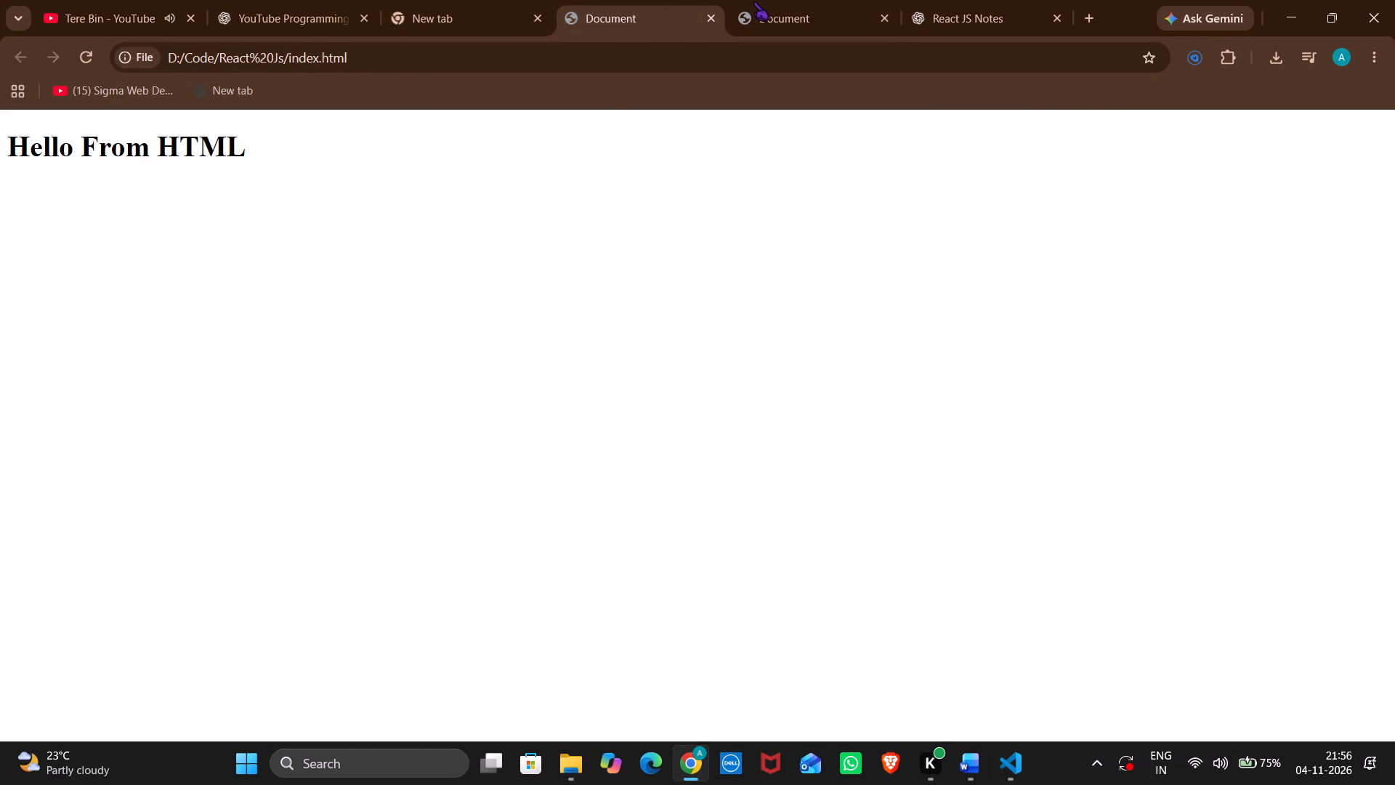
{"action": "left_click", "coordinate": [754, 1]}
{"action": "left_click", "coordinate": [709, 18]}
Inspect the live preview page of index.html and view its Console output.
{"action": "right_click", "coordinate": [822, 213]}
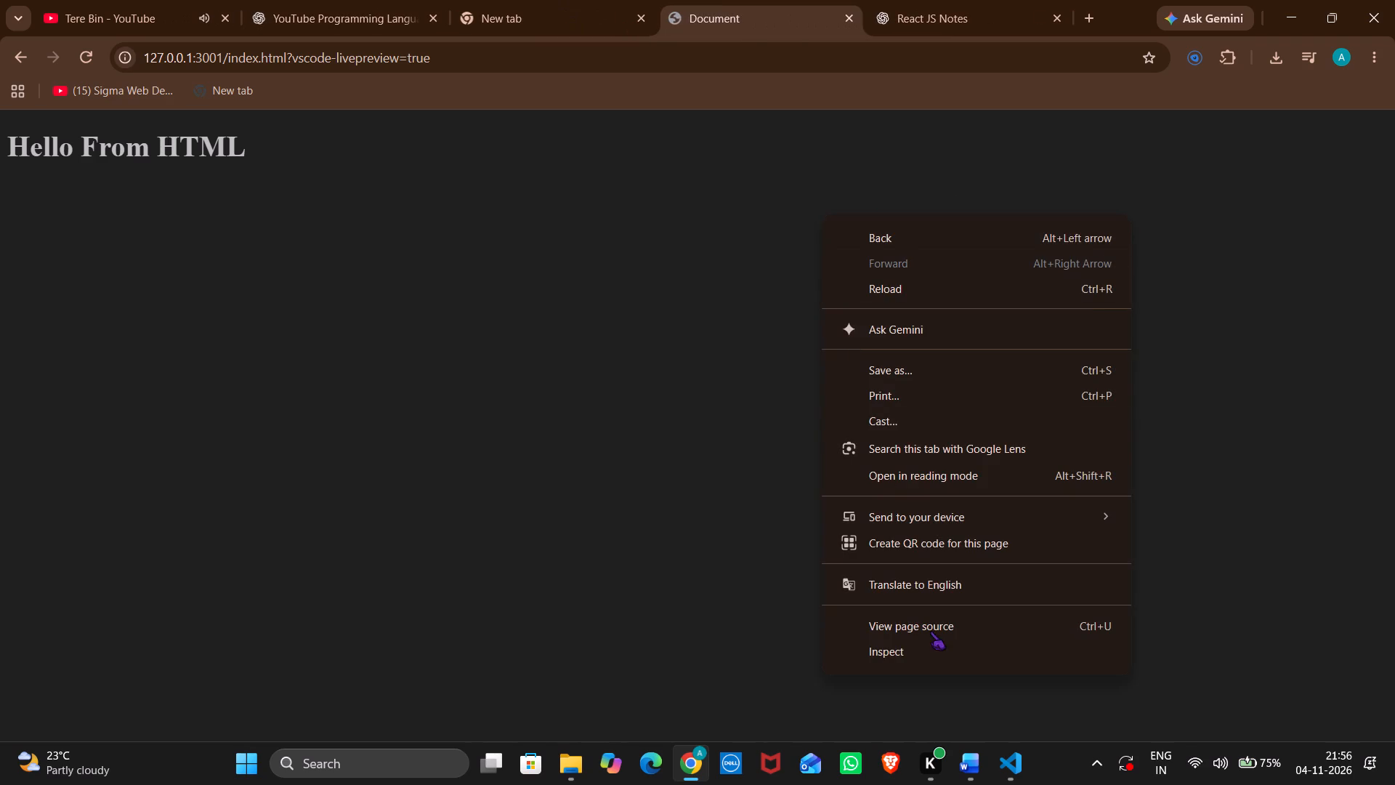
{"action": "left_click", "coordinate": [935, 657]}
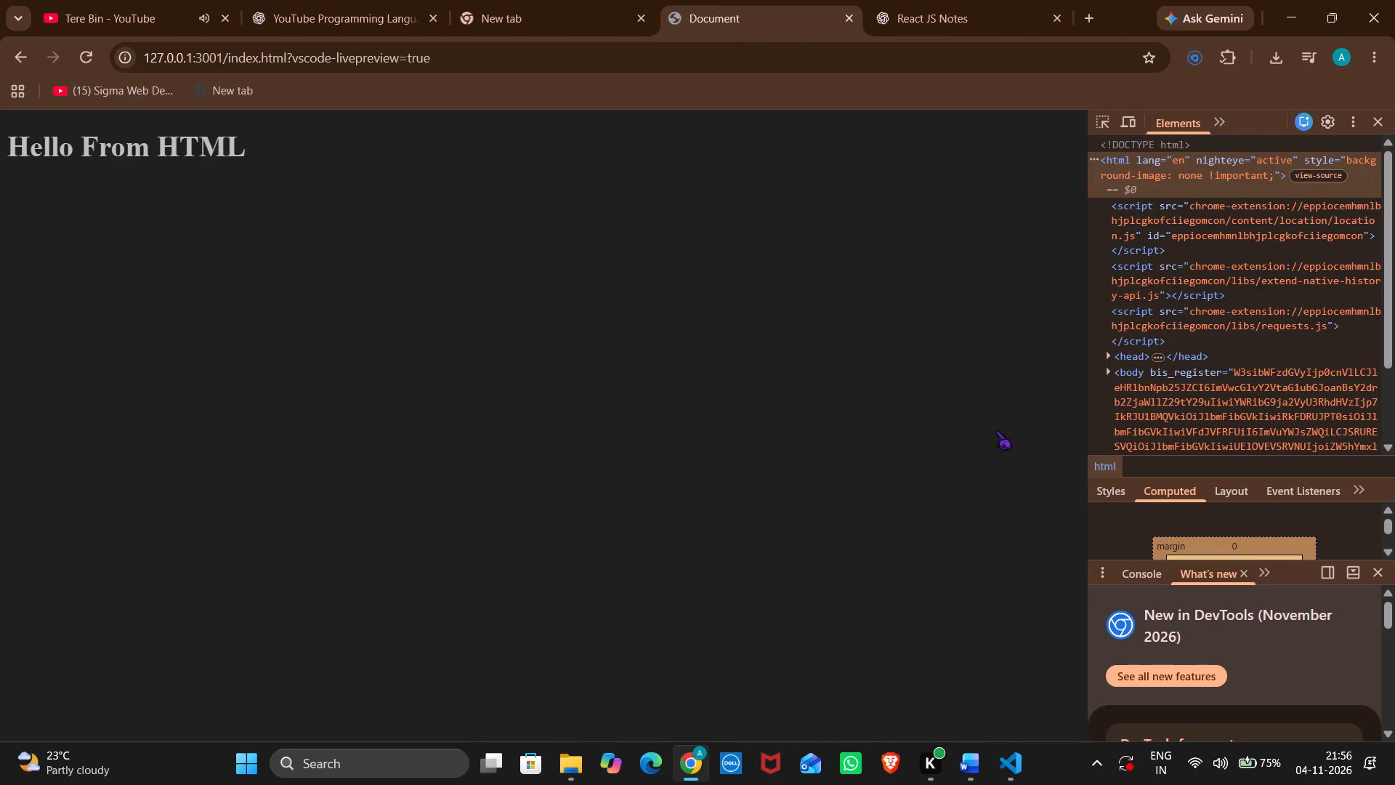
{"action": "left_click", "coordinate": [1221, 128]}
{"action": "left_click", "coordinate": [1249, 163]}
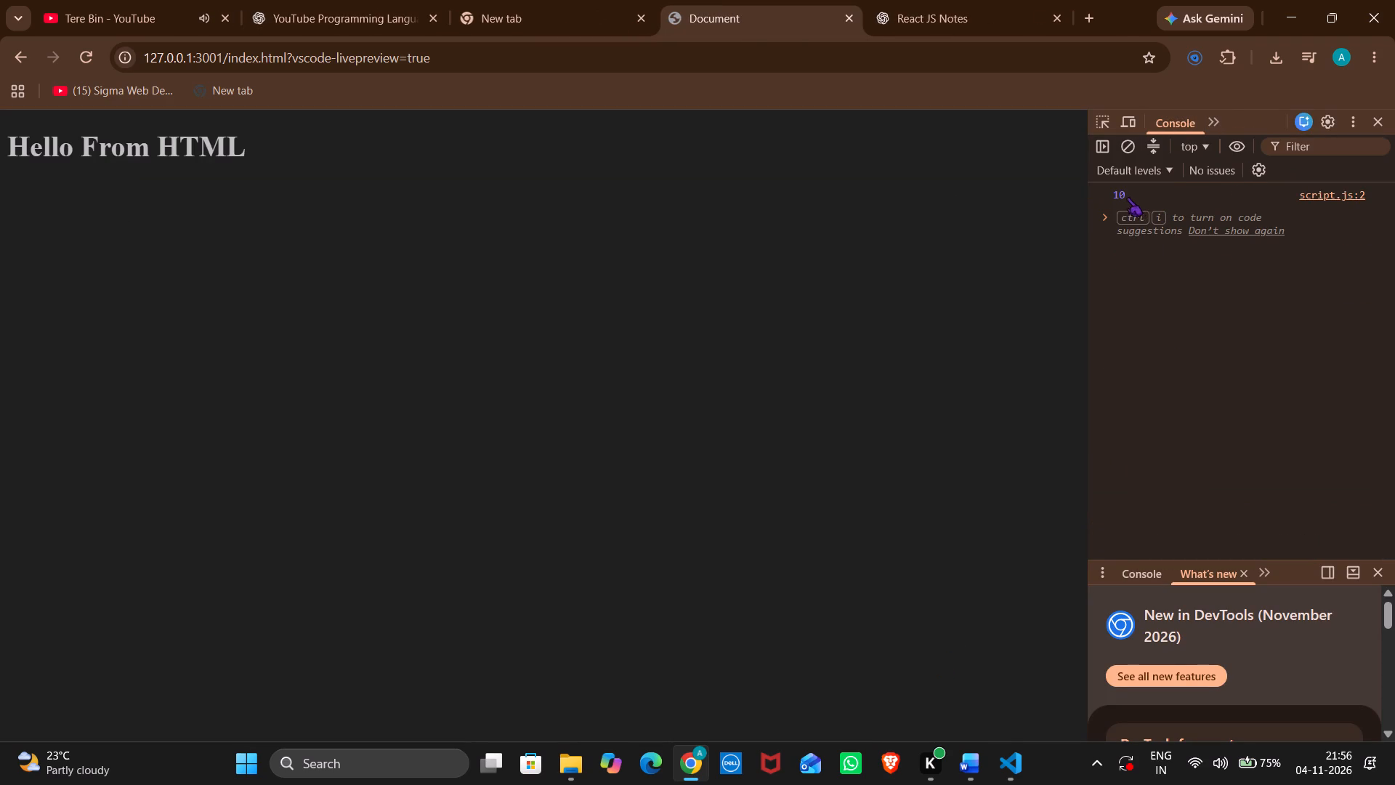
Return to Visual Studio Code and delete the "export default a" line in app.js.
{"action": "key", "text": "alt+Tab"}
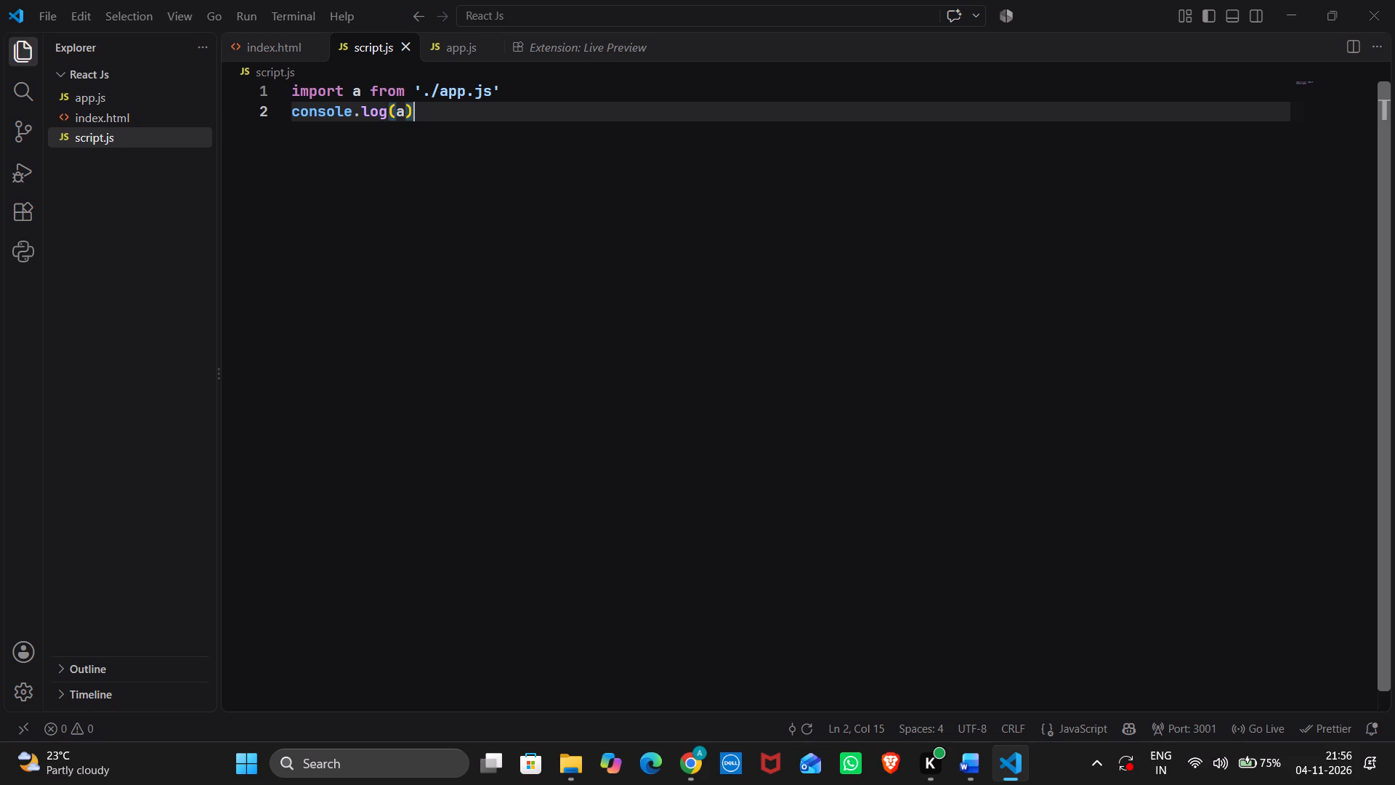
{"action": "left_click", "coordinate": [440, 43]}
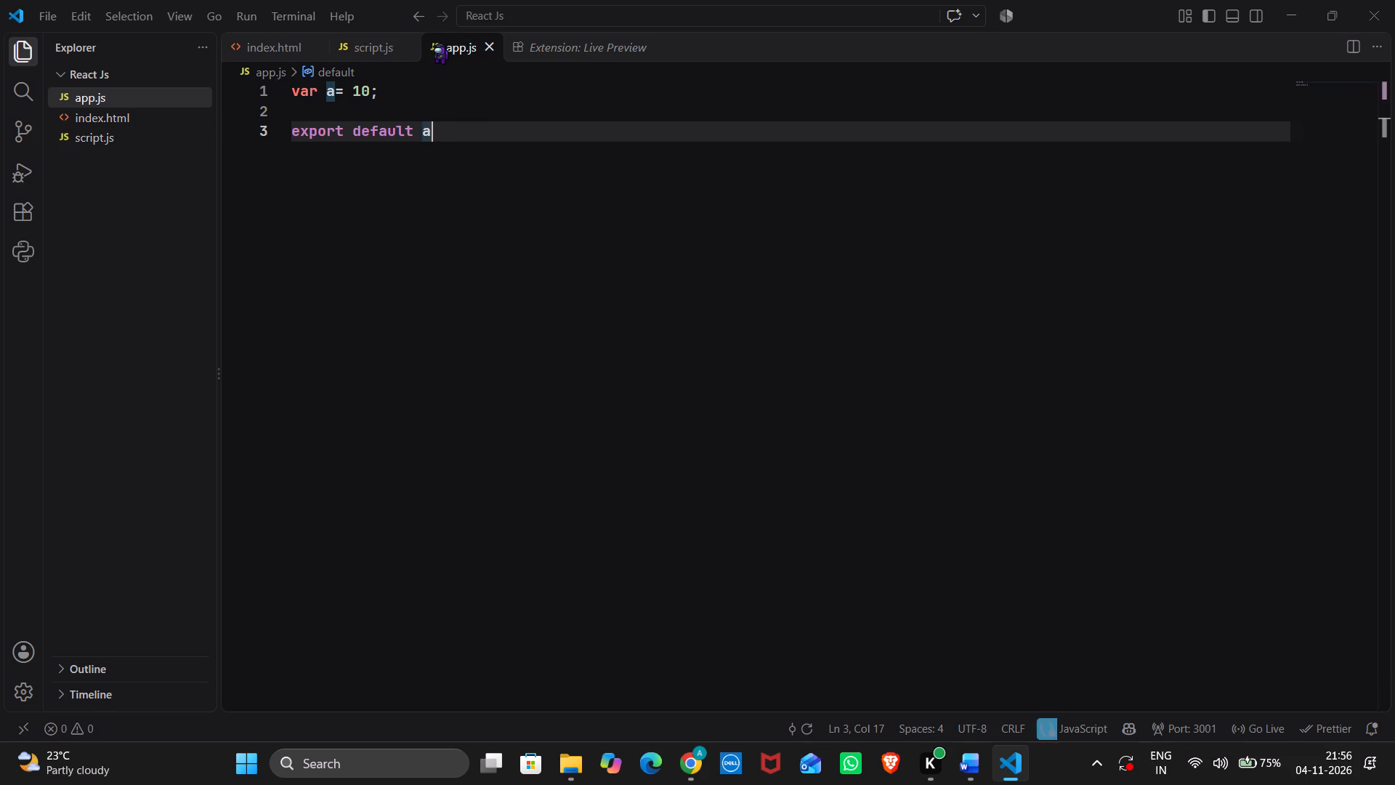
{"action": "left_click_drag", "start_coordinate": [449, 129], "coordinate": [370, 131]}
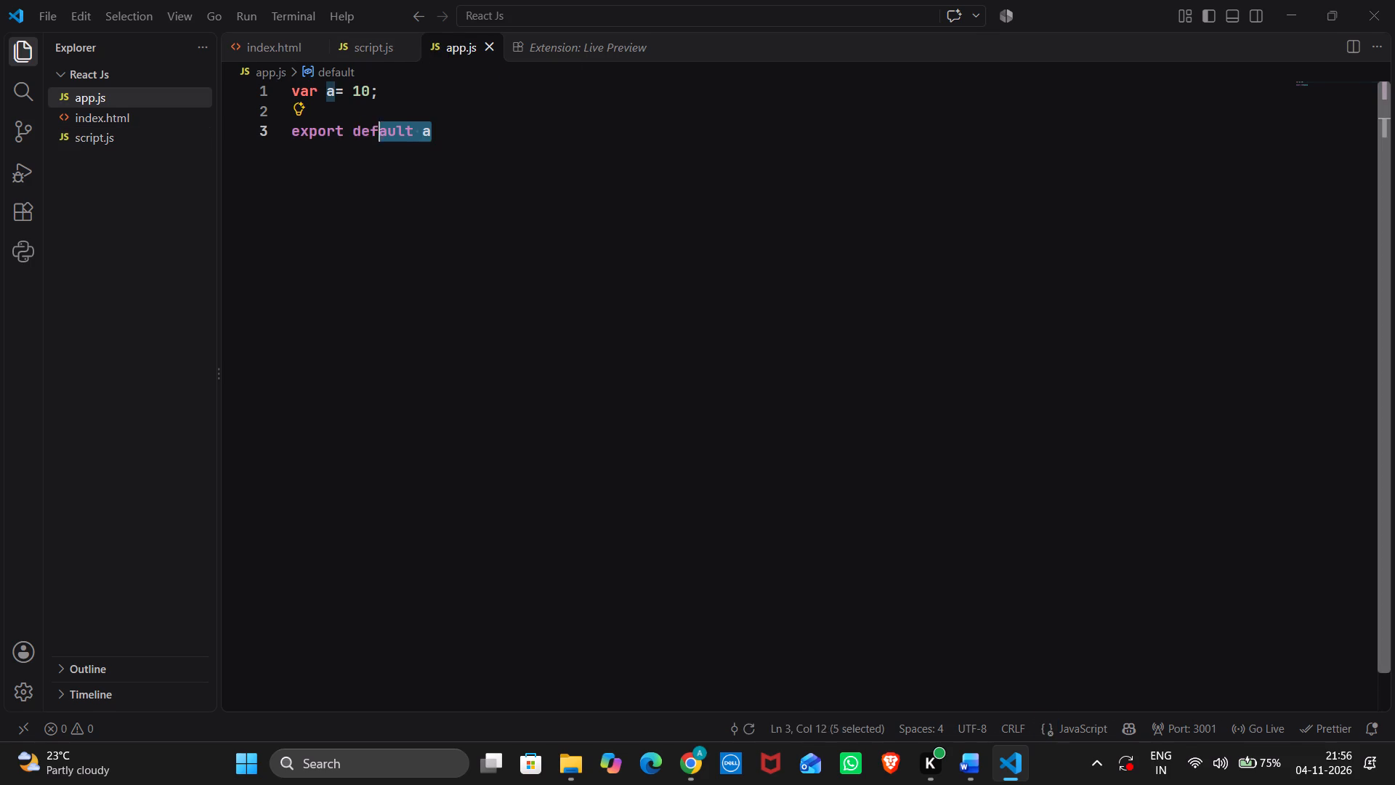
{"action": "left_click_drag", "start_coordinate": [370, 131], "coordinate": [290, 140]}
{"action": "key", "text": "BackSpace"}
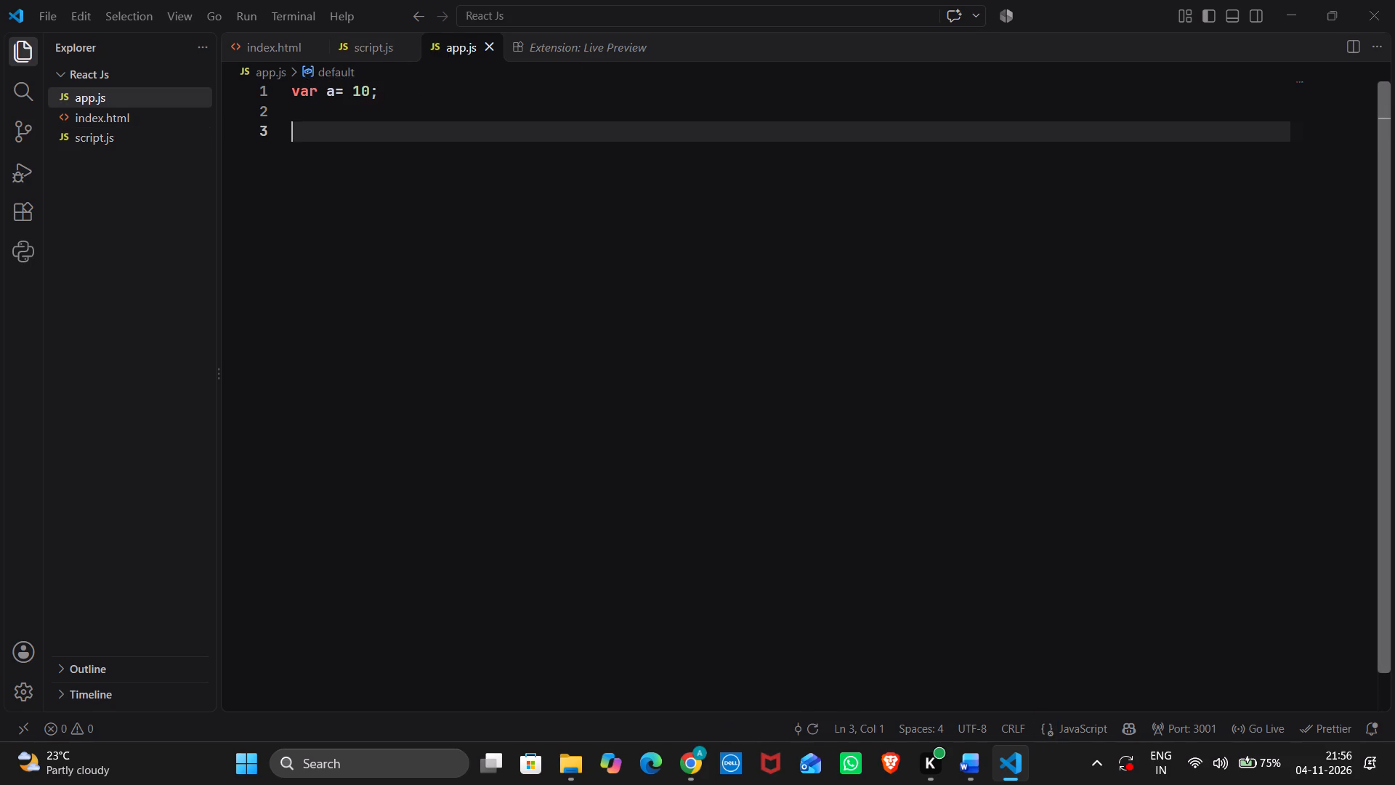
Delete the import statement on the first line of script.js, keeping the console.log(a) line.
{"action": "left_click", "coordinate": [375, 52]}
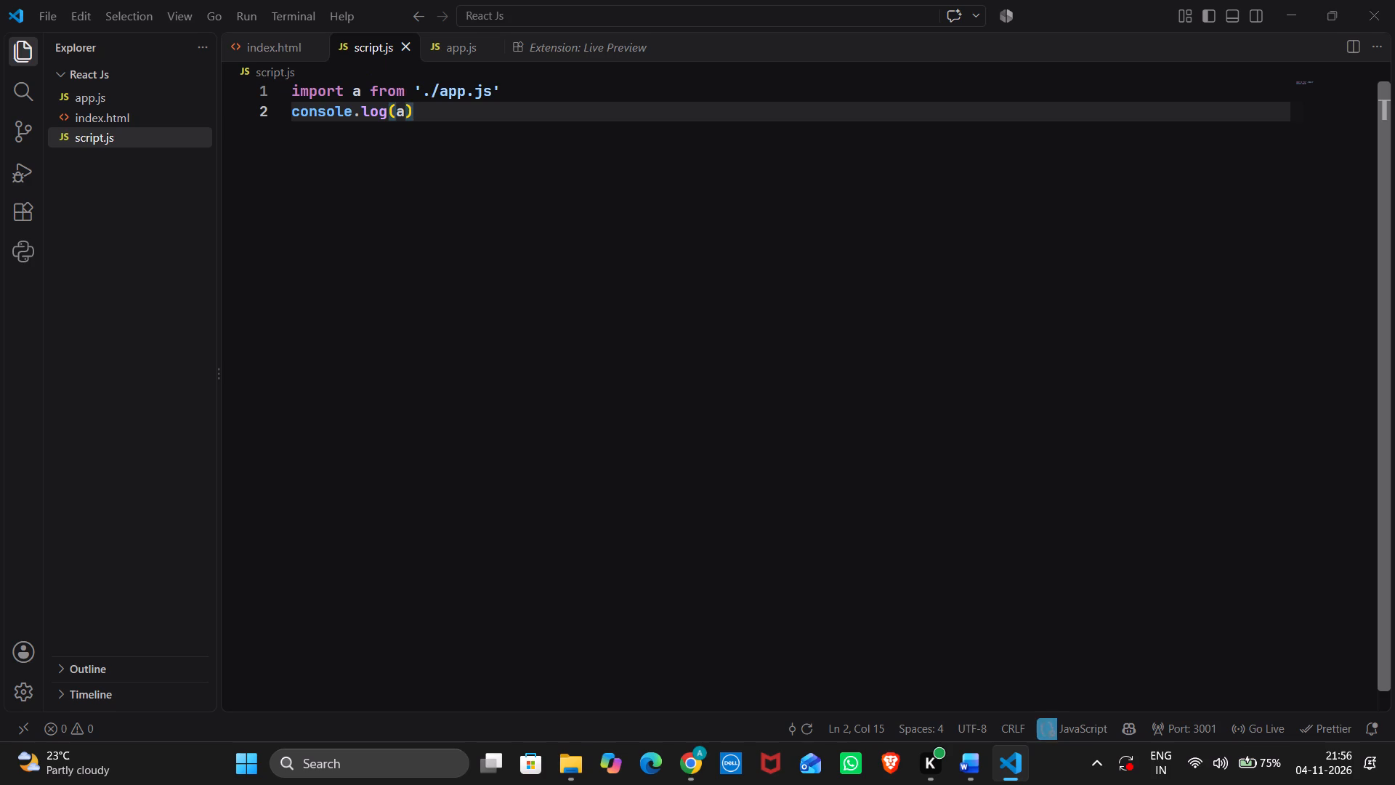
{"action": "left_click_drag", "start_coordinate": [523, 98], "coordinate": [338, 100]}
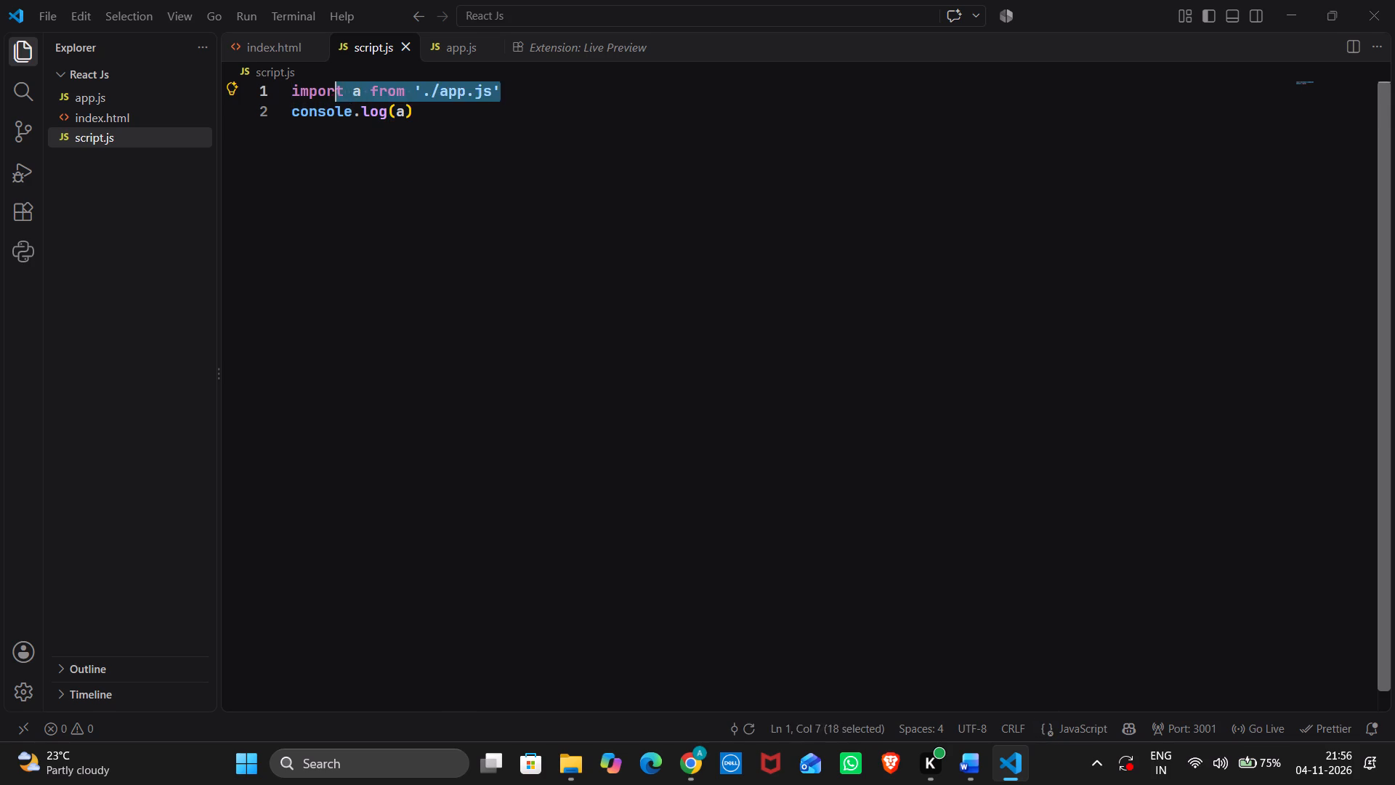
{"action": "left_click_drag", "start_coordinate": [338, 100], "coordinate": [286, 93]}
{"action": "key", "text": "BackSpace"}
{"action": "key", "text": "BackSpace"}
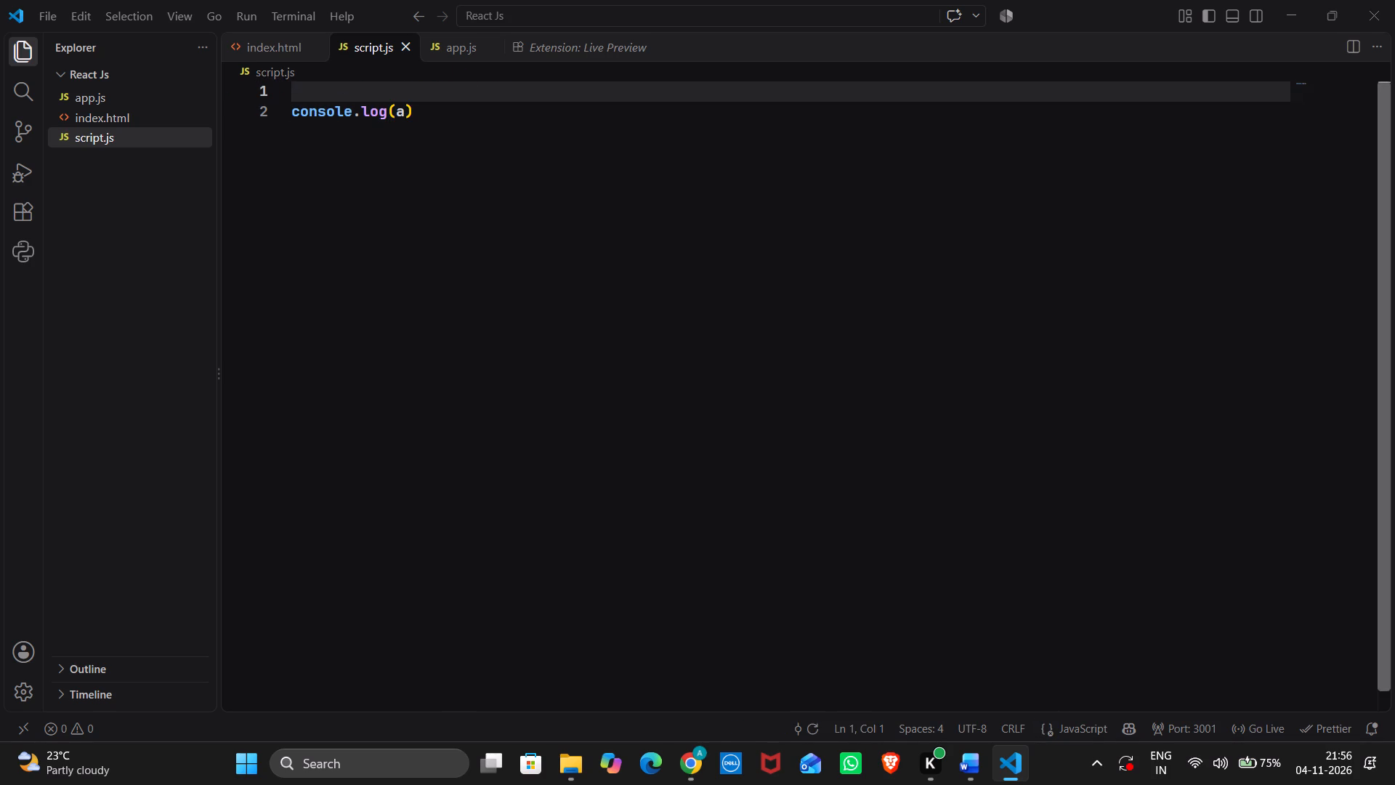
Switch to Word and add "Suppose we have two files as follows :" under Import and Export, followed by numbered item 1, script.js.
{"action": "key", "text": "alt+Tab"}
{"action": "key", "text": "alt+Tab"}
{"action": "key", "text": "alt+Tab"}
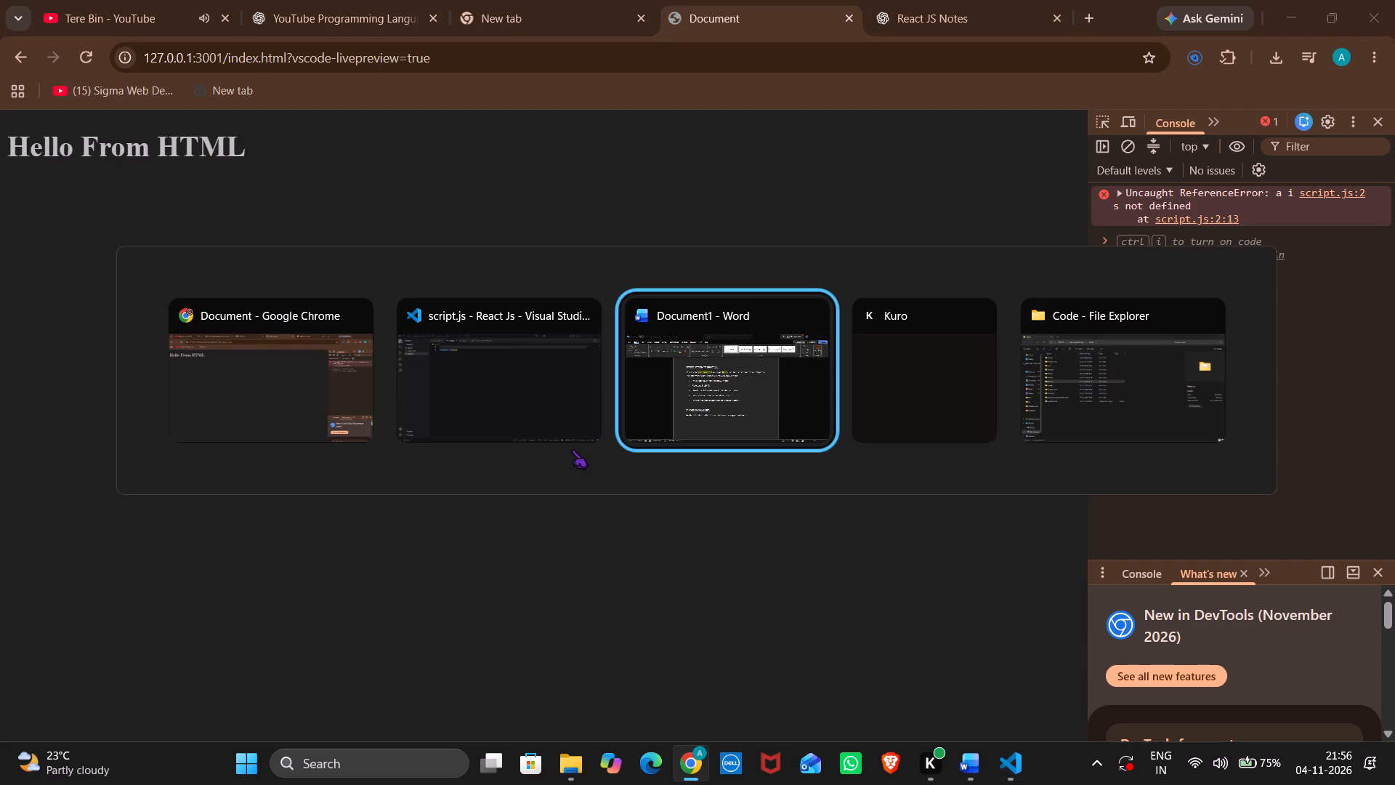
{"action": "left_click", "coordinate": [899, 564]}
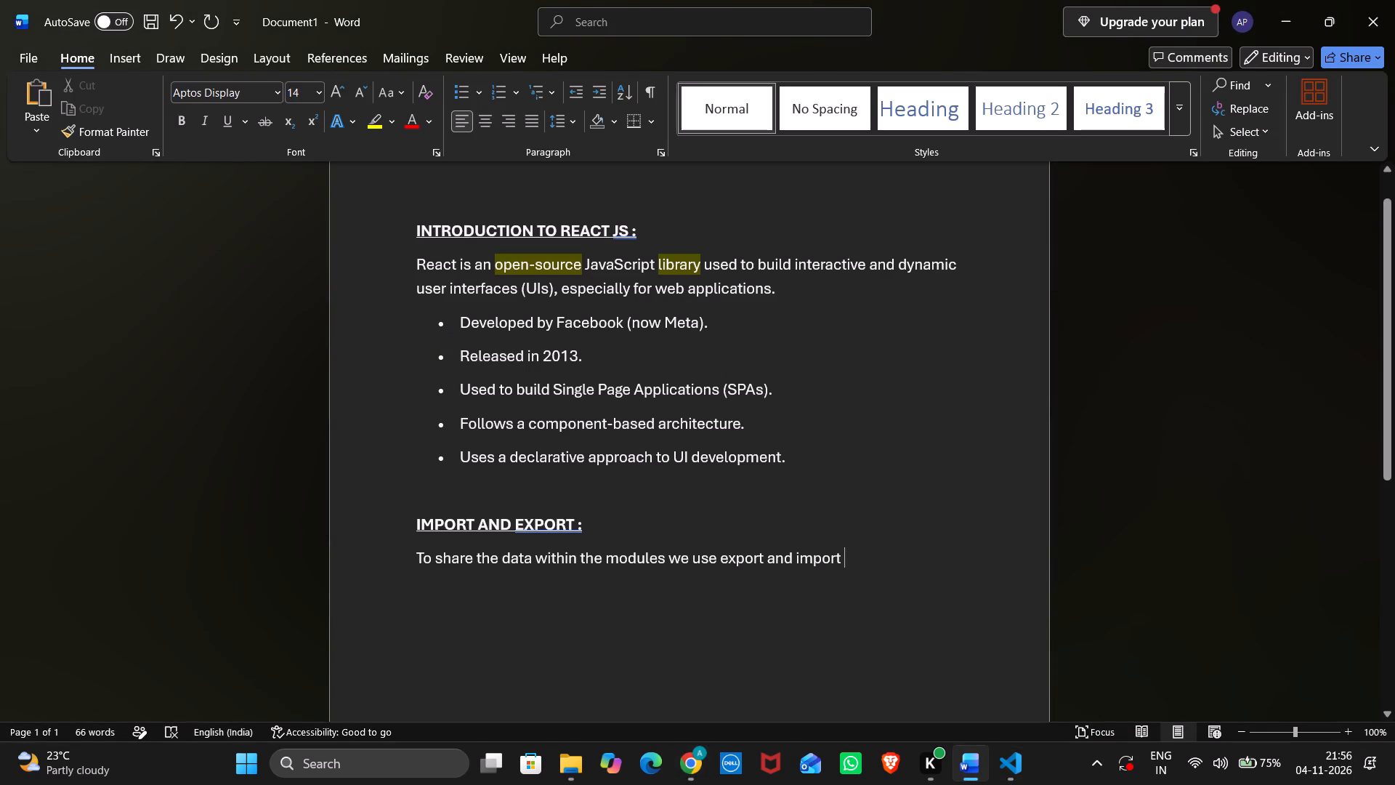
{"action": "key", "text": "Return"}
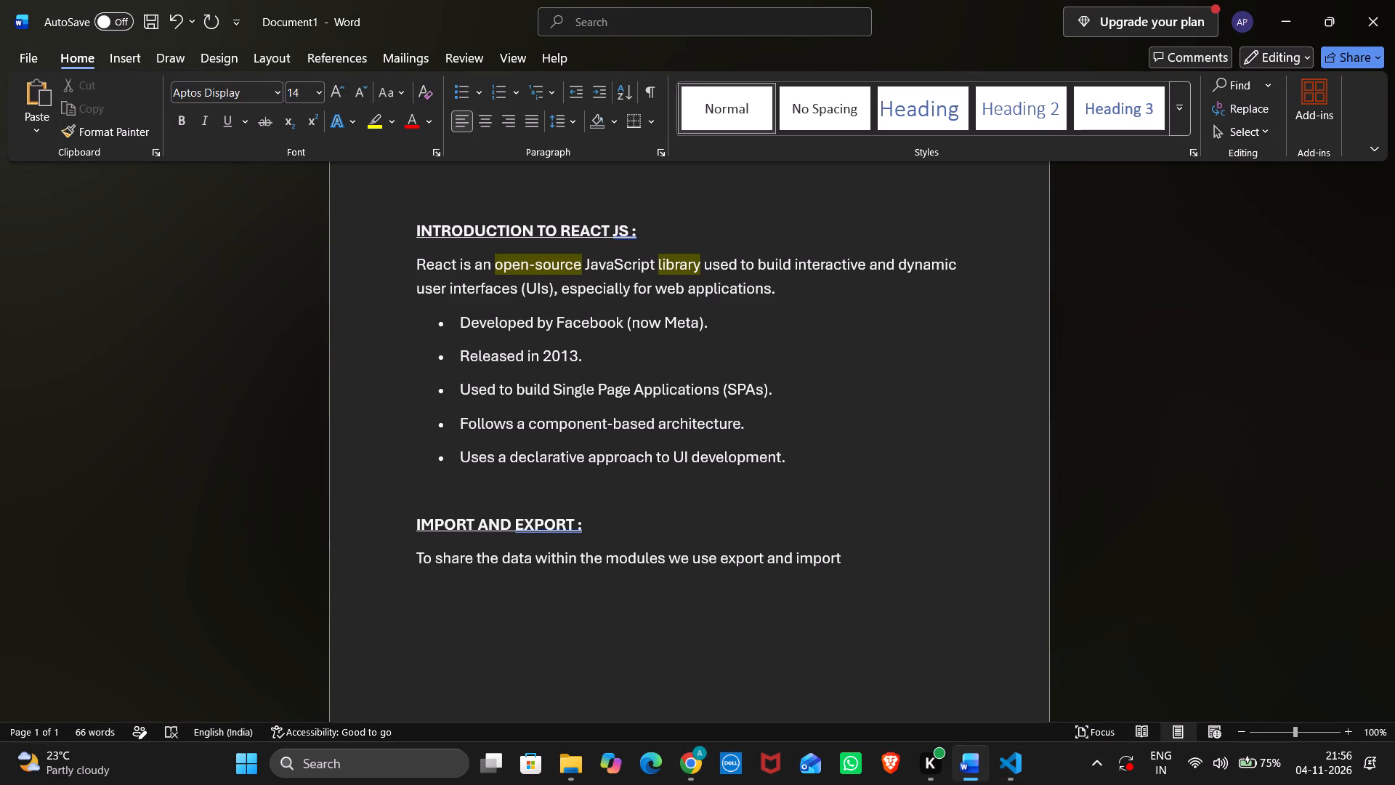
{"action": "type", "text": "Suppose we have two files as follows"}
{"action": "key", "text": "space"}
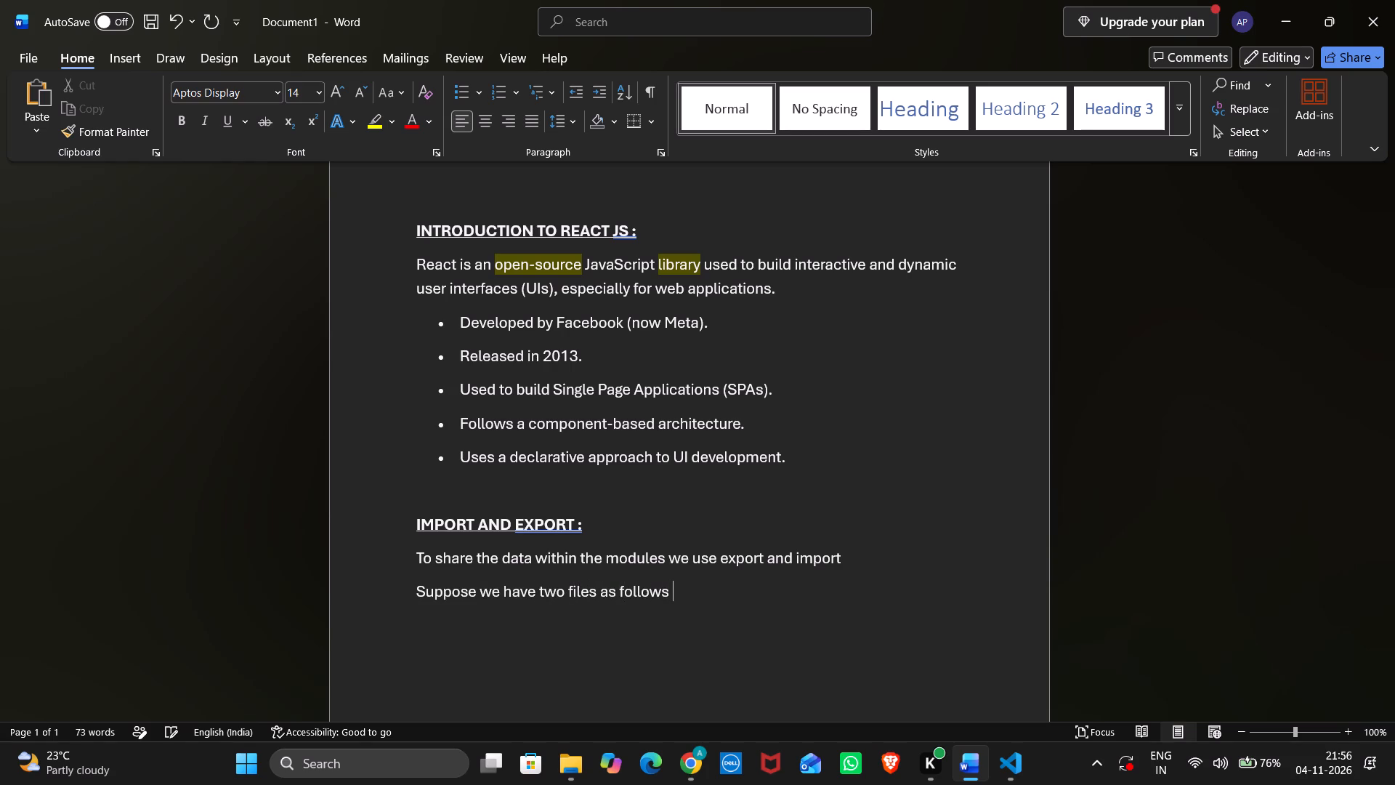
{"action": "type", "text": ":"}
{"action": "key", "text": "Return"}
{"action": "key", "text": "1"}
{"action": "type", "text": ". script.js"}
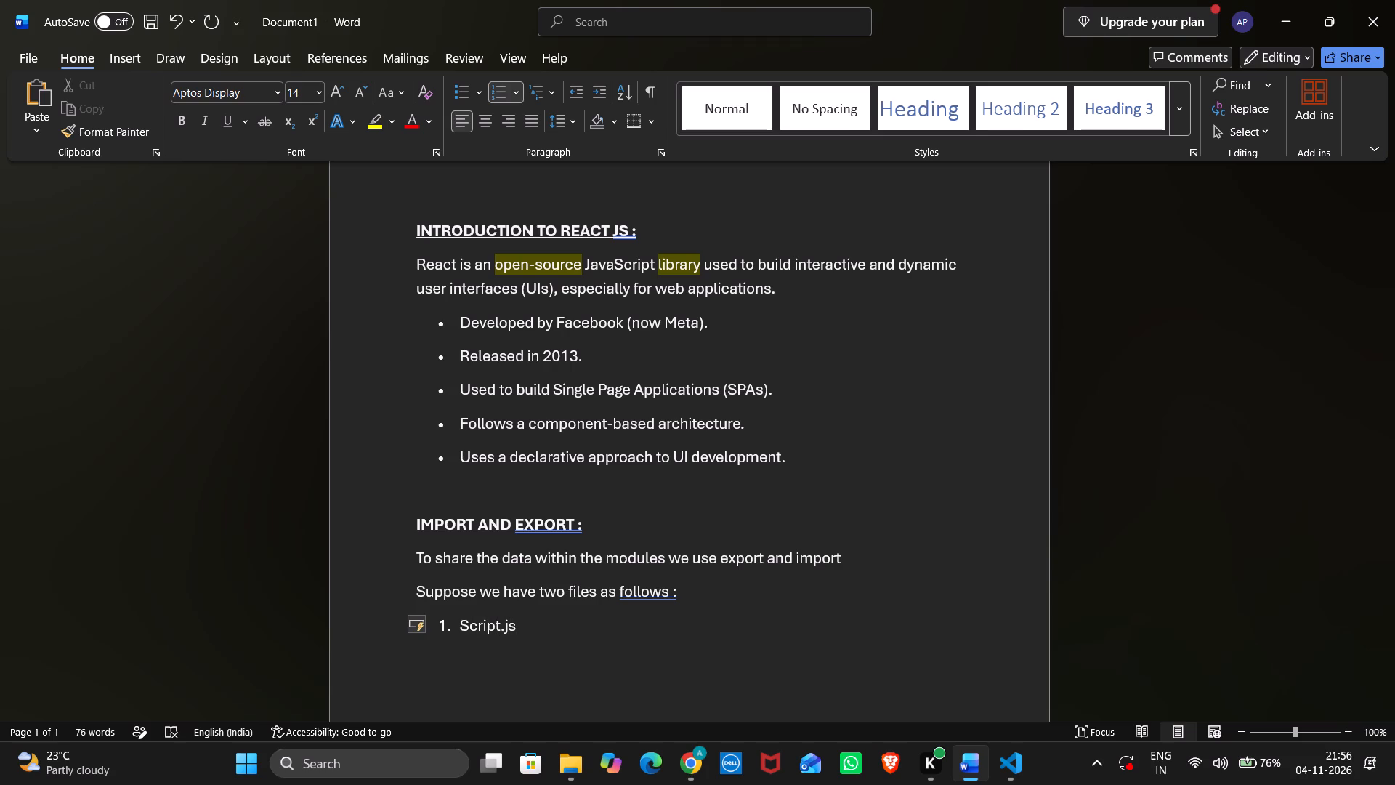
Switch to Visual Studio Code.
{"action": "key", "text": "alt+Tab"}
{"action": "key", "text": "alt+Tab"}
{"action": "key", "text": "alt+Tab"}
{"action": "key", "text": "alt+Tab"}
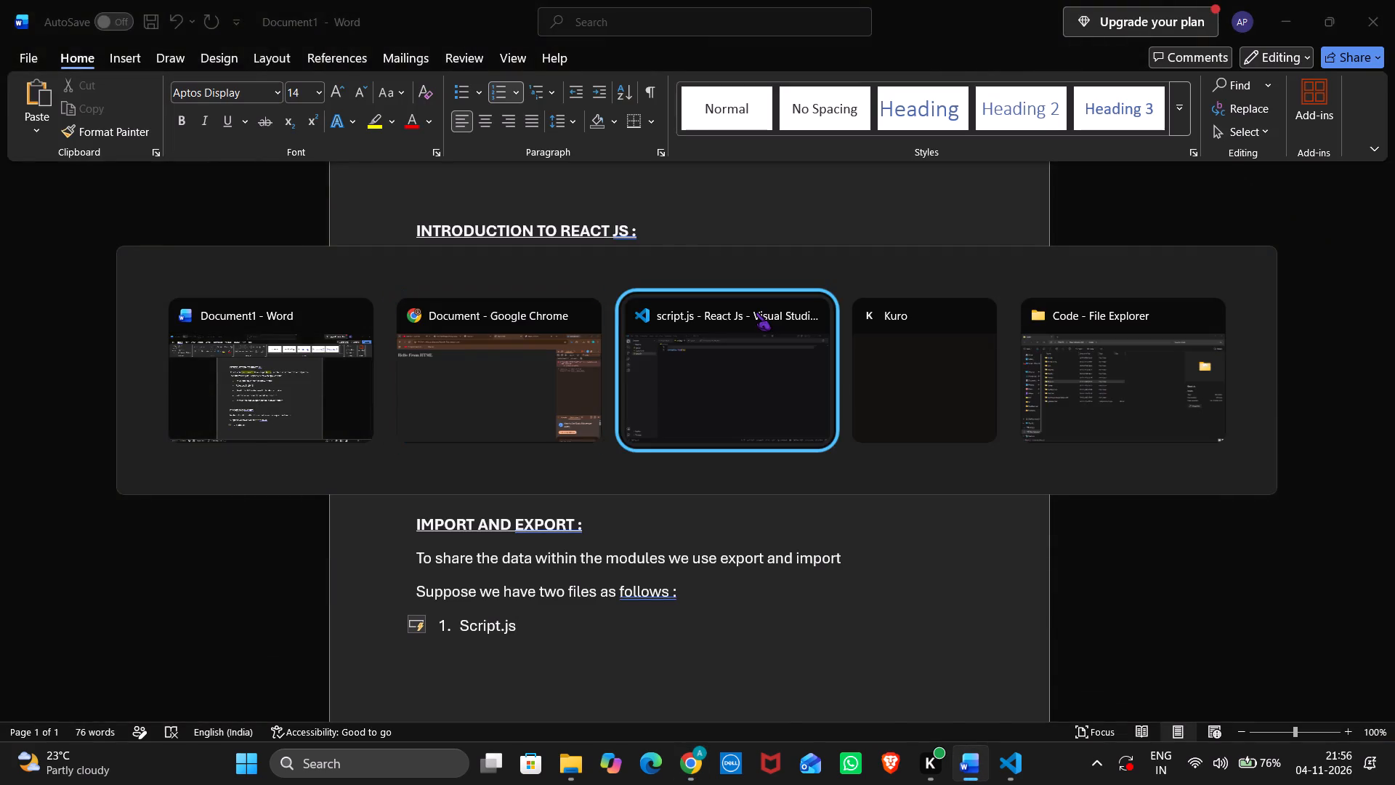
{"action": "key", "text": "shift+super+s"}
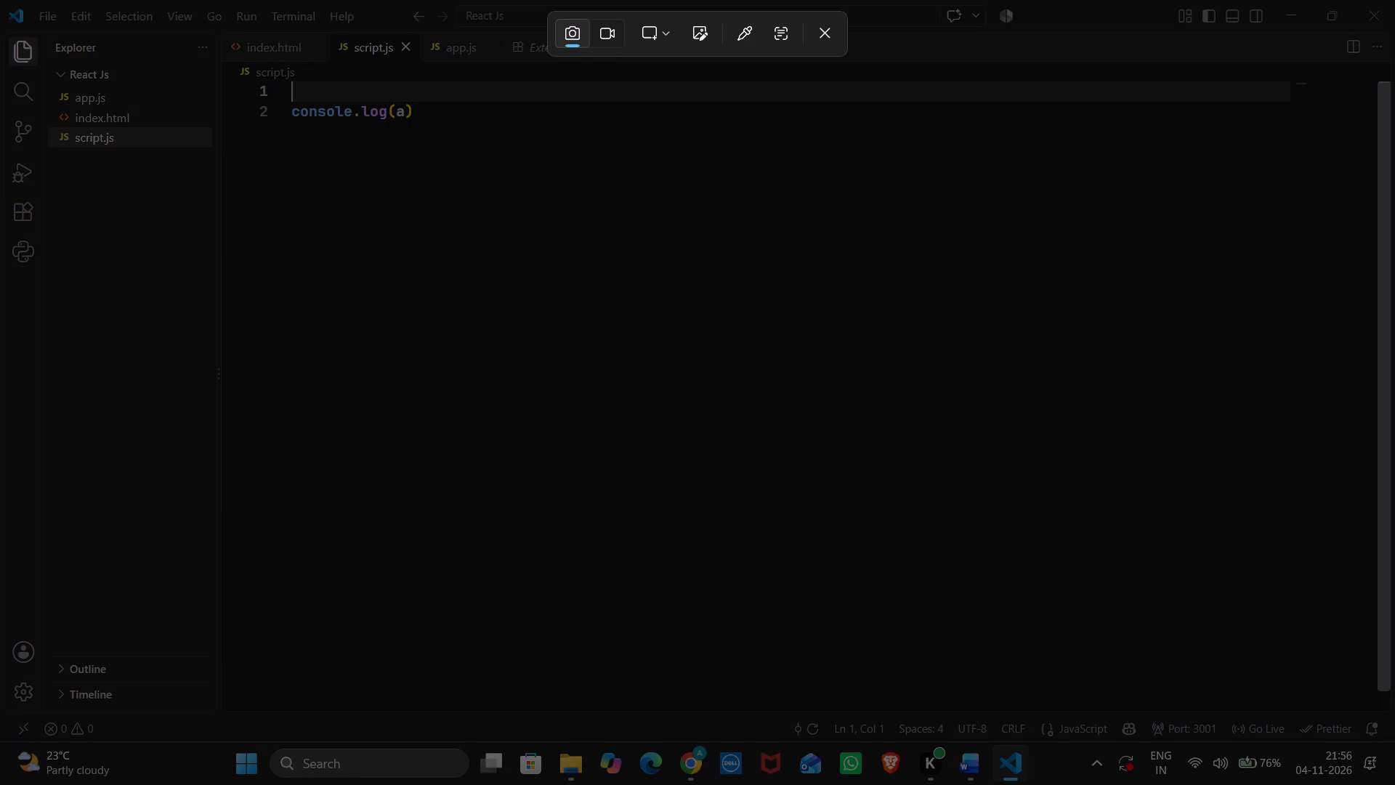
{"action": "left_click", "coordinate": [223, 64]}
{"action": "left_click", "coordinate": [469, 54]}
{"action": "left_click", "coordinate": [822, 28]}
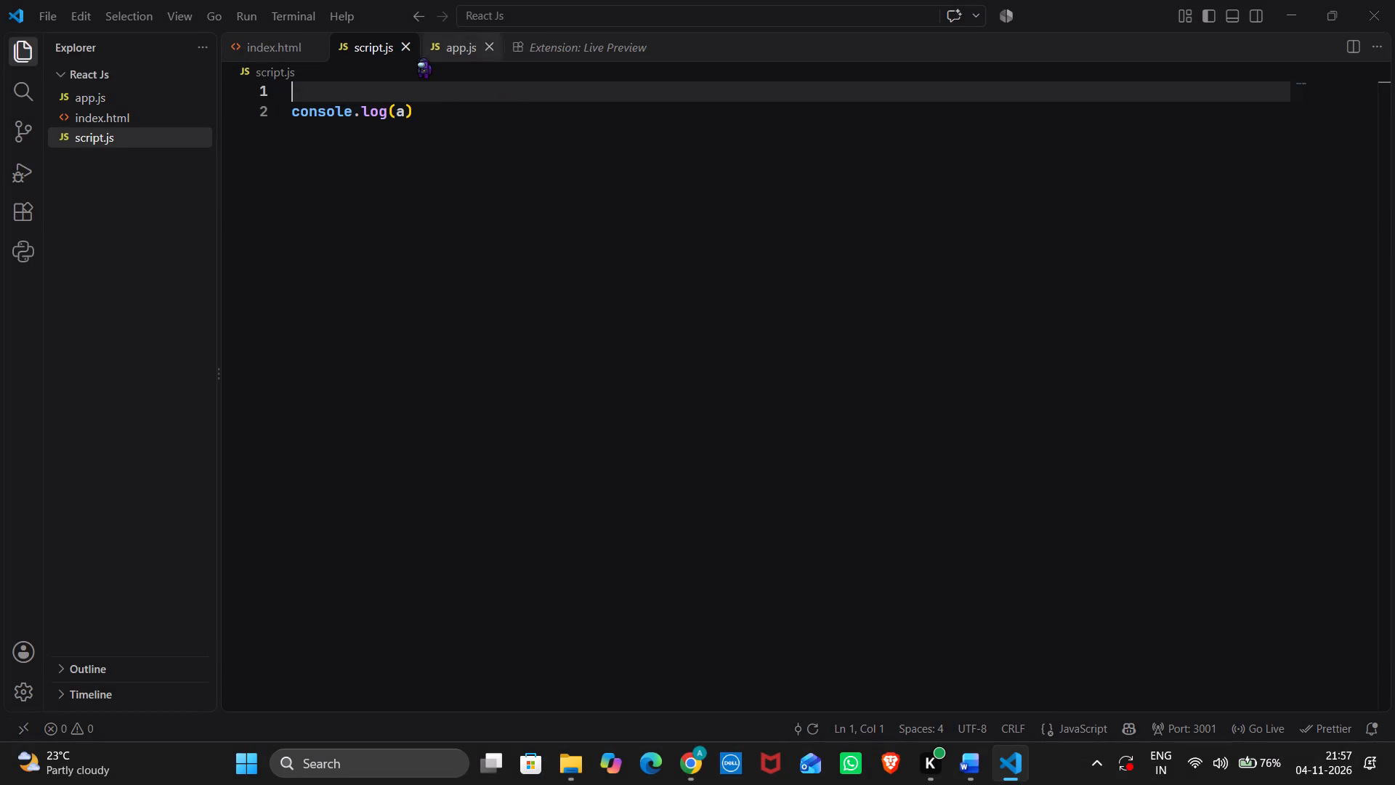
Open app.js and capture a screen snip of its code area containing var a= 10;.
{"action": "left_click", "coordinate": [448, 57]}
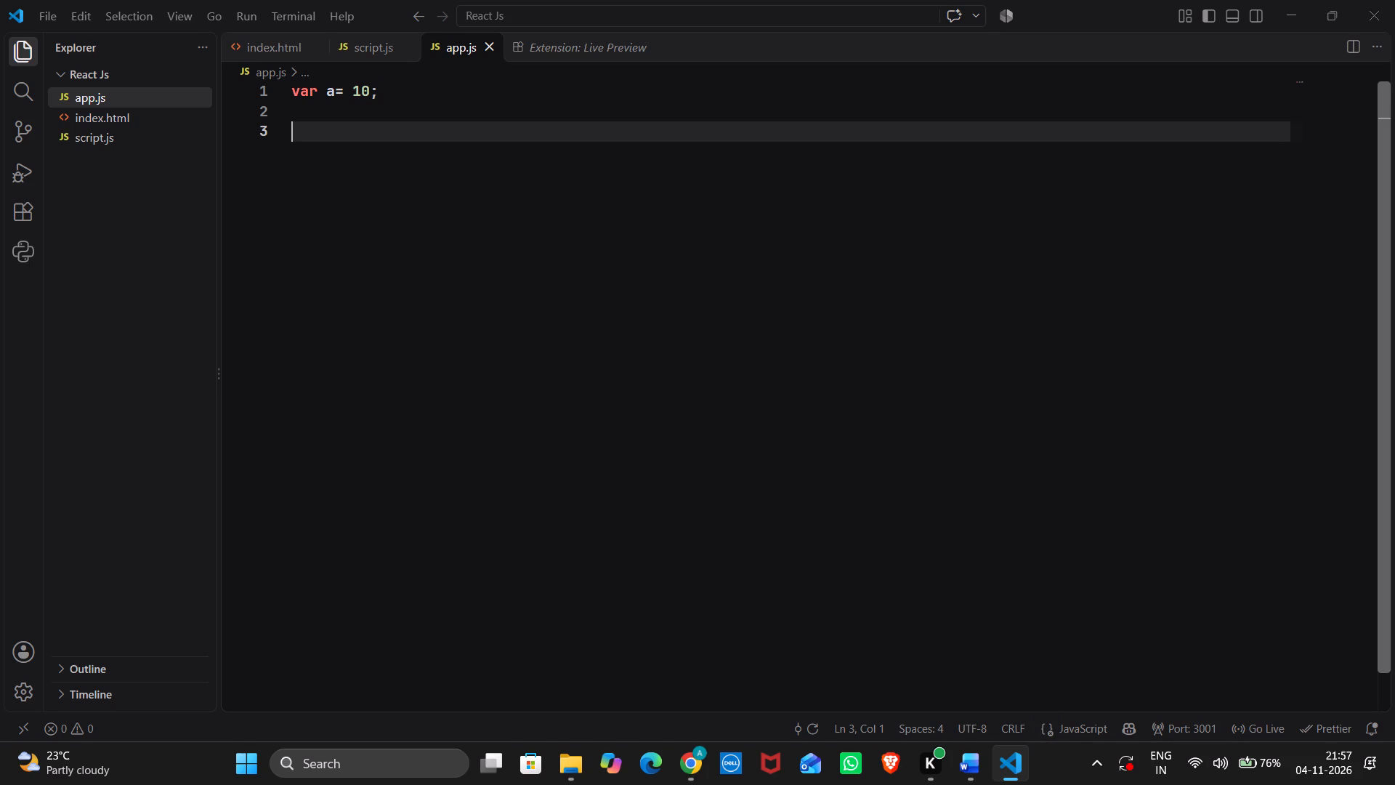
{"action": "left_click", "coordinate": [437, 81]}
{"action": "left_click", "coordinate": [445, 99]}
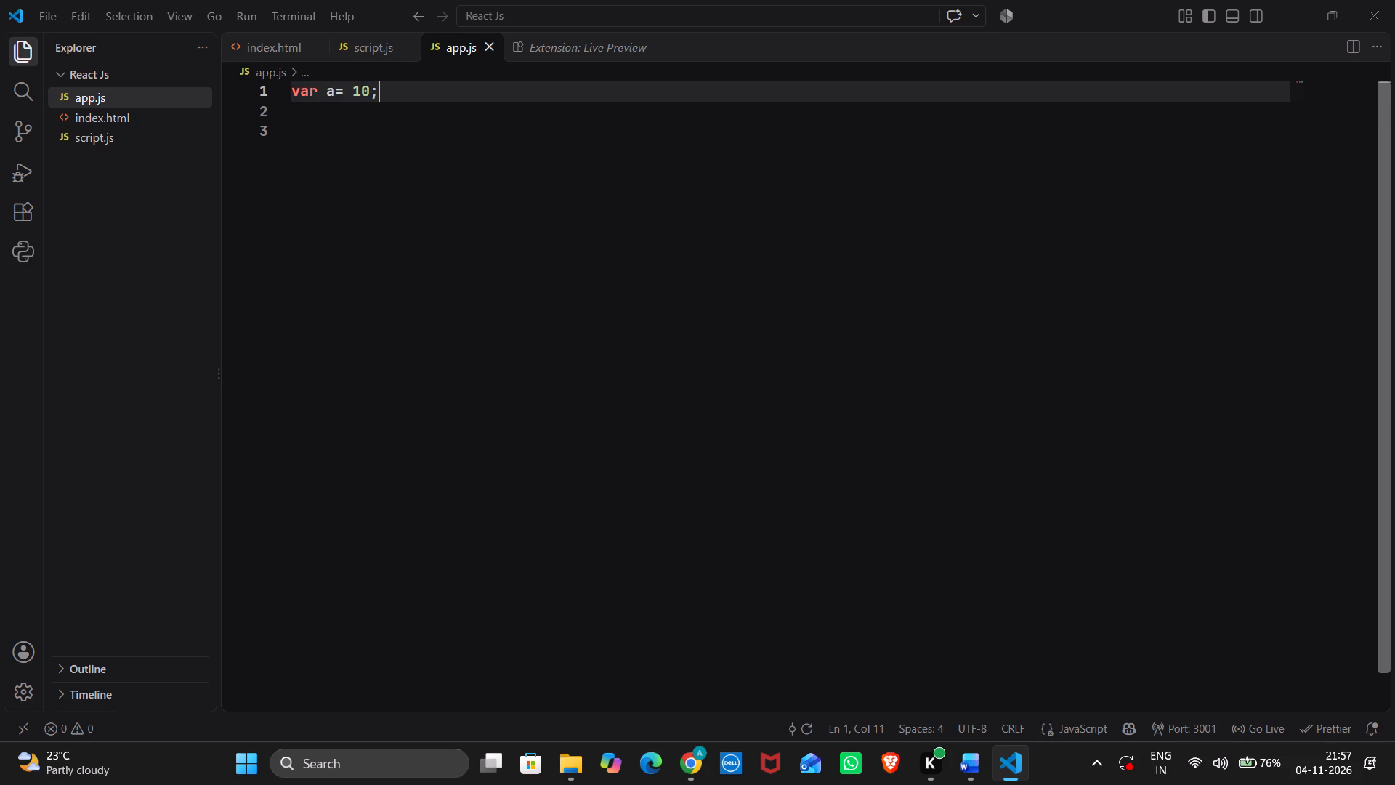
{"action": "key", "text": "shift+super+s"}
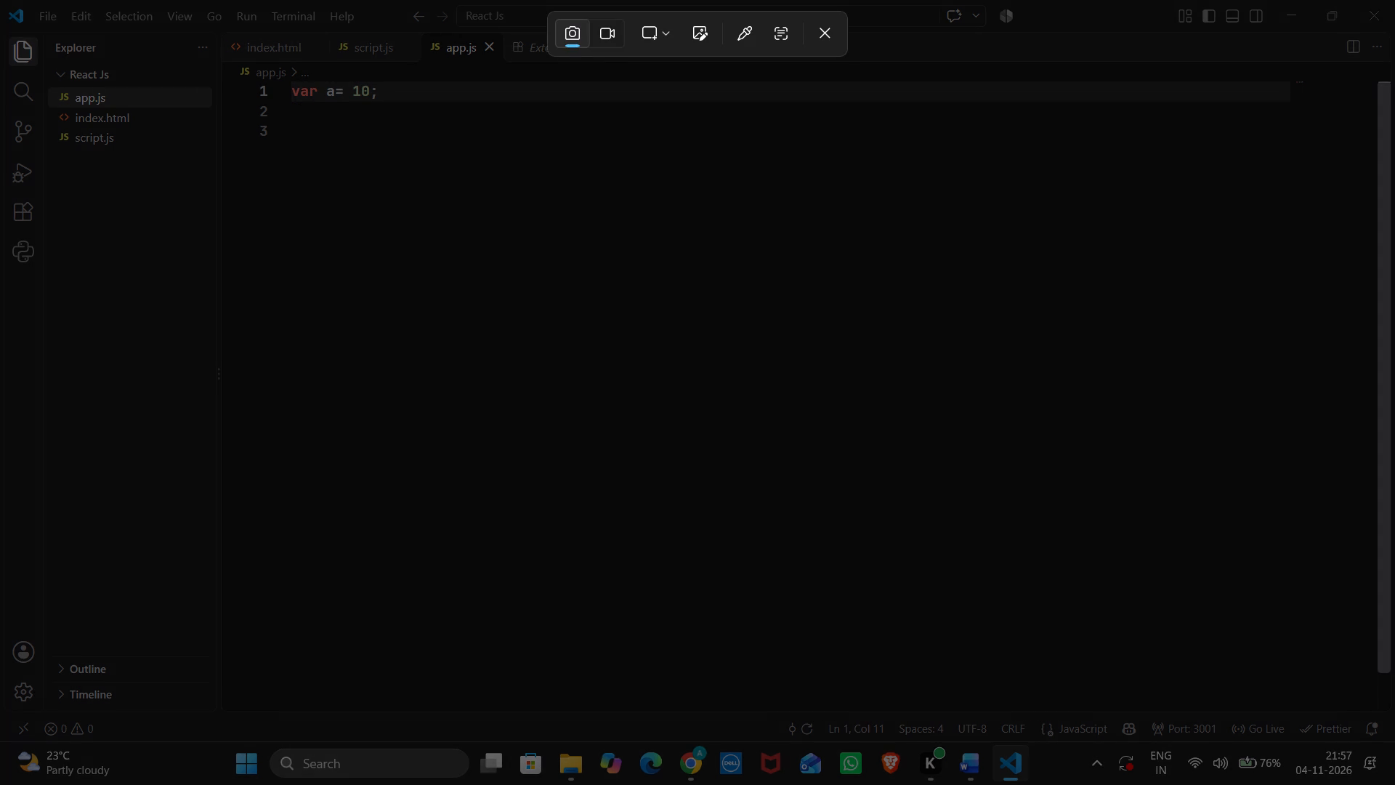
{"action": "left_click_drag", "start_coordinate": [221, 61], "coordinate": [416, 134]}
Return to Word and paste the app.js snip on its own unnumbered line beneath the first list item.
{"action": "key", "text": "alt+Tab"}
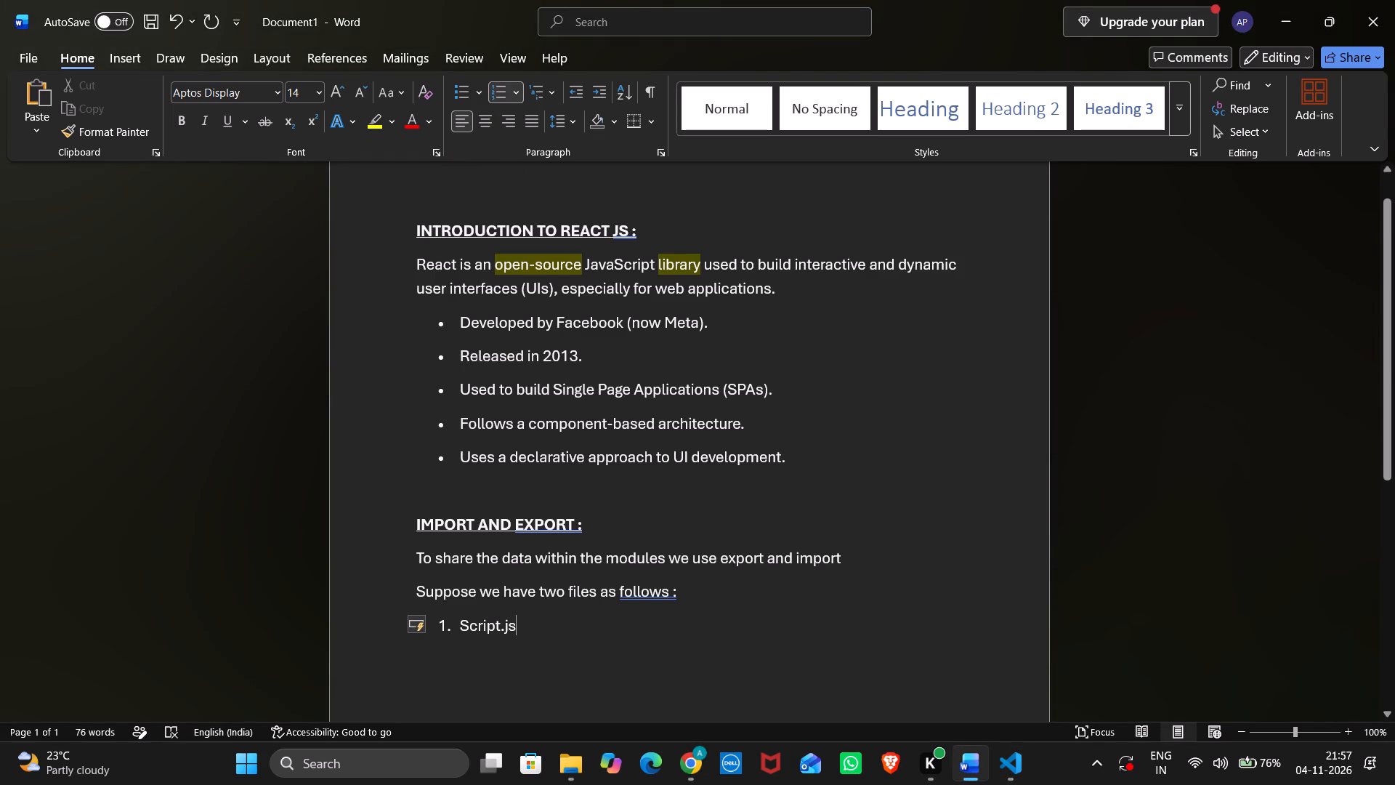
{"action": "key", "text": "space"}
{"action": "key", "text": "ctrl+v"}
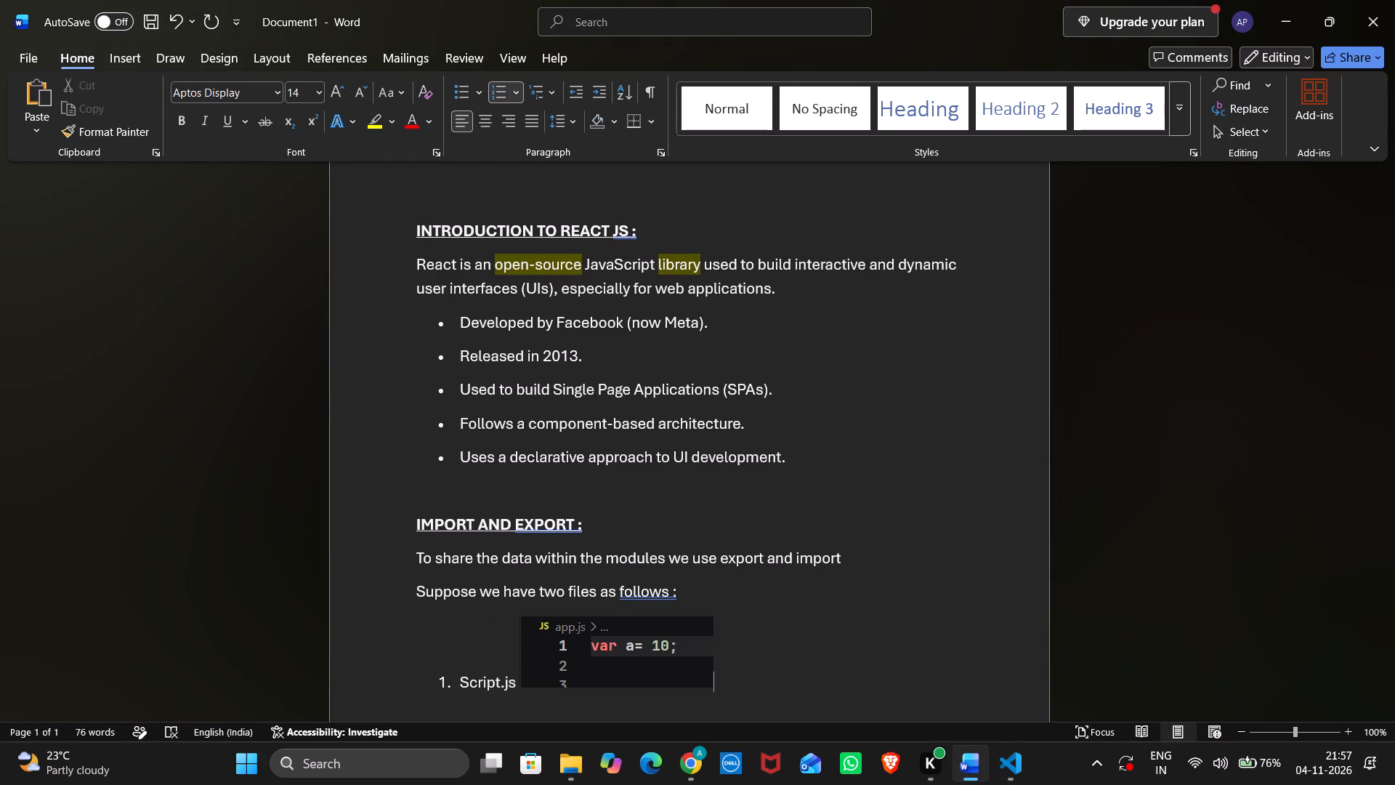
{"action": "key", "text": "ctrl+z"}
{"action": "key", "text": "Return"}
{"action": "key", "text": "ctrl+v"}
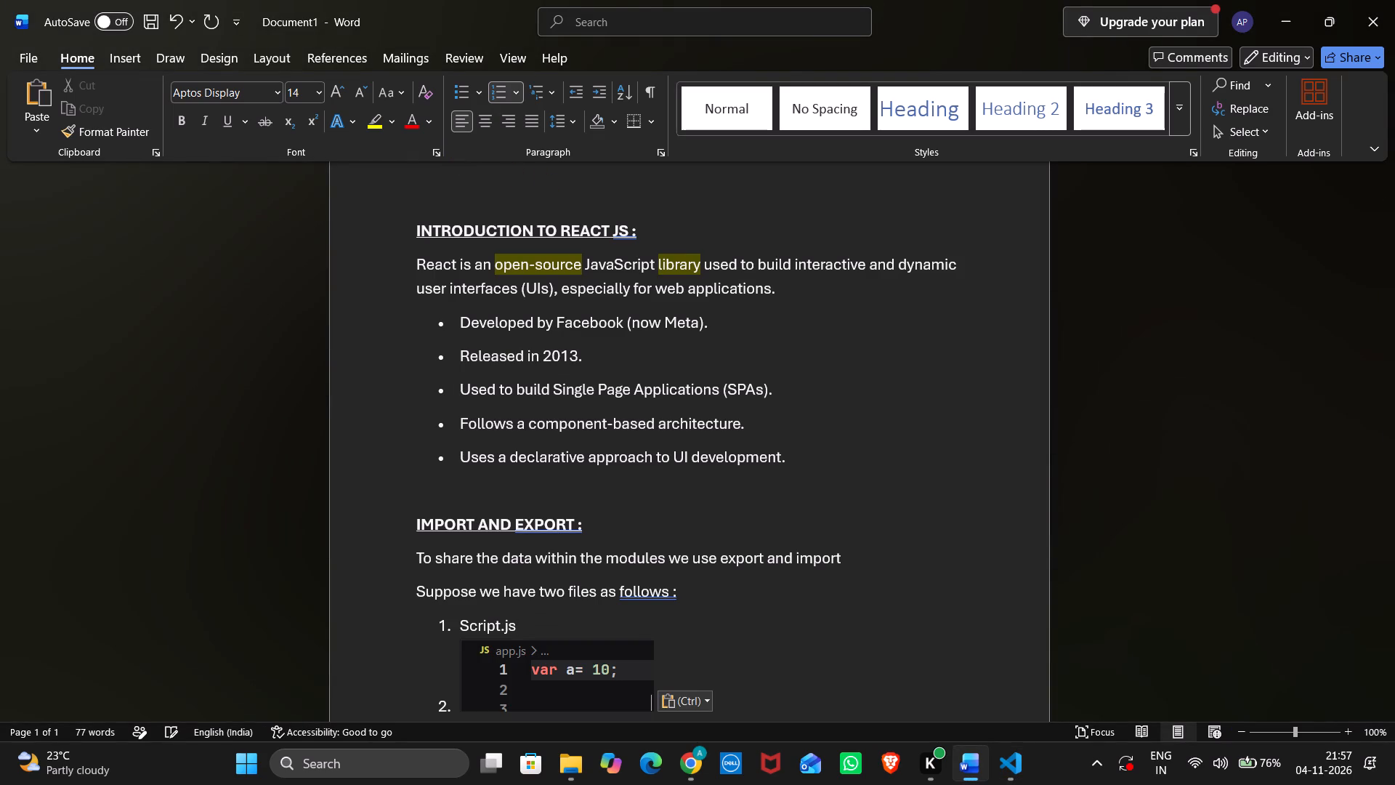
{"action": "scroll", "coordinate": [695, 615], "scroll_direction": "down", "scroll_amount": 2}
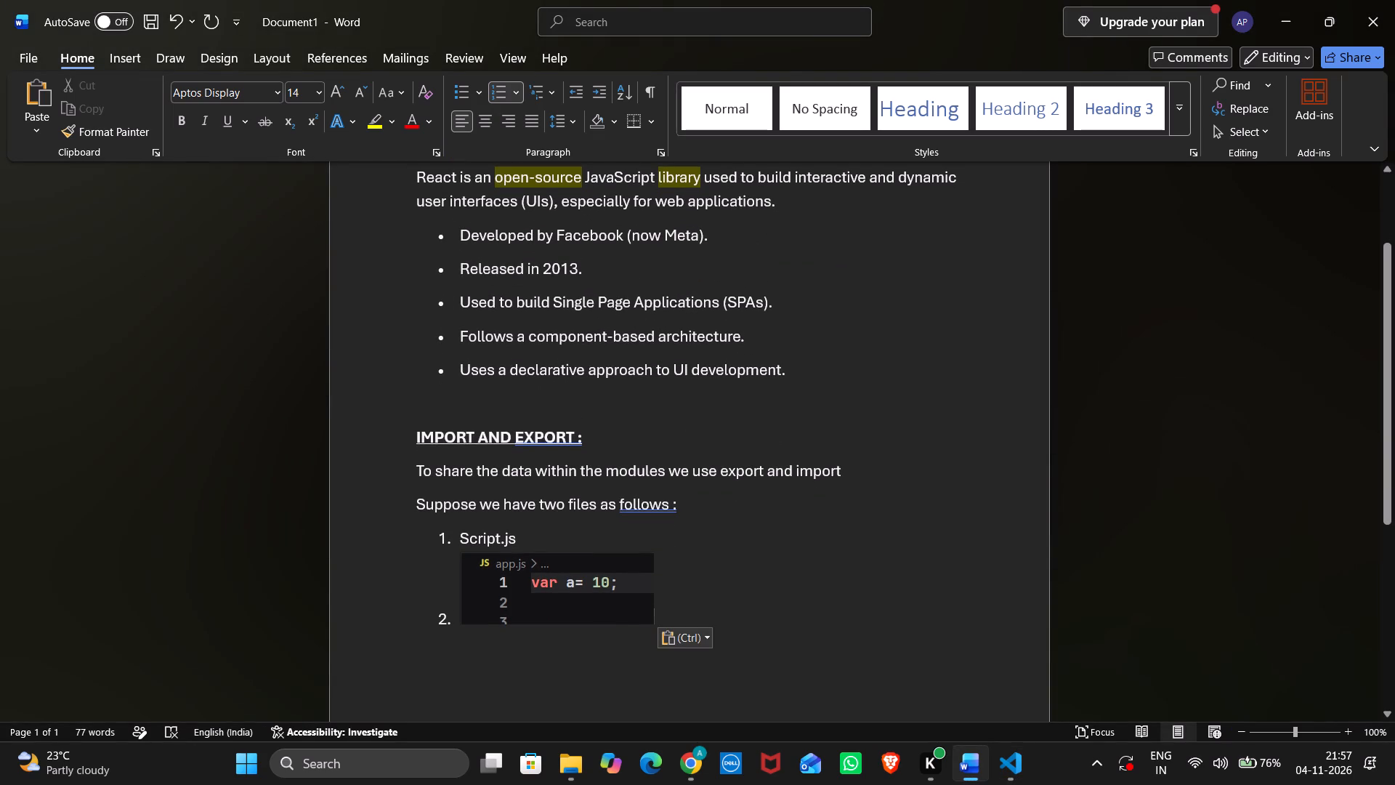
{"action": "left_click", "coordinate": [449, 620]}
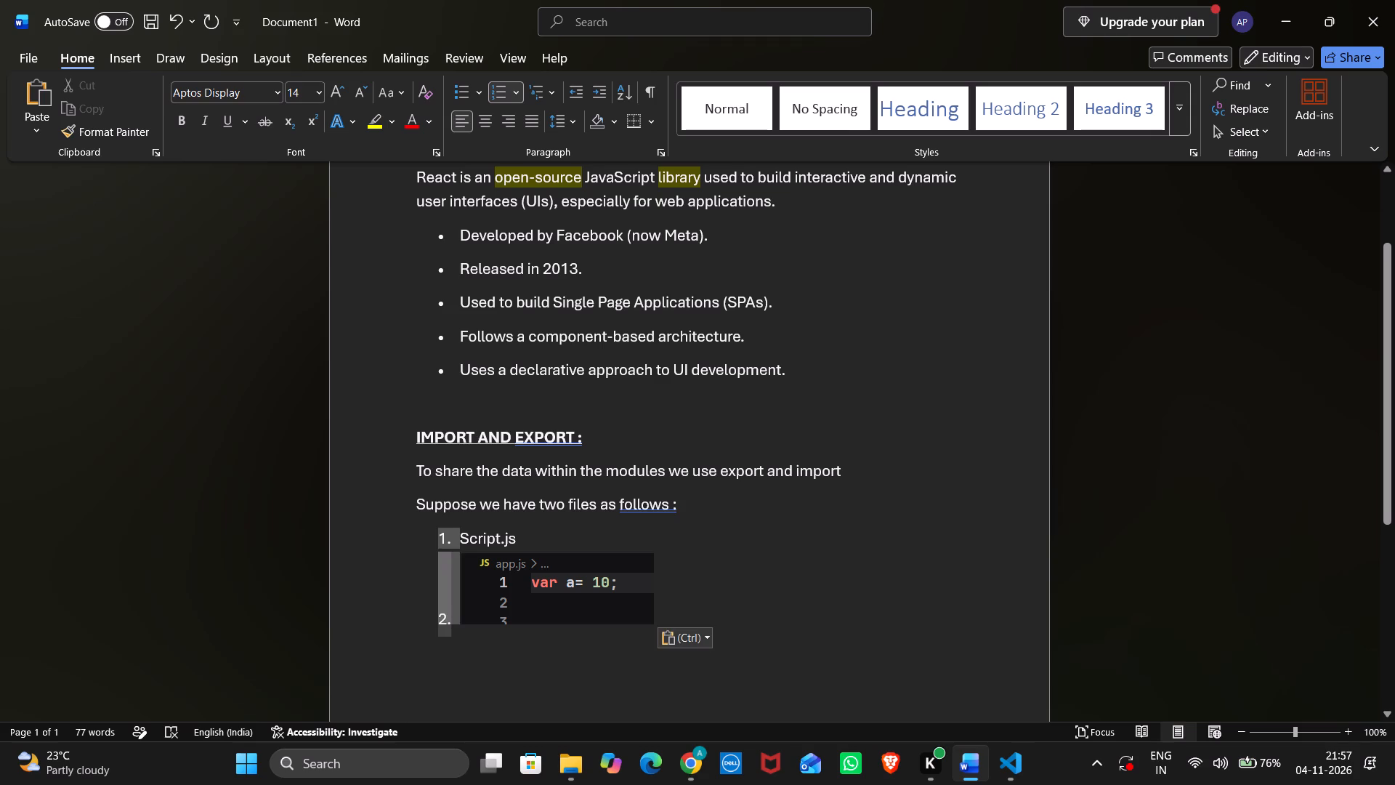
{"action": "left_click", "coordinate": [458, 614]}
{"action": "key", "text": "BackSpace"}
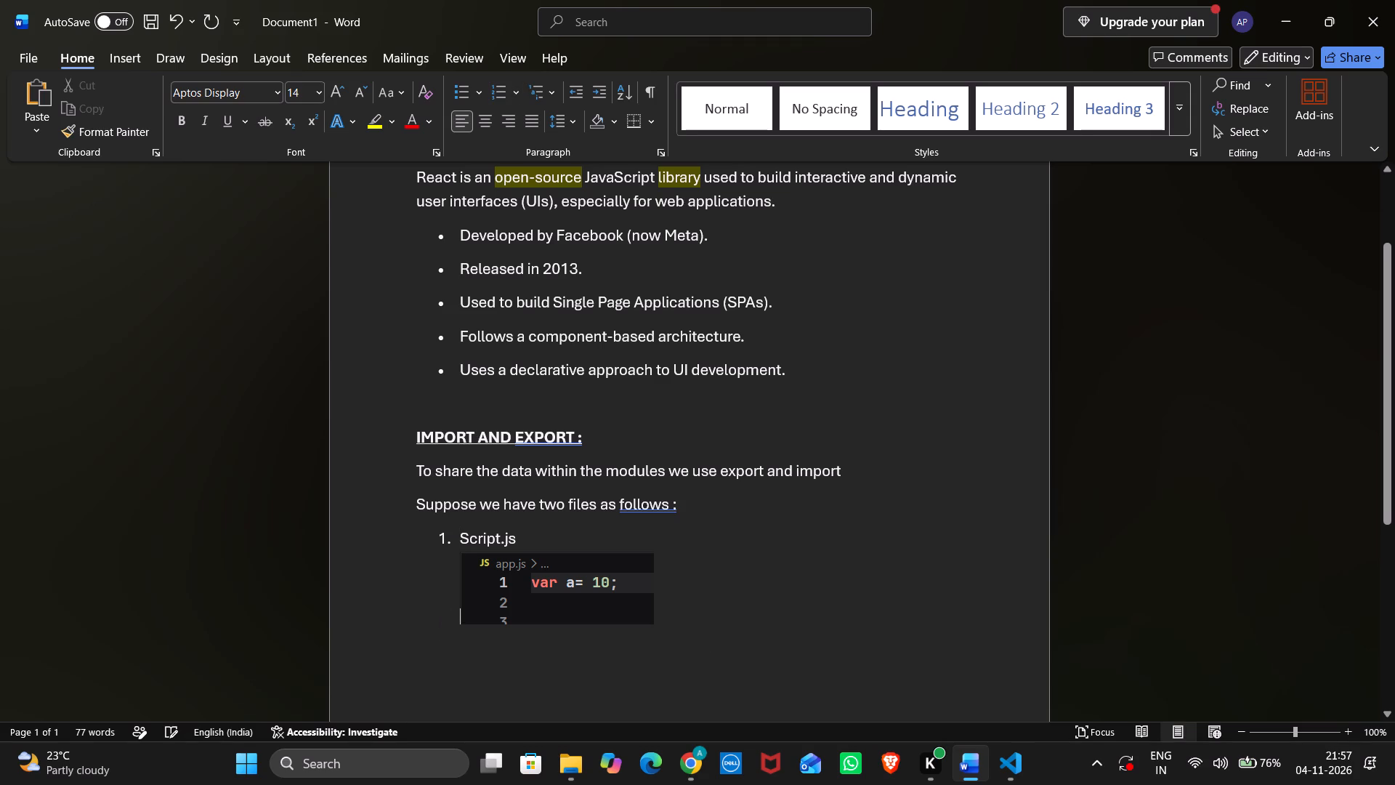
Start numbered list item 2 on a new line below the pasted app.js snip.
{"action": "left_click", "coordinate": [694, 628]}
{"action": "key", "text": "Return"}
{"action": "key", "text": "BackSpace"}
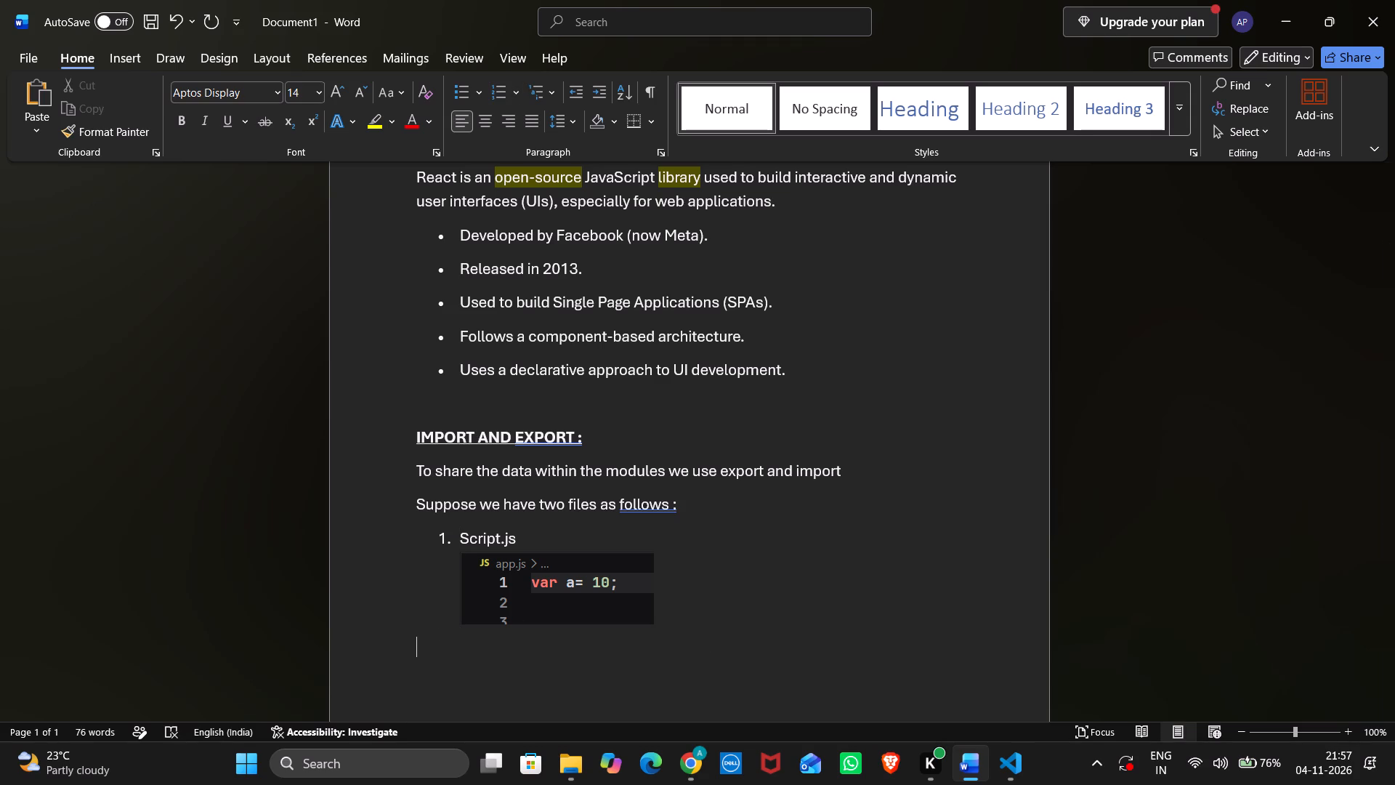
{"action": "key", "text": "2"}
{"action": "type", "text": "."}
{"action": "key", "text": "space"}
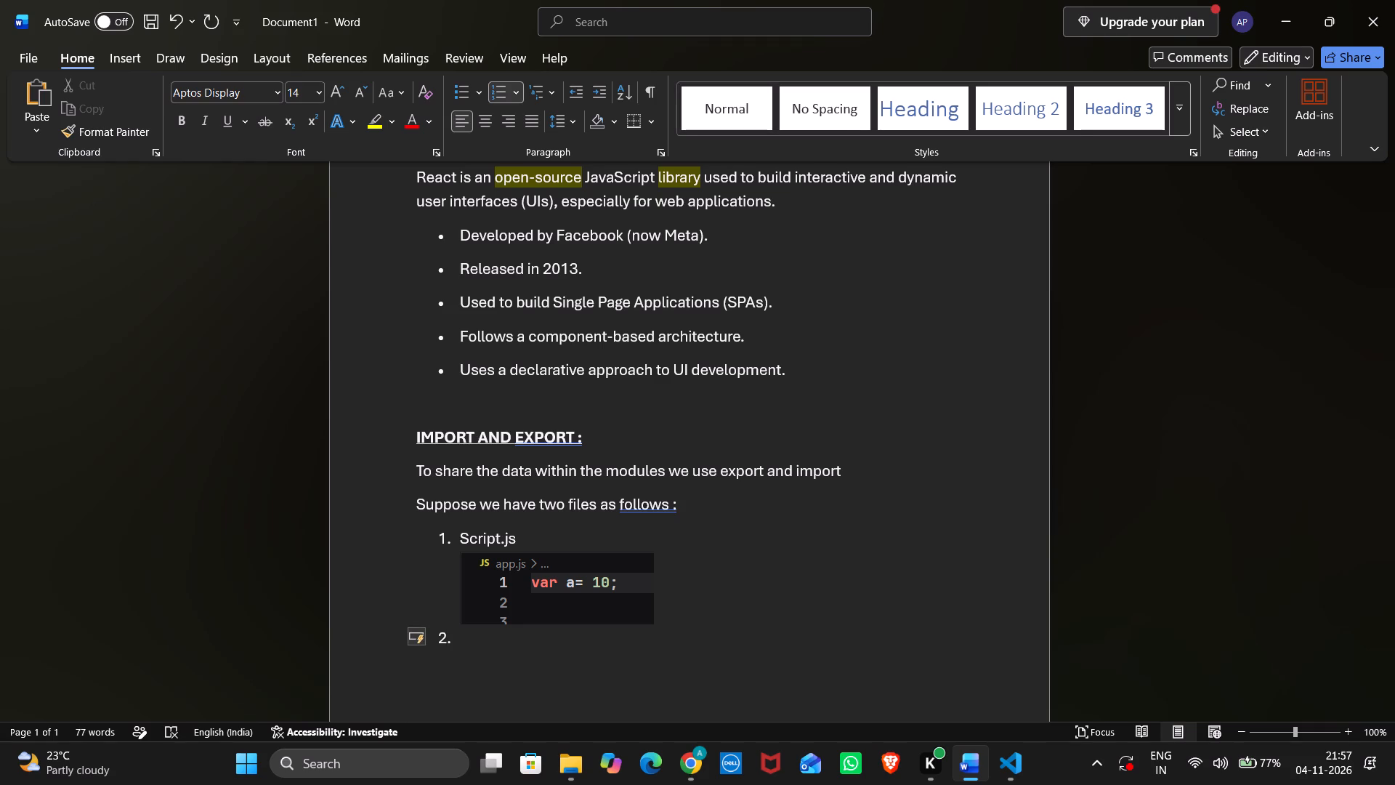
Change the first list item's text to app.js and return to the empty second item.
{"action": "left_click", "coordinate": [498, 535]}
{"action": "key", "text": "BackSpace"}
{"action": "key", "text": "BackSpace"}
{"action": "key", "text": "BackSpace"}
{"action": "key", "text": "BackSpace"}
{"action": "key", "text": "BackSpace"}
{"action": "key", "text": "BackSpace"}
{"action": "type", "text": "app"}
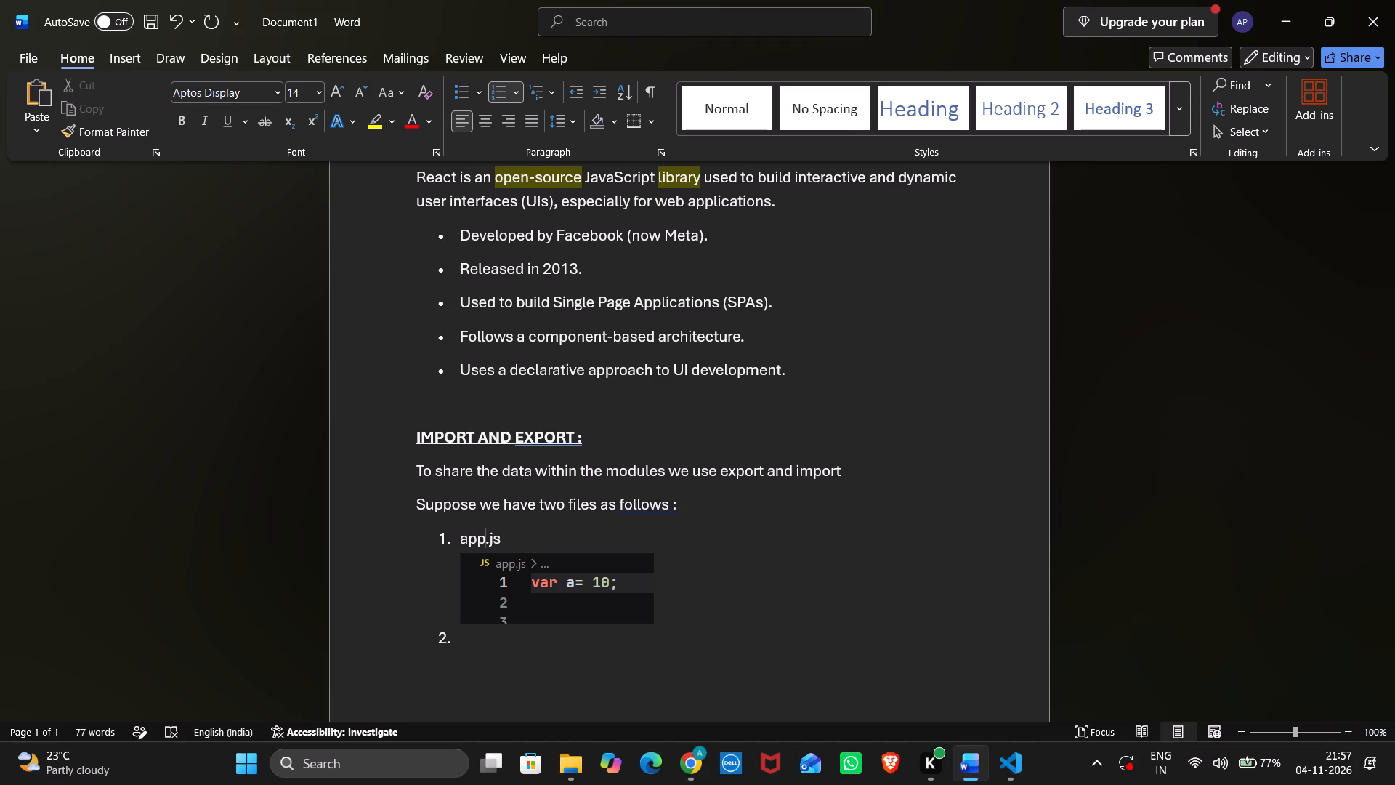
{"action": "left_click", "coordinate": [547, 631]}
Switch to Visual Studio Code and delete the blank first line in script.js above console.log(a).
{"action": "key", "text": "alt+Tab"}
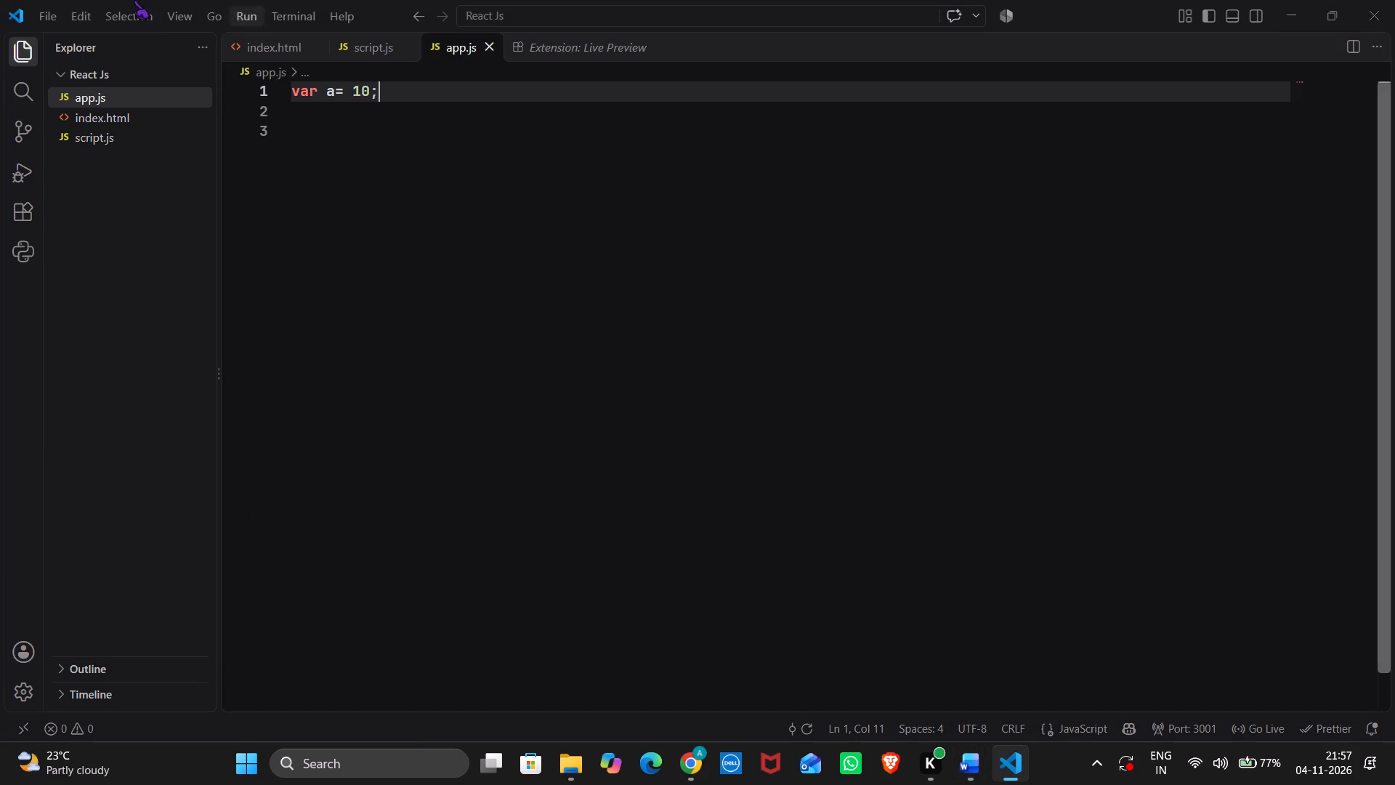
{"action": "left_click", "coordinate": [376, 43]}
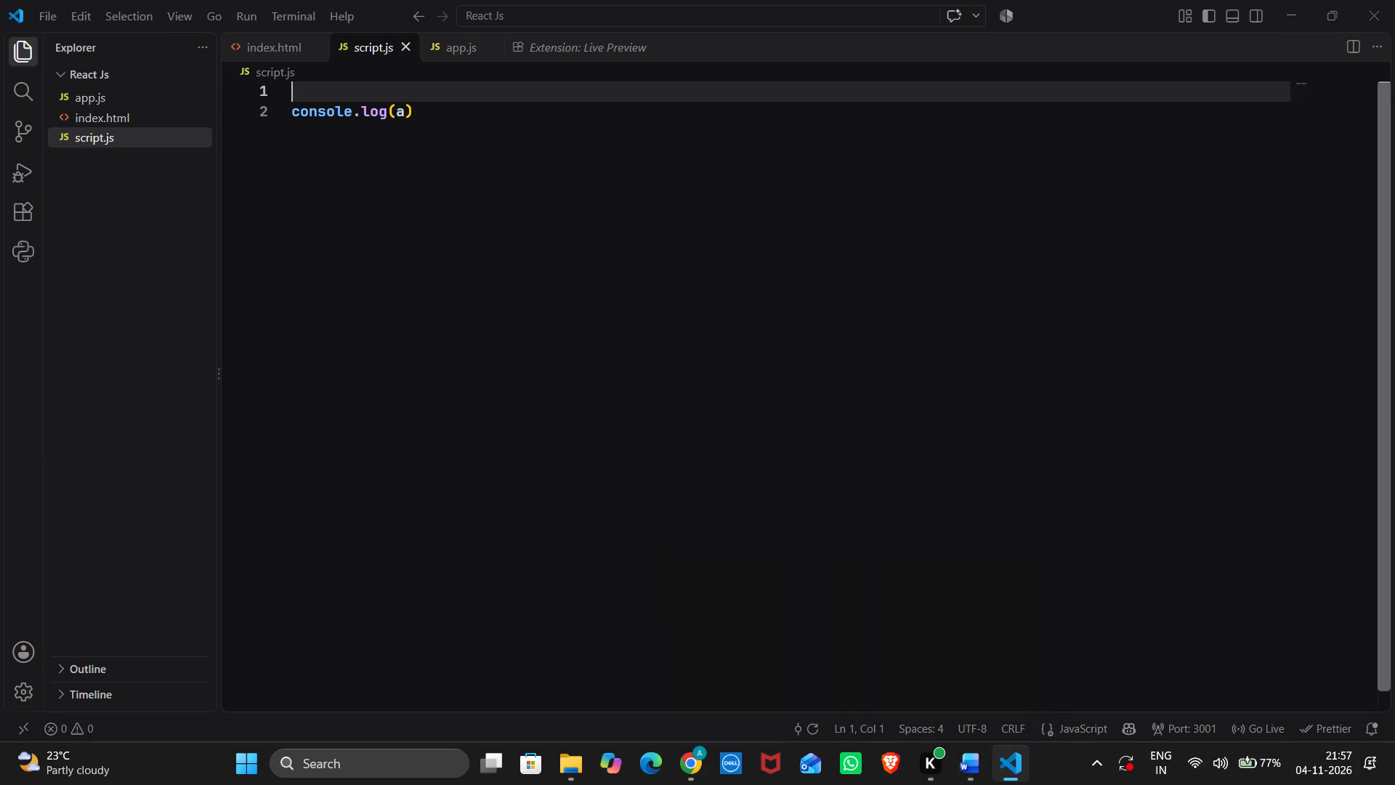
{"action": "key", "text": "BackSpace"}
{"action": "left_click", "coordinate": [293, 112]}
{"action": "key", "text": "BackSpace"}
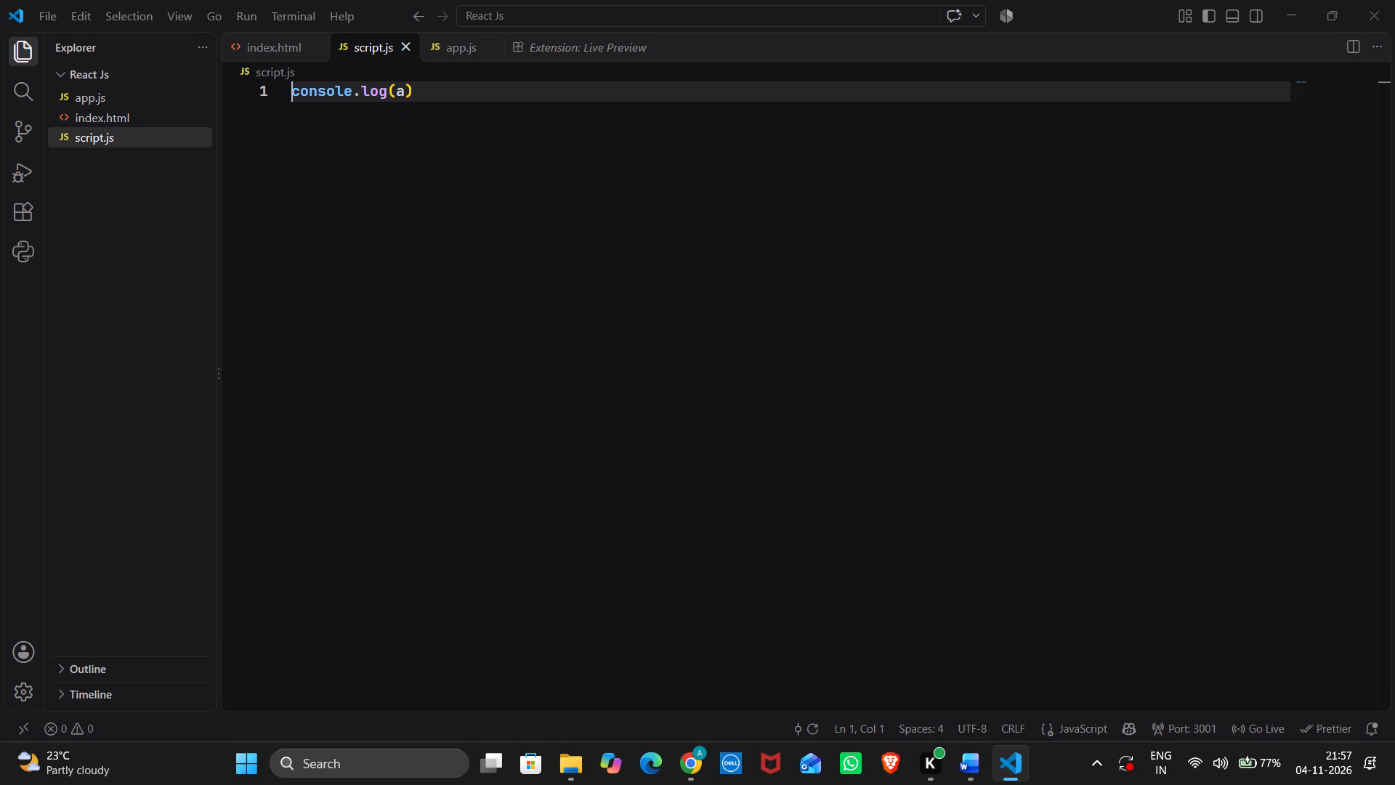
Capture a screen snip of the script.js code area containing console.log(a).
{"action": "left_click", "coordinate": [899, 551]}
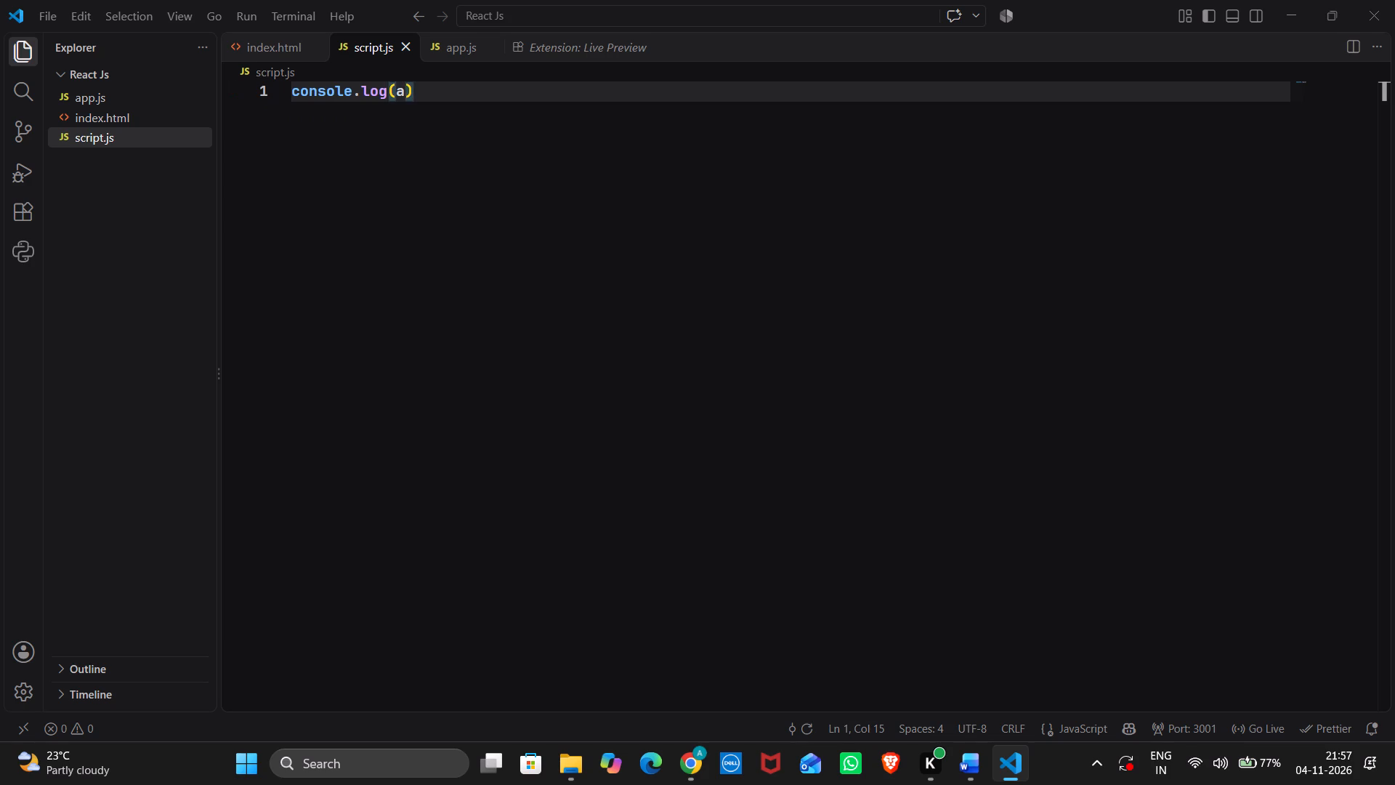
{"action": "key", "text": "shift+super+s"}
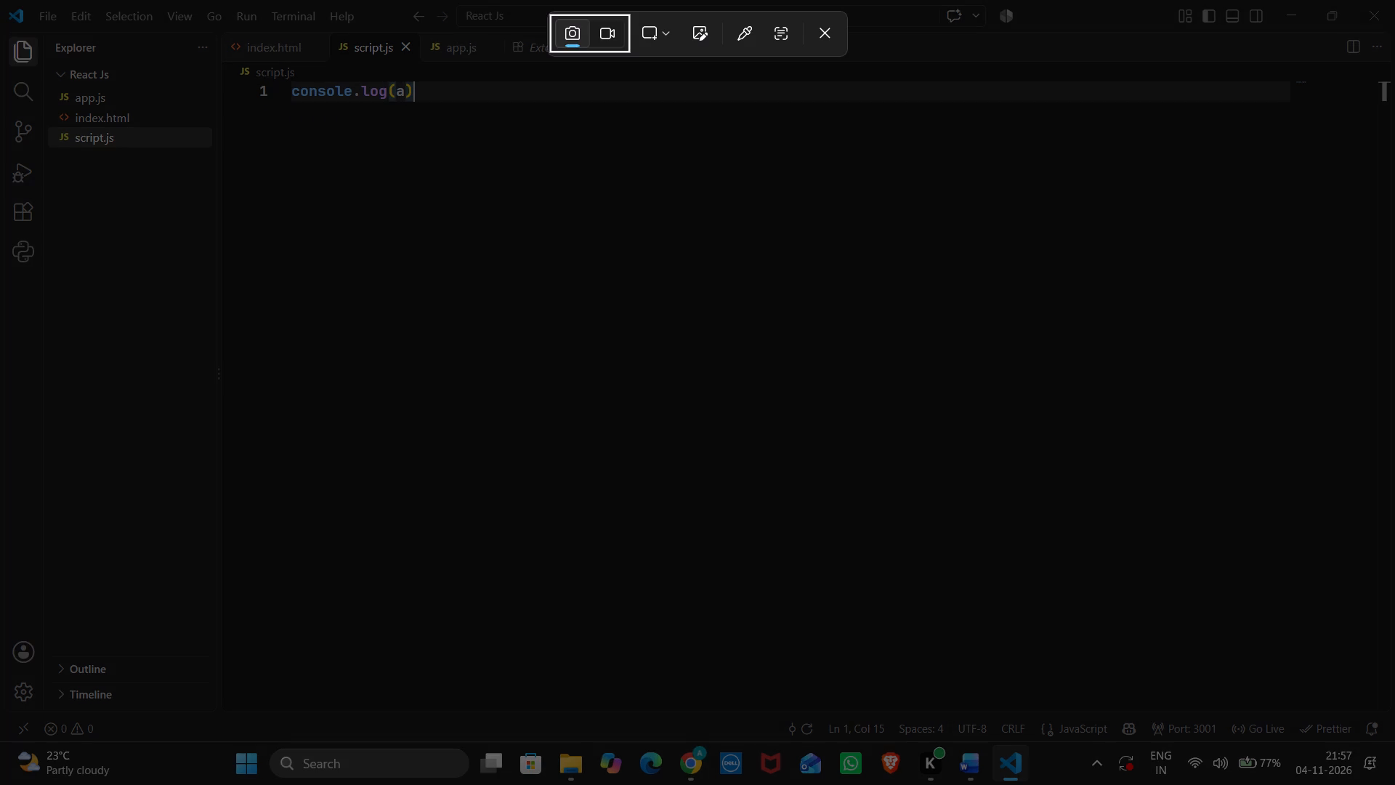
{"action": "left_click_drag", "start_coordinate": [222, 60], "coordinate": [440, 120]}
Switch to Word, label the second list item script.js and paste the script.js snip on an unnumbered line beneath it.
{"action": "key", "text": "alt+Tab"}
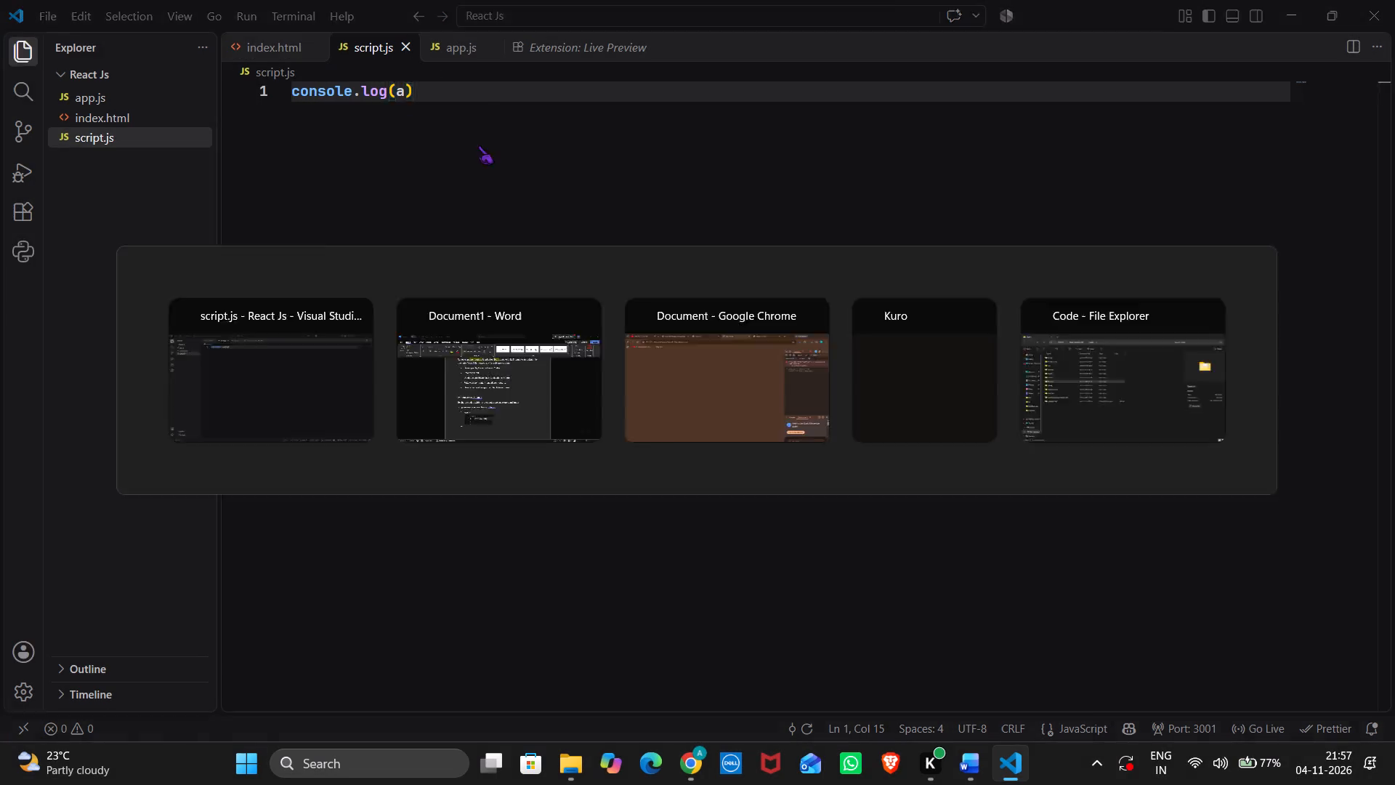
{"action": "type", "text": "script.js"}
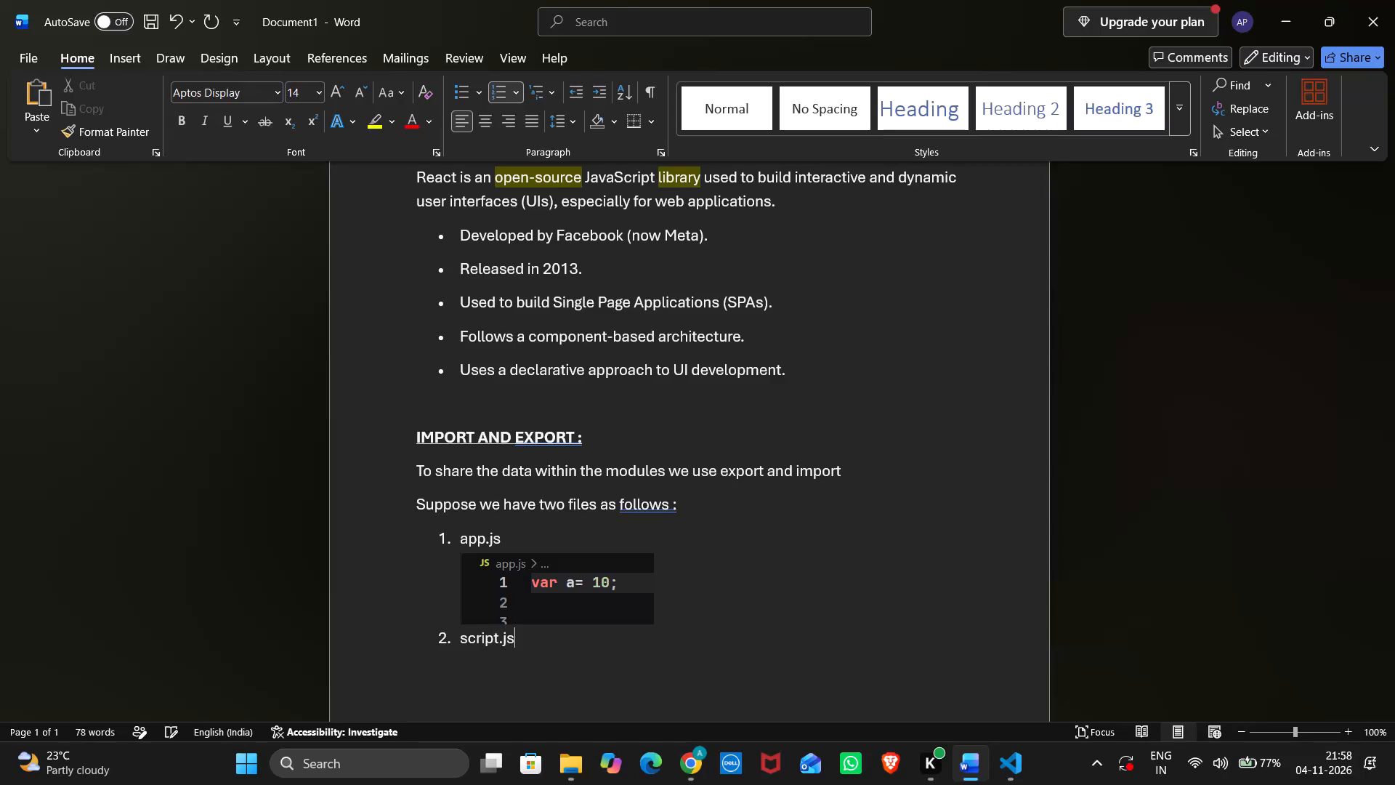
{"action": "key", "text": "Return"}
{"action": "key", "text": "BackSpace"}
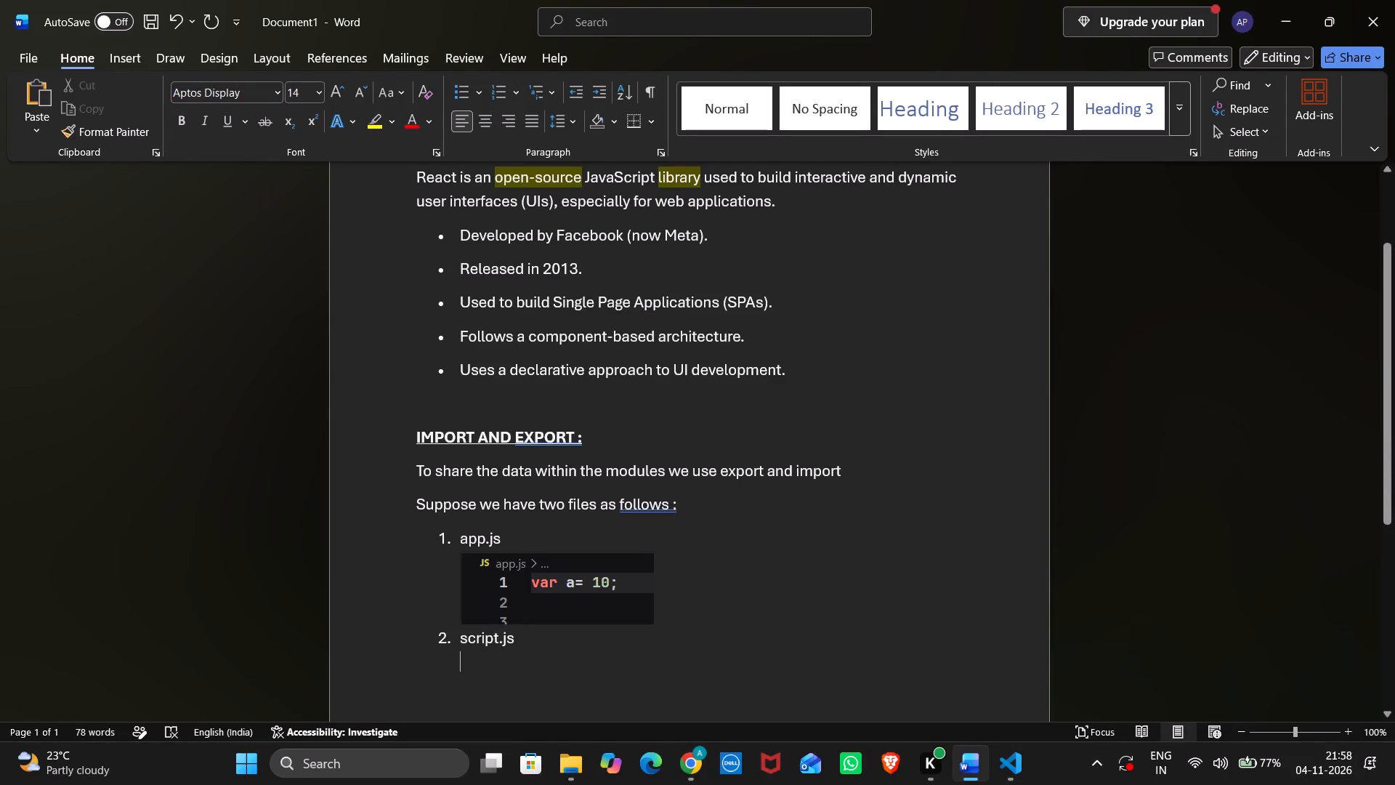
{"action": "right_click", "coordinate": [456, 122]}
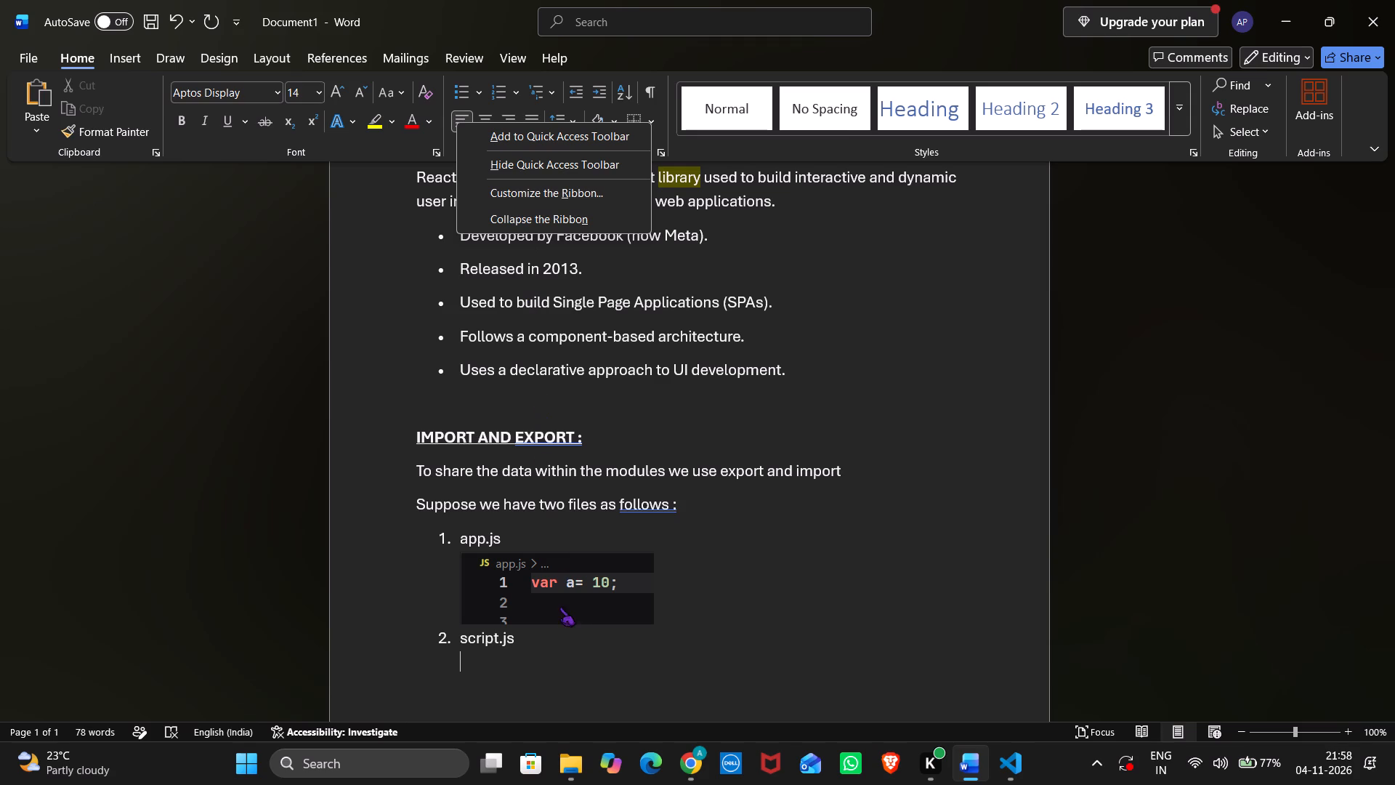
{"action": "left_click", "coordinate": [535, 653]}
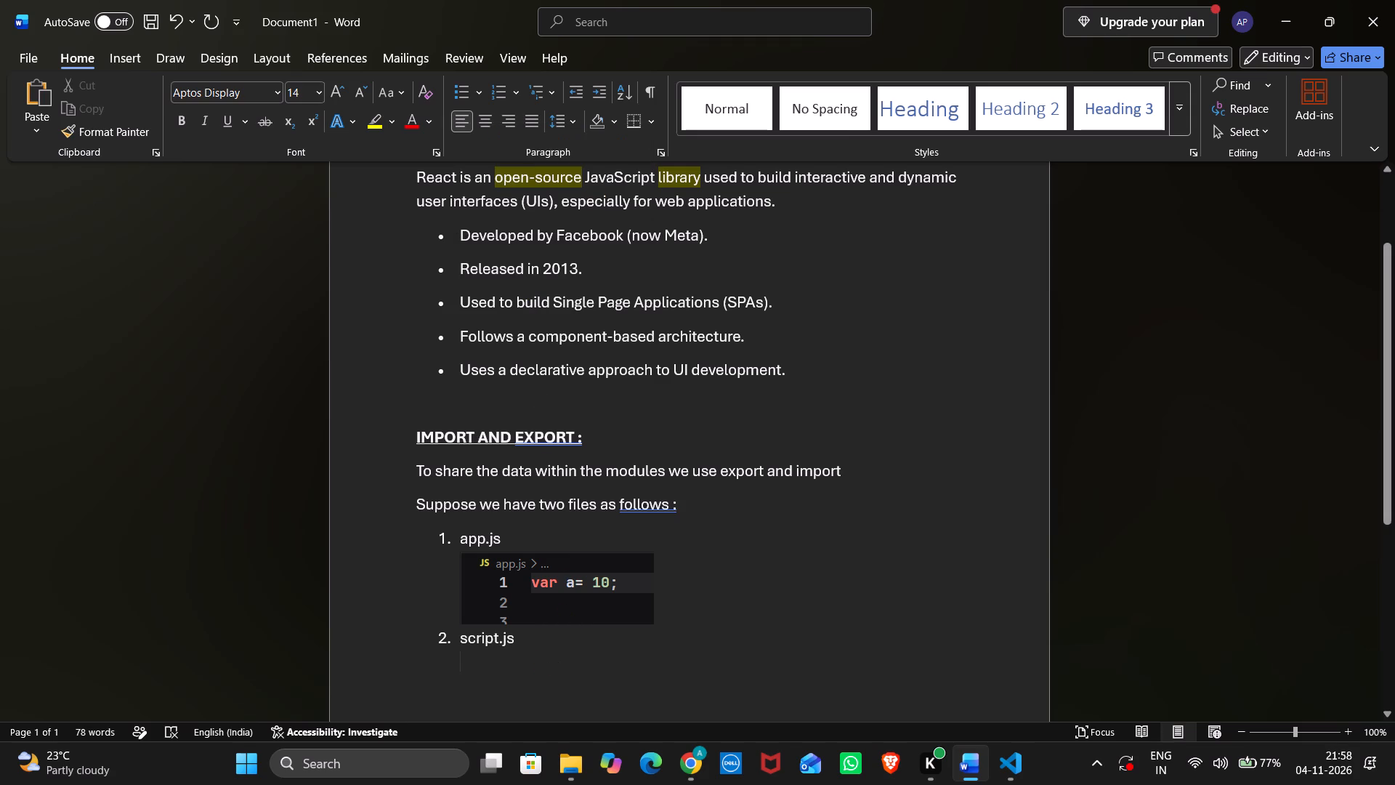
{"action": "key", "text": "ctrl+v"}
{"action": "scroll", "coordinate": [530, 656], "scroll_direction": "down", "scroll_amount": 2}
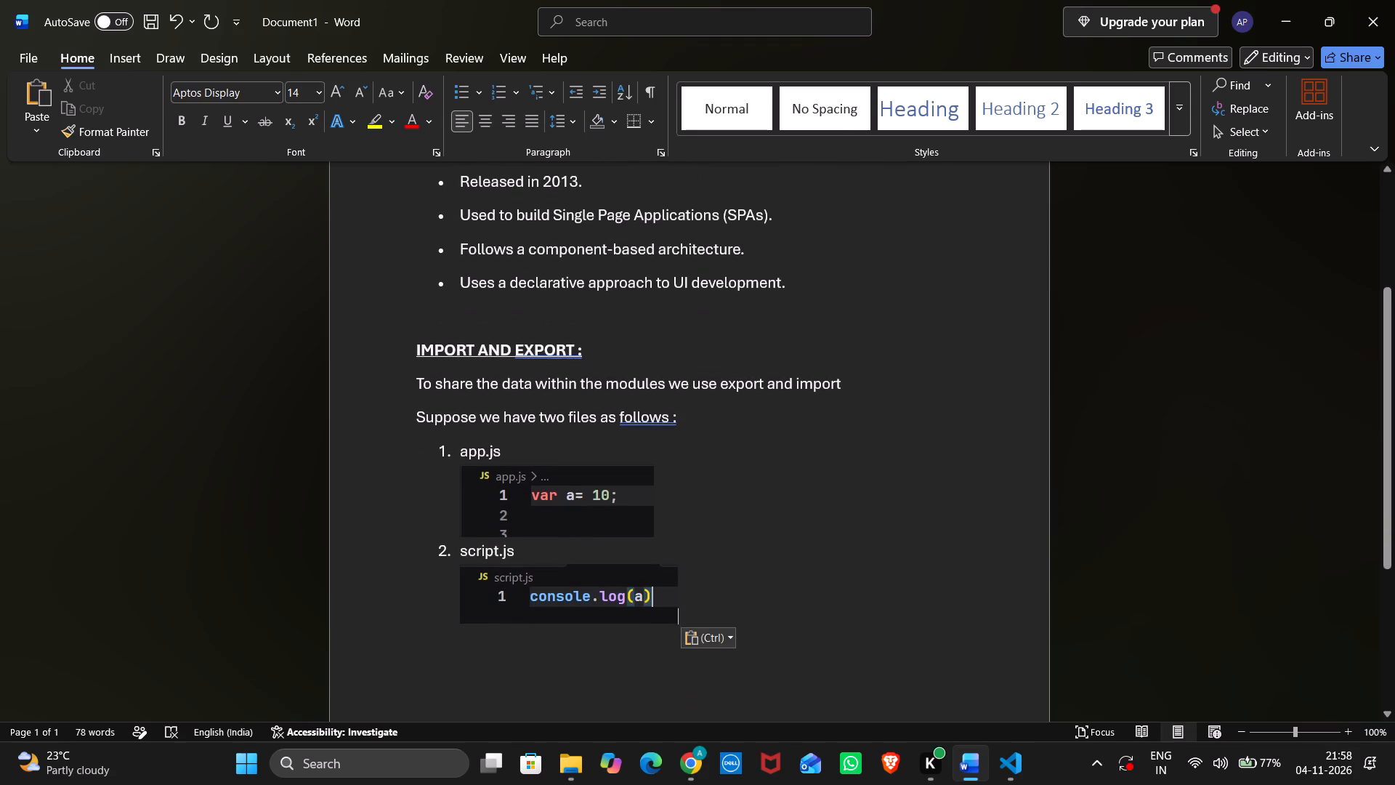
Start a new unindented paragraph outside the list, below the pasted script.js snip.
{"action": "left_click", "coordinate": [705, 611]}
{"action": "key", "text": "Return"}
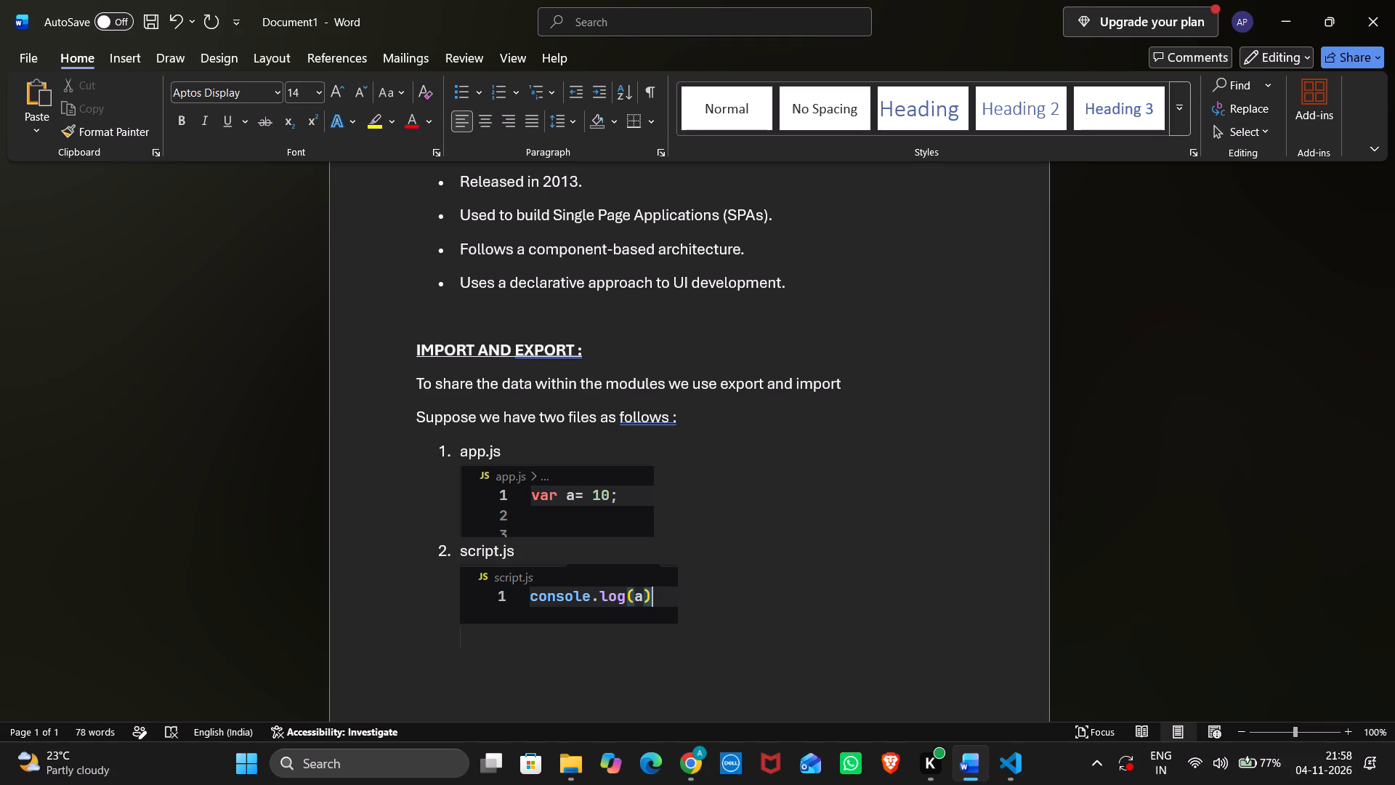
{"action": "key", "text": "BackSpace"}
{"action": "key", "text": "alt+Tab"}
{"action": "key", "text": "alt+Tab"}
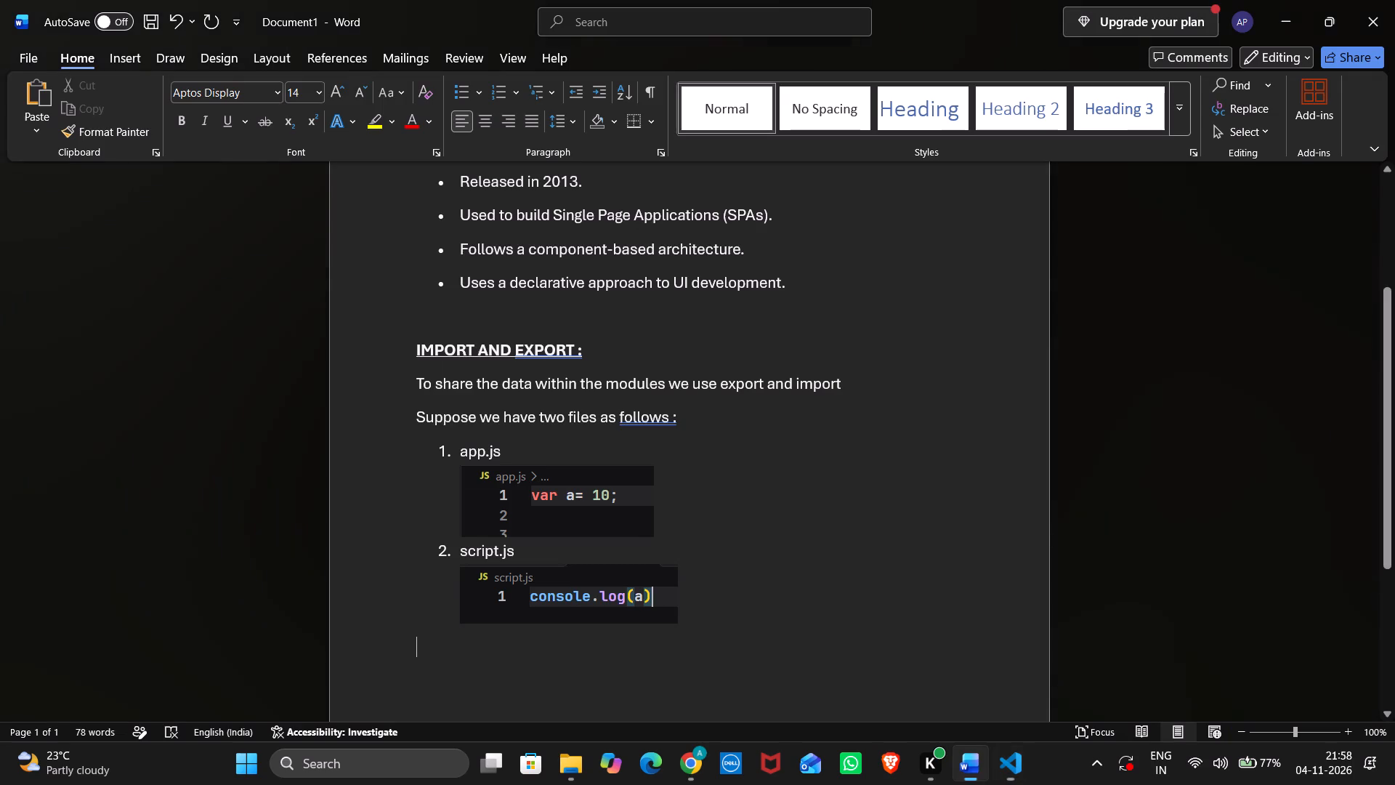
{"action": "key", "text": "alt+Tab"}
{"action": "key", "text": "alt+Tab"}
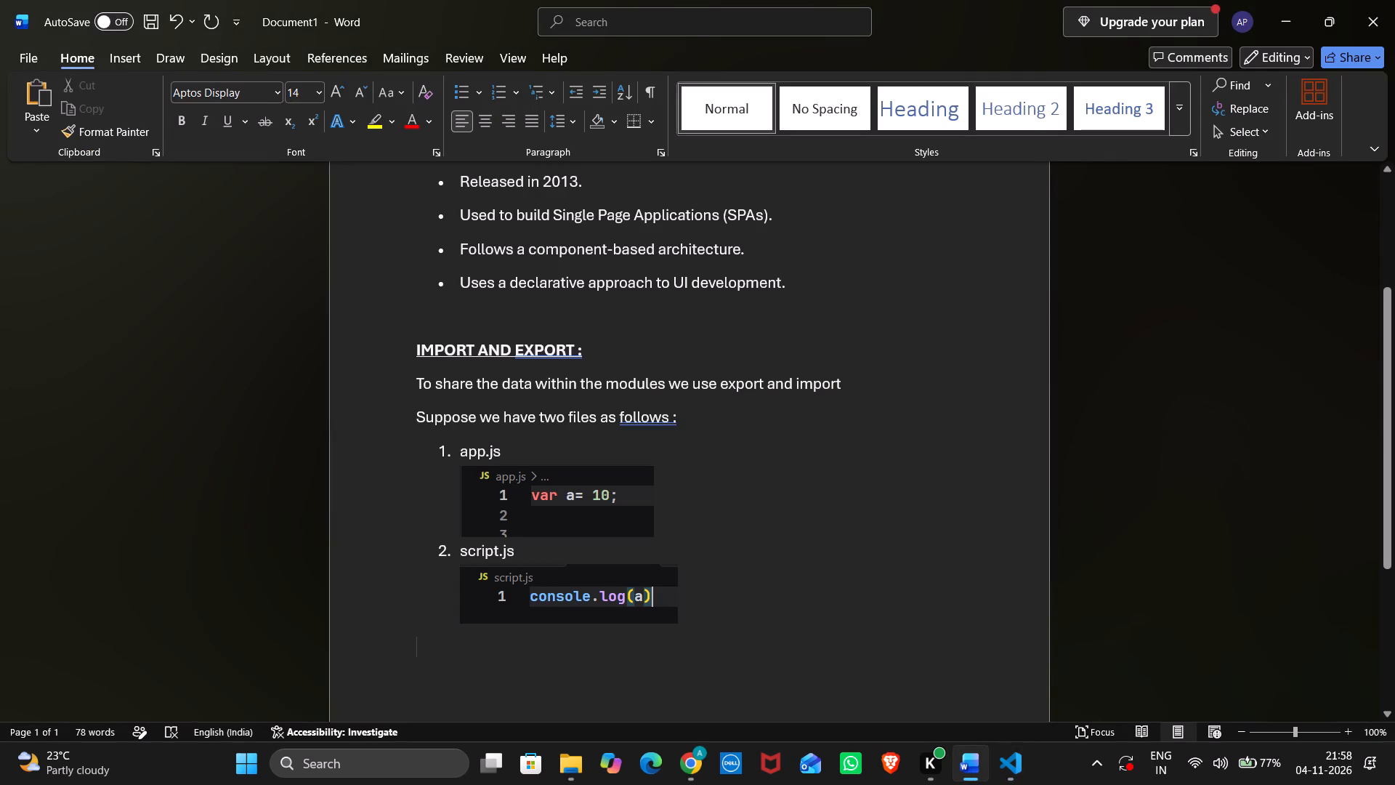
Delete "as follows :" from the end of the "Suppose we have two files" sentence.
{"action": "left_click", "coordinate": [755, 421]}
{"action": "left_click_drag", "start_coordinate": [692, 418], "coordinate": [613, 418]}
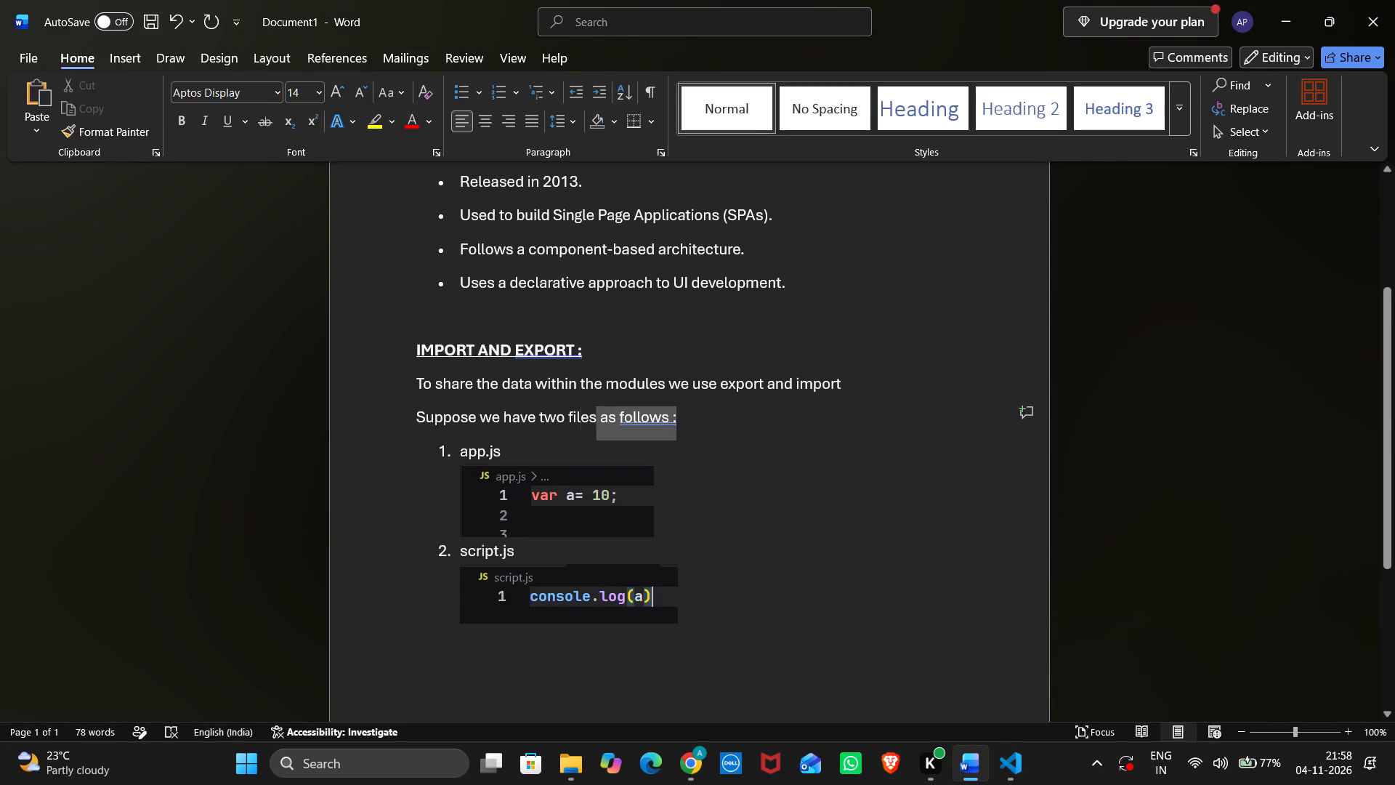
{"action": "left_click_drag", "start_coordinate": [613, 418], "coordinate": [600, 420]}
{"action": "key", "text": "BackSpace"}
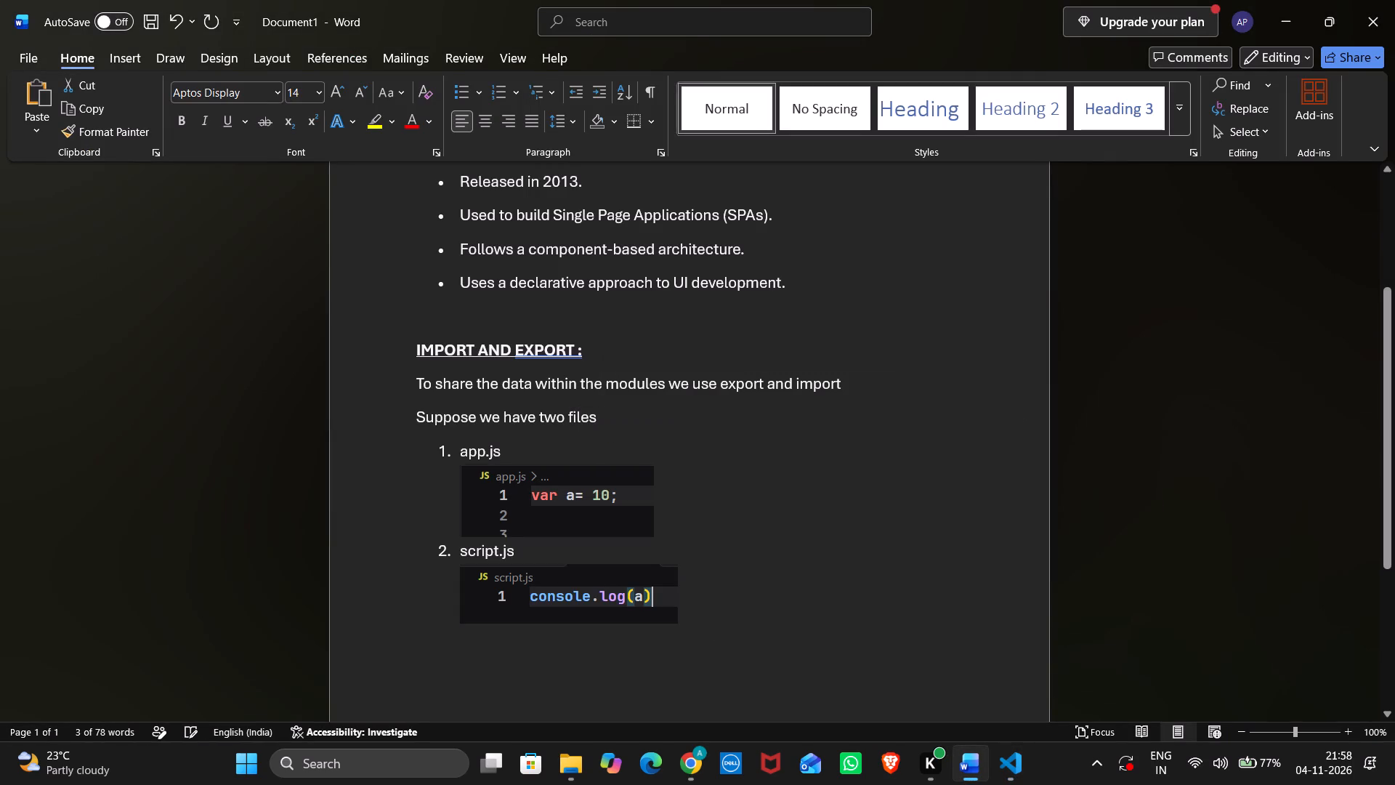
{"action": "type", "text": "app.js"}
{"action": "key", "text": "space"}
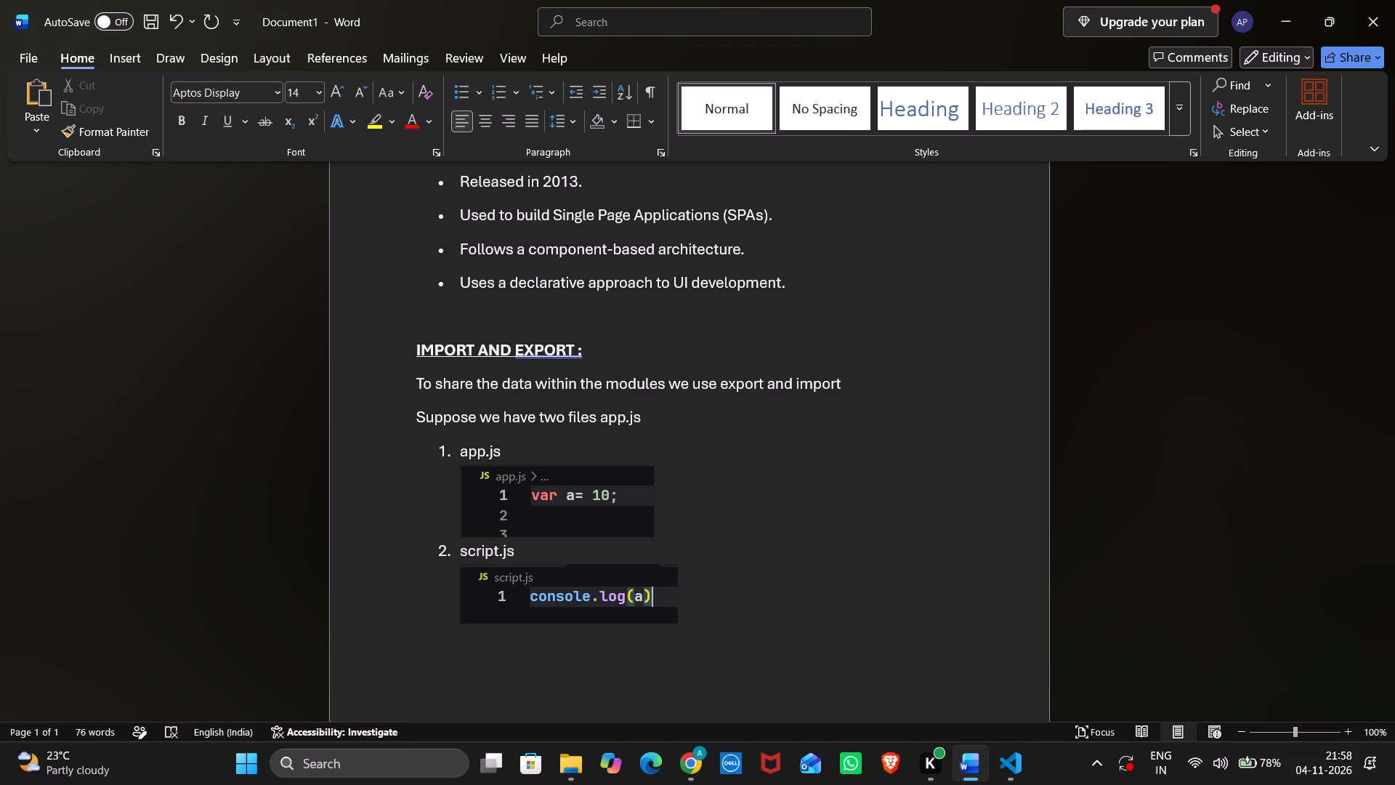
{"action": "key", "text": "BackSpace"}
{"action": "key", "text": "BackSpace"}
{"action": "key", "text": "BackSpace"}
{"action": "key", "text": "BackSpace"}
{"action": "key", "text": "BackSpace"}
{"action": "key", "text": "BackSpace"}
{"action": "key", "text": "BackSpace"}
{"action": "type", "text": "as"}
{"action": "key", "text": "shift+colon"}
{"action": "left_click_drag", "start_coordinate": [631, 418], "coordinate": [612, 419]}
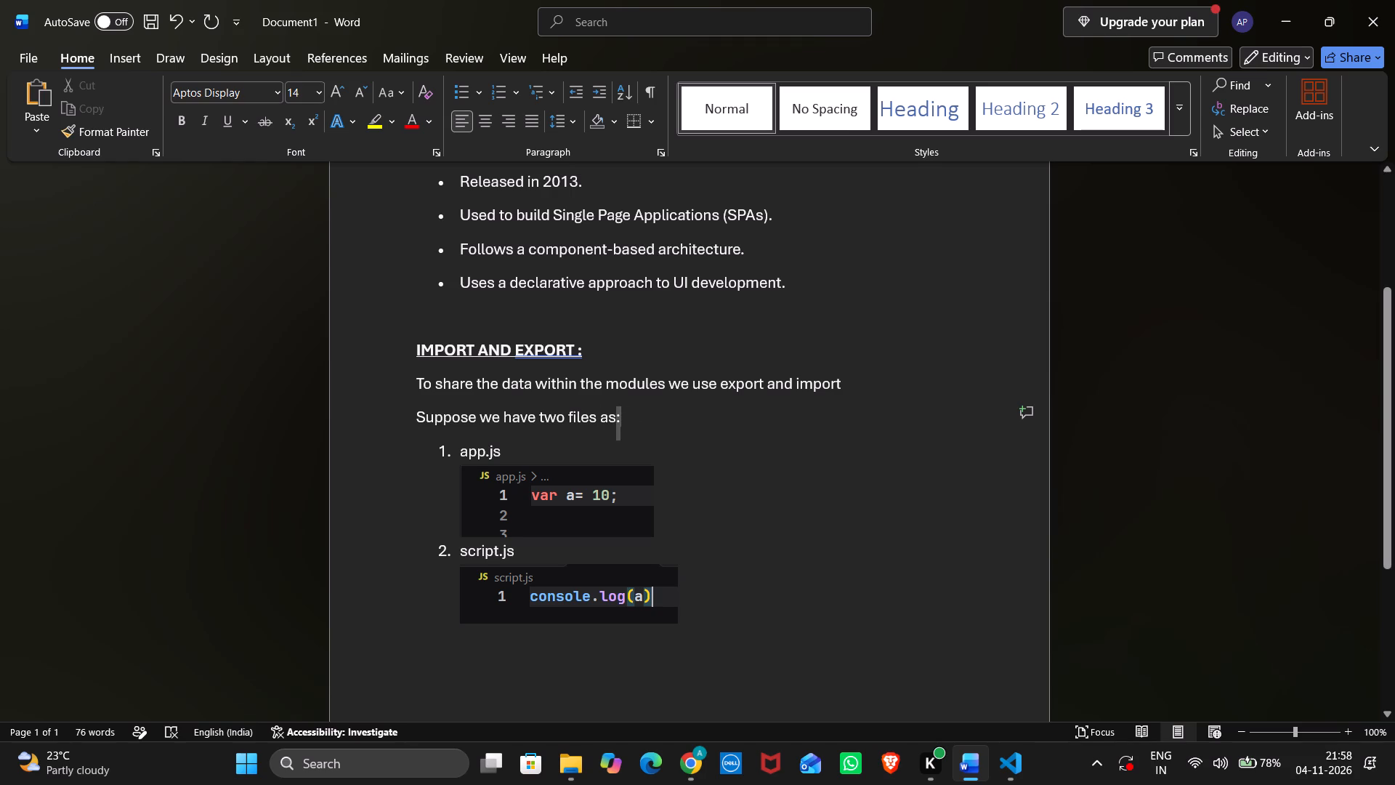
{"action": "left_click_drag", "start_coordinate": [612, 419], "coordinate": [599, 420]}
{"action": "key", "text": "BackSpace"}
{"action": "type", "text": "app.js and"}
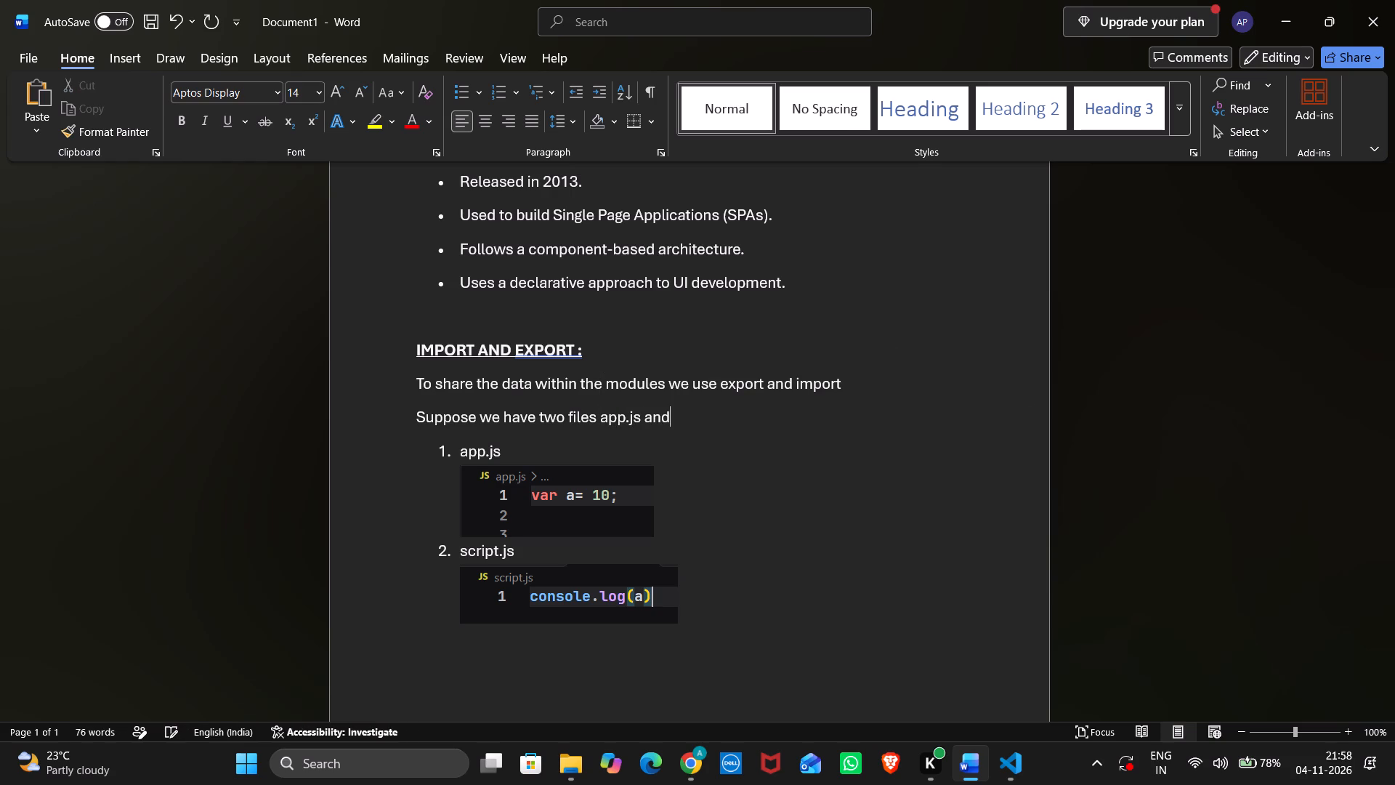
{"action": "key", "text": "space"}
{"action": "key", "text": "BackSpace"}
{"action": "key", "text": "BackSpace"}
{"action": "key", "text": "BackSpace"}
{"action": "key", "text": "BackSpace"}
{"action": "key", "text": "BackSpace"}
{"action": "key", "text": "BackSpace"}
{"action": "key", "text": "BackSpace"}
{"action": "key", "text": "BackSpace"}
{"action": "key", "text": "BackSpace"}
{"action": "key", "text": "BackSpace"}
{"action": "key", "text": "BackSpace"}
Complete the "Suppose we have two files" sentence with the quoted file names: 'app.js' and 'script.js'.
{"action": "type", "text": "'app"}
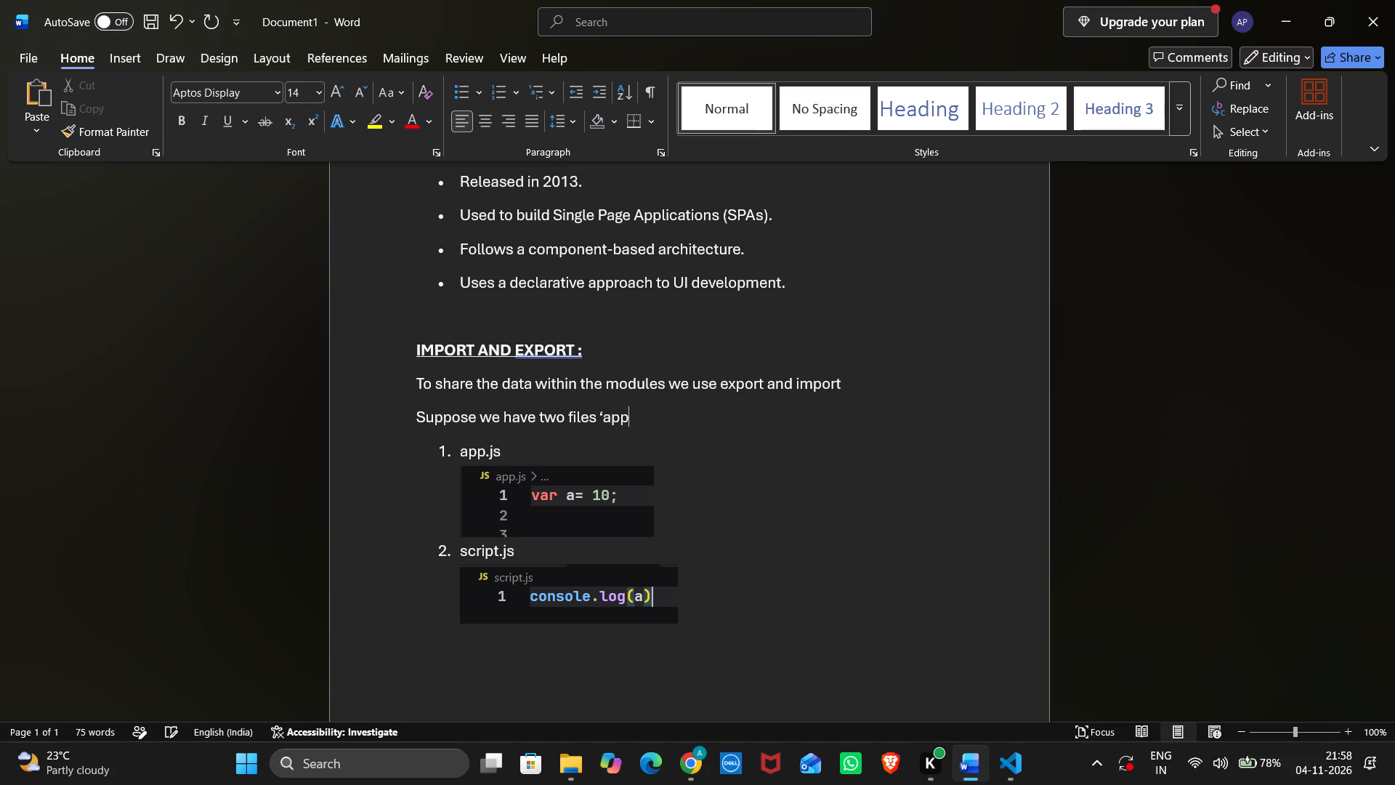
{"action": "type", "text": ".js;"}
{"action": "key", "text": "BackSpace"}
{"action": "type", "text": "' a"}
{"action": "type", "text": "nd"}
{"action": "key", "text": "space"}
{"action": "key", "text": "apostrophe"}
{"action": "type", "text": "sc"}
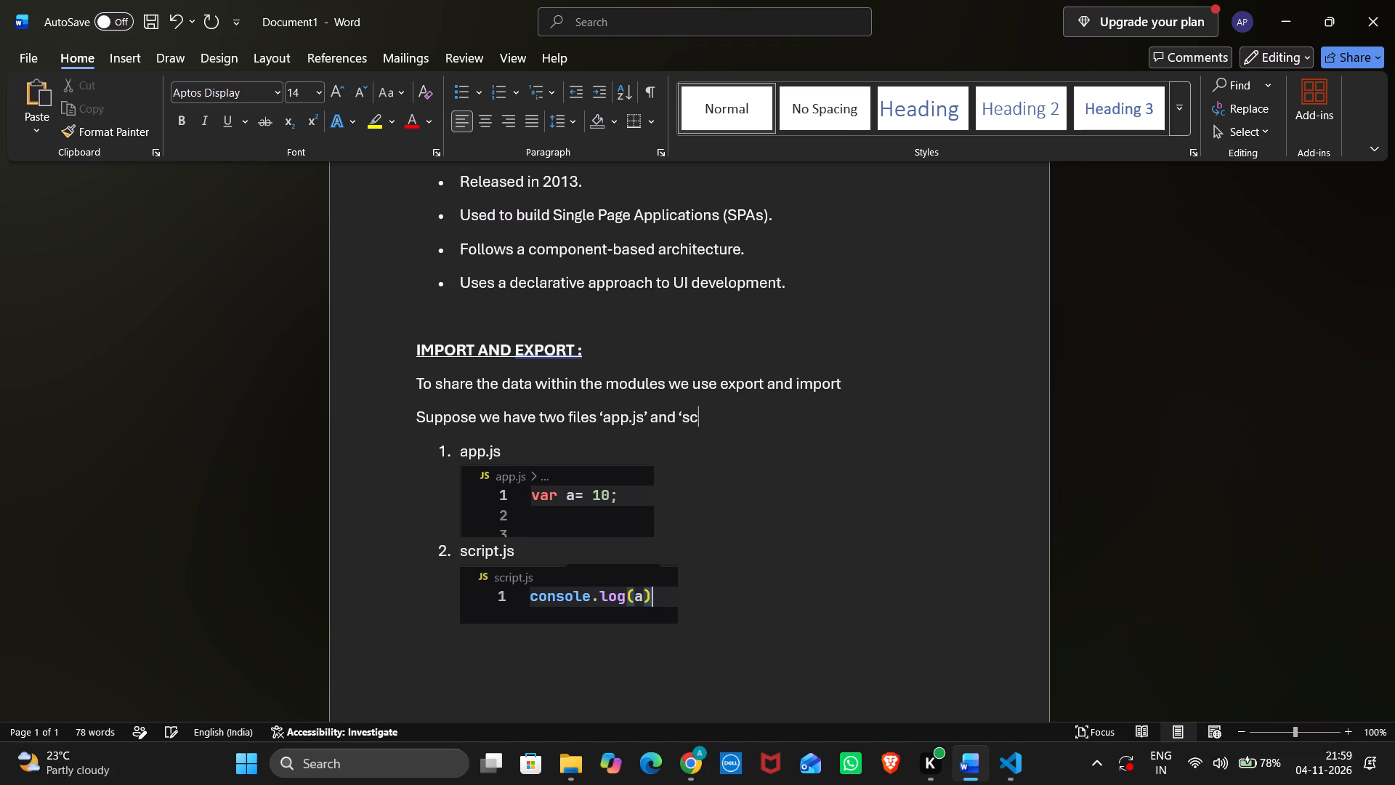
{"action": "type", "text": "ript.js'"}
{"action": "key", "text": "space"}
Insert "which has a variable 'a'" after 'app.js' and before "and" in the two-files sentence.
{"action": "key", "text": "Left"}
{"action": "key", "text": "Left"}
{"action": "key", "text": "Left"}
{"action": "key", "text": "Left"}
{"action": "key", "text": "Left"}
{"action": "key", "text": "Left"}
{"action": "key", "text": "Left"}
{"action": "key", "text": "Left"}
{"action": "key", "text": "Left"}
{"action": "key", "text": "Left"}
{"action": "key", "text": "Left"}
{"action": "key", "text": "Left"}
{"action": "key", "text": "Left"}
{"action": "key", "text": "Left"}
{"action": "key", "text": "Left"}
{"action": "key", "text": "Left"}
{"action": "key", "text": "space"}
{"action": "type", "text": "which has a varica"}
{"action": "key", "text": "BackSpace"}
{"action": "key", "text": "BackSpace"}
{"action": "key", "text": "v"}
{"action": "key", "text": "BackSpace"}
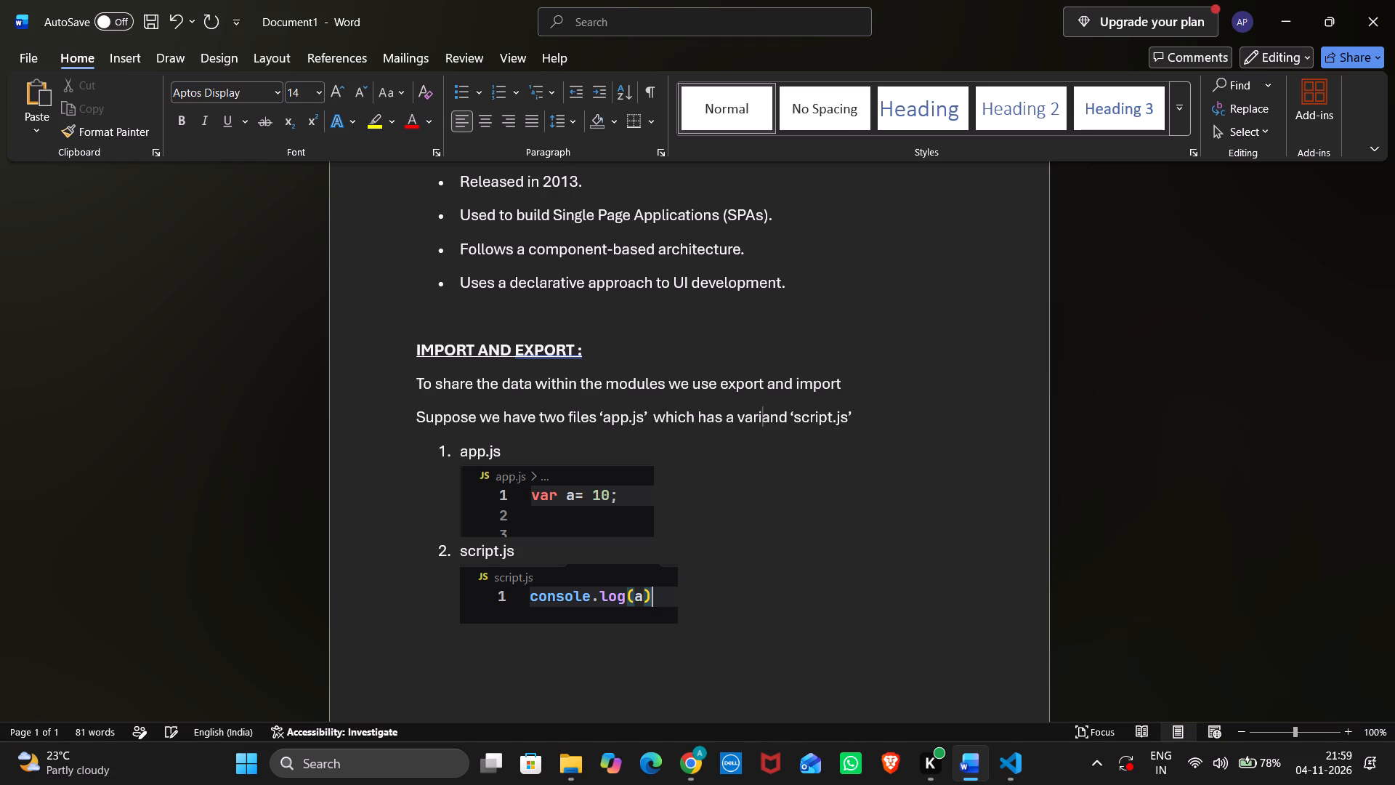
{"action": "type", "text": "bla"}
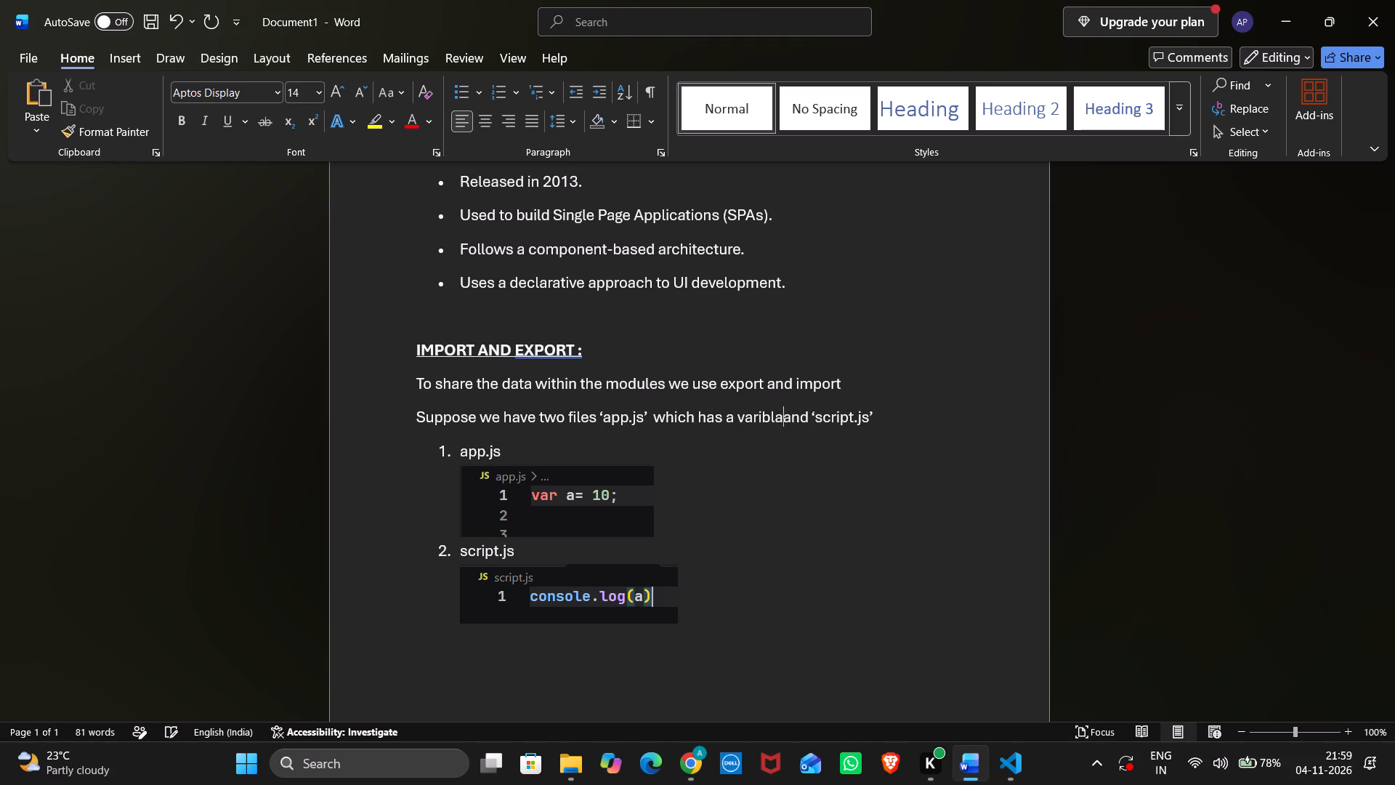
{"action": "key", "text": "BackSpace"}
{"action": "type", "text": "e a"}
{"action": "key", "text": "space"}
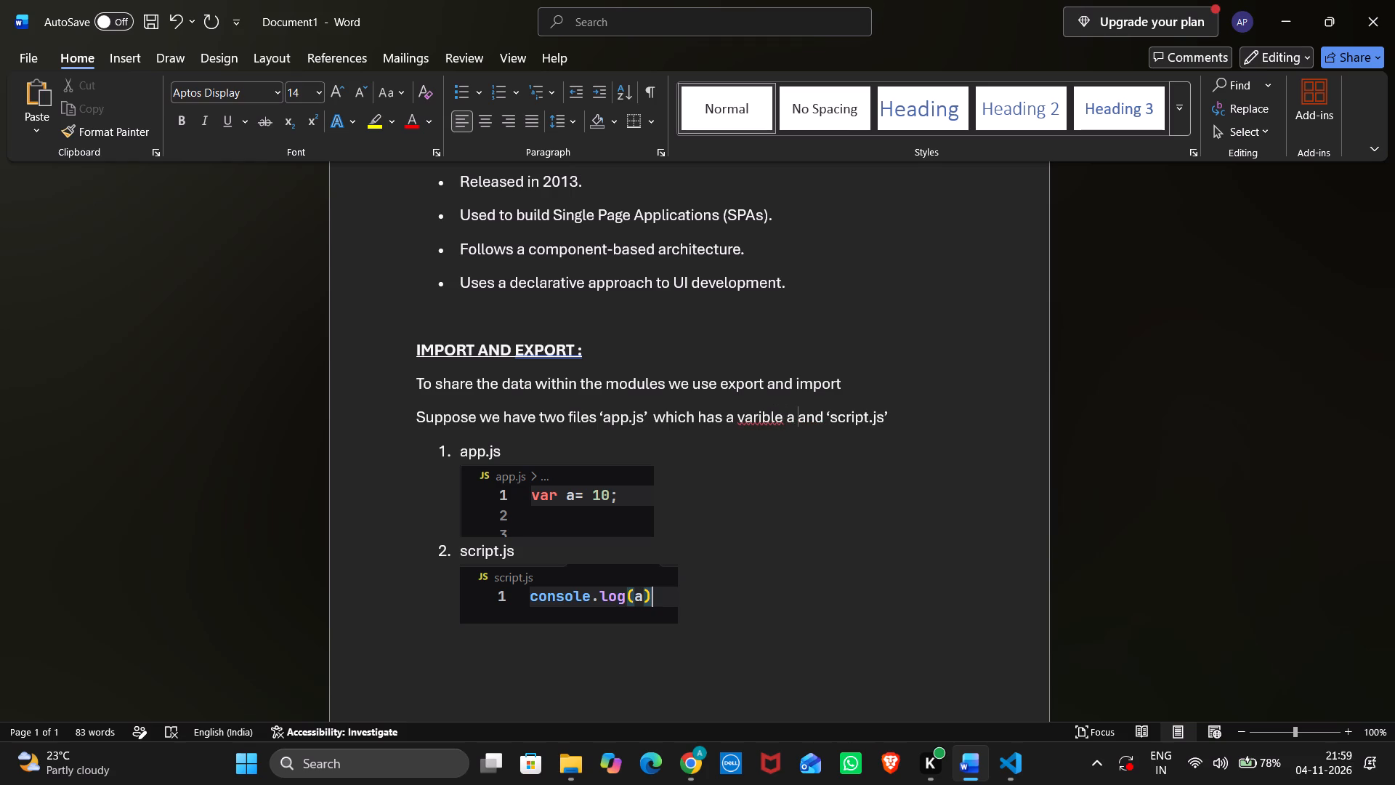
{"action": "key", "text": "BackSpace"}
{"action": "key", "text": "BackSpace"}
{"action": "key", "text": "BackSpace"}
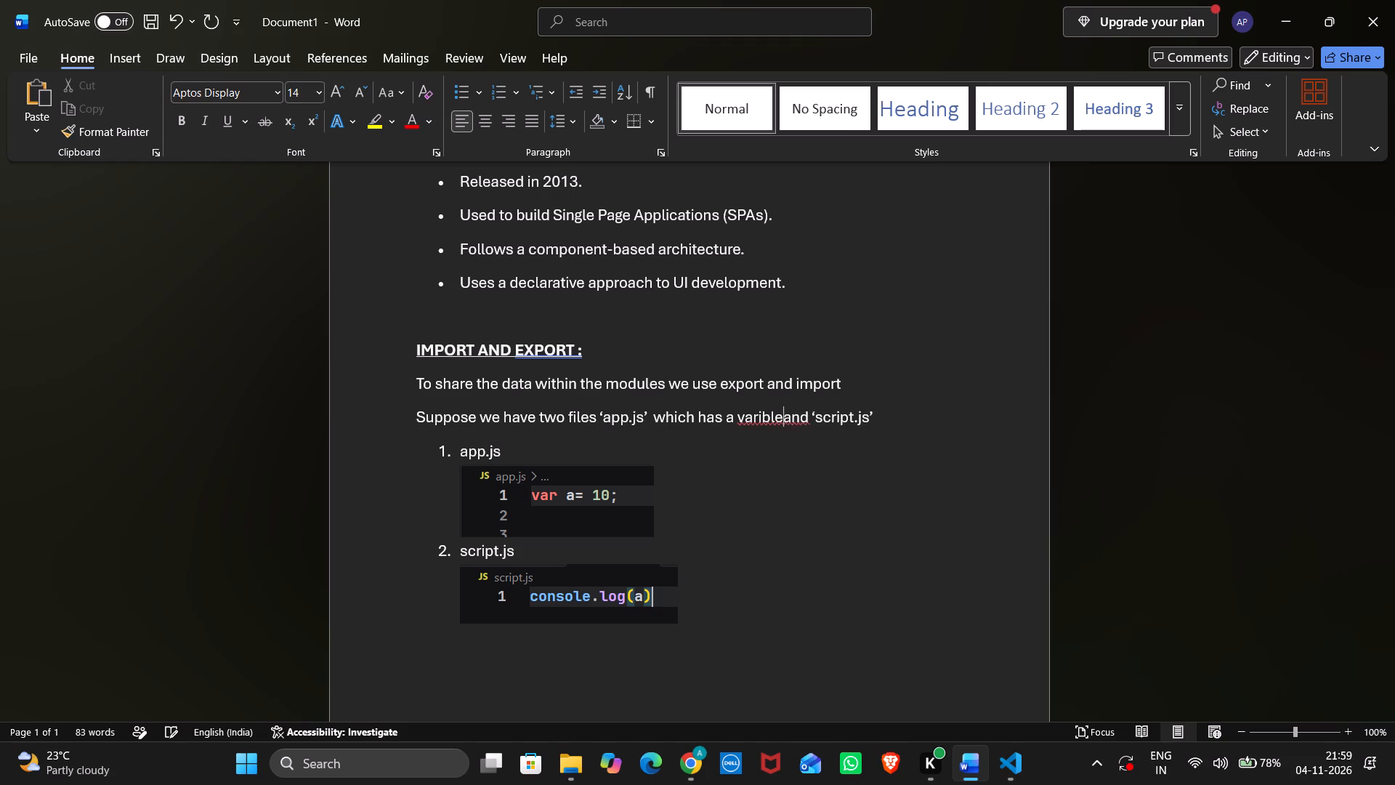
{"action": "key", "text": "BackSpace"}
{"action": "key", "text": "BackSpace"}
{"action": "key", "text": "BackSpace"}
{"action": "key", "text": "a"}
{"action": "type", "text": "ble"}
{"action": "key", "text": "space"}
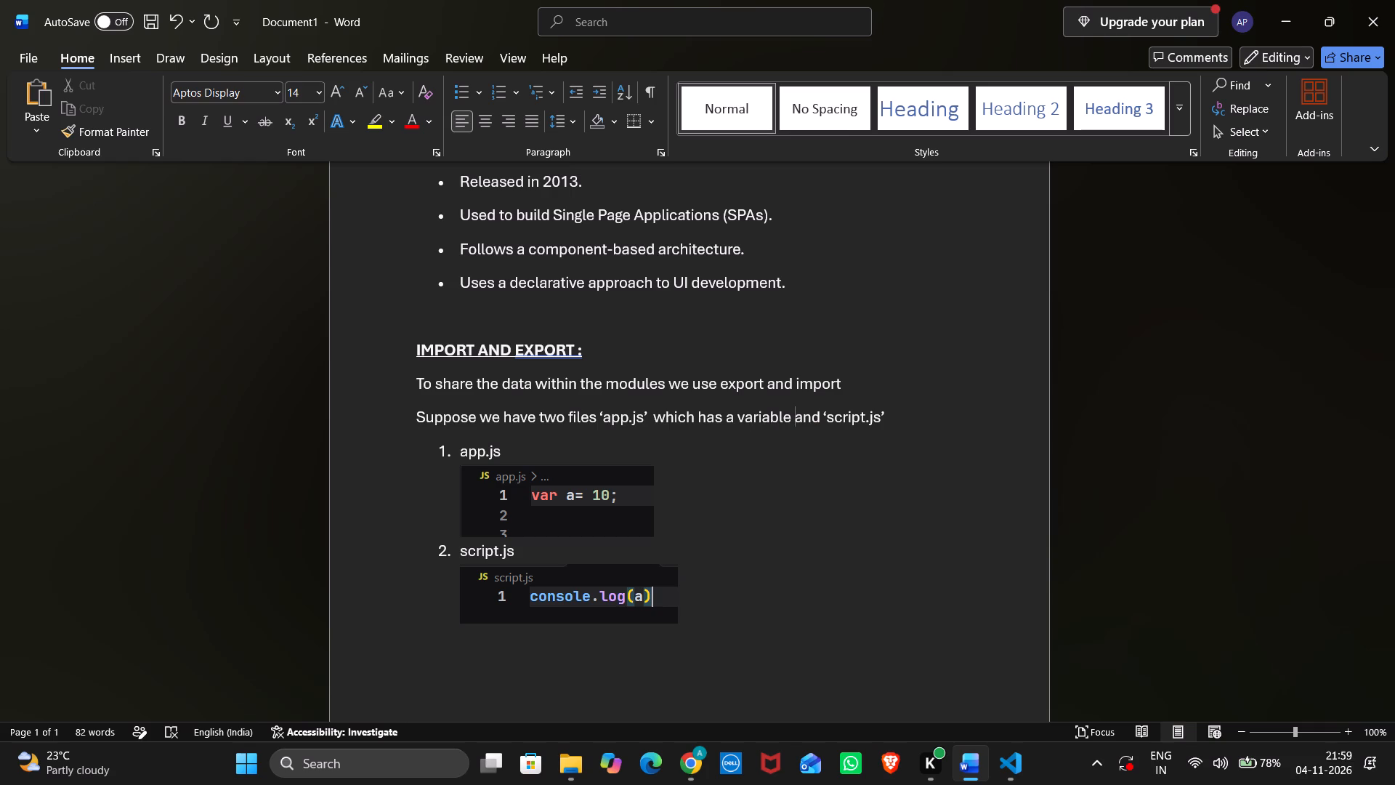
{"action": "type", "text": "'a'"}
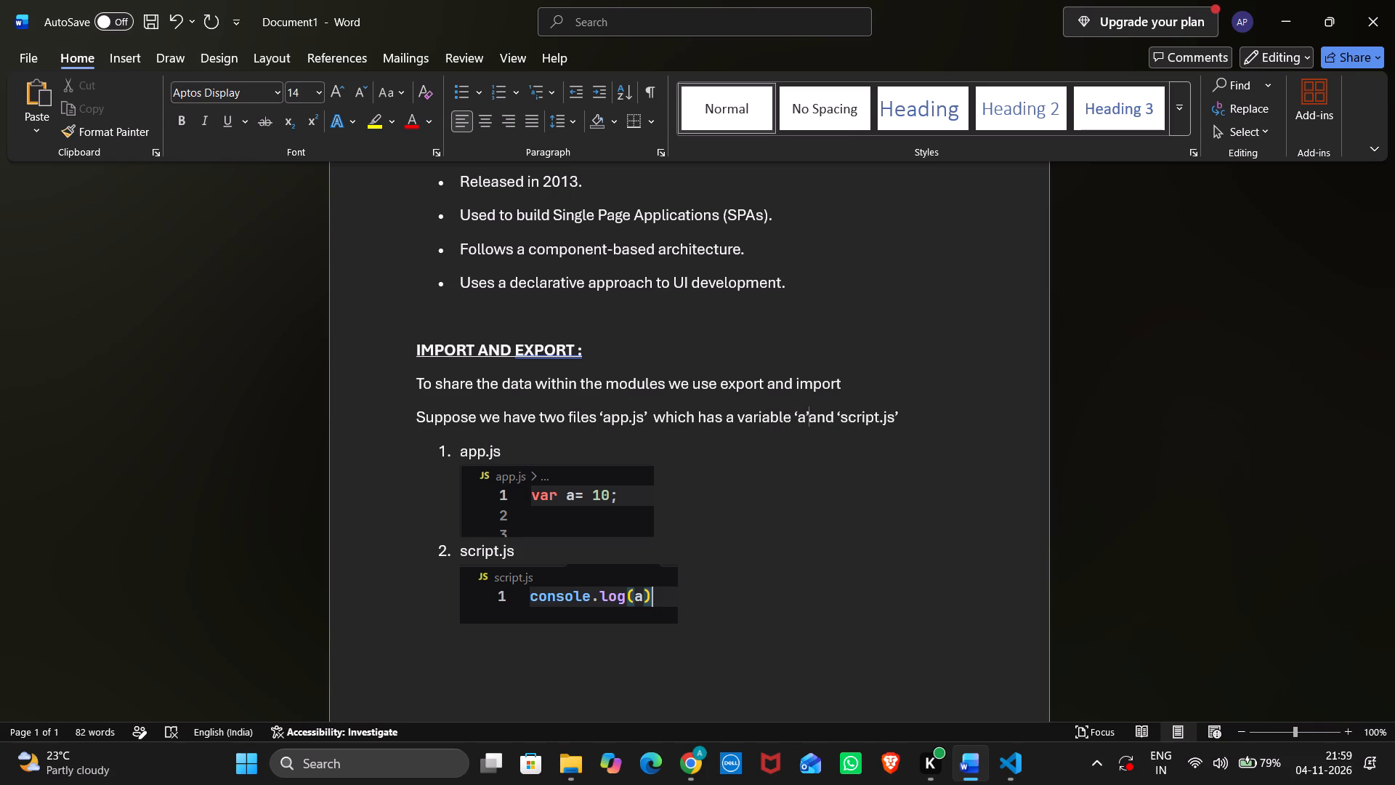
Add a space after 'a' in the two-files sentence and extend its end with "which wants to print it as follows :".
{"action": "key", "text": "space"}
{"action": "key", "text": "Right"}
{"action": "key", "text": "Right"}
{"action": "key", "text": "Right"}
{"action": "key", "text": "Right"}
{"action": "key", "text": "Right"}
{"action": "key", "text": "Right"}
{"action": "key", "text": "Right"}
{"action": "key", "text": "Right"}
{"action": "key", "text": "Right"}
{"action": "key", "text": "Right"}
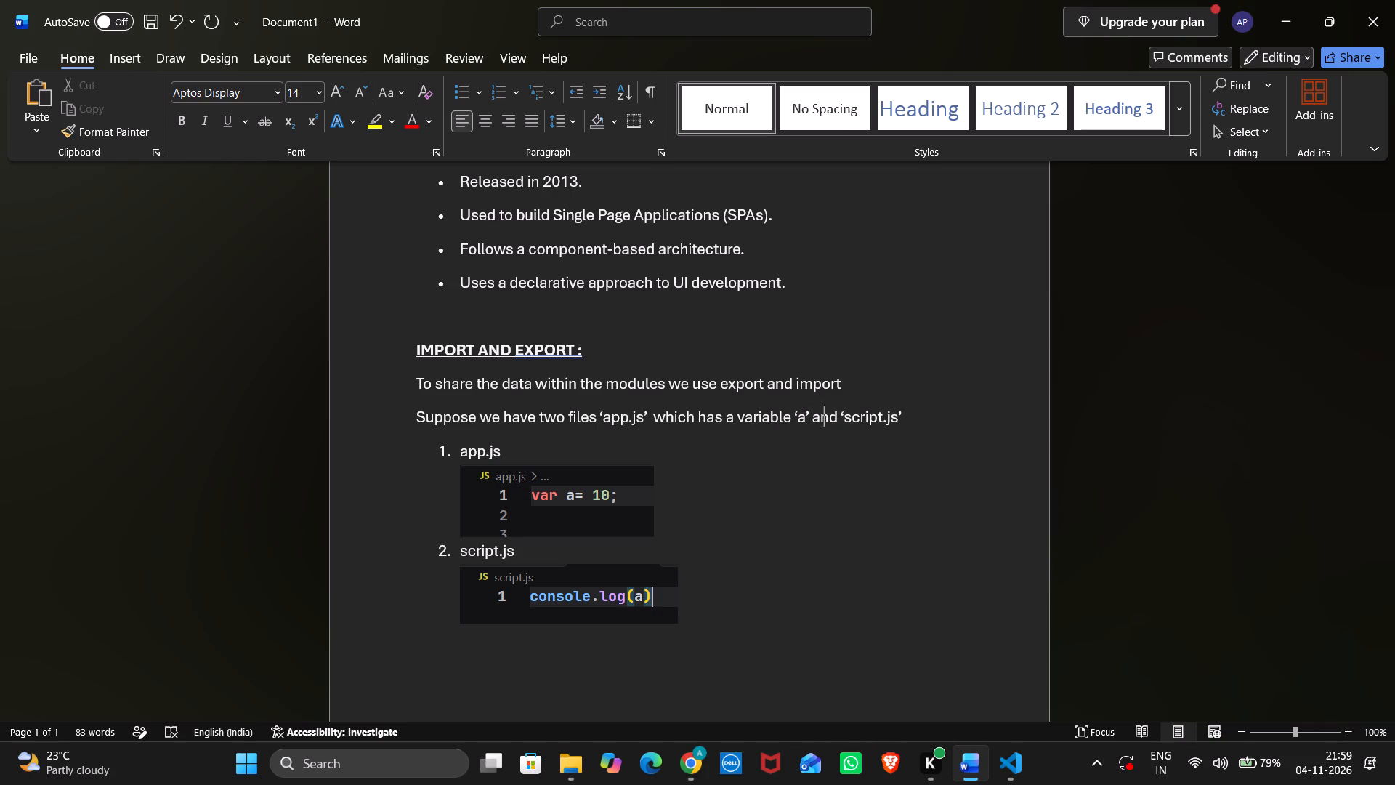
{"action": "key", "text": "Right"}
{"action": "key", "text": "Right"}
{"action": "key", "text": "Right"}
{"action": "key", "text": "Right"}
{"action": "key", "text": "Right"}
{"action": "key", "text": "space"}
{"action": "type", "text": "which wants"}
{"action": "key", "text": "space"}
{"action": "type", "text": "to print it"}
{"action": "key", "text": "space"}
{"action": "type", "text": "as follows"}
{"action": "key", "text": "space"}
{"action": "type", "text": ":"}
{"action": "key", "text": "space"}
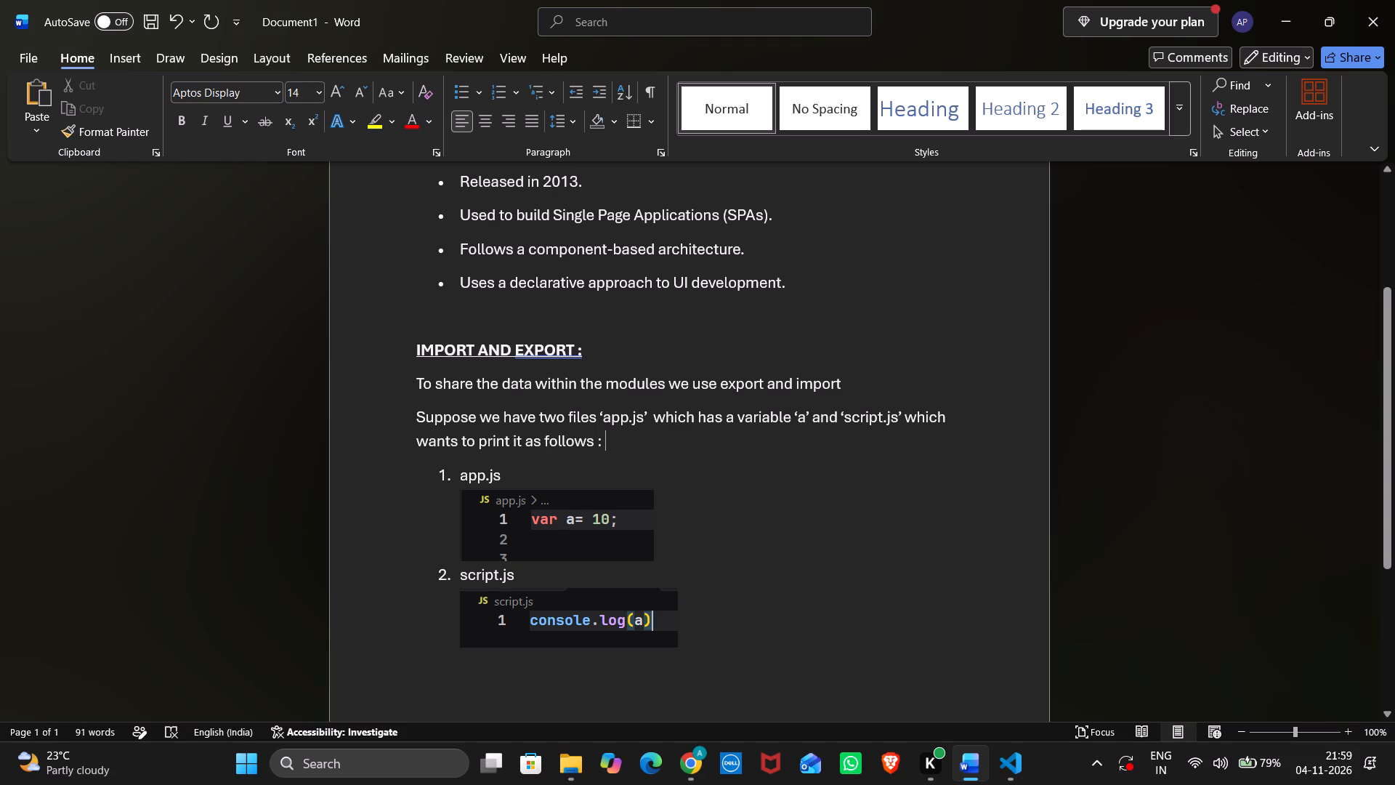
Switch to the live preview page in Chrome and snip the Uncaught ReferenceError entry in the console.
{"action": "scroll", "coordinate": [729, 526], "scroll_direction": "down", "scroll_amount": 2}
{"action": "scroll", "coordinate": [729, 527], "scroll_direction": "up", "scroll_amount": 2}
{"action": "scroll", "coordinate": [729, 527], "scroll_direction": "down", "scroll_amount": 2}
{"action": "key", "text": "alt+Tab"}
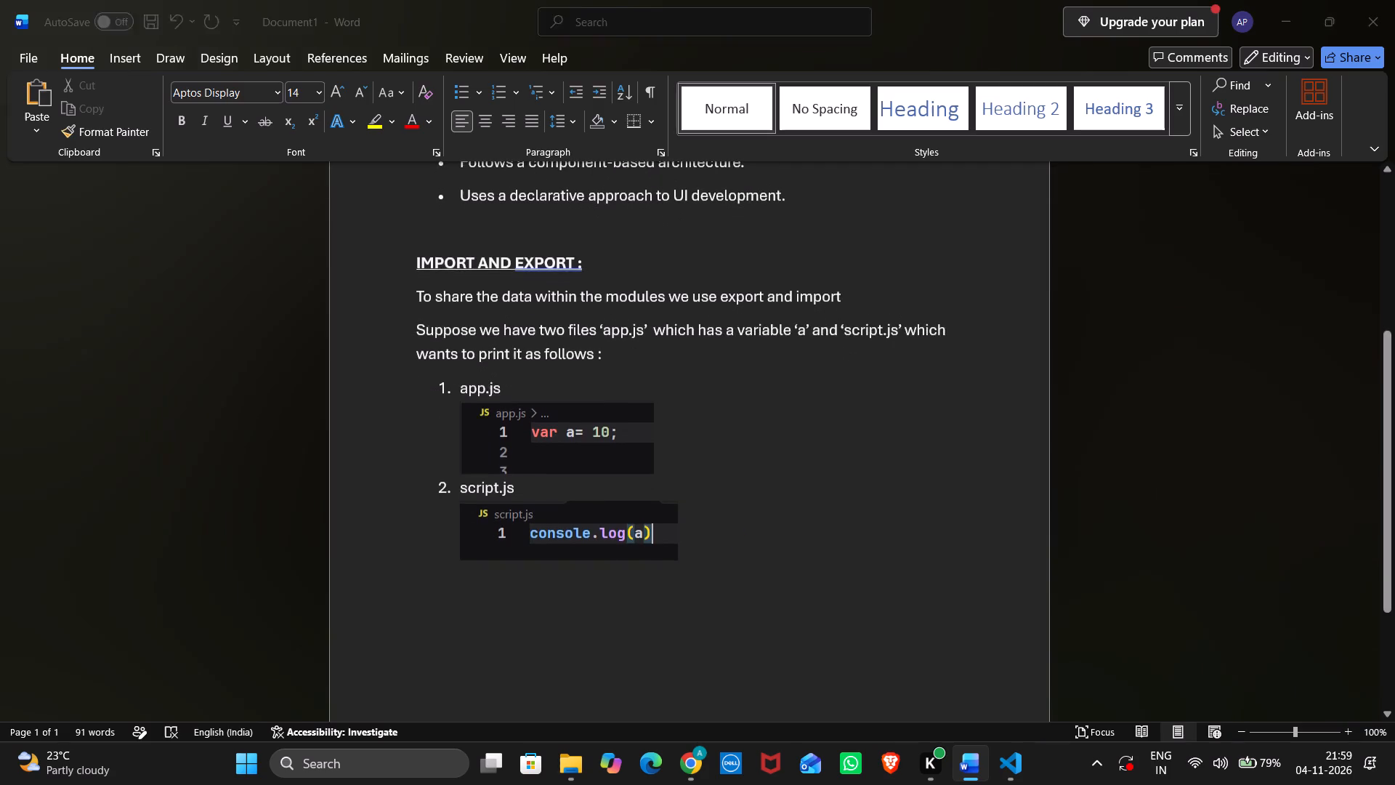
{"action": "key", "text": "alt+Tab"}
{"action": "key", "text": "alt+Tab"}
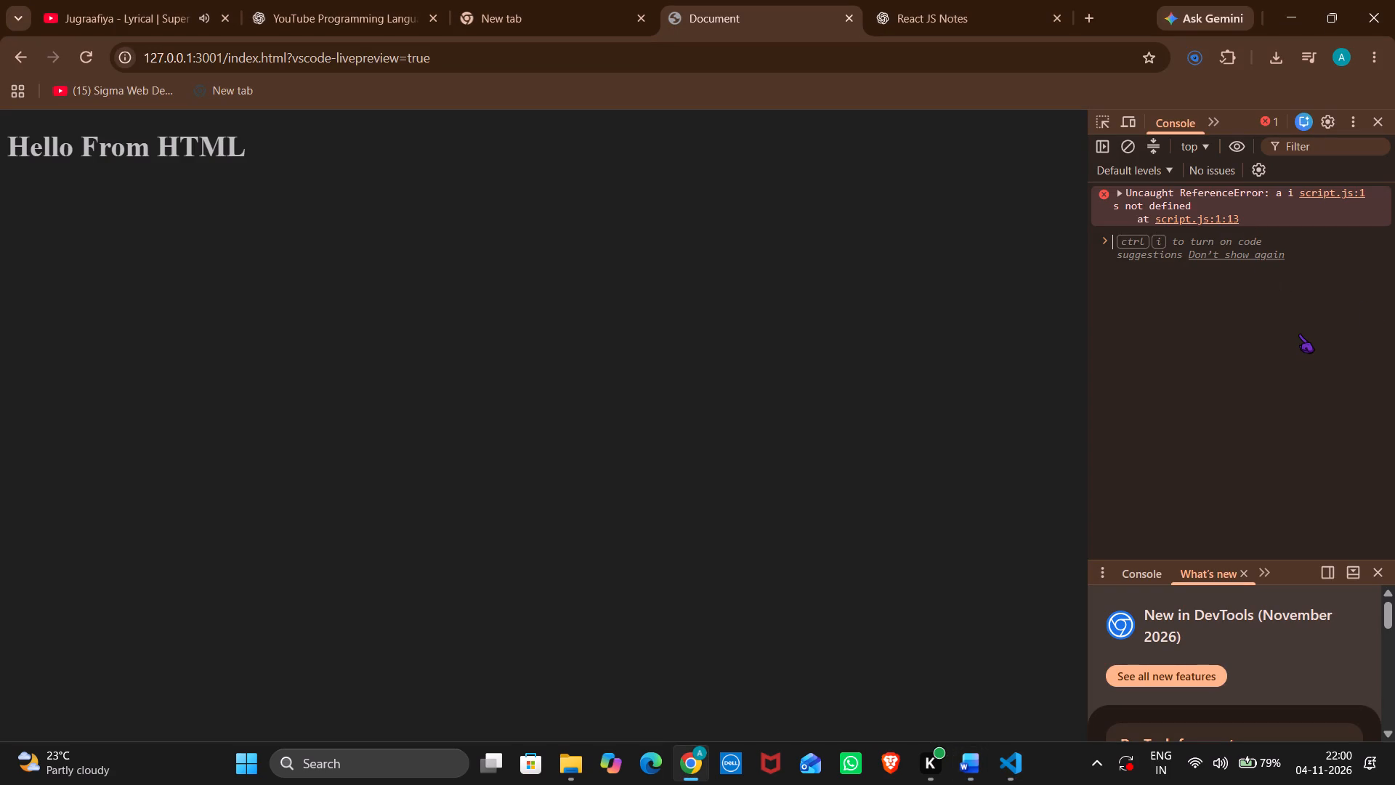
{"action": "key", "text": "Tab"}
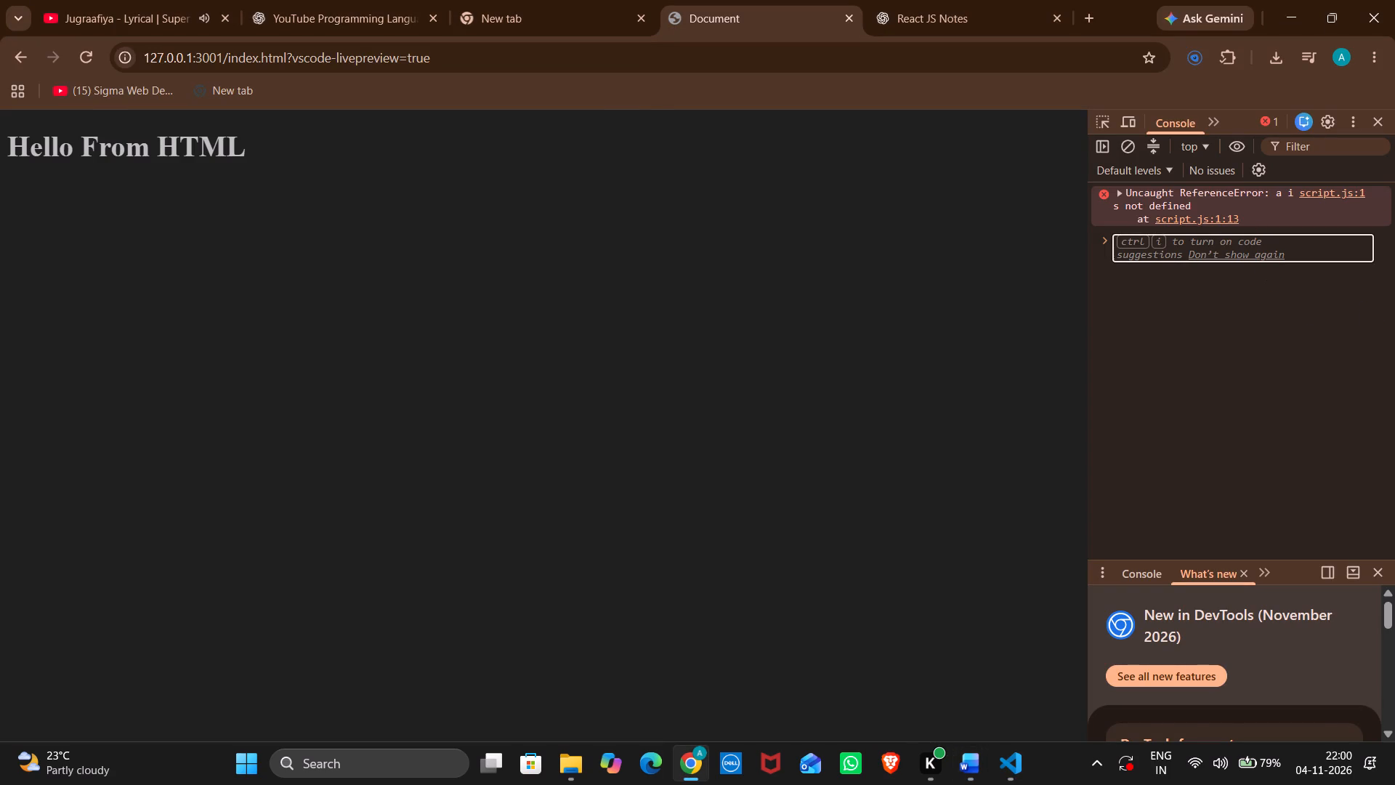
{"action": "key", "text": "alt+Tab"}
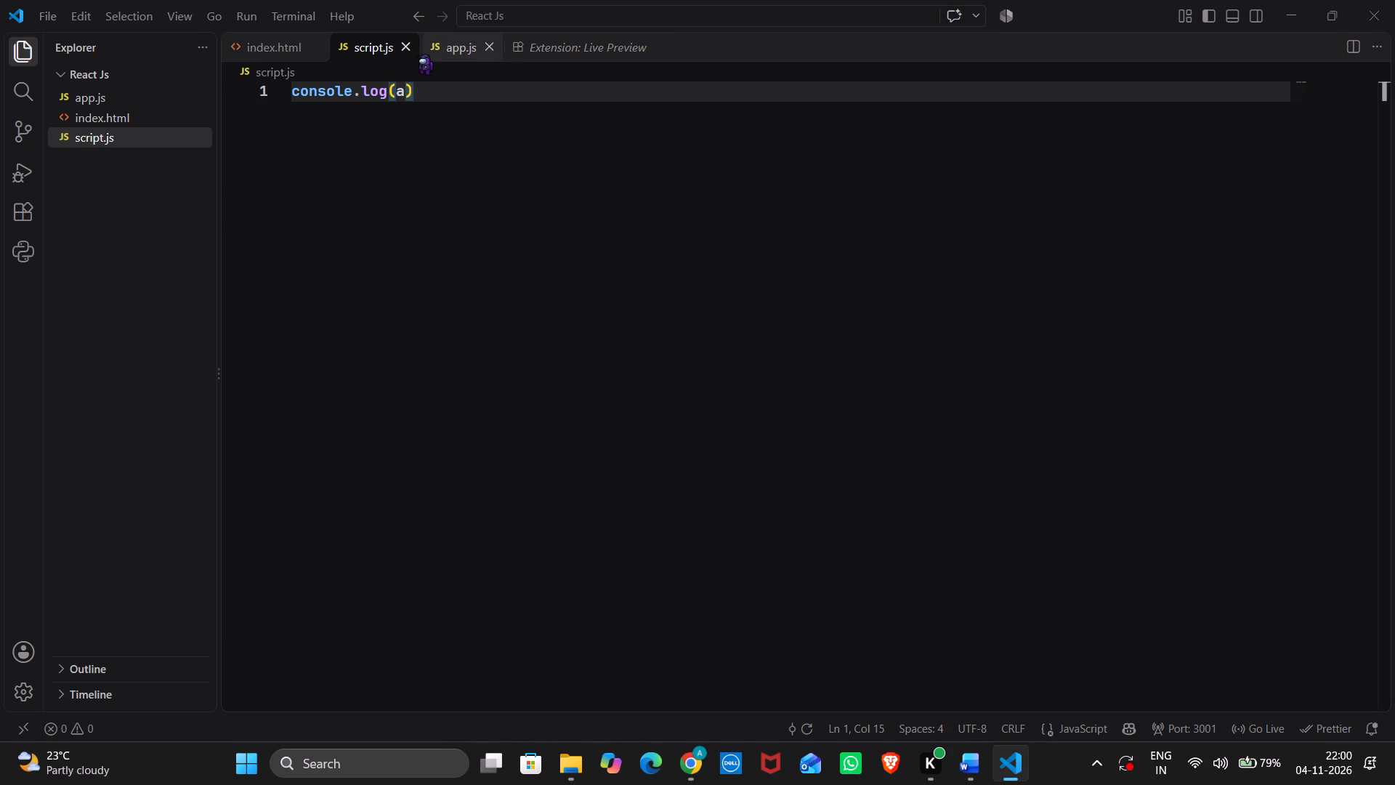
{"action": "left_click", "coordinate": [447, 47]}
{"action": "left_click", "coordinate": [377, 43]}
{"action": "key", "text": "alt+Tab"}
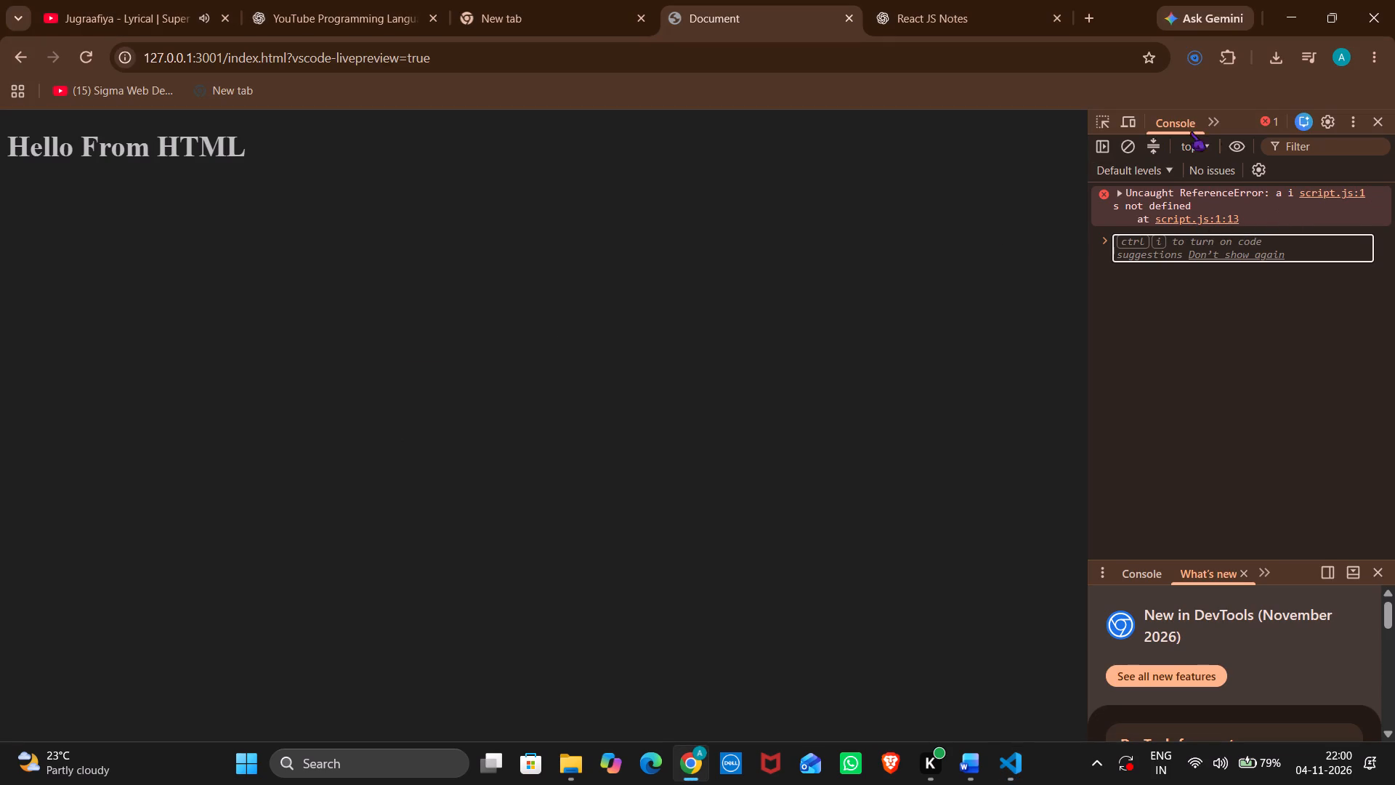
{"action": "left_click", "coordinate": [1394, 119]}
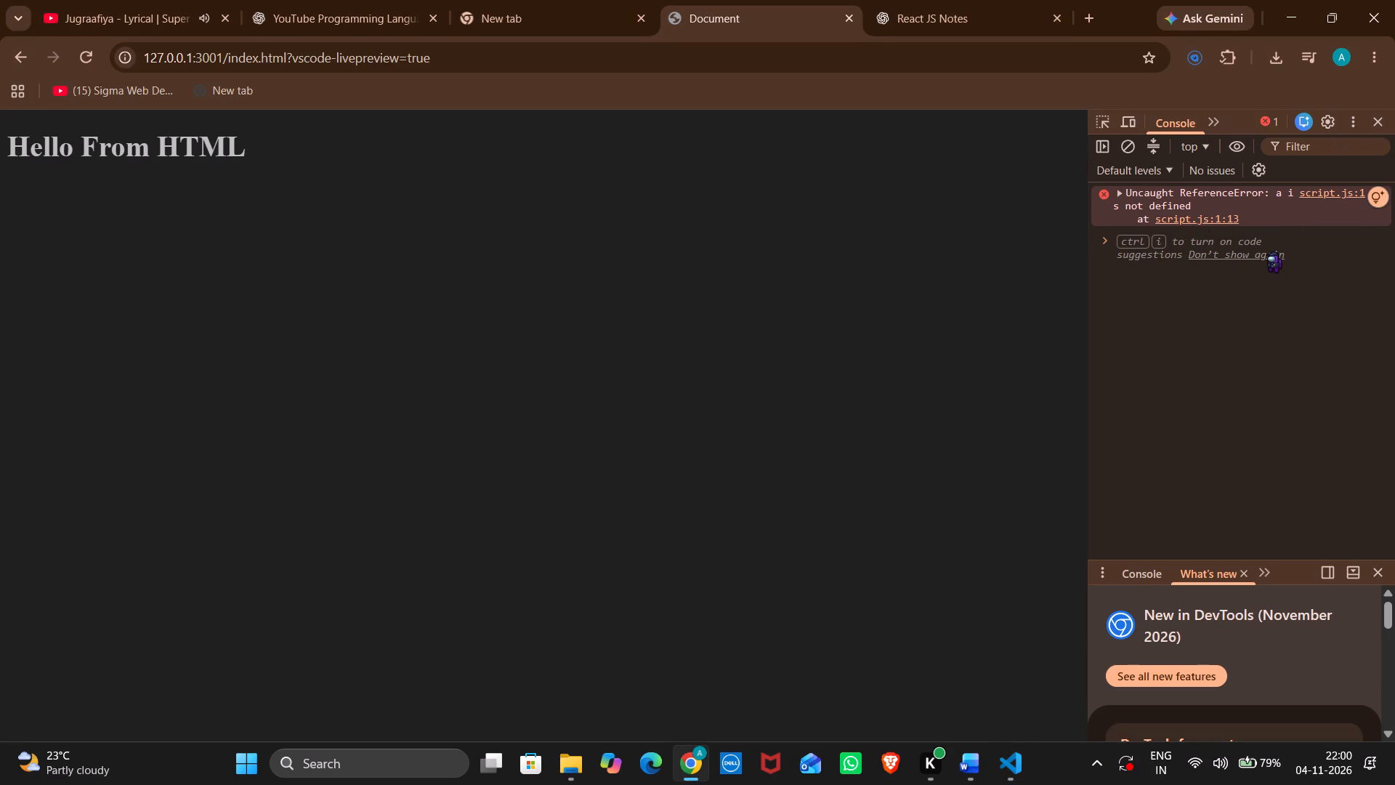
{"action": "scroll", "coordinate": [1271, 251], "scroll_direction": "up", "scroll_amount": 2}
{"action": "key", "text": "shift+super+s"}
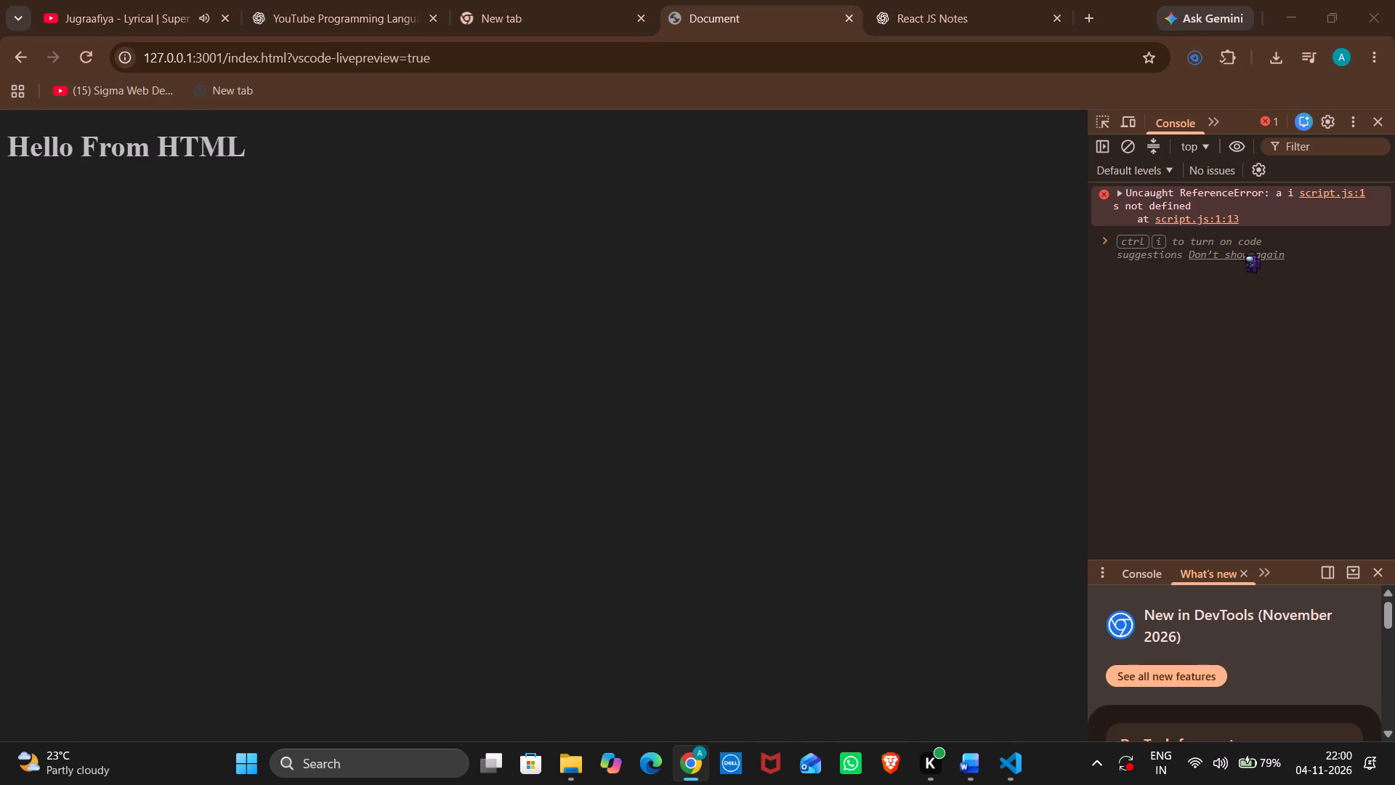
{"action": "left_click_drag", "start_coordinate": [1091, 189], "coordinate": [1348, 232]}
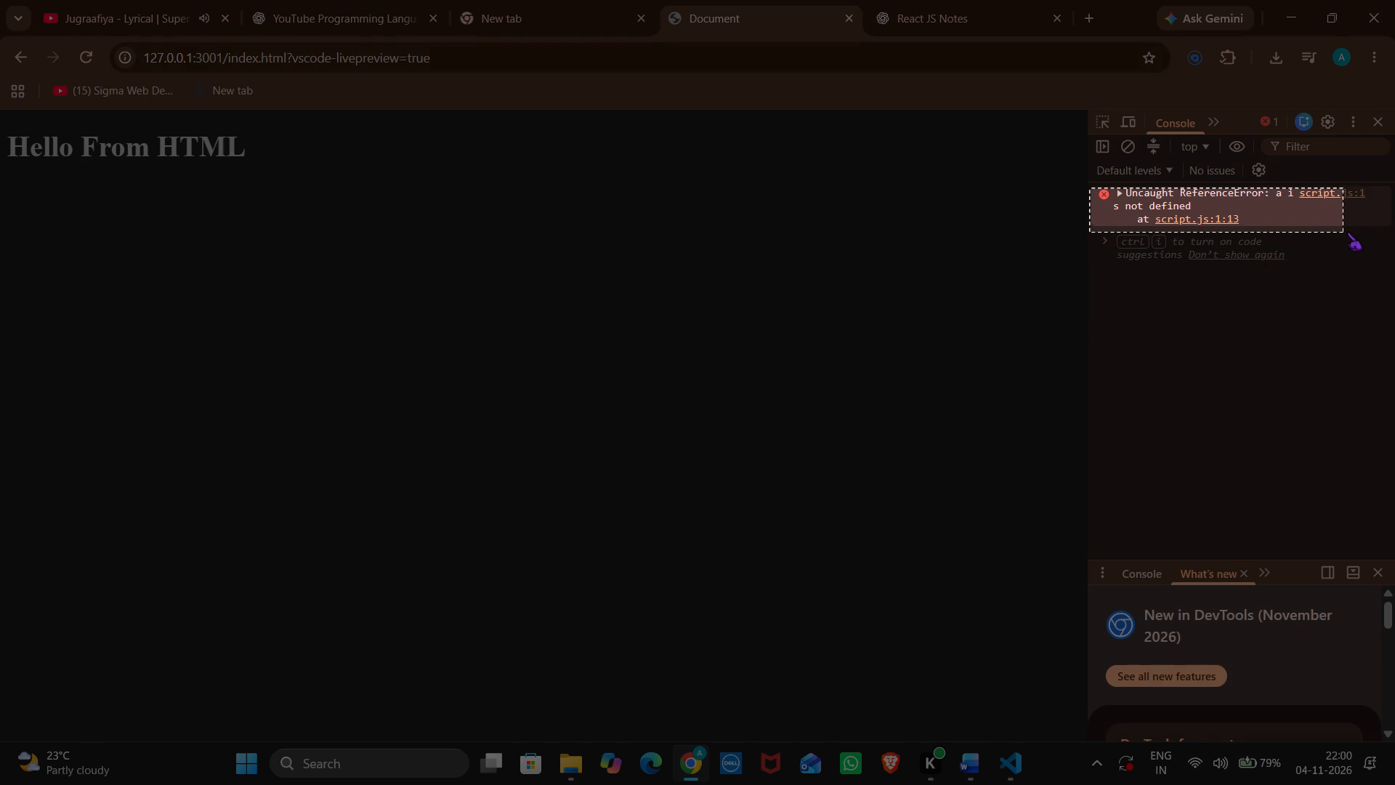
{"action": "left_click_drag", "start_coordinate": [1348, 232], "coordinate": [1384, 229]}
Back in Word, add an unindented "Output:" line below the script.js snip and paste the console error snip under it.
{"action": "key", "text": "alt+Tab"}
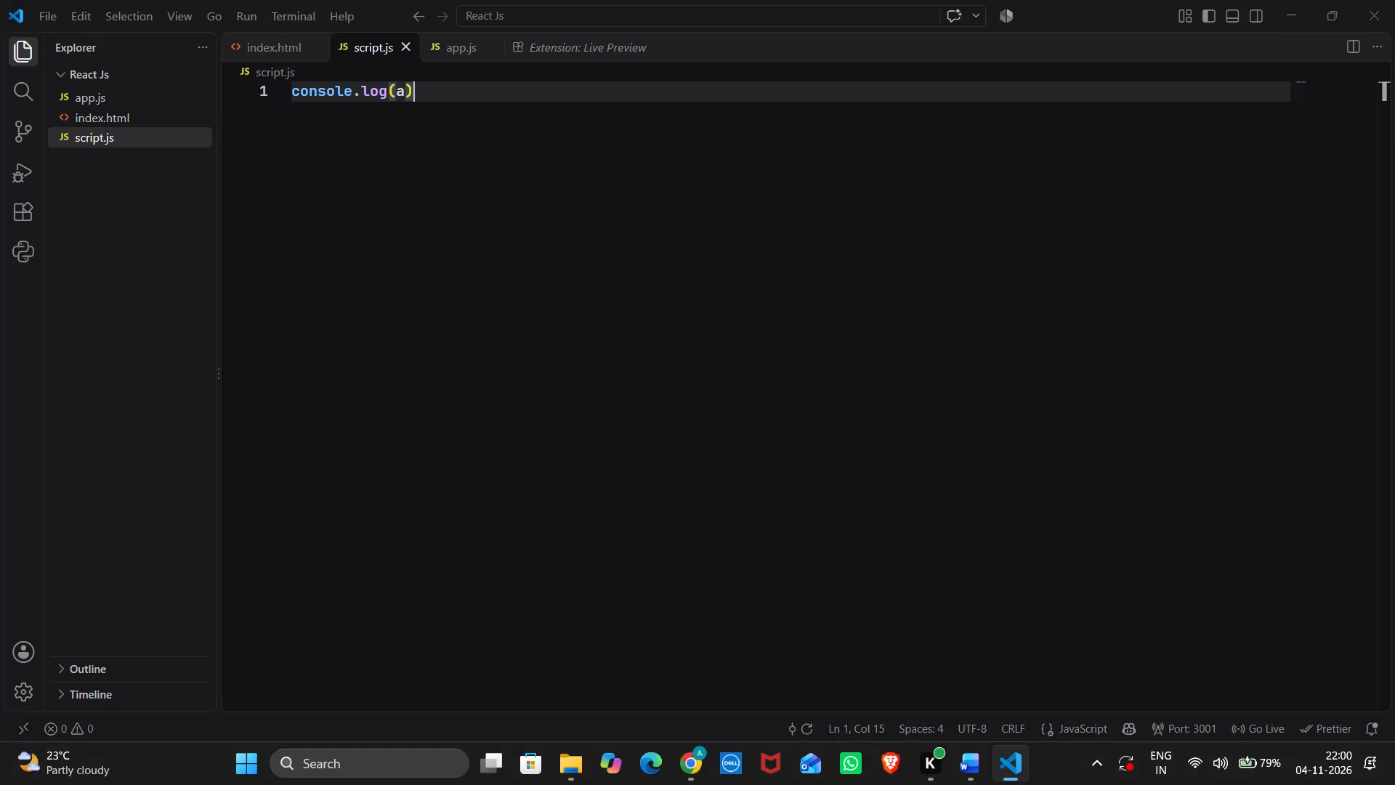
{"action": "key", "text": "alt+Tab"}
{"action": "key", "text": "alt+Tab"}
{"action": "left_click", "coordinate": [763, 536]}
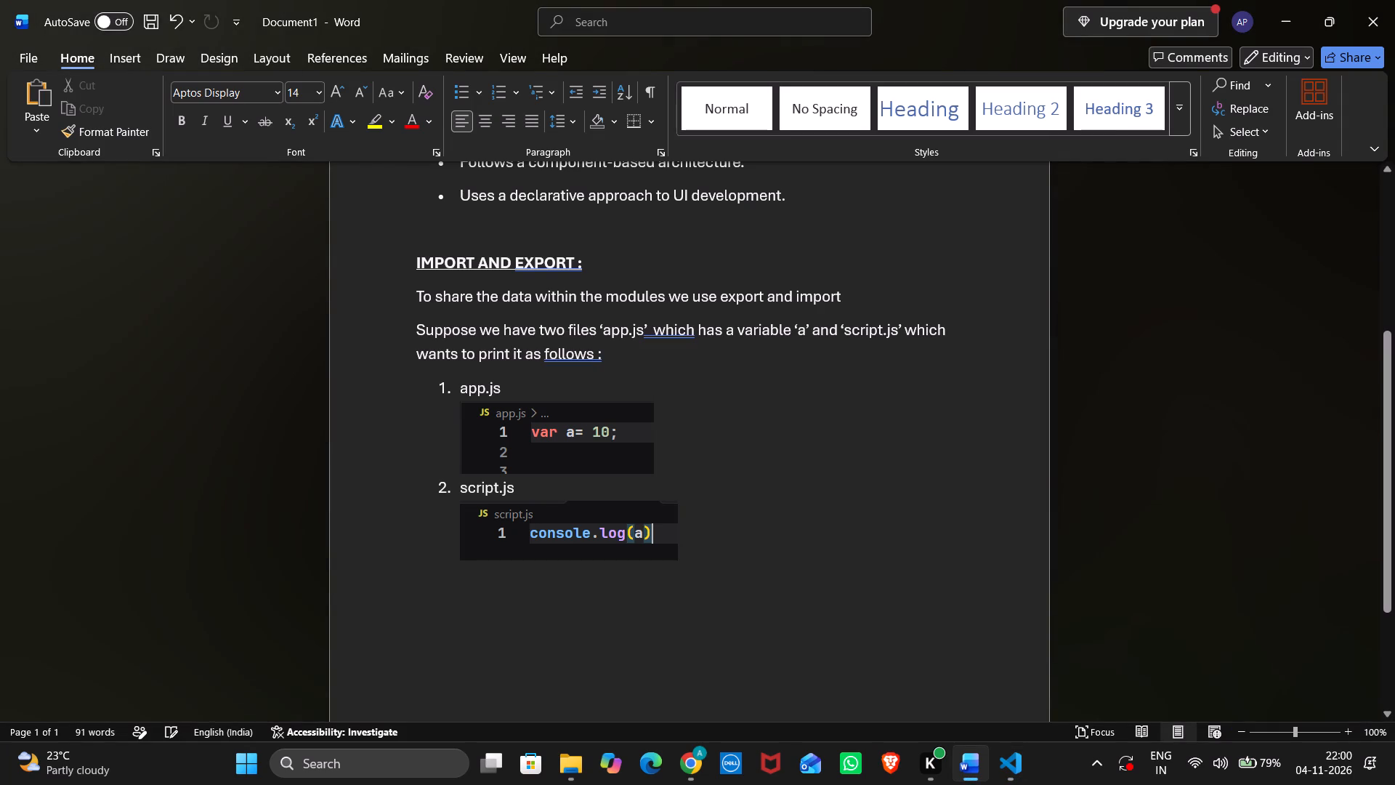
{"action": "key", "text": "Return"}
{"action": "key", "text": "BackSpace"}
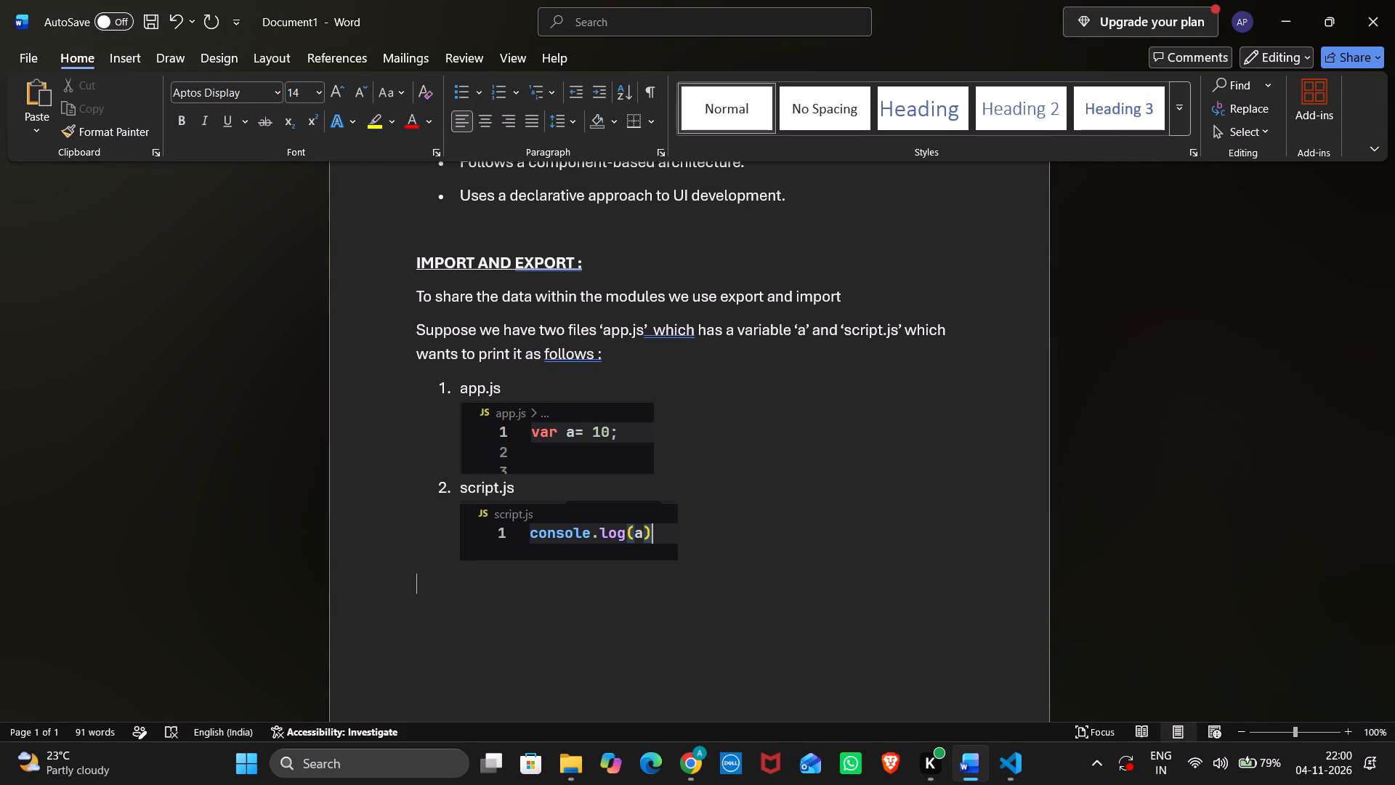
{"action": "type", "text": "Output:"}
{"action": "key", "text": "space"}
{"action": "key", "text": "Return"}
{"action": "key", "text": "ctrl+v"}
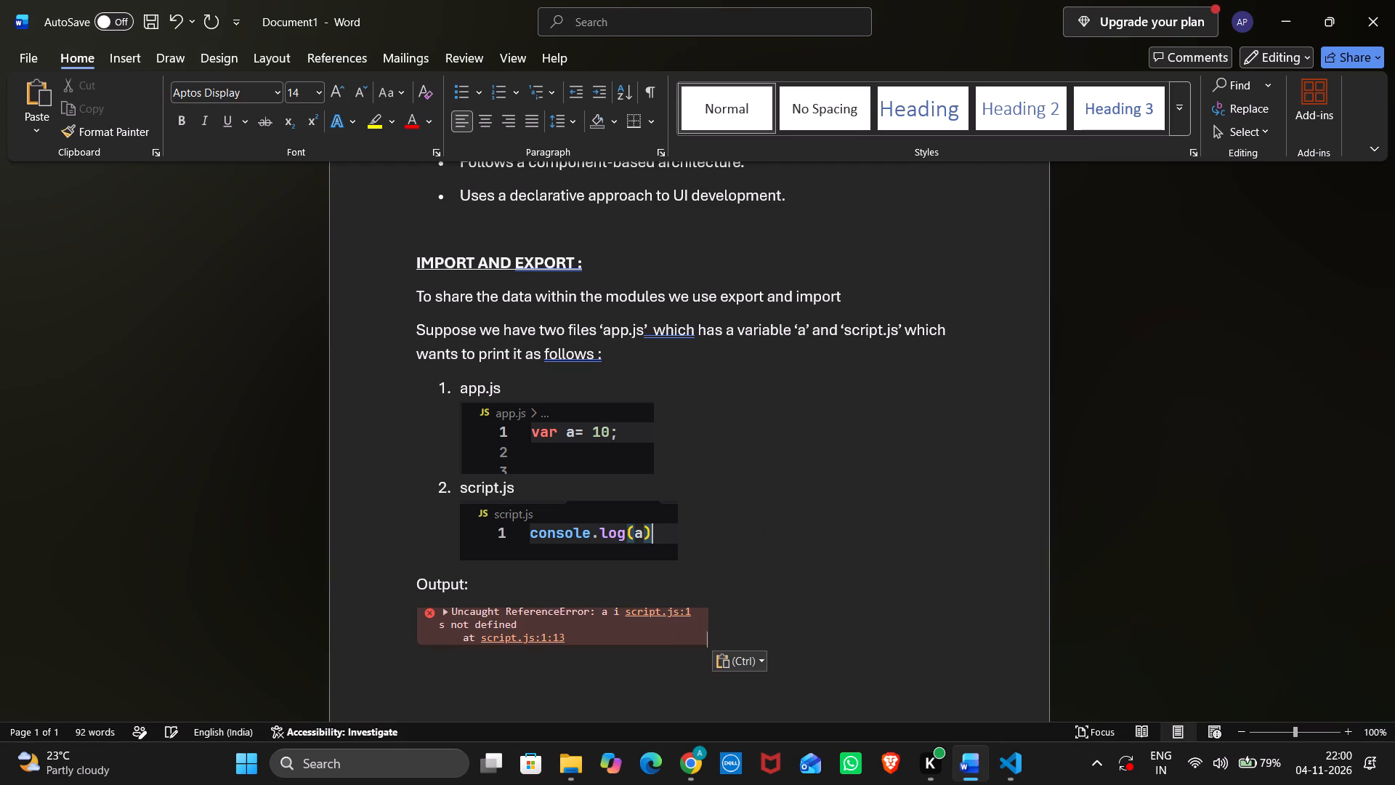
Leave blank lines below the error snip and write "To solve this problem we do the following :", ending with a new paragraph.
{"action": "scroll", "coordinate": [772, 538], "scroll_direction": "down", "scroll_amount": 2}
{"action": "scroll", "coordinate": [772, 538], "scroll_direction": "up", "scroll_amount": 1}
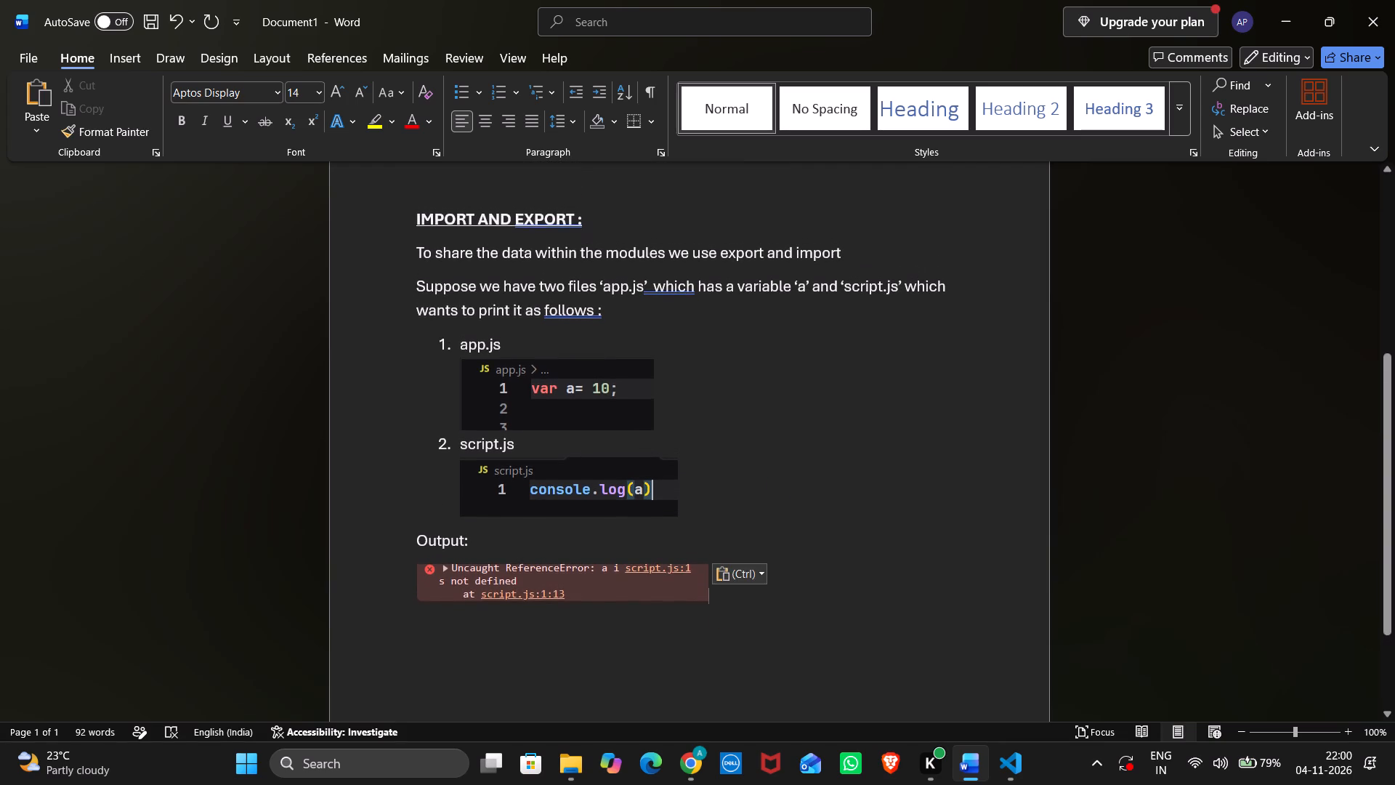
{"action": "scroll", "coordinate": [772, 538], "scroll_direction": "up", "scroll_amount": 2}
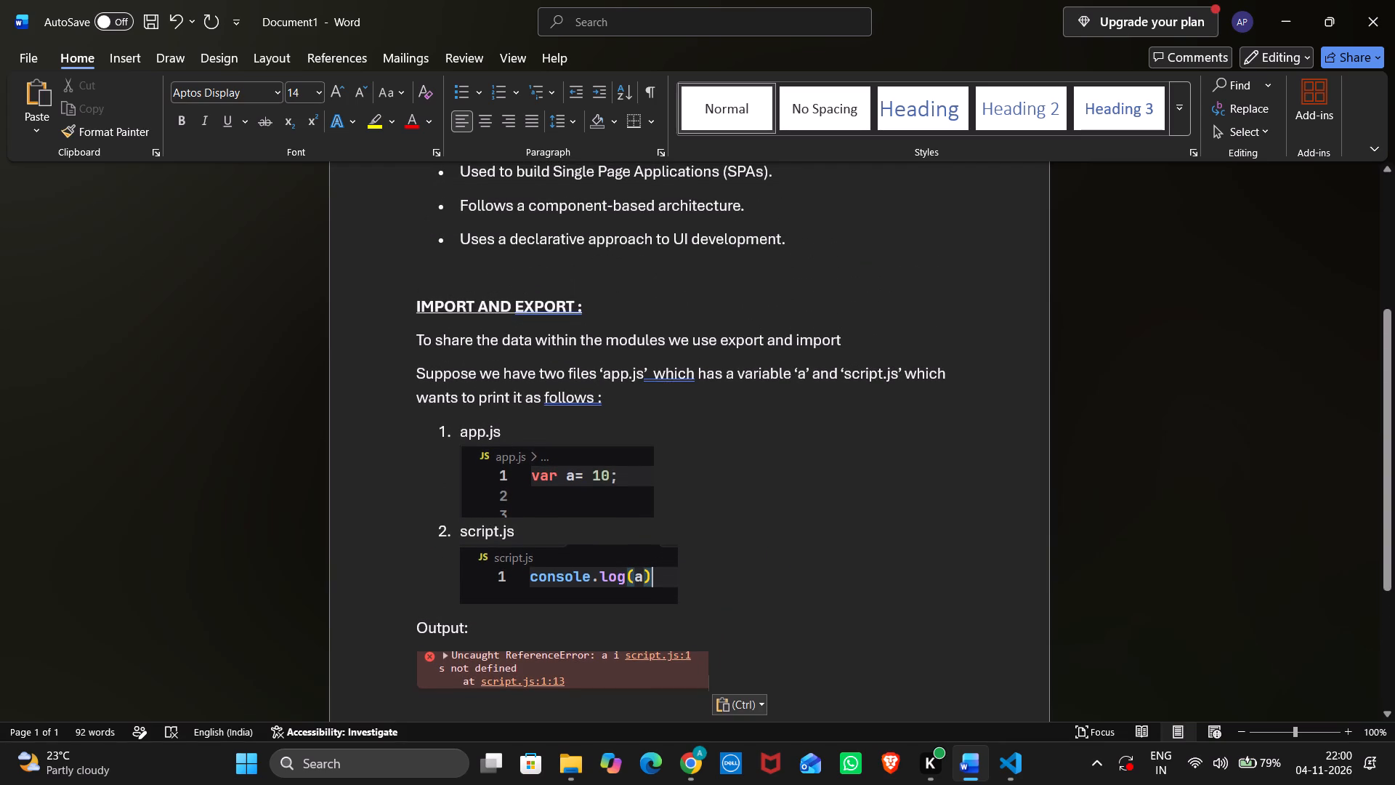
{"action": "scroll", "coordinate": [772, 538], "scroll_direction": "down", "scroll_amount": 3}
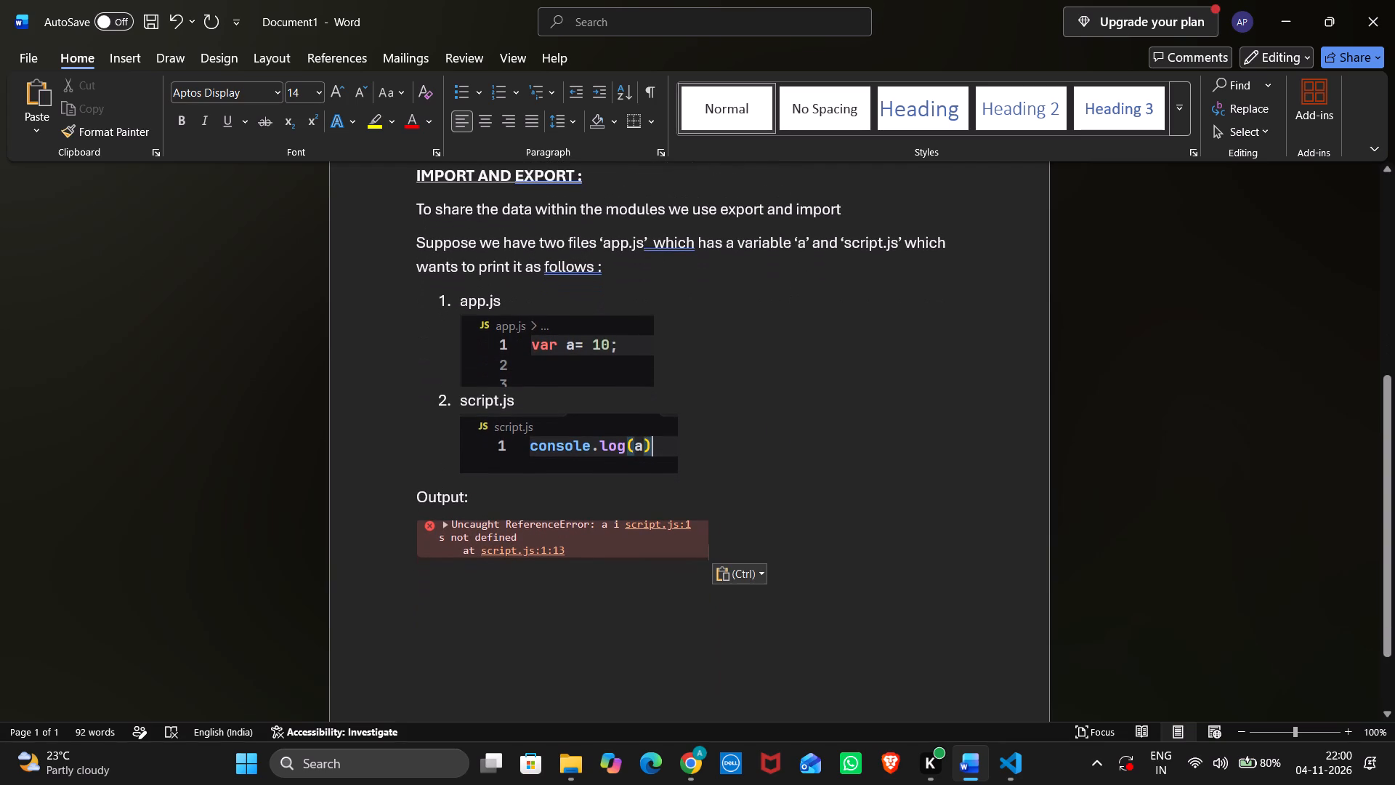
{"action": "key", "text": "Return"}
{"action": "key", "text": "Return"}
{"action": "key", "text": "Return"}
{"action": "type", "text": "To sole"}
{"action": "key", "text": "BackSpace"}
{"action": "type", "text": "ve this problem we"}
{"action": "key", "text": "BackSpace"}
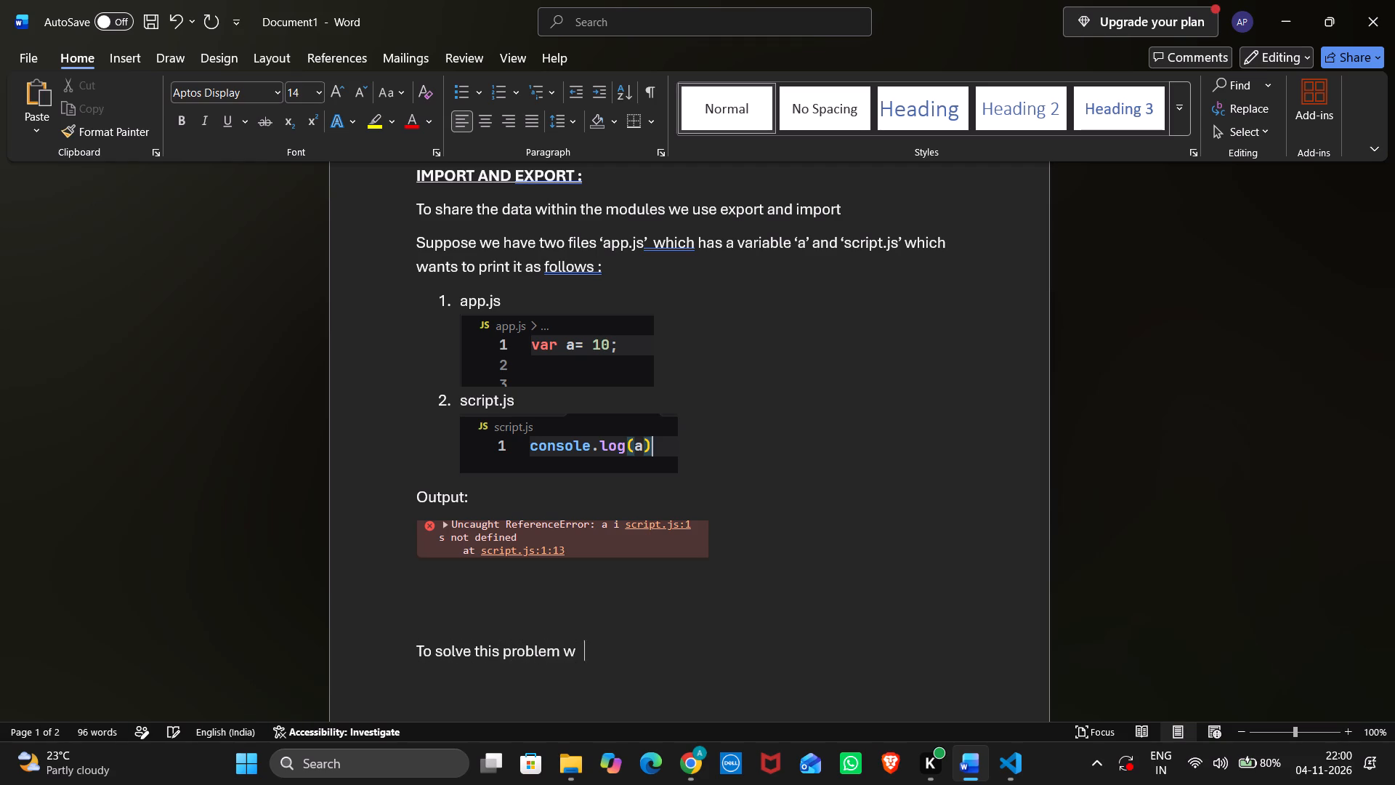
{"action": "key", "text": "BackSpace"}
{"action": "key", "text": "BackSpace"}
{"action": "key", "text": "space"}
{"action": "type", "text": "we"}
{"action": "key", "text": "space"}
{"action": "type", "text": "do"}
{"action": "key", "text": "space"}
{"action": "type", "text": "the following :"}
{"action": "key", "text": "Return"}
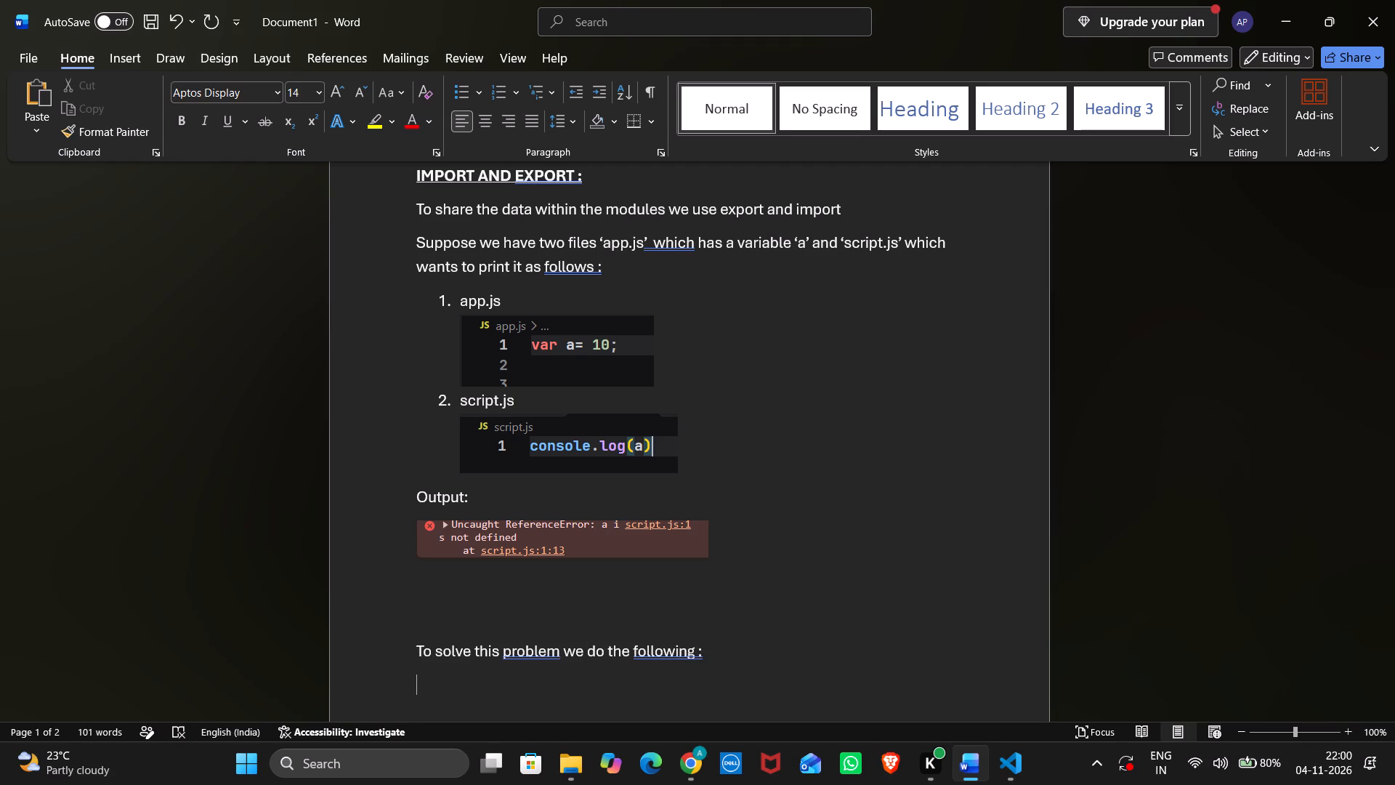
Write "Step 1: Convert the type of script to 'module'" below the "To solve this problem" sentence.
{"action": "scroll", "coordinate": [825, 485], "scroll_direction": "up", "scroll_amount": 1}
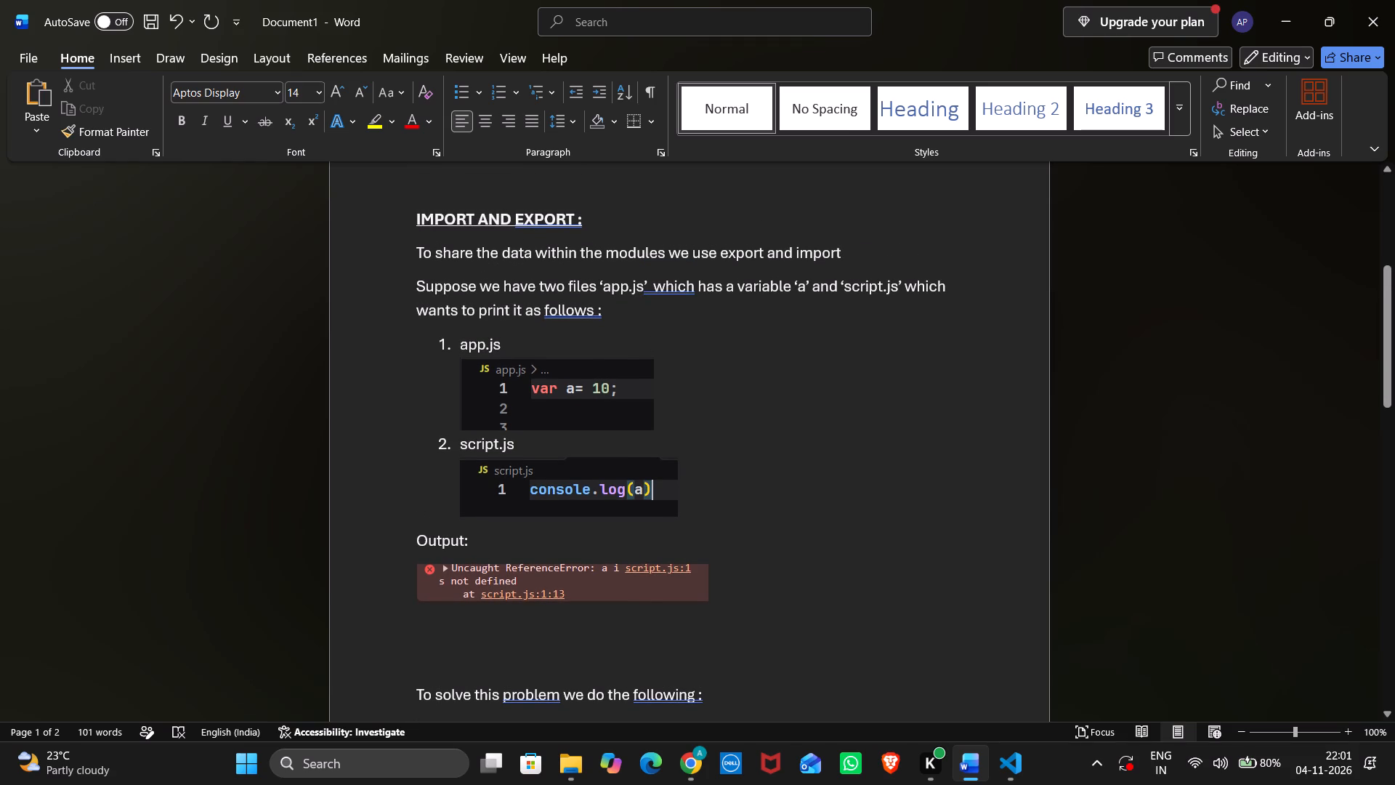
{"action": "scroll", "coordinate": [825, 488], "scroll_direction": "down", "scroll_amount": 3}
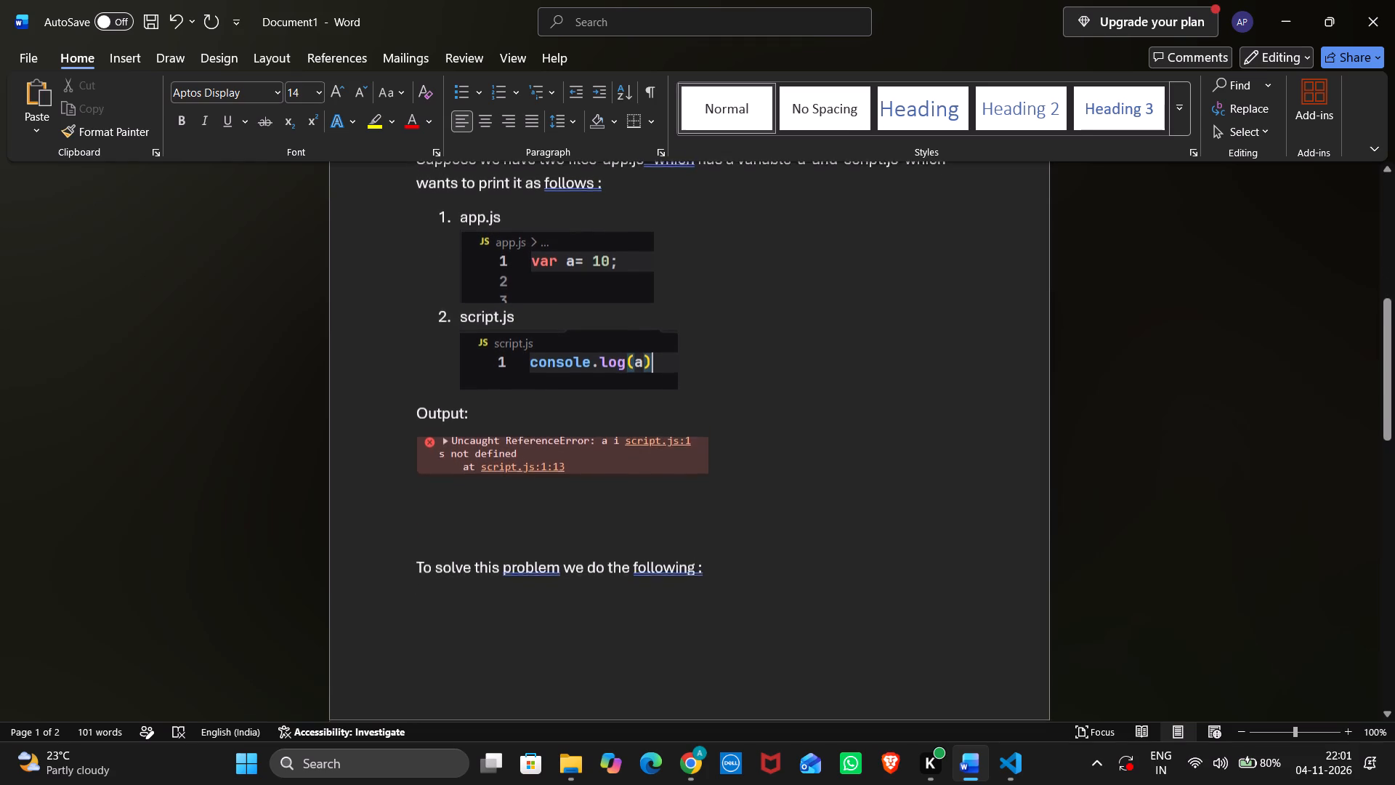
{"action": "scroll", "coordinate": [825, 488], "scroll_direction": "up", "scroll_amount": 12}
{"action": "scroll", "coordinate": [825, 488], "scroll_direction": "down", "scroll_amount": 7}
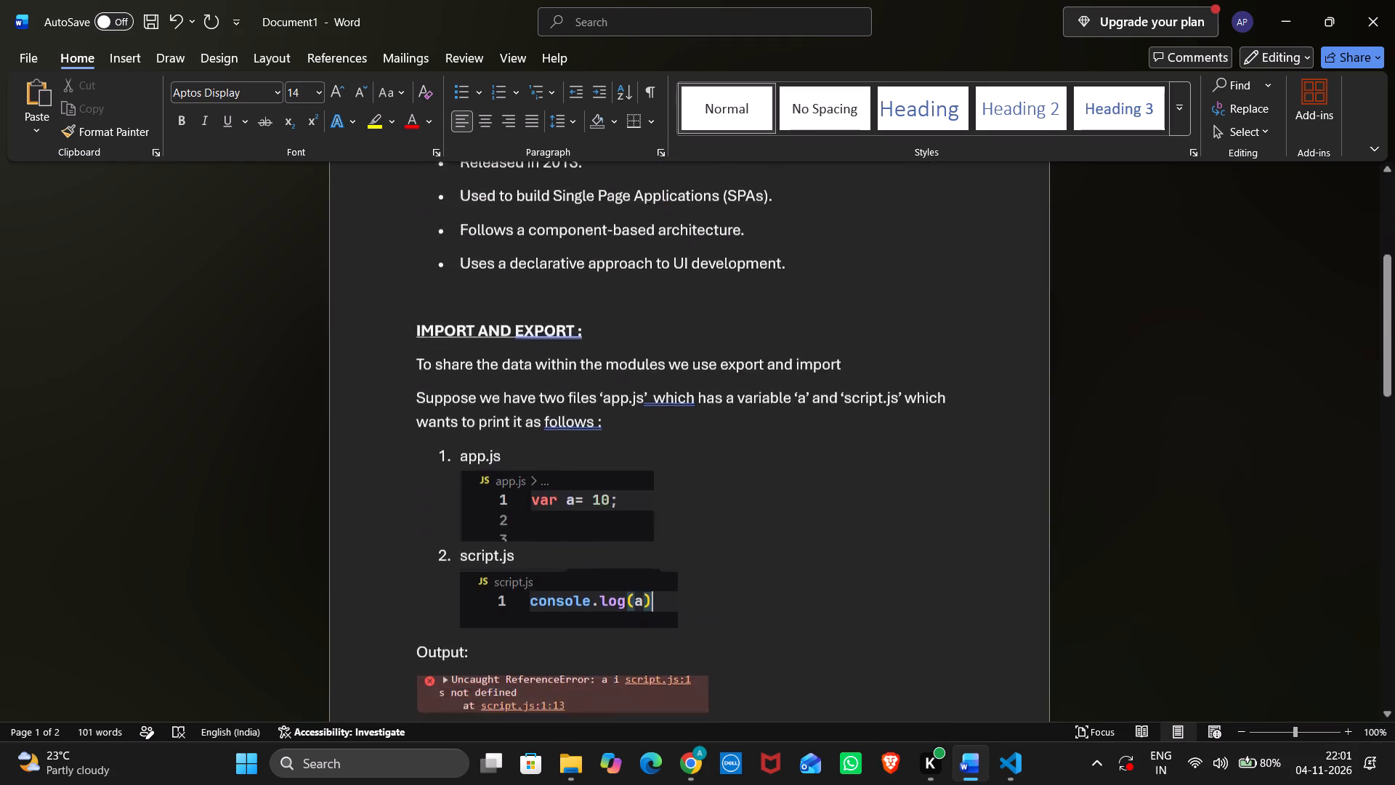
{"action": "scroll", "coordinate": [825, 488], "scroll_direction": "down", "scroll_amount": 7}
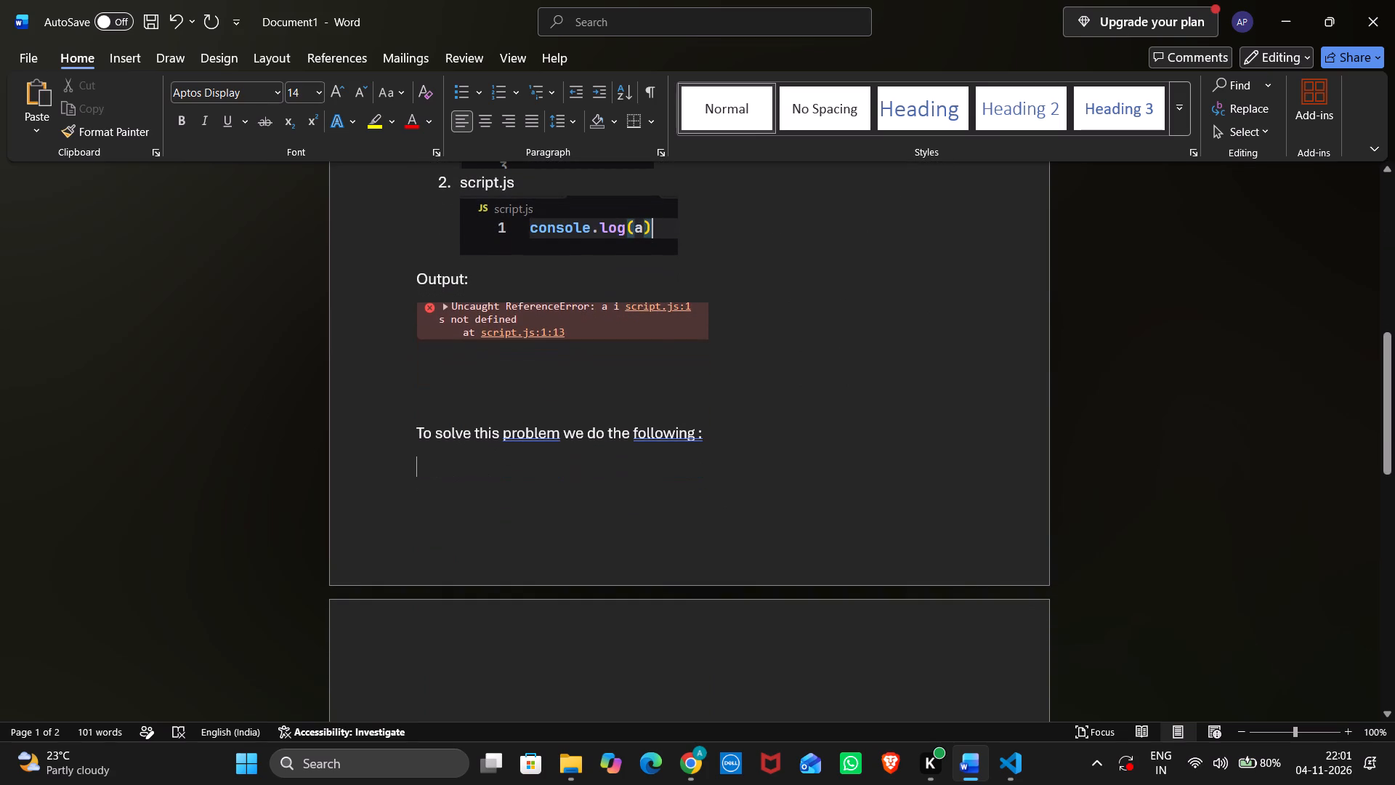
{"action": "type", "text": "Step 1"}
{"action": "type", "text": ": Convert the"}
{"action": "key", "text": "space"}
{"action": "type", "text": "type of"}
{"action": "key", "text": "space"}
{"action": "type", "text": "script"}
{"action": "key", "text": "space"}
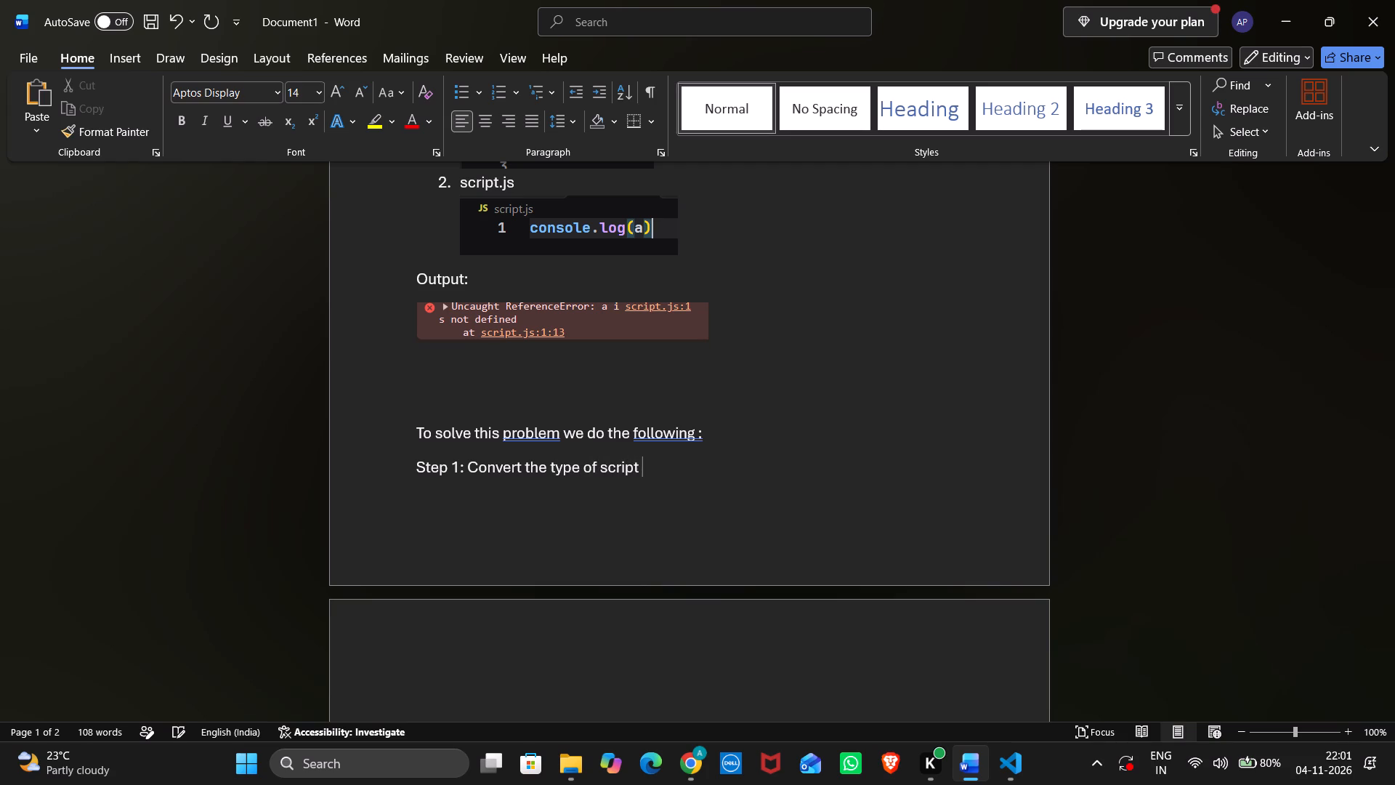
{"action": "type", "text": "to"}
{"action": "key", "text": "space"}
{"action": "type", "text": "'module"}
{"action": "key", "text": "apostrophe"}
Switch to VS Code, open index.html and snip its full code, including the script type="module" line.
{"action": "key", "text": "alt+Tab"}
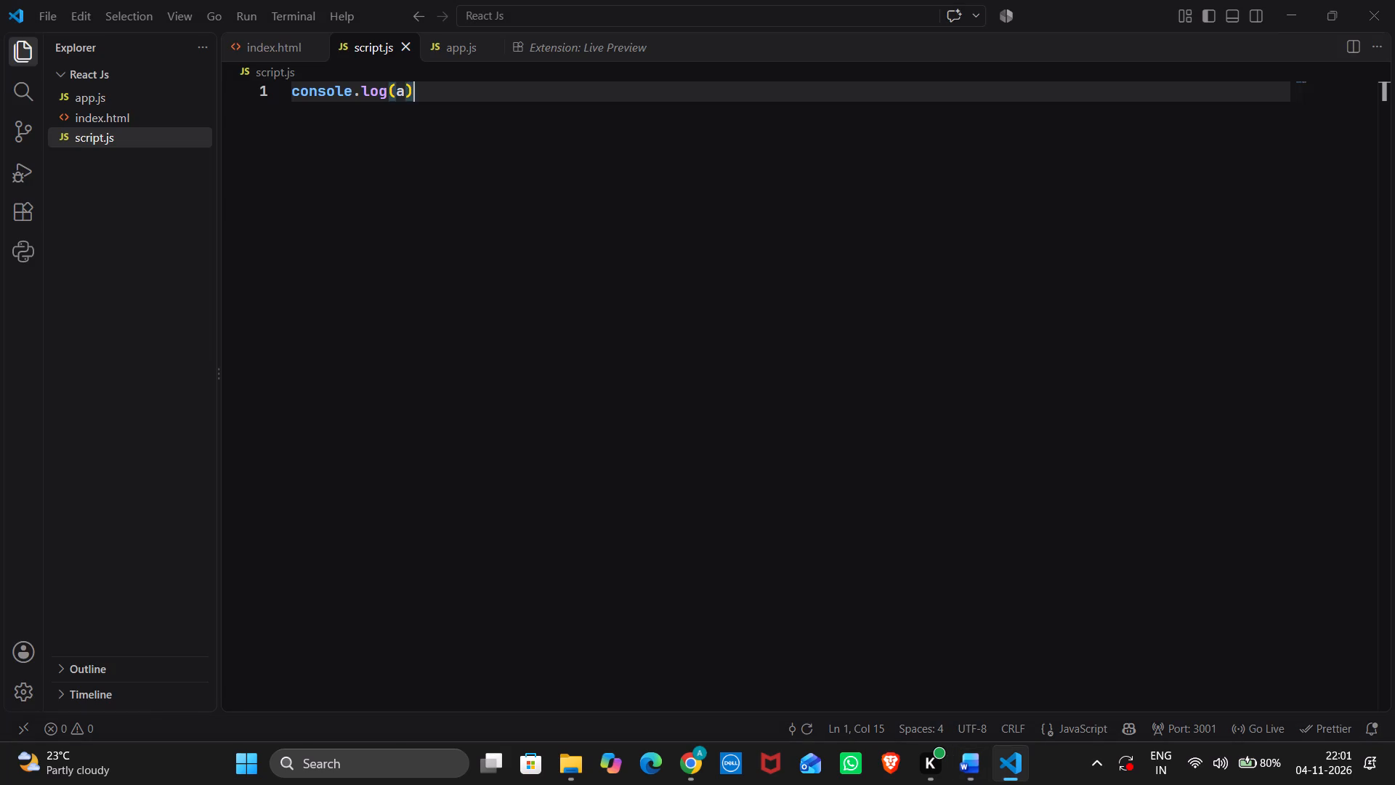
{"action": "left_click", "coordinate": [108, 115]}
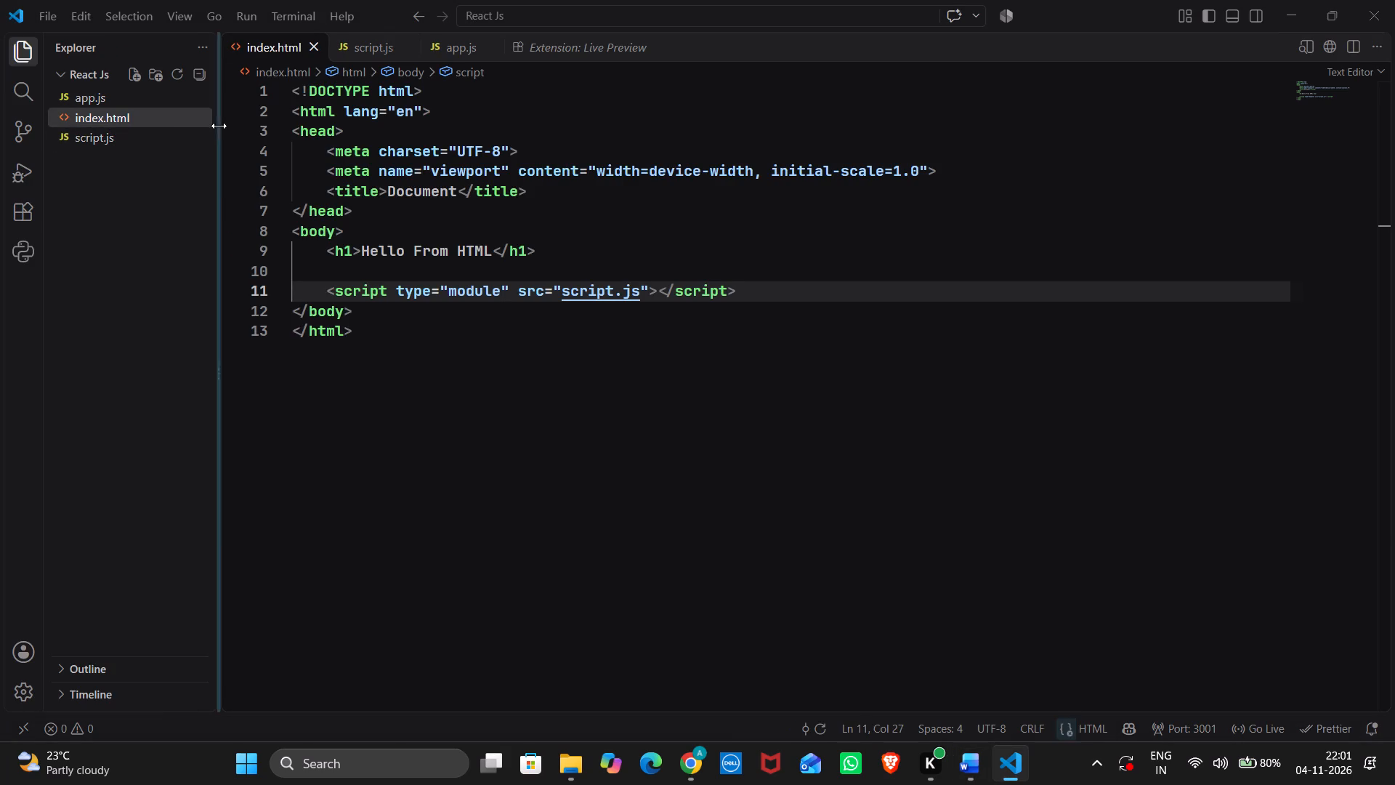
{"action": "key", "text": "shift+super+s"}
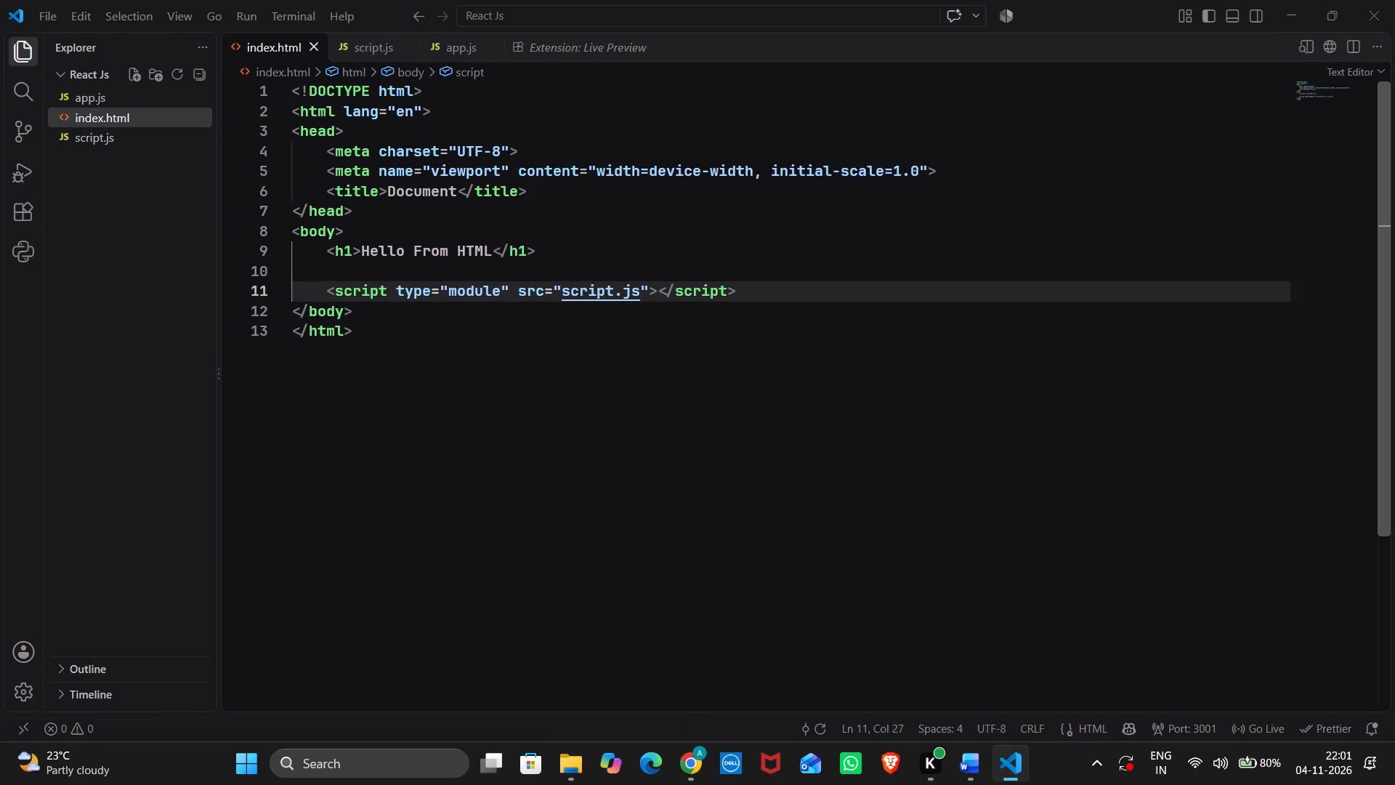
{"action": "left_click_drag", "start_coordinate": [227, 57], "coordinate": [758, 304]}
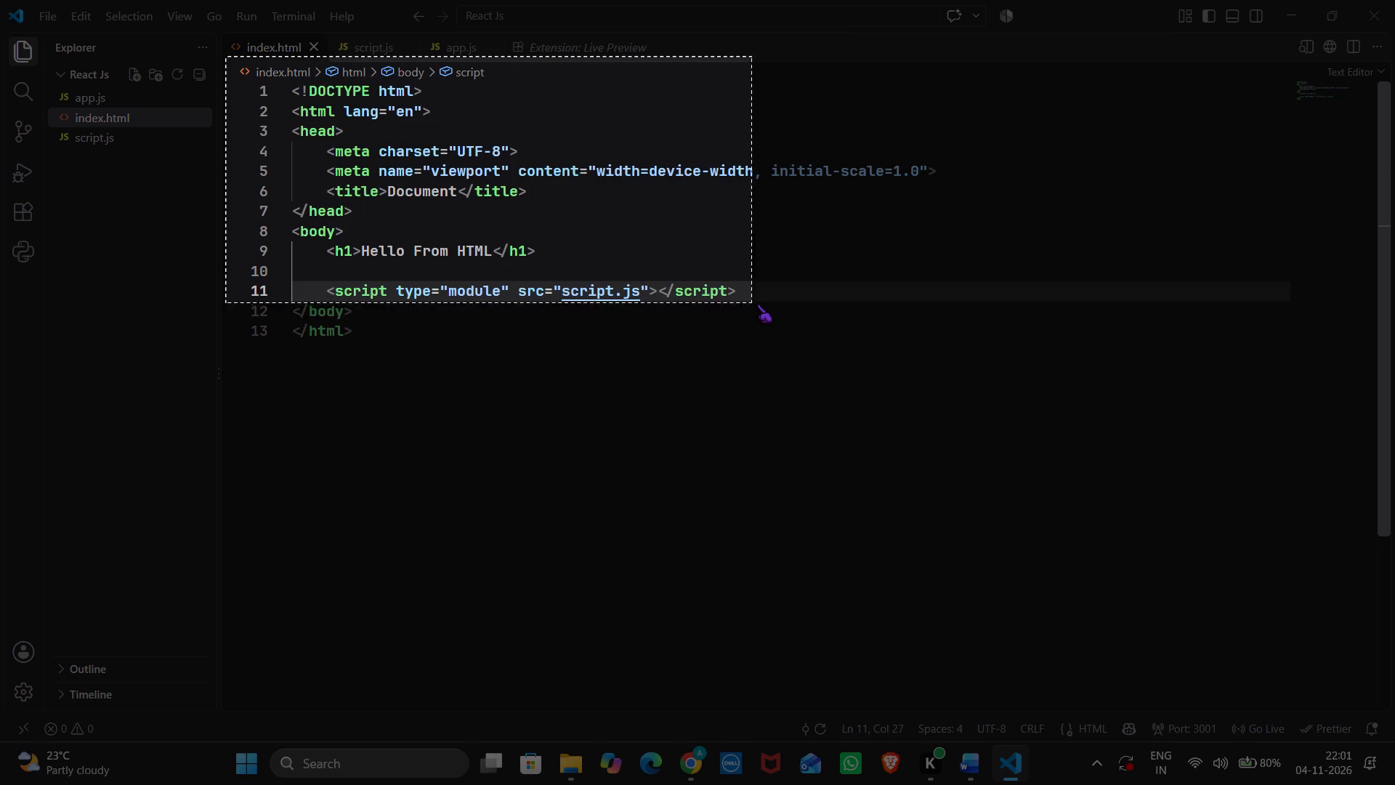
{"action": "left_click_drag", "start_coordinate": [758, 304], "coordinate": [1089, 372]}
Back in Word, insert a paragraph break before the "Step 1" line.
{"action": "key", "text": "alt+Tab"}
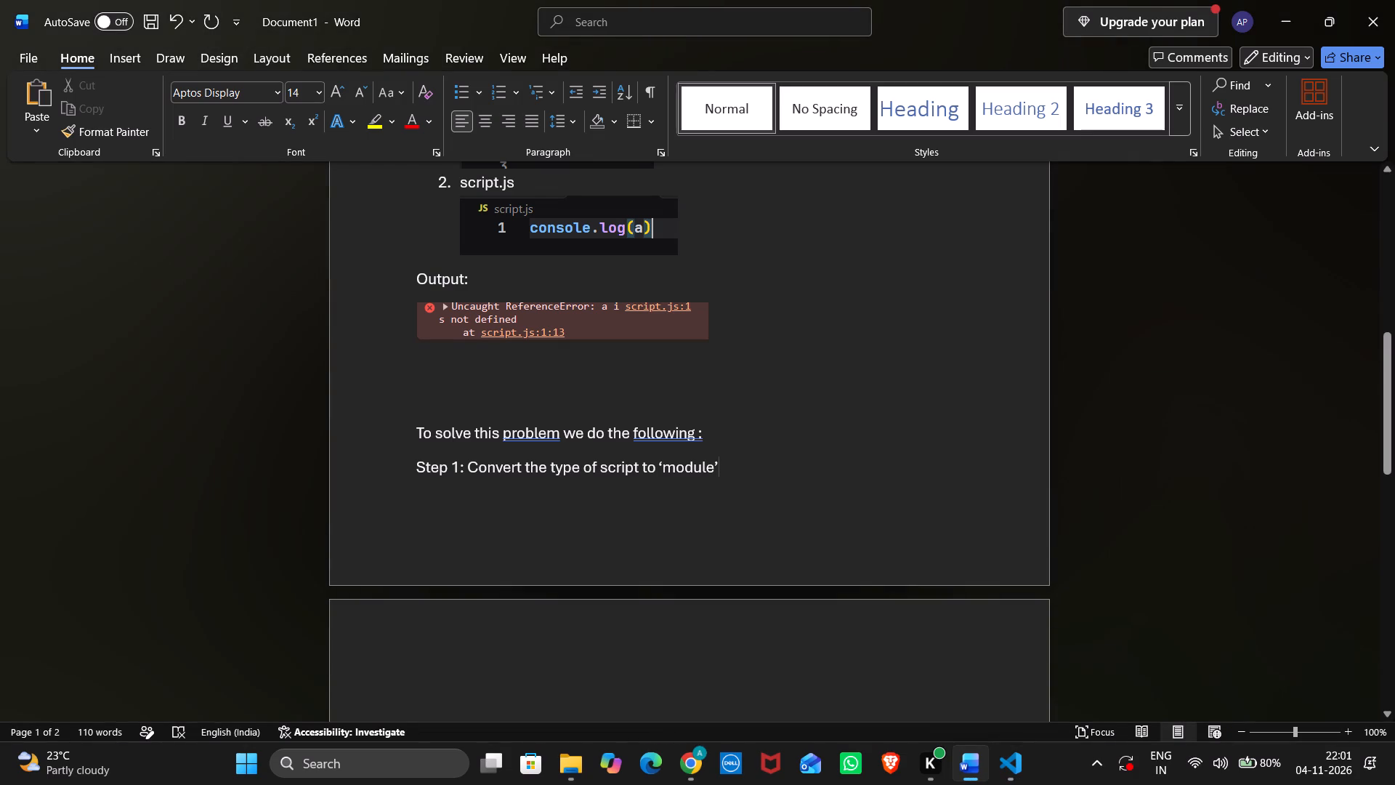
{"action": "left_click", "coordinate": [429, 403]}
{"action": "left_click", "coordinate": [416, 464]}
{"action": "key", "text": "Return"}
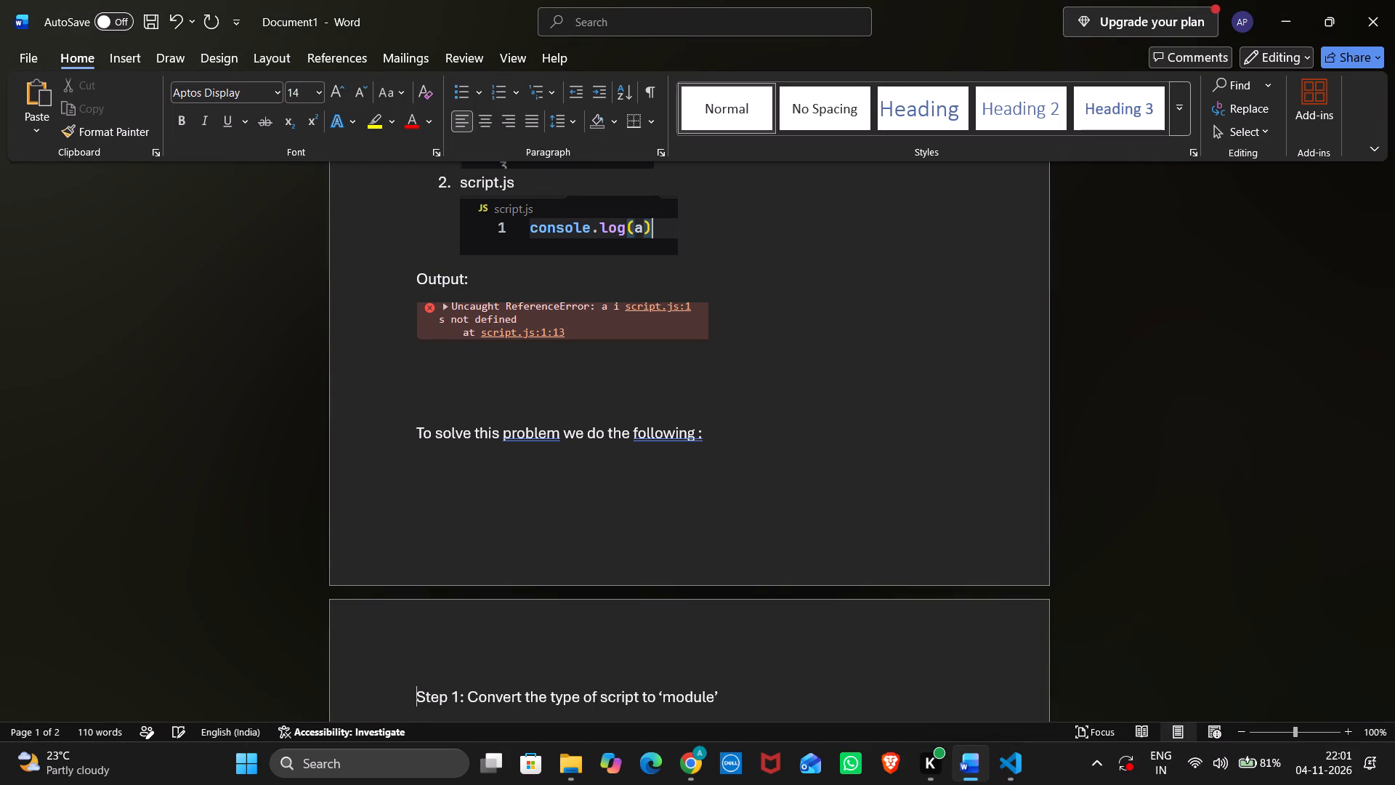
Paste the index.html snip below the "Step 1" line and start a new line beneath the image.
{"action": "scroll", "coordinate": [435, 451], "scroll_direction": "down", "scroll_amount": 3}
{"action": "left_click", "coordinate": [850, 594]}
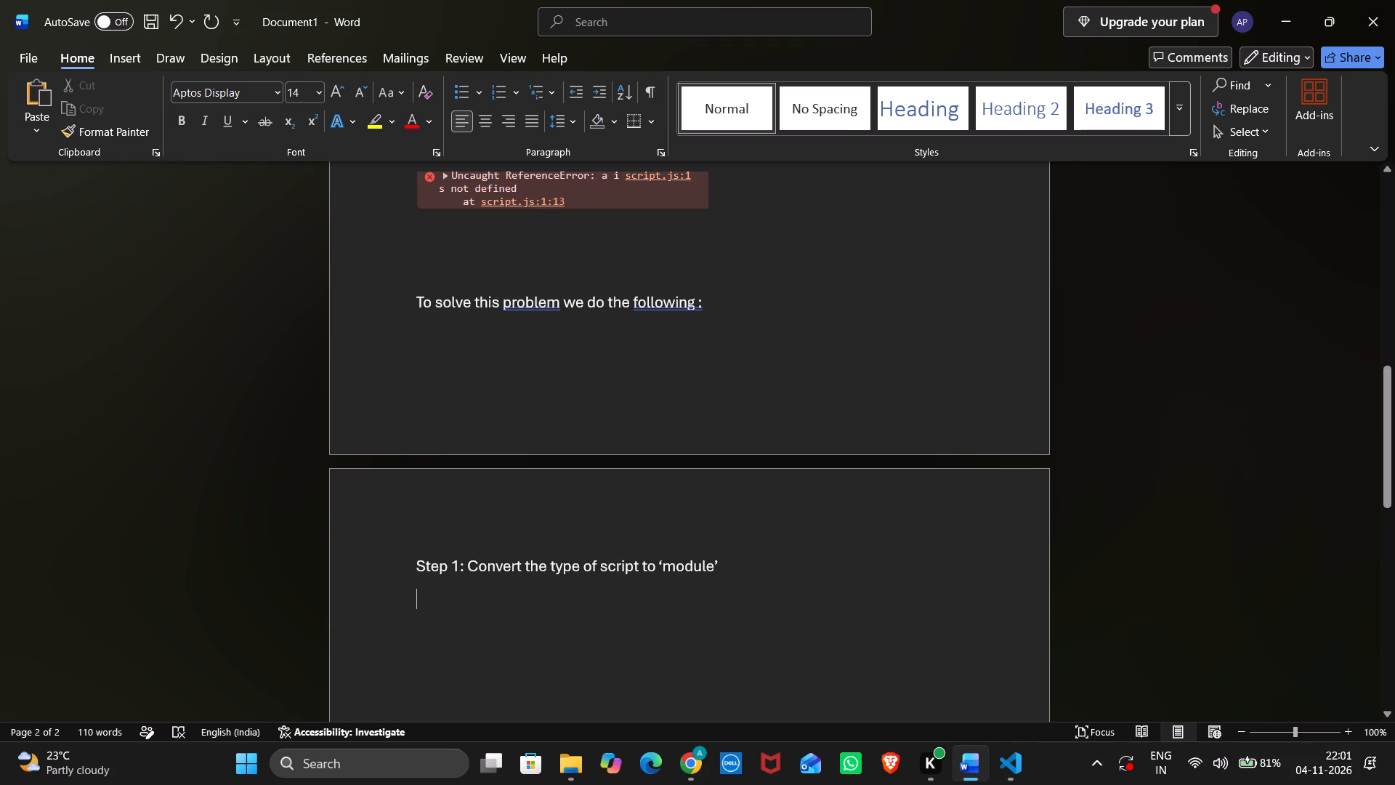
{"action": "key", "text": "ctrl+v"}
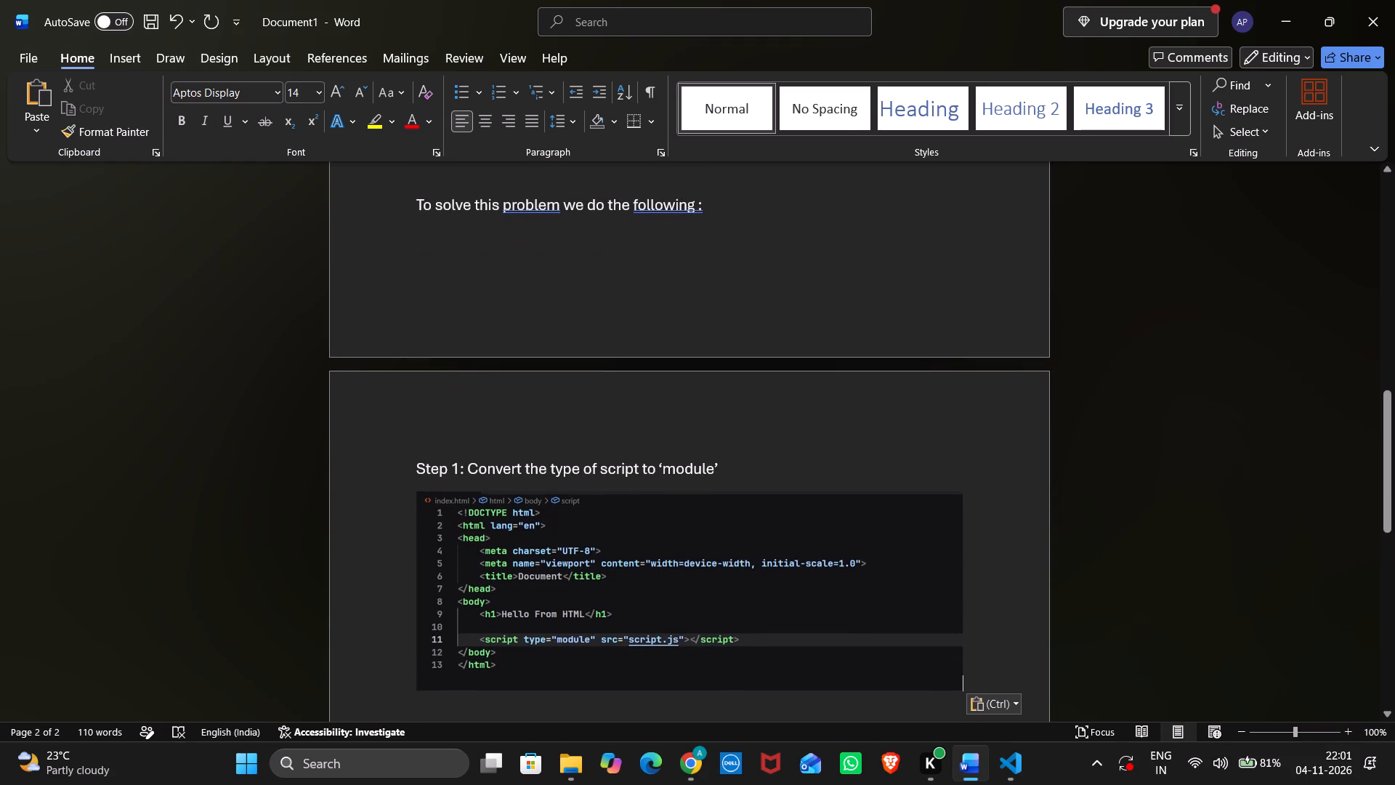
{"action": "scroll", "coordinate": [978, 581], "scroll_direction": "down", "scroll_amount": 3}
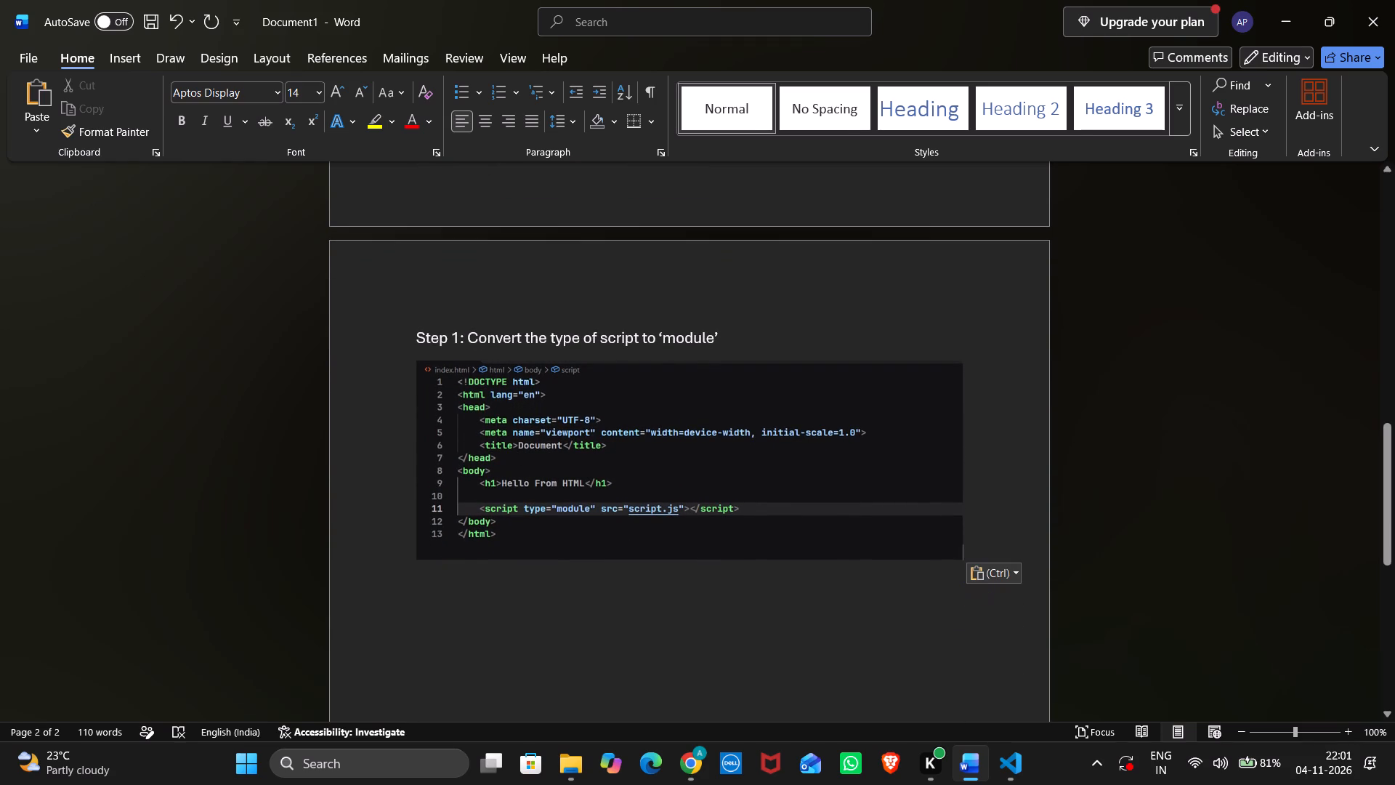
{"action": "scroll", "coordinate": [852, 602], "scroll_direction": "up", "scroll_amount": 10}
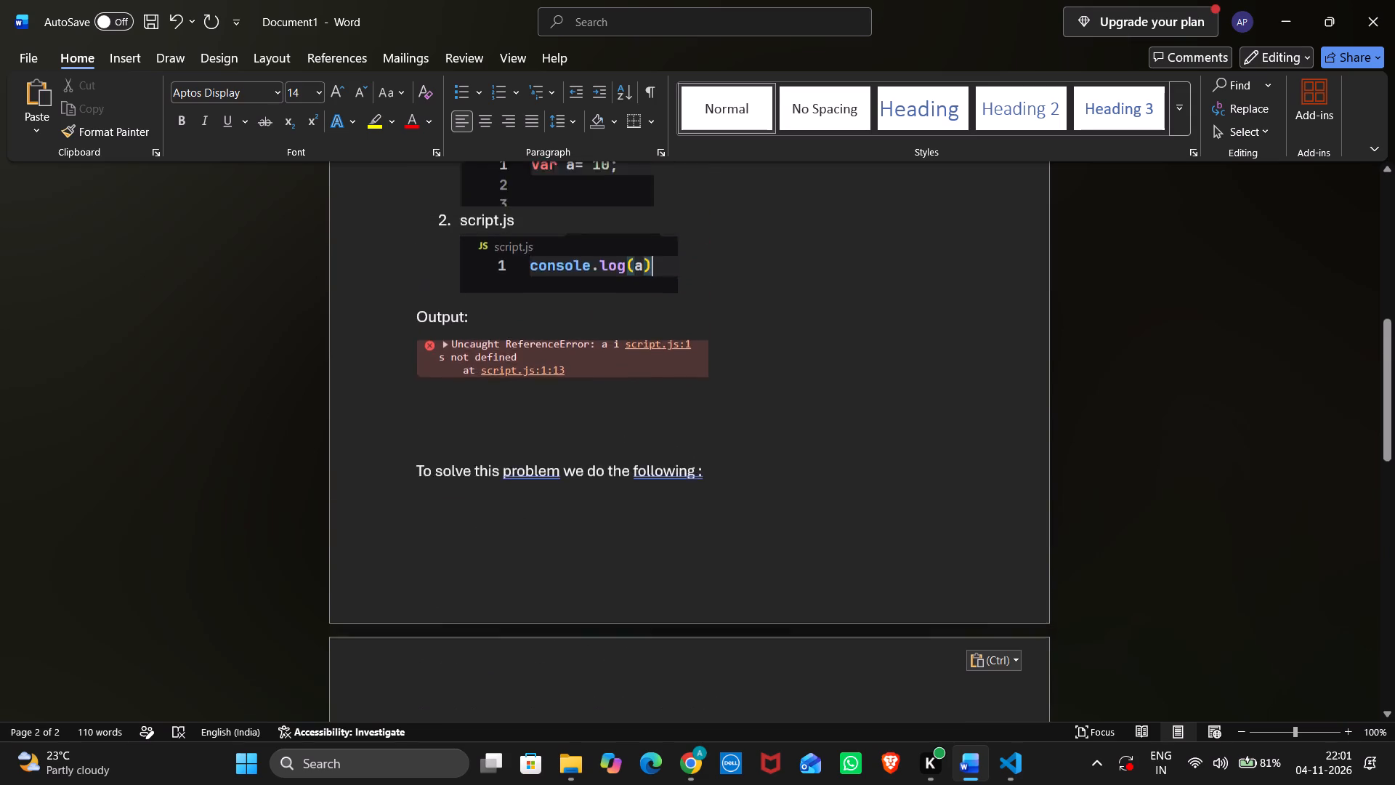
{"action": "scroll", "coordinate": [851, 598], "scroll_direction": "down", "scroll_amount": 11}
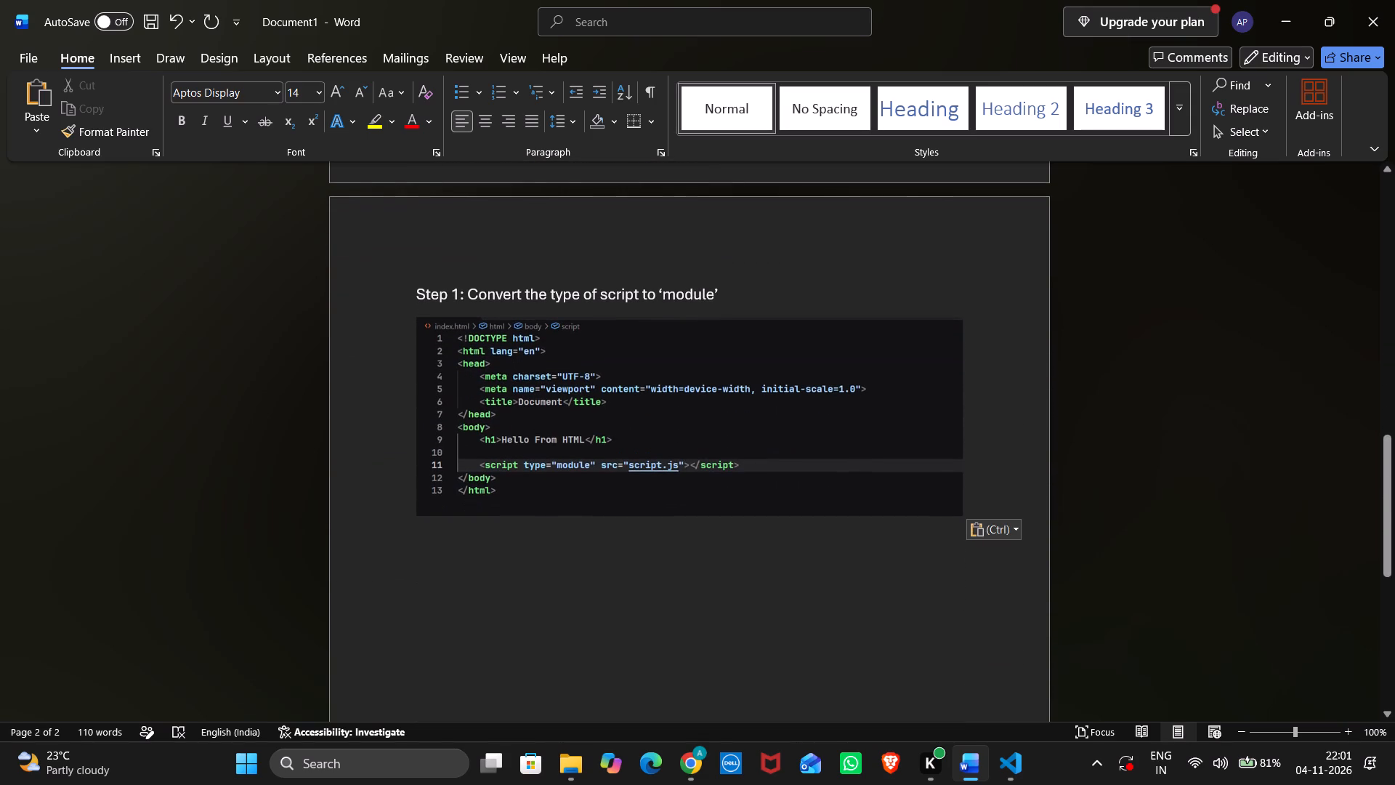
{"action": "left_click", "coordinate": [666, 565]}
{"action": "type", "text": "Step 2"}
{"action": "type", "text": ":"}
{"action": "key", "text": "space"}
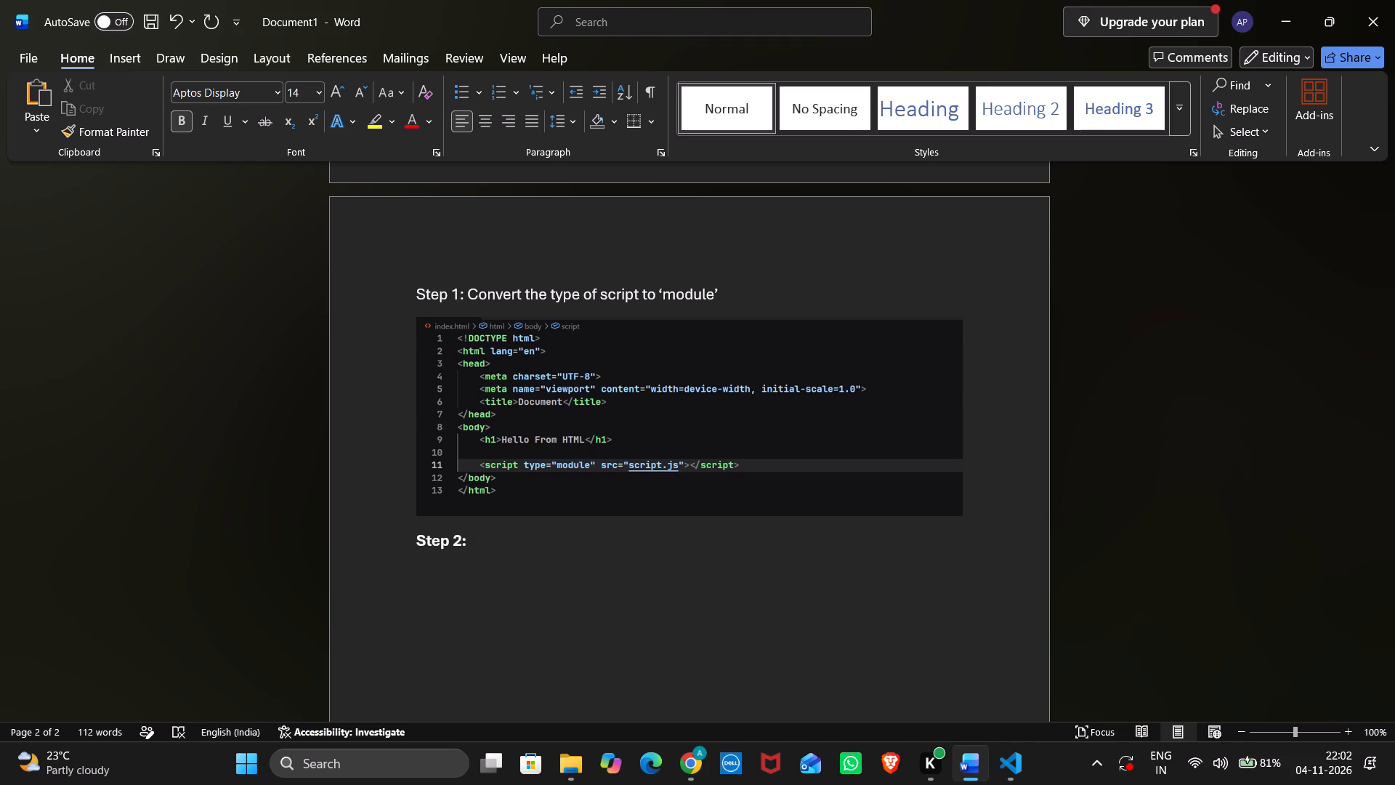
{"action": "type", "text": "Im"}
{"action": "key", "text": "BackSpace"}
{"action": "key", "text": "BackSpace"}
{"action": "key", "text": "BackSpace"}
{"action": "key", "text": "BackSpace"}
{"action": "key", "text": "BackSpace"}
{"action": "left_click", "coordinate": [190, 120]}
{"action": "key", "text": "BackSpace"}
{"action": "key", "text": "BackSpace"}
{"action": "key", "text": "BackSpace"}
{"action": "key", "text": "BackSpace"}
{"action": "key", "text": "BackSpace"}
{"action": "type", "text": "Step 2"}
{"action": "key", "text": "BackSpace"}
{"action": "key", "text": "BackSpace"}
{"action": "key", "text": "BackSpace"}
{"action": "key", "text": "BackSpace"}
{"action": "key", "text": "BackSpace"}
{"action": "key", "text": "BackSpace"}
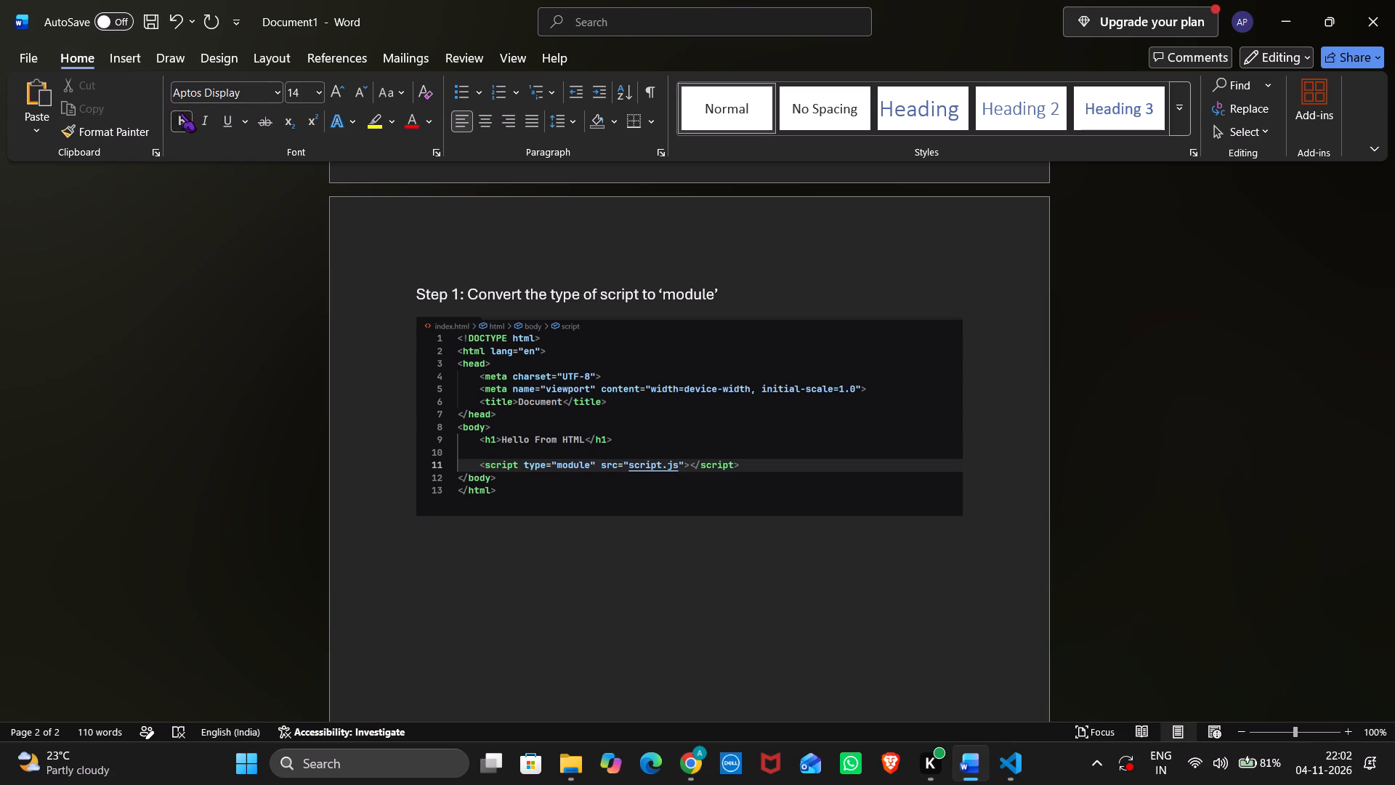
Turn off bold and write "Step 2 : export 'a' from app.js" below the index.html snip.
{"action": "left_click", "coordinate": [181, 113]}
{"action": "key", "text": "shift+s"}
{"action": "type", "text": "tep 2:"}
{"action": "key", "text": "space"}
{"action": "key", "text": "BackSpace"}
{"action": "key", "text": "BackSpace"}
{"action": "key", "text": "space"}
{"action": "type", "text": ":"}
{"action": "key", "text": "space"}
{"action": "type", "text": "expoe"}
{"action": "key", "text": "BackSpace"}
{"action": "type", "text": "rt a"}
{"action": "key", "text": "space"}
{"action": "key", "text": "BackSpace"}
{"action": "key", "text": "BackSpace"}
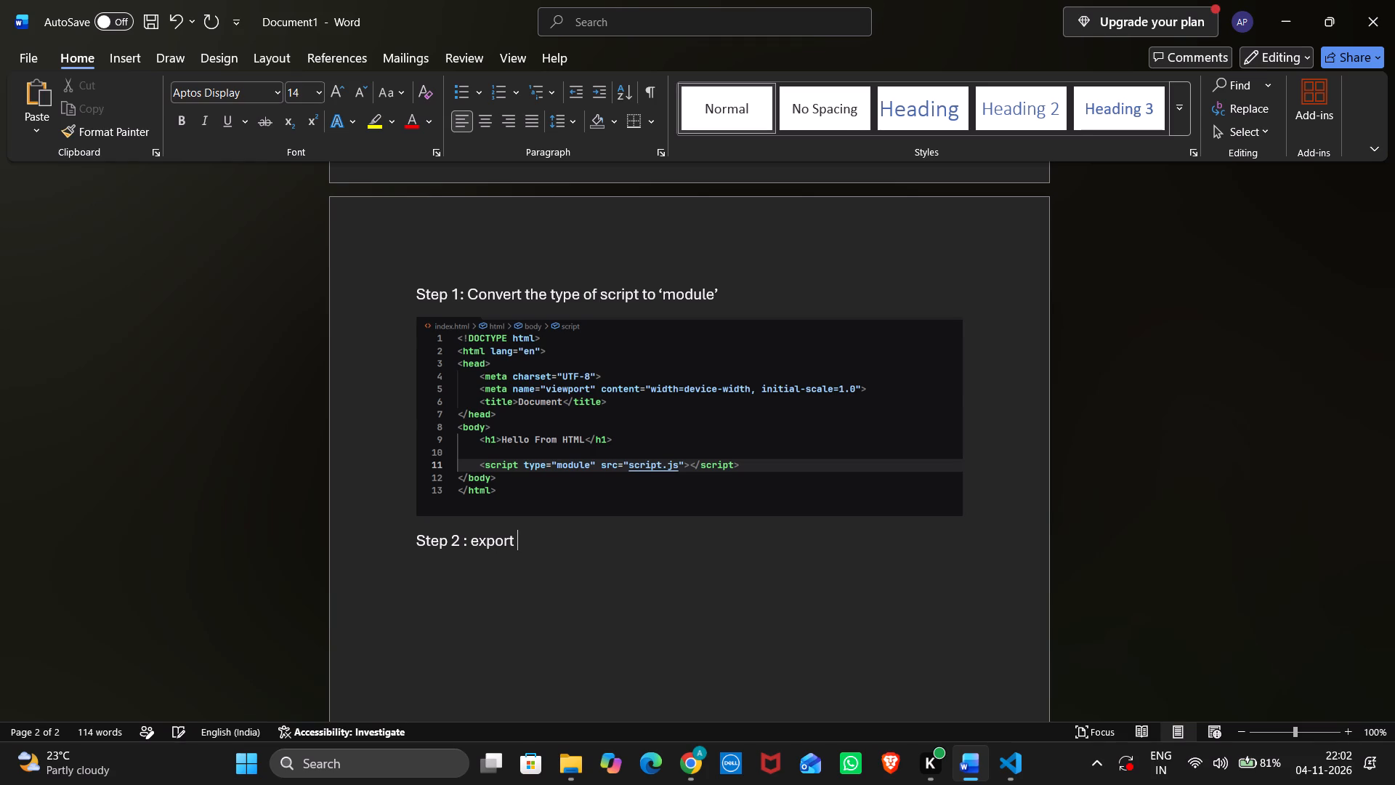
{"action": "type", "text": "'a' from ap[p["}
{"action": "key", "text": "BackSpace"}
{"action": "key", "text": "BackSpace"}
{"action": "key", "text": "BackSpace"}
{"action": "type", "text": "p.js"}
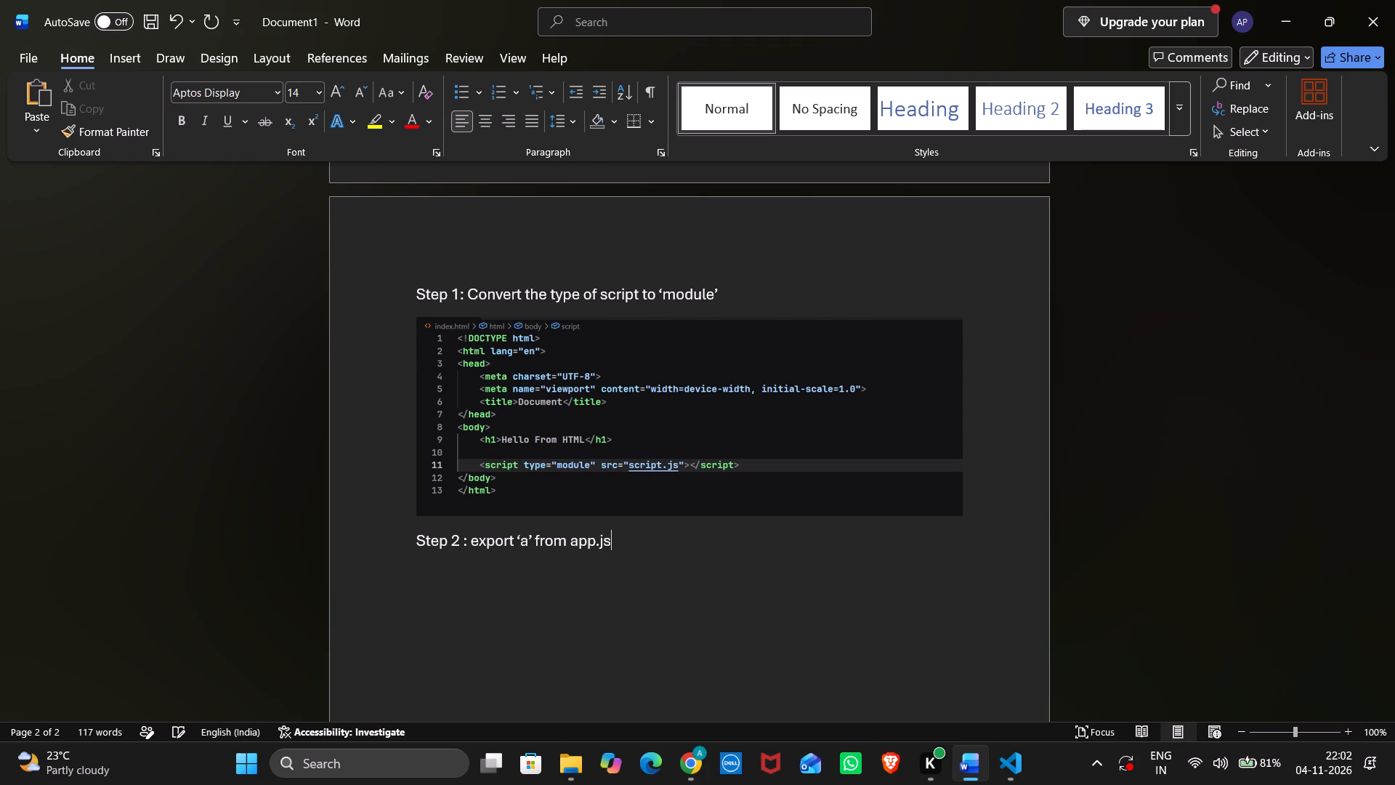
Switch to VS Code, undo the deletion of "export default a;" in app.js and snip the file's code.
{"action": "key", "text": "alt+Tab"}
{"action": "left_click", "coordinate": [84, 102]}
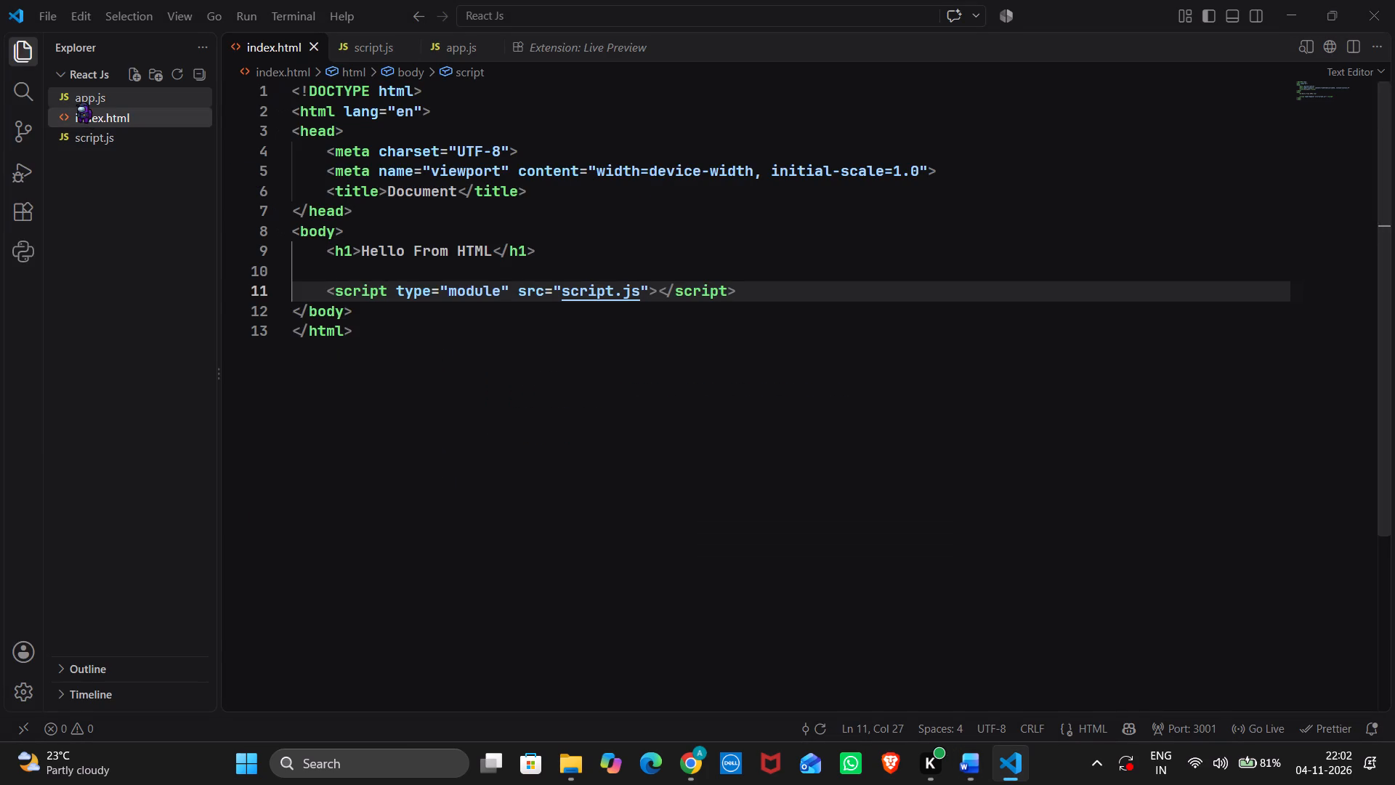
{"action": "left_click", "coordinate": [368, 132]}
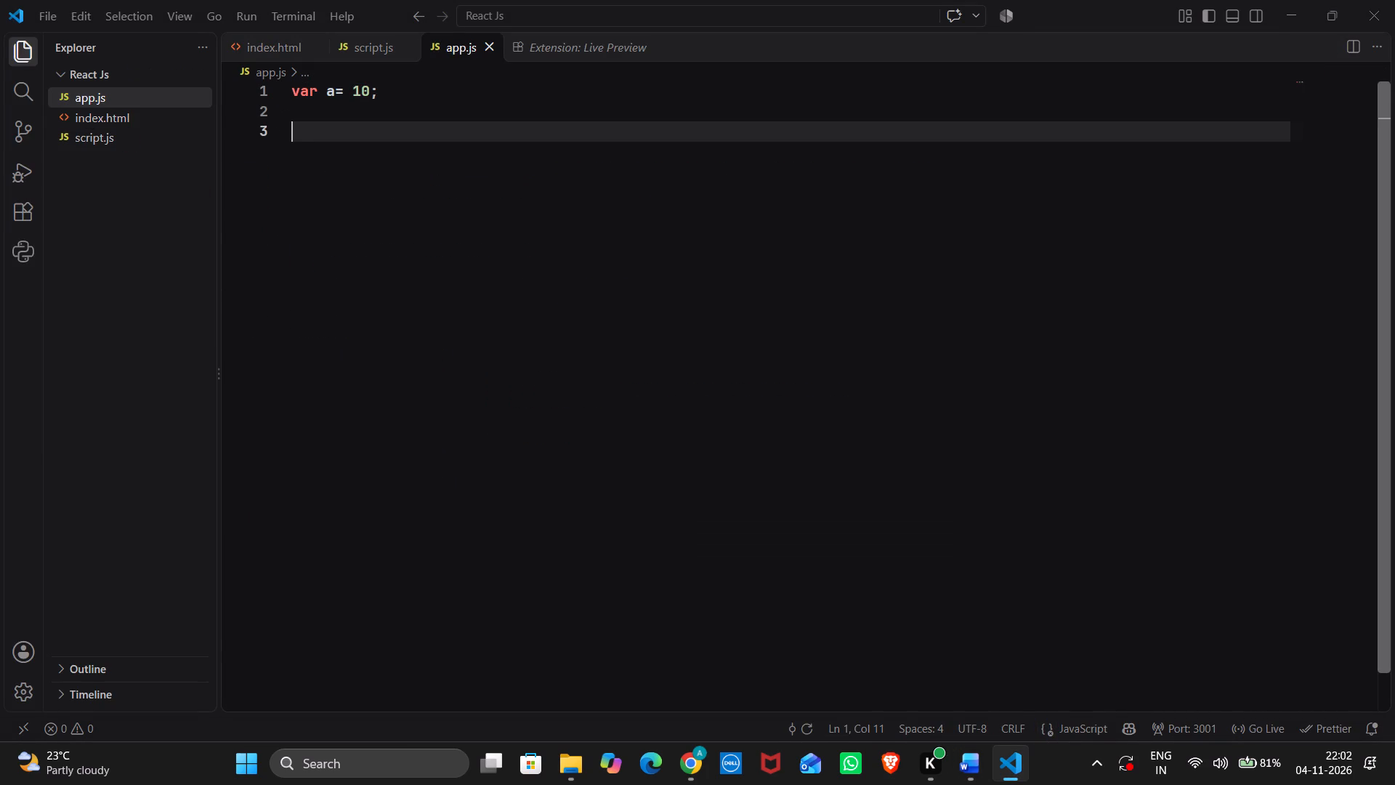
{"action": "key", "text": "ctrl+z"}
{"action": "key", "text": "ctrl+z"}
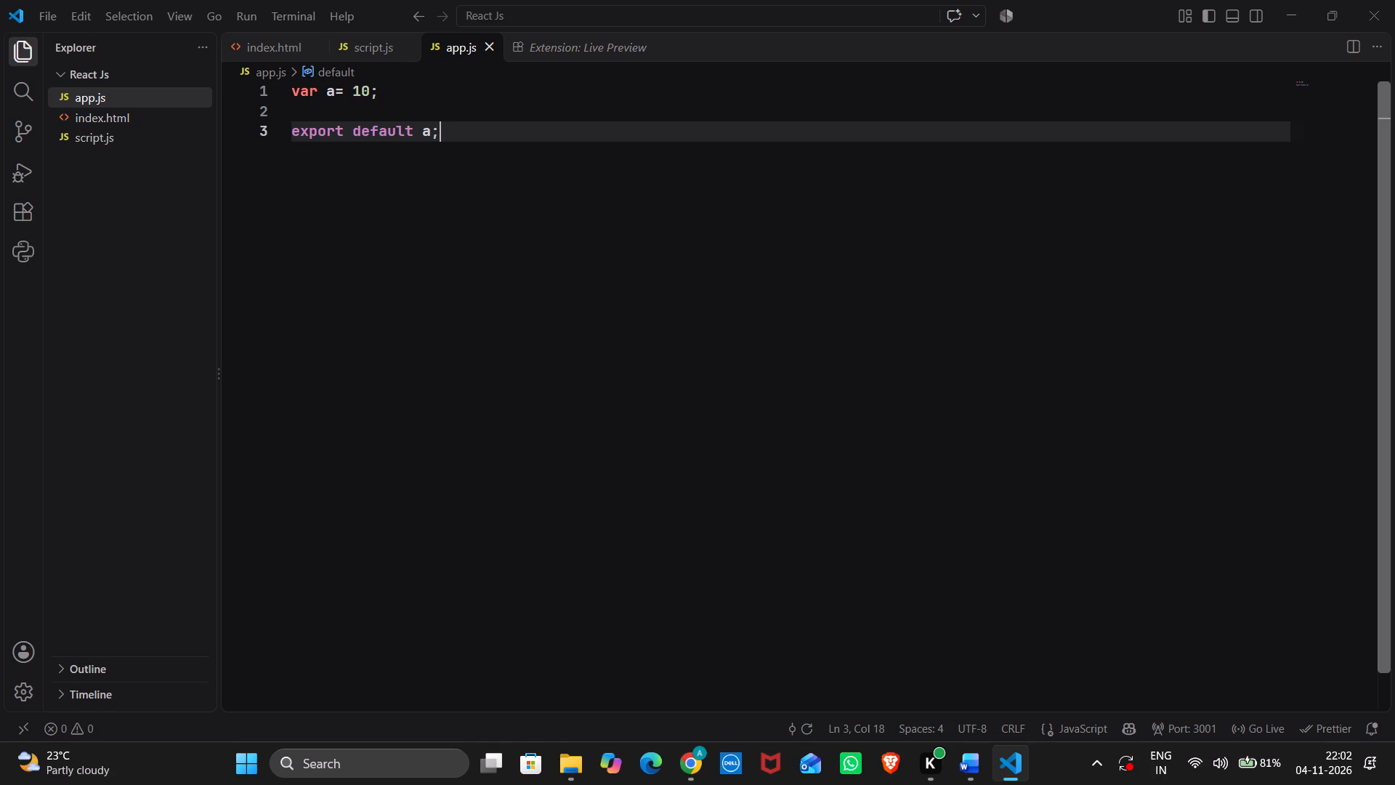
{"action": "key", "text": "shift+super+s"}
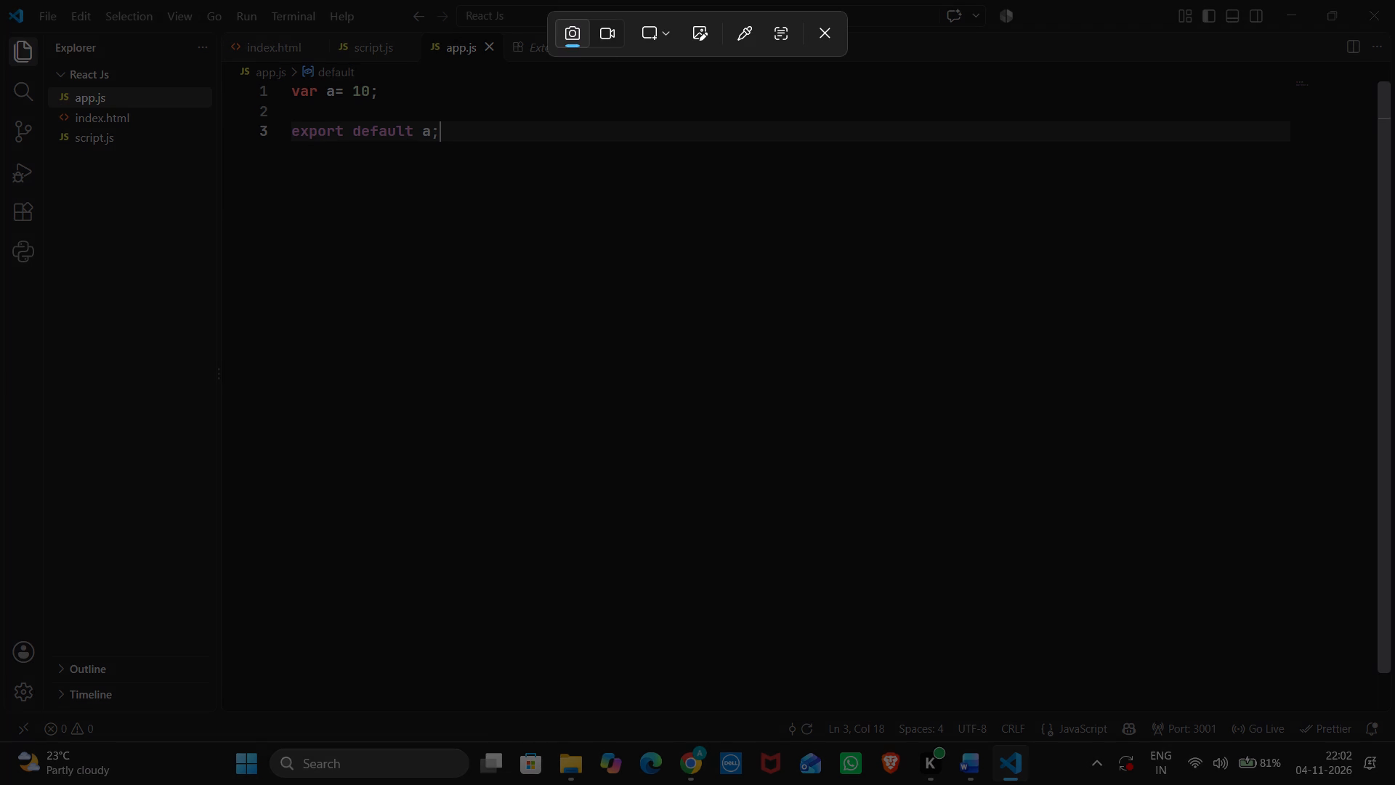
{"action": "left_click_drag", "start_coordinate": [227, 63], "coordinate": [499, 161]}
Back in Word, paste the app.js snip on a new line below the "Step 2" line.
{"action": "key", "text": "alt+Tab"}
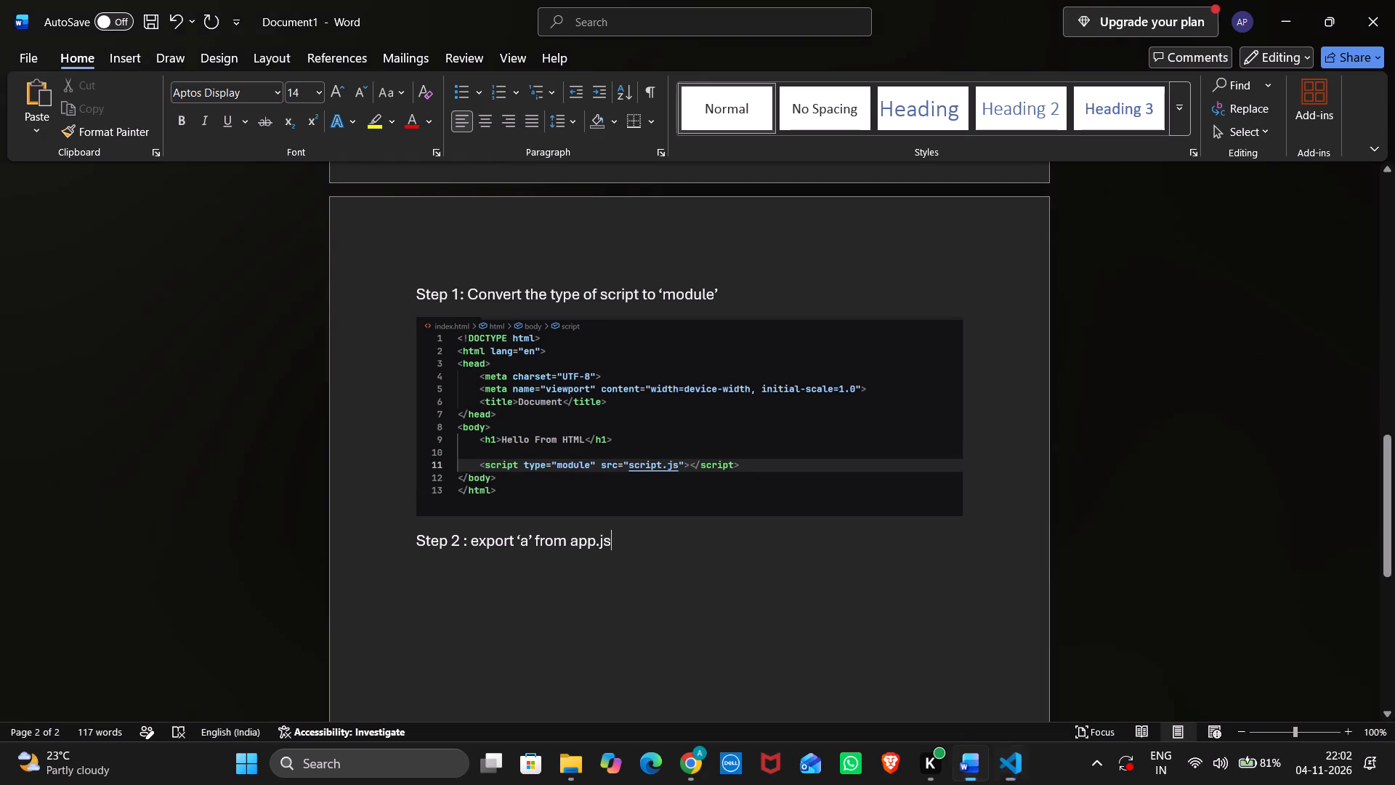
{"action": "key", "text": "Return"}
{"action": "key", "text": "ctrl+v"}
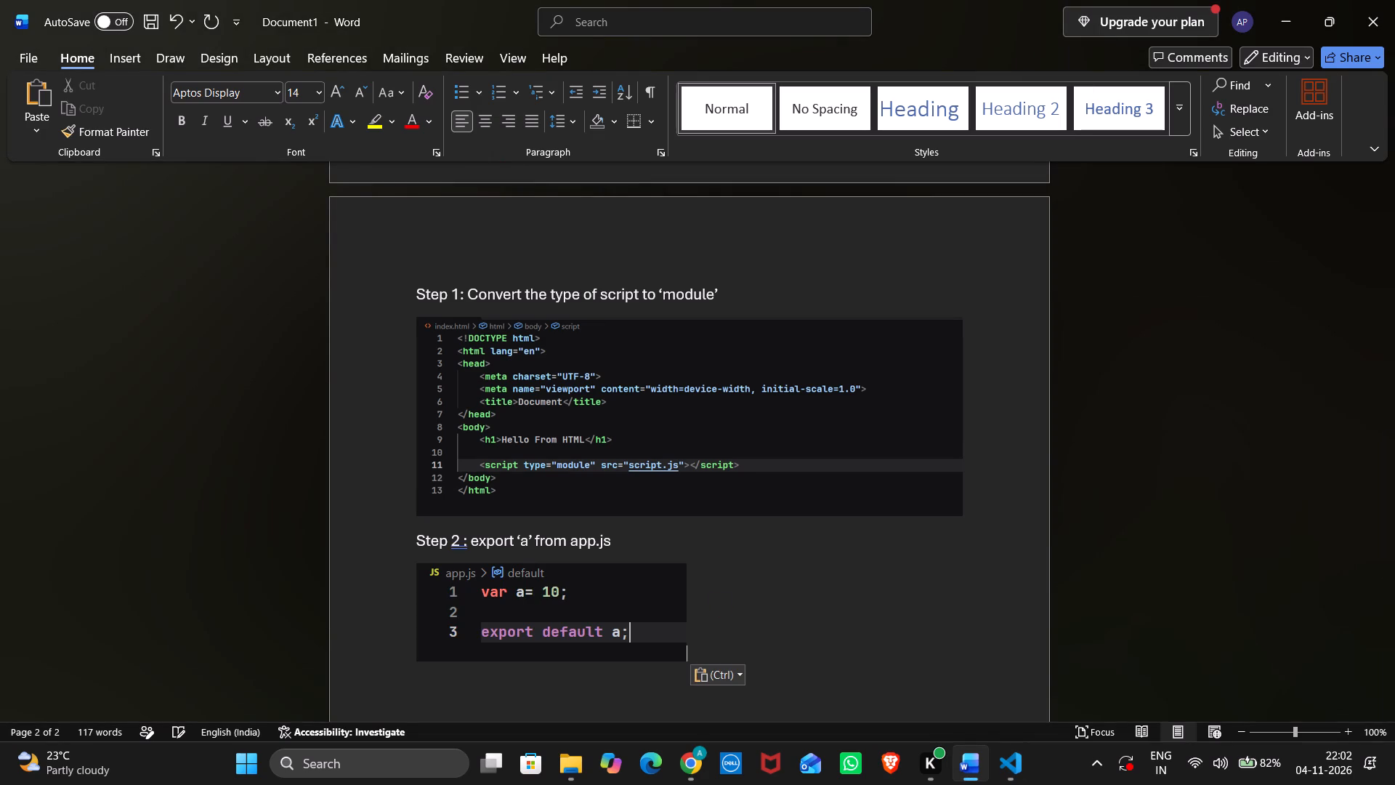
Write "Step 3: import 'a' from app.js in script.js" below the app.js snip, ending with a new paragraph.
{"action": "scroll", "coordinate": [714, 596], "scroll_direction": "down", "scroll_amount": 2}
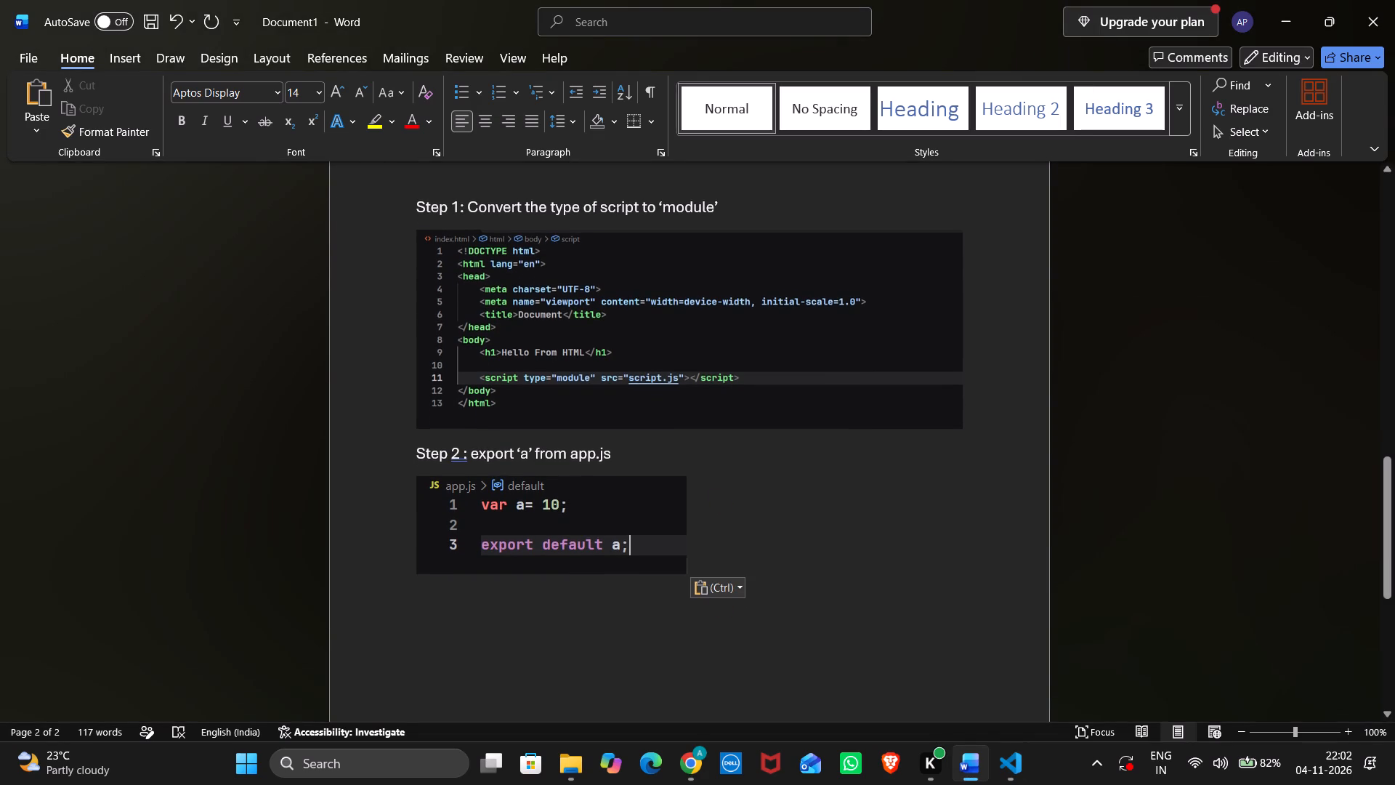
{"action": "key", "text": "Return"}
{"action": "type", "text": "Srwp"}
{"action": "key", "text": "BackSpace"}
{"action": "key", "text": "BackSpace"}
{"action": "key", "text": "BackSpace"}
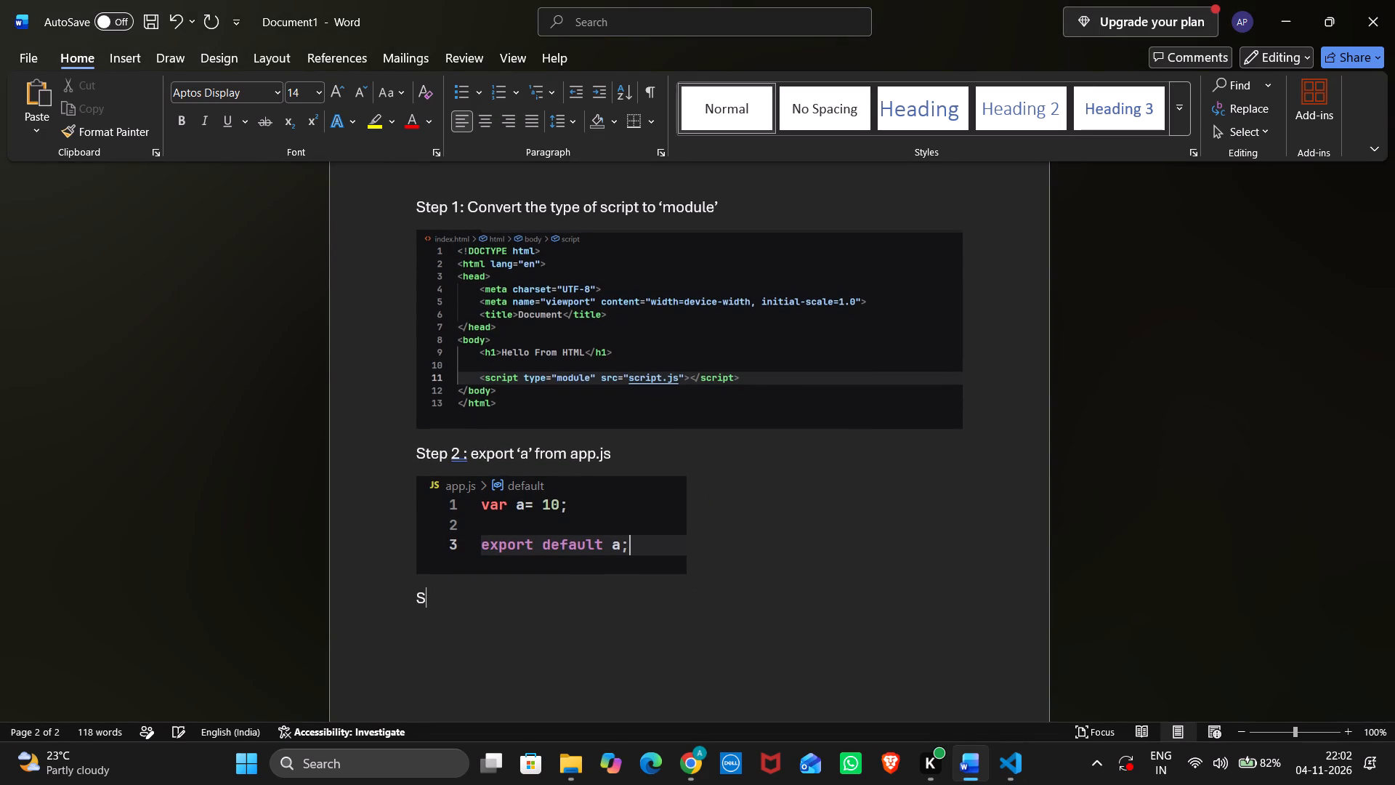
{"action": "type", "text": "tep 2"}
{"action": "key", "text": "BackSpace"}
{"action": "type", "text": "3:"}
{"action": "key", "text": "space"}
{"action": "type", "text": "import"}
{"action": "key", "text": "space"}
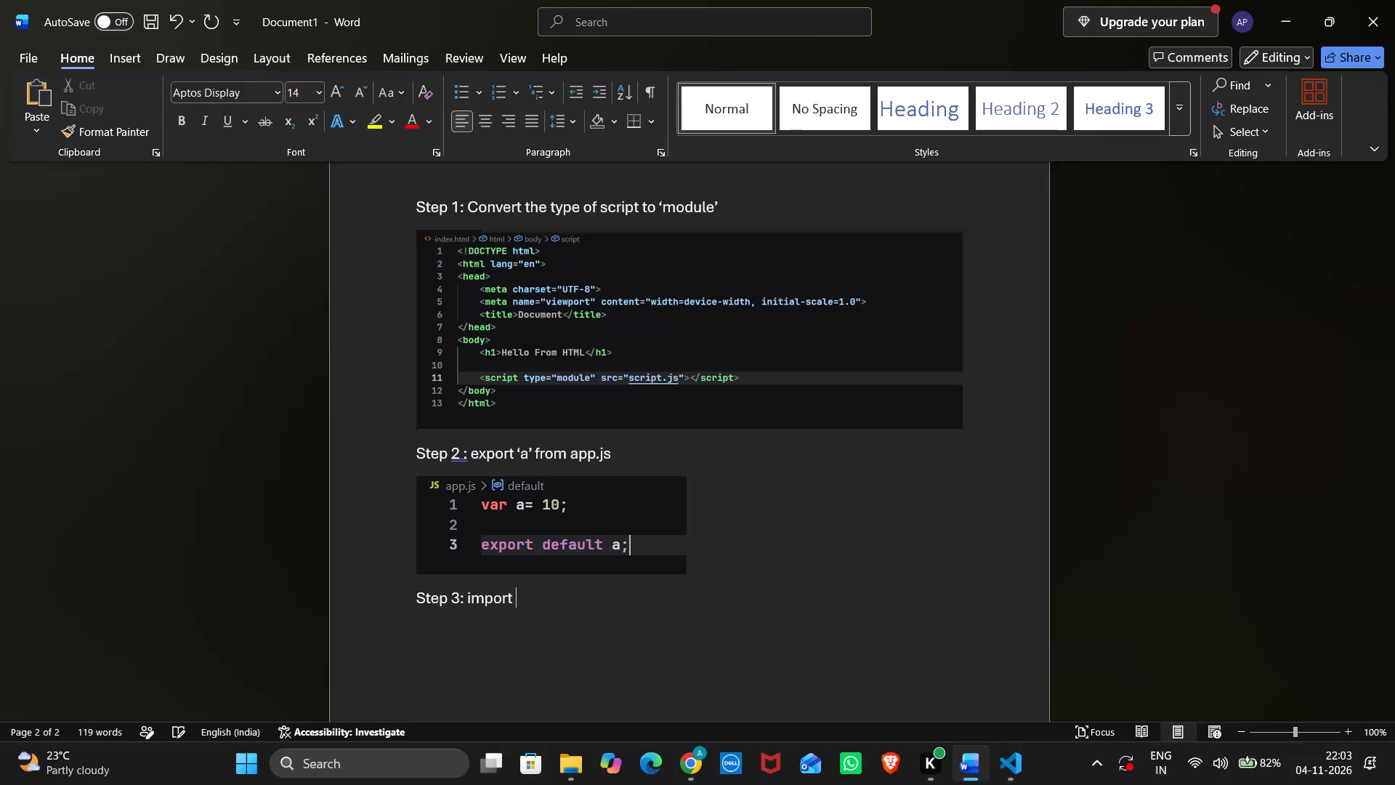
{"action": "type", "text": "'a' from app.js"}
{"action": "key", "text": "BackSpace"}
{"action": "key", "text": "BackSpace"}
{"action": "key", "text": "BackSpace"}
{"action": "key", "text": "BackSpace"}
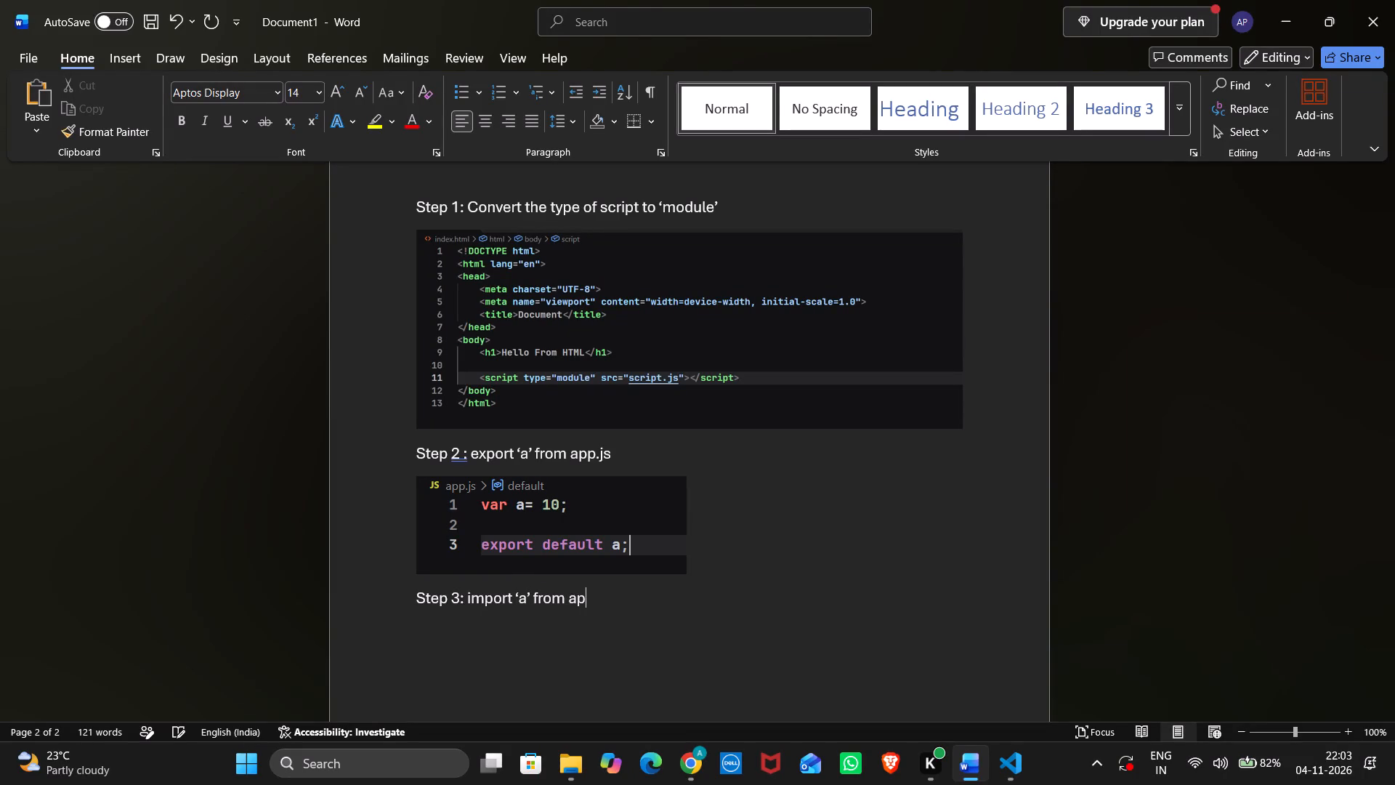
{"action": "key", "text": "BackSpace"}
{"action": "key", "text": "BackSpace"}
{"action": "type", "text": "app.js in script.js"}
{"action": "key", "text": "Return"}
Switch to VS Code, undo the removal of the "import a from './app.js'" line in script.js and snip the file's code.
{"action": "key", "text": "alt+Tab"}
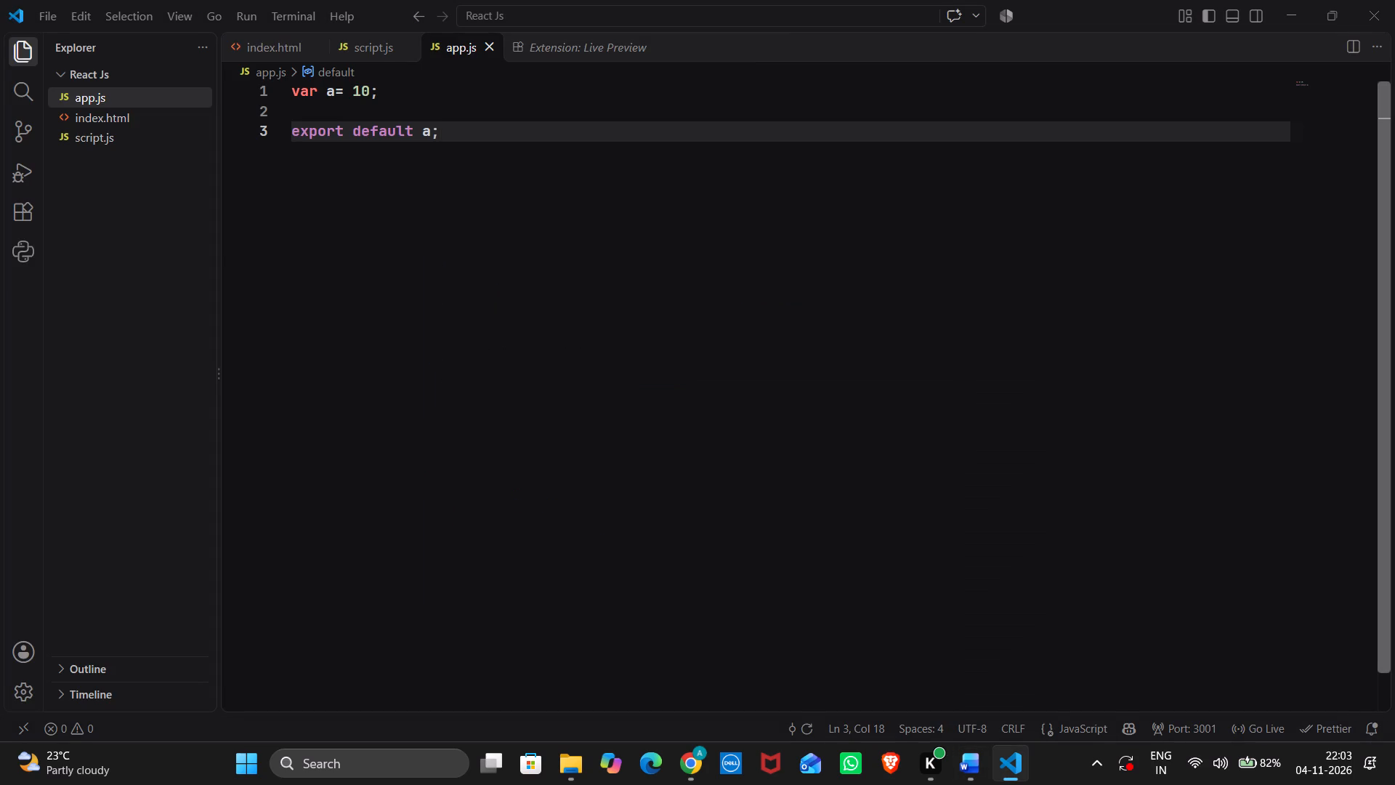
{"action": "left_click", "coordinate": [376, 48]}
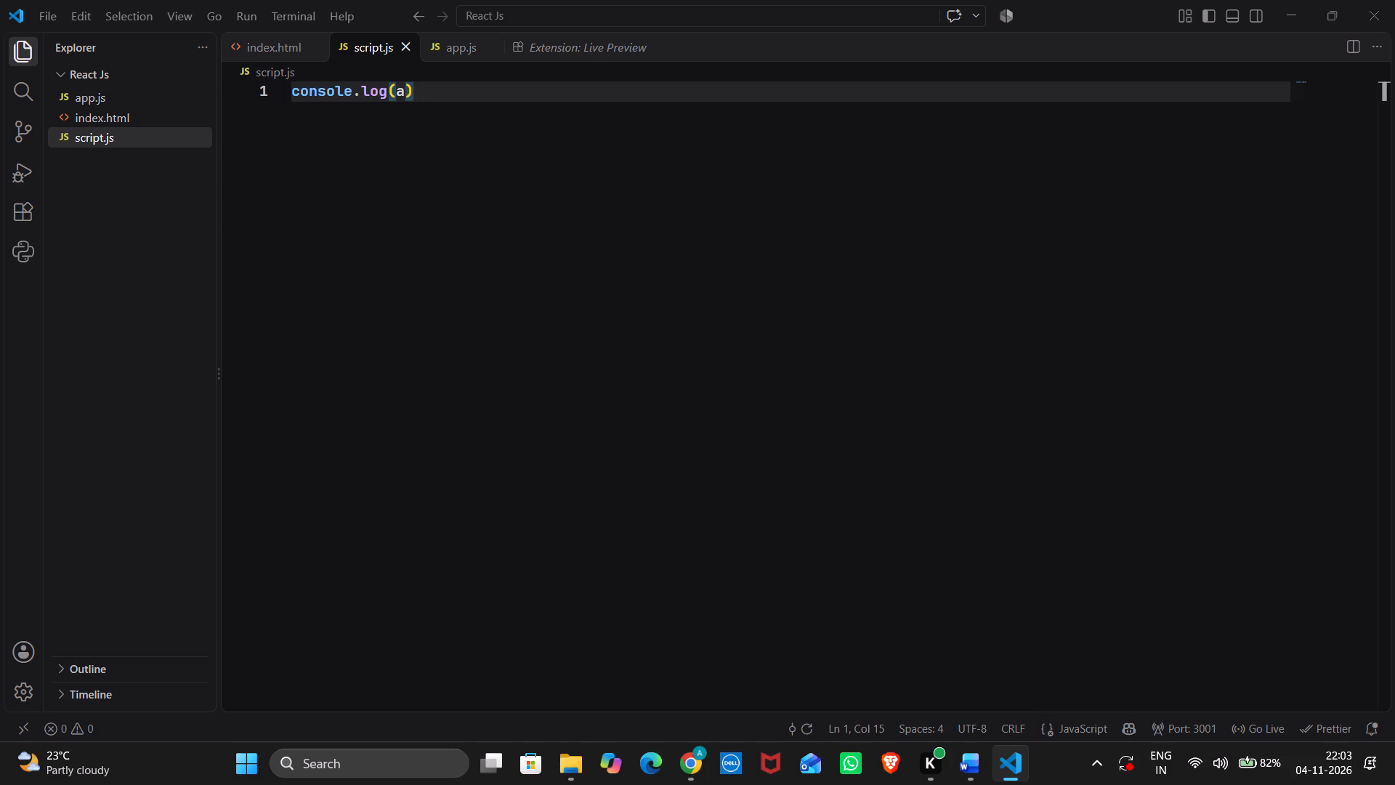
{"action": "key", "text": "ctrl+z"}
{"action": "key", "text": "ctrl+z"}
{"action": "left_click", "coordinate": [431, 158]}
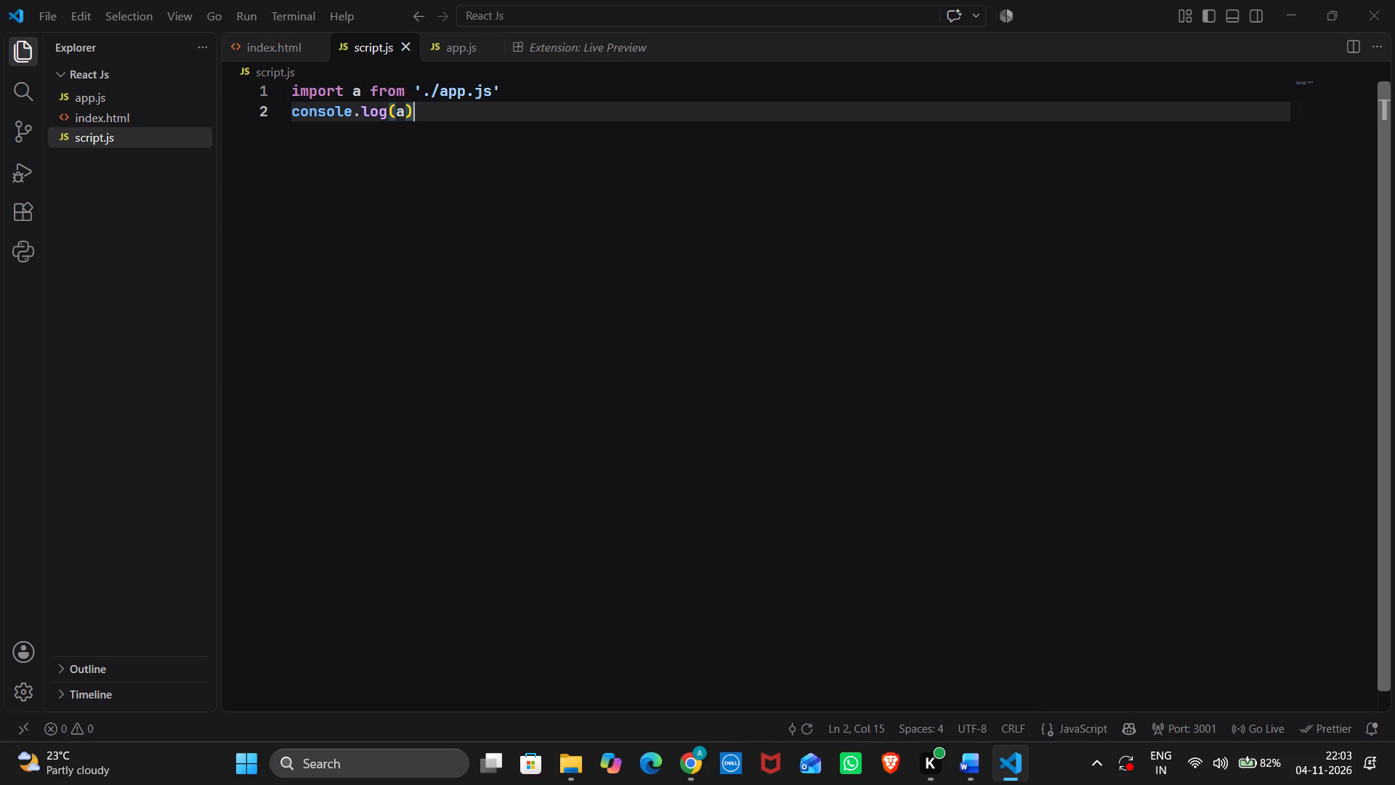
{"action": "key", "text": "shift+super+s"}
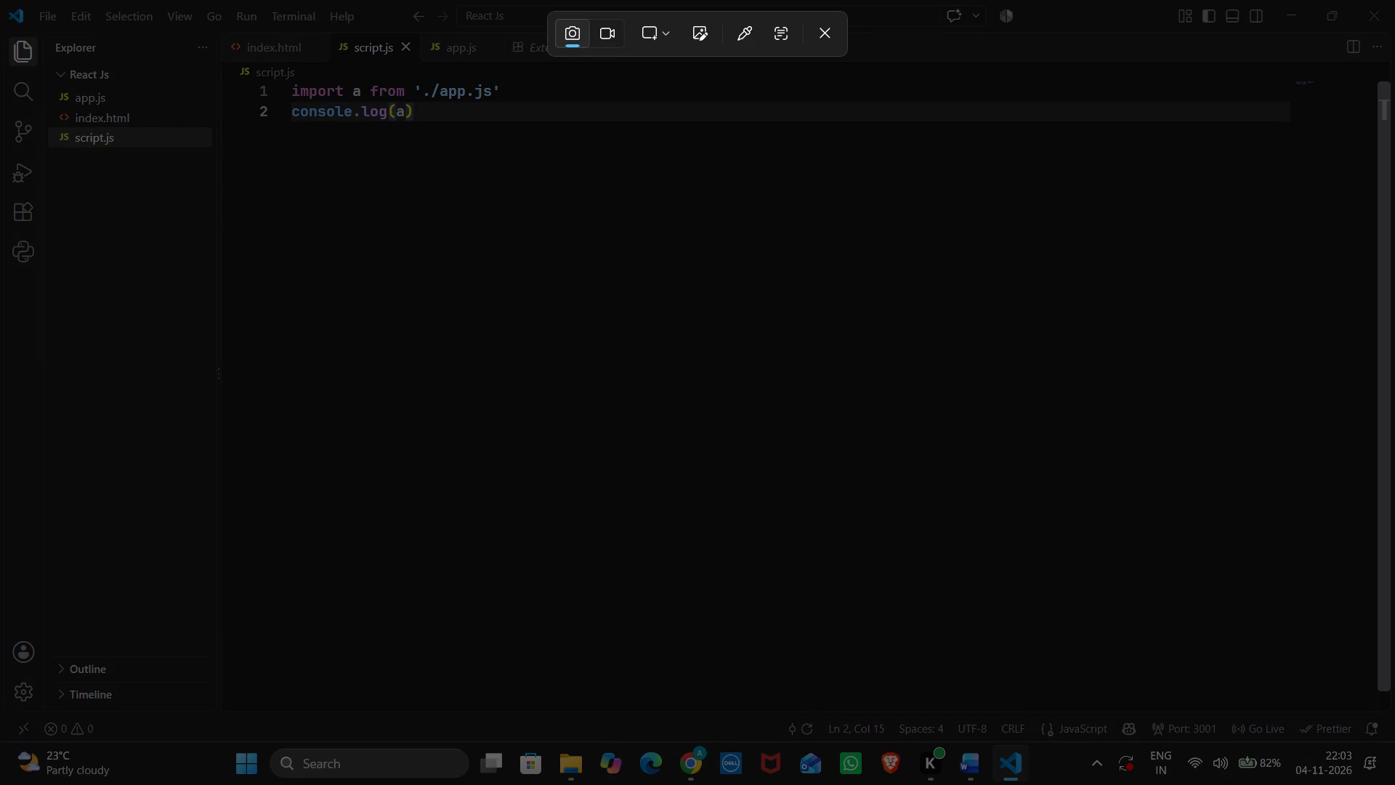
{"action": "left_click_drag", "start_coordinate": [224, 60], "coordinate": [448, 128]}
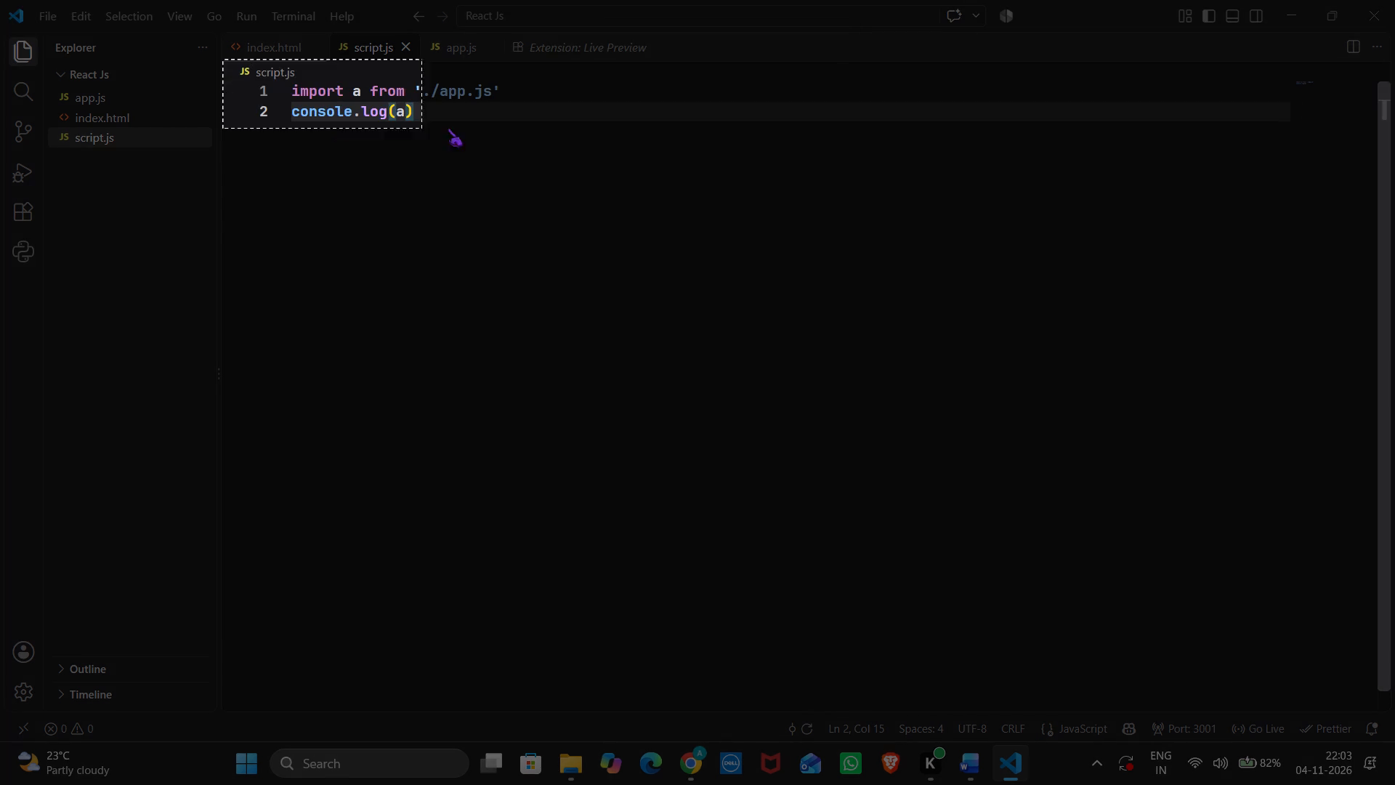
{"action": "left_click_drag", "start_coordinate": [448, 128], "coordinate": [545, 136]}
Back in Word, paste the script.js snip below the "Step 3" line.
{"action": "key", "text": "alt+Tab"}
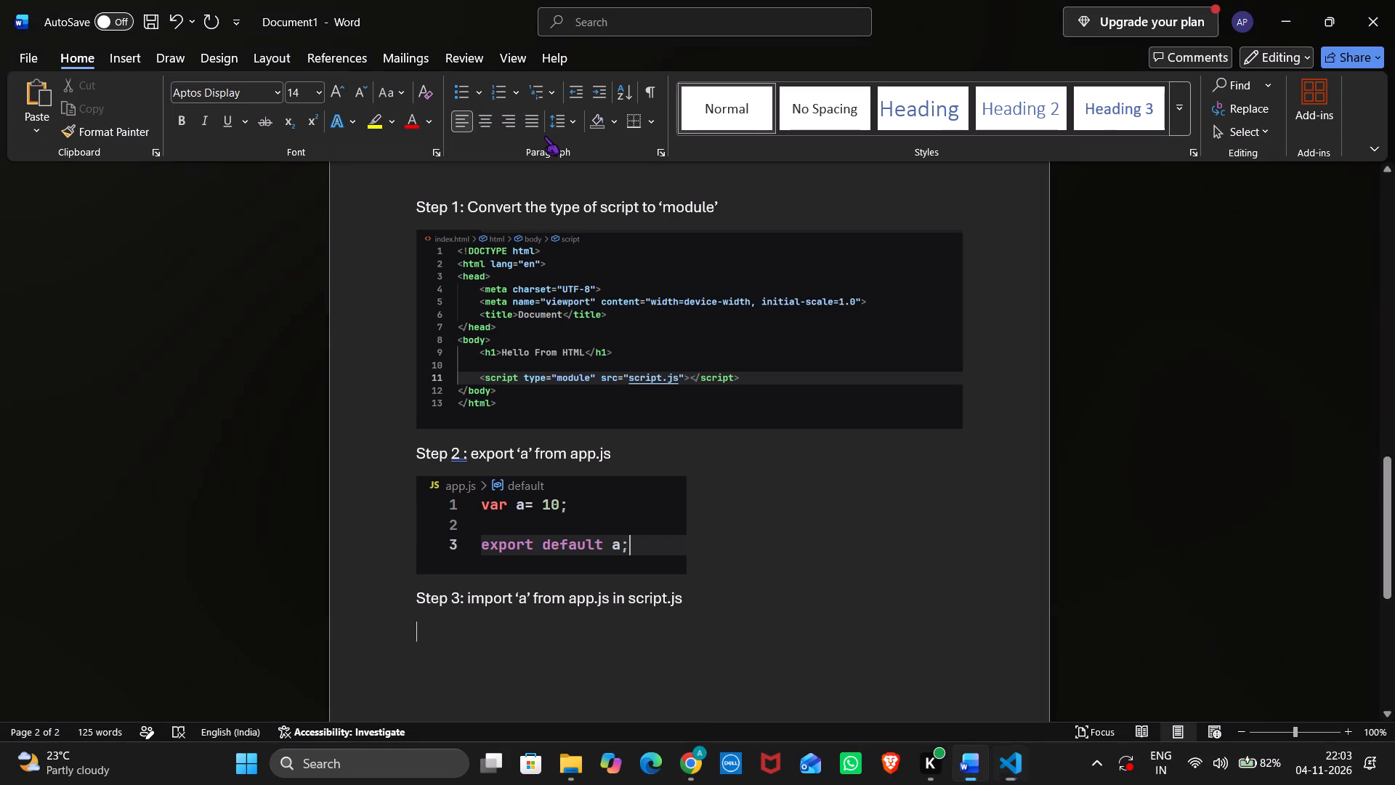
{"action": "key", "text": "ctrl+v"}
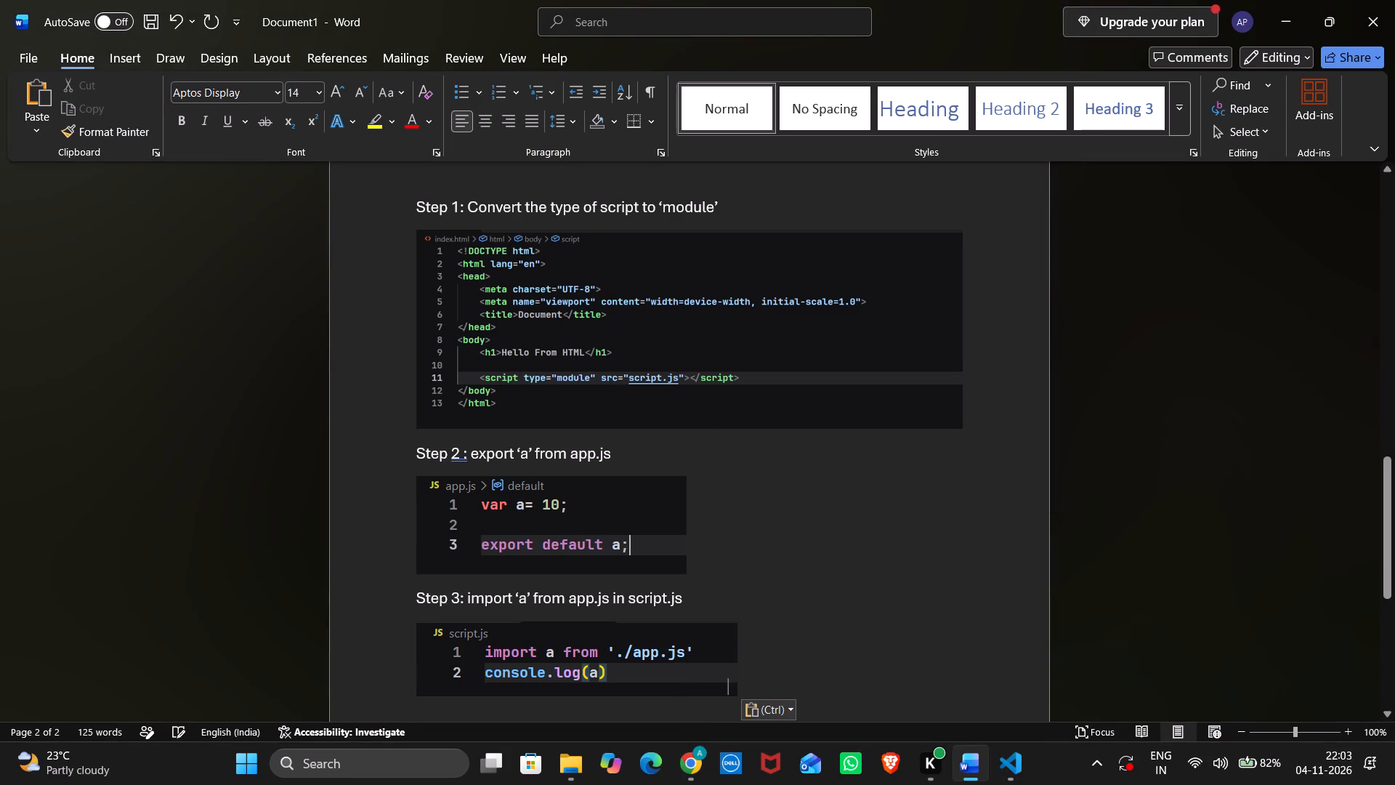
{"action": "scroll", "coordinate": [709, 433], "scroll_direction": "down", "scroll_amount": 3}
{"action": "scroll", "coordinate": [709, 433], "scroll_direction": "up", "scroll_amount": 5}
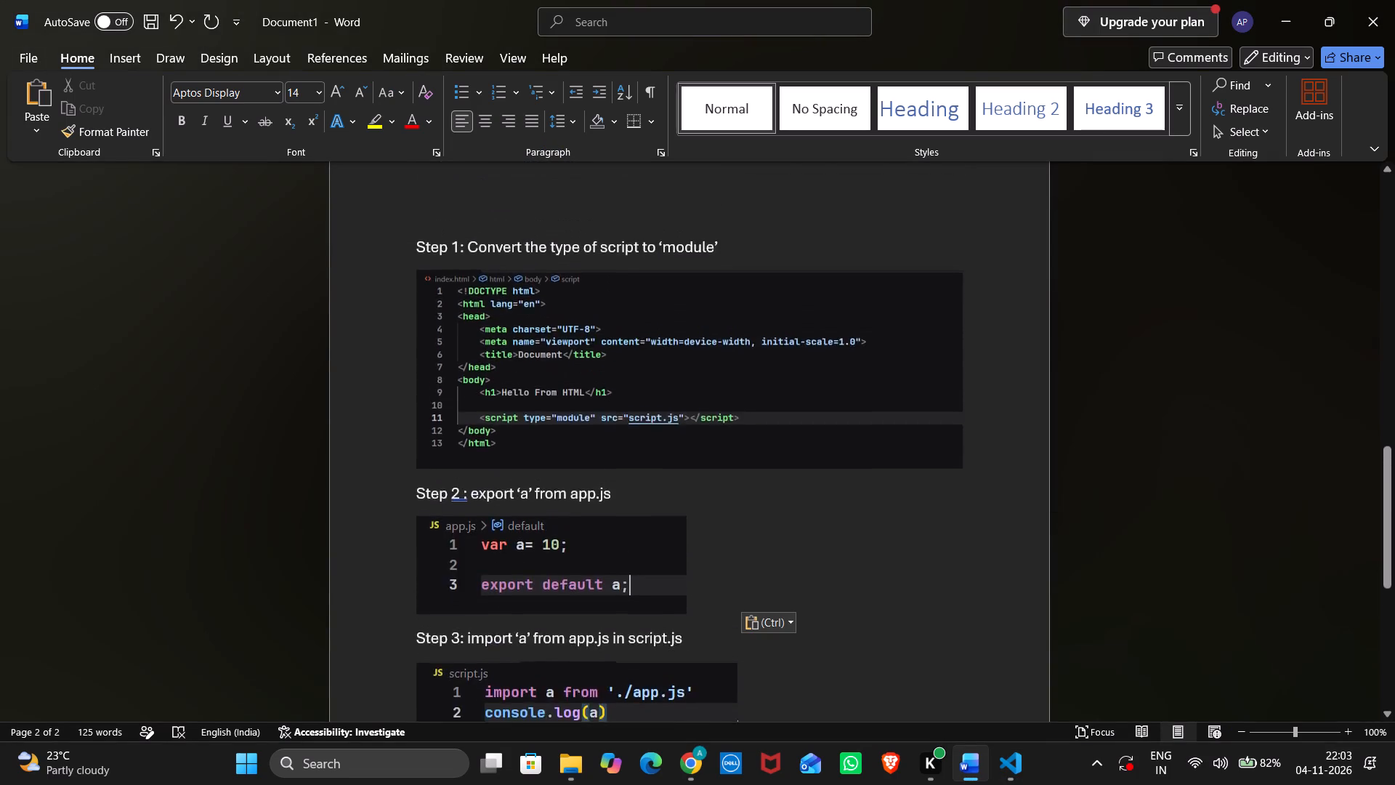
Write "Output:" on a new line below the Step 3 script.js snip, ending with a new paragraph.
{"action": "scroll", "coordinate": [709, 433], "scroll_direction": "up", "scroll_amount": 3}
{"action": "scroll", "coordinate": [709, 433], "scroll_direction": "down", "scroll_amount": 9}
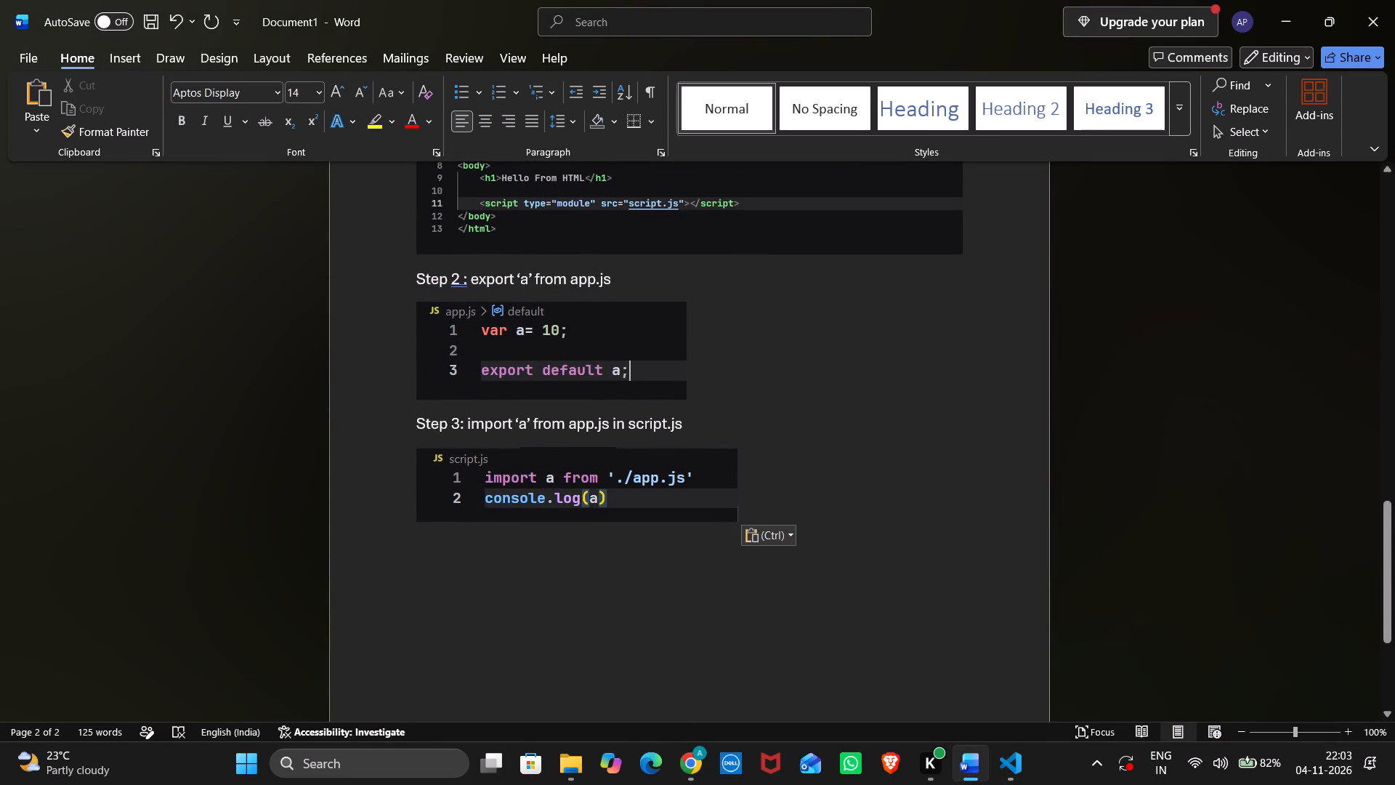
{"action": "key", "text": "Return"}
{"action": "type", "text": "Output"}
{"action": "key", "text": "shift+colon"}
{"action": "key", "text": "Return"}
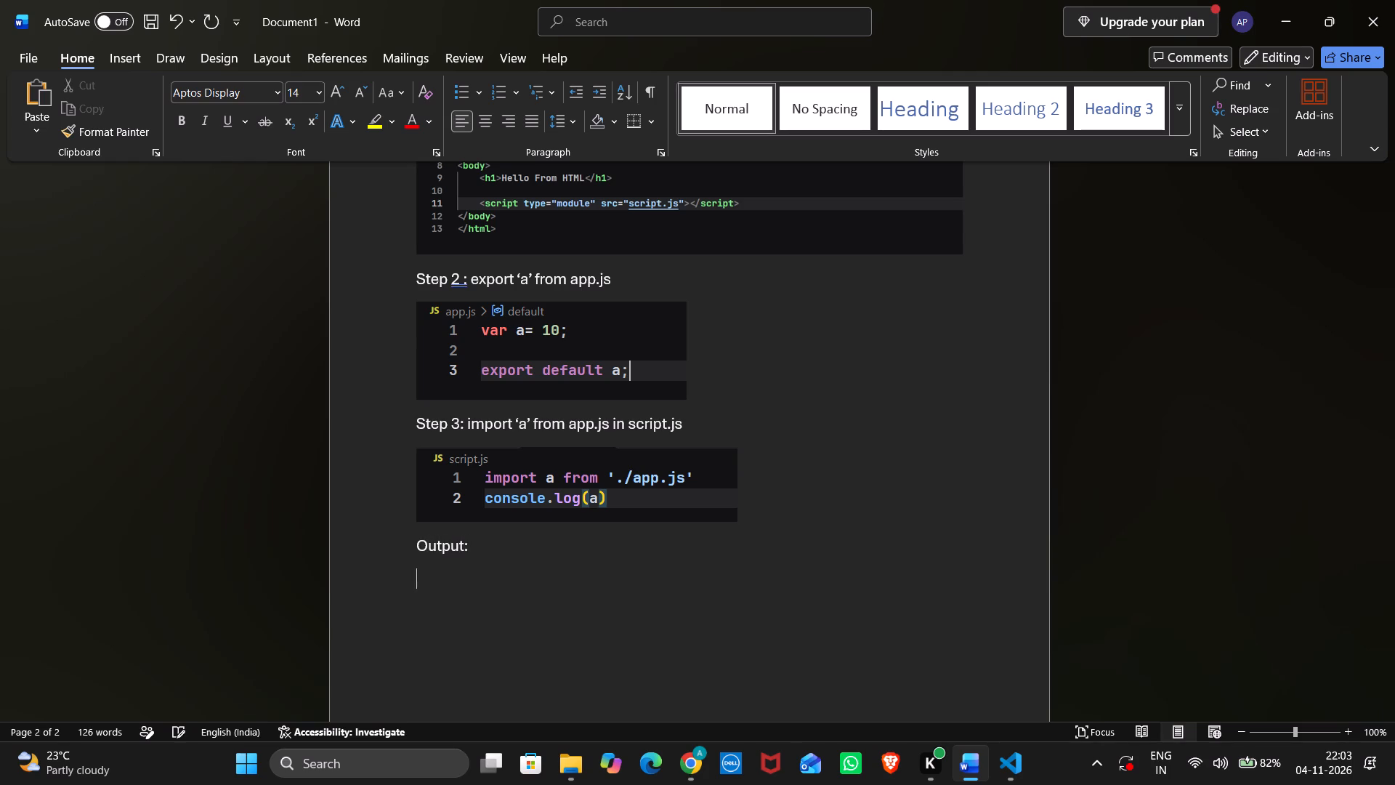
Switch to Chrome and snip the DevTools console area showing the script.js output.
{"action": "key", "text": "alt+Tab"}
{"action": "key", "text": "alt+Tab"}
{"action": "key", "text": "alt+Tab"}
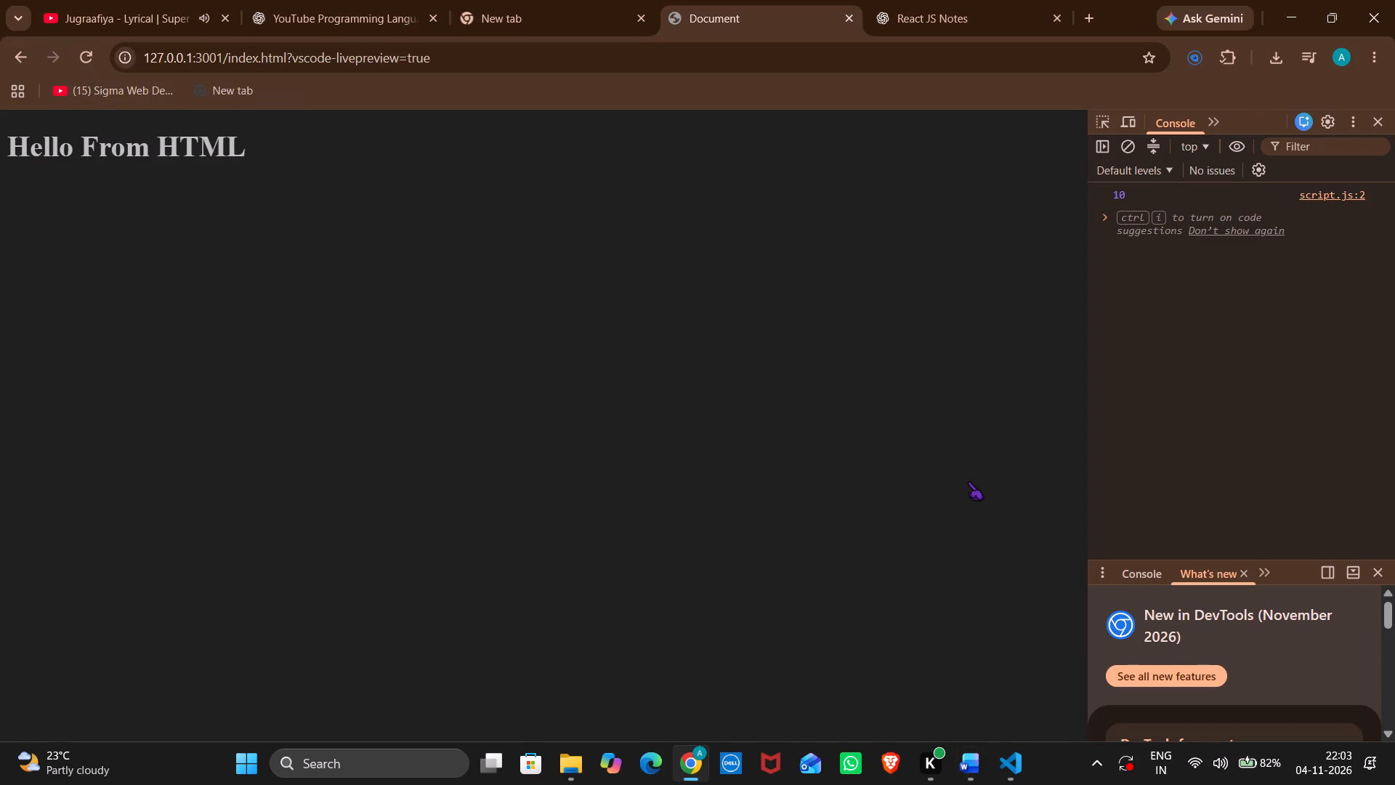
{"action": "key", "text": "shift+super+s"}
{"action": "left_click_drag", "start_coordinate": [1080, 110], "coordinate": [1277, 249]}
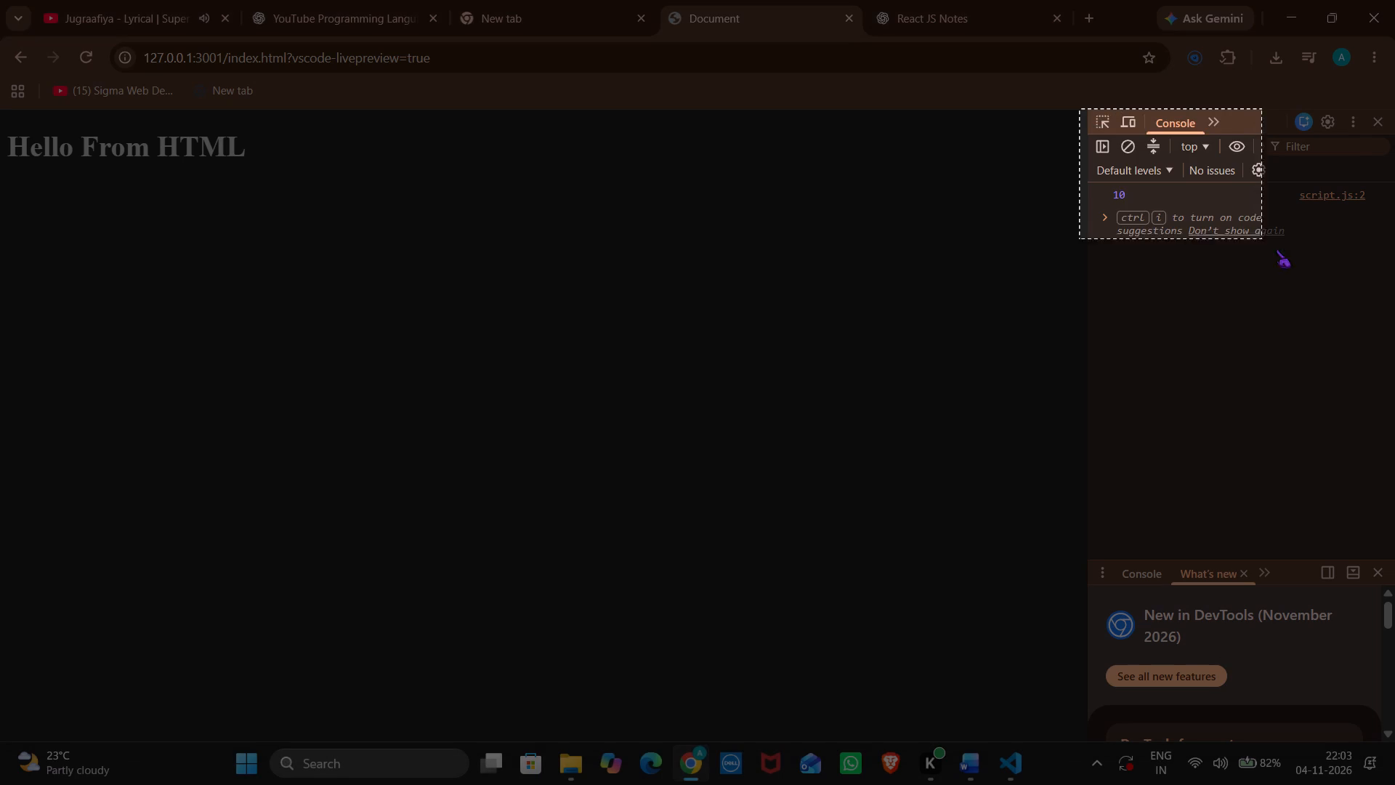
{"action": "left_click_drag", "start_coordinate": [1277, 249], "coordinate": [1394, 241]}
Back in Word, paste the console snip below the "Output:" line.
{"action": "key", "text": "alt+Tab"}
{"action": "key", "text": "alt+Tab"}
{"action": "key", "text": "alt+Tab"}
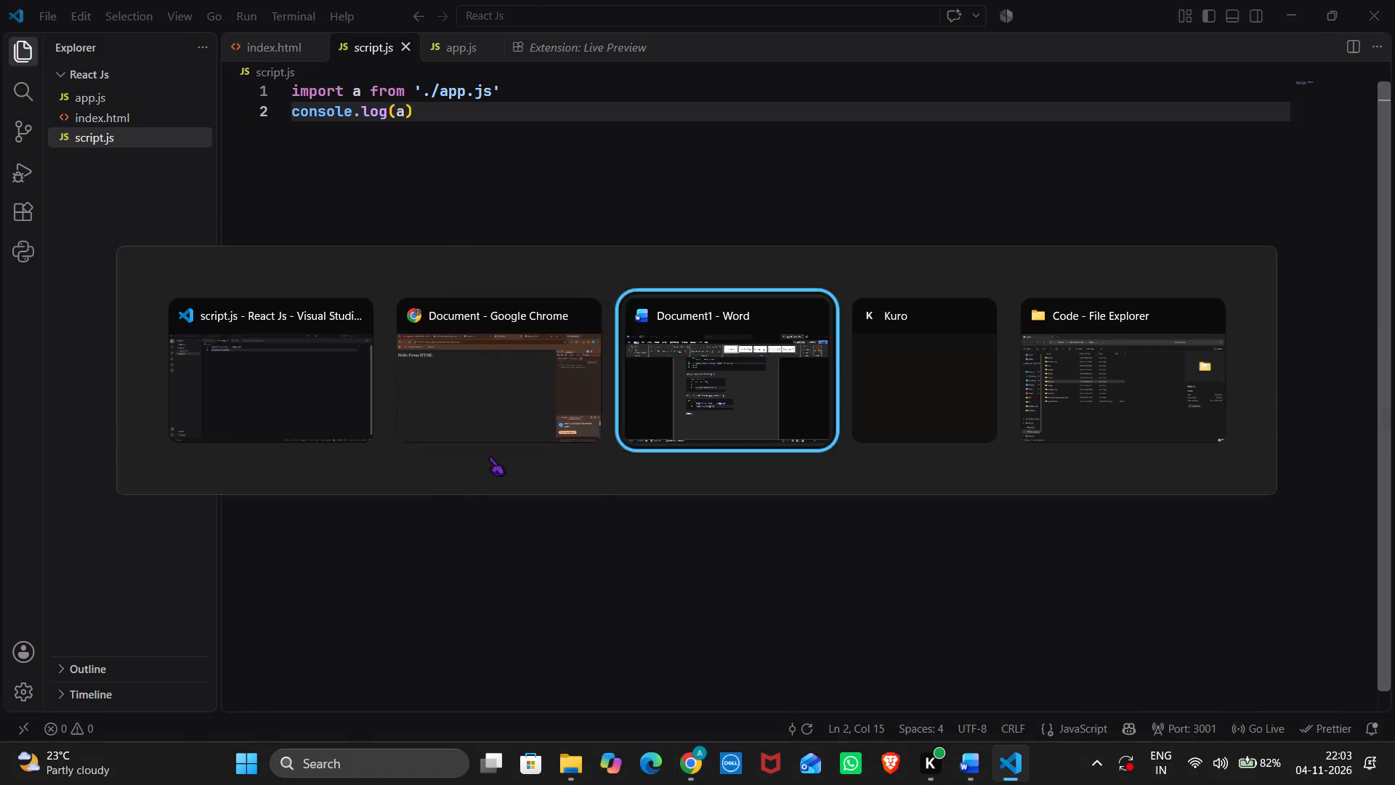
{"action": "key", "text": "ctrl+v"}
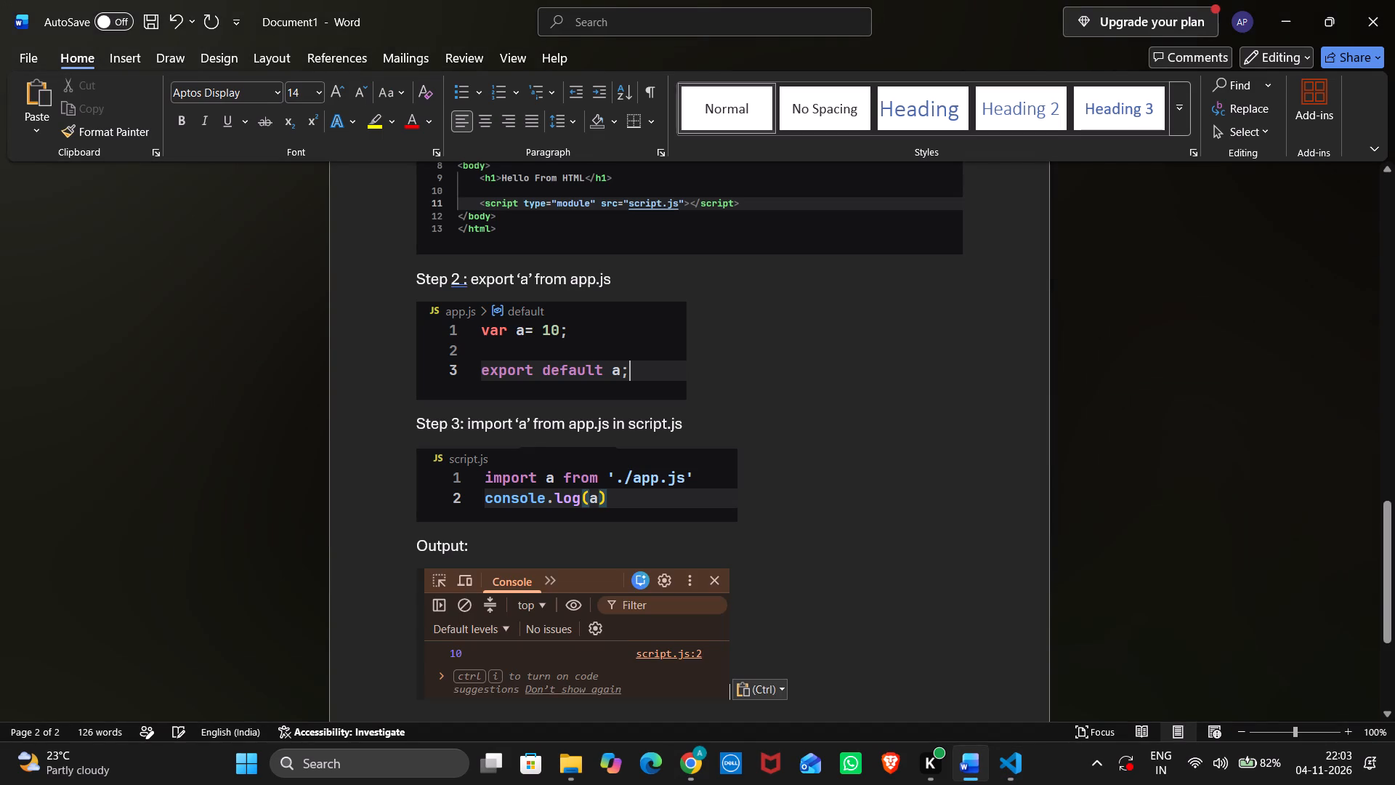
Review the Import and Export notes from the section heading through the steps to the final output snip.
{"action": "scroll", "coordinate": [604, 484], "scroll_direction": "up", "scroll_amount": 10}
{"action": "scroll", "coordinate": [604, 486], "scroll_direction": "down", "scroll_amount": 8}
{"action": "scroll", "coordinate": [604, 486], "scroll_direction": "up", "scroll_amount": 19}
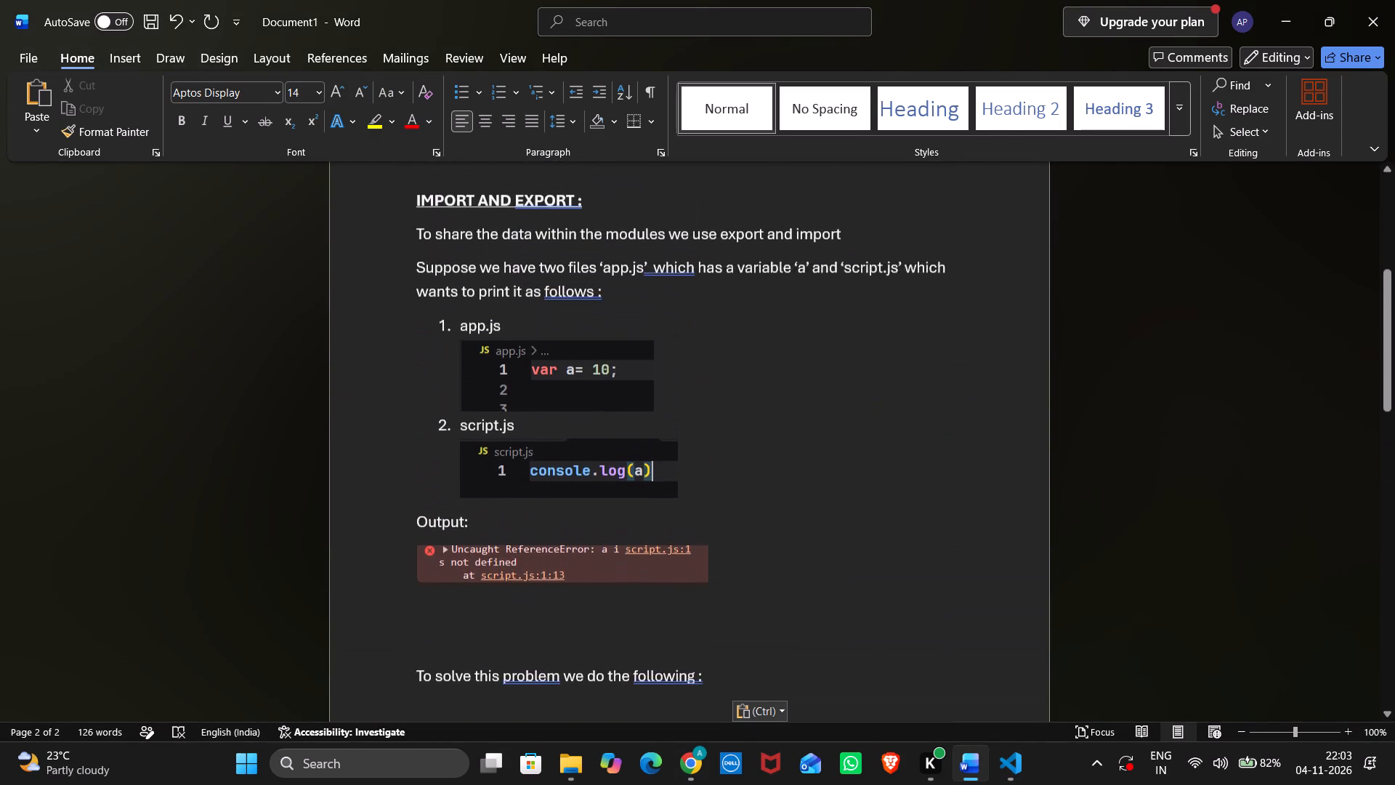
{"action": "scroll", "coordinate": [604, 487], "scroll_direction": "up", "scroll_amount": 6}
{"action": "scroll", "coordinate": [604, 487], "scroll_direction": "down", "scroll_amount": 7}
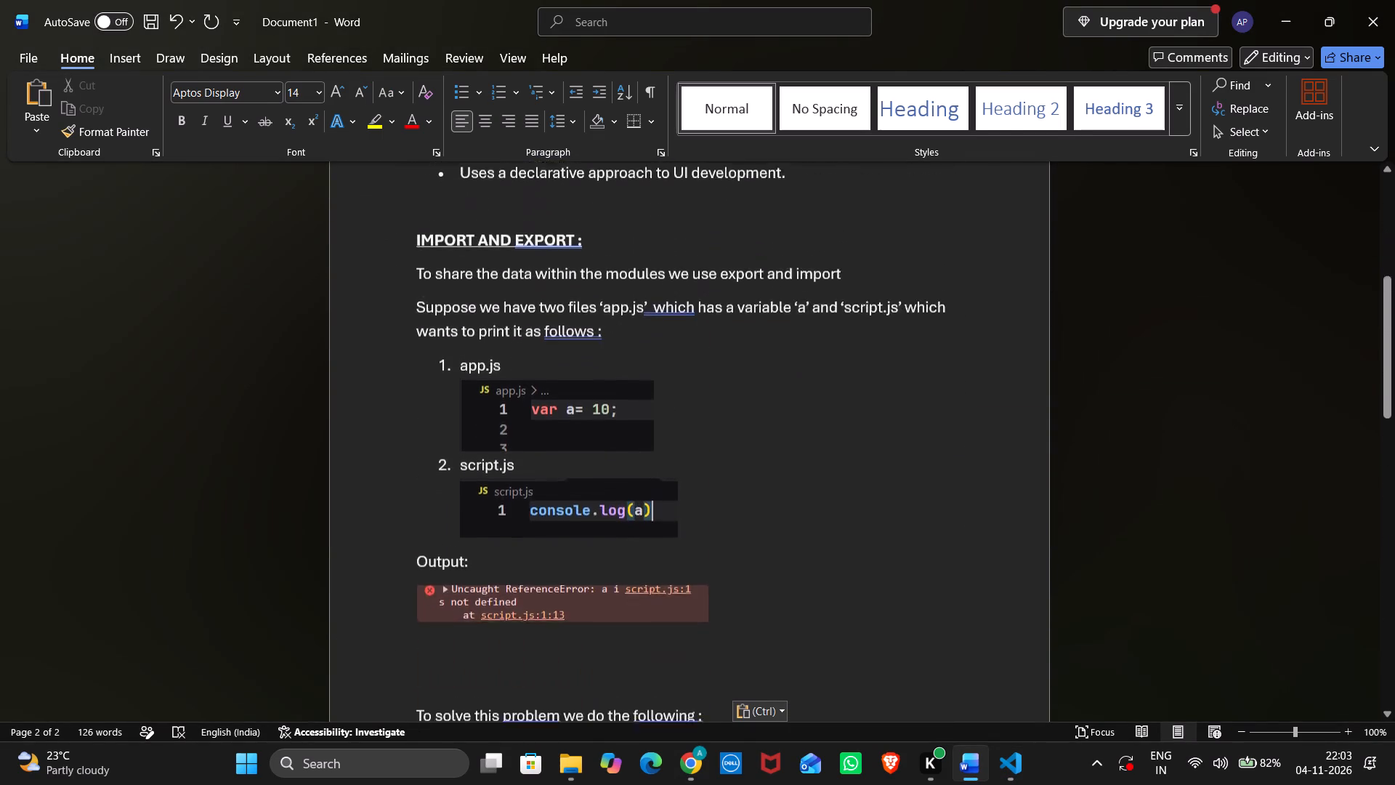
{"action": "scroll", "coordinate": [604, 487], "scroll_direction": "down", "scroll_amount": 20}
{"action": "scroll", "coordinate": [604, 487], "scroll_direction": "down", "scroll_amount": 6}
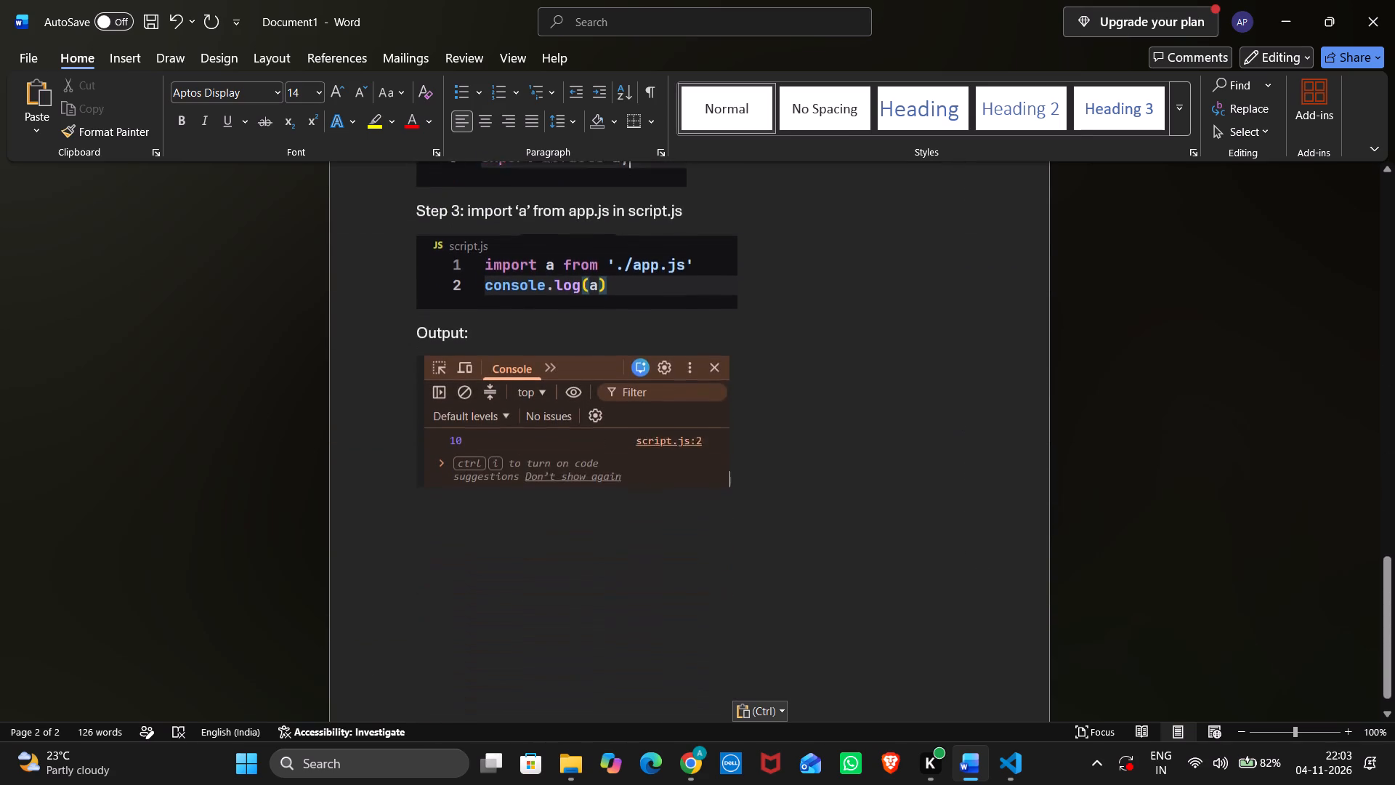
{"action": "scroll", "coordinate": [604, 488], "scroll_direction": "down", "scroll_amount": 2}
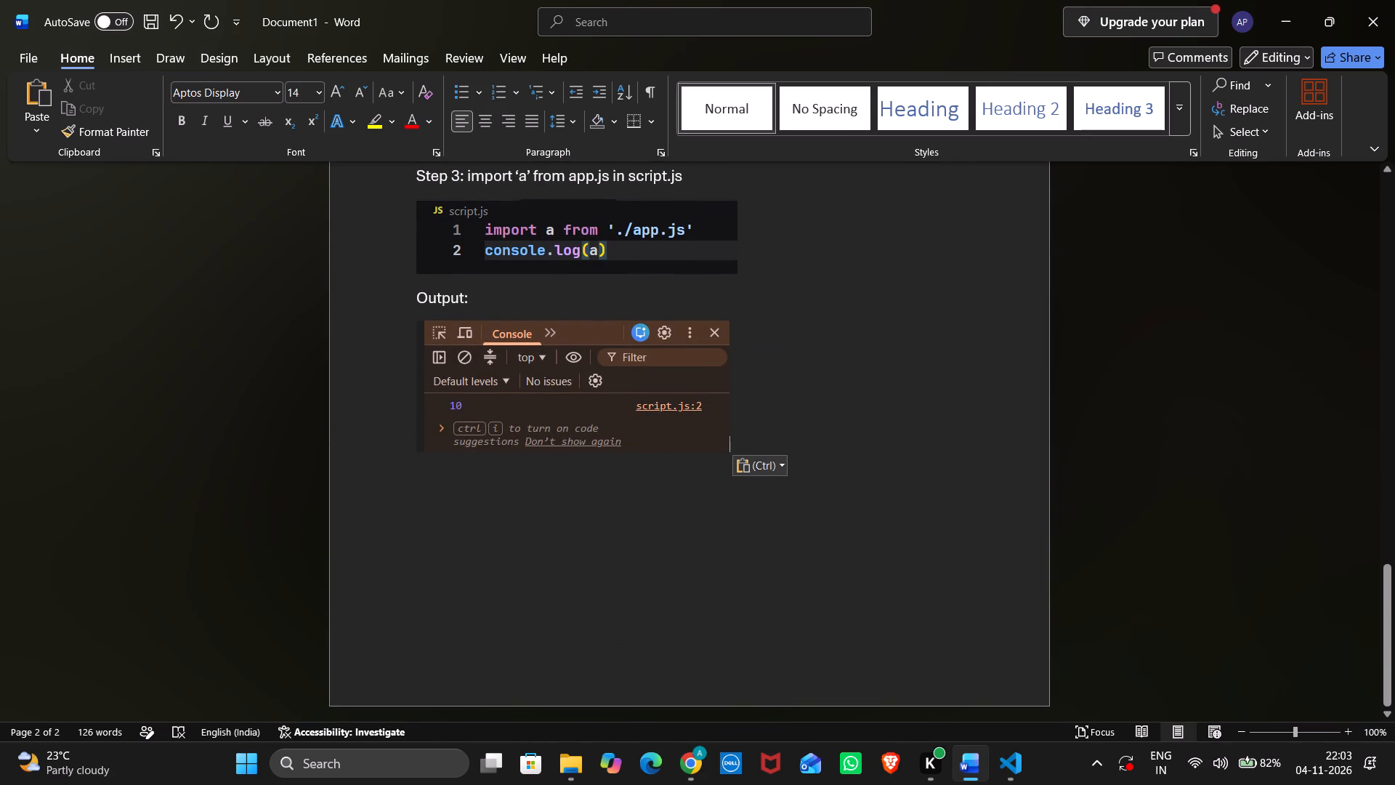
{"action": "scroll", "coordinate": [583, 556], "scroll_direction": "up", "scroll_amount": 8}
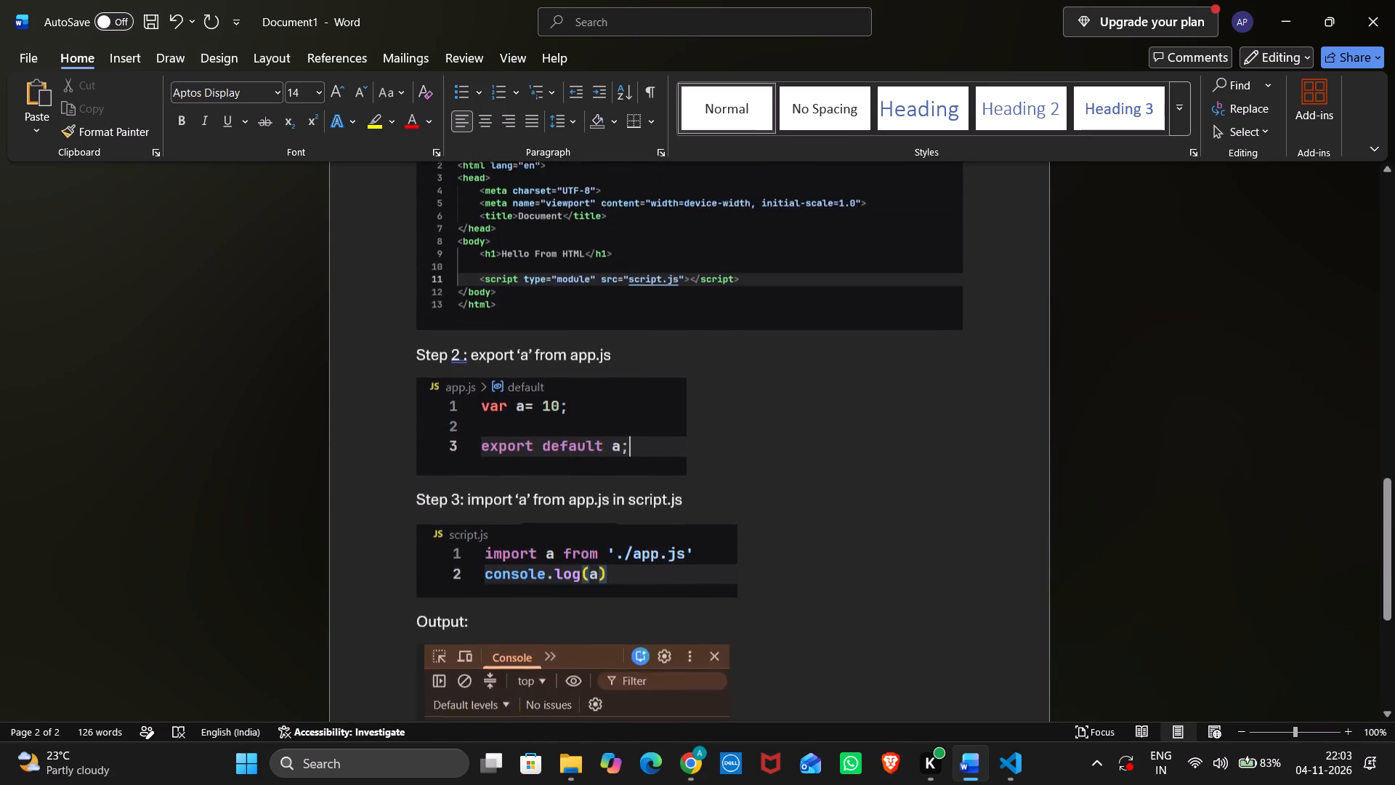
{"action": "scroll", "coordinate": [586, 549], "scroll_direction": "up", "scroll_amount": 10}
{"action": "scroll", "coordinate": [585, 546], "scroll_direction": "down", "scroll_amount": 10}
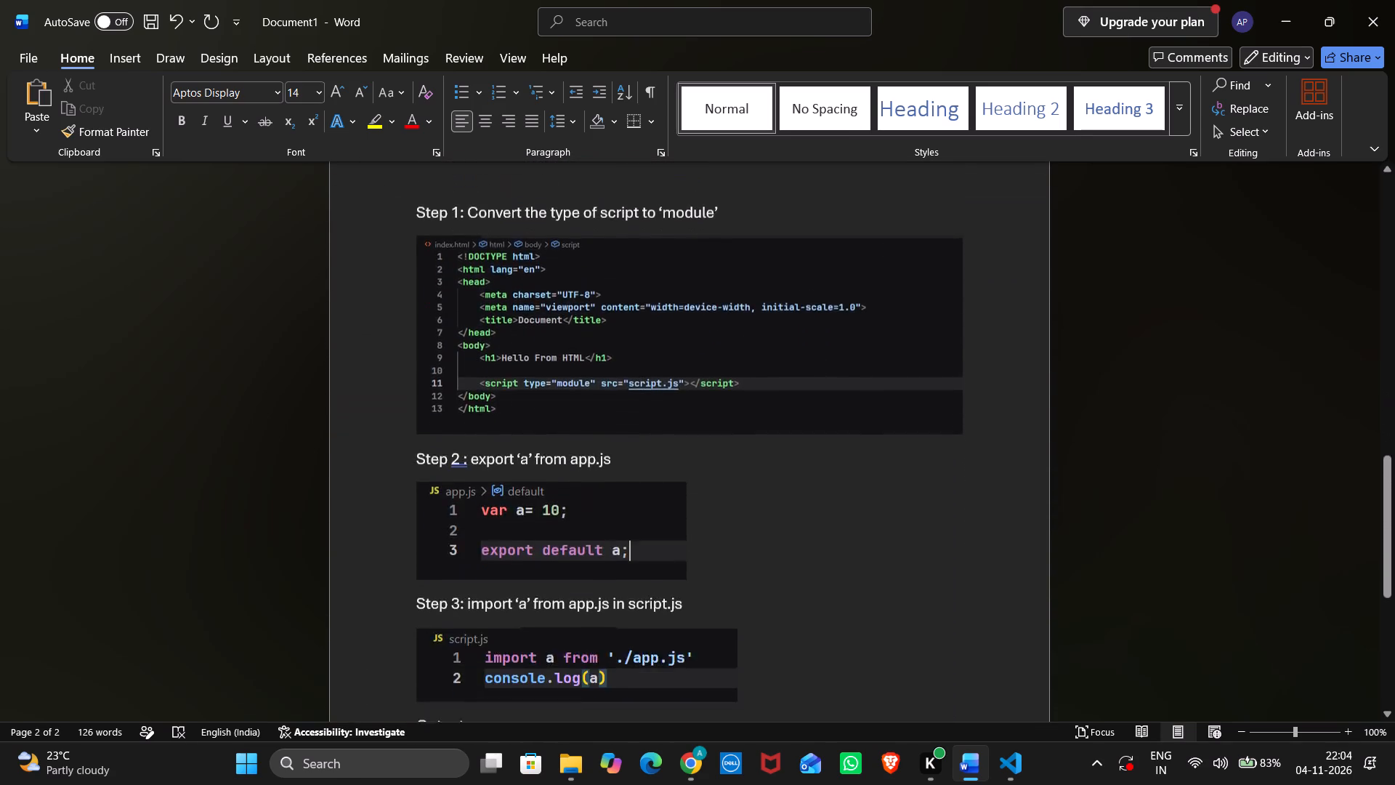
{"action": "scroll", "coordinate": [585, 546], "scroll_direction": "down", "scroll_amount": 12}
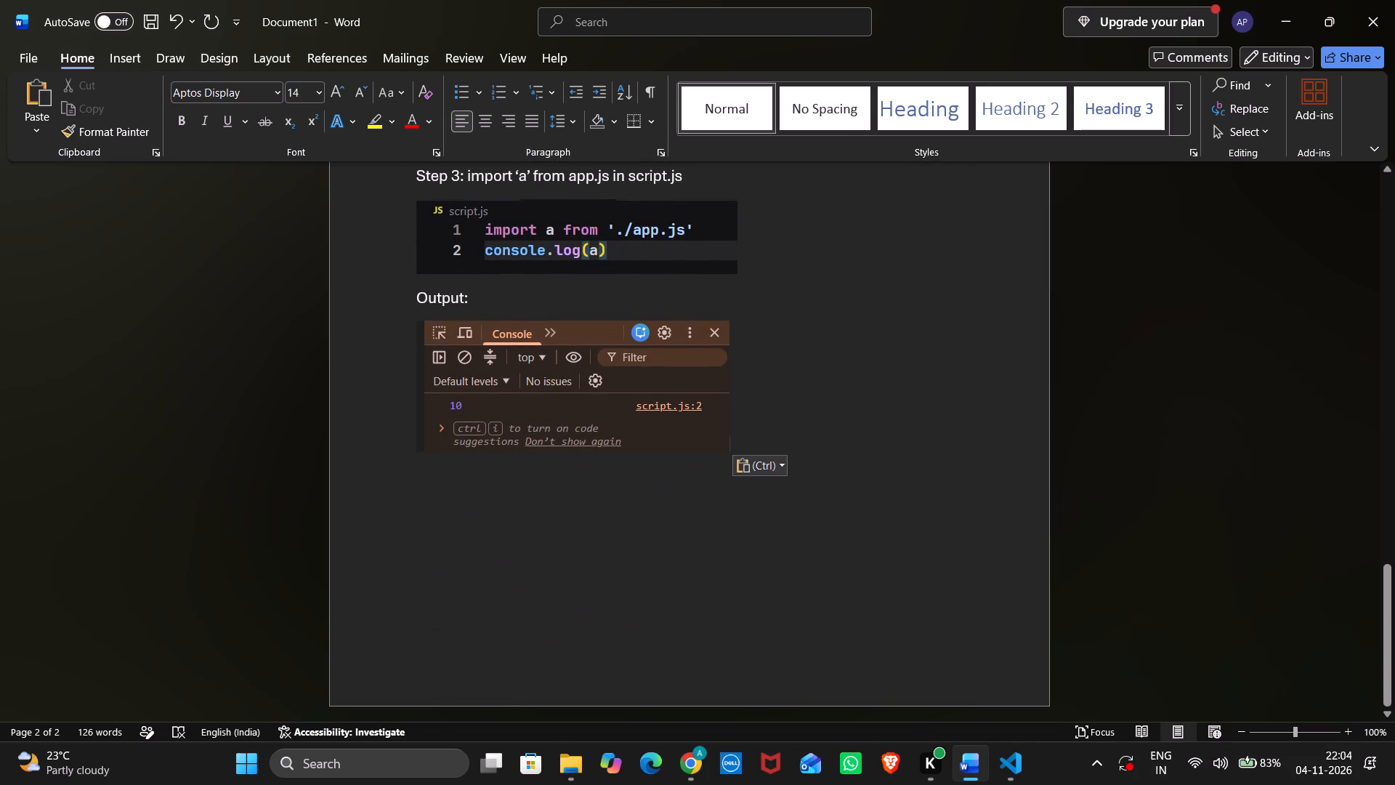
{"action": "scroll", "coordinate": [585, 546], "scroll_direction": "up", "scroll_amount": 2}
{"action": "scroll", "coordinate": [585, 546], "scroll_direction": "down", "scroll_amount": 2}
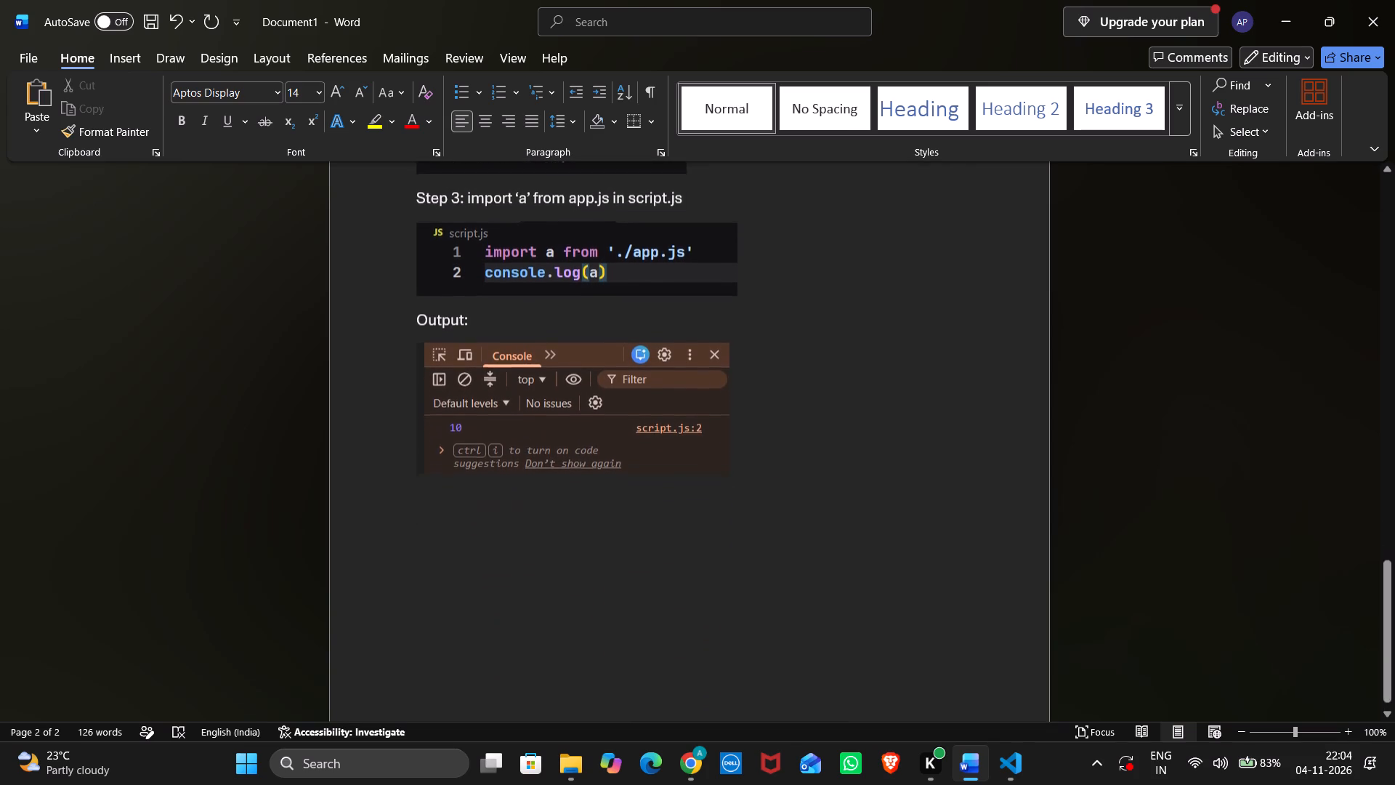
Write the line "Types of Export :" below the console snip, leaving an empty line between, and start a numbered list under it.
{"action": "key", "text": "Return"}
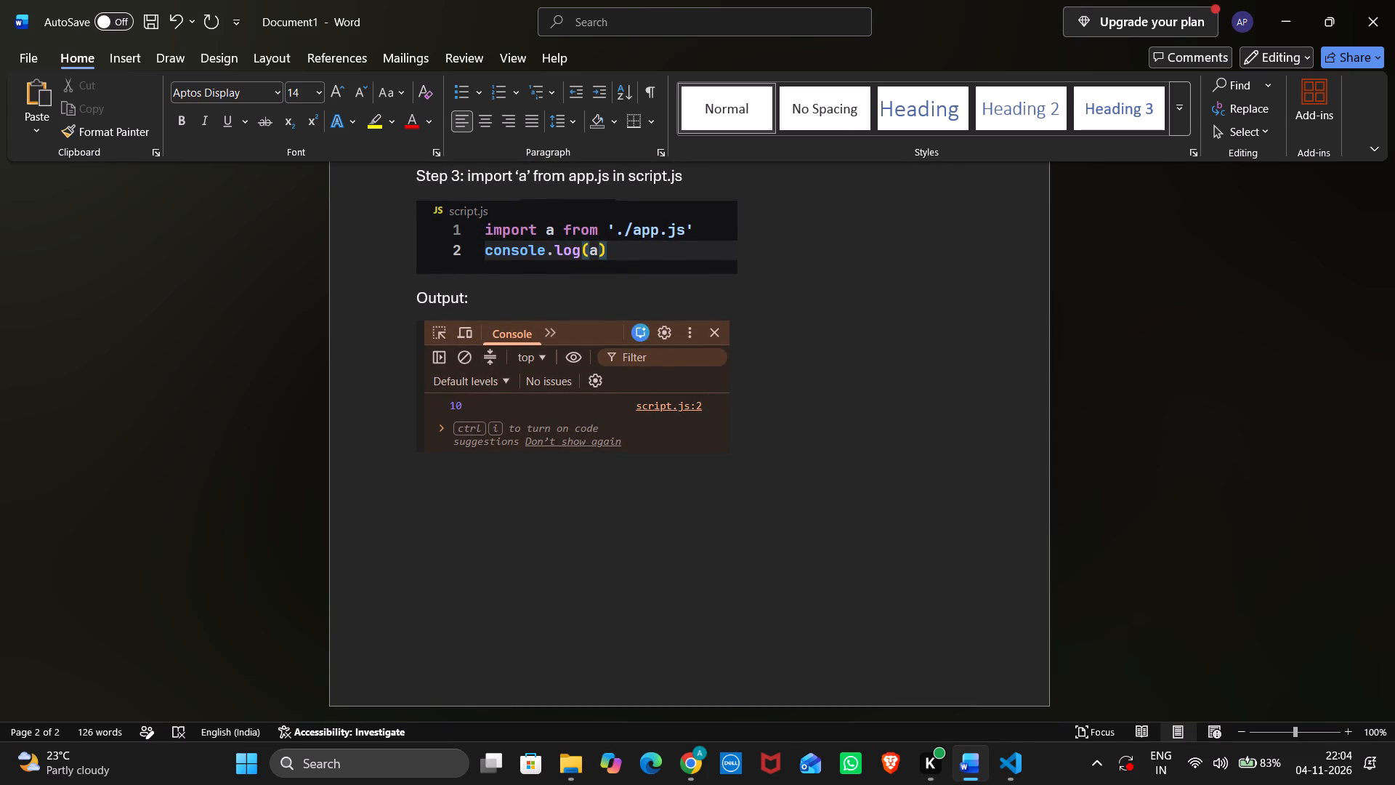
{"action": "key", "text": "Return"}
{"action": "type", "text": "Types of"}
{"action": "key", "text": "space"}
{"action": "type", "text": "Export :"}
{"action": "key", "text": "space"}
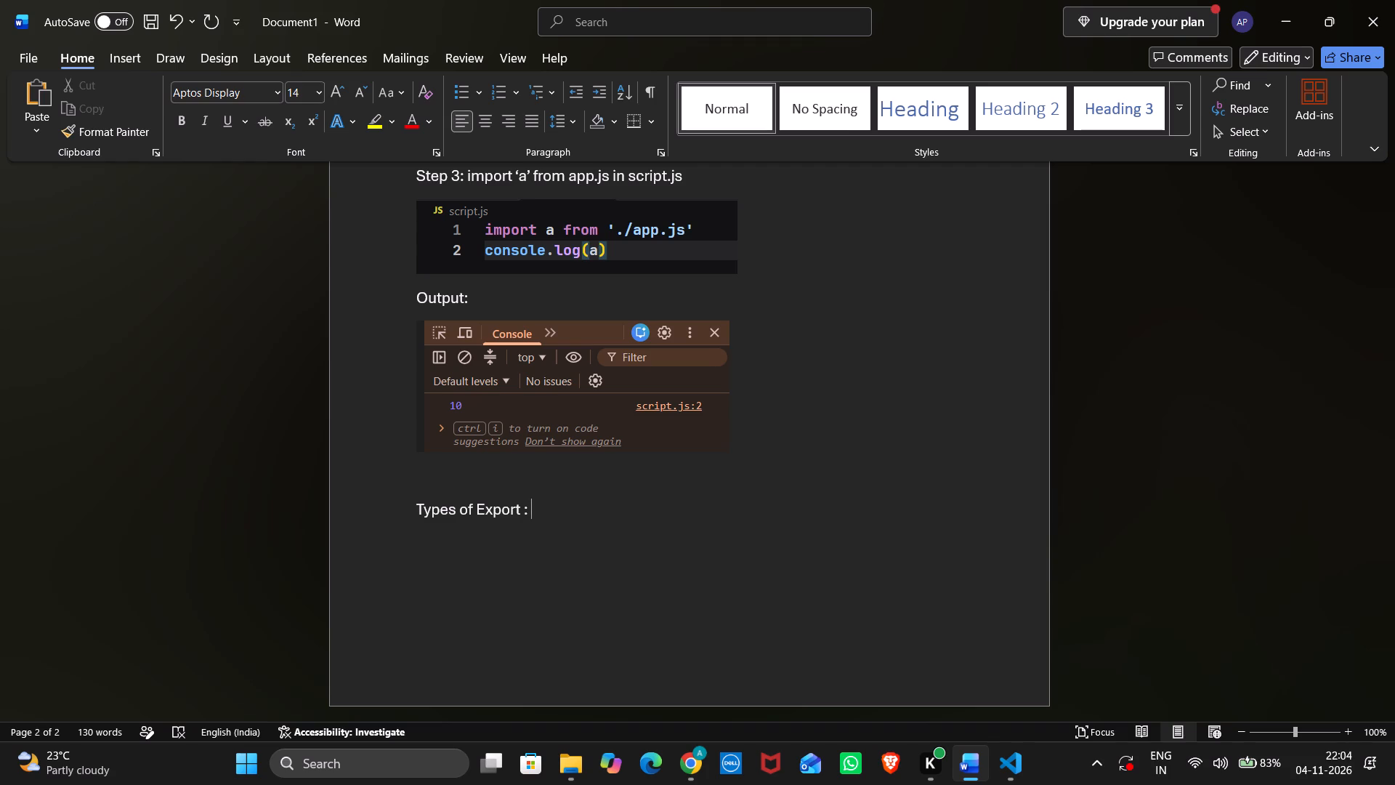
{"action": "key", "text": "Return"}
{"action": "type", "text": "1."}
{"action": "key", "text": "space"}
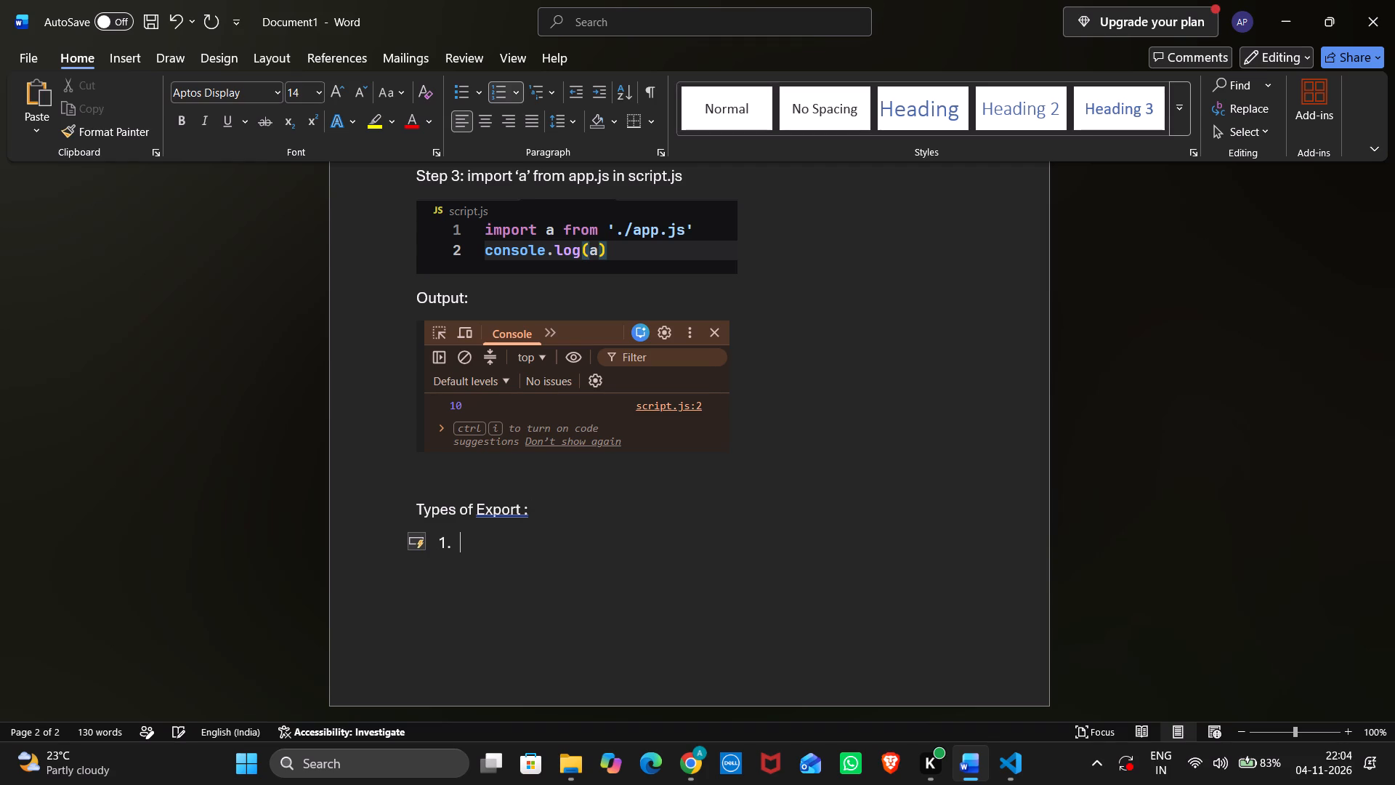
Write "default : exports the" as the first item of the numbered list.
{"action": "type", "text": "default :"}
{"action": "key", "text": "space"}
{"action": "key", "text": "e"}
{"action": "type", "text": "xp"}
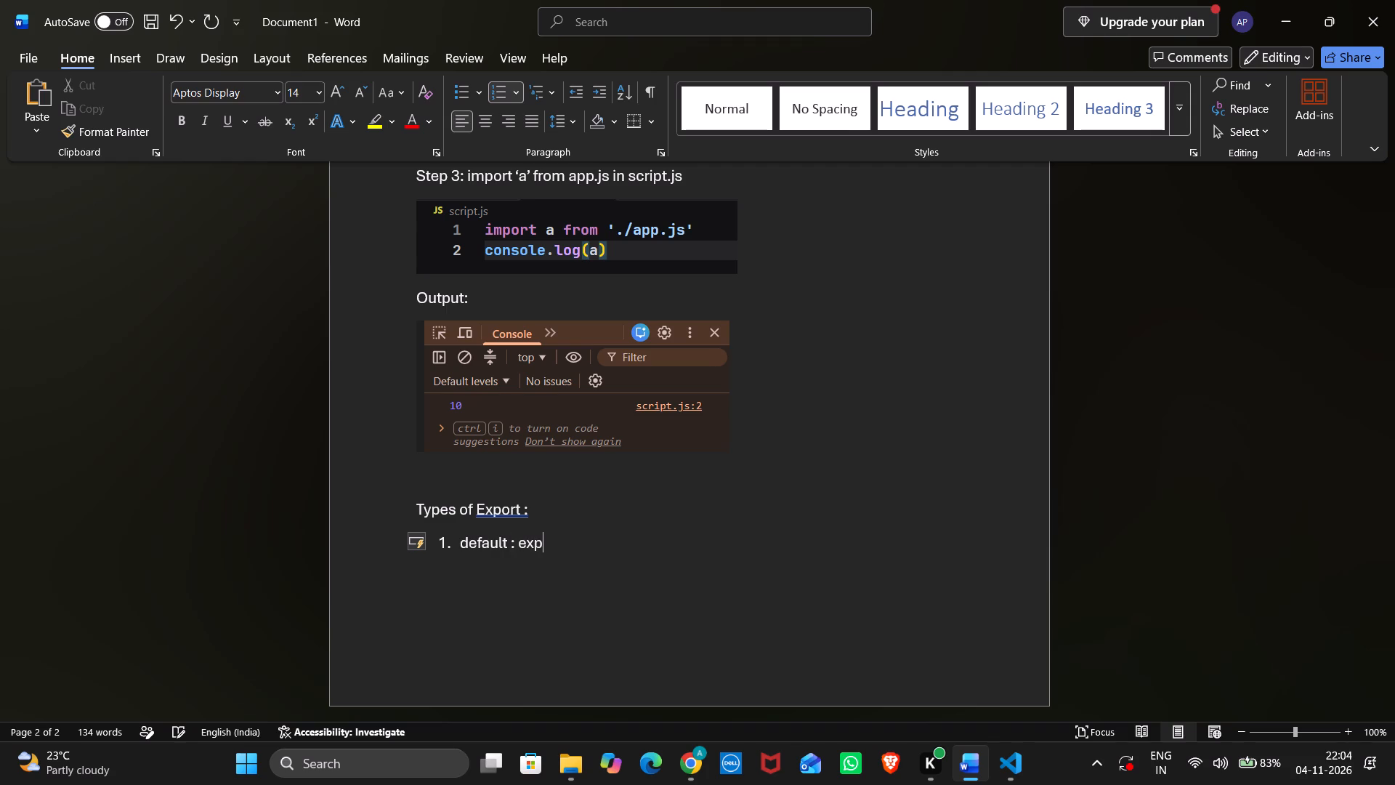
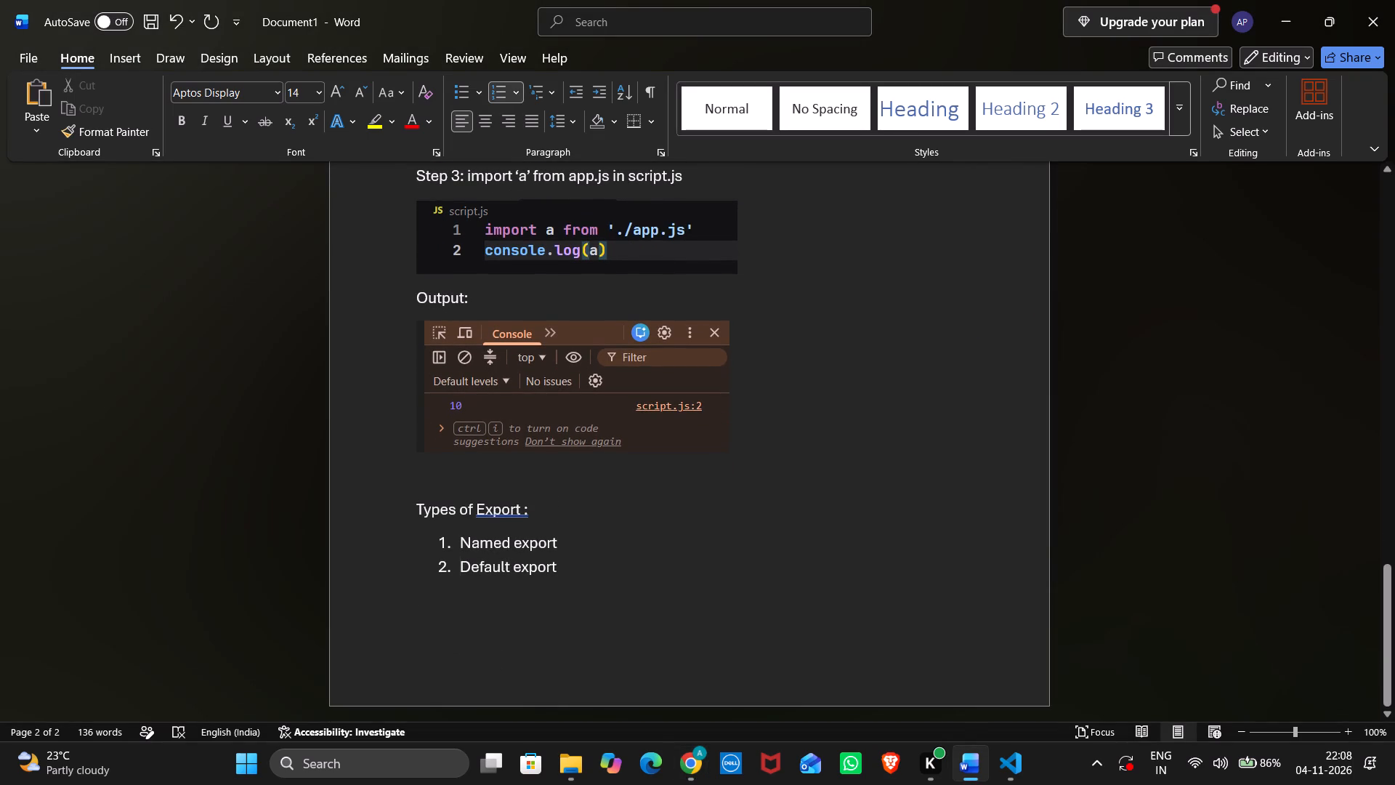
{"action": "key", "text": "Return"}
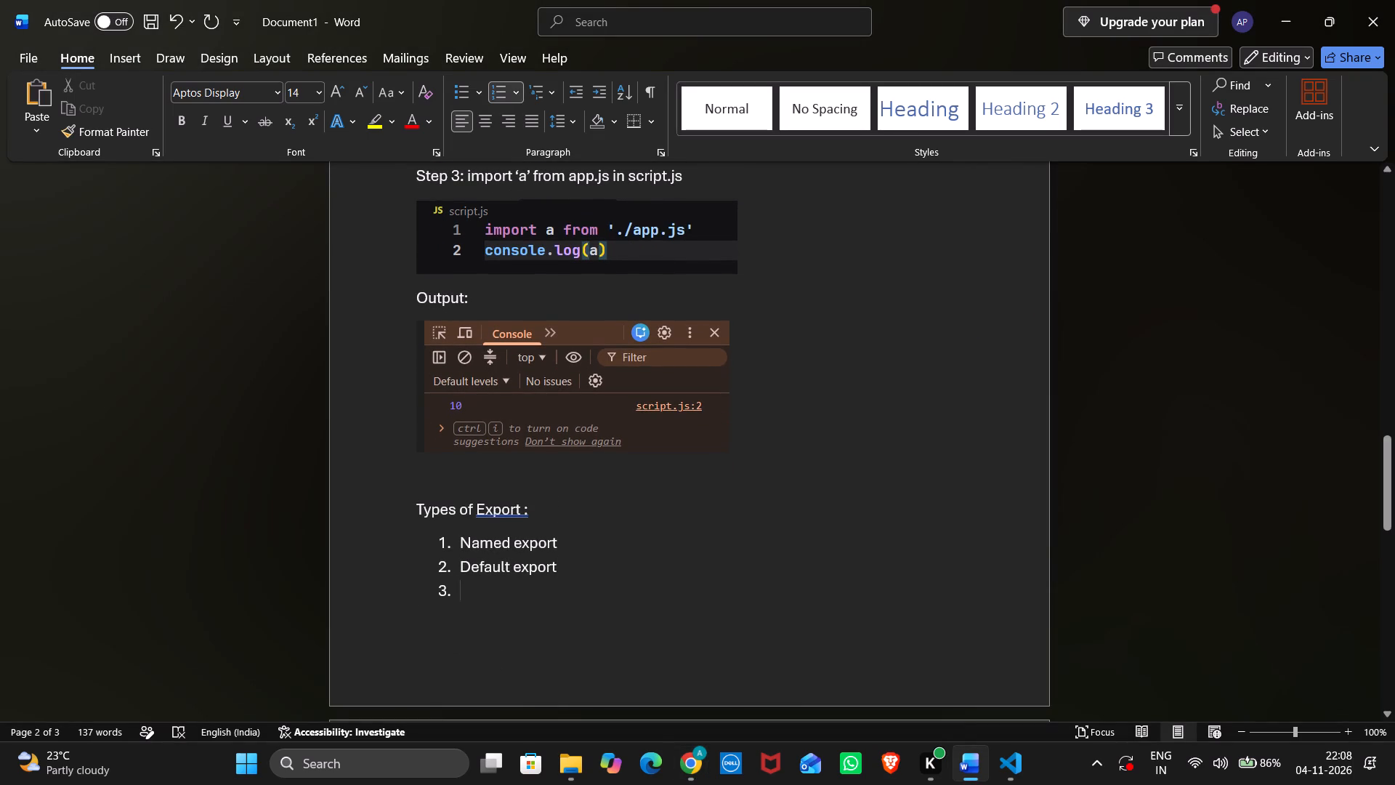
{"action": "right_click", "coordinate": [444, 597]}
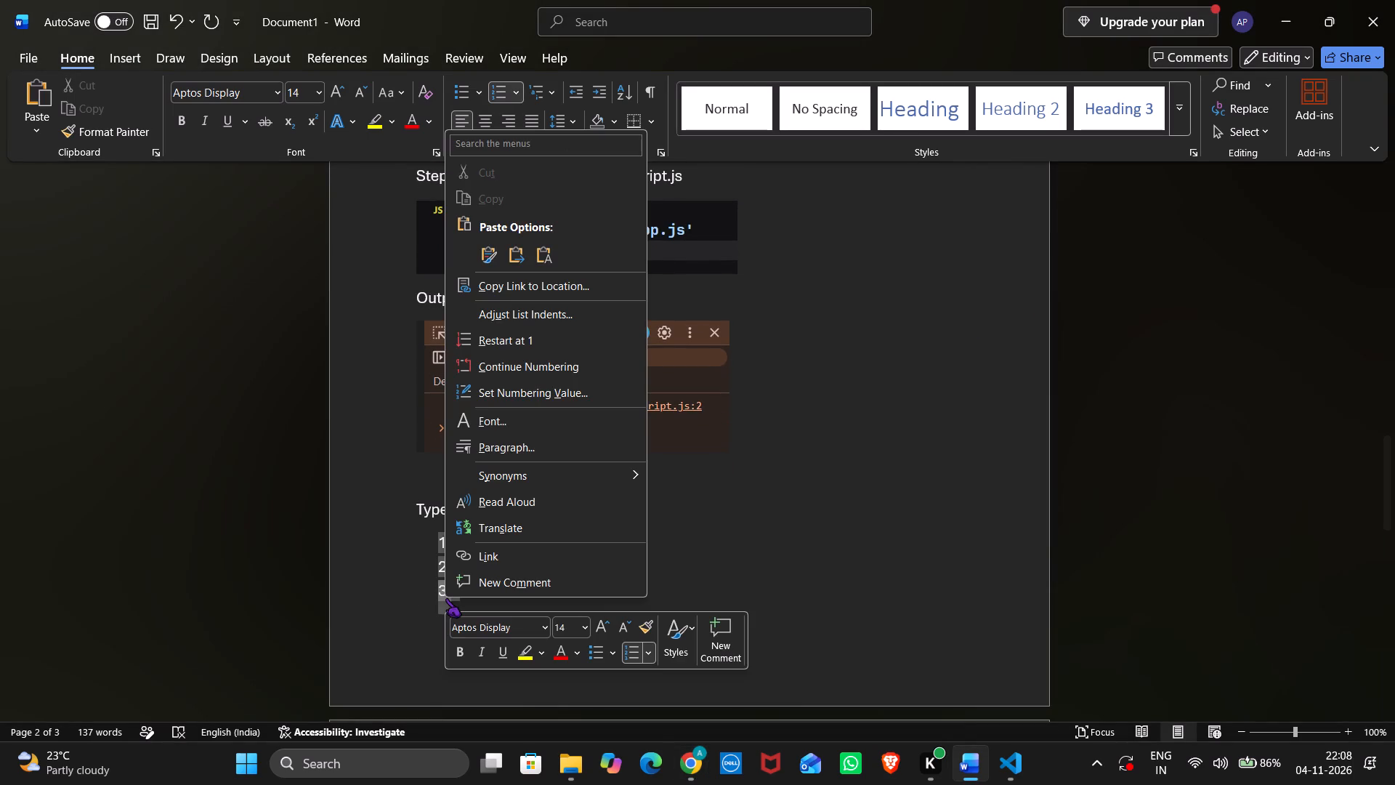
{"action": "left_click", "coordinate": [646, 651]}
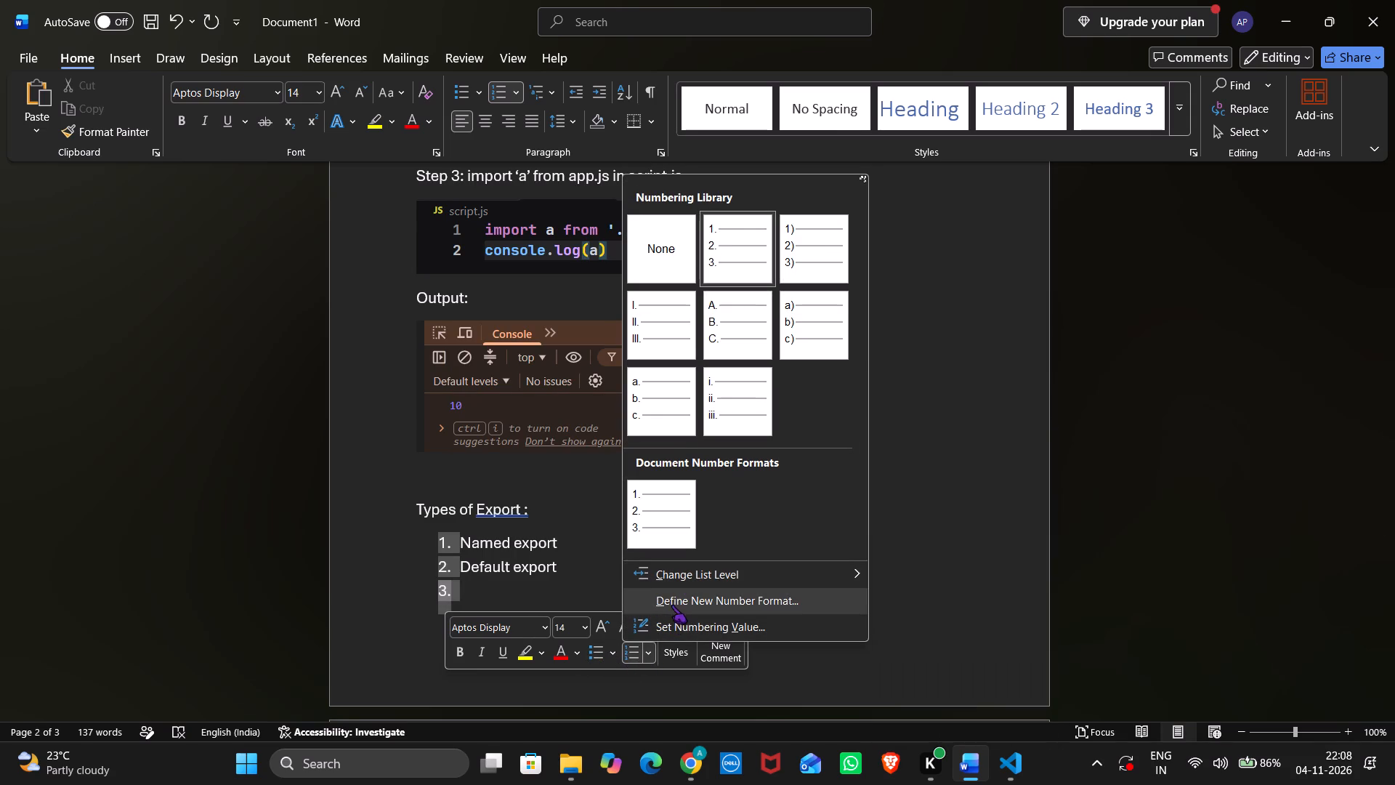
Switch to Chrome and search Google in a new tab for "how to turn off auto bullets in word".
{"action": "key", "text": "alt+Tab"}
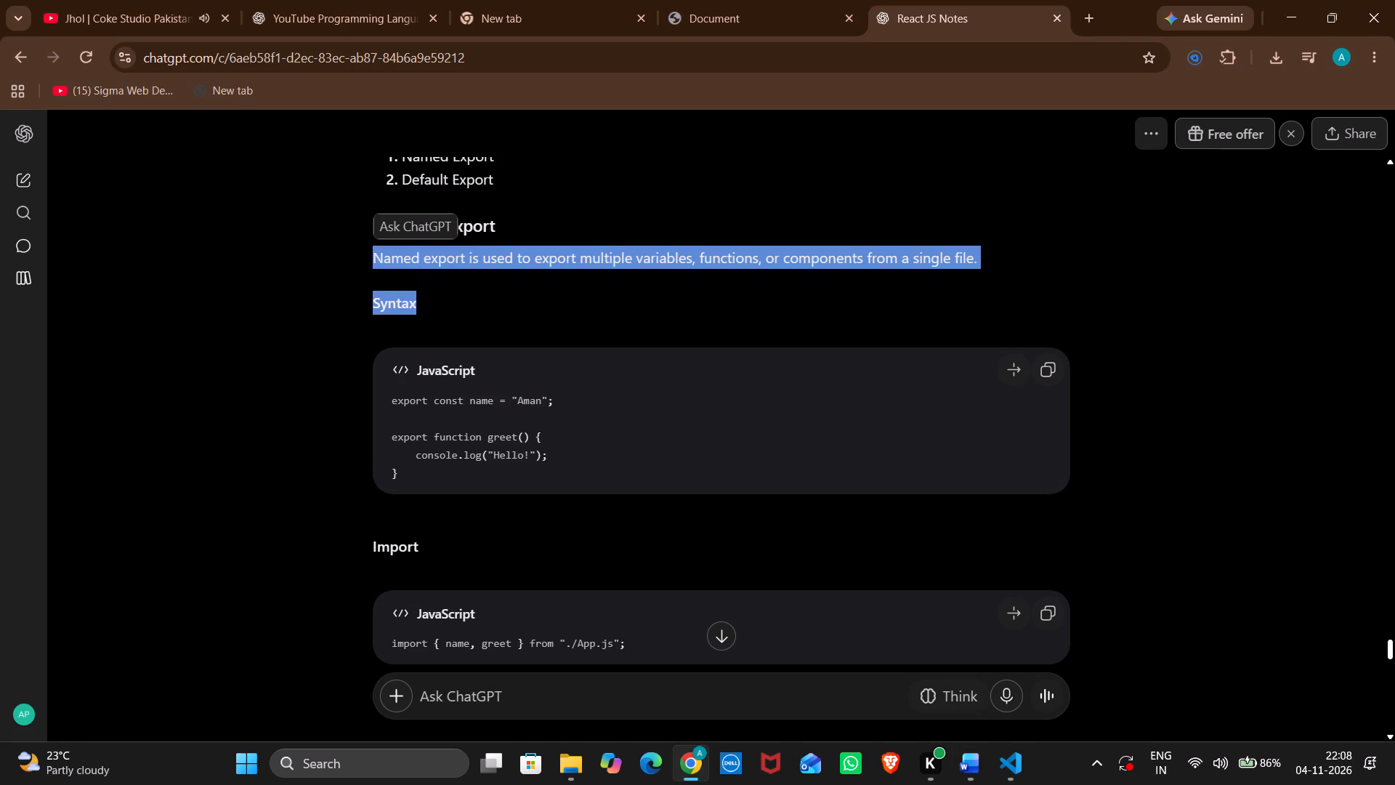
{"action": "left_click", "coordinate": [1100, 17]}
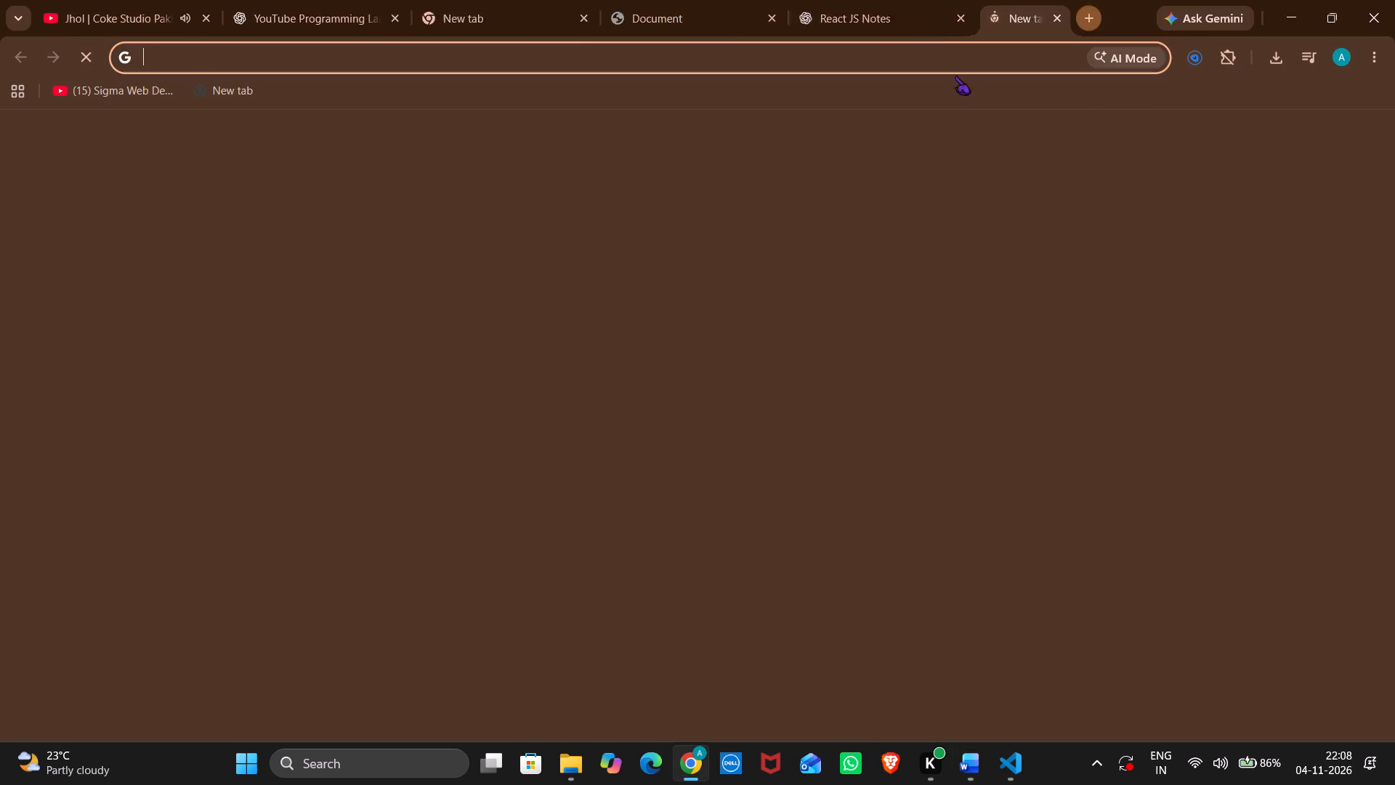
{"action": "left_click", "coordinate": [505, 358]}
{"action": "type", "text": "hwo"}
{"action": "key", "text": "space"}
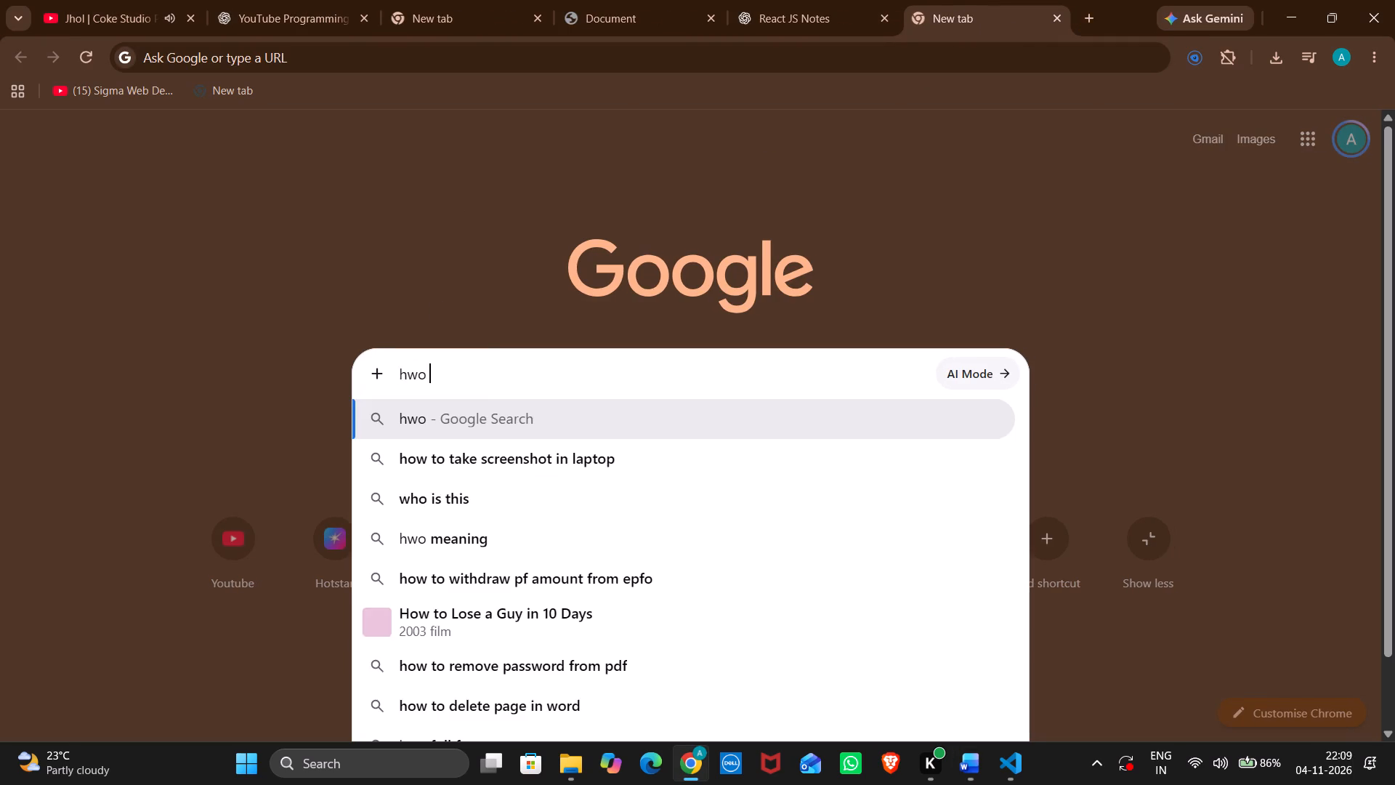
{"action": "key", "text": "BackSpace"}
{"action": "key", "text": "BackSpace"}
{"action": "key", "text": "BackSpace"}
{"action": "type", "text": "ow to turn off"}
{"action": "key", "text": "space"}
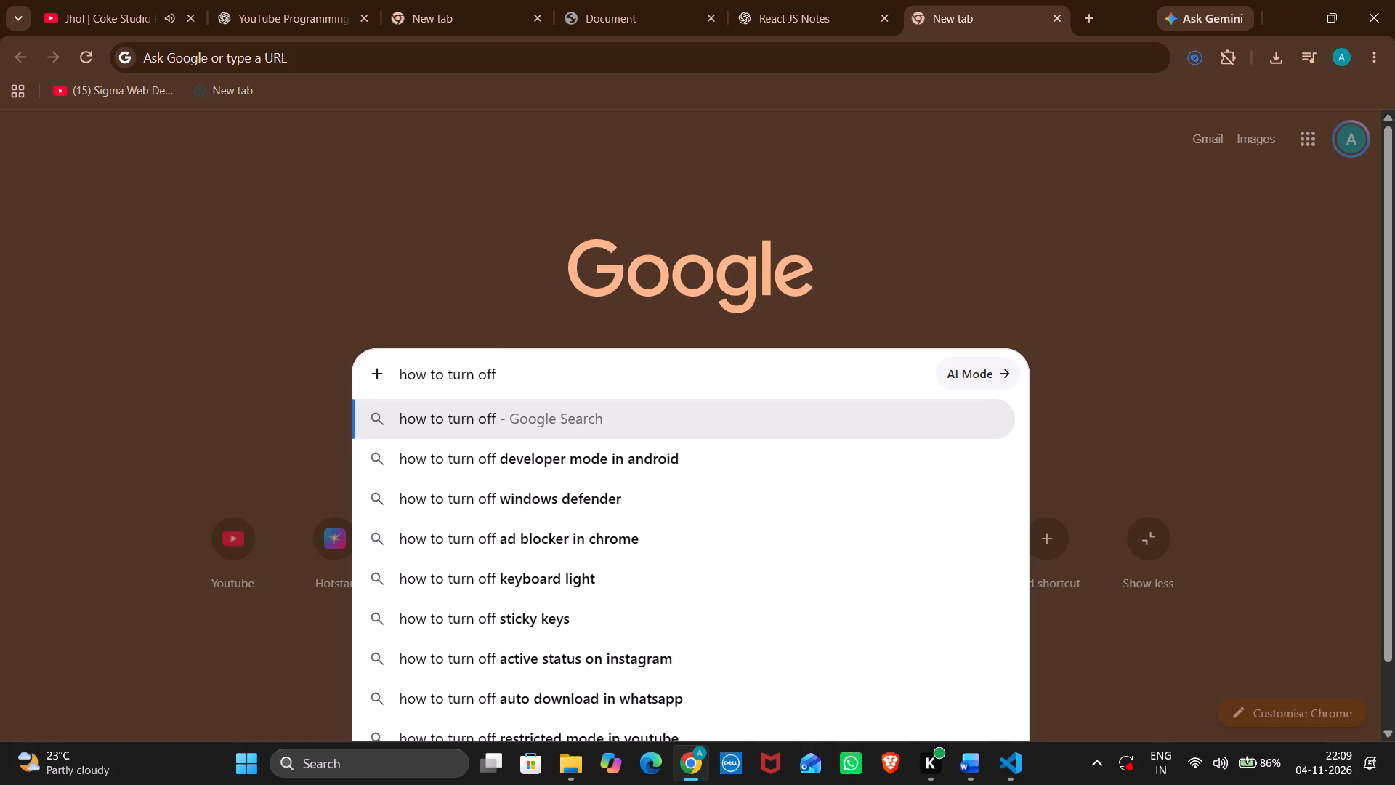
{"action": "key", "text": "u"}
{"action": "key", "text": "BackSpace"}
{"action": "key", "text": "a"}
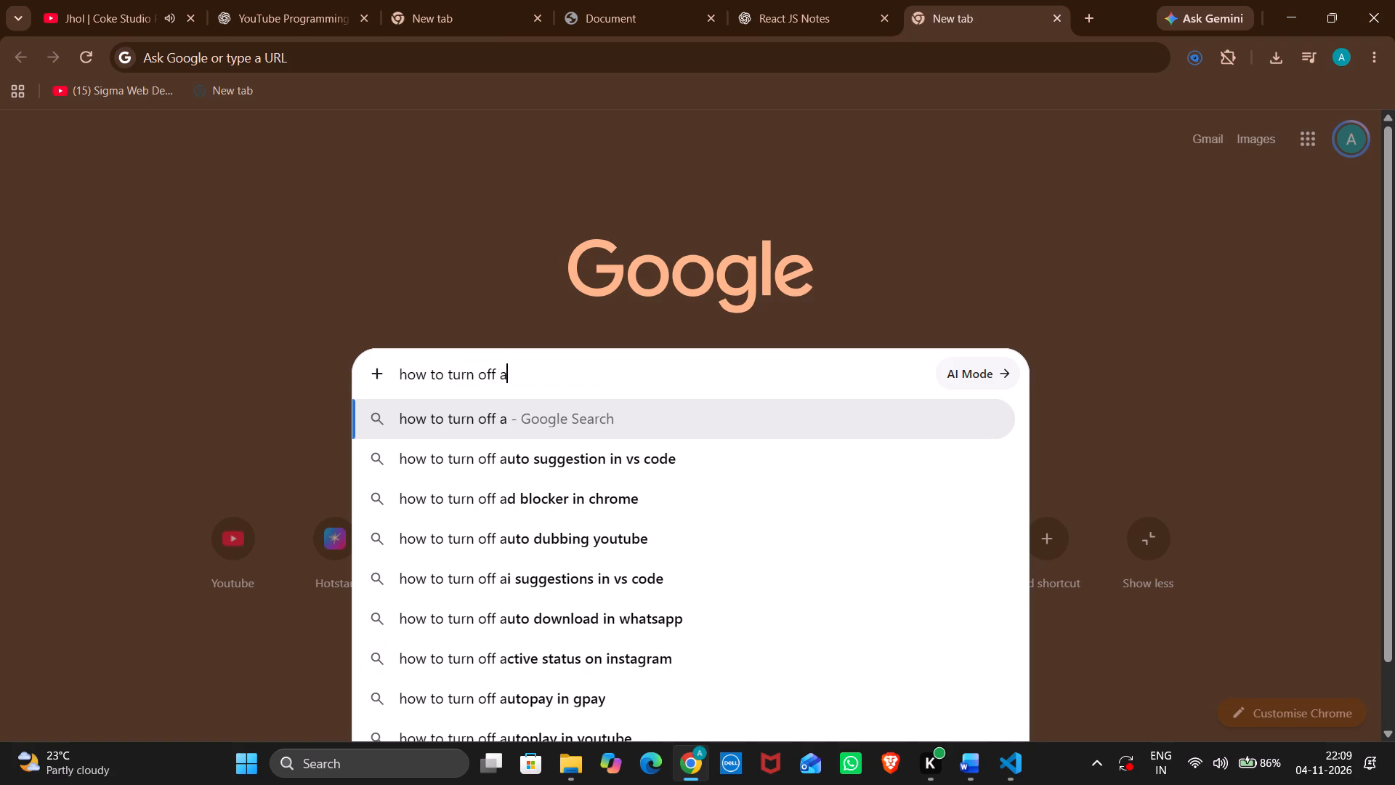
{"action": "type", "text": "uto"}
{"action": "key", "text": "space"}
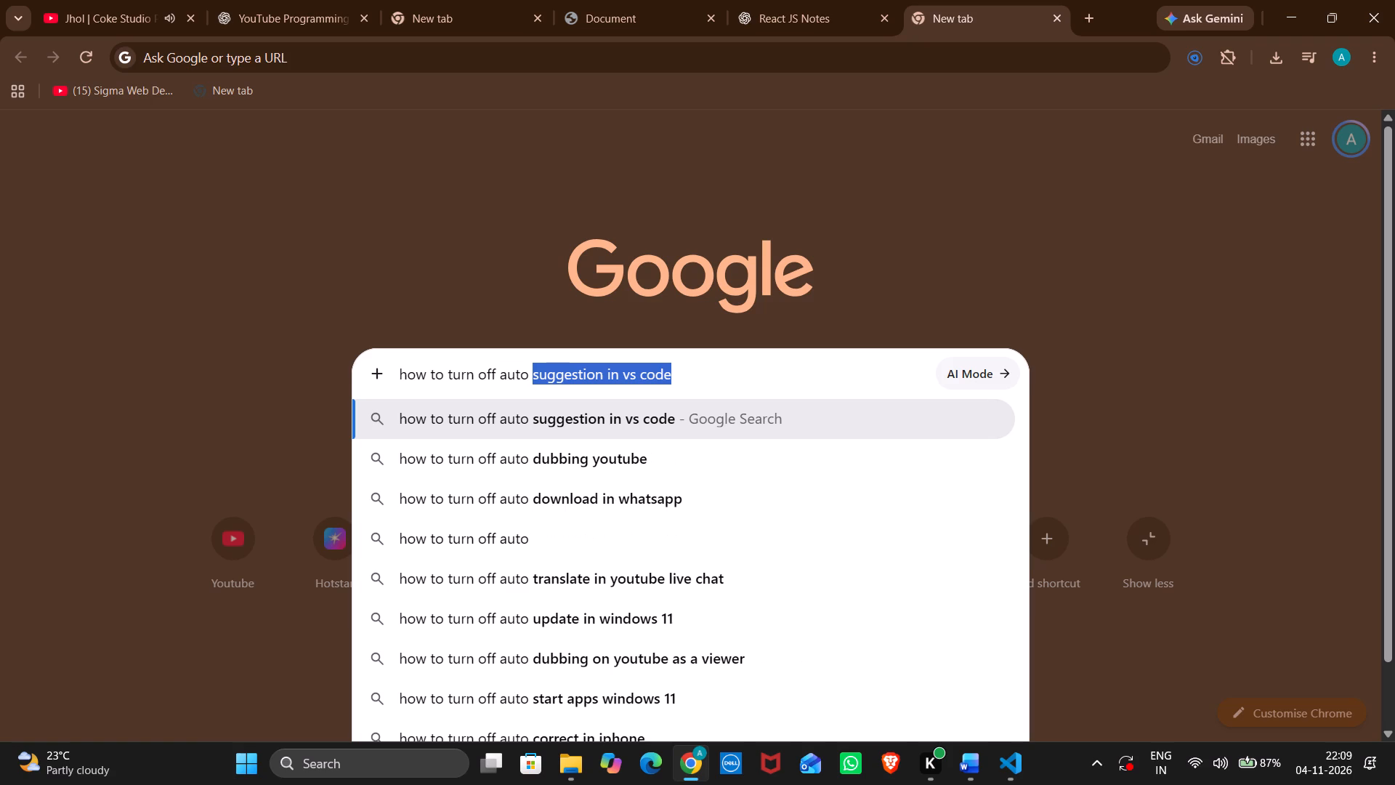
{"action": "type", "text": "bull"}
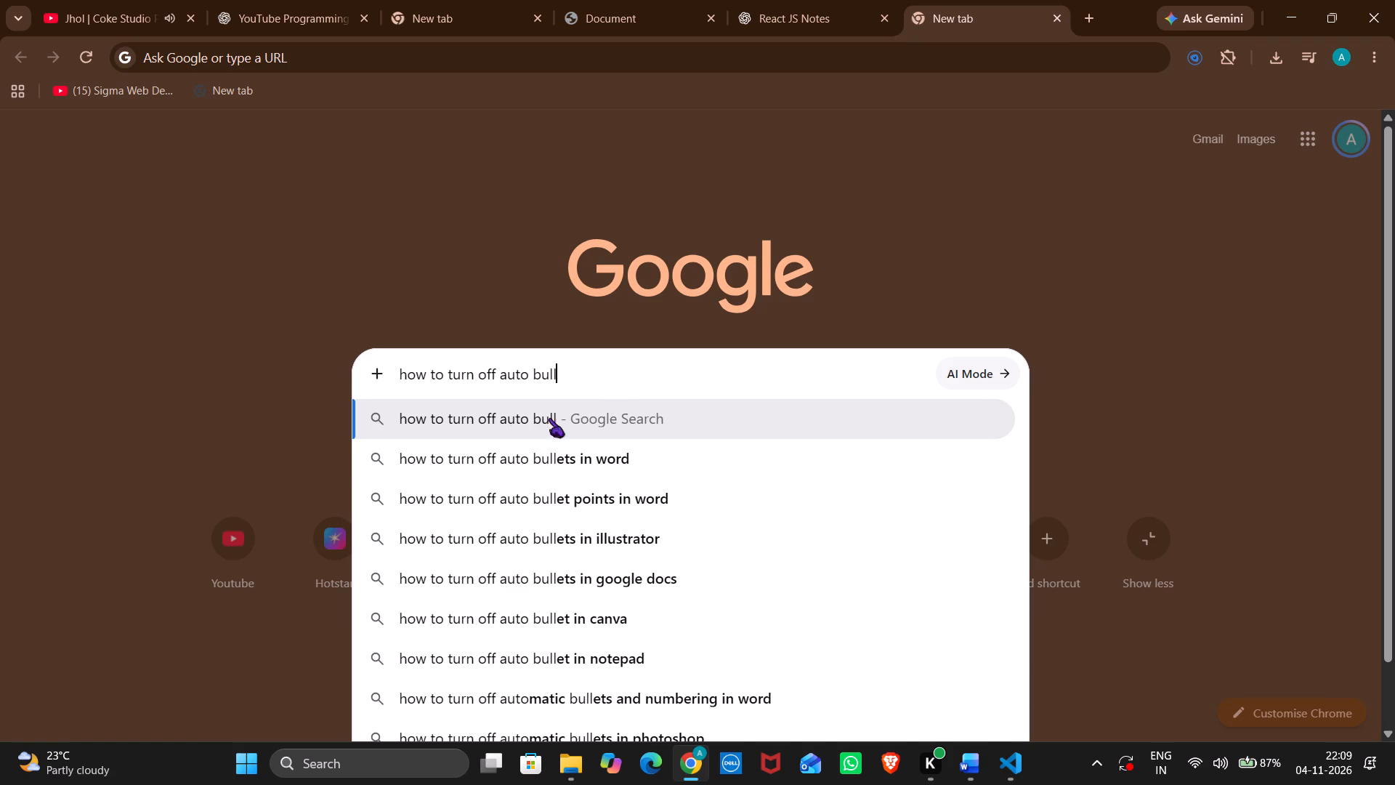
{"action": "left_click", "coordinate": [534, 463]}
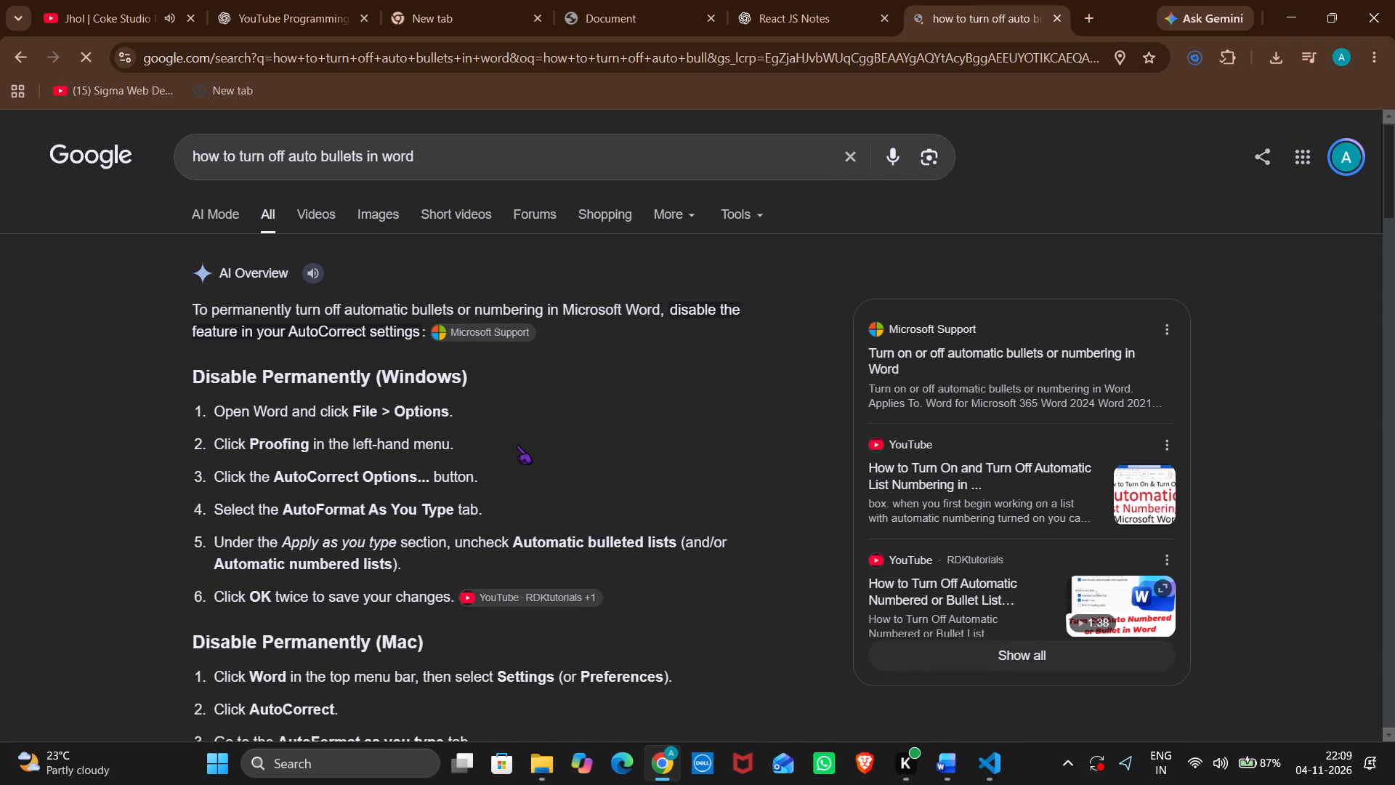
Switch to Word and open the Proofing settings in Word Options, checking the search result's instructions in Chrome along the way.
{"action": "key", "text": "alt+Tab"}
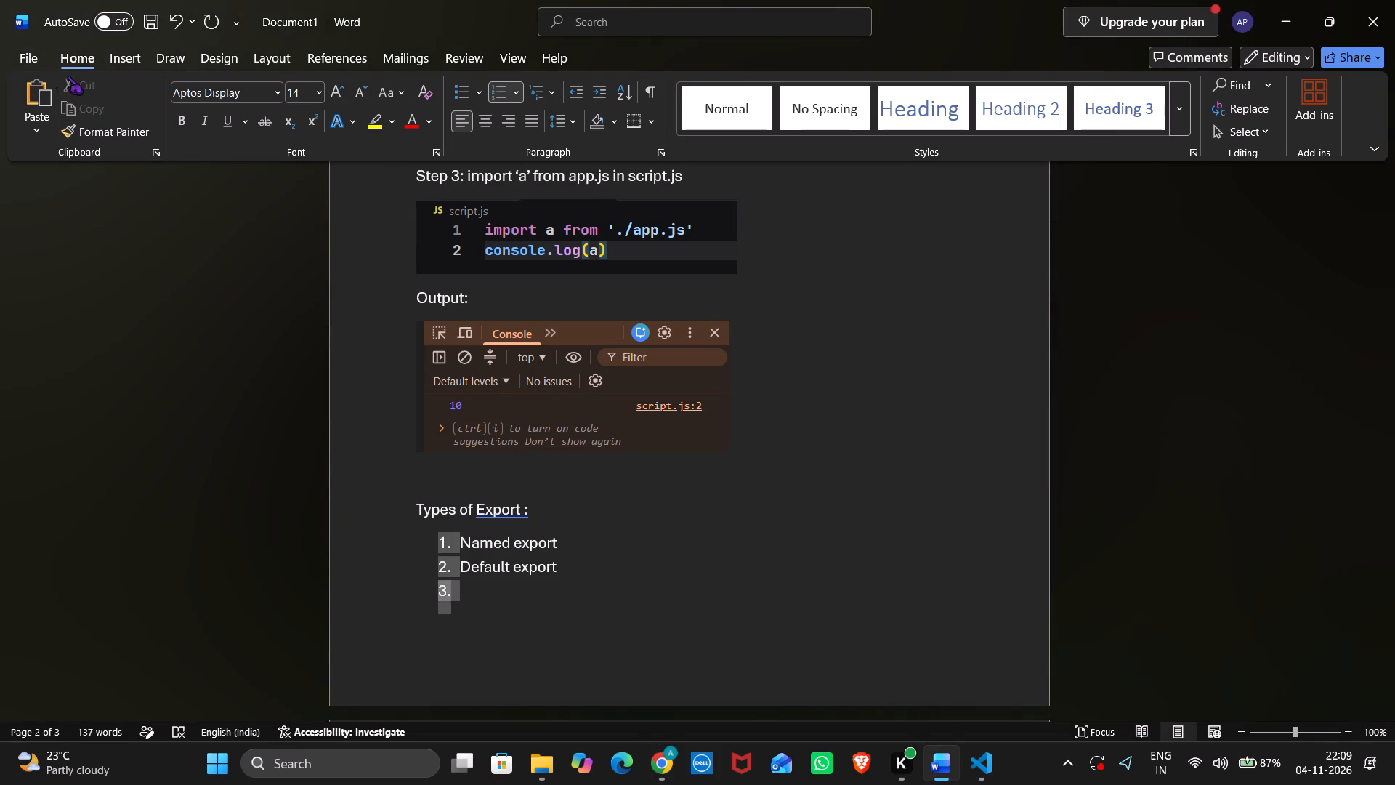
{"action": "left_click", "coordinate": [23, 65]}
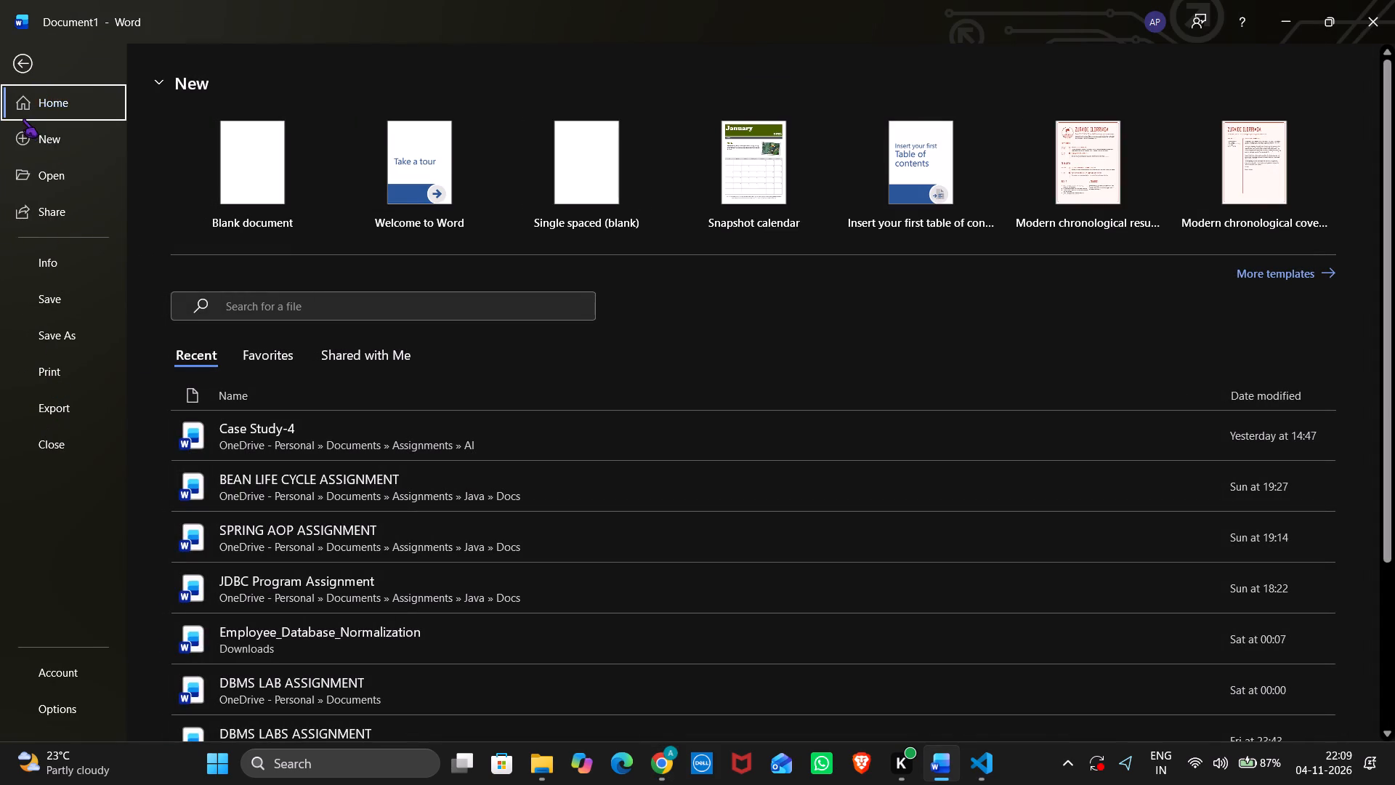
{"action": "key", "text": "alt+Tab"}
{"action": "key", "text": "alt+Tab"}
{"action": "key", "text": "alt+Tab"}
{"action": "key", "text": "alt+Tab"}
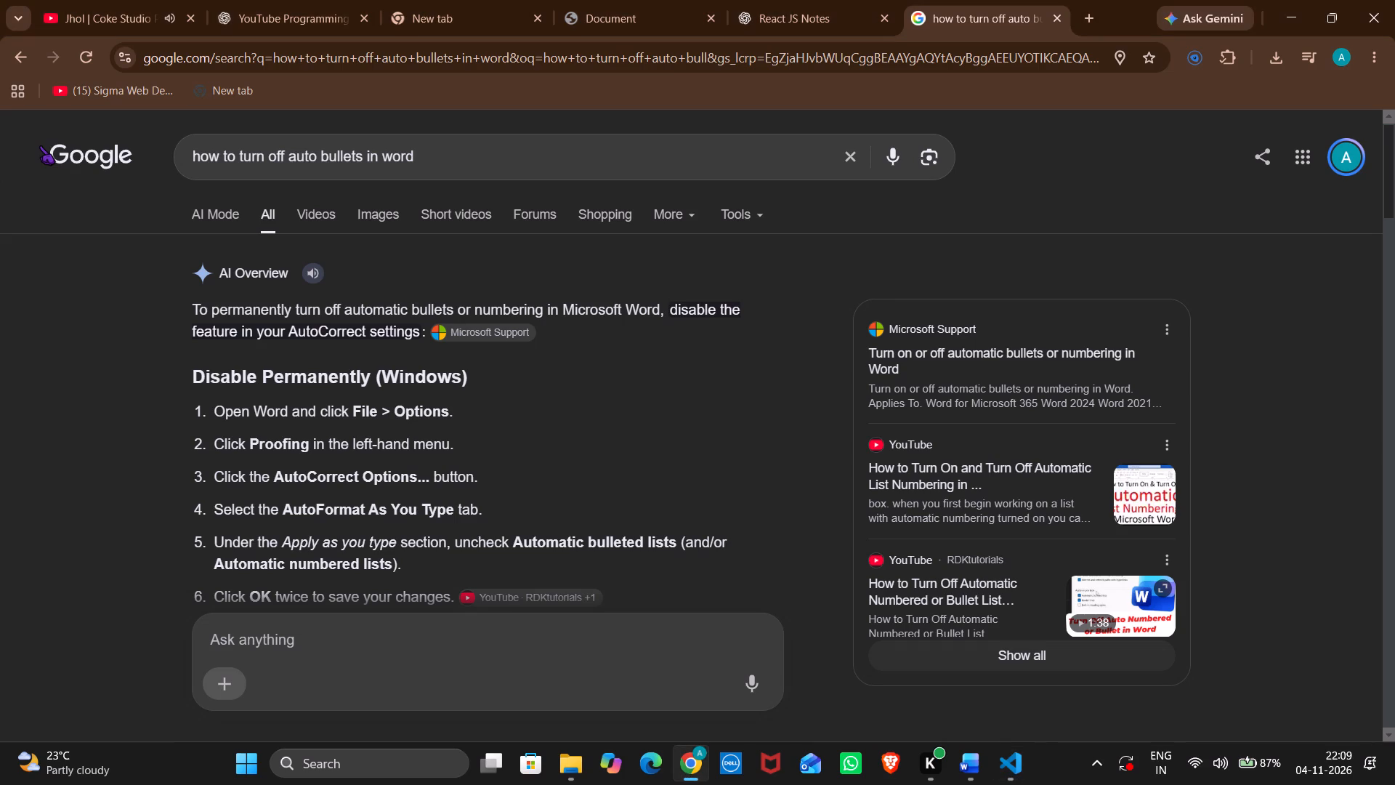
{"action": "key", "text": "alt+Tab"}
{"action": "key", "text": "alt+Tab"}
{"action": "key", "text": "alt+Tab"}
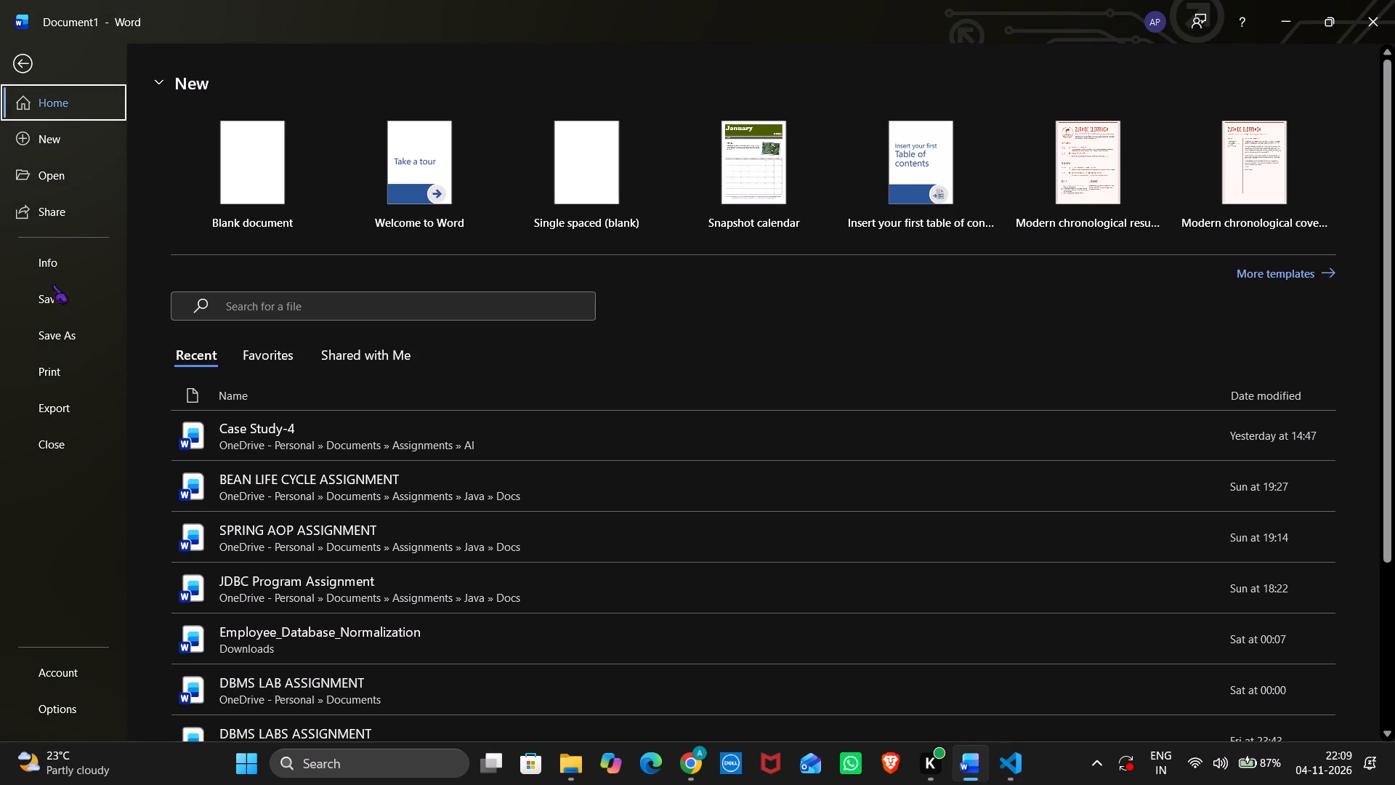
{"action": "left_click", "coordinate": [62, 714]}
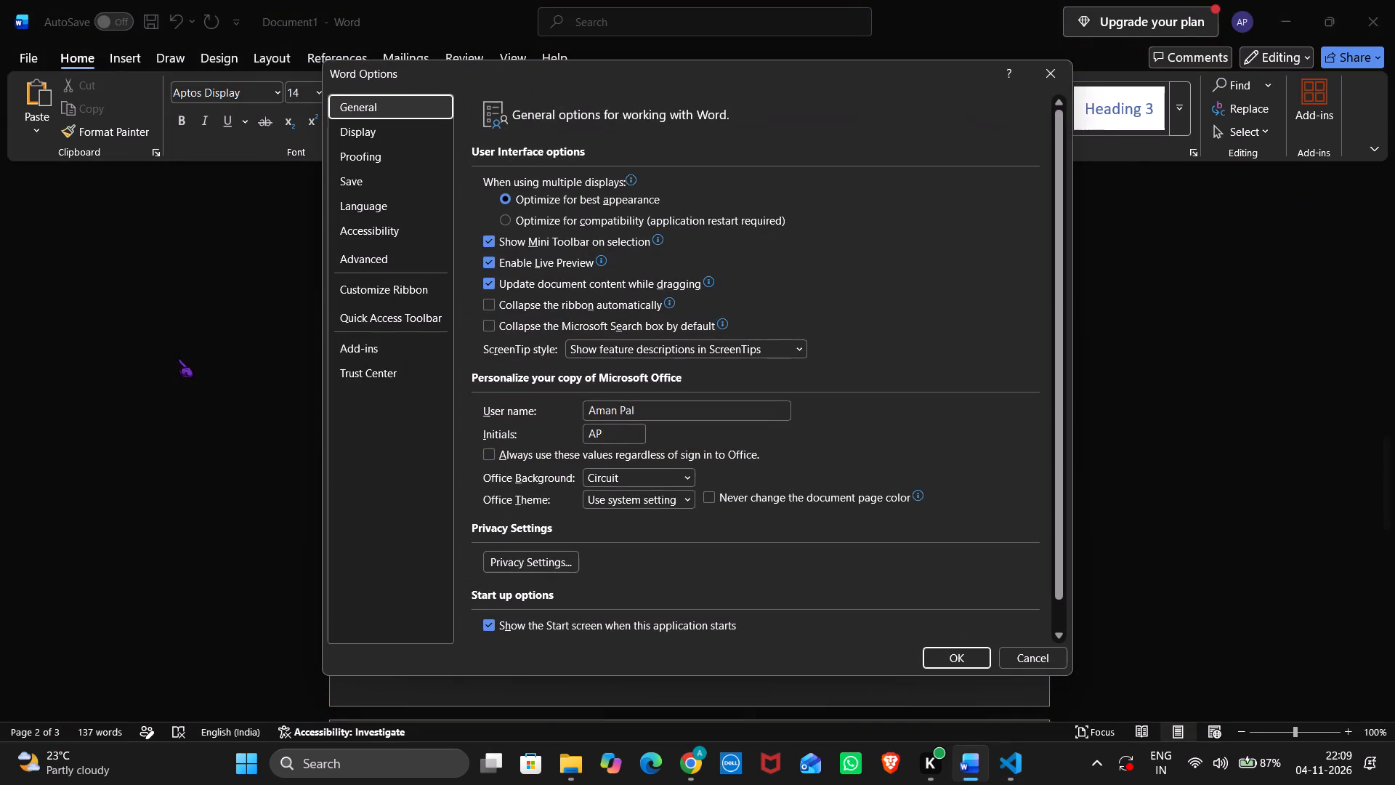
{"action": "left_click", "coordinate": [403, 165]}
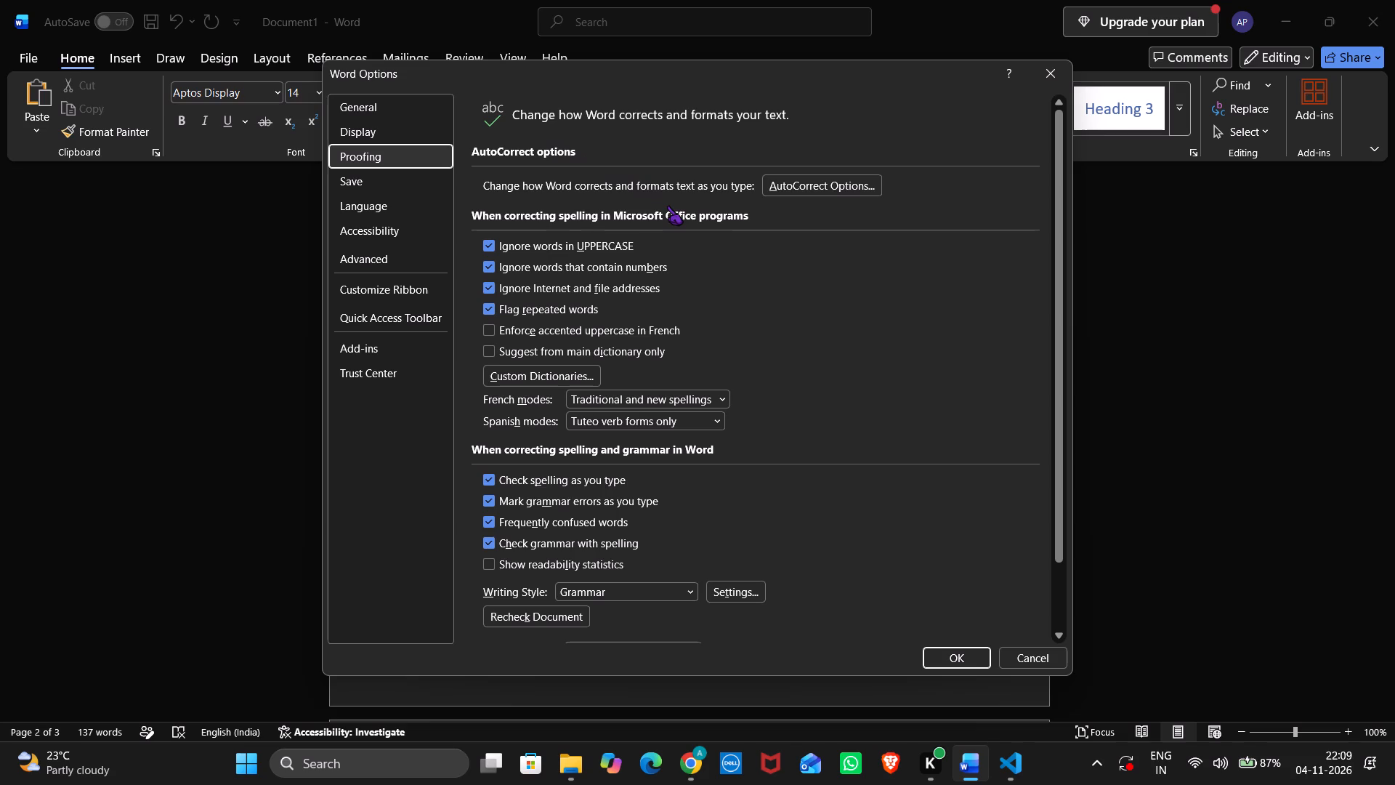
Switch to Chrome to reread the instructions for disabling automatic bullets and numbering, and go back to Word.
{"action": "key", "text": "alt+Tab"}
{"action": "key", "text": "alt+Tab"}
{"action": "key", "text": "alt+Tab"}
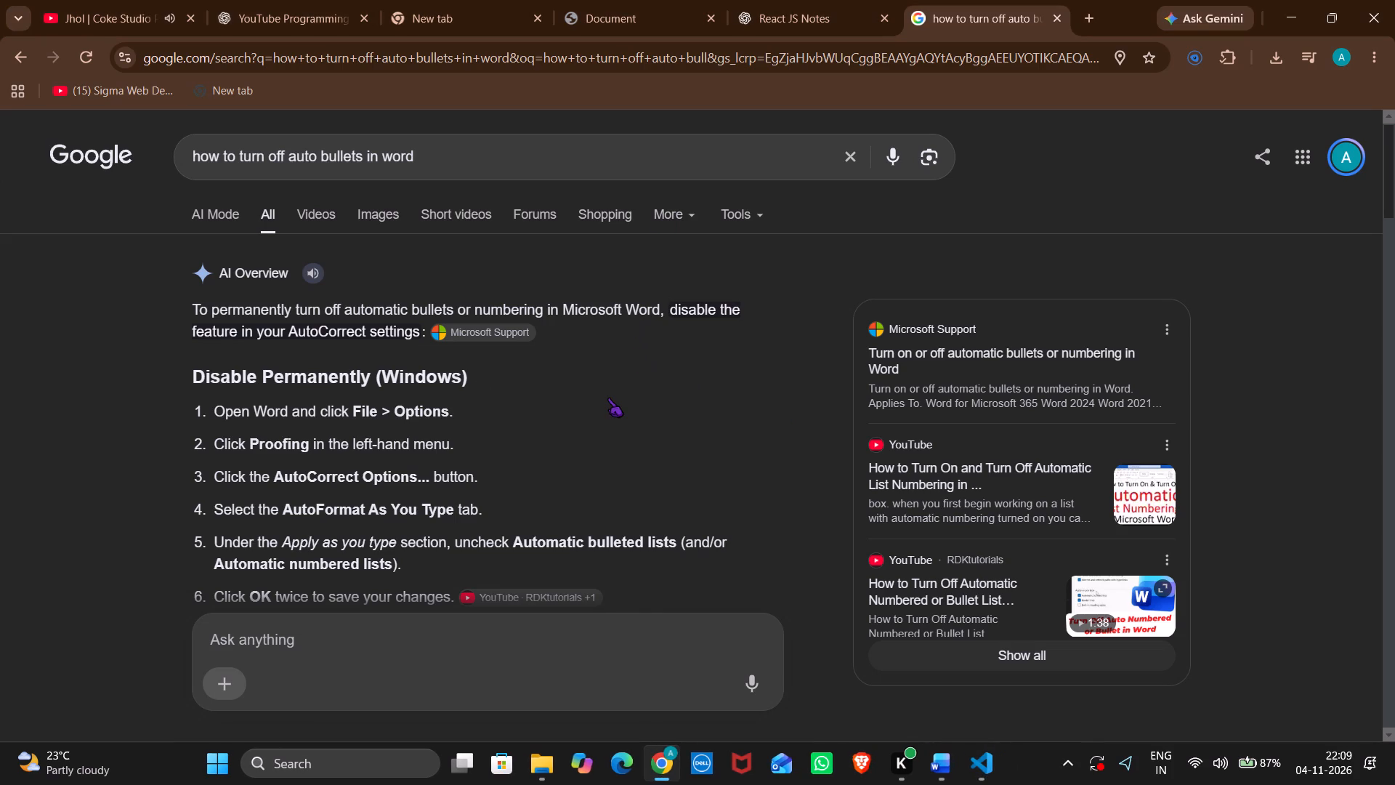
{"action": "key", "text": "alt+Tab"}
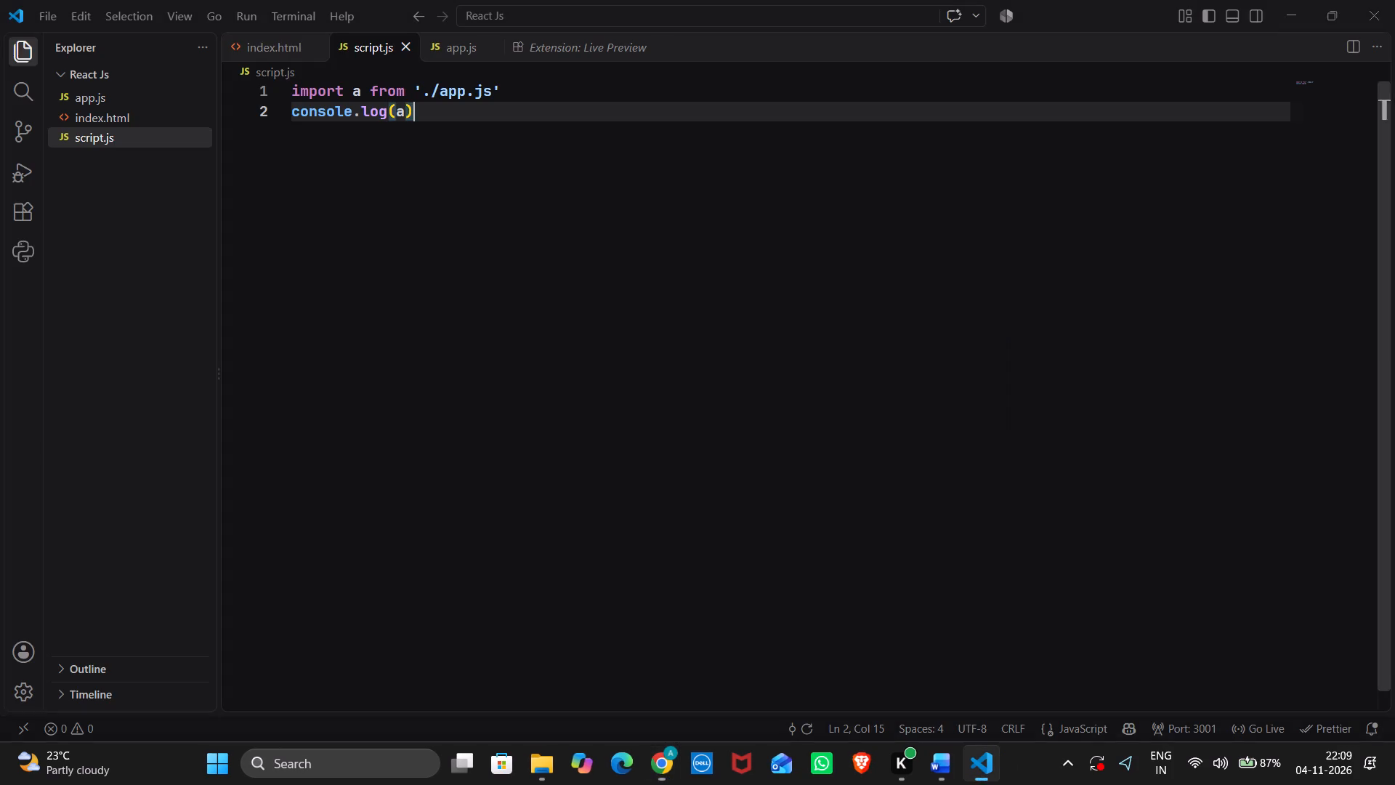
{"action": "key", "text": "alt+Tab"}
{"action": "key", "text": "alt+Tab"}
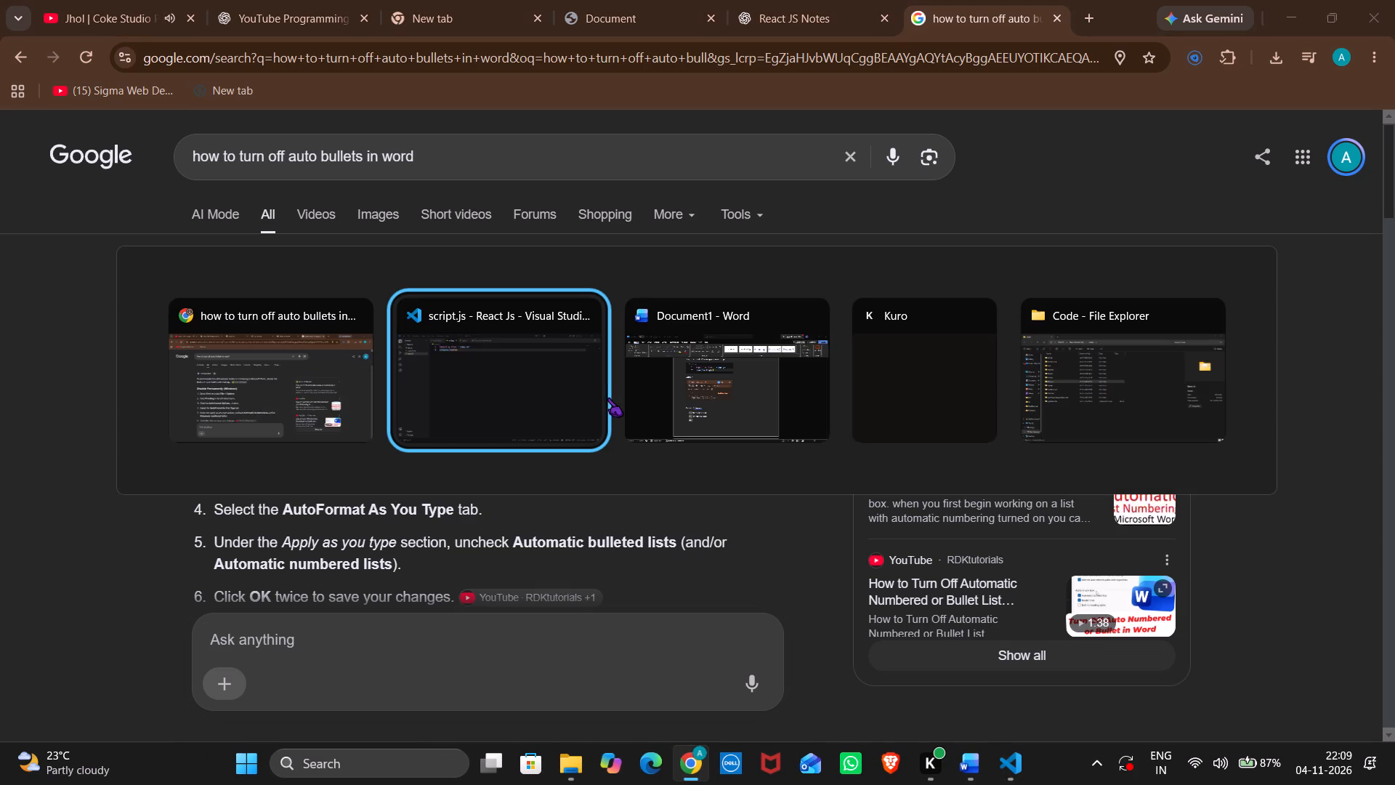
{"action": "key", "text": "alt+Tab"}
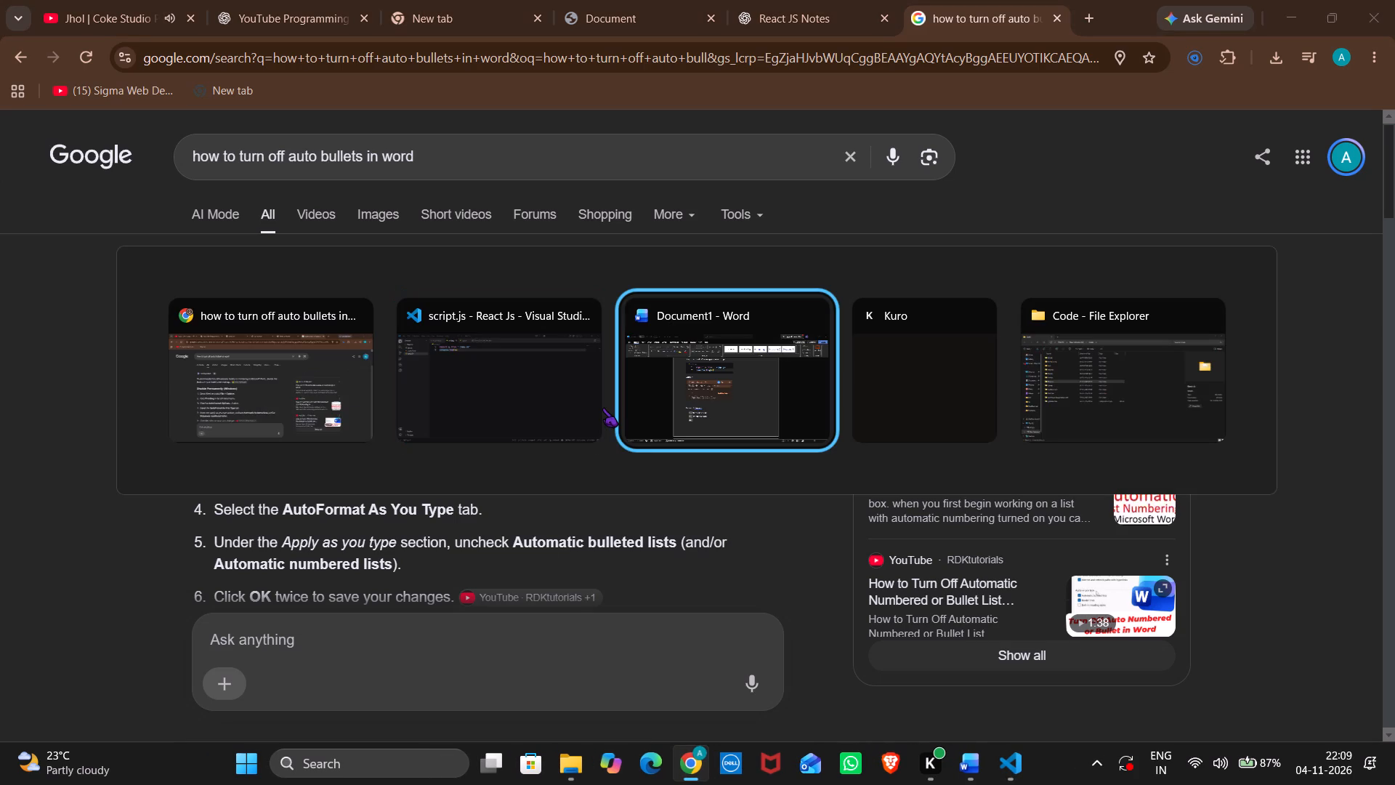
{"action": "key", "text": "alt+Tab"}
{"action": "key", "text": "alt+Tab"}
{"action": "key", "text": "alt+Tab"}
{"action": "key", "text": "alt+Tab"}
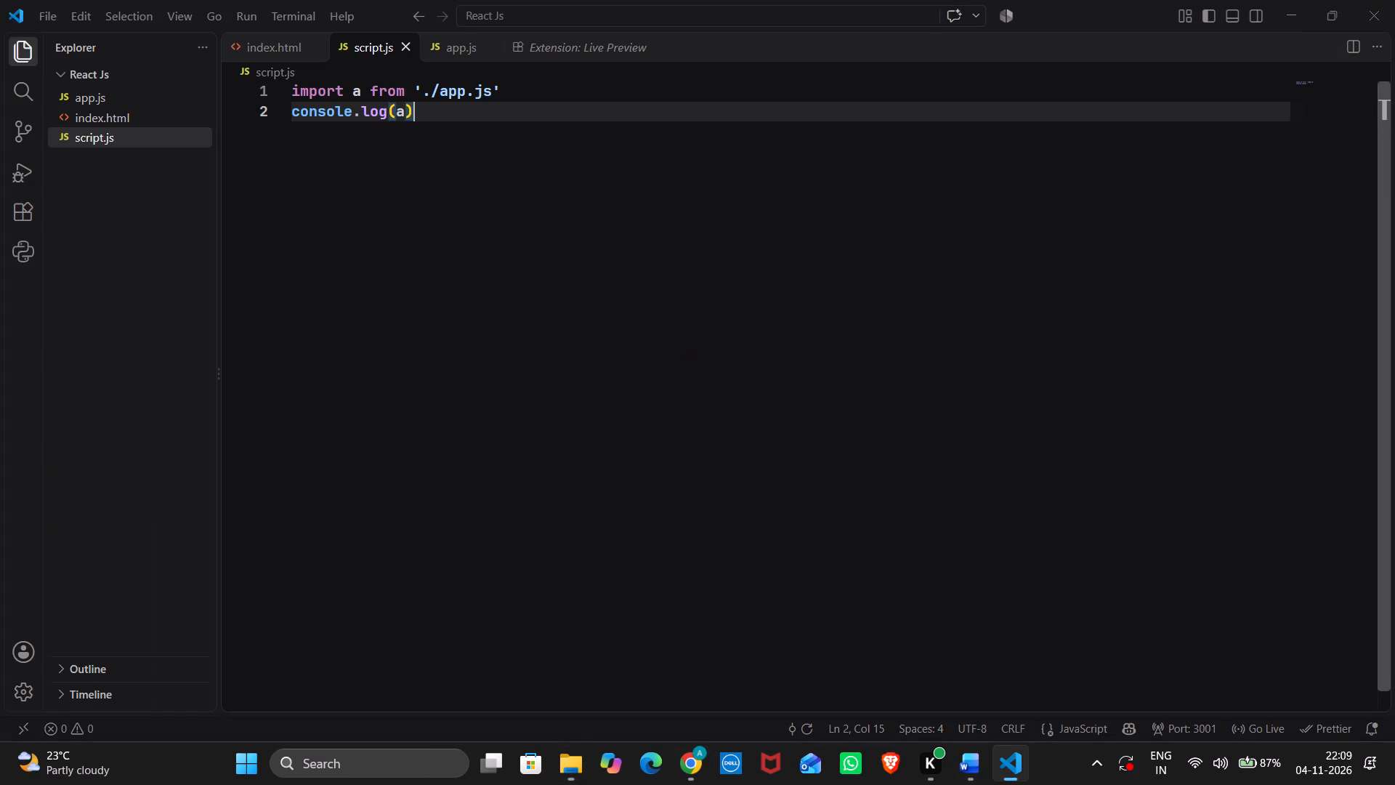
{"action": "key", "text": "alt+Tab"}
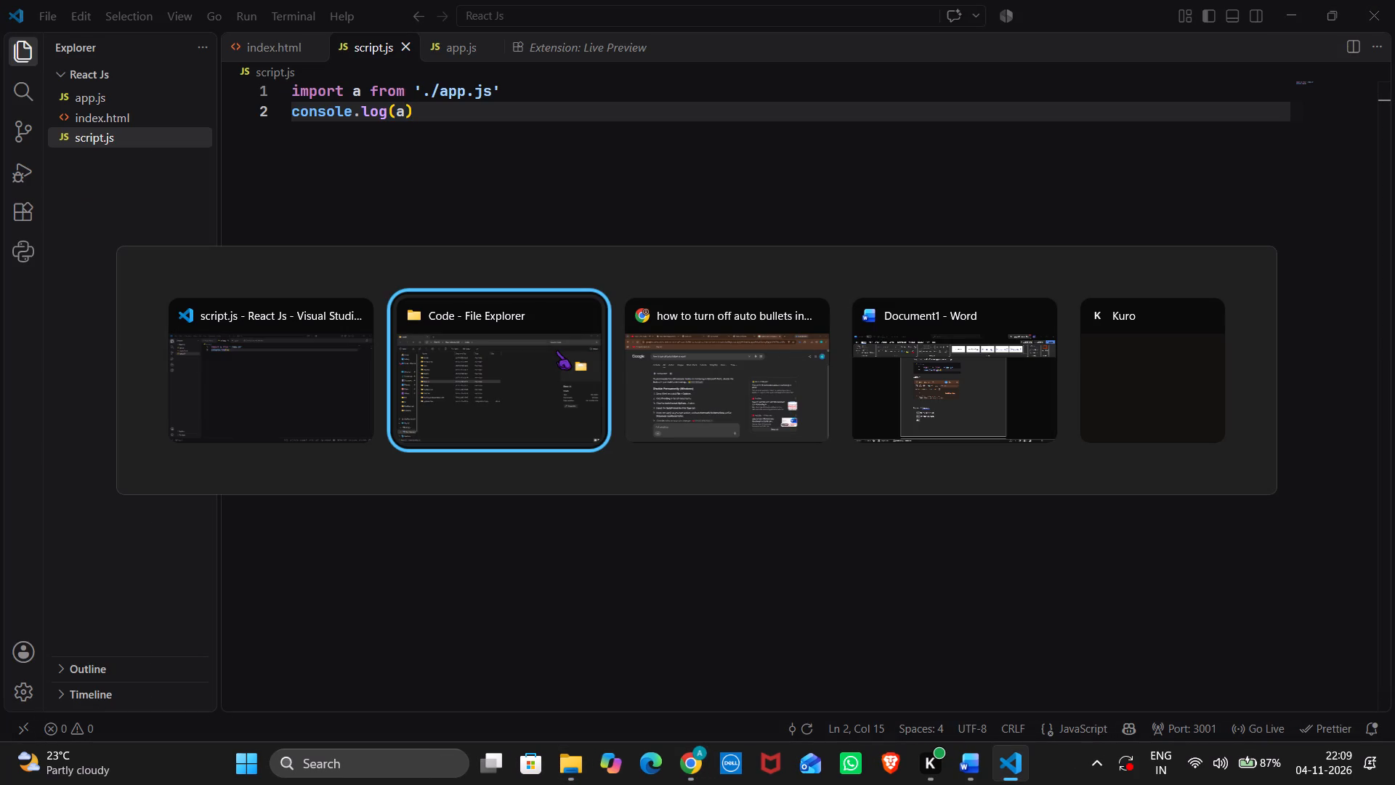
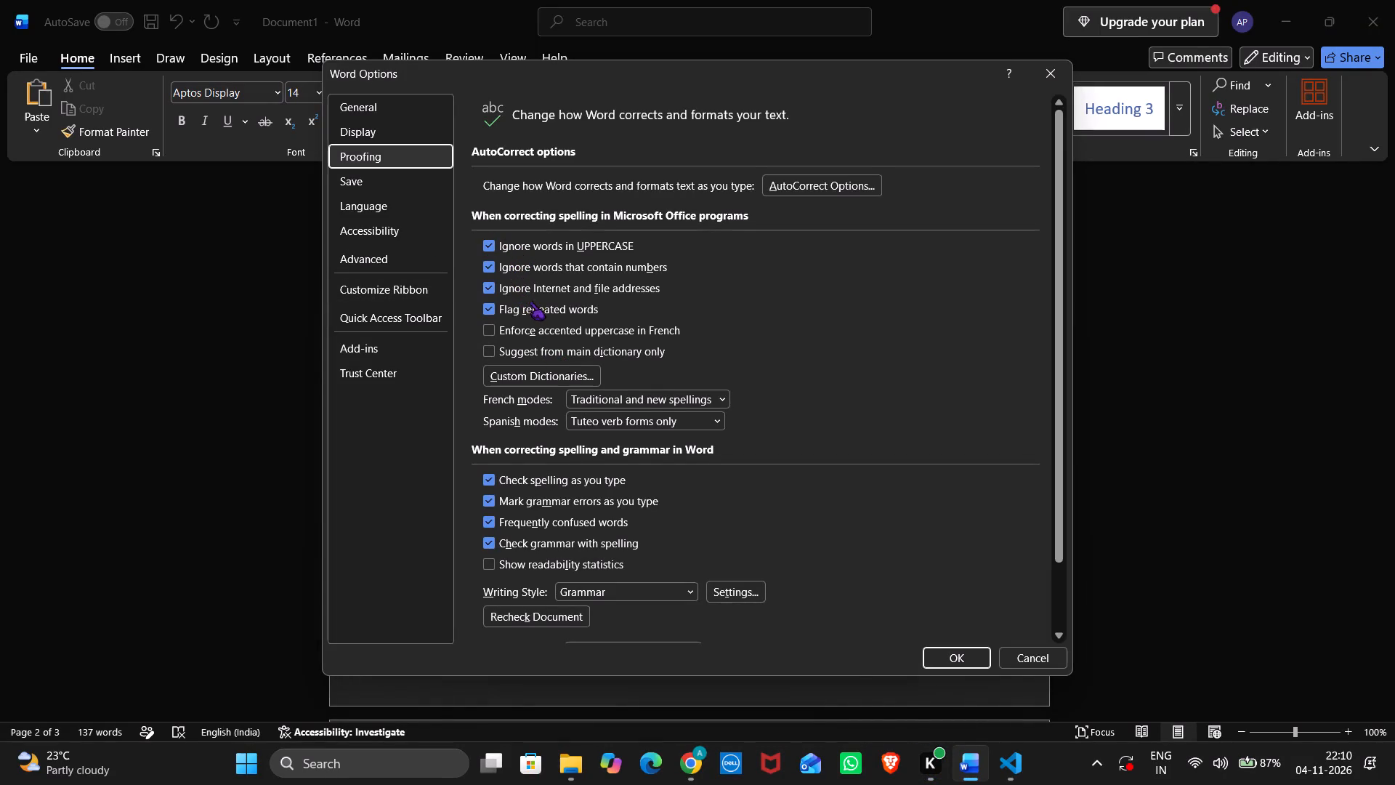
Open the AutoCorrect options and look through the text replacement list for a setting that controls automatic bullets and numbering.
{"action": "left_click", "coordinate": [798, 188]}
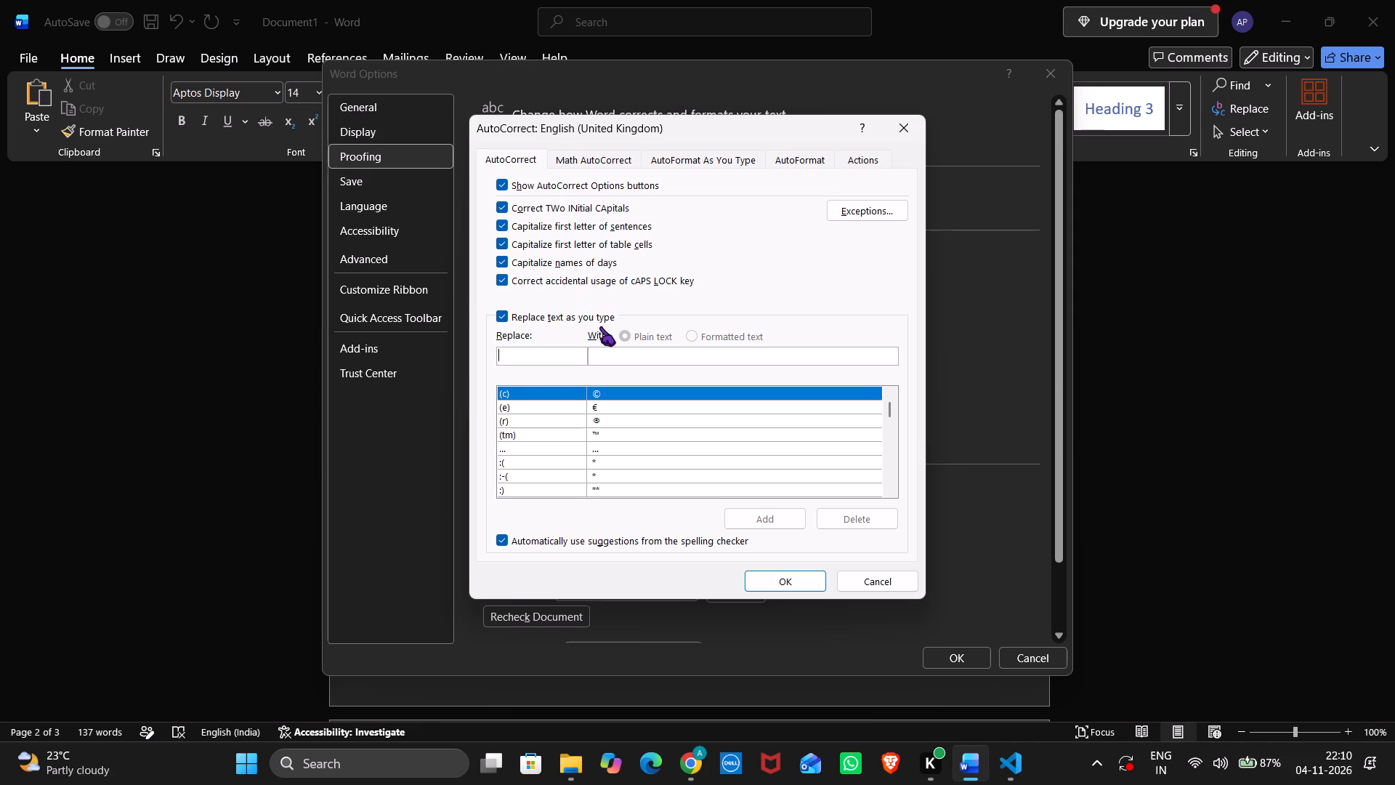
{"action": "scroll", "coordinate": [644, 319], "scroll_direction": "down", "scroll_amount": 1}
{"action": "scroll", "coordinate": [644, 319], "scroll_direction": "up", "scroll_amount": 3}
{"action": "scroll", "coordinate": [644, 319], "scroll_direction": "down", "scroll_amount": 1}
{"action": "scroll", "coordinate": [674, 385], "scroll_direction": "down", "scroll_amount": 1}
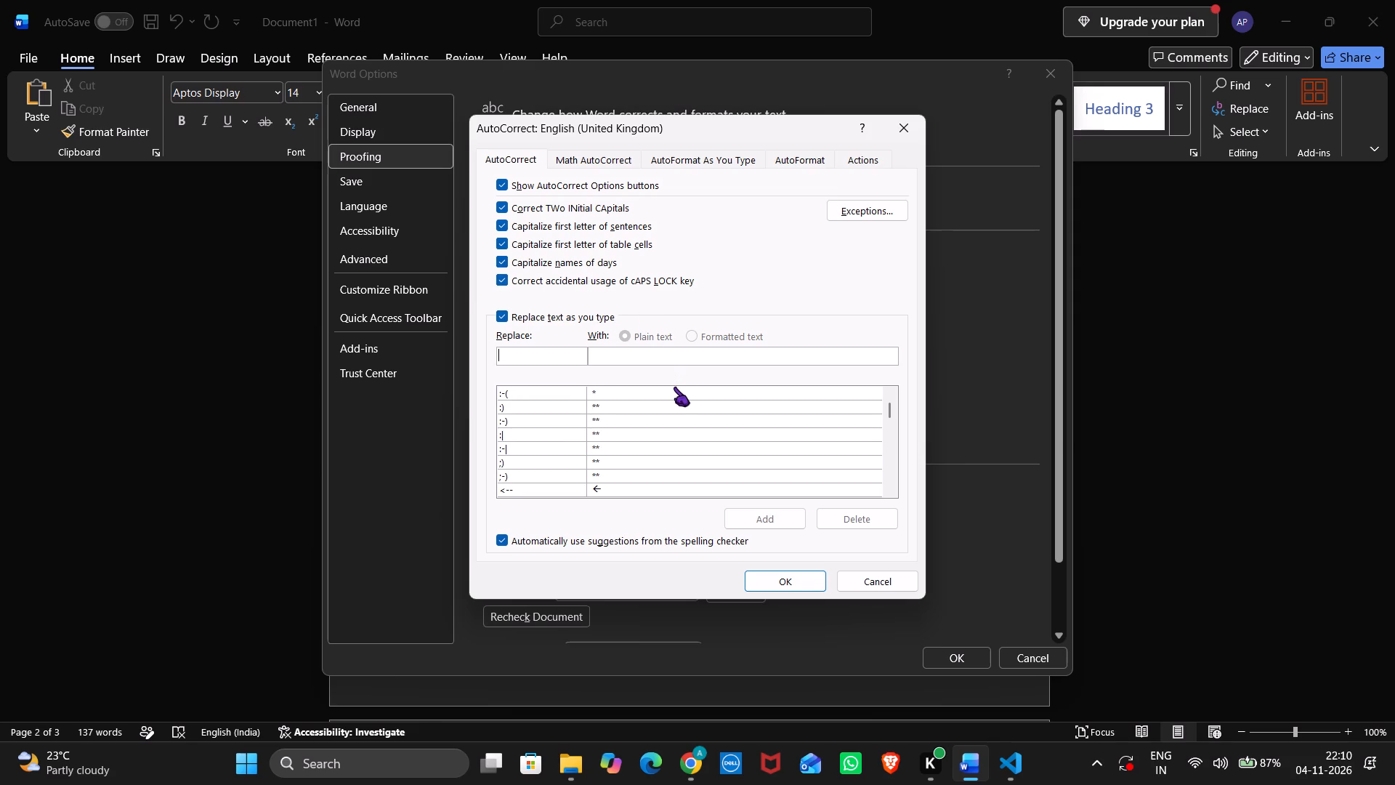
{"action": "scroll", "coordinate": [674, 387], "scroll_direction": "down", "scroll_amount": 2}
{"action": "scroll", "coordinate": [674, 387], "scroll_direction": "up", "scroll_amount": 5}
{"action": "scroll", "coordinate": [674, 387], "scroll_direction": "down", "scroll_amount": 18}
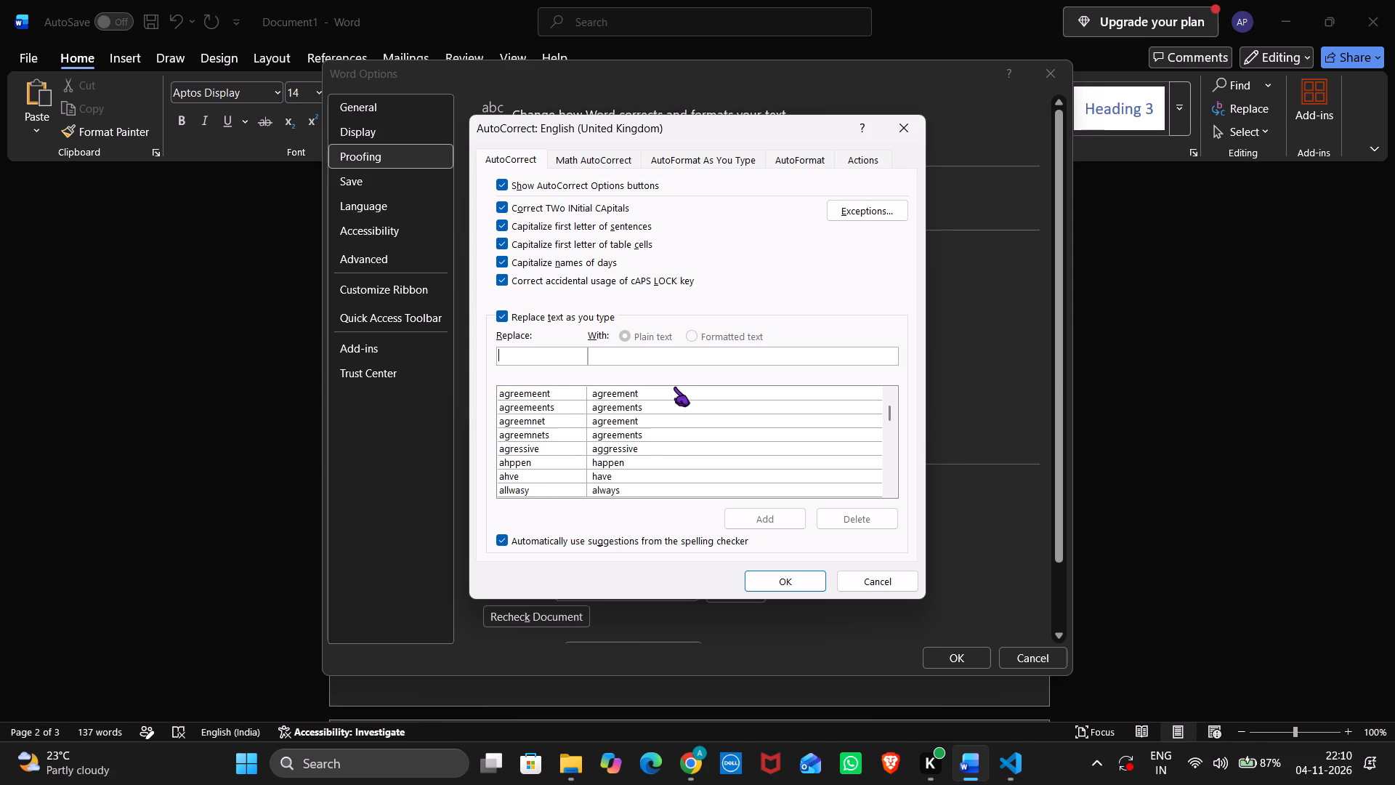
{"action": "scroll", "coordinate": [674, 387], "scroll_direction": "down", "scroll_amount": 20}
{"action": "scroll", "coordinate": [674, 387], "scroll_direction": "down", "scroll_amount": 4}
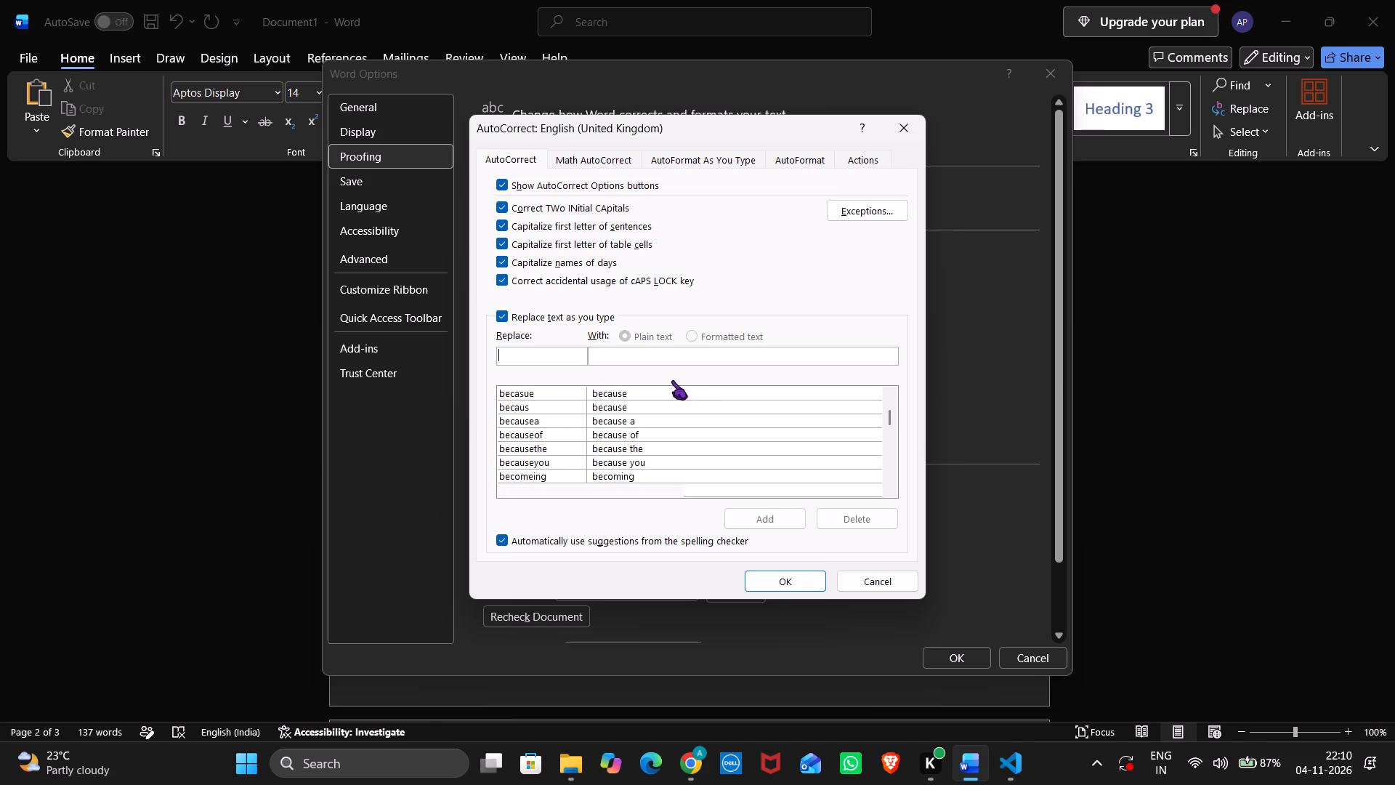
{"action": "scroll", "coordinate": [672, 380], "scroll_direction": "down", "scroll_amount": 14}
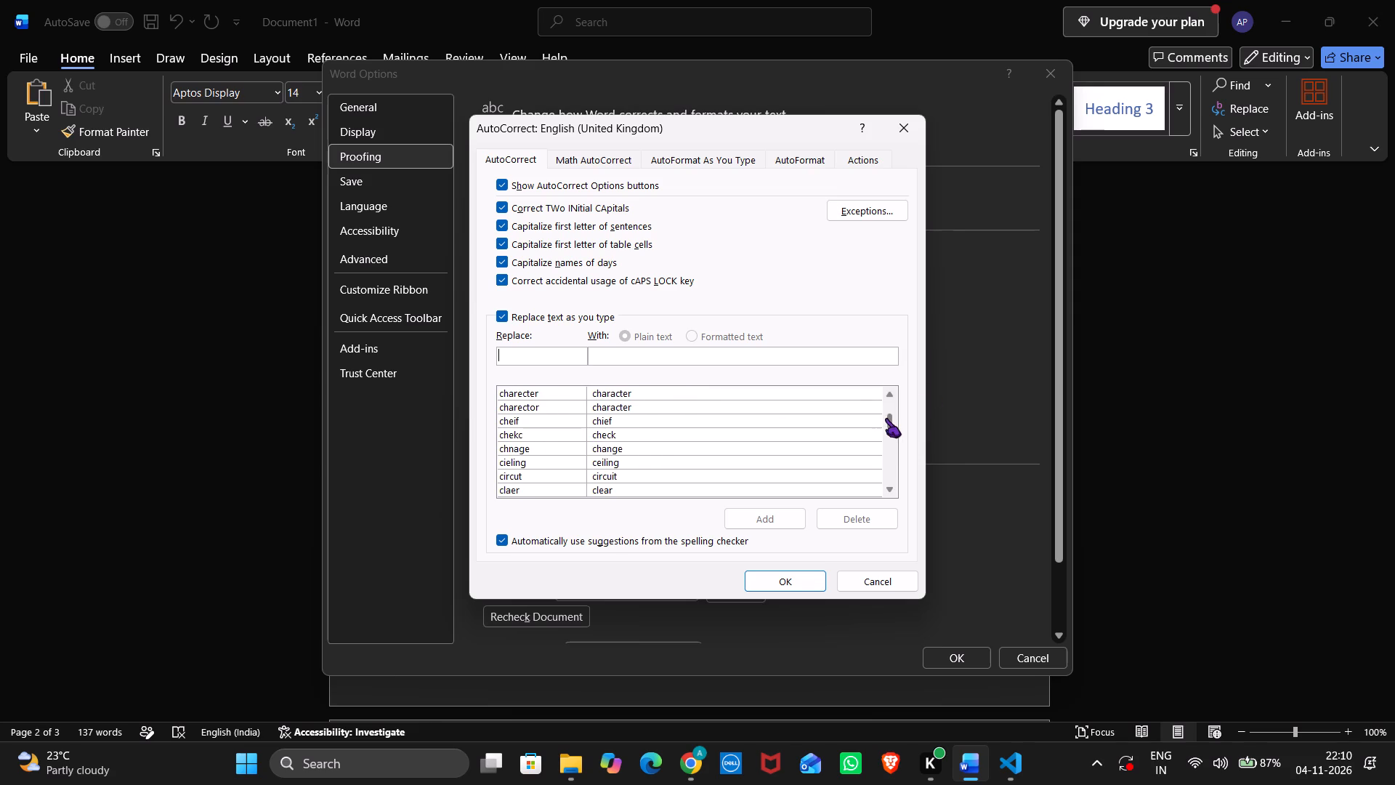
{"action": "left_click_drag", "start_coordinate": [888, 419], "coordinate": [891, 474]}
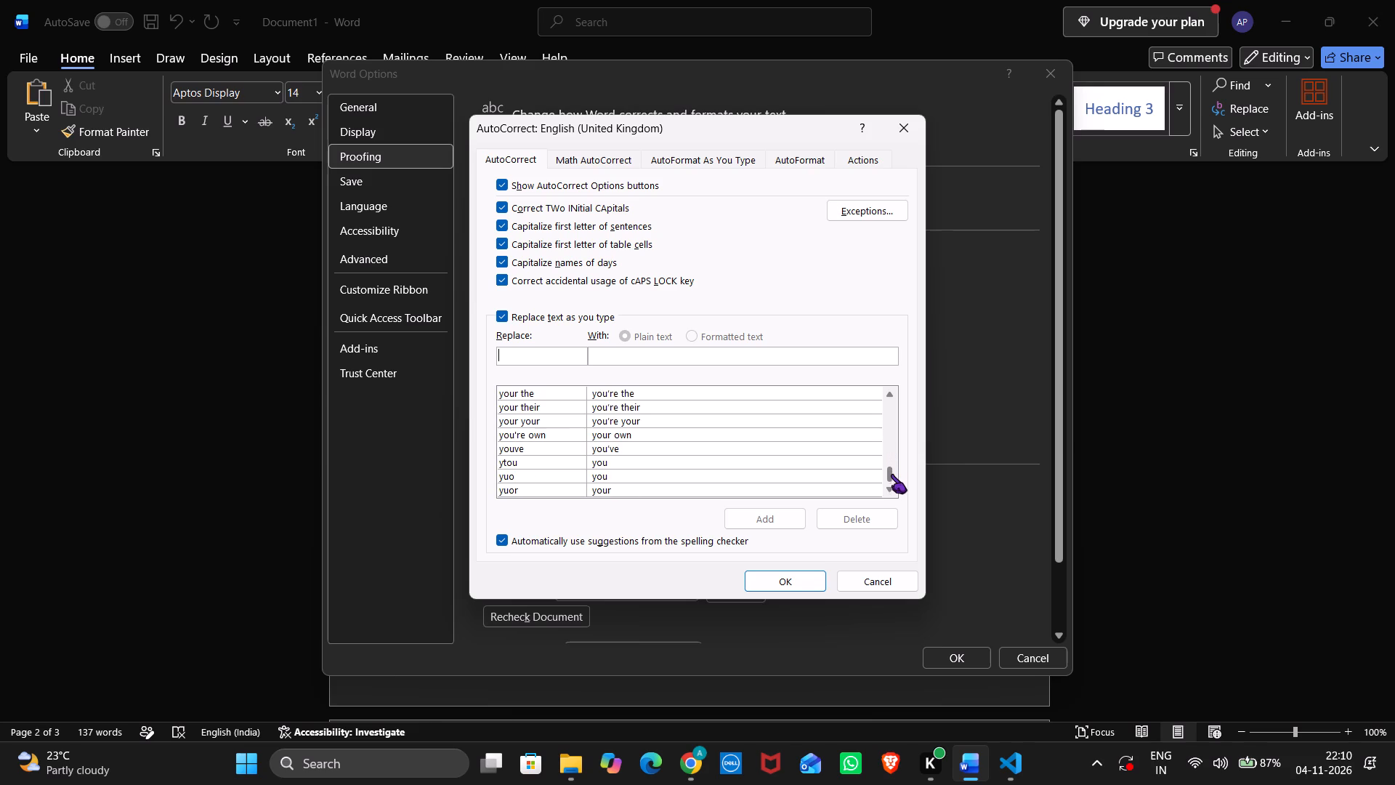
{"action": "left_click_drag", "start_coordinate": [891, 474], "coordinate": [891, 395]}
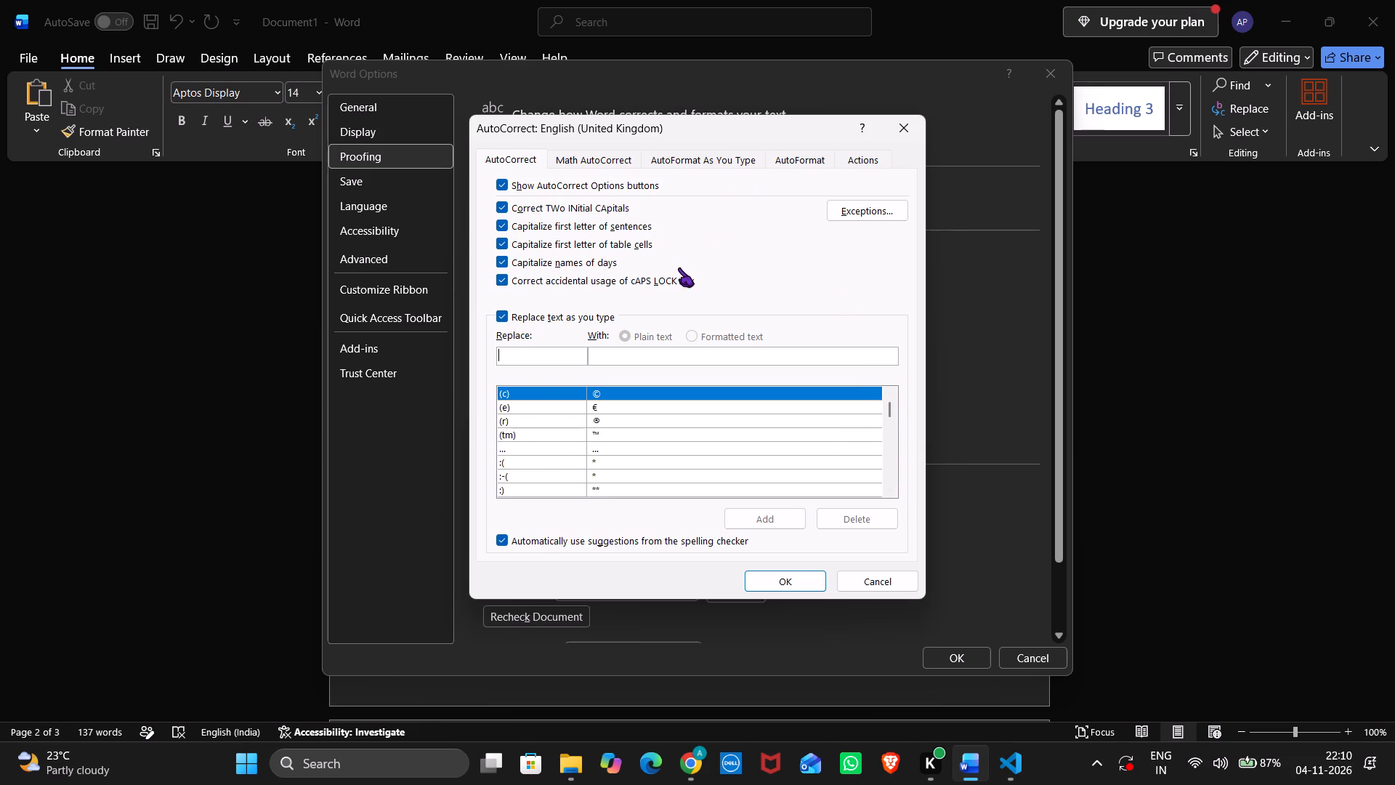
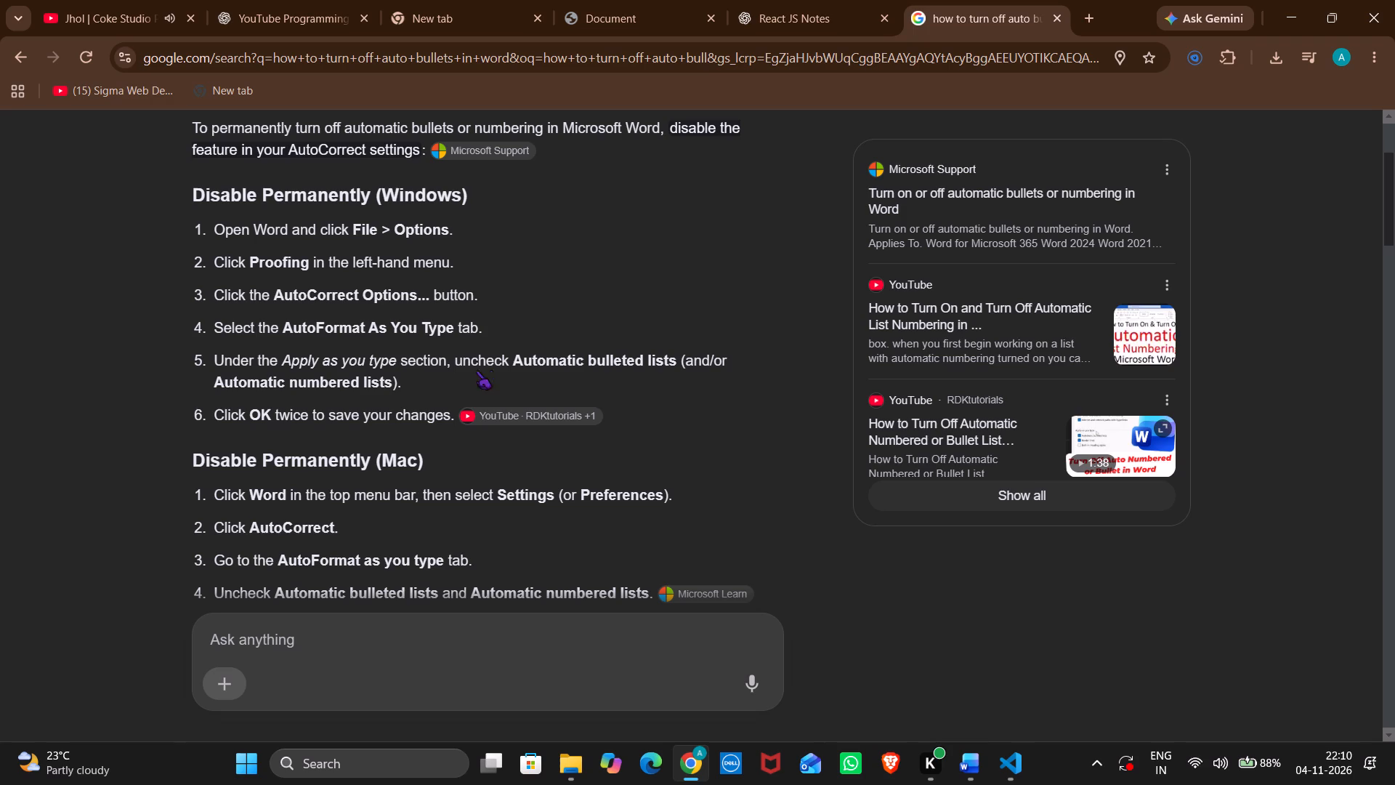
Leave the browser's instructions on disabling automatic lists and switch to the script.js file in Visual Studio Code.
{"action": "key", "text": "alt+Tab"}
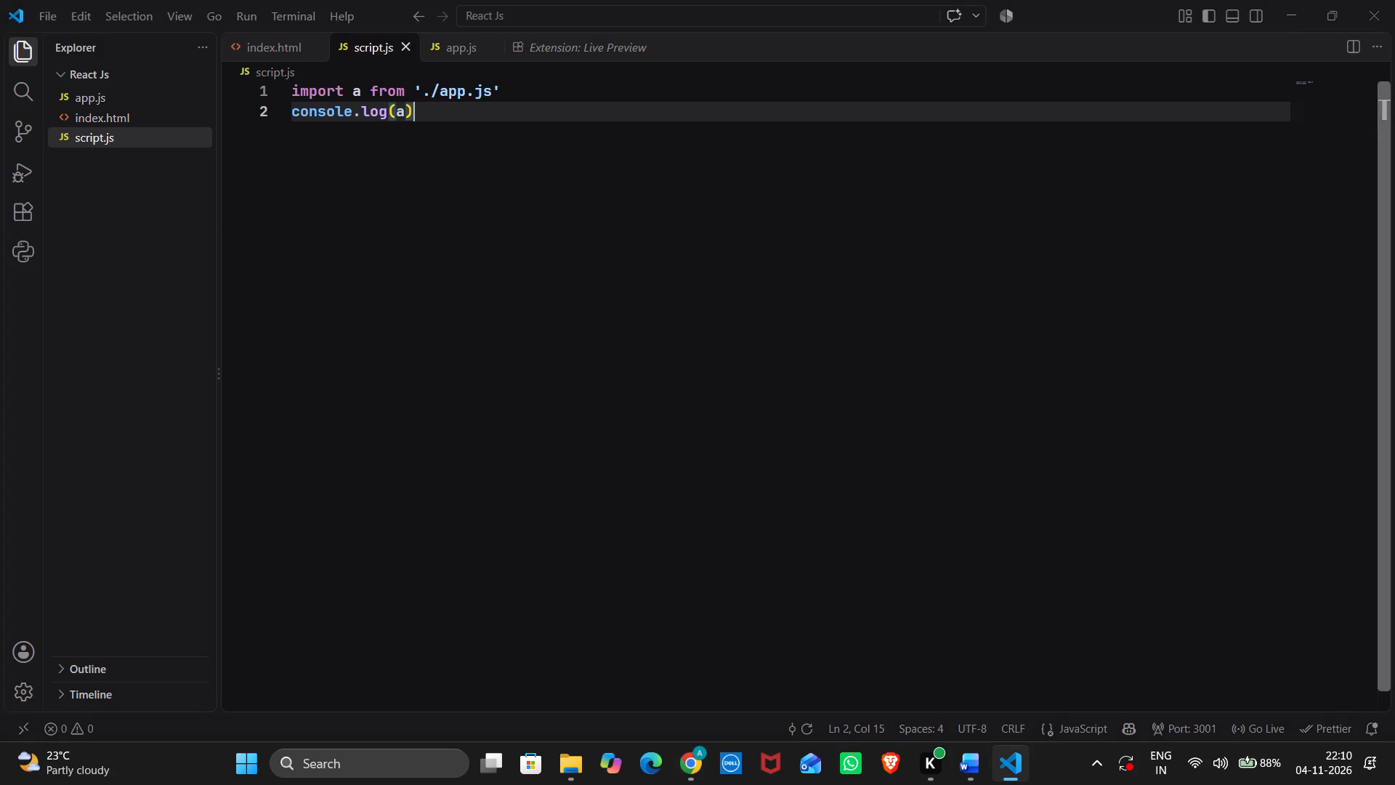
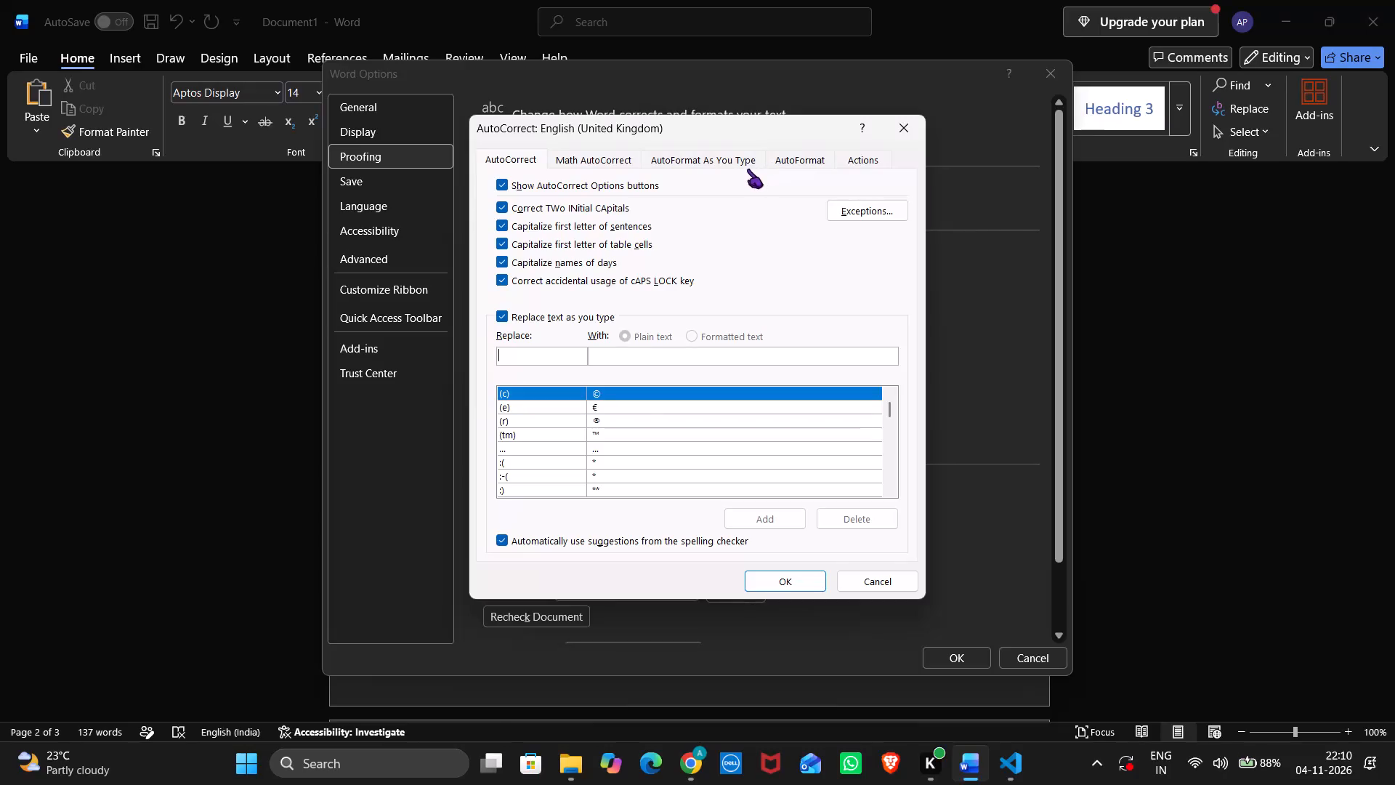
Turn off automatic bulleted lists and automatic numbered lists in the AutoFormat As You Type settings and apply the options.
{"action": "left_click", "coordinate": [743, 158]}
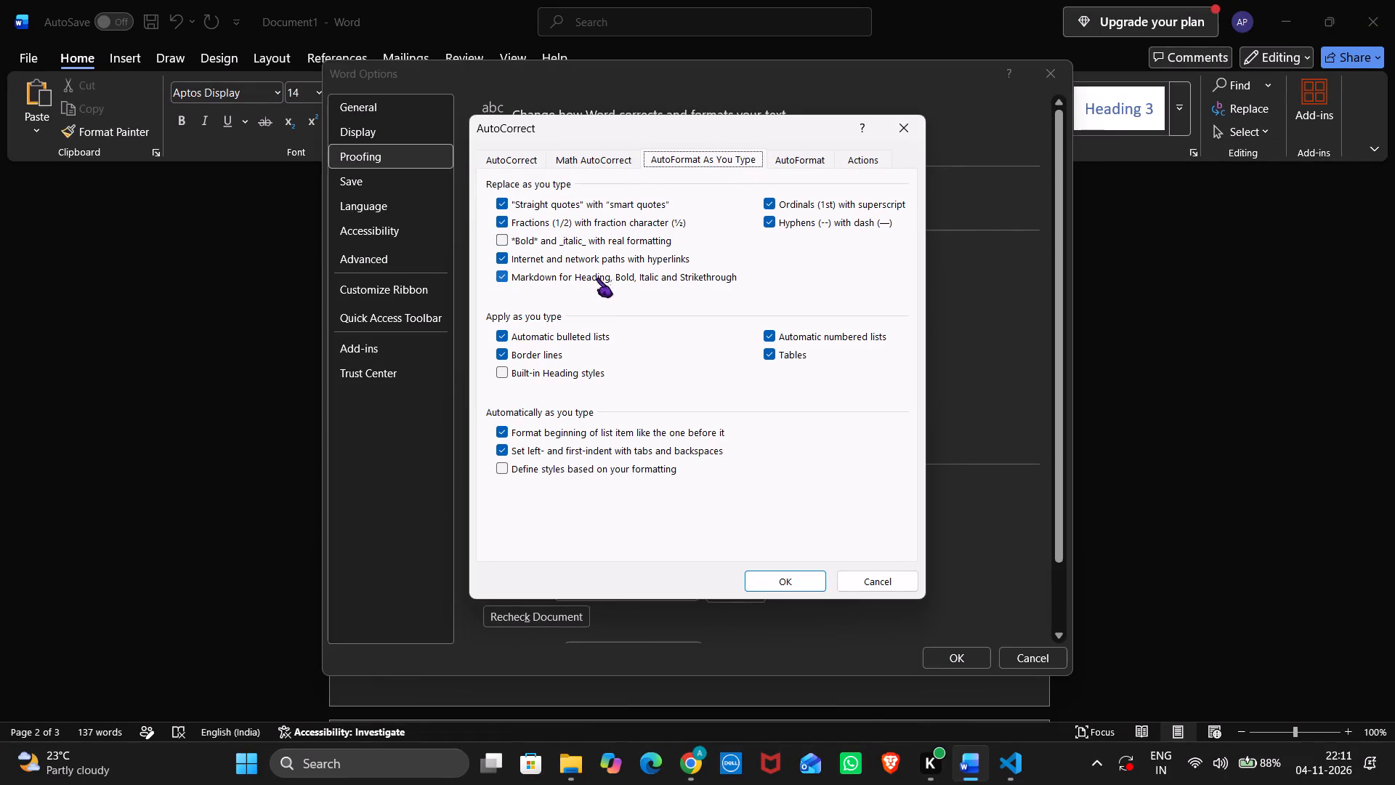
{"action": "left_click", "coordinate": [584, 338]}
{"action": "left_click", "coordinate": [773, 336]}
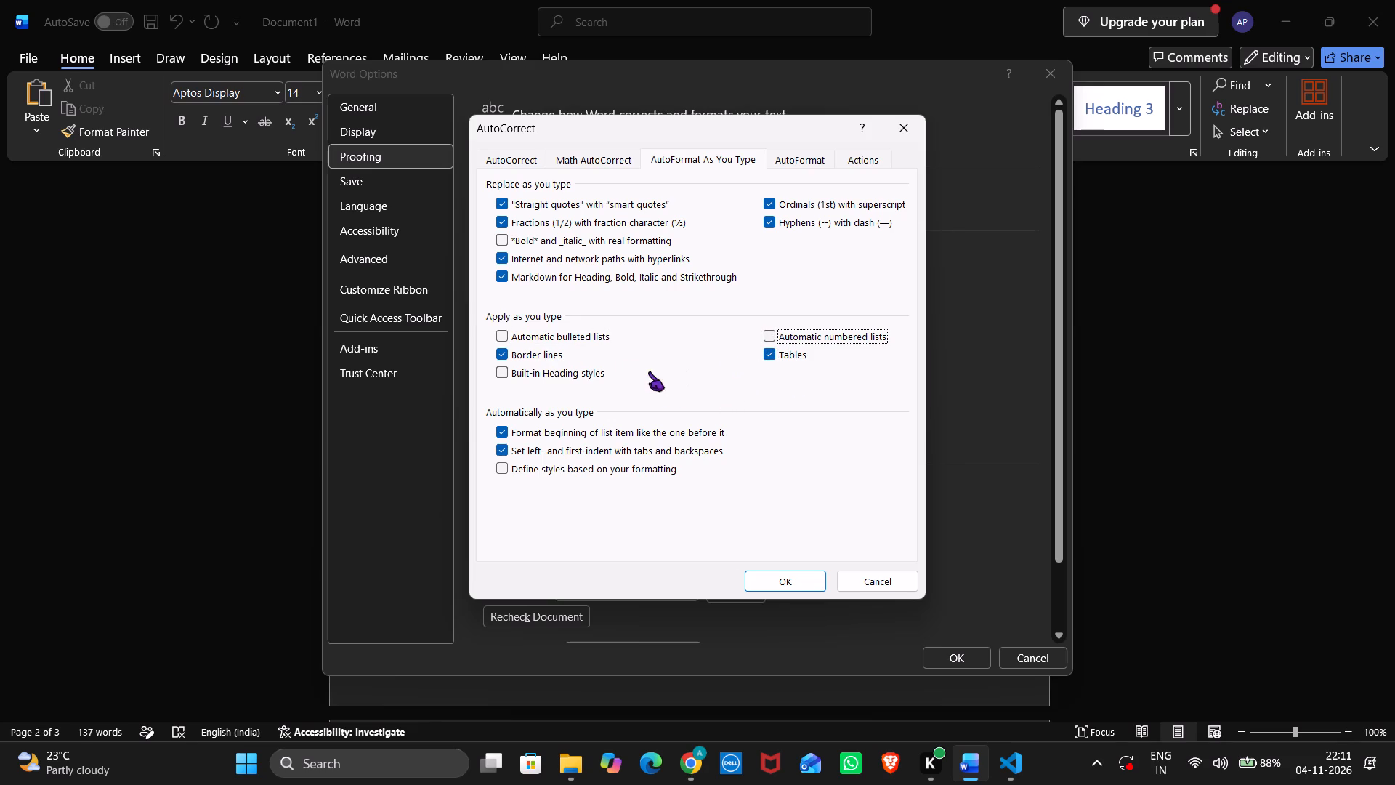
{"action": "left_click", "coordinate": [783, 581]}
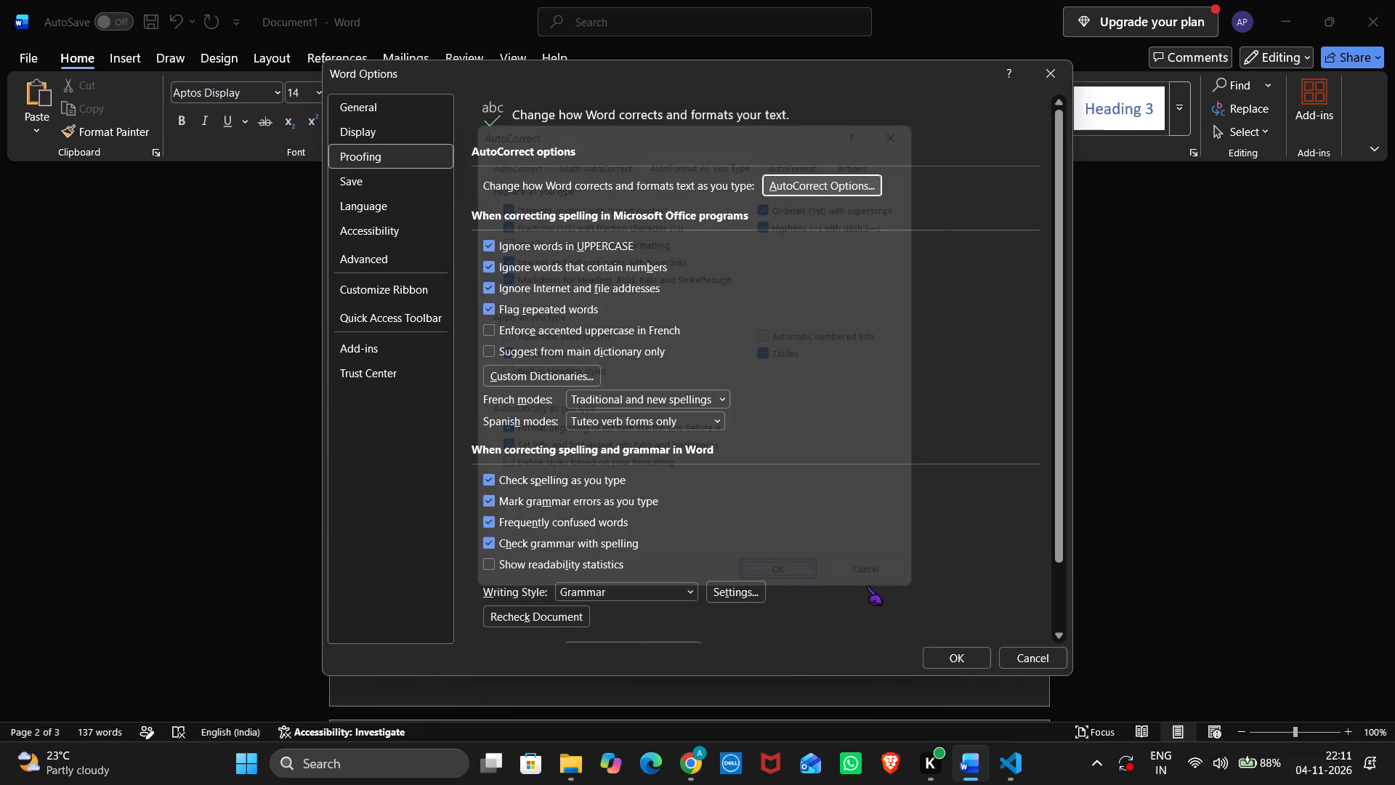
{"action": "left_click", "coordinate": [968, 661]}
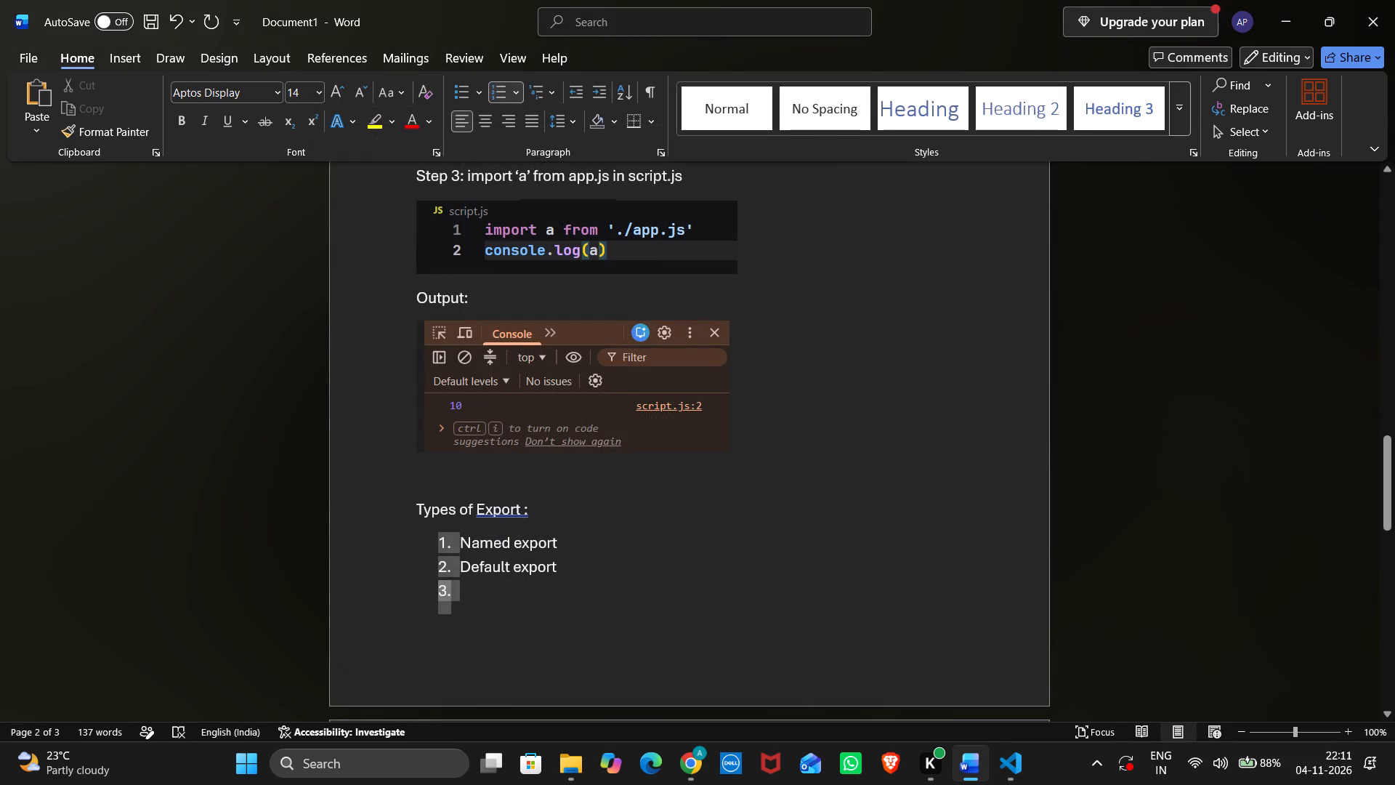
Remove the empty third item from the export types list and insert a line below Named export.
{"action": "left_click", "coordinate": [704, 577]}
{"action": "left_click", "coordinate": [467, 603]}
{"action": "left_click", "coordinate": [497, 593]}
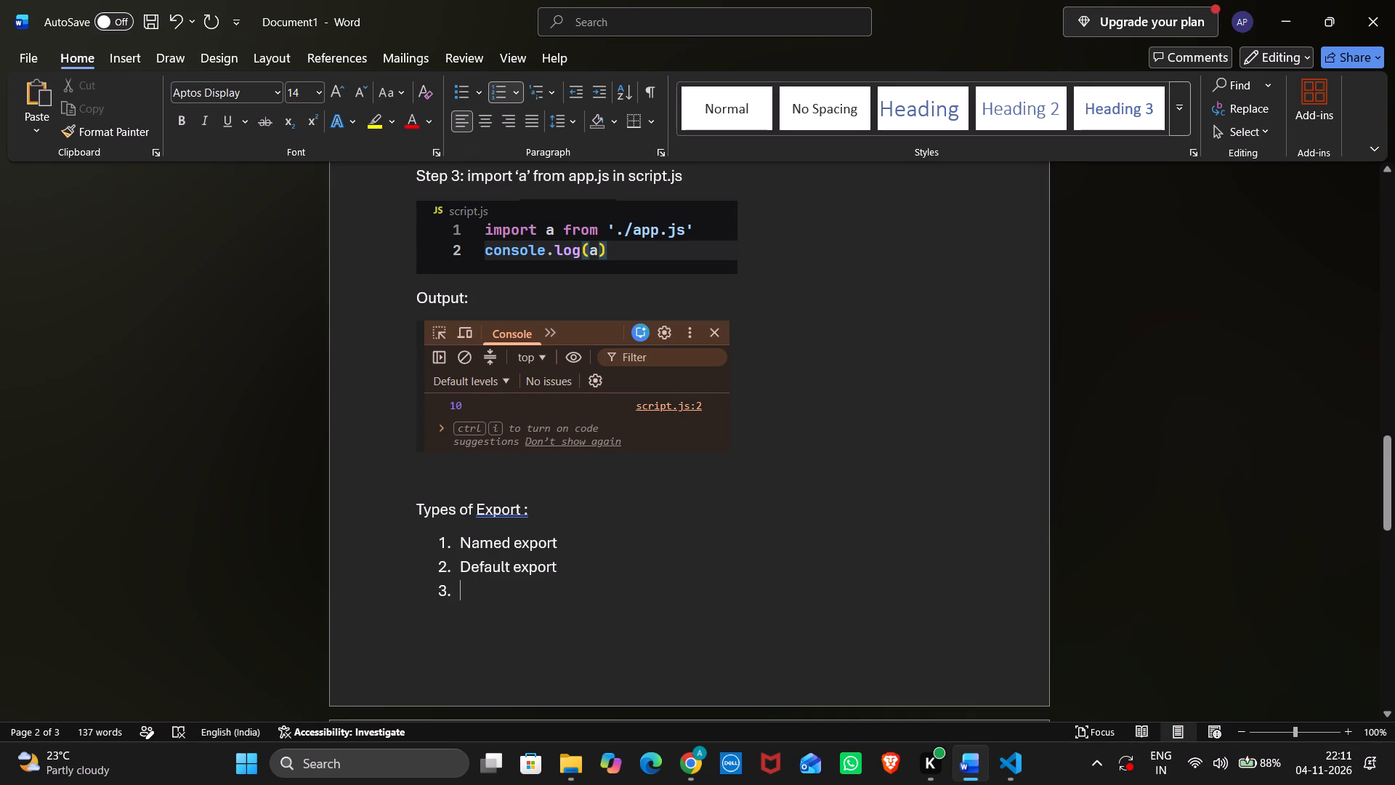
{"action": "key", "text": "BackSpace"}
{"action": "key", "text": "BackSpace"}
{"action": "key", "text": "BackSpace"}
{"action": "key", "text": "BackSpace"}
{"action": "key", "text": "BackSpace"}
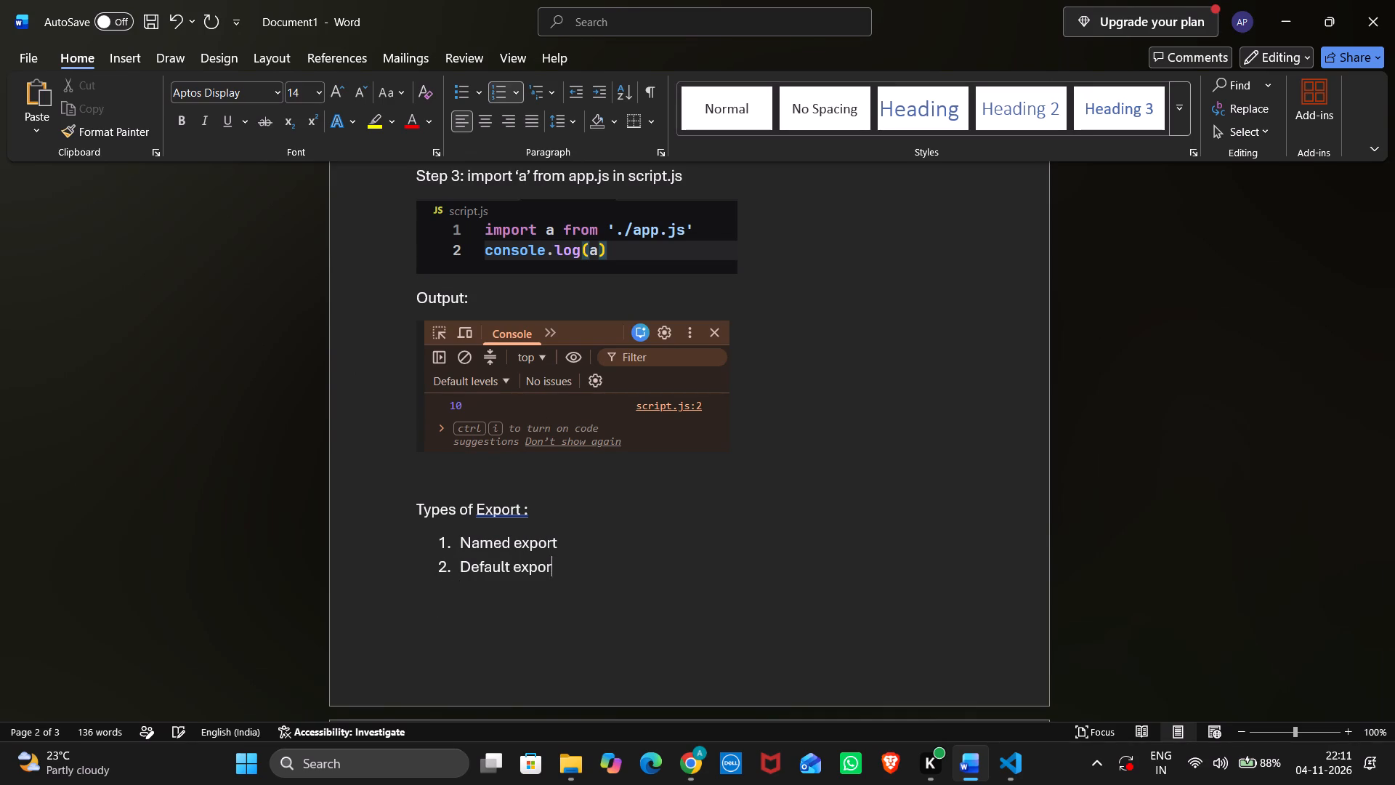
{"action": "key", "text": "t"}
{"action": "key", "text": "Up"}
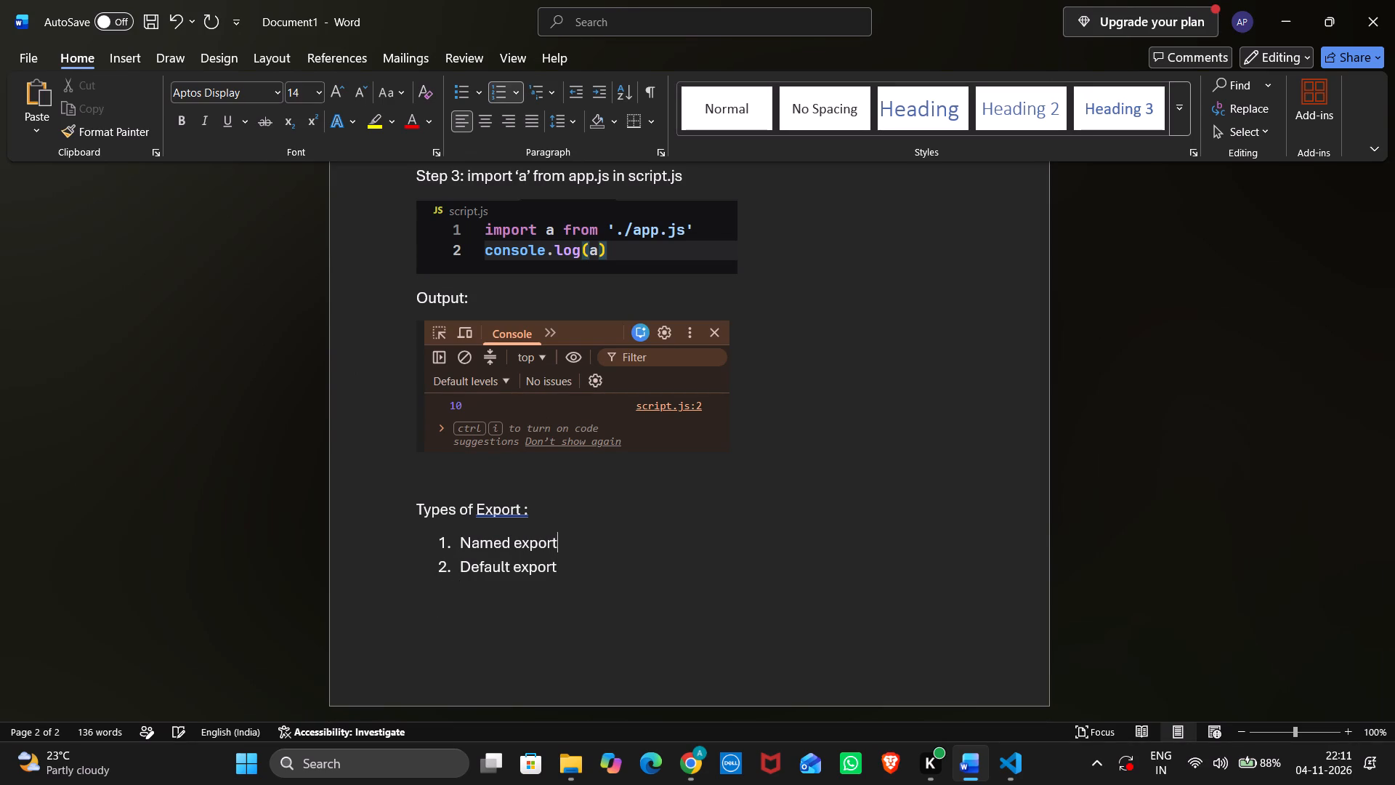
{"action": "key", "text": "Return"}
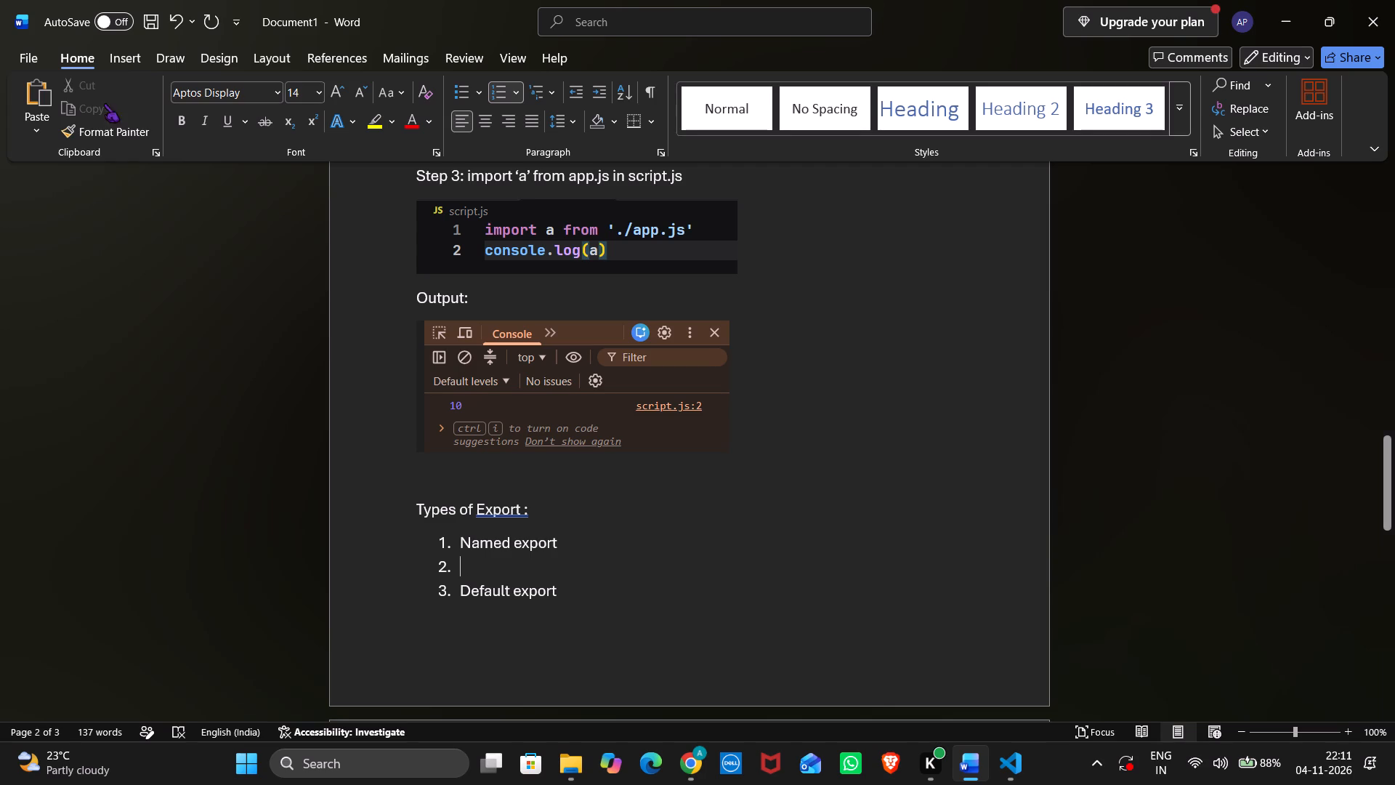
Disable built-in heading styles, list styles and automatic bulleted lists in the AutoCorrect dialog's AutoFormat settings and apply the options.
{"action": "left_click", "coordinate": [22, 57]}
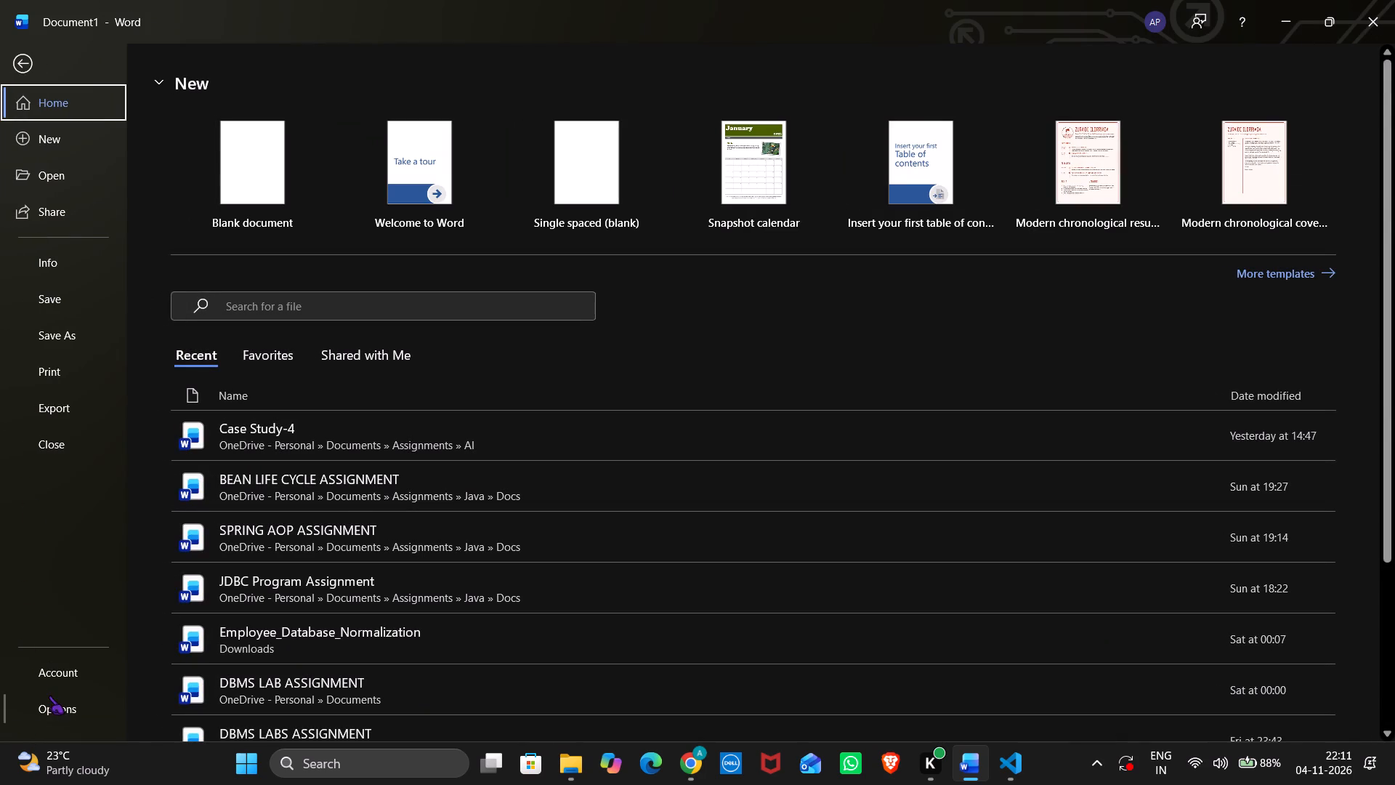
{"action": "left_click", "coordinate": [71, 705]}
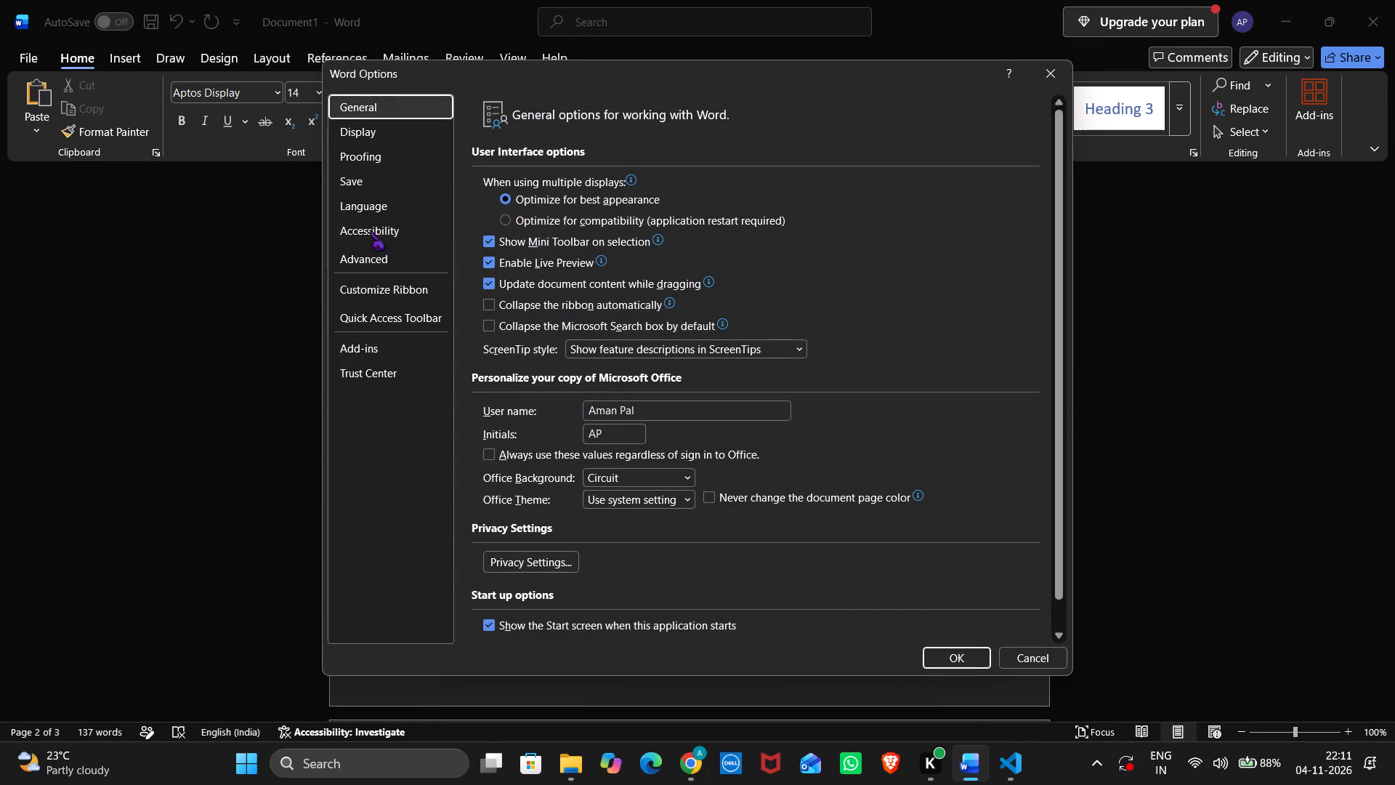
{"action": "left_click", "coordinate": [389, 161]}
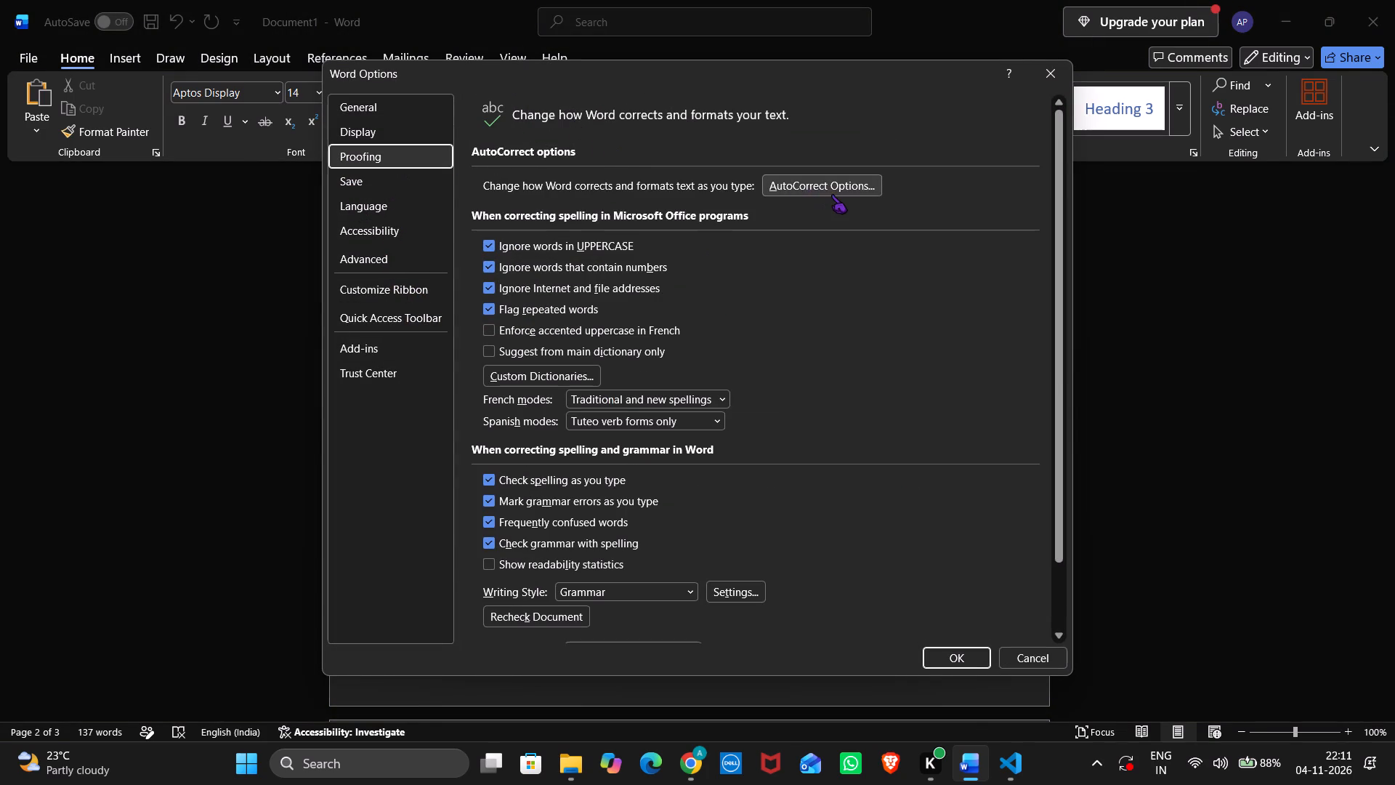
{"action": "left_click", "coordinate": [832, 194]}
{"action": "left_click", "coordinate": [711, 161]}
{"action": "left_click", "coordinate": [711, 161]}
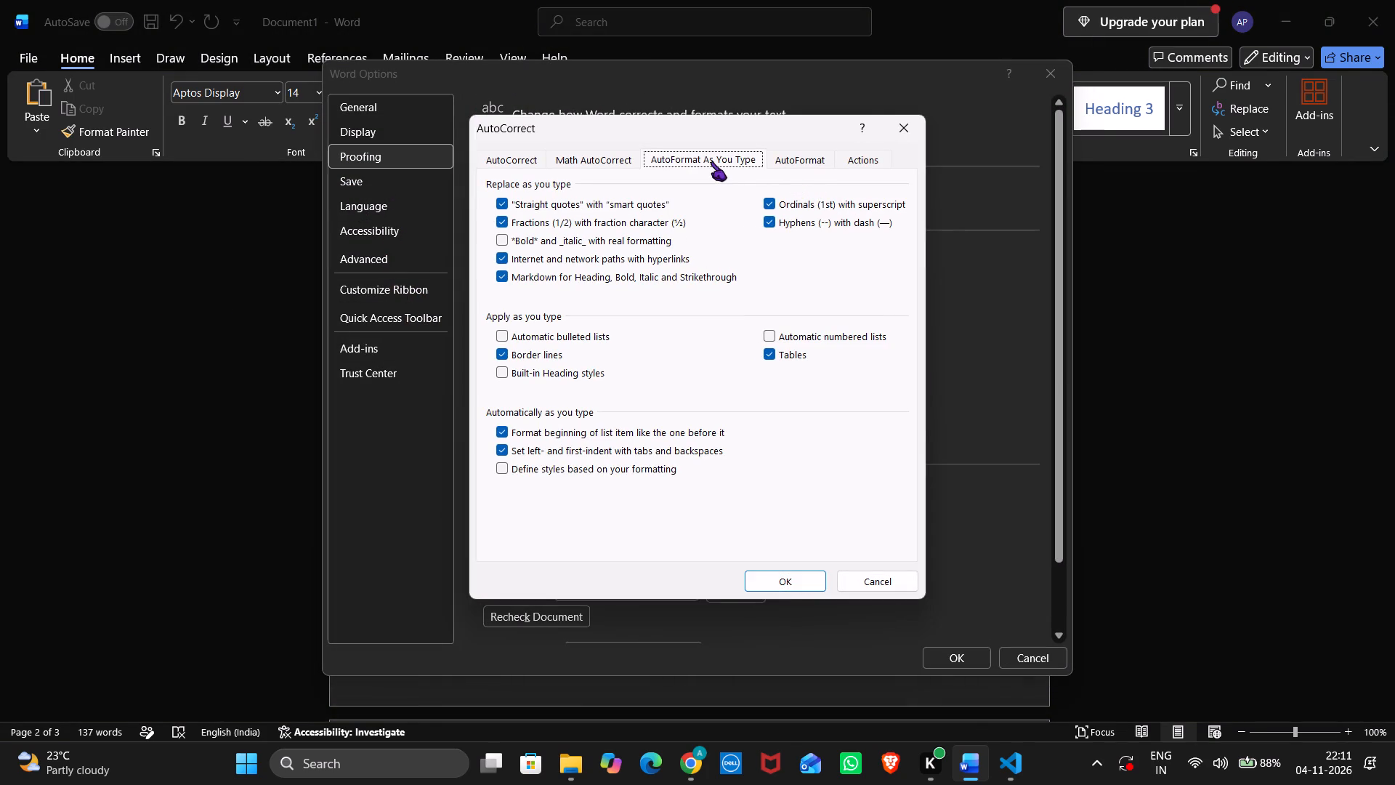
{"action": "left_click", "coordinate": [711, 161]}
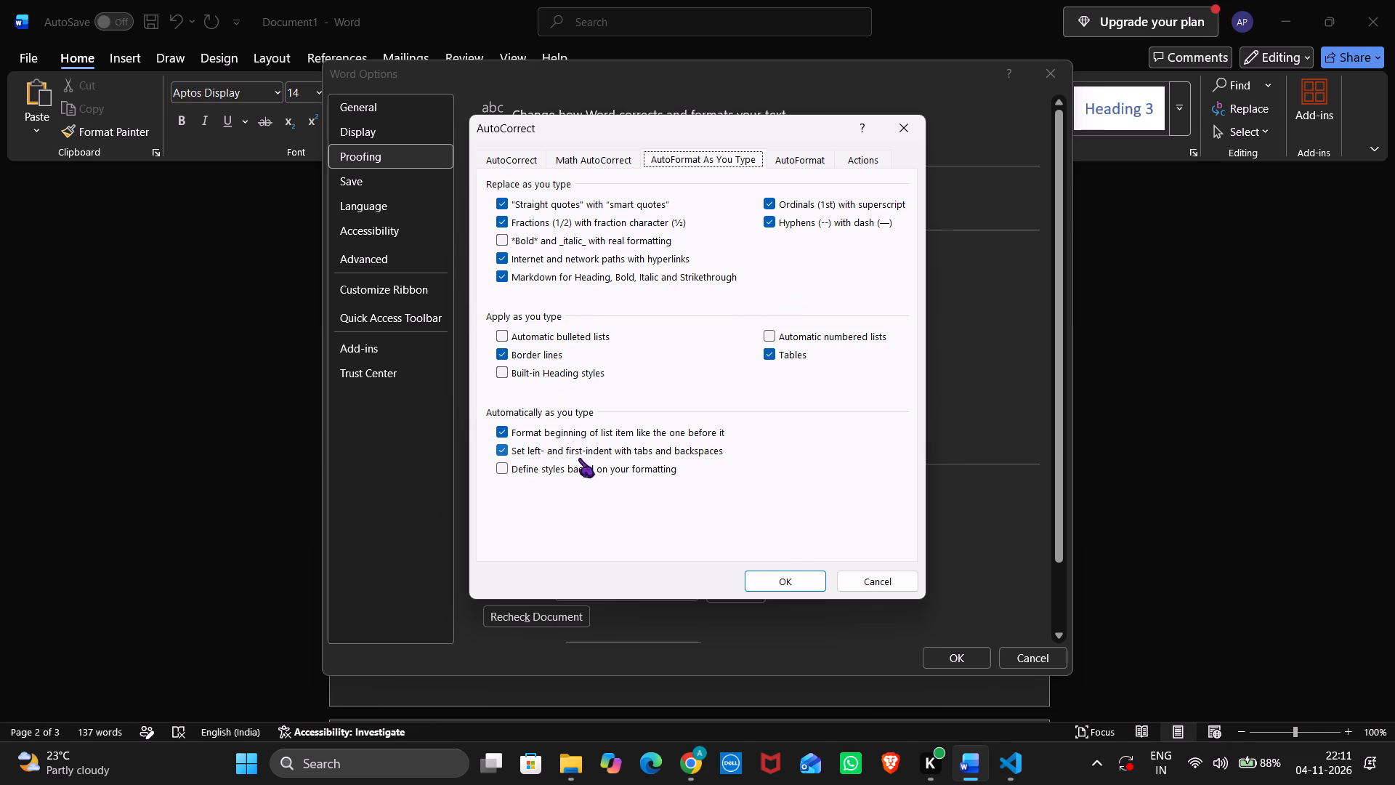
{"action": "left_click", "coordinate": [786, 164]}
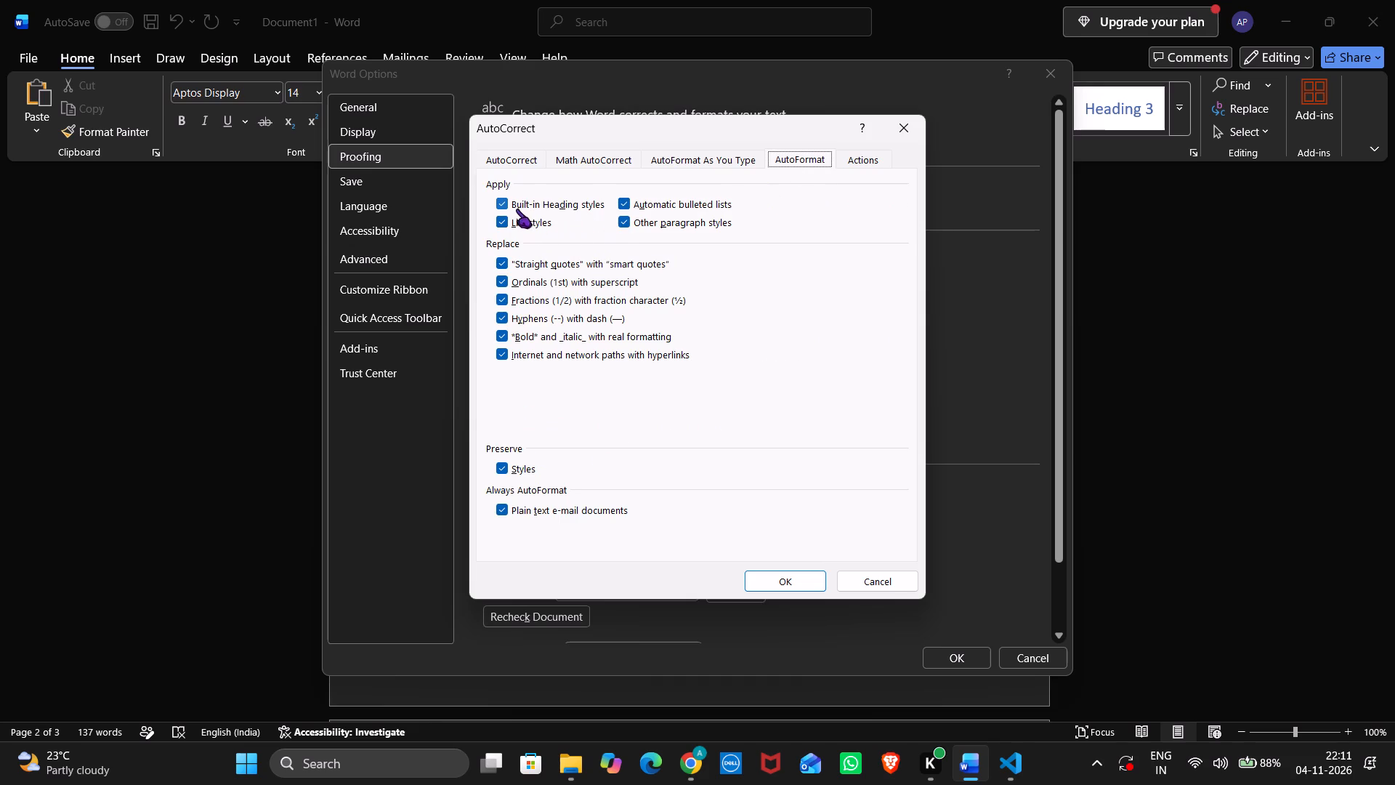
{"action": "left_click", "coordinate": [509, 220]}
{"action": "left_click", "coordinate": [500, 206]}
{"action": "left_click", "coordinate": [511, 204]}
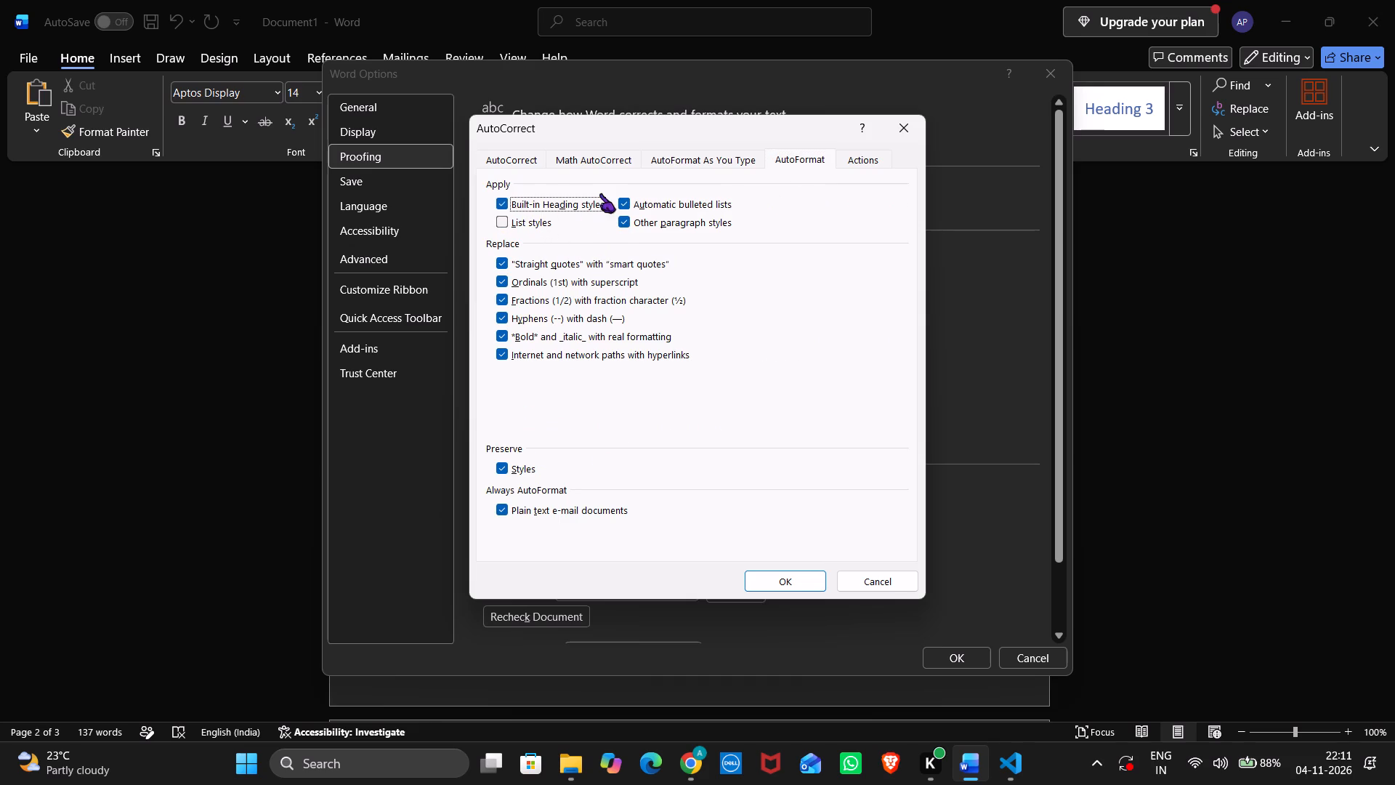
{"action": "left_click", "coordinate": [620, 206]}
{"action": "left_click", "coordinate": [511, 204]}
{"action": "left_click", "coordinate": [783, 588]}
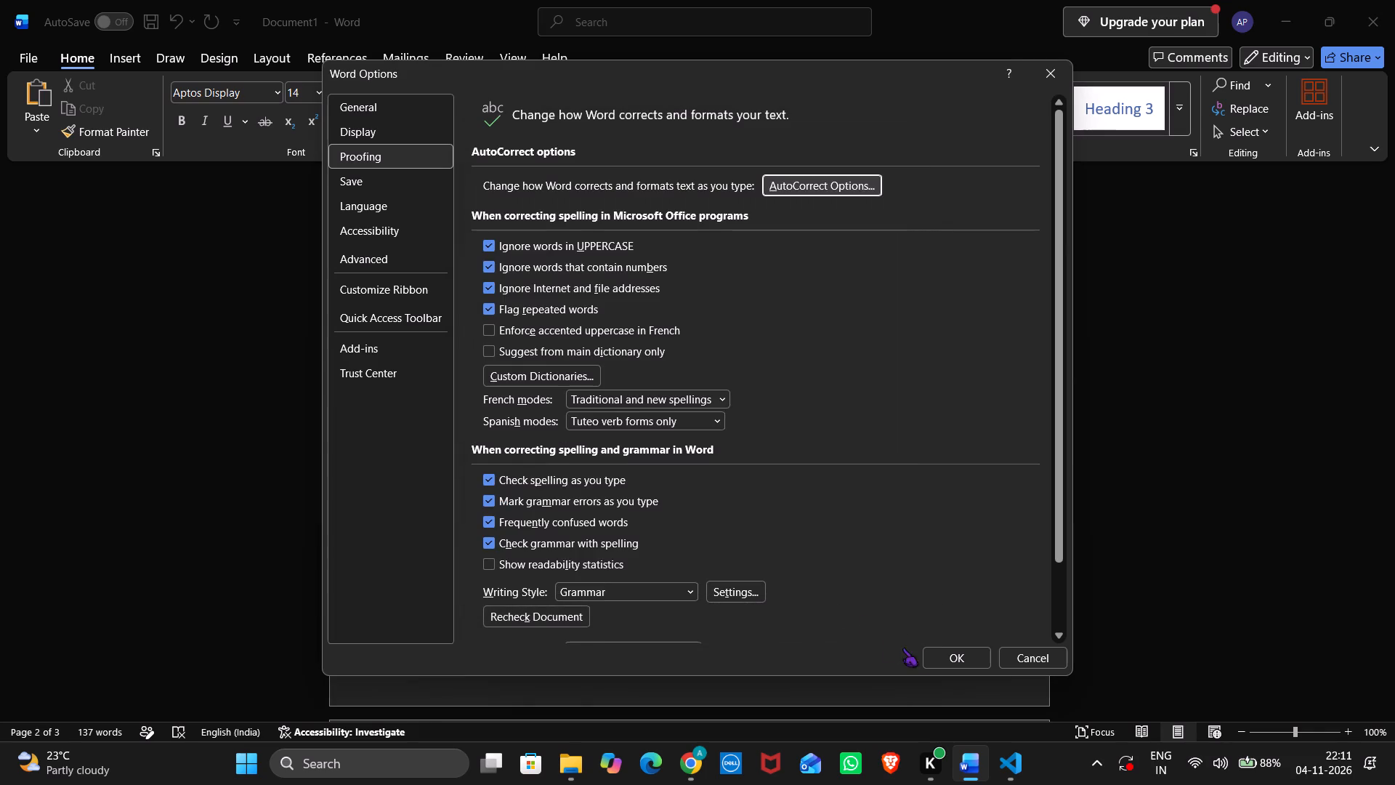
{"action": "left_click", "coordinate": [945, 667]}
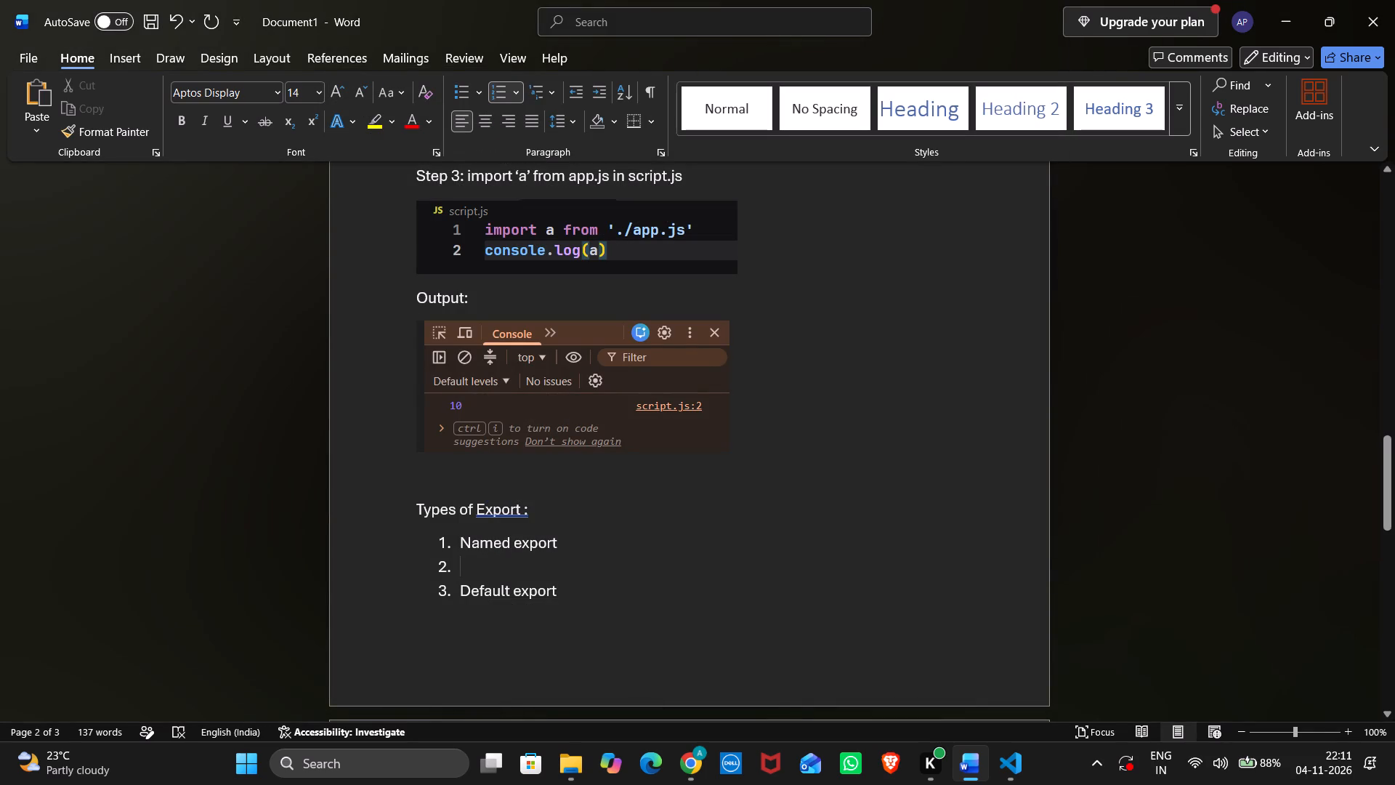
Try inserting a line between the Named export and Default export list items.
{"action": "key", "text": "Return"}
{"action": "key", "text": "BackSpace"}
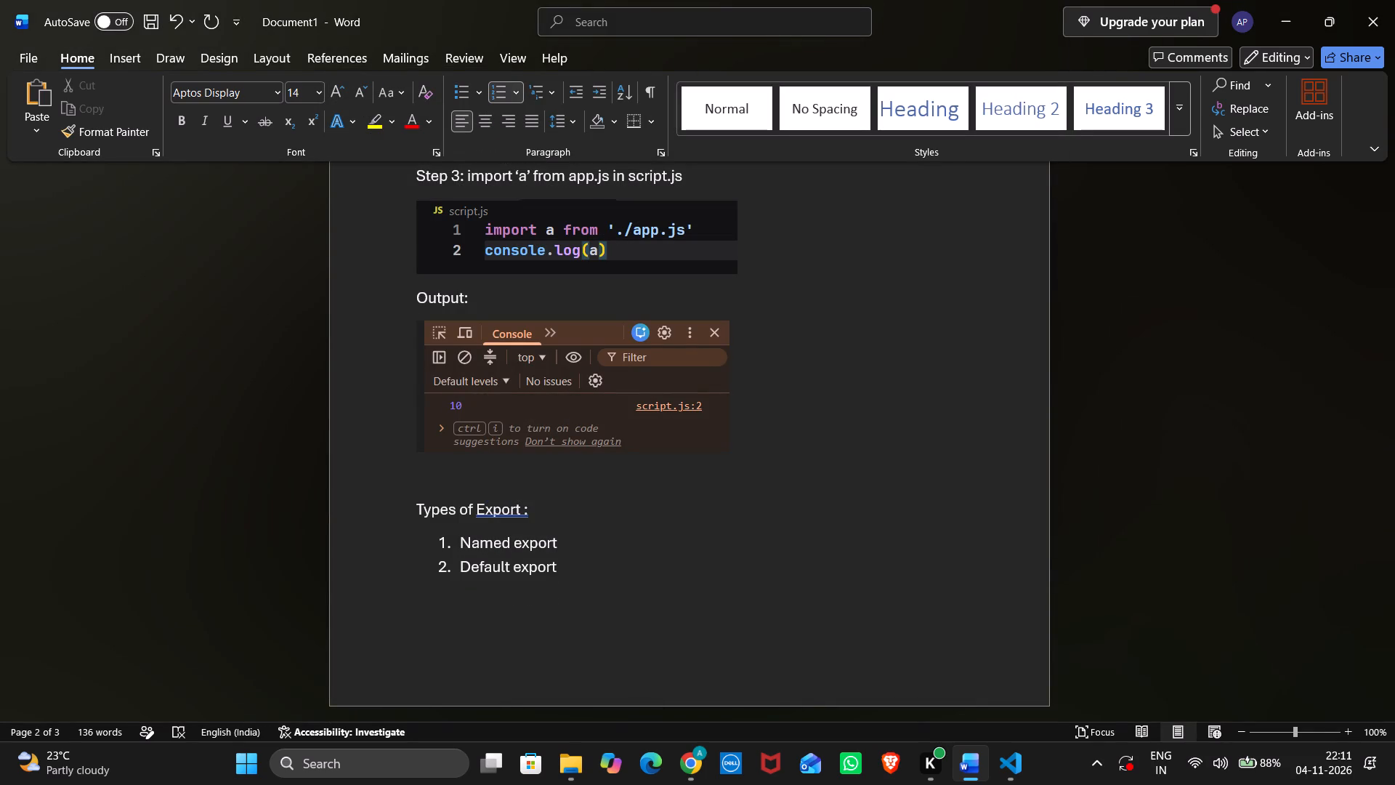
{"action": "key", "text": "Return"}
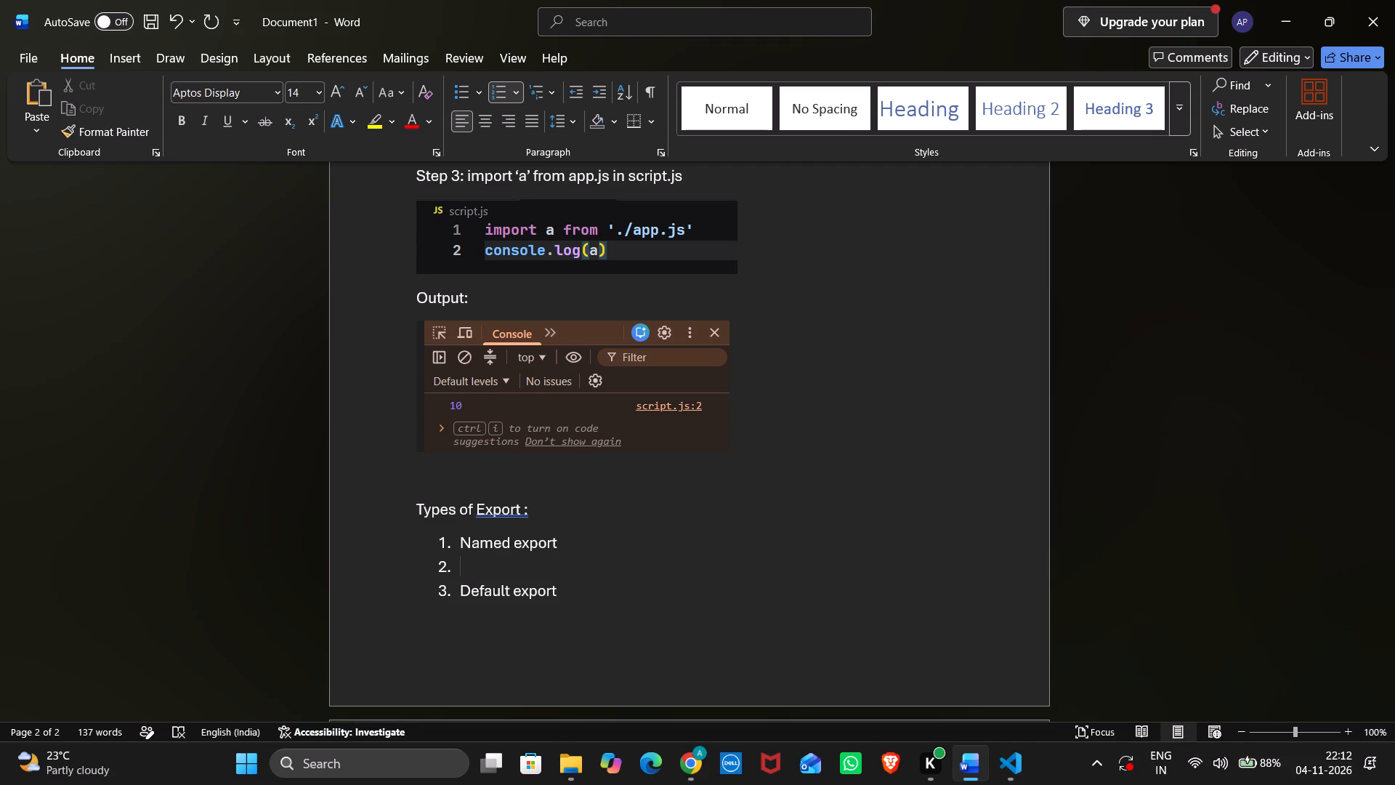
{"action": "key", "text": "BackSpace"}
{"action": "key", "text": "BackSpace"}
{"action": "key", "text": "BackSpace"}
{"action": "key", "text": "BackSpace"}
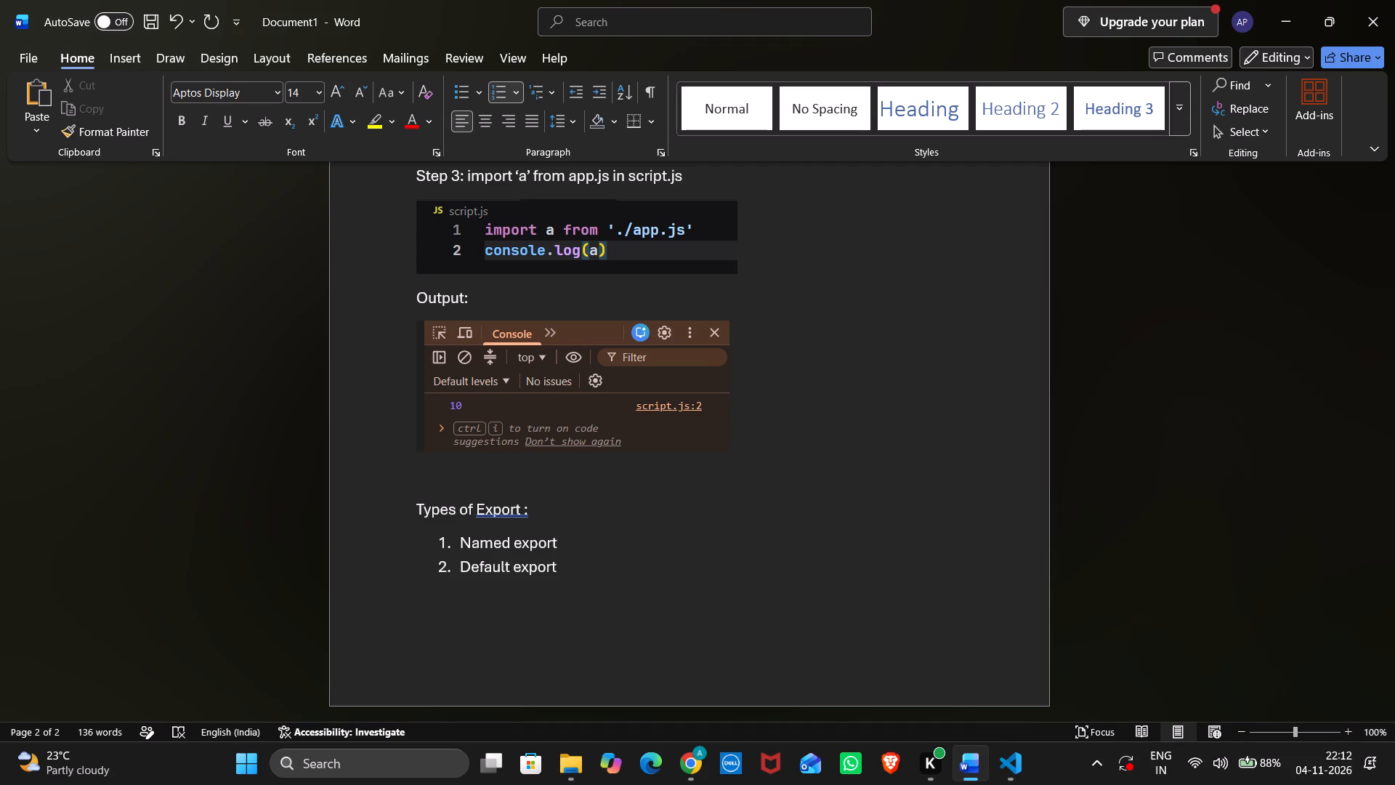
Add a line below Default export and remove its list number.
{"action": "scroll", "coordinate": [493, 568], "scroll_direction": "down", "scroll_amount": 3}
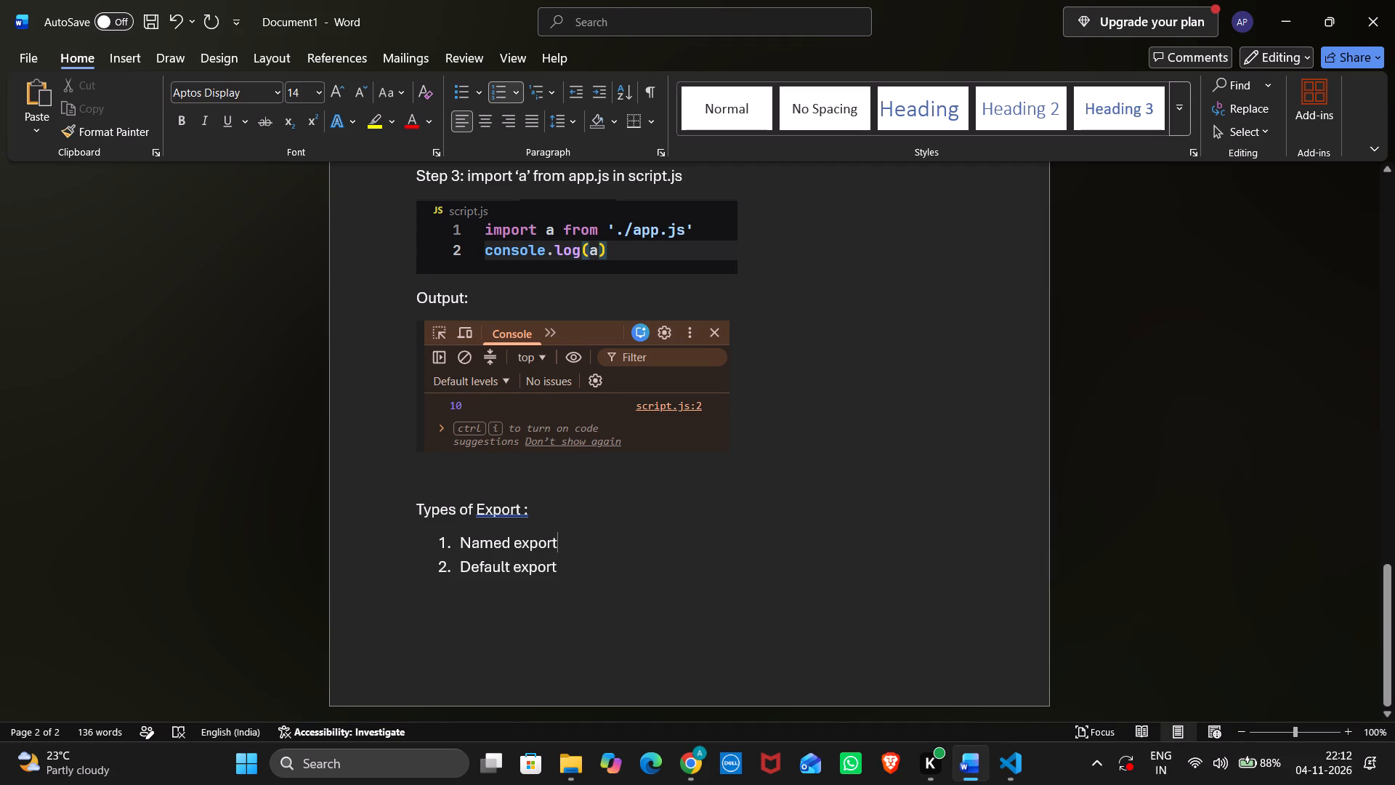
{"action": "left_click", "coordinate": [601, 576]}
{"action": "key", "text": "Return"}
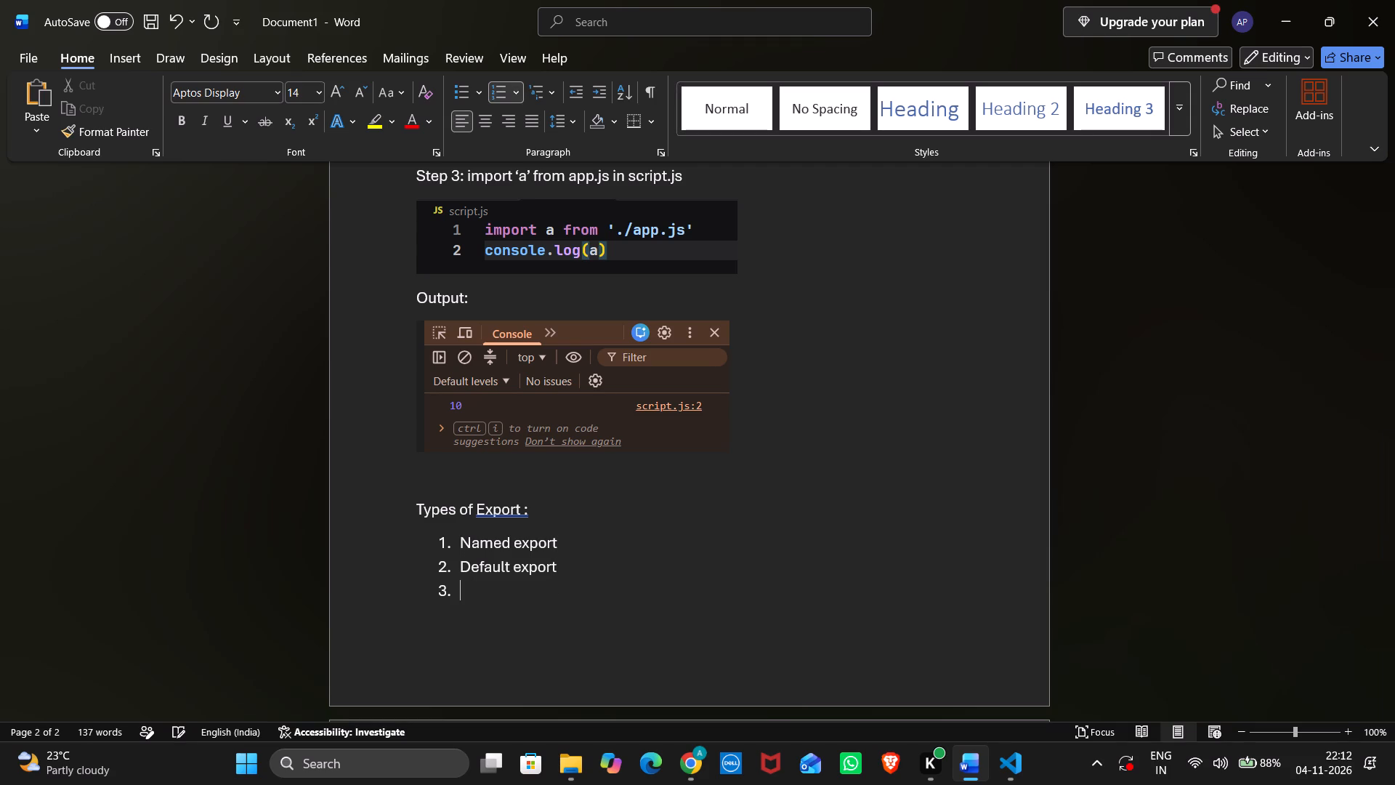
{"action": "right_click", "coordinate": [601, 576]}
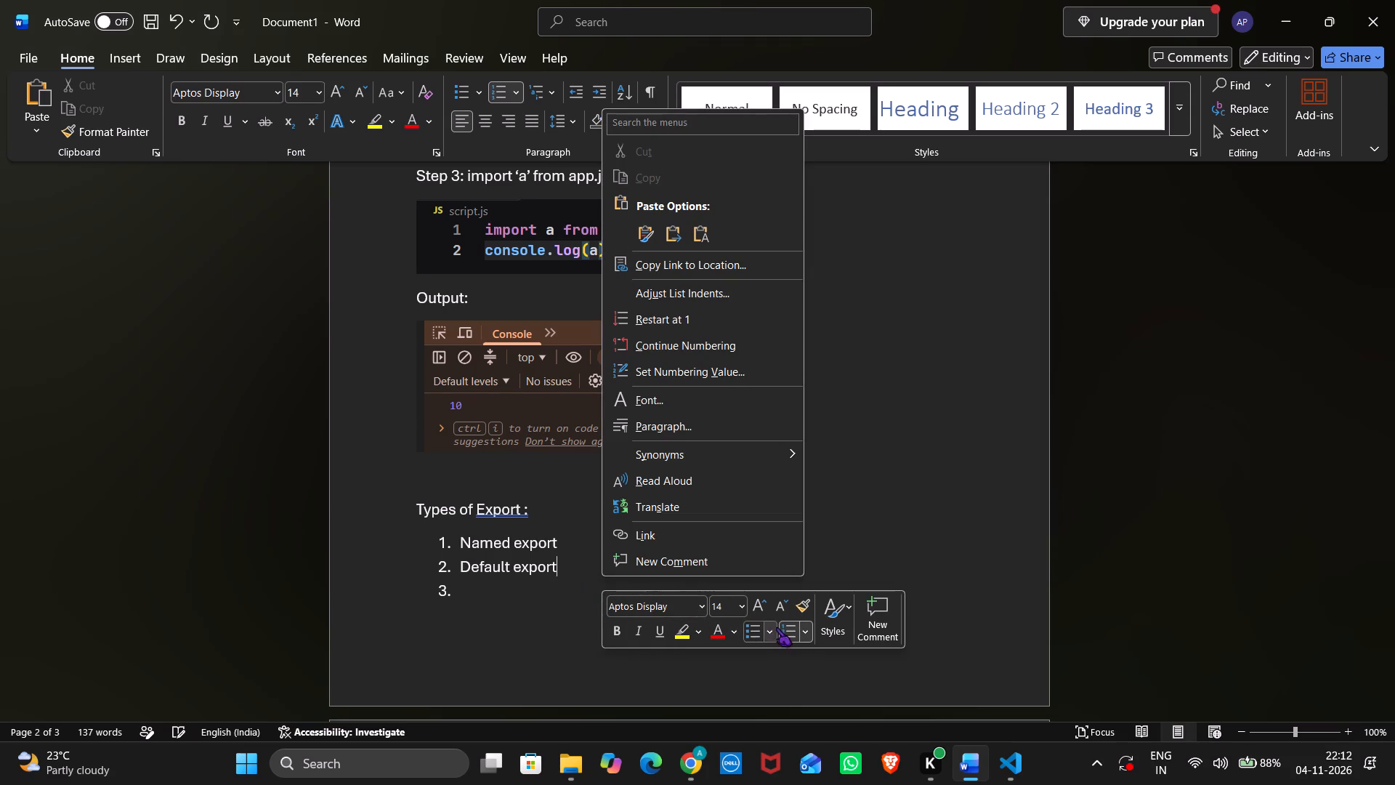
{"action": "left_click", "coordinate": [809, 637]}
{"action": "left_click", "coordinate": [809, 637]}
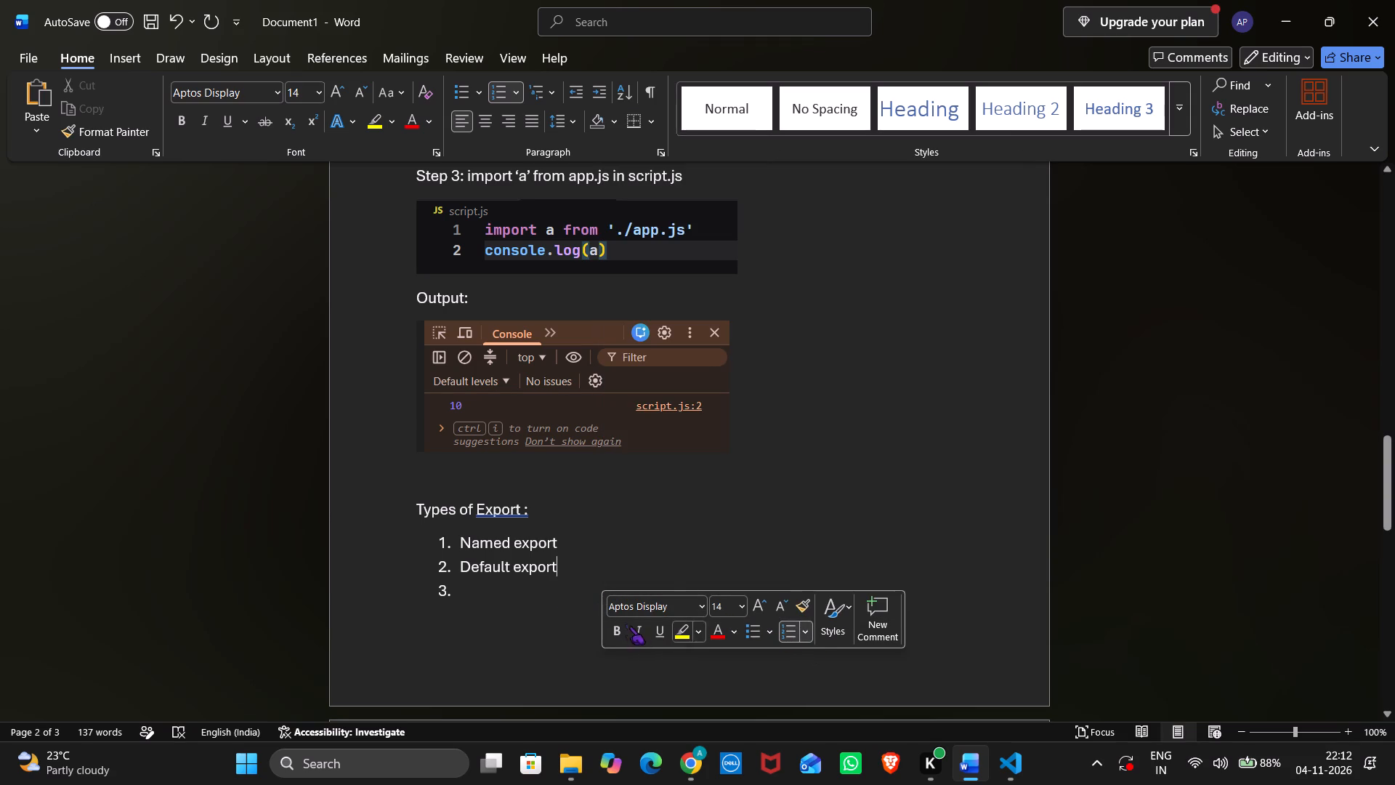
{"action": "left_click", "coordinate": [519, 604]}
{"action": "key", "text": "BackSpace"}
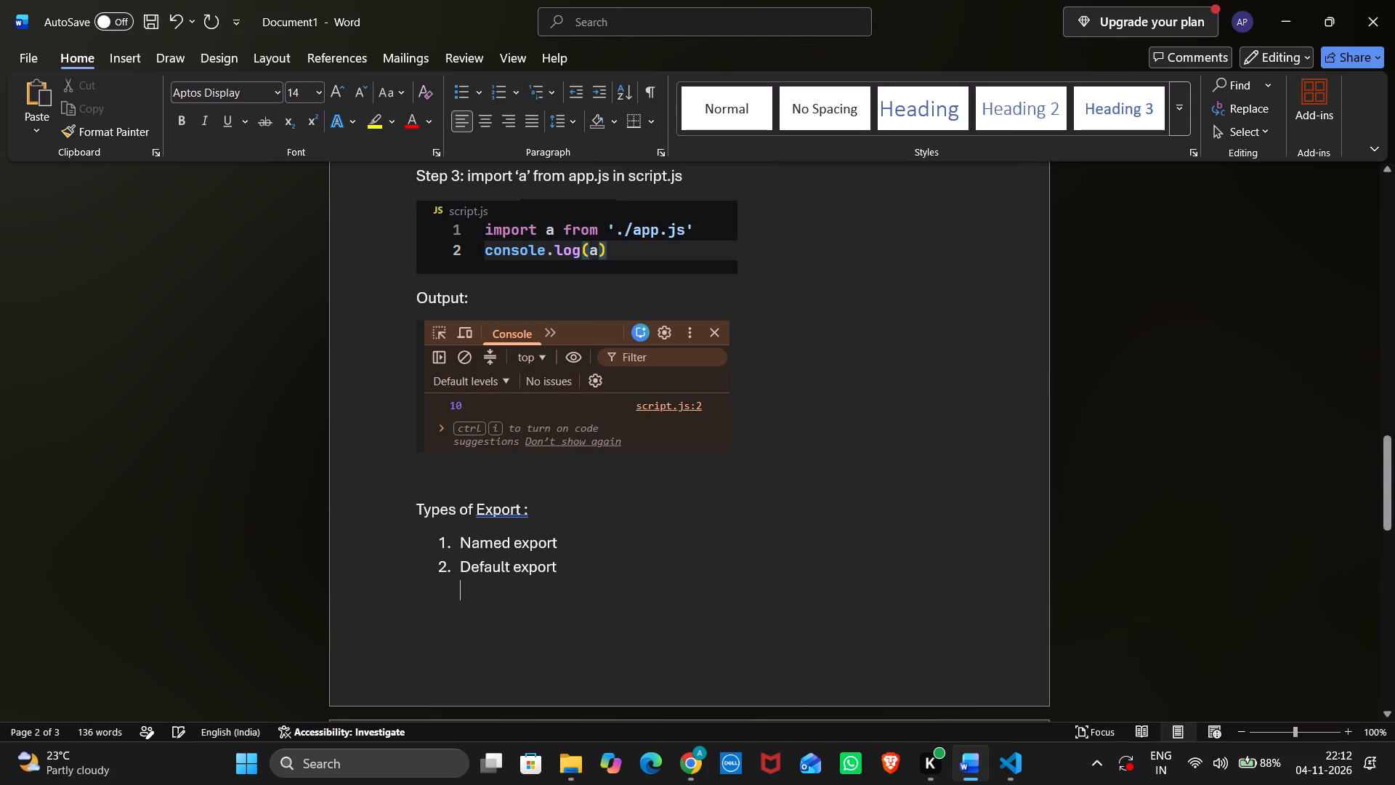
Delete the numbered export types list, leaving only the heading "Types of Export :".
{"action": "key", "text": "BackSpace"}
{"action": "key", "text": "BackSpace"}
{"action": "key", "text": "BackSpace"}
{"action": "key", "text": "BackSpace"}
{"action": "key", "text": "BackSpace"}
{"action": "key", "text": "BackSpace"}
{"action": "key", "text": "BackSpace"}
{"action": "key", "text": "BackSpace"}
{"action": "key", "text": "BackSpace"}
{"action": "key", "text": "BackSpace"}
{"action": "key", "text": "BackSpace"}
{"action": "key", "text": "BackSpace"}
{"action": "key", "text": "BackSpace"}
{"action": "key", "text": "BackSpace"}
{"action": "key", "text": "BackSpace"}
{"action": "key", "text": "BackSpace"}
{"action": "key", "text": "BackSpace"}
{"action": "key", "text": "BackSpace"}
{"action": "key", "text": "BackSpace"}
{"action": "key", "text": "BackSpace"}
{"action": "key", "text": "BackSpace"}
{"action": "key", "text": "BackSpace"}
{"action": "key", "text": "BackSpace"}
{"action": "key", "text": "BackSpace"}
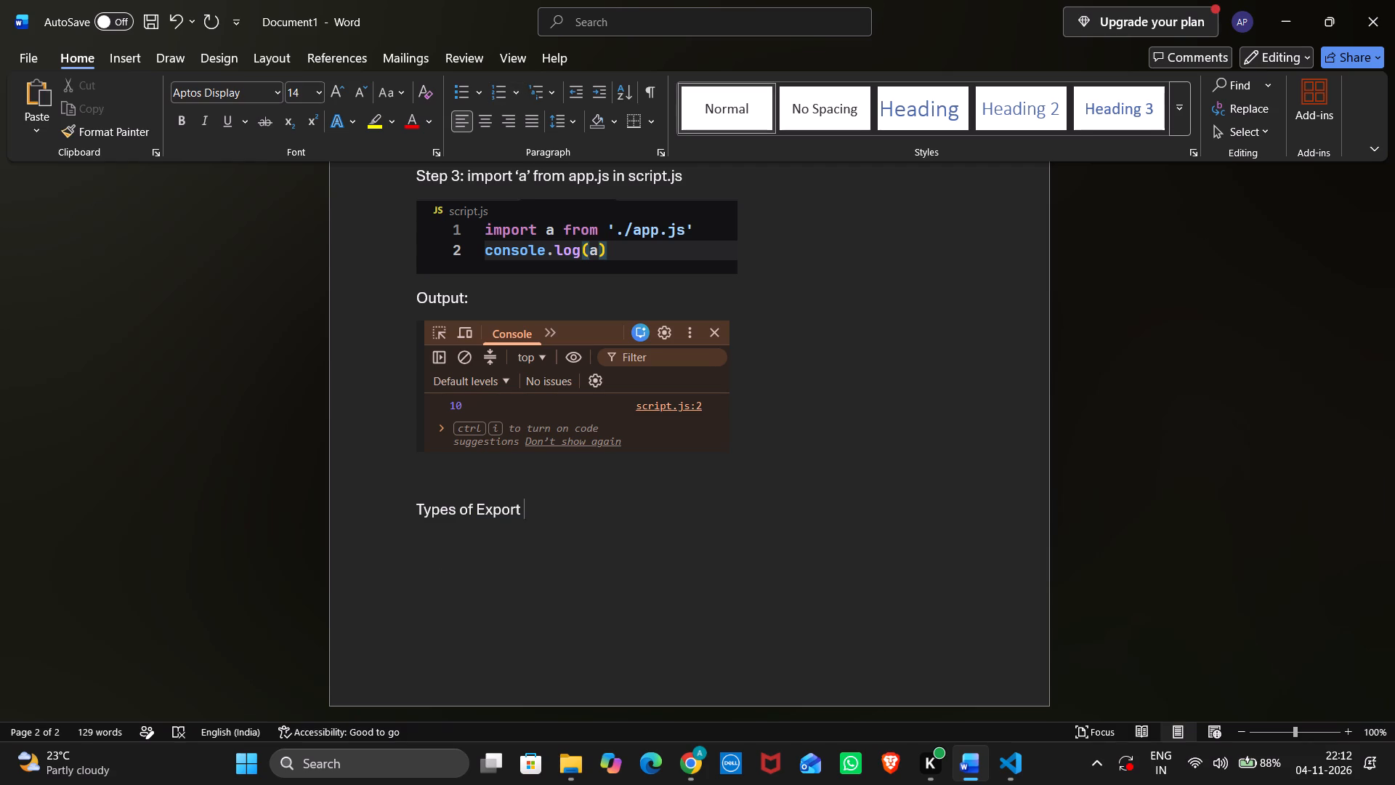
{"action": "key", "text": "shift+colon"}
Write "1. Named export :" as plain text below the Types of Export heading and start a new line.
{"action": "key", "text": "Return"}
{"action": "type", "text": "q."}
{"action": "key", "text": "space"}
{"action": "key", "text": "BackSpace"}
{"action": "key", "text": "BackSpace"}
{"action": "key", "text": "BackSpace"}
{"action": "type", "text": "1,."}
{"action": "key", "text": "space"}
{"action": "key", "text": "BackSpace"}
{"action": "key", "text": "BackSpace"}
{"action": "key", "text": "BackSpace"}
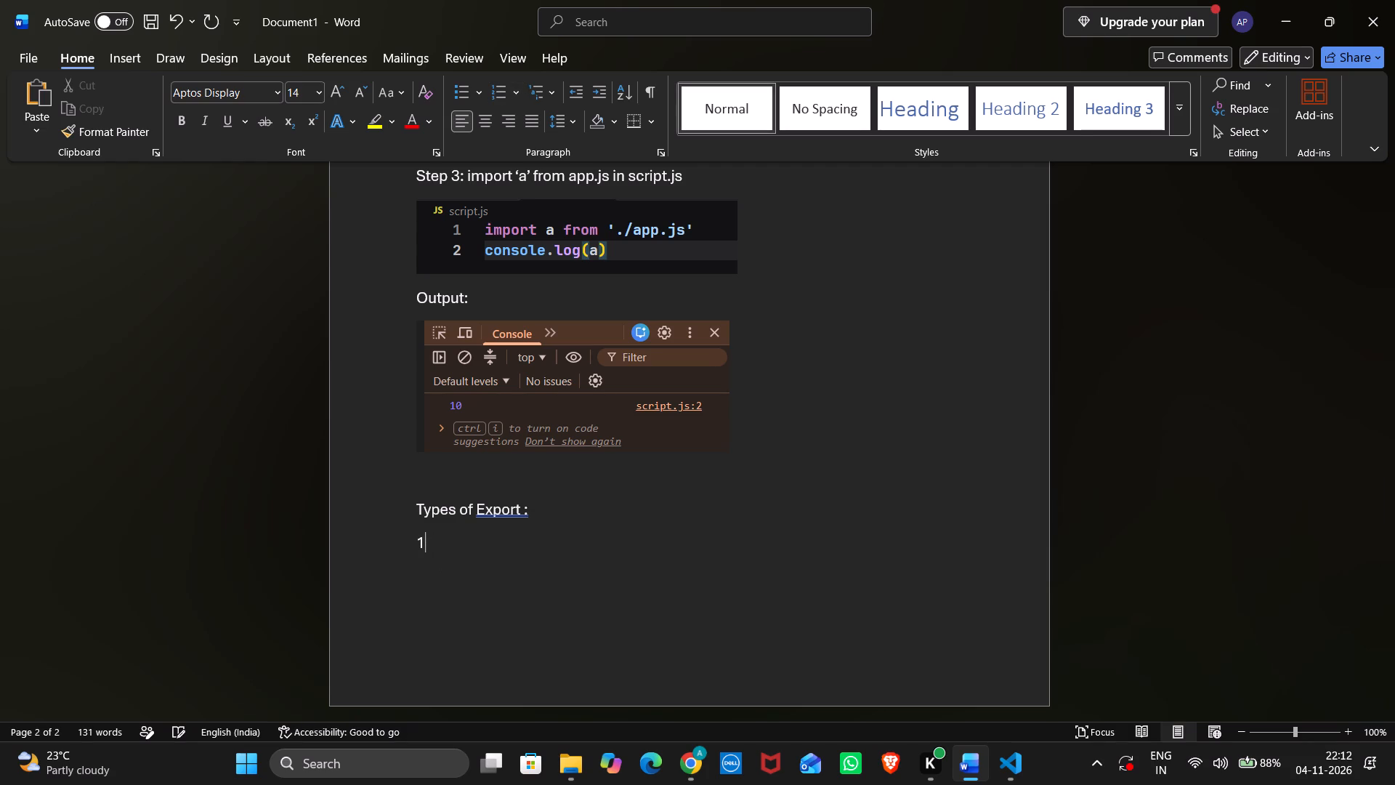
{"action": "type", "text": "."}
{"action": "key", "text": "space"}
{"action": "type", "text": "Named"}
{"action": "key", "text": "space"}
{"action": "key", "text": "BackSpace"}
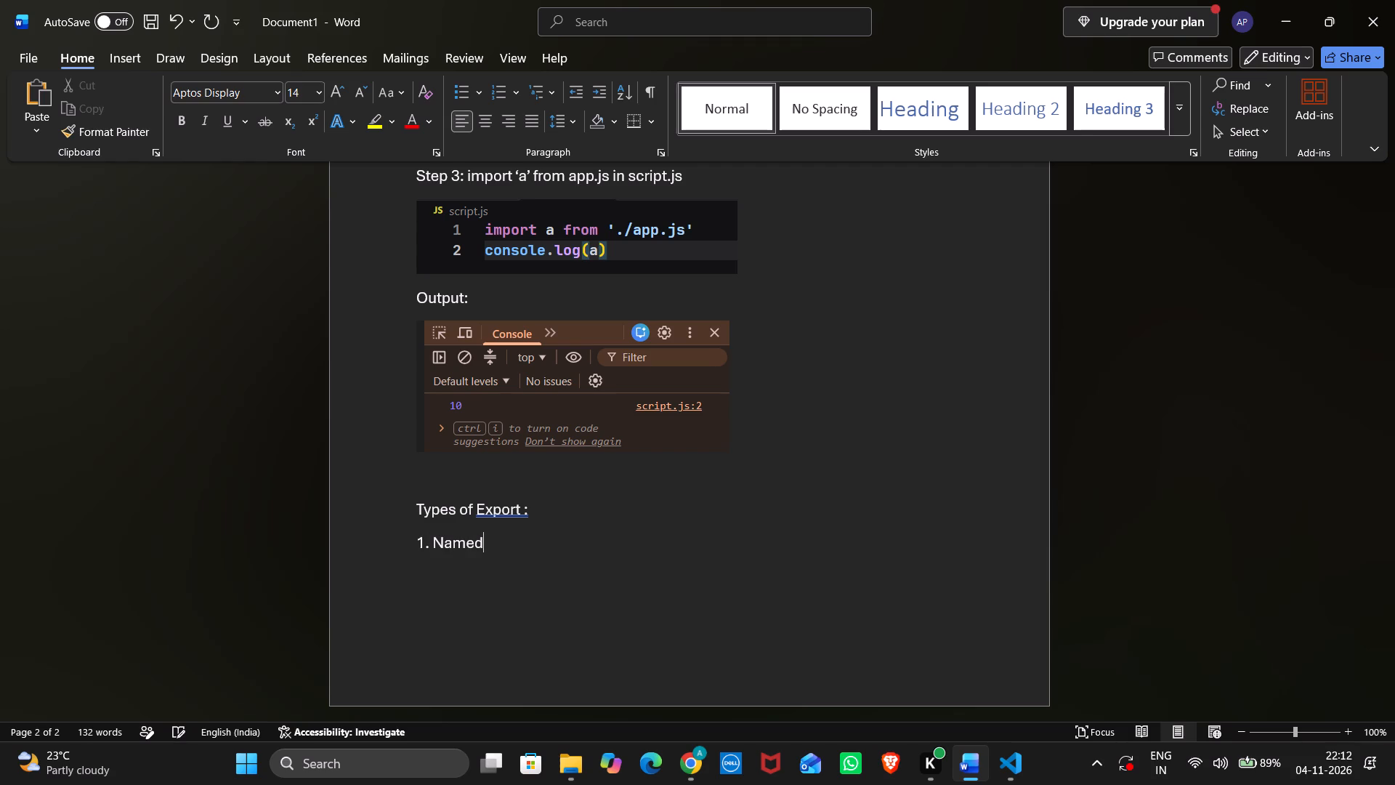
{"action": "key", "text": "space"}
{"action": "type", "text": "expoet"}
{"action": "key", "text": "BackSpace"}
{"action": "key", "text": "BackSpace"}
{"action": "type", "text": "rt :"}
{"action": "key", "text": "space"}
{"action": "key", "text": "Return"}
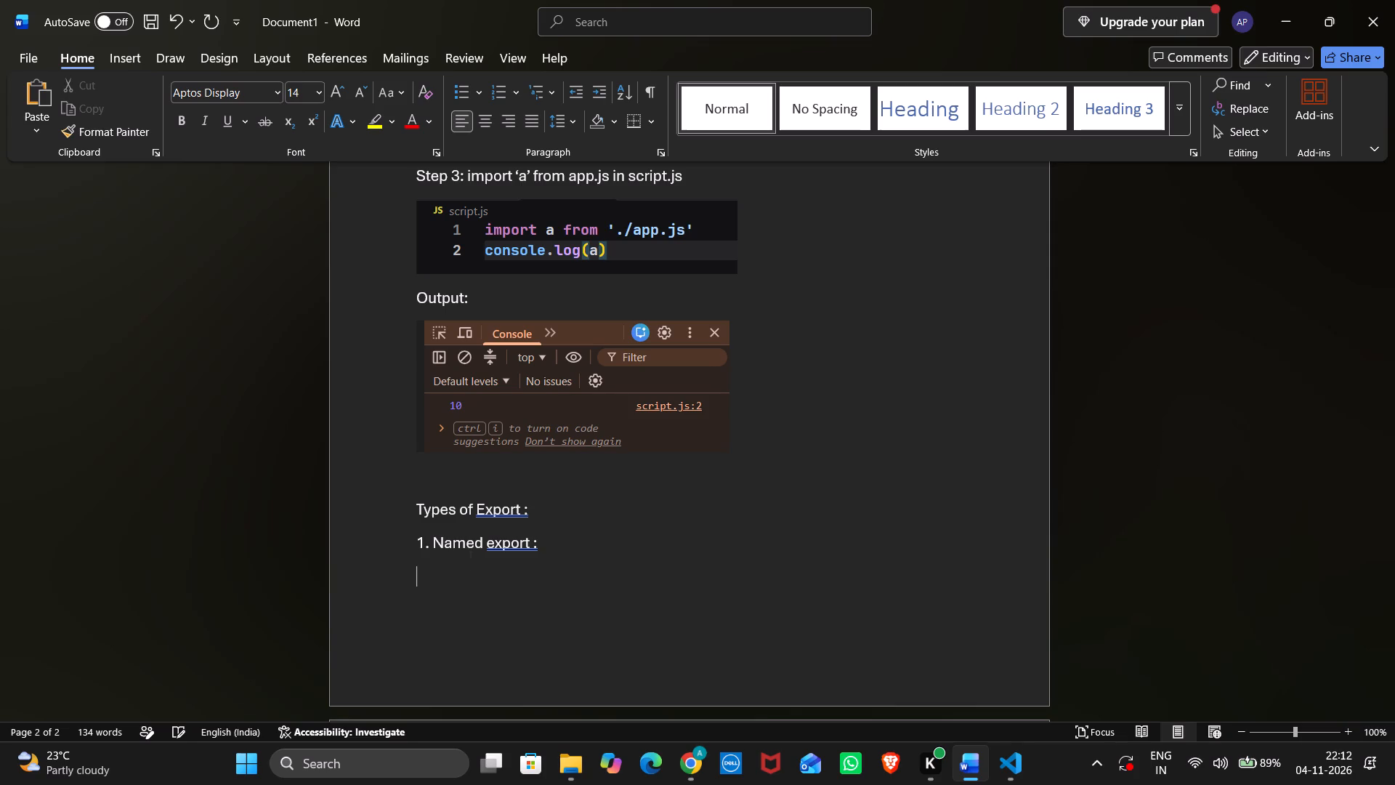
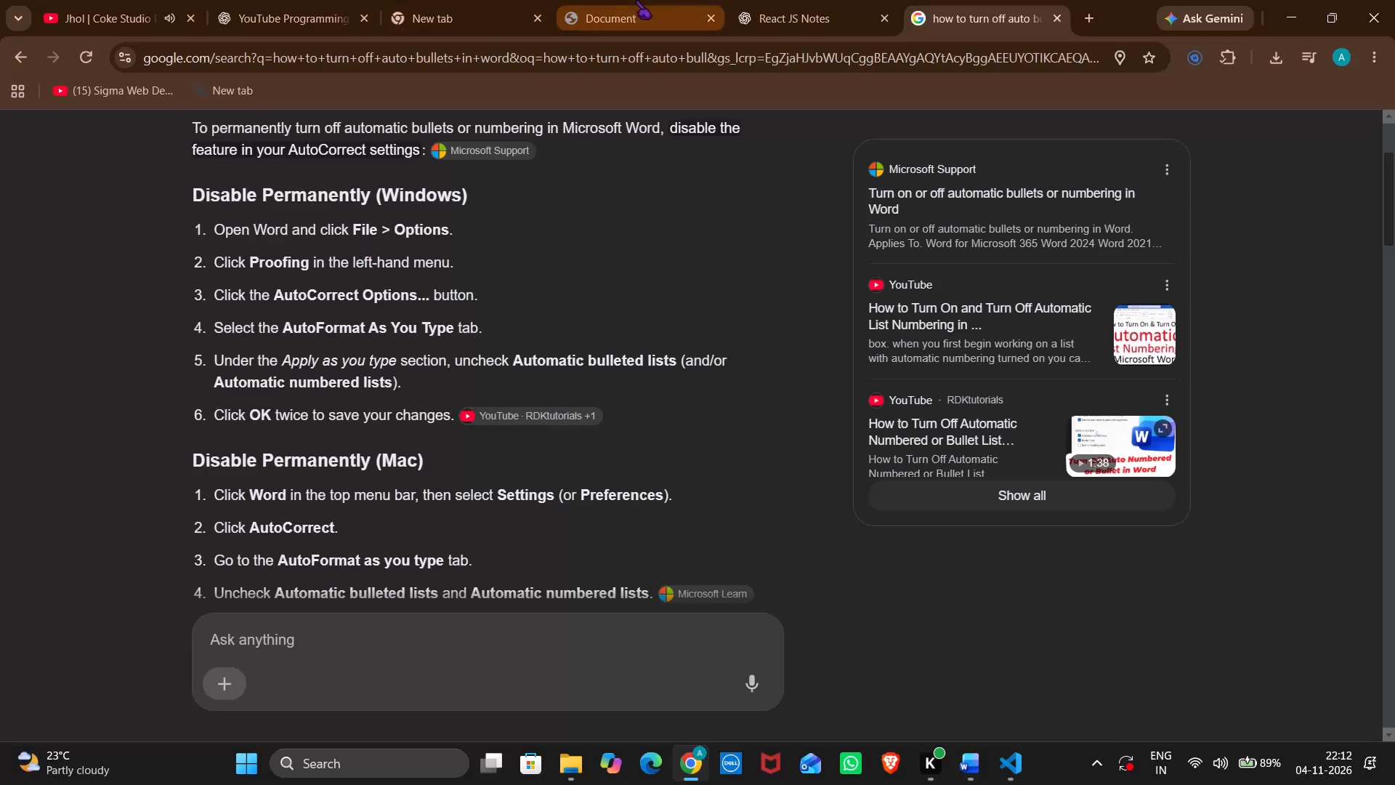
Copy the one-sentence definition under the Named Export heading in the React JS Notes chat for the Word notes.
{"action": "left_click", "coordinate": [798, 27]}
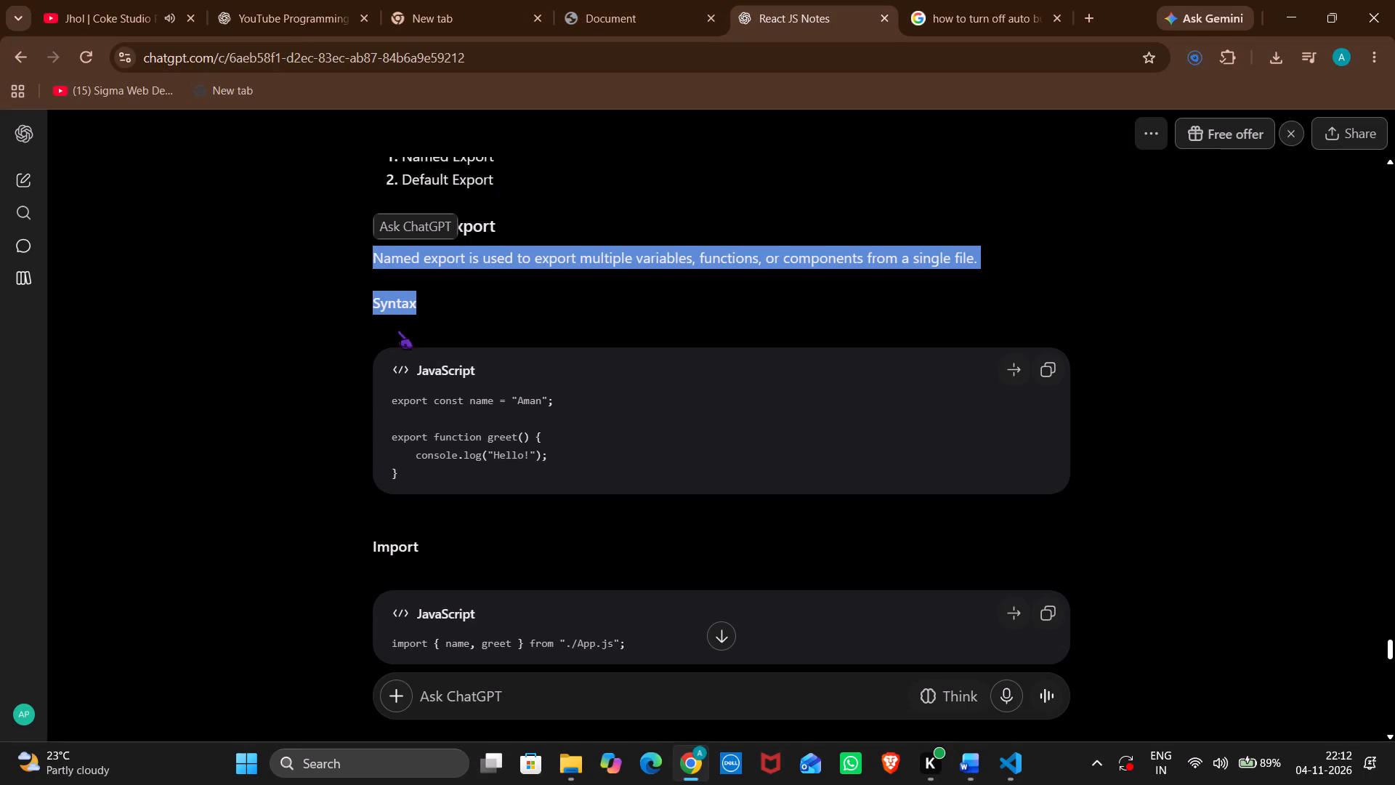
{"action": "left_click", "coordinate": [490, 266]}
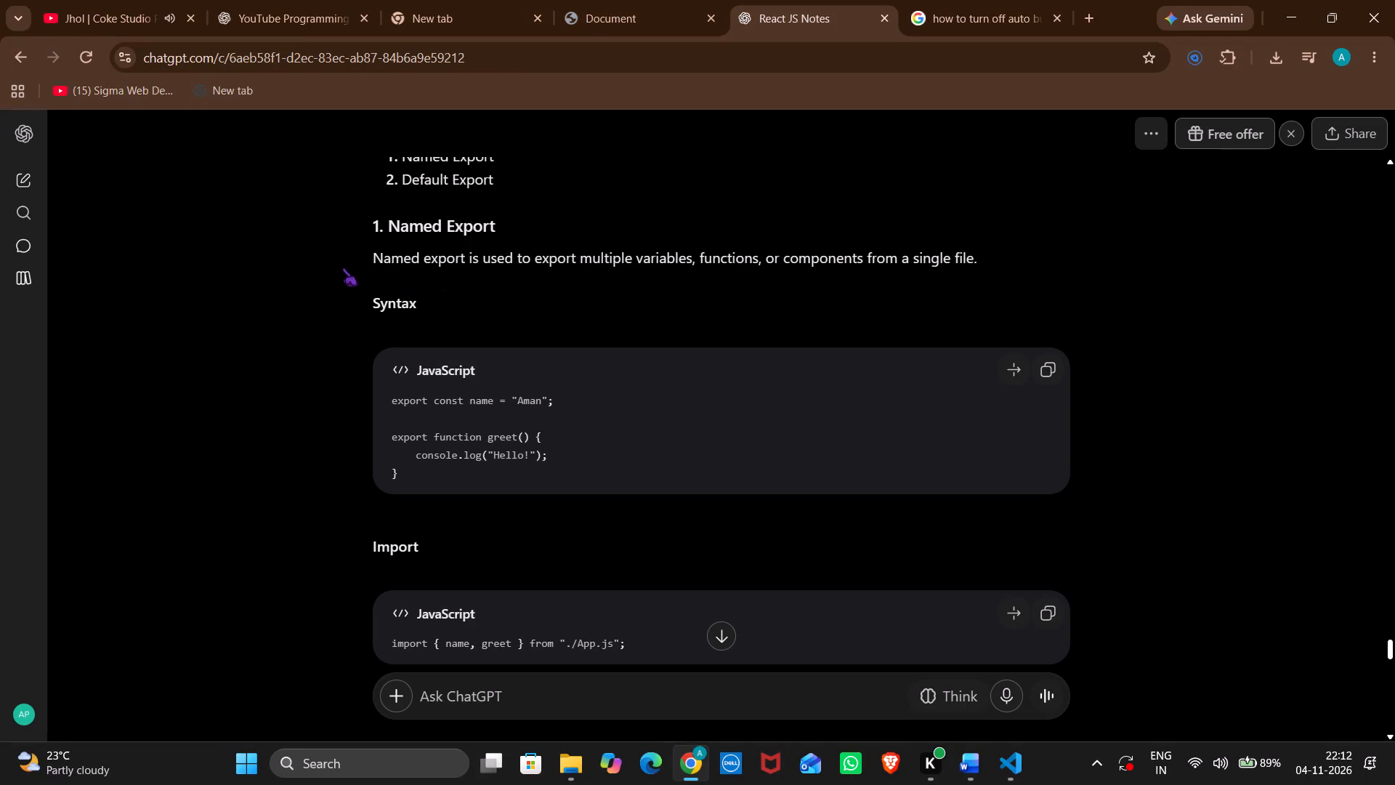
{"action": "left_click_drag", "start_coordinate": [359, 256], "coordinate": [982, 249]}
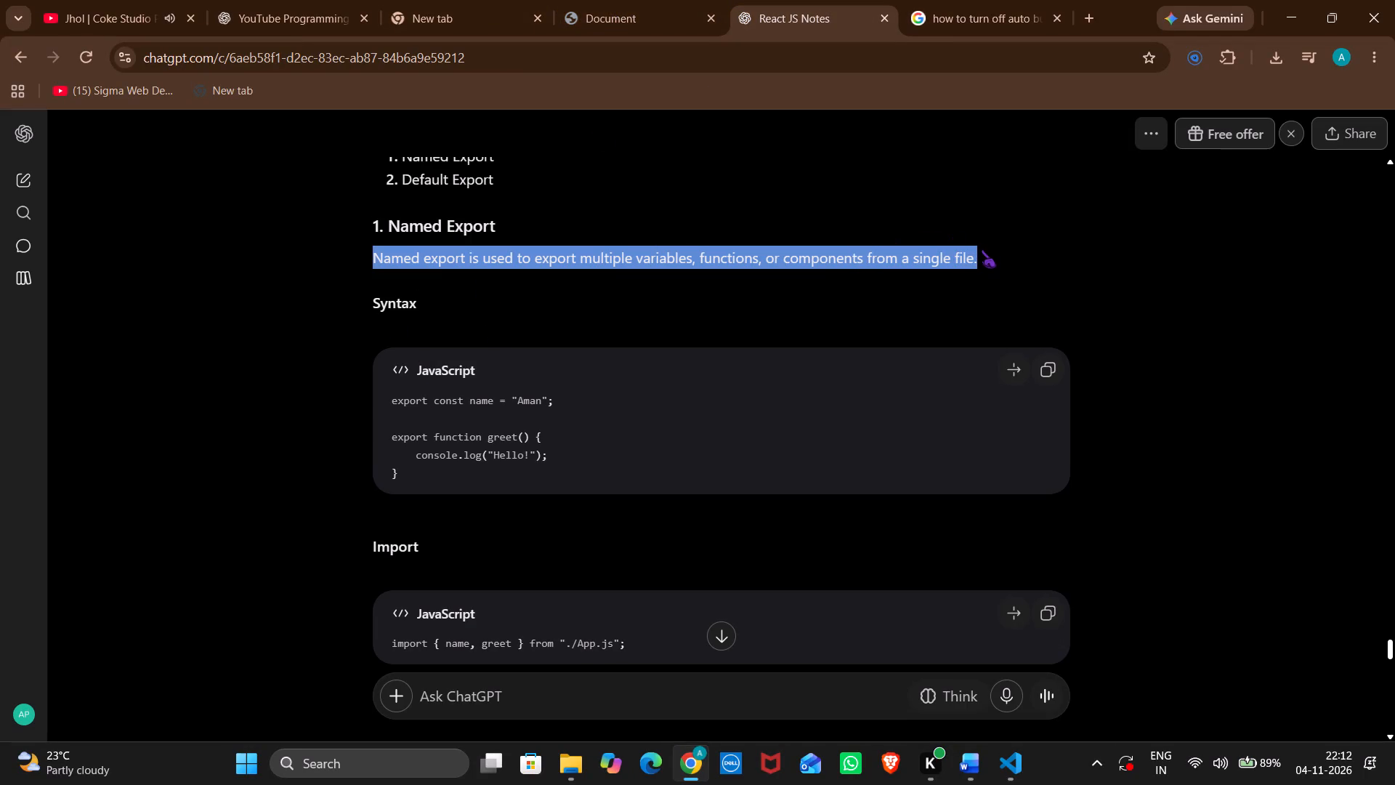
{"action": "key", "text": "ctrl+c"}
{"action": "key", "text": "alt+Tab"}
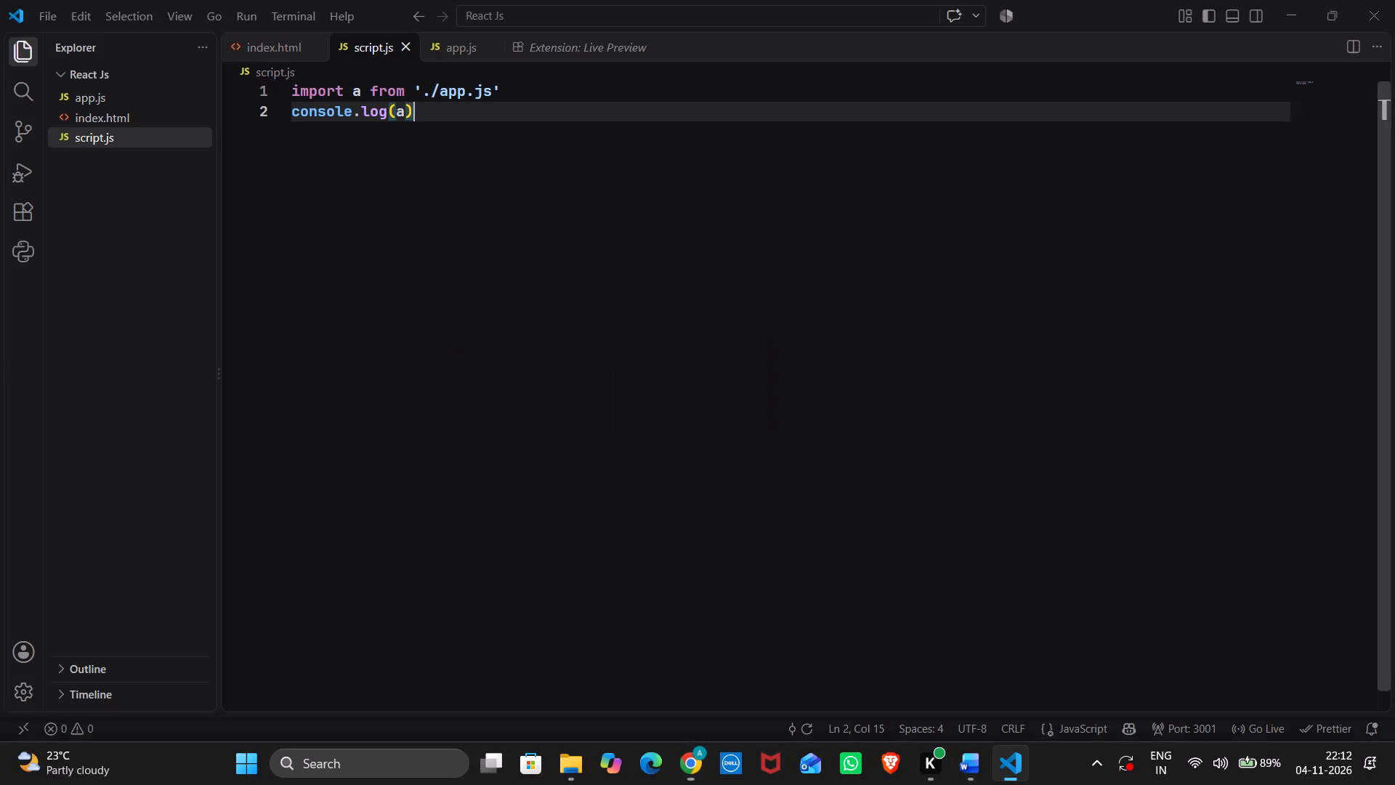
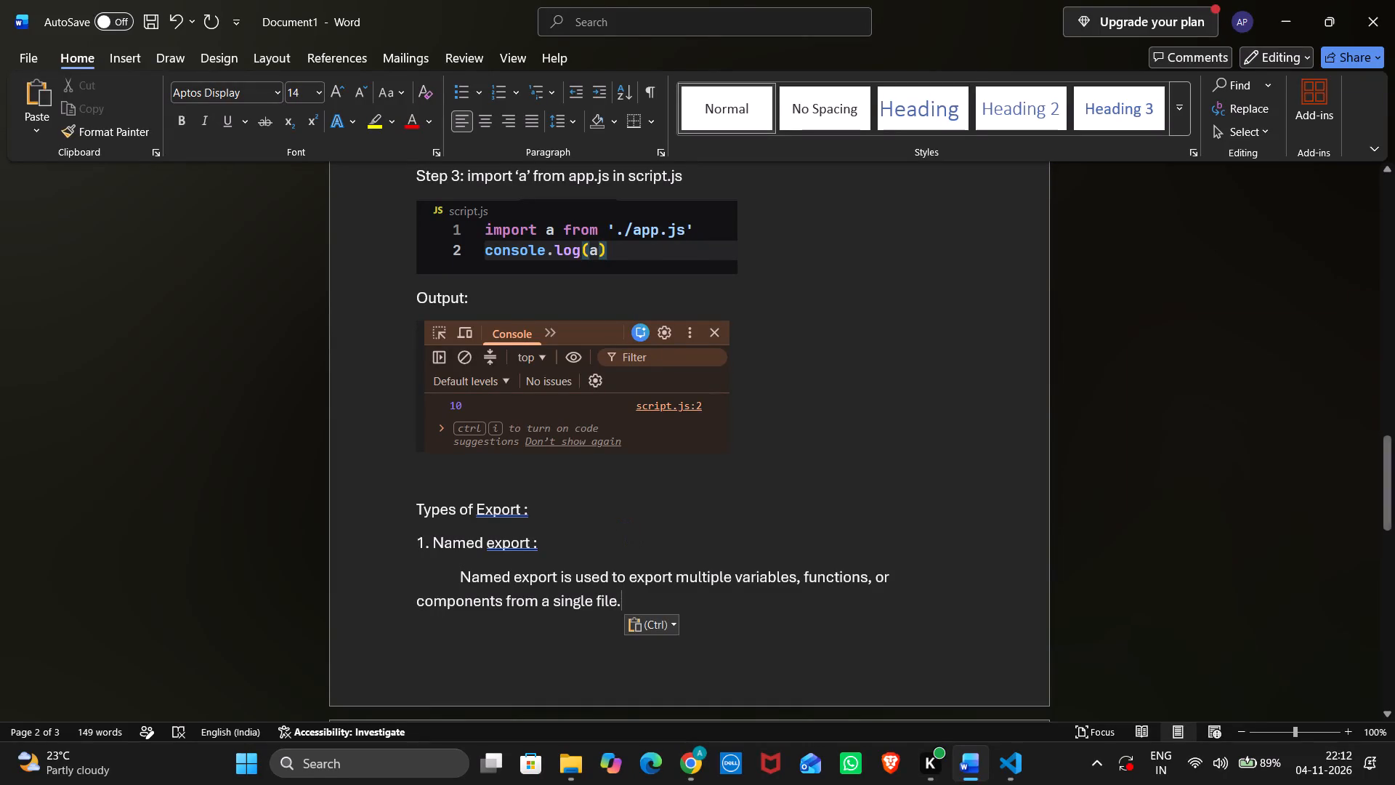
Indent the second line of the named export definition so the whole paragraph aligns under the numbered heading.
{"action": "left_click", "coordinate": [413, 606]}
{"action": "key", "text": "Tab"}
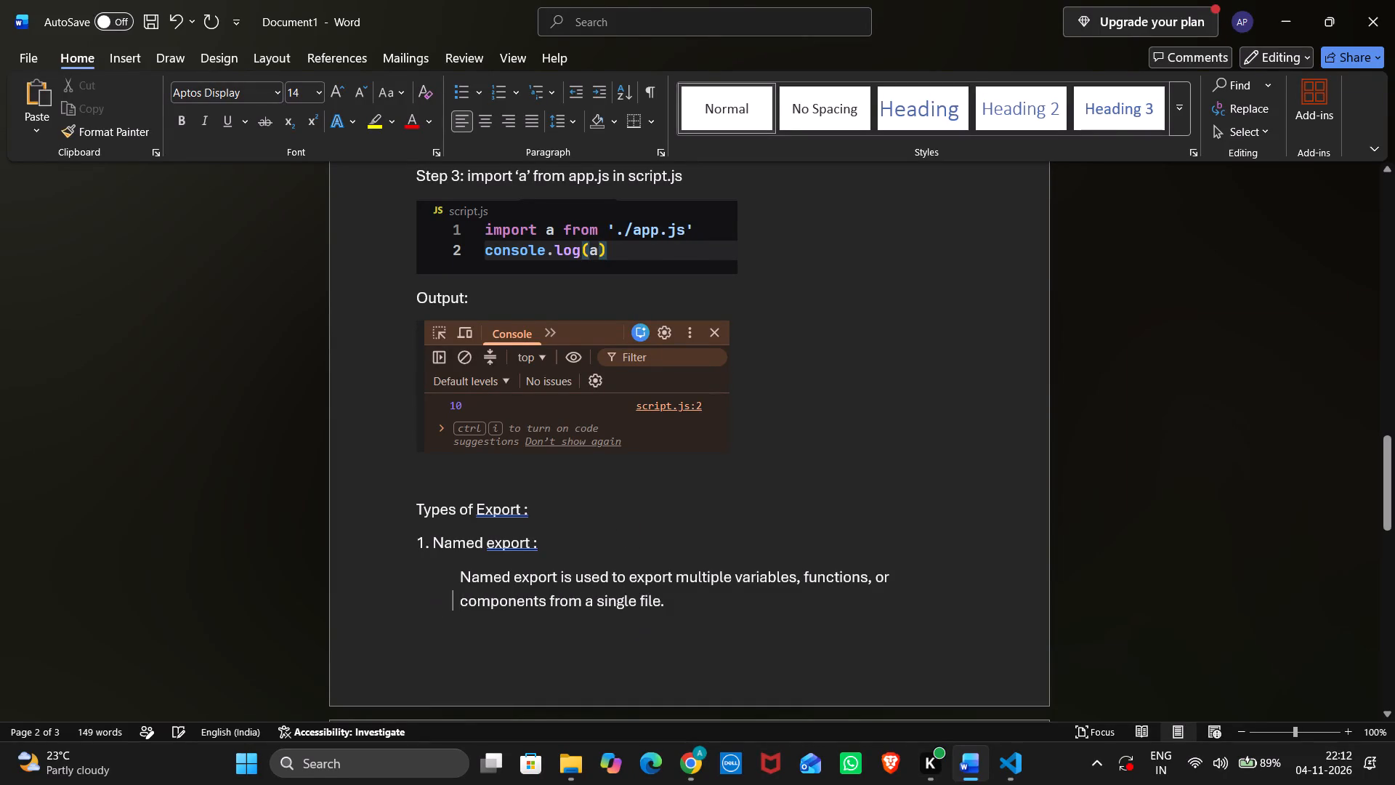
{"action": "left_click", "coordinate": [689, 606]}
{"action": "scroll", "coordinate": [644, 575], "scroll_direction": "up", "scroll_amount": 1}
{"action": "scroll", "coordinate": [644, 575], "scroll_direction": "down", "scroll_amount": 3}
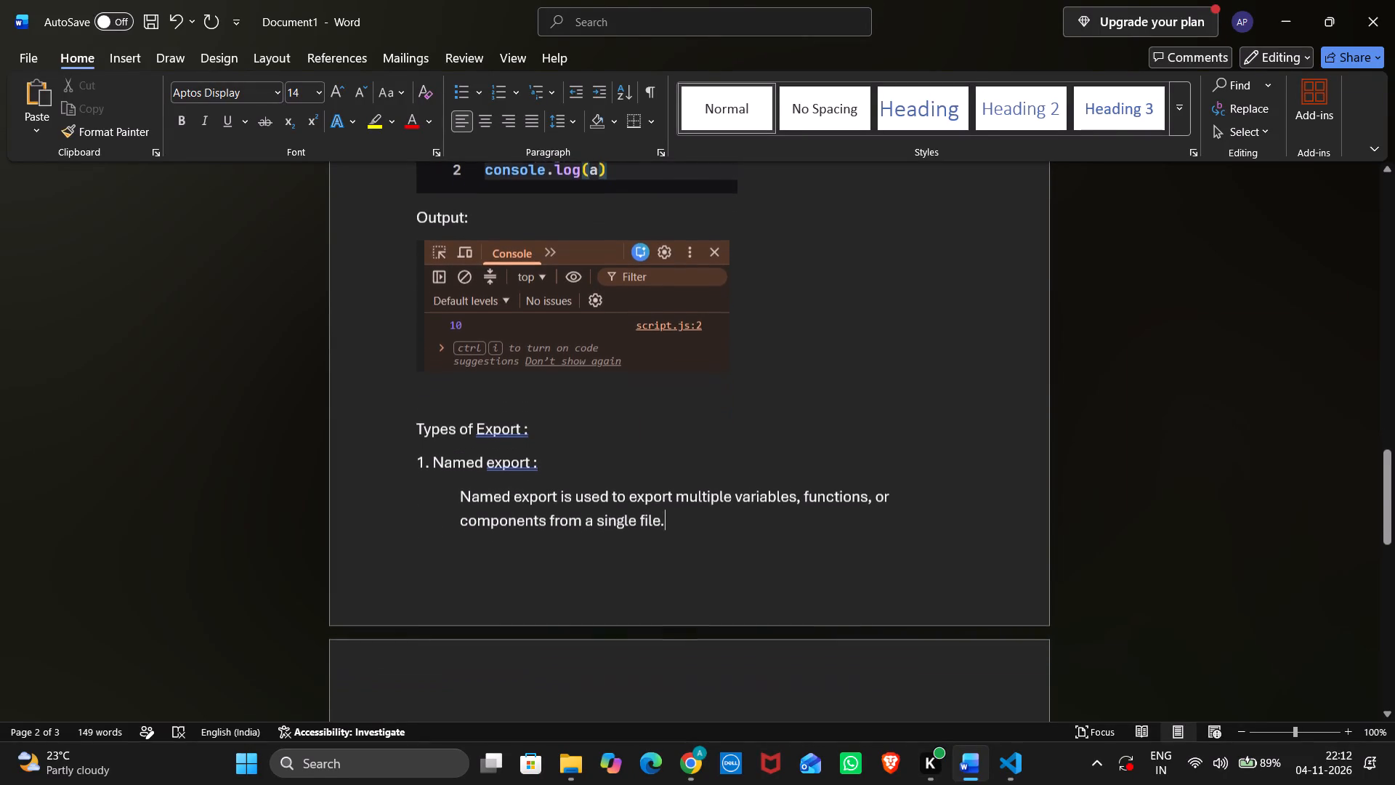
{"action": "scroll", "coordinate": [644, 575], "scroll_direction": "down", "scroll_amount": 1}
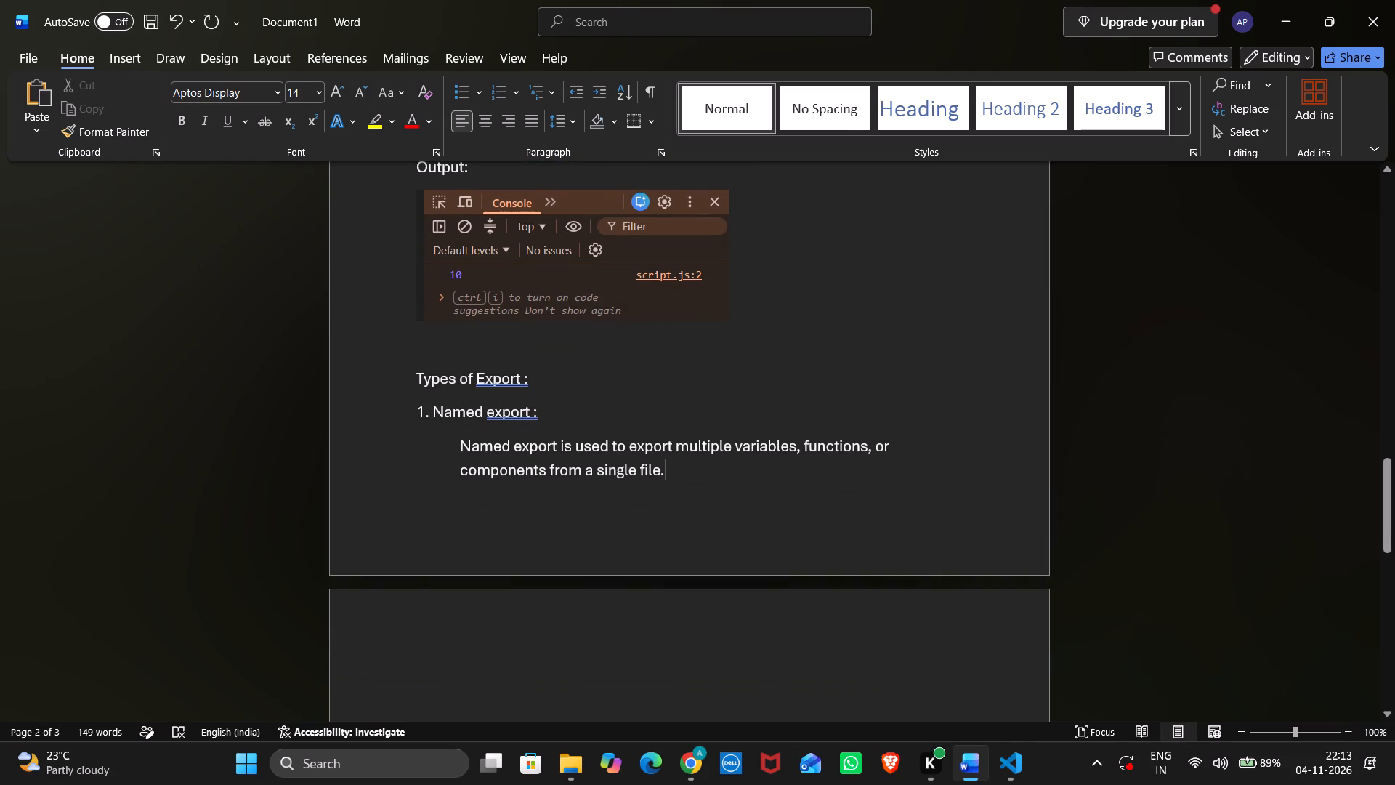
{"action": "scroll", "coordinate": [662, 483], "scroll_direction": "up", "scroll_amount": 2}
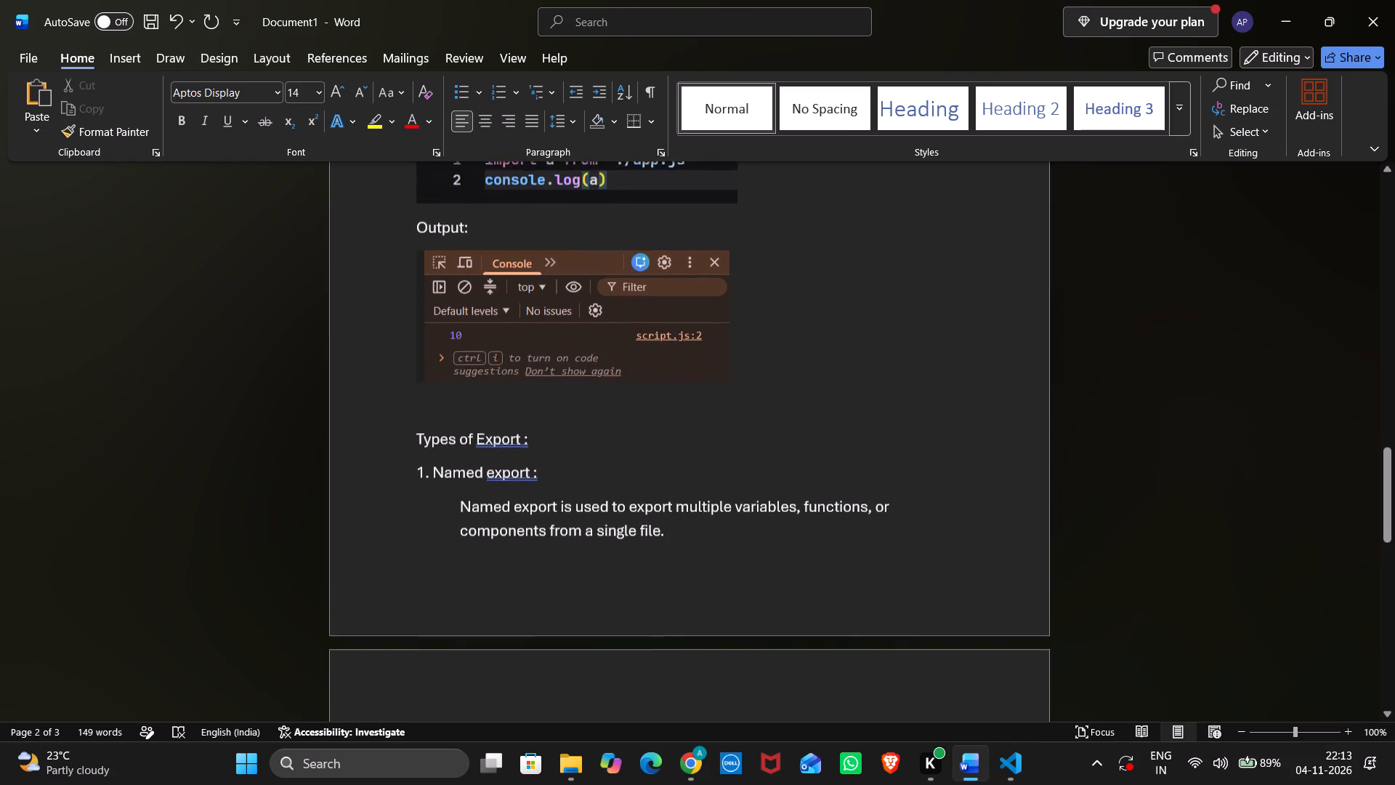
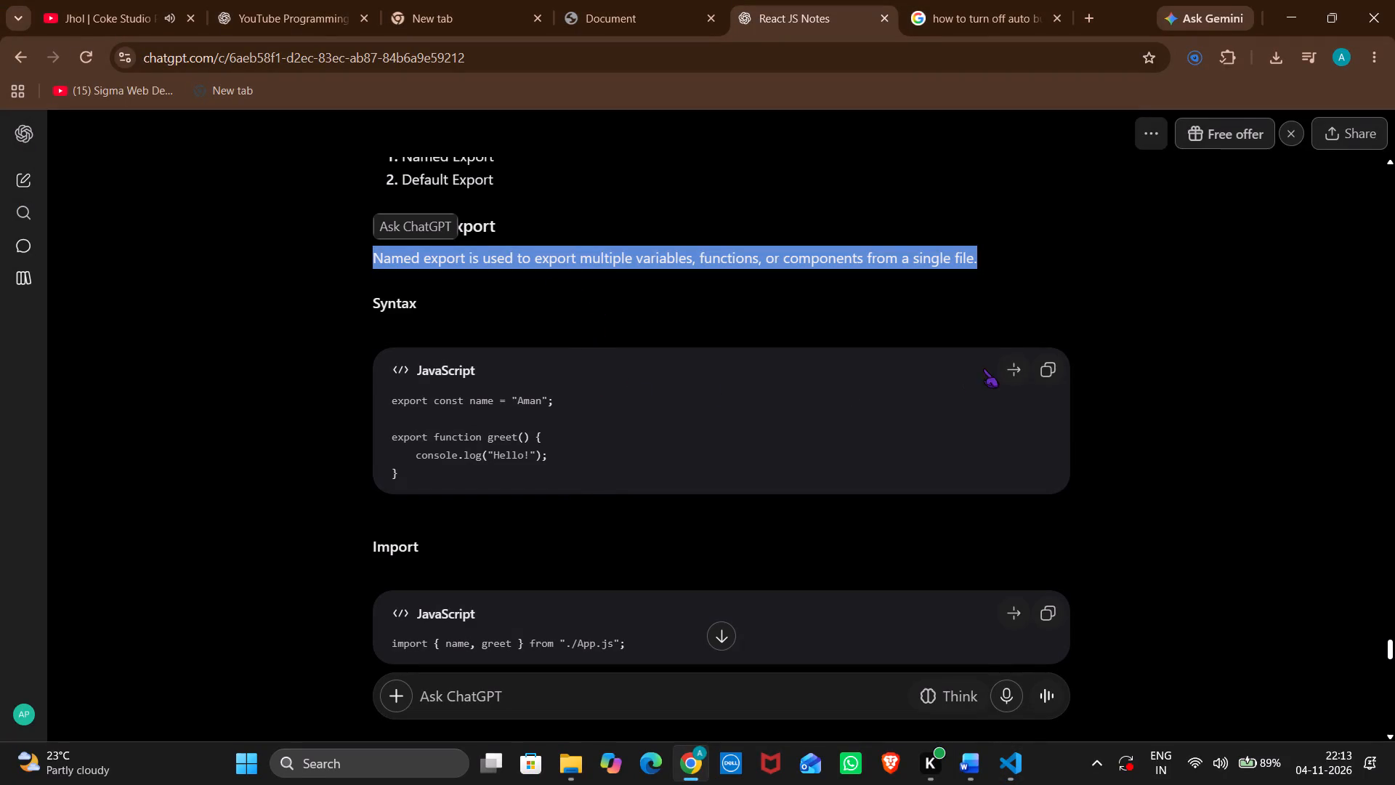
Copy the named export syntax code block from the ChatGPT React JS notes.
{"action": "left_click", "coordinate": [1049, 368]}
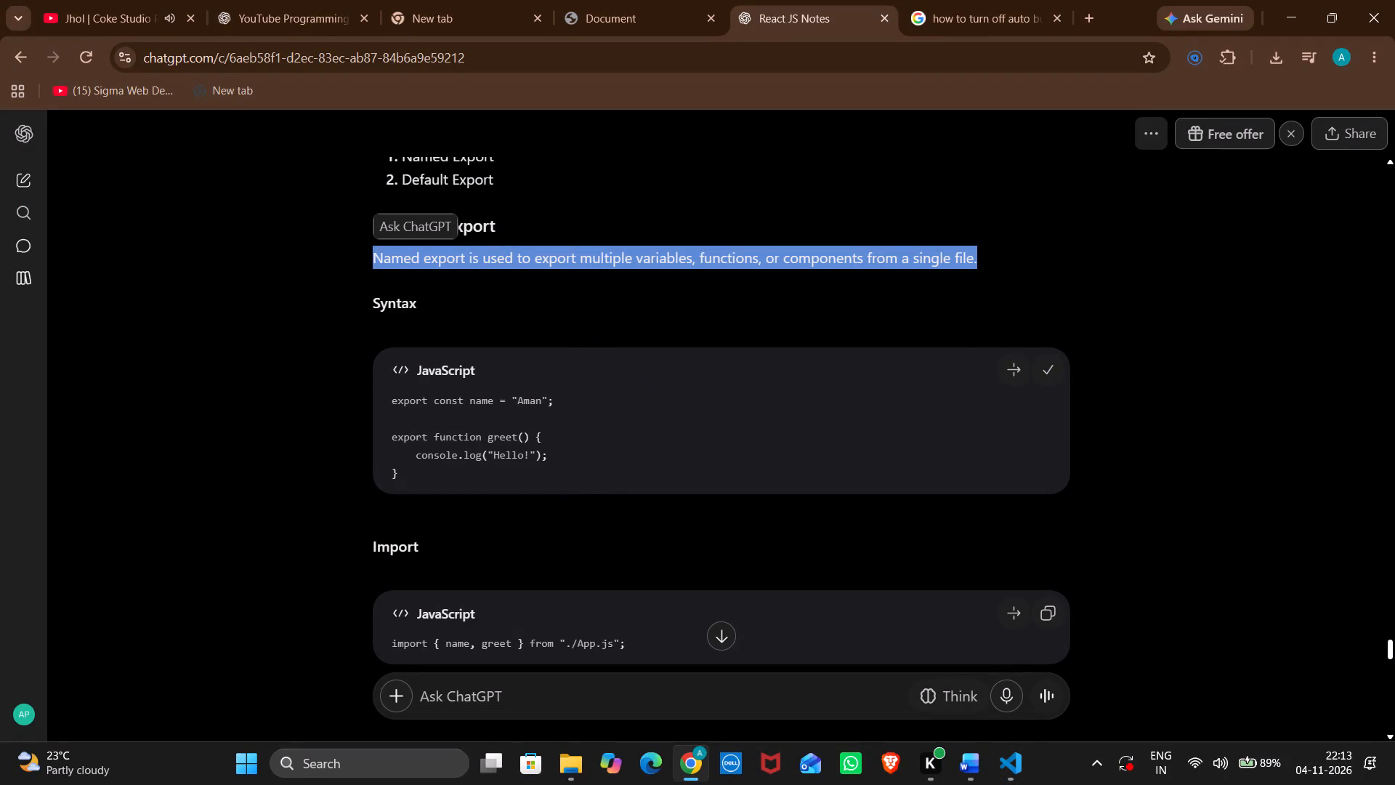
{"action": "left_click", "coordinate": [676, 466]}
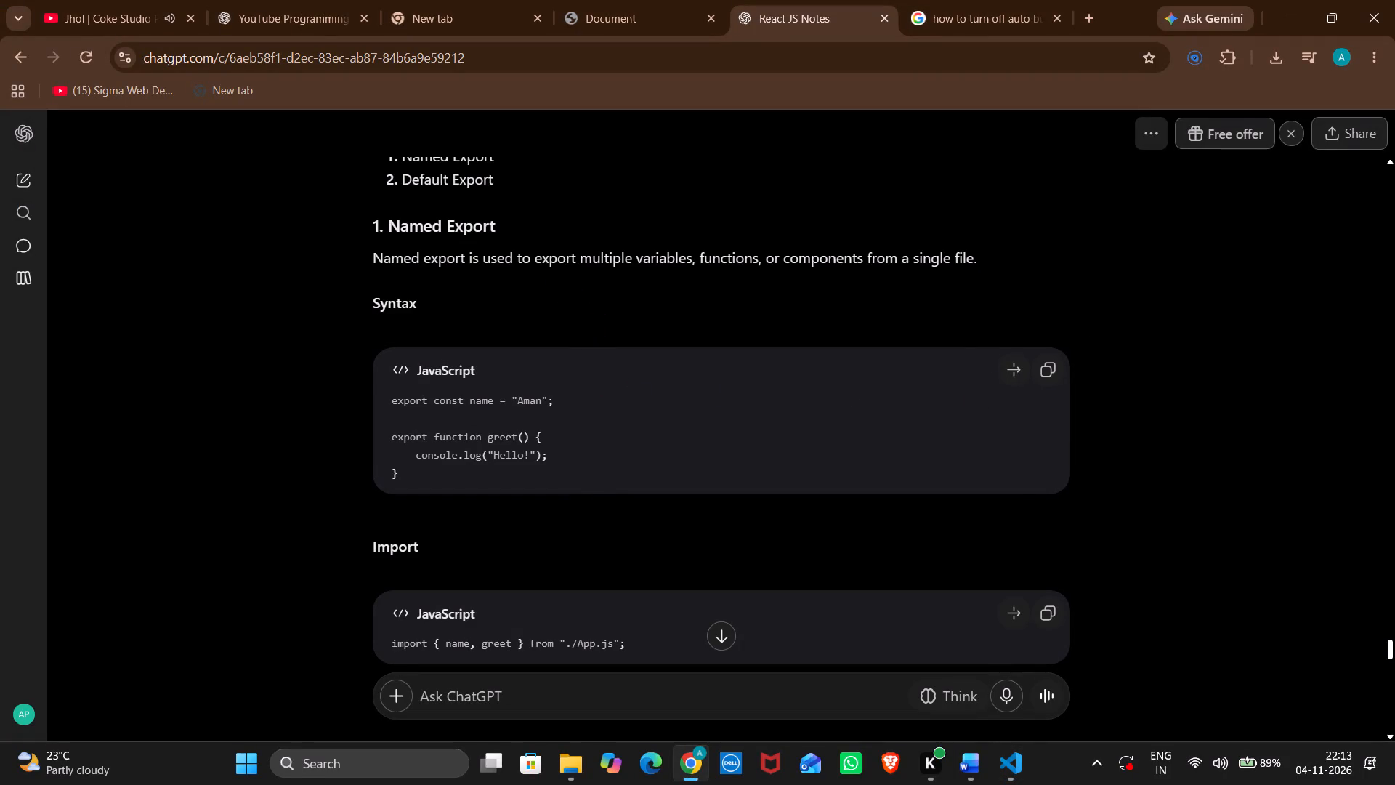
{"action": "left_click", "coordinate": [1055, 358]}
{"action": "scroll", "coordinate": [588, 517], "scroll_direction": "down", "scroll_amount": 1}
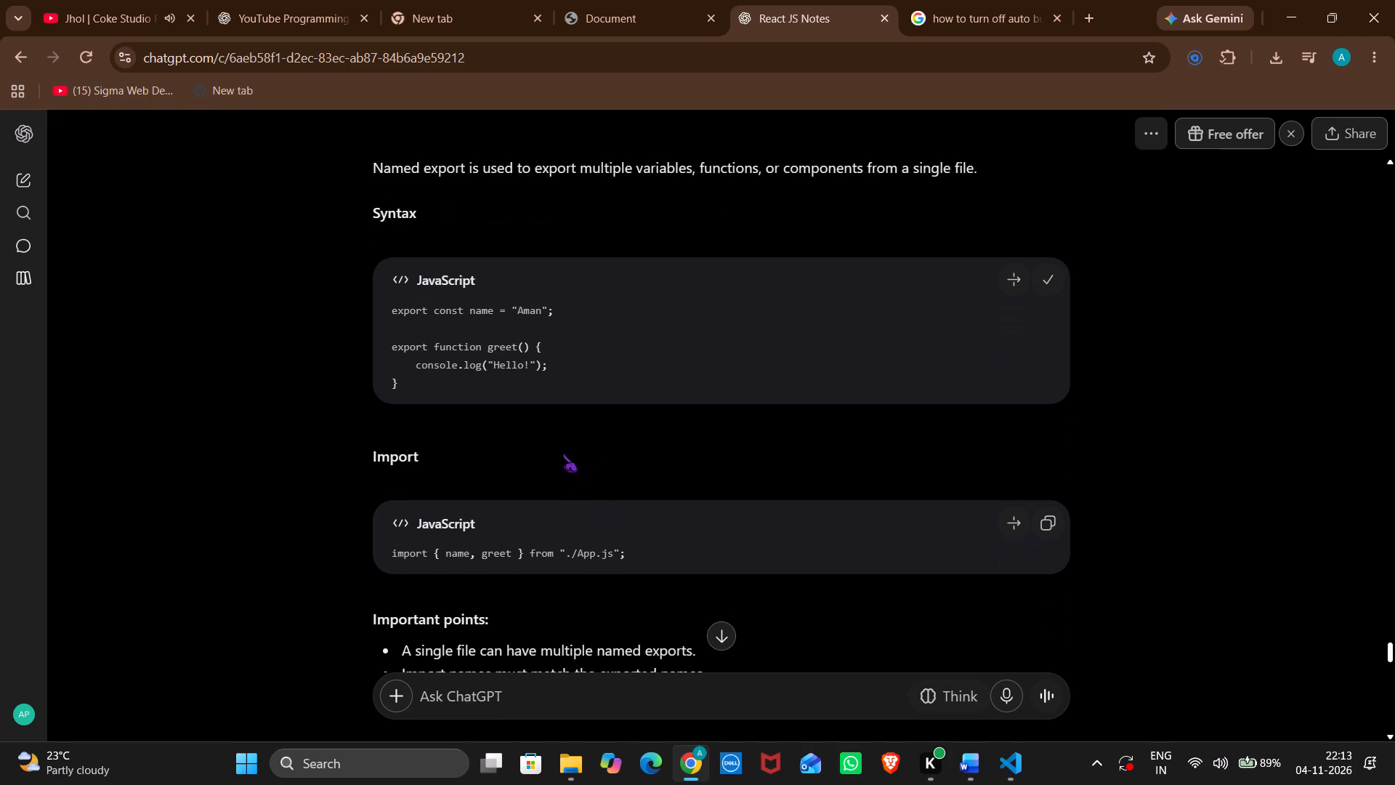
Close the Code File Explorer window and the Kuro window from the window switcher.
{"action": "key", "text": "alt+Tab"}
{"action": "key", "text": "alt+Tab"}
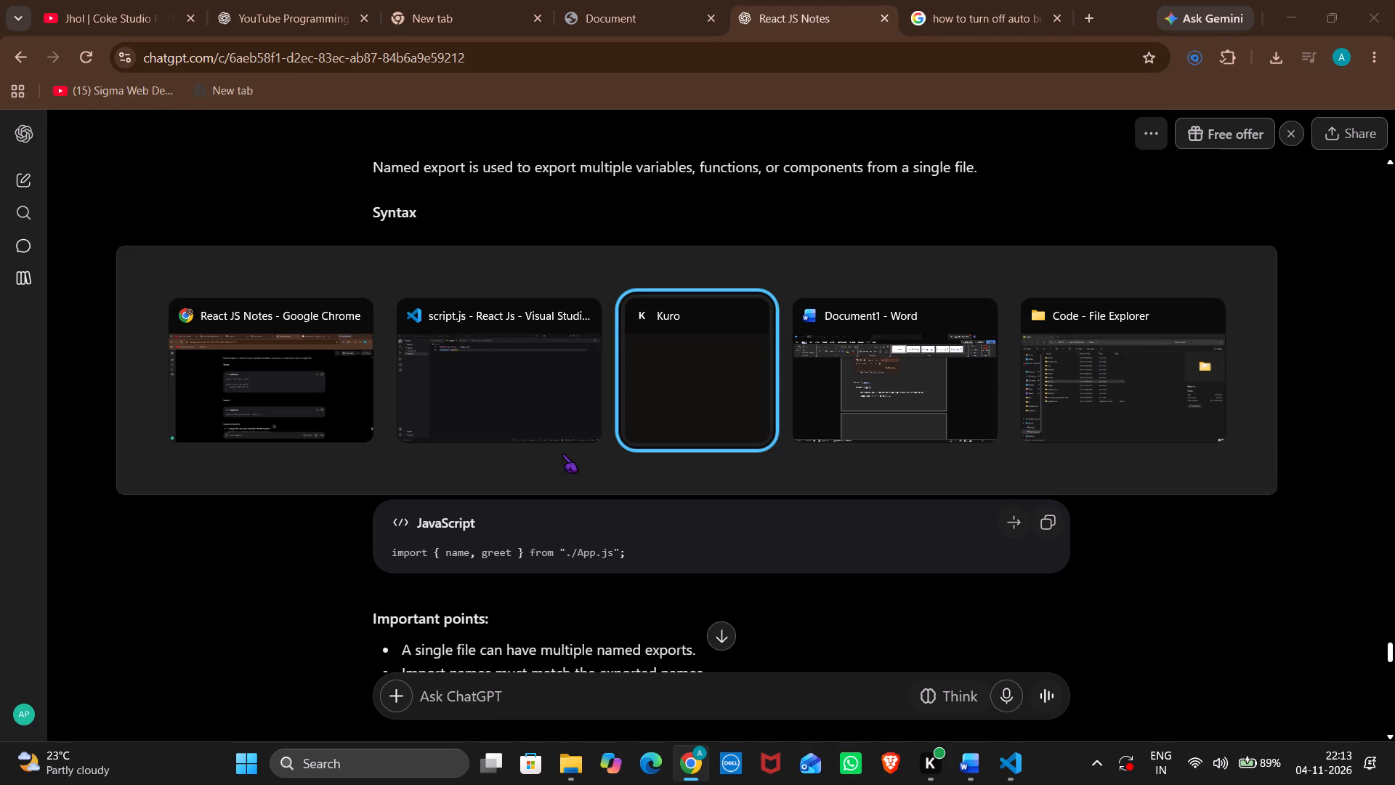
{"action": "key", "text": "alt+Tab"}
{"action": "key", "text": "alt+Tab"}
{"action": "key", "text": "alt+Tab"}
{"action": "key", "text": "alt+Tab"}
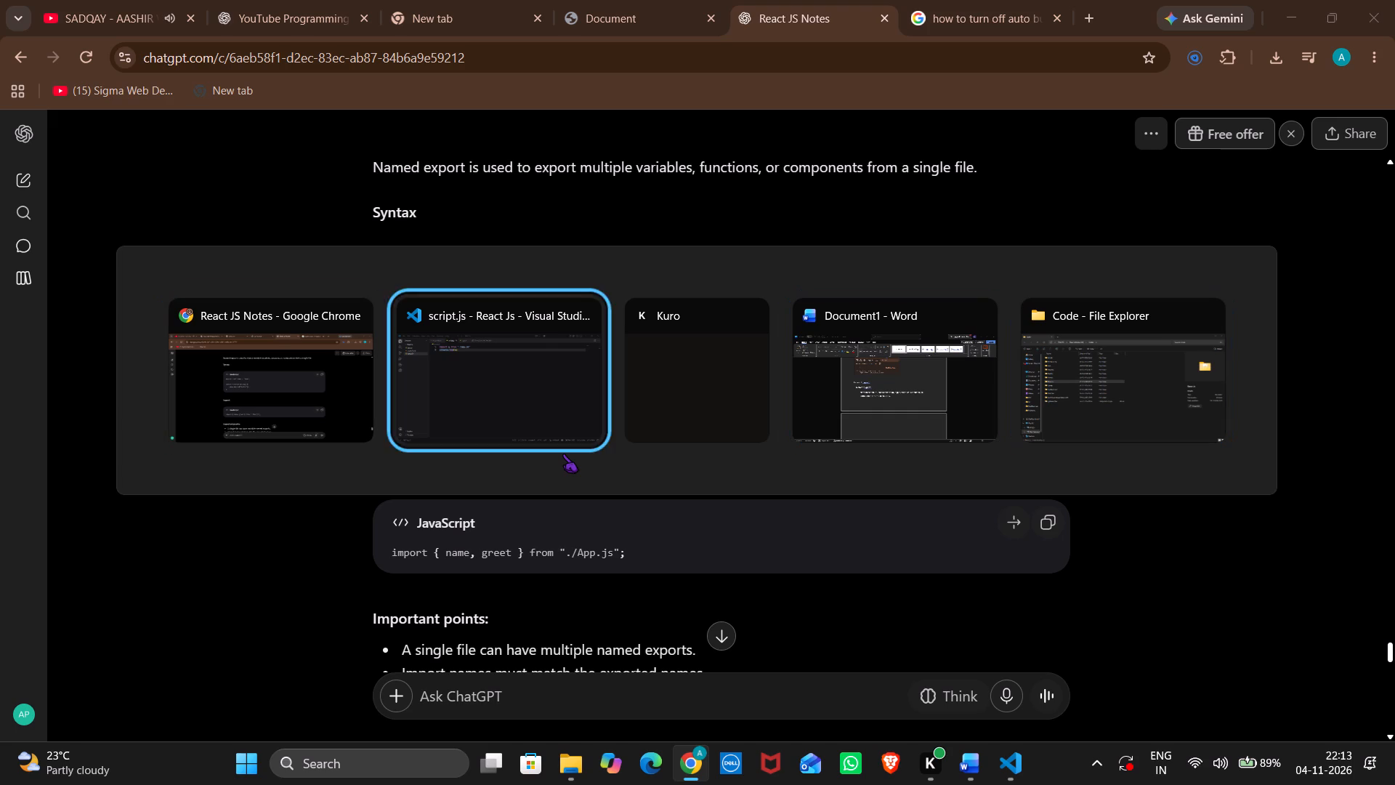
{"action": "key", "text": "alt+Tab"}
{"action": "key", "text": "alt+Tab"}
{"action": "key", "text": "alt+Tab"}
{"action": "key", "text": "alt+Tab"}
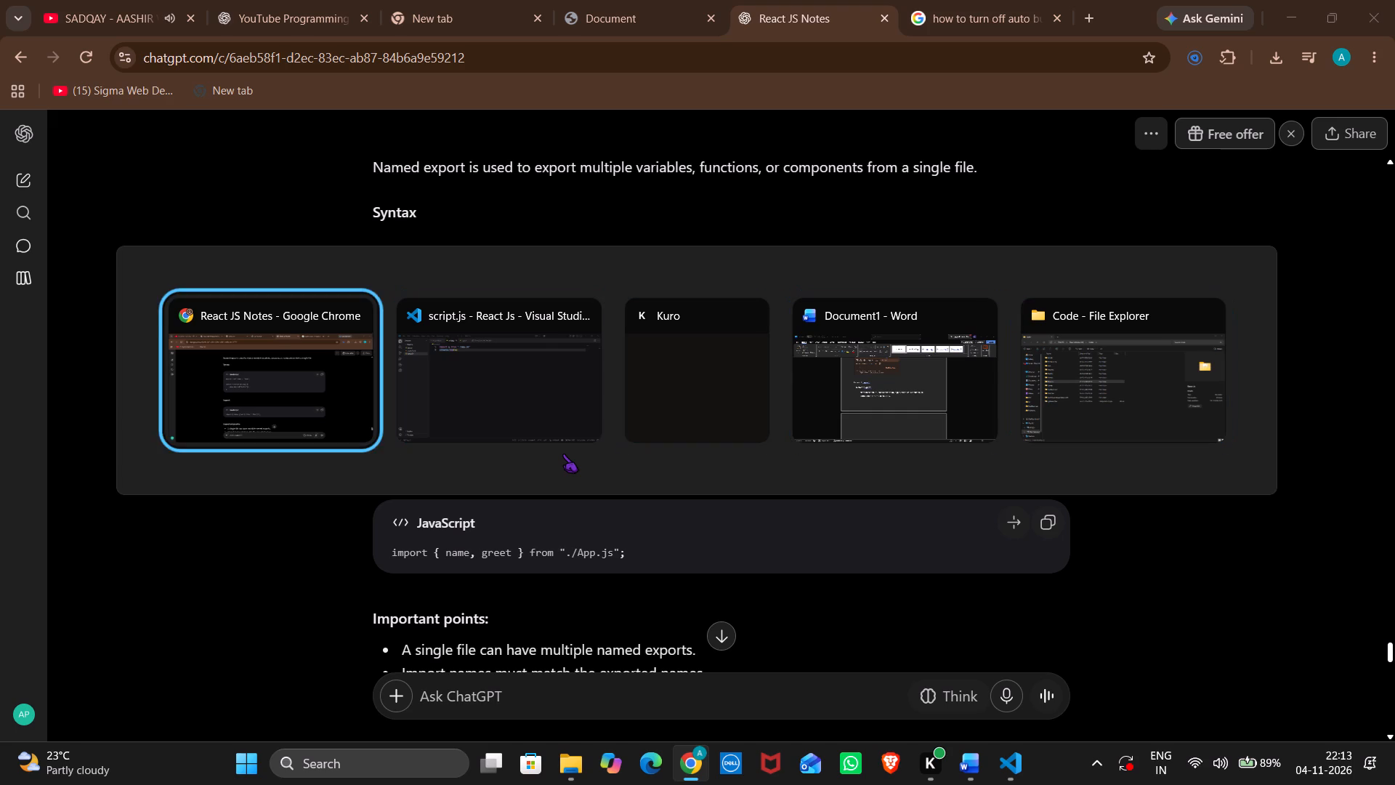
{"action": "key", "text": "alt+Tab"}
{"action": "left_click", "coordinate": [1219, 307], "text": "alt"}
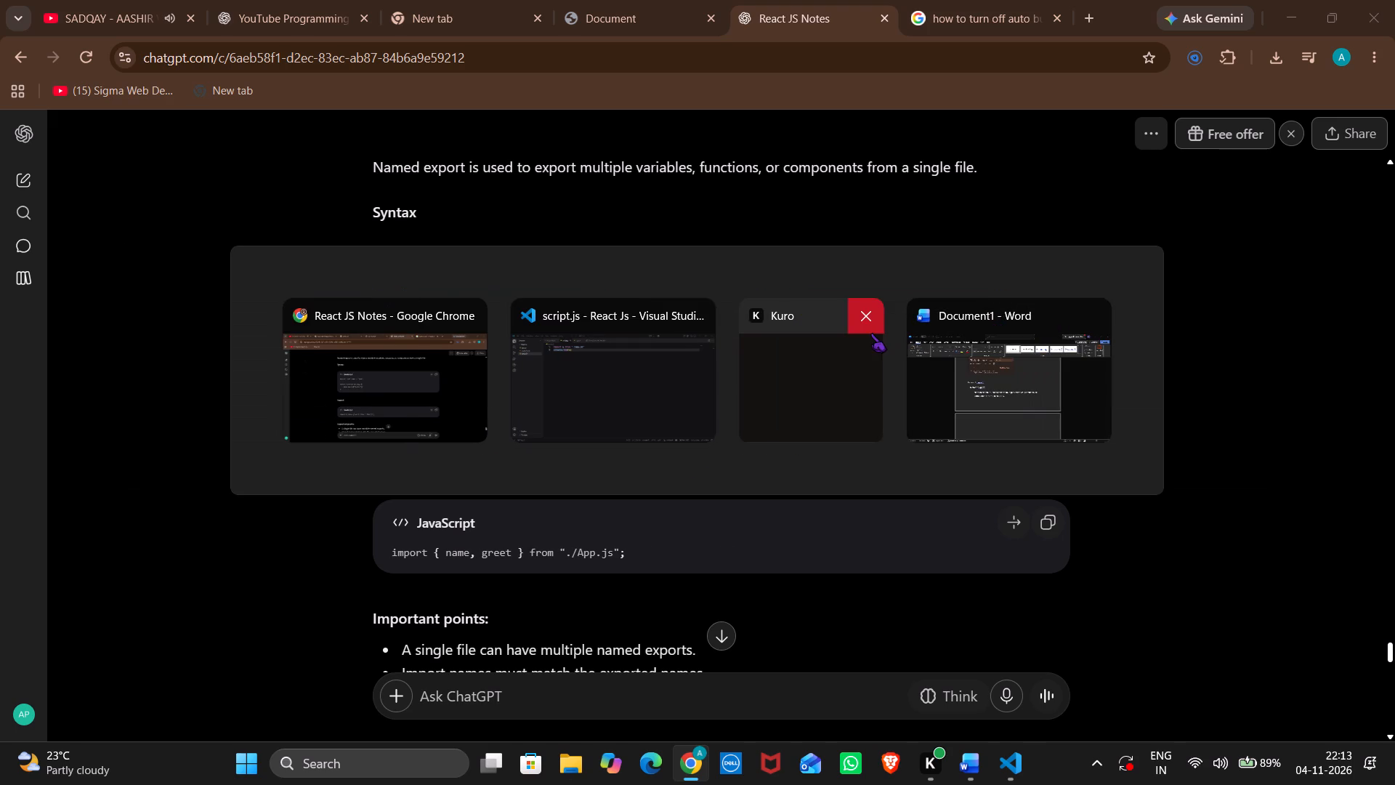
{"action": "left_click", "coordinate": [871, 331], "text": "alt"}
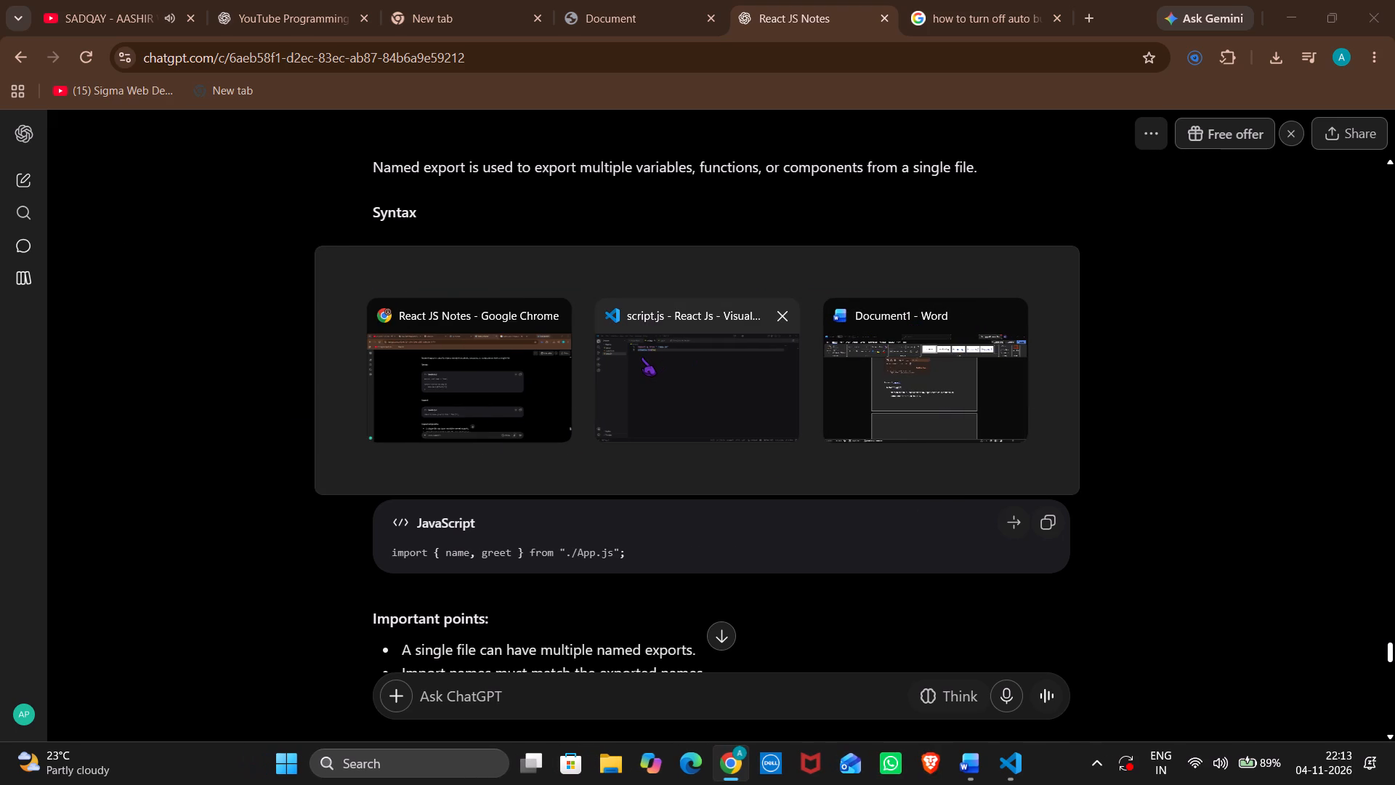
Switch to Visual Studio Code and replace all of app.js with the copied named export code.
{"action": "key", "text": "alt+Tab"}
{"action": "key", "text": "alt+Tab"}
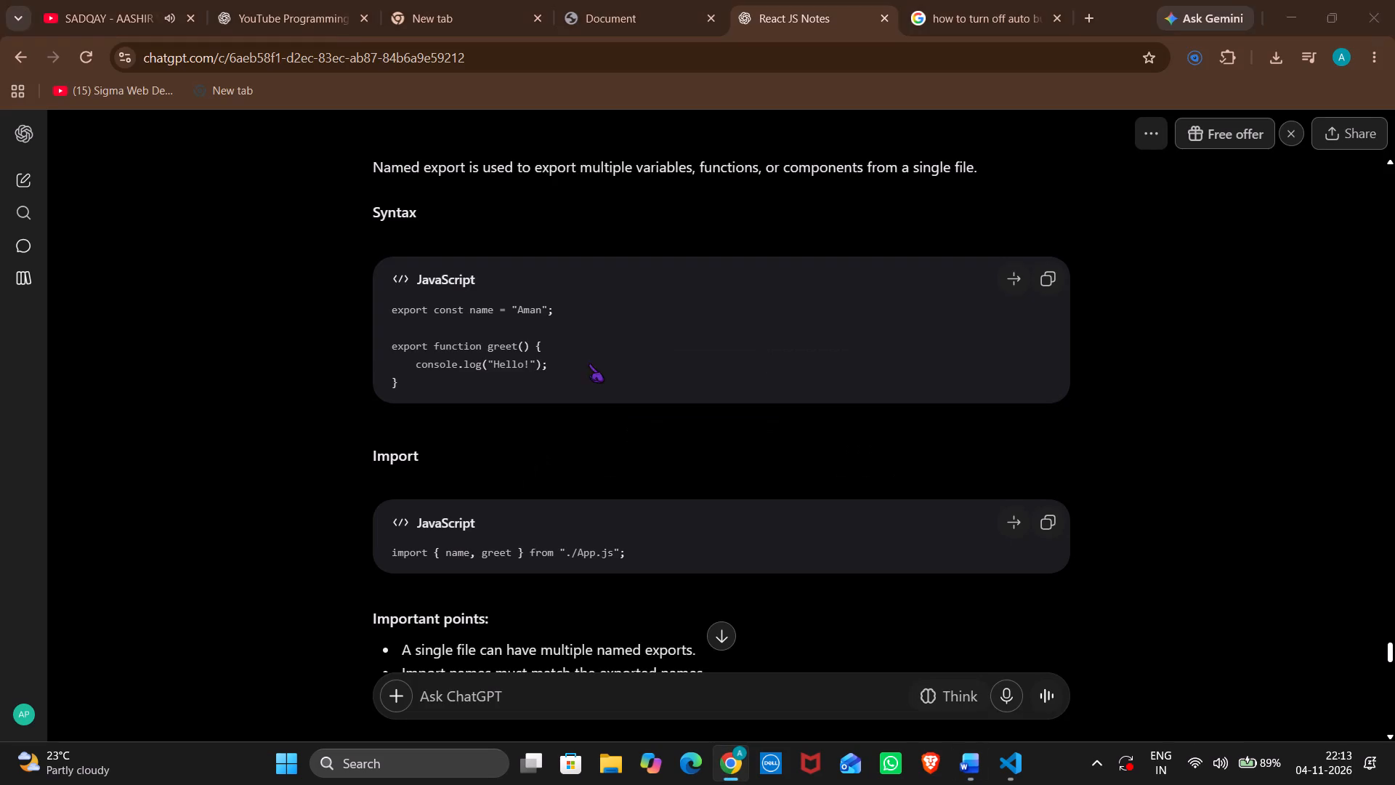
{"action": "key", "text": "alt+Tab"}
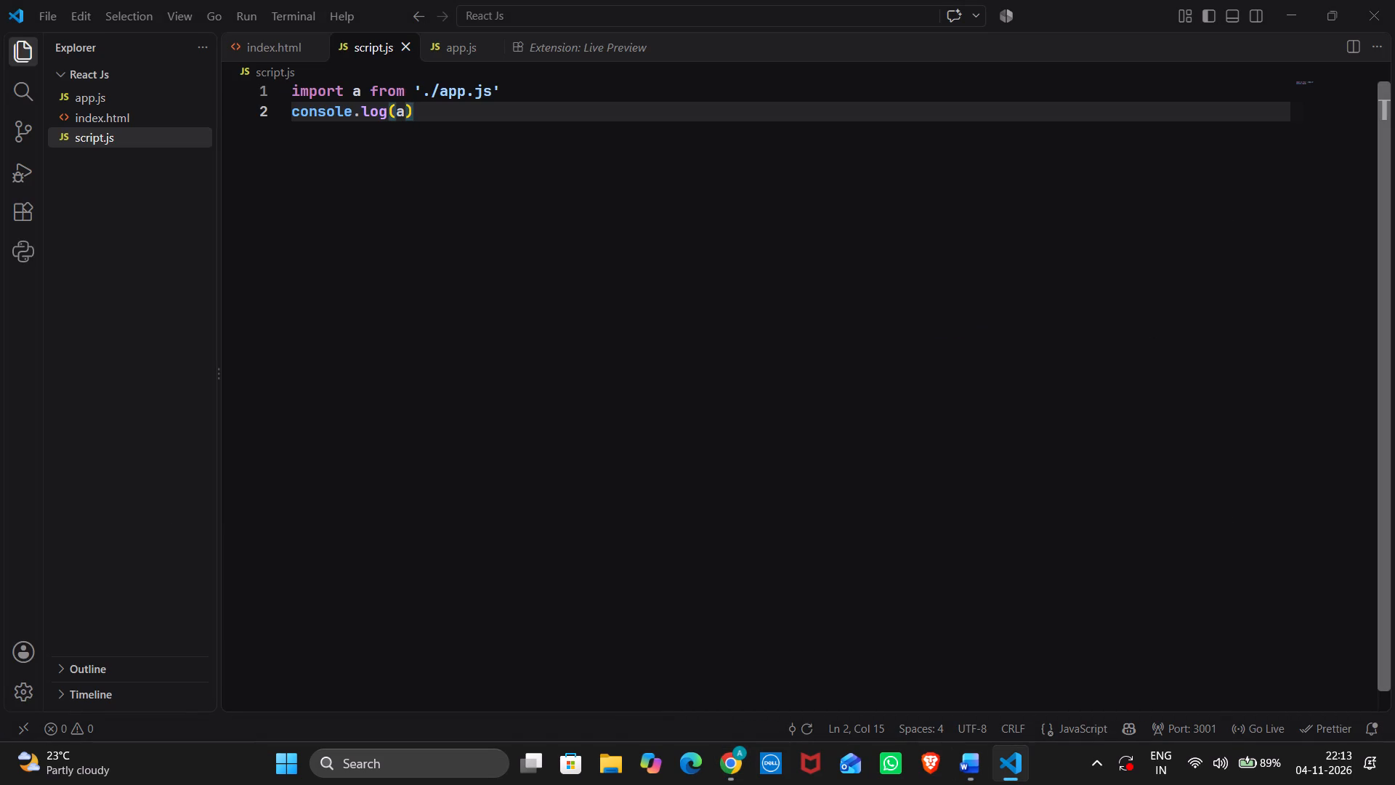
{"action": "left_click", "coordinate": [457, 51]}
{"action": "left_click_drag", "start_coordinate": [473, 146], "coordinate": [331, 111]}
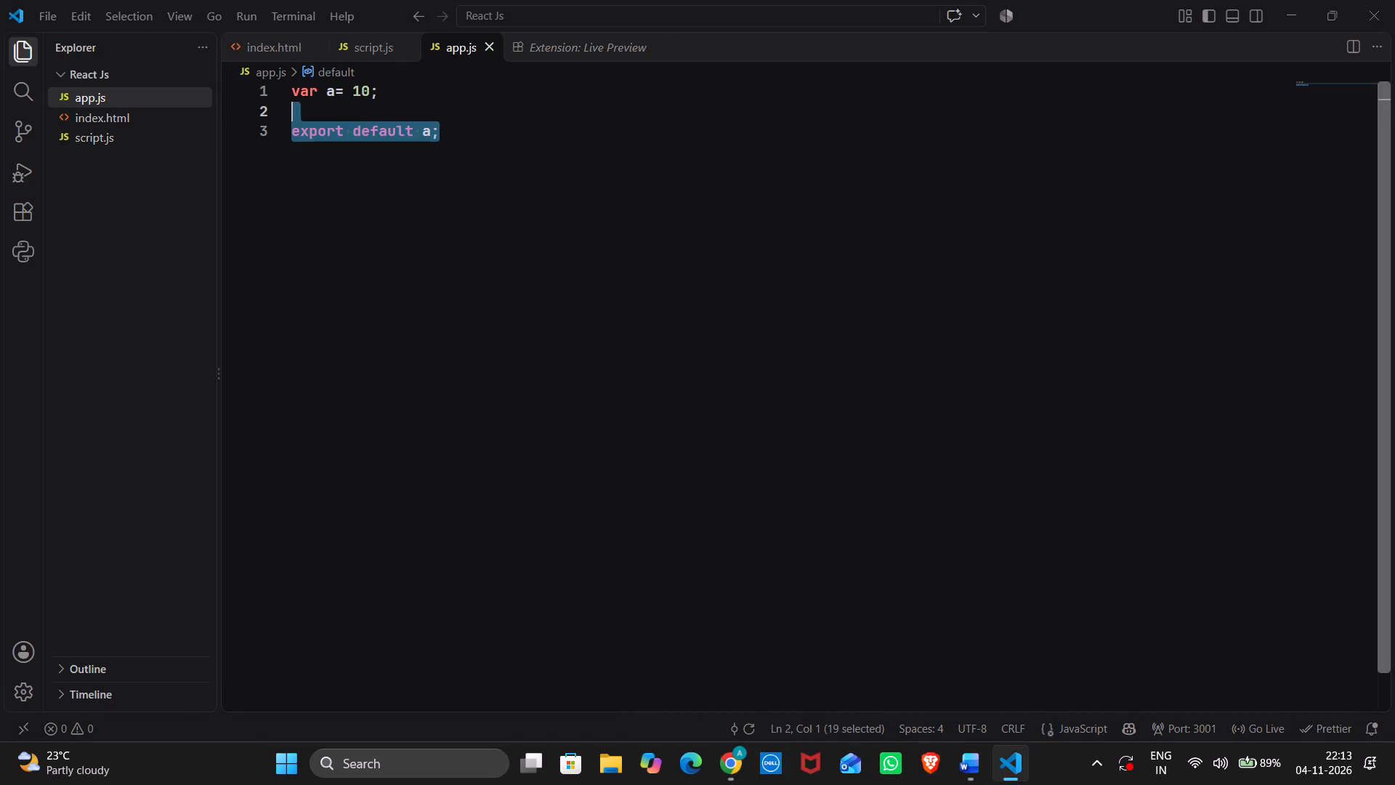
{"action": "left_click_drag", "start_coordinate": [331, 111], "coordinate": [285, 92]}
{"action": "key", "text": "BackSpace"}
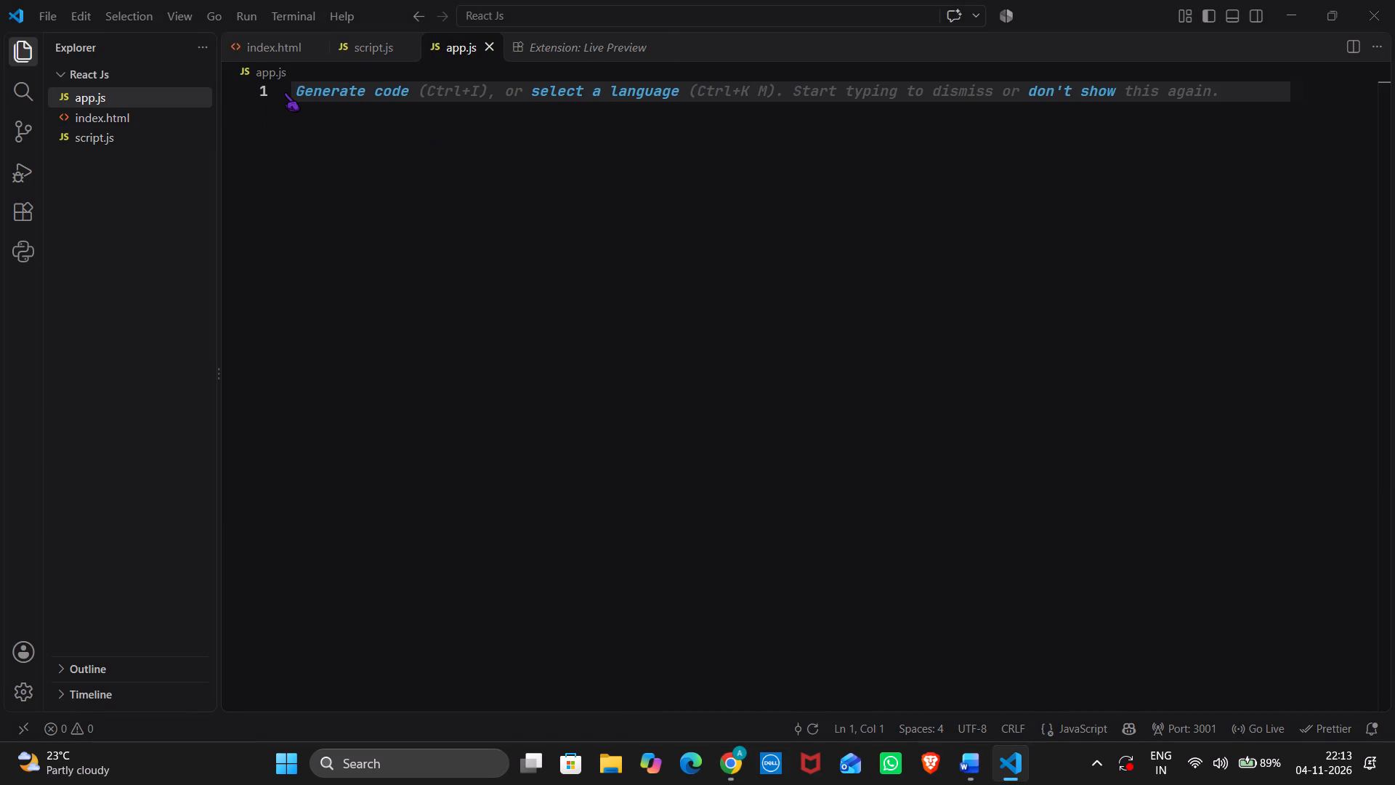
{"action": "key", "text": "ctrl+v"}
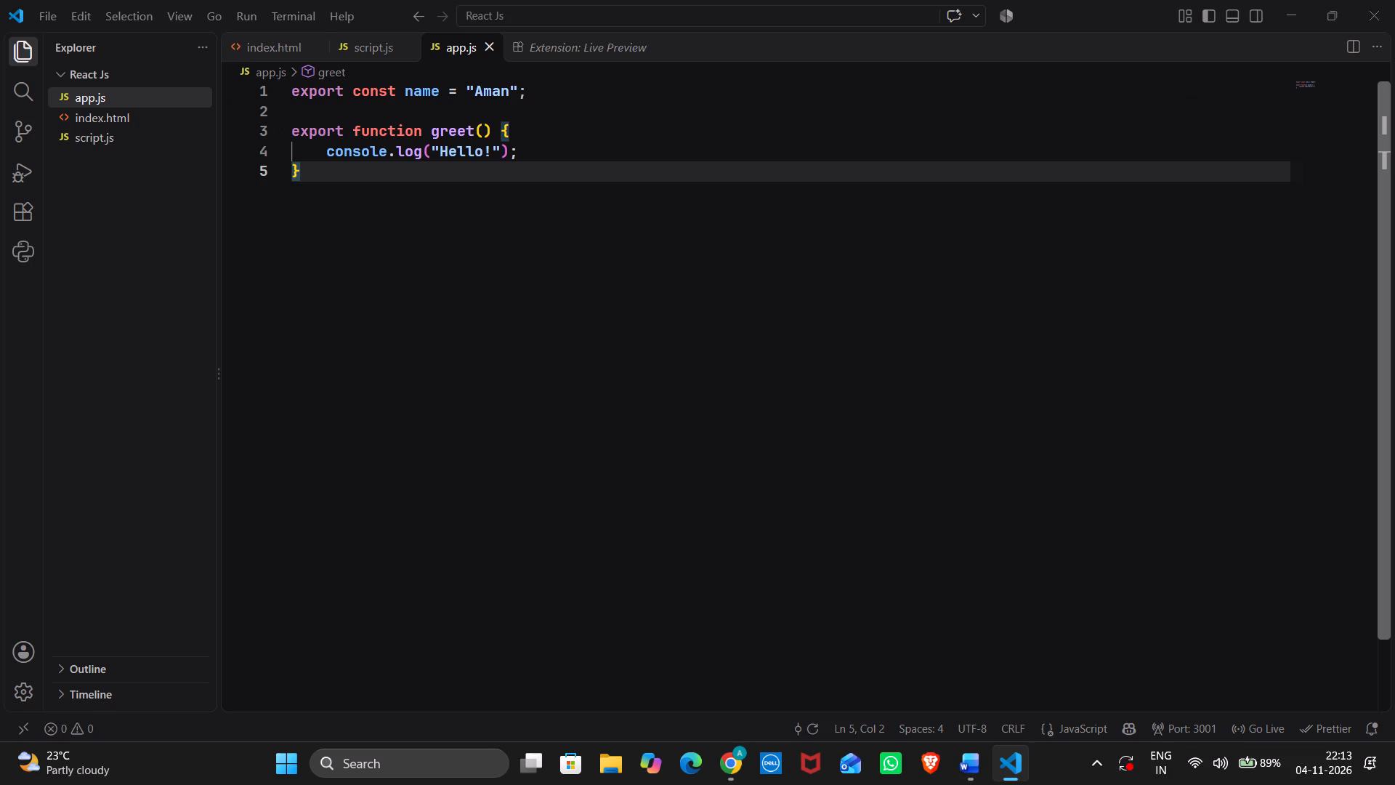
Remove the export keyword from both the name constant and the greet function declarations in app.js.
{"action": "left_click", "coordinate": [345, 89]}
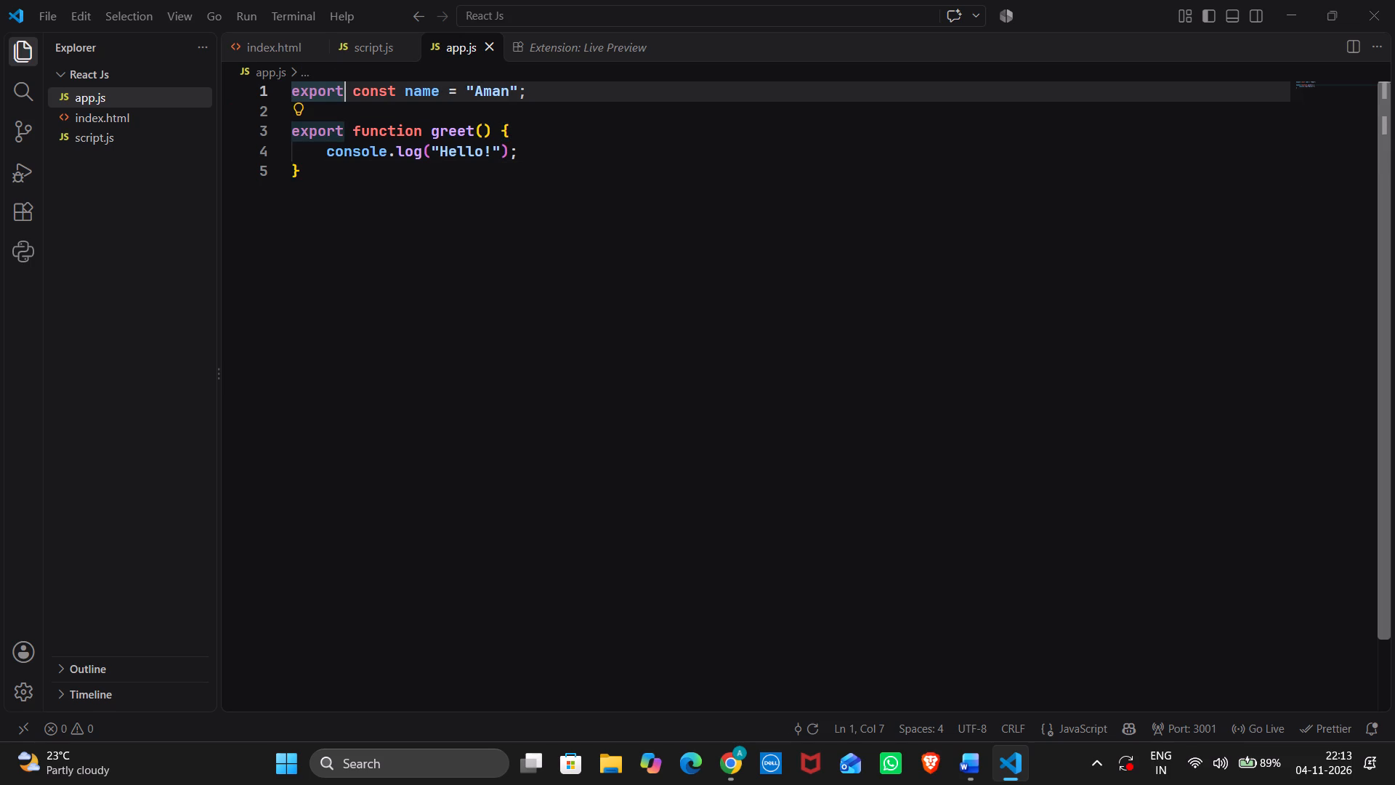
{"action": "key", "text": "BackSpace"}
{"action": "key", "text": "BackSpace"}
{"action": "key", "text": "BackSpace"}
{"action": "key", "text": "BackSpace"}
{"action": "key", "text": "BackSpace"}
{"action": "key", "text": "BackSpace"}
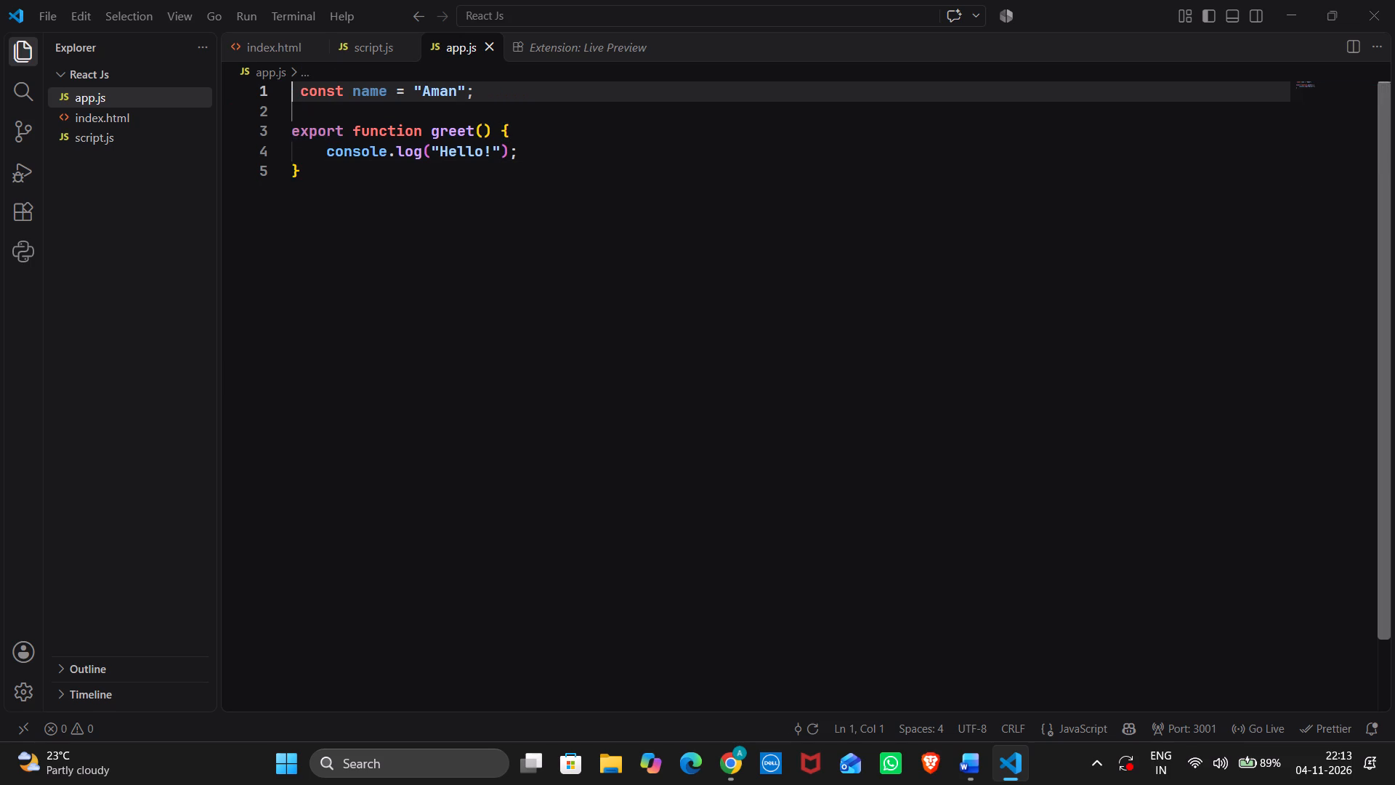
{"action": "key", "text": "Right"}
{"action": "key", "text": "BackSpace"}
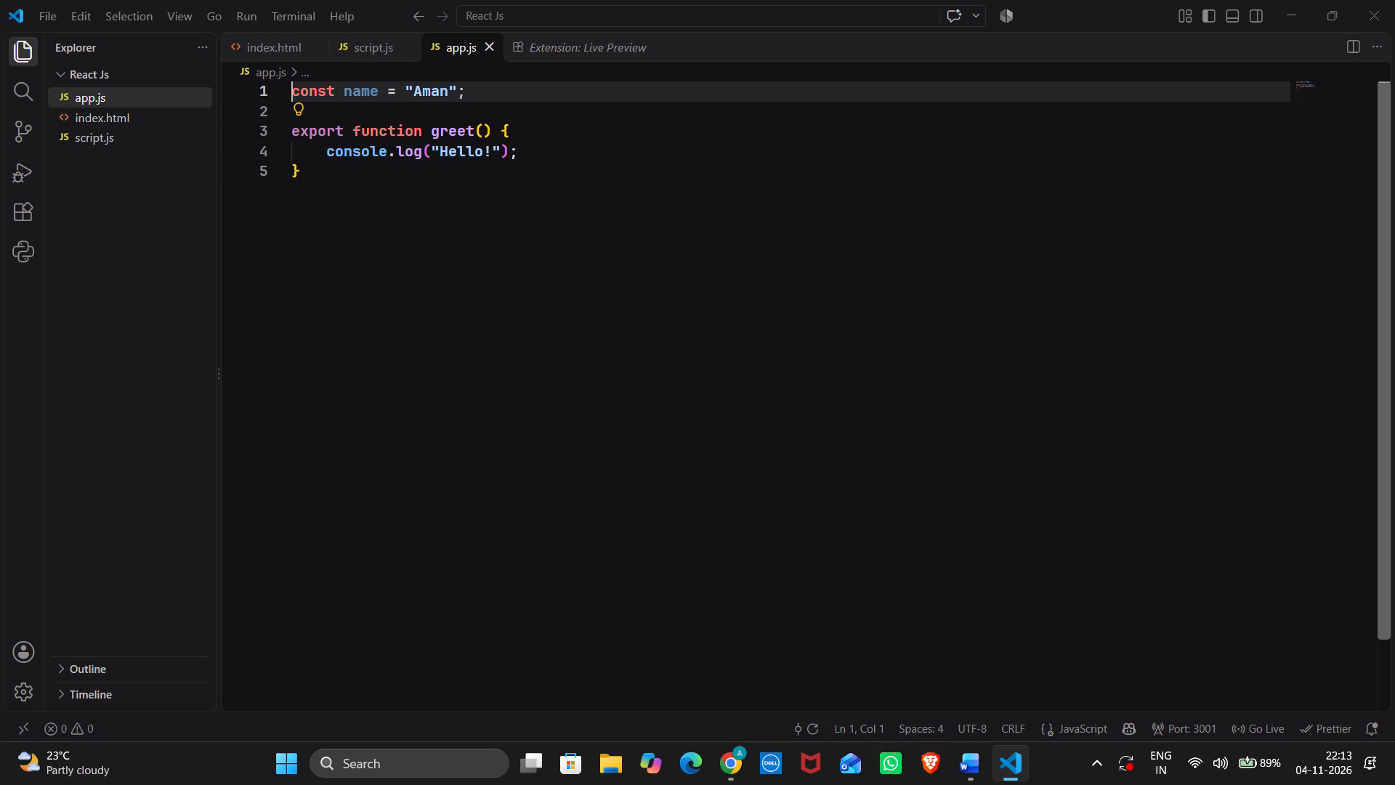
{"action": "left_click_drag", "start_coordinate": [355, 131], "coordinate": [277, 137]}
{"action": "key", "text": "BackSpace"}
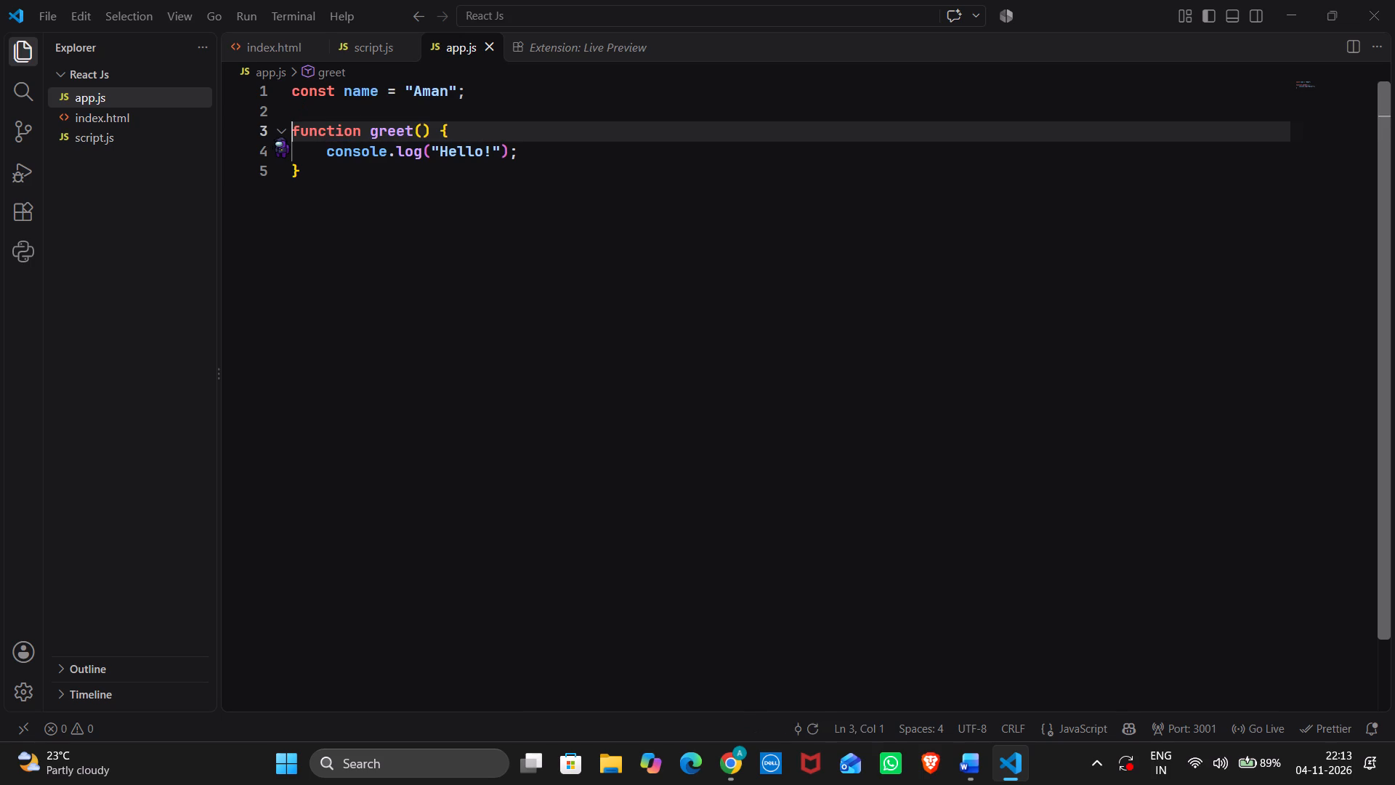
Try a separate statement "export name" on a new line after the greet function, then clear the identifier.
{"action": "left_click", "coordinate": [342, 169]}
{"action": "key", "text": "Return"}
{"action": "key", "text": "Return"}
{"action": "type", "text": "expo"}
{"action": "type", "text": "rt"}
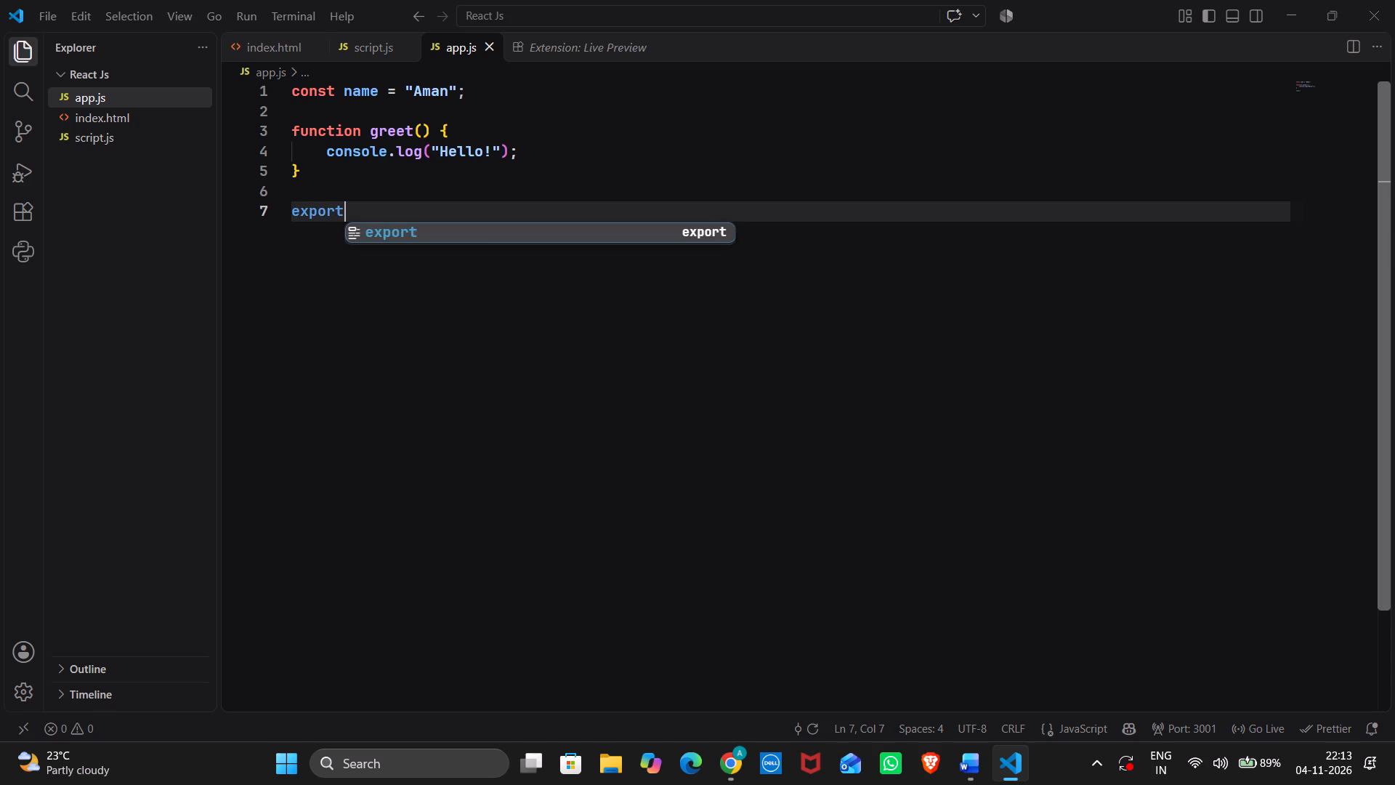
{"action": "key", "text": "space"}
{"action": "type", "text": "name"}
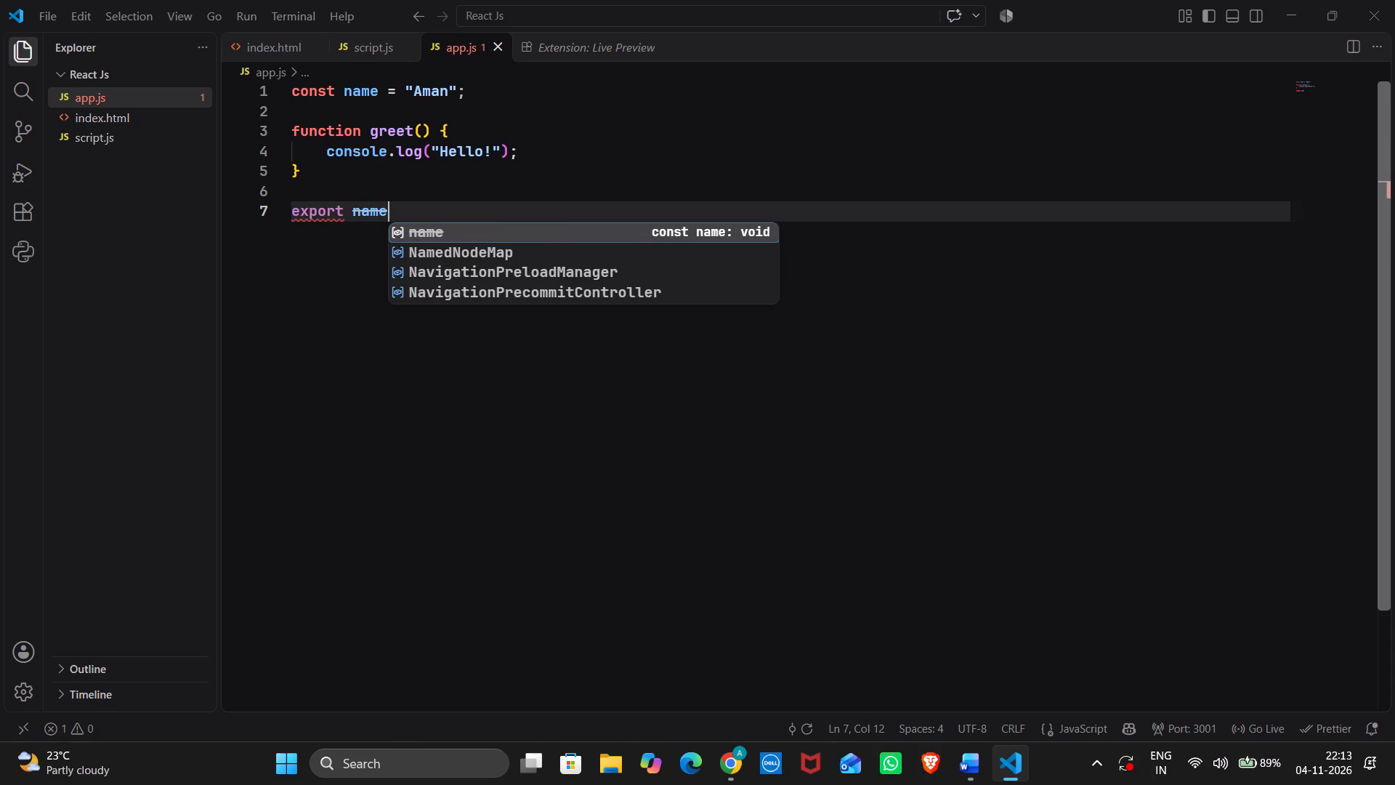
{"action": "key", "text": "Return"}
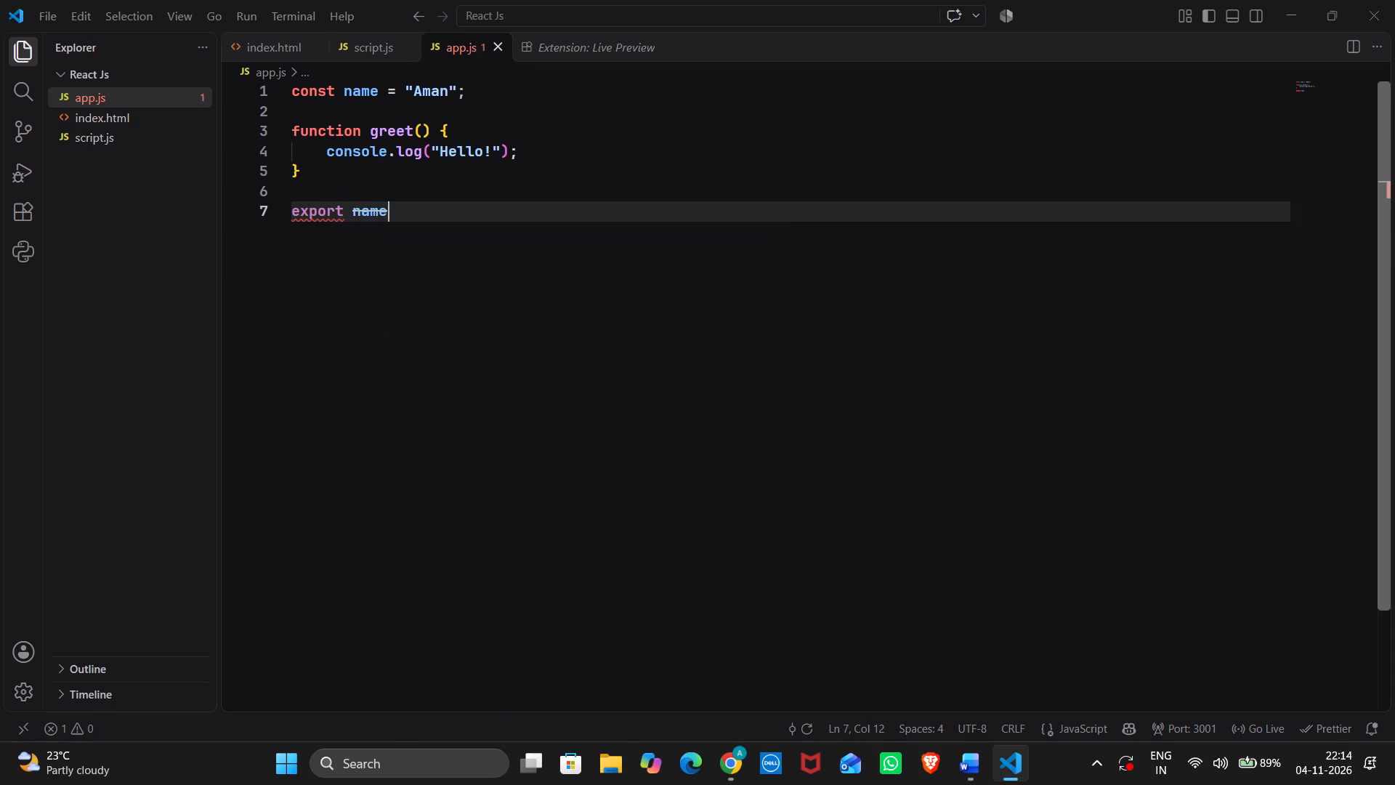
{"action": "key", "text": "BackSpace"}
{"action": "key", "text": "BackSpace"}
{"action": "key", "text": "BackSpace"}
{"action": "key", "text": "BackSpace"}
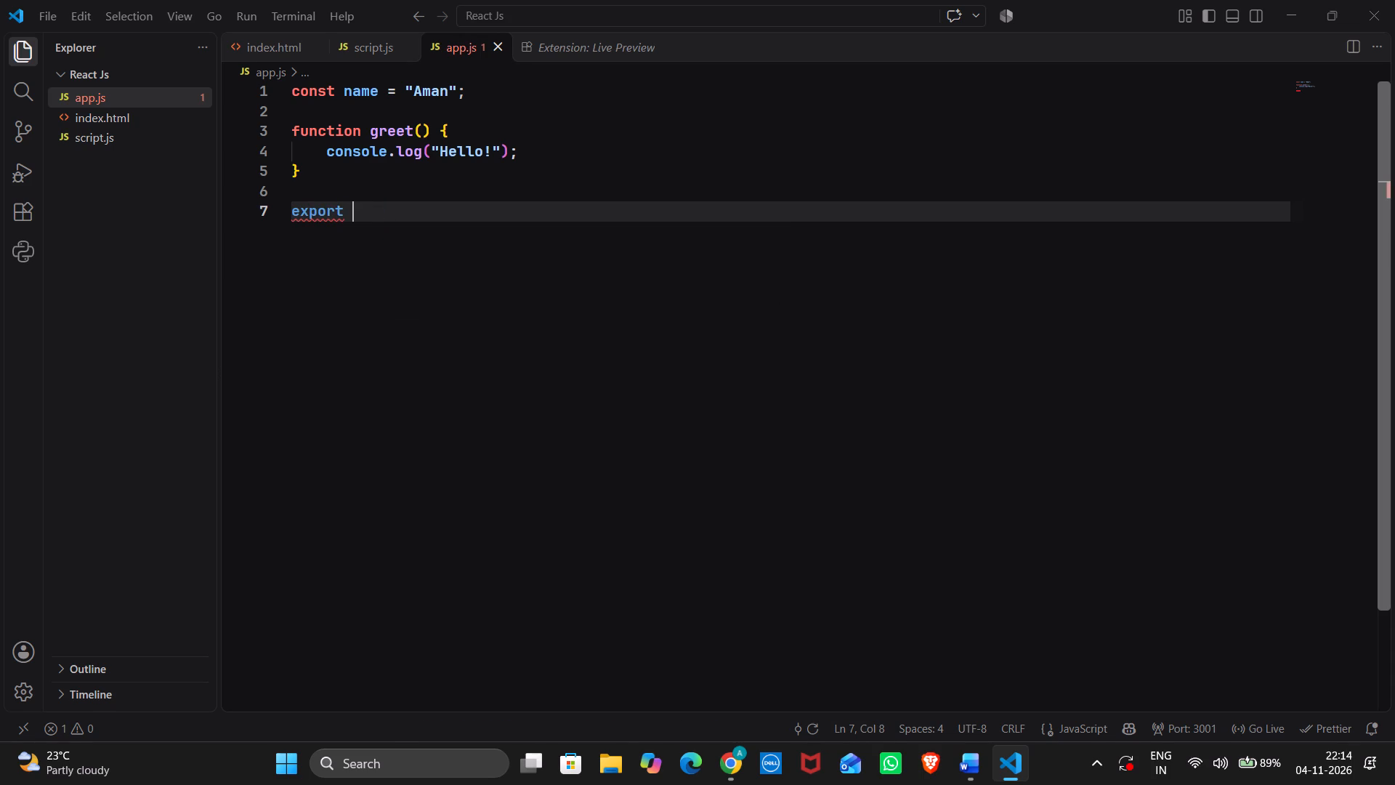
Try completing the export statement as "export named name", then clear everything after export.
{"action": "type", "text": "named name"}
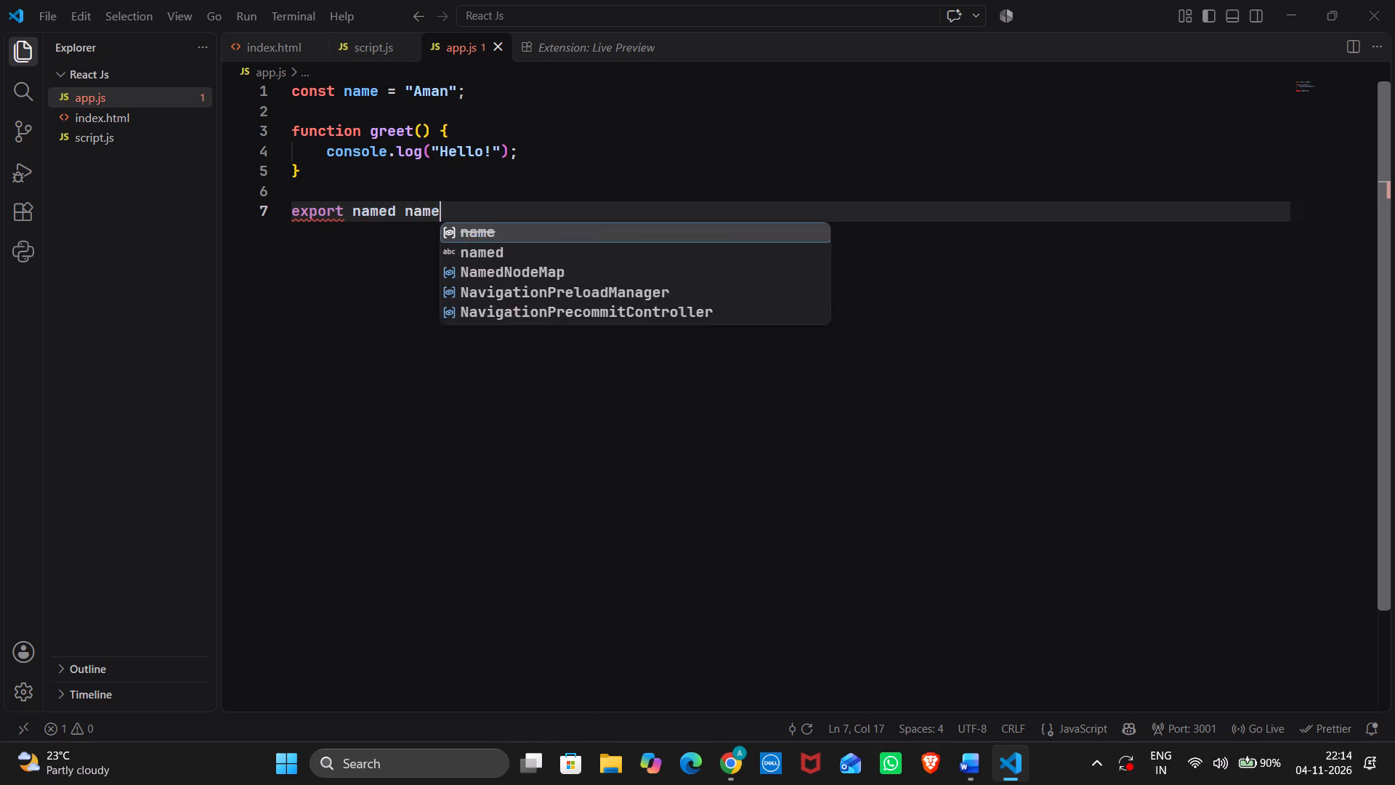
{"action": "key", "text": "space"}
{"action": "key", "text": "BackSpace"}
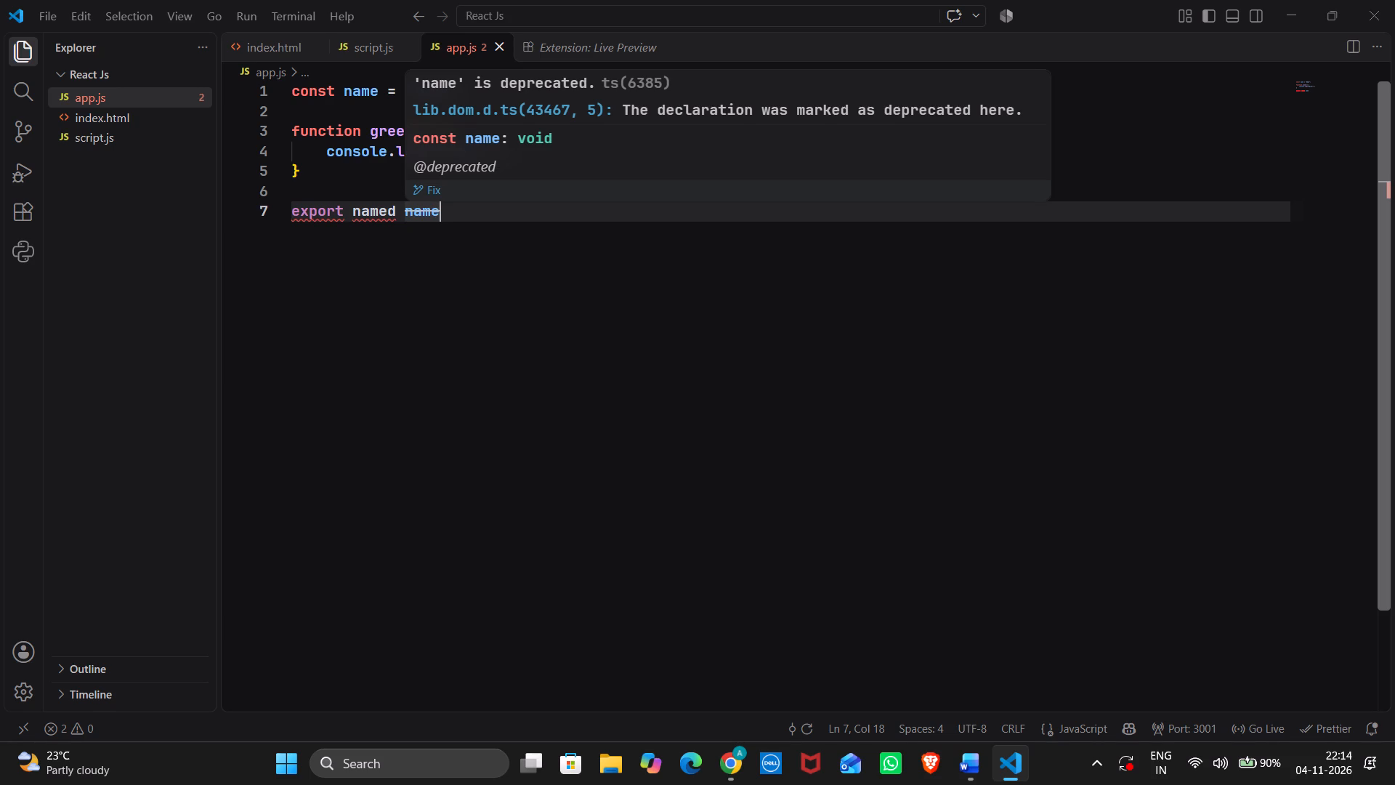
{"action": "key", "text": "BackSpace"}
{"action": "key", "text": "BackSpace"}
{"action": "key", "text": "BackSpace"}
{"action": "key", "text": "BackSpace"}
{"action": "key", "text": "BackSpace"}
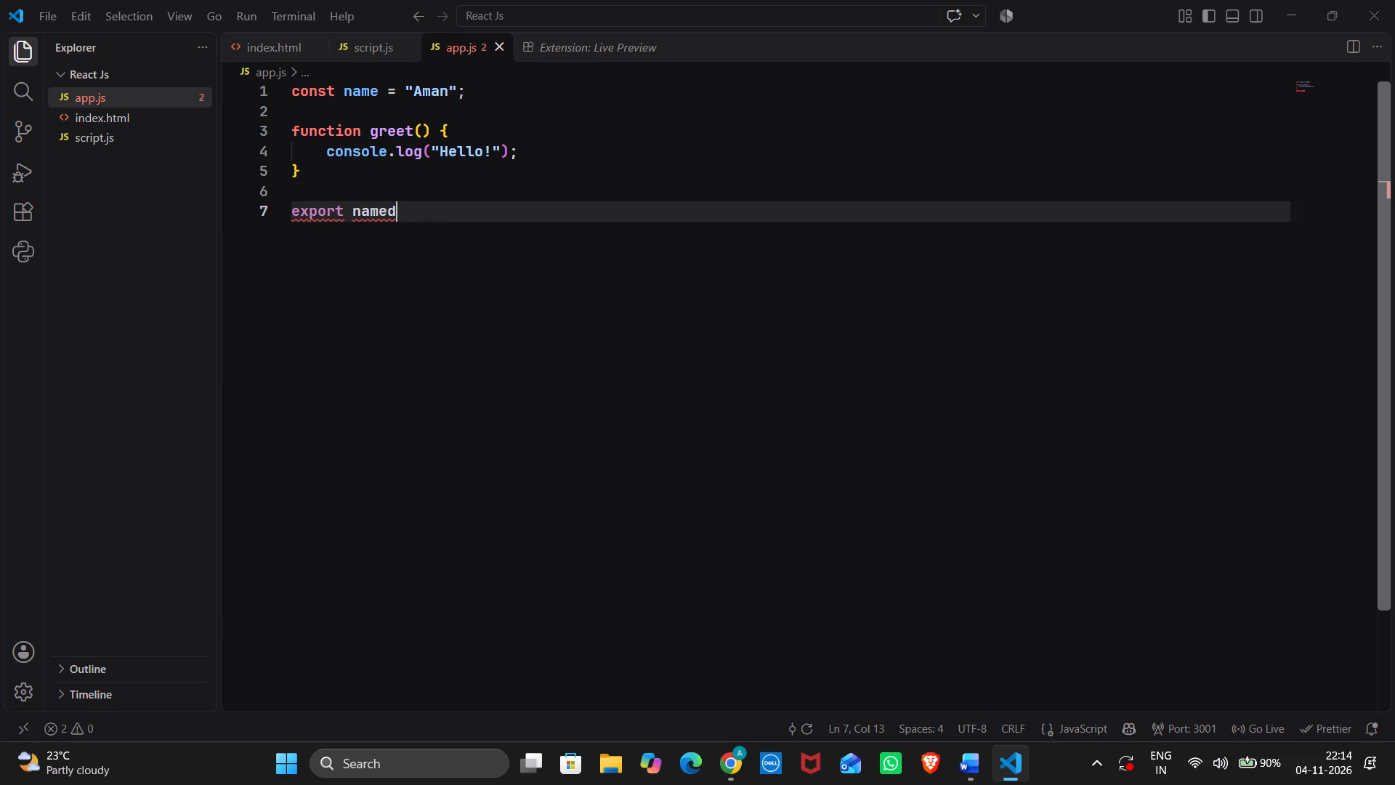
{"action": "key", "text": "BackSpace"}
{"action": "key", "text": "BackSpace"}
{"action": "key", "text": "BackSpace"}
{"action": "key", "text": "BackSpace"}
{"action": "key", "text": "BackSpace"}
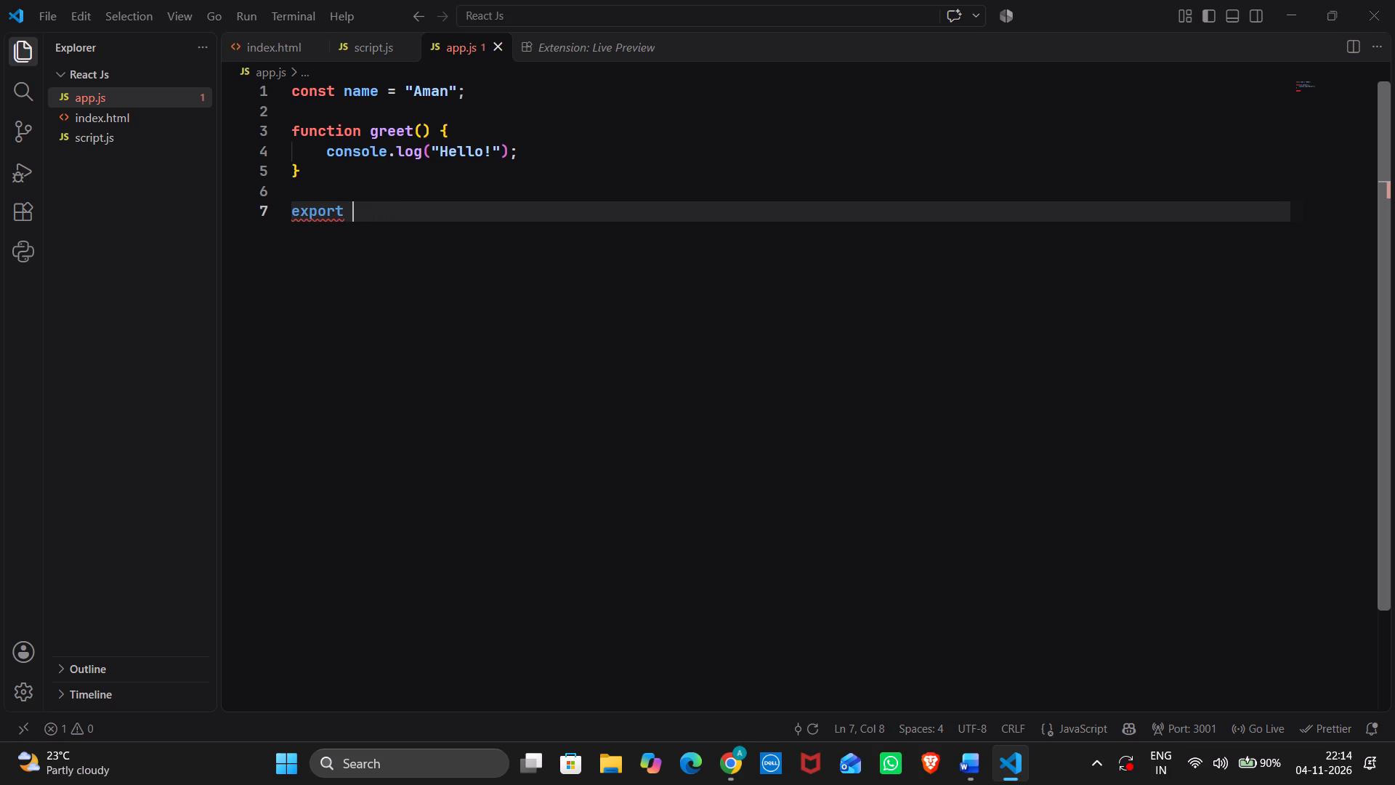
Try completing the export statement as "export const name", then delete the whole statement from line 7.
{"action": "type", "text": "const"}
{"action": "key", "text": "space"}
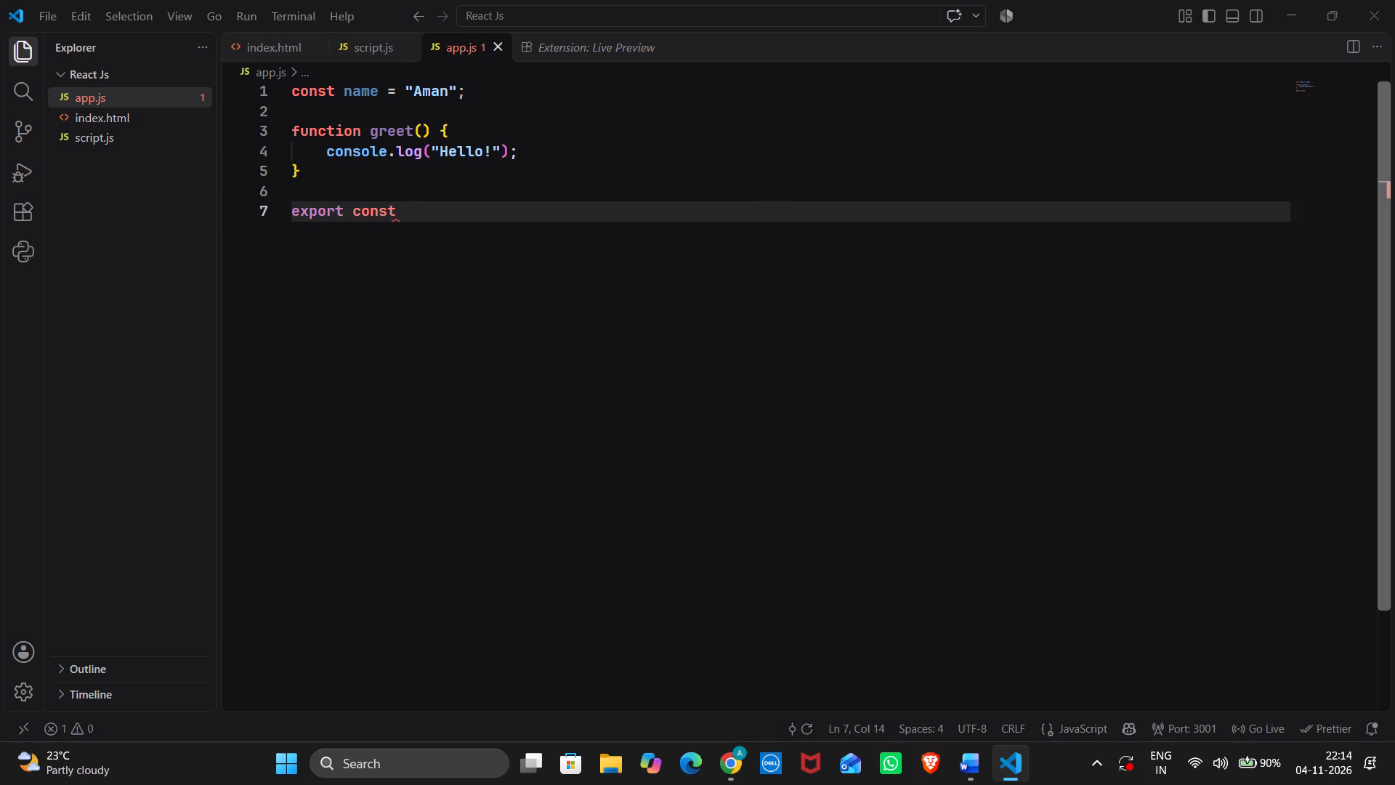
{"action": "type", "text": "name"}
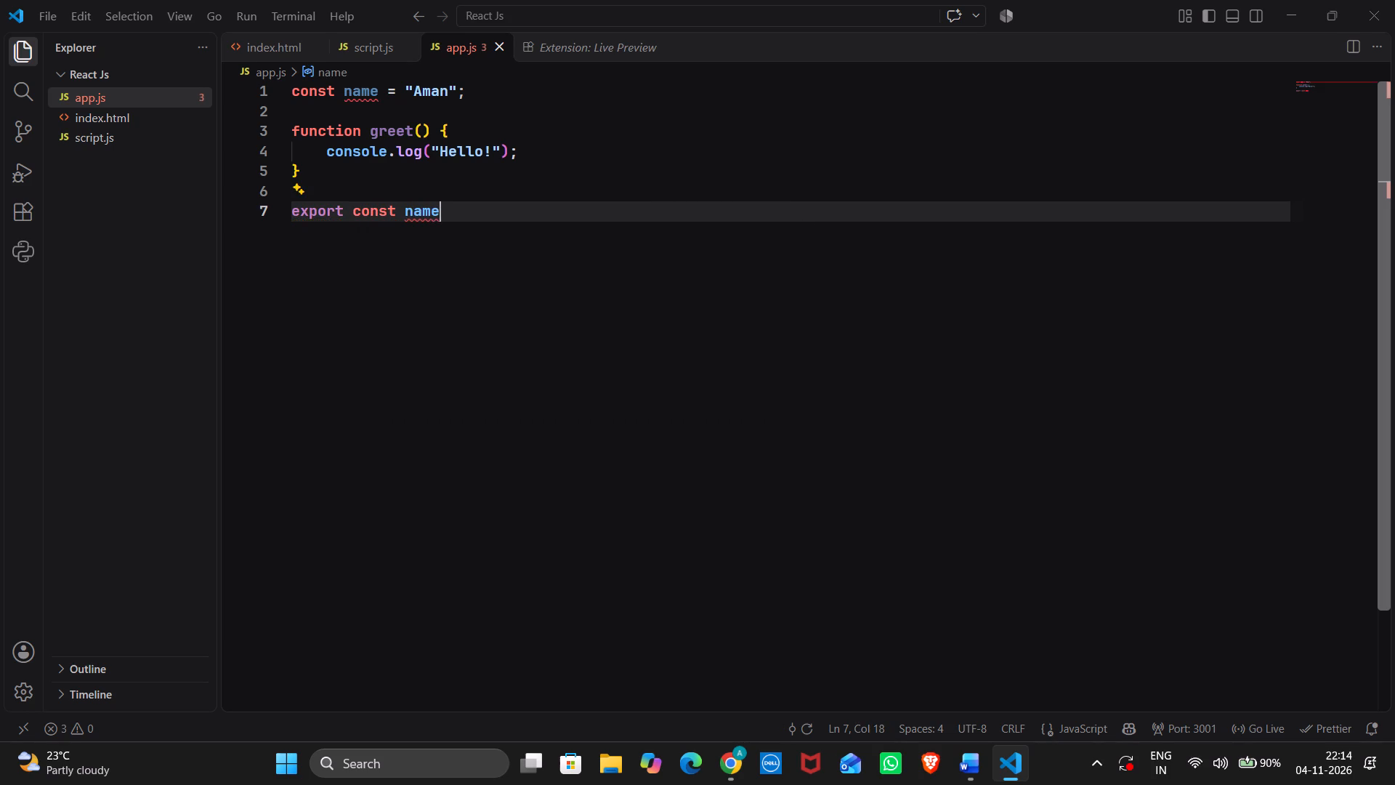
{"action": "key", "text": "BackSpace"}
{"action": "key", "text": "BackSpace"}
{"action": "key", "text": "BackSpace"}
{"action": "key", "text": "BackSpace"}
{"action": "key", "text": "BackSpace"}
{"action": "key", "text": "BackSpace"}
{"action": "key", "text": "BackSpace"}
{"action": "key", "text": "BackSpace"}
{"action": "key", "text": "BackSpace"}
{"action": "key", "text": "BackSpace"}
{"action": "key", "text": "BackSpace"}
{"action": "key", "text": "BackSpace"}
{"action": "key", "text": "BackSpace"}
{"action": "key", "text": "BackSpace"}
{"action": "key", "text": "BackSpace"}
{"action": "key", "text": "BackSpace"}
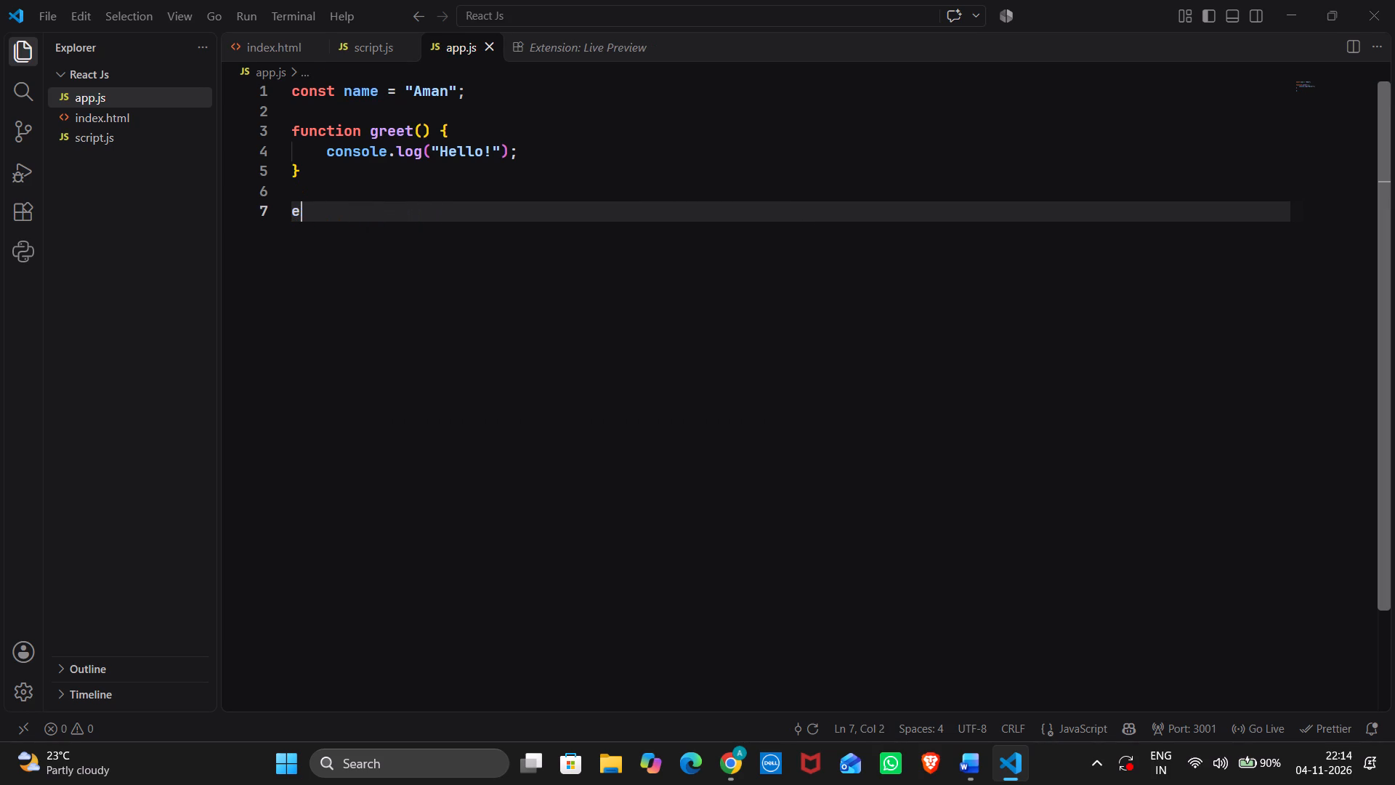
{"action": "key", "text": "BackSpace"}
Review the named and default export syntax, import examples and important points in ChatGPT, then return to app.js.
{"action": "key", "text": "alt+Tab"}
{"action": "scroll", "coordinate": [521, 251], "scroll_direction": "down", "scroll_amount": 2}
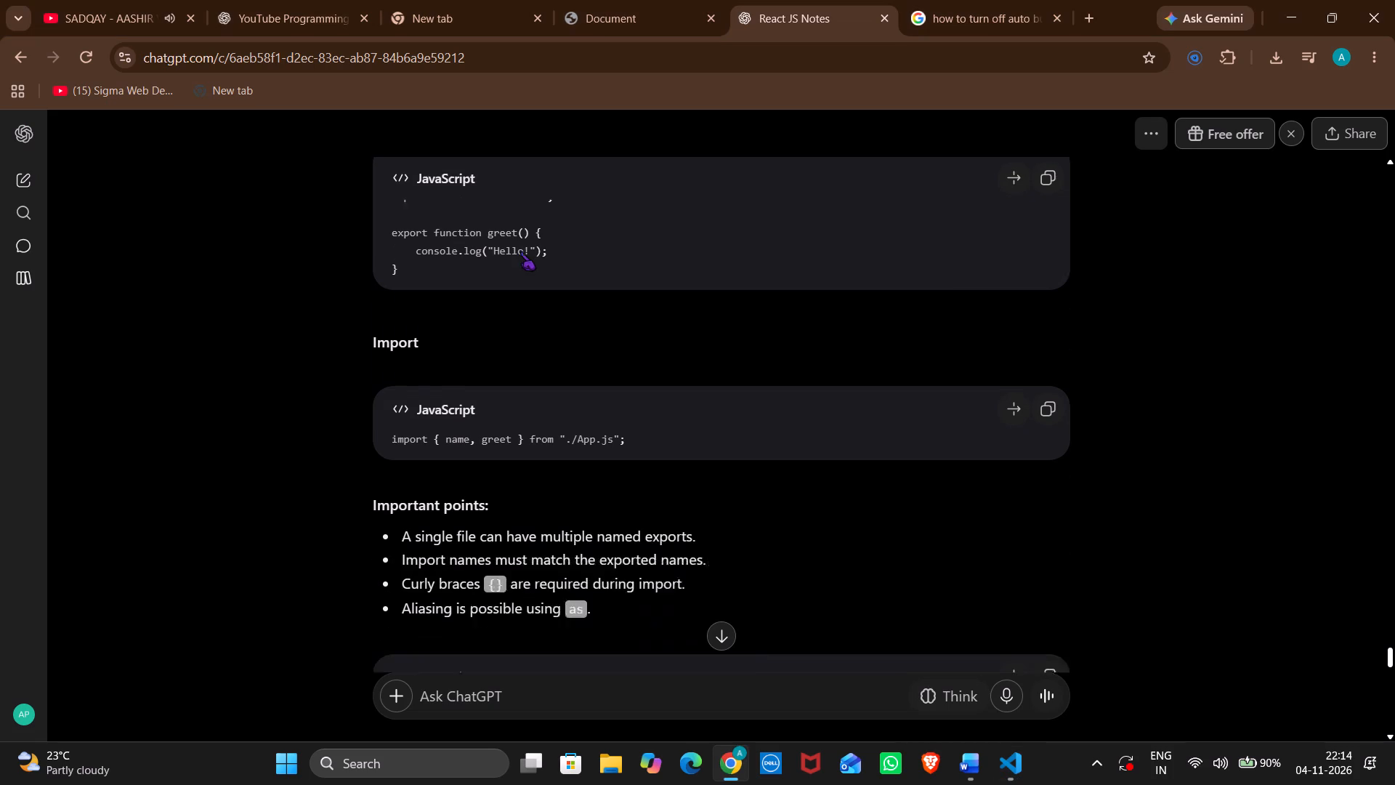
{"action": "scroll", "coordinate": [580, 387], "scroll_direction": "up", "scroll_amount": 2}
{"action": "scroll", "coordinate": [580, 387], "scroll_direction": "down", "scroll_amount": 2}
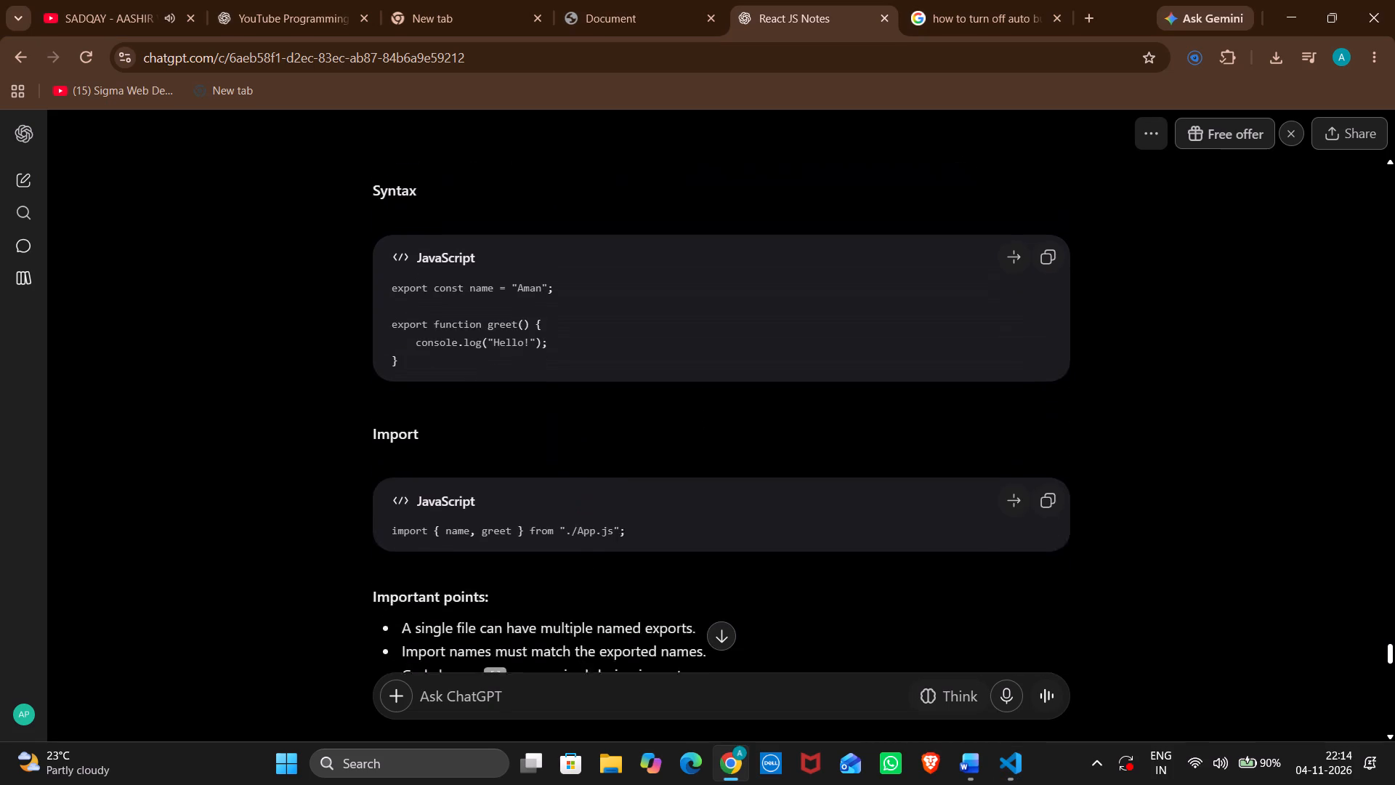
{"action": "scroll", "coordinate": [580, 387], "scroll_direction": "down", "scroll_amount": 2}
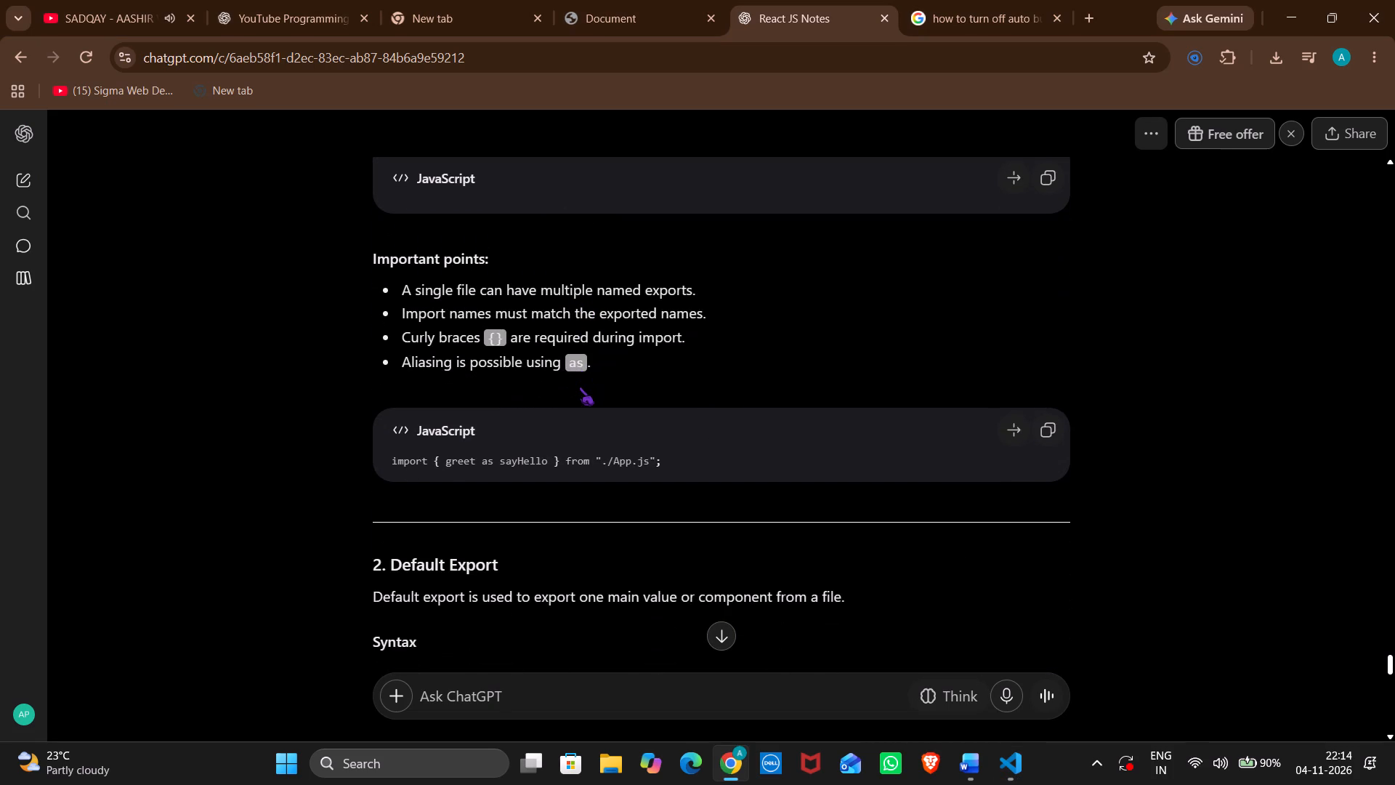
{"action": "scroll", "coordinate": [580, 387], "scroll_direction": "down", "scroll_amount": 7}
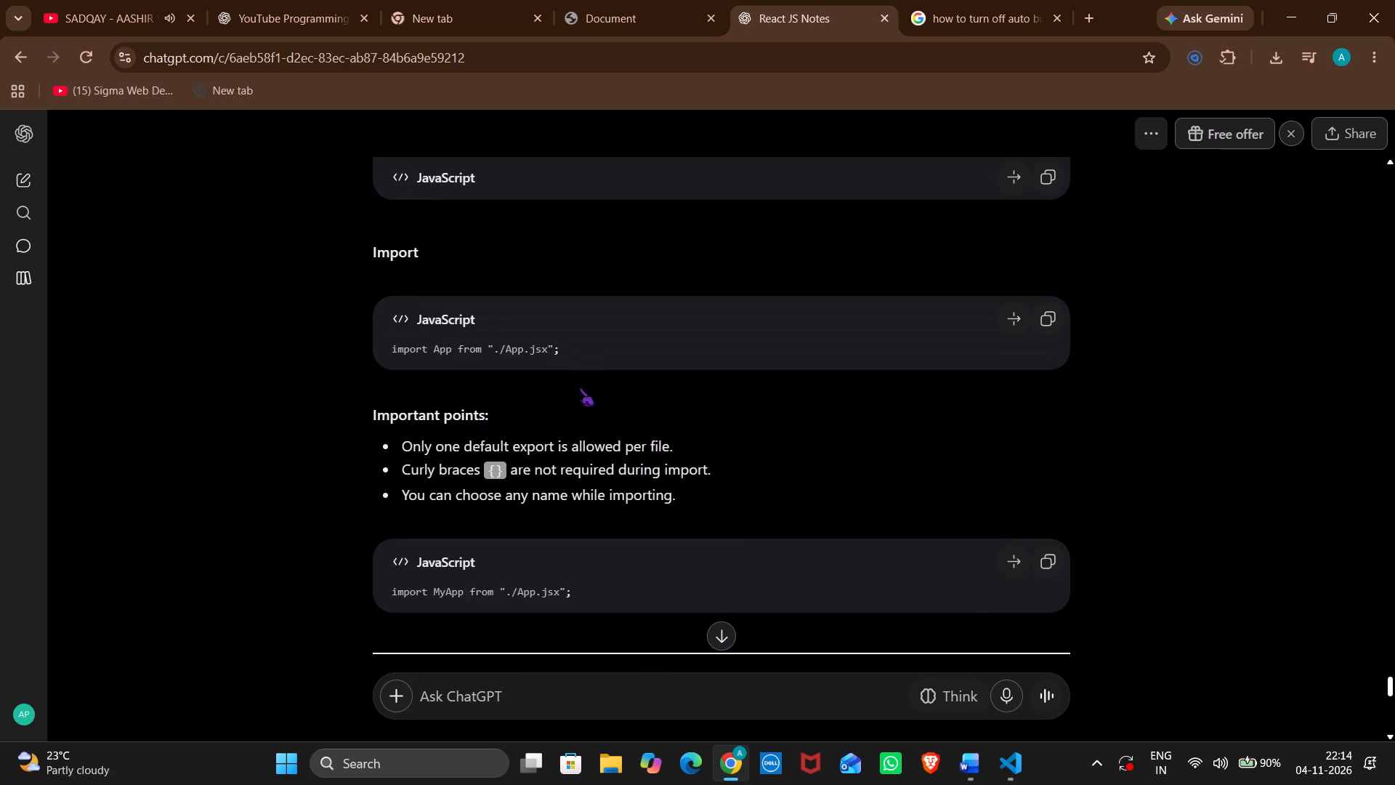
{"action": "scroll", "coordinate": [580, 387], "scroll_direction": "down", "scroll_amount": 3}
{"action": "key", "text": "alt+Tab"}
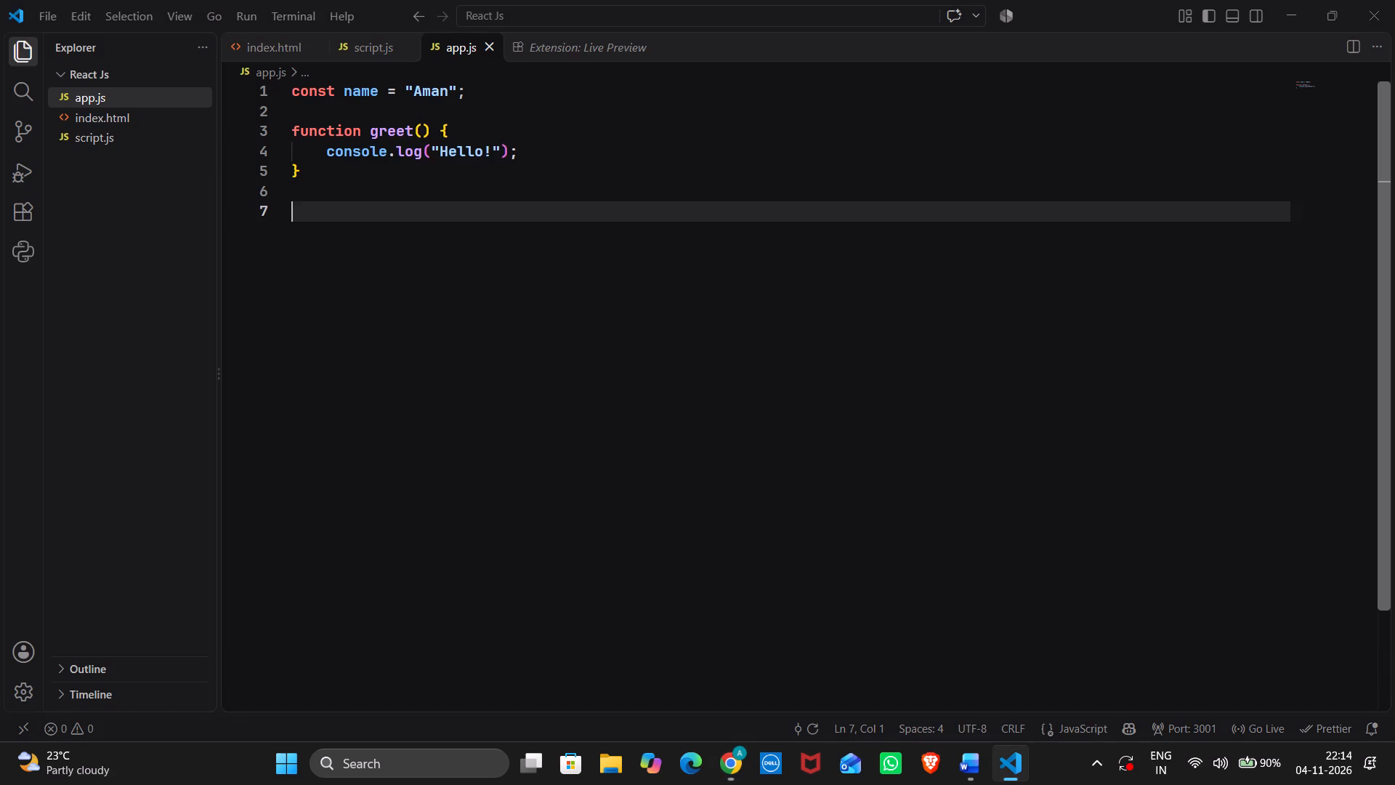
{"action": "left_click", "coordinate": [546, 235]}
{"action": "left_click_drag", "start_coordinate": [389, 217], "coordinate": [288, 92]}
{"action": "key", "text": "ctrl+c"}
{"action": "key", "text": "alt+Tab"}
{"action": "left_click", "coordinate": [570, 695]}
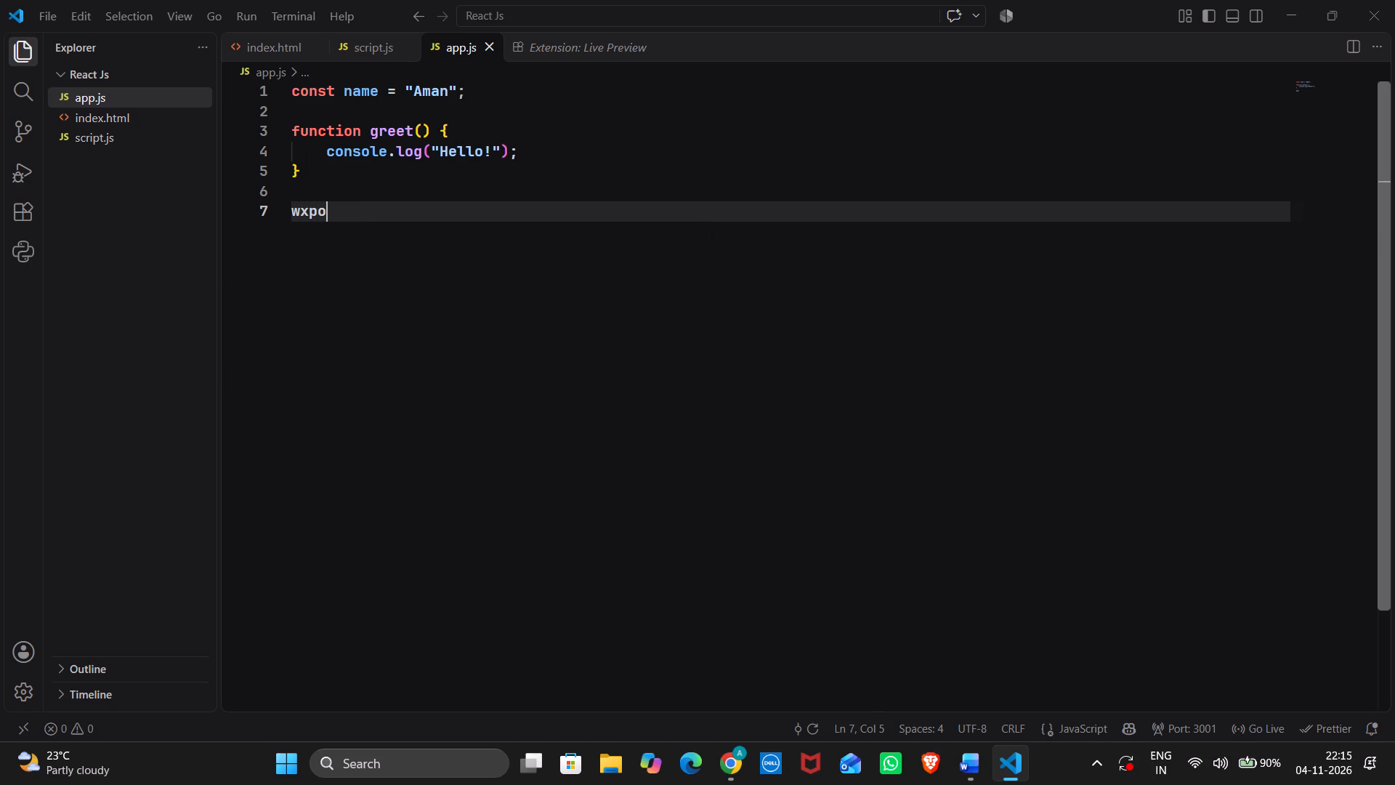
{"action": "key", "text": "BackSpace"}
{"action": "key", "text": "BackSpace"}
{"action": "key", "text": "BackSpace"}
{"action": "key", "text": "BackSpace"}
{"action": "type", "text": "export"}
{"action": "key", "text": "space"}
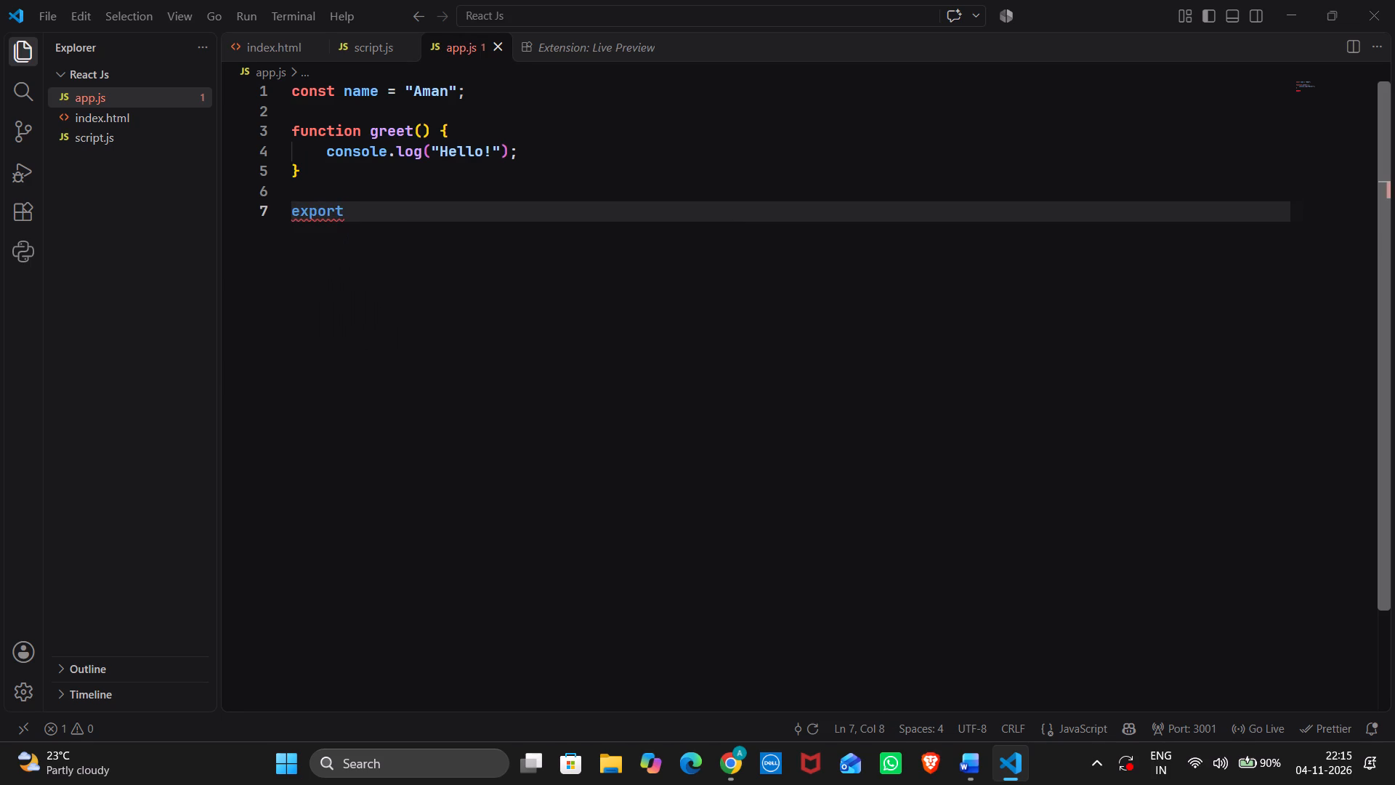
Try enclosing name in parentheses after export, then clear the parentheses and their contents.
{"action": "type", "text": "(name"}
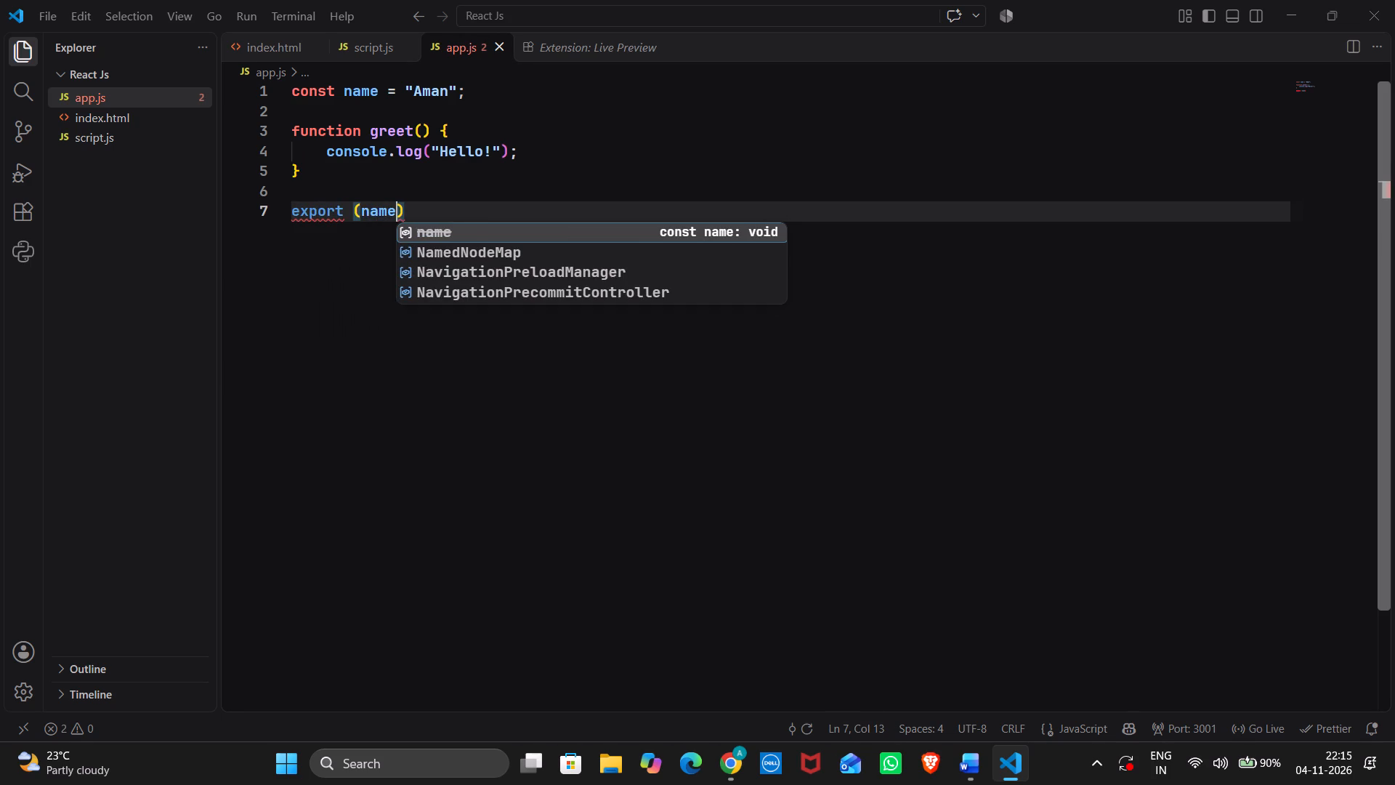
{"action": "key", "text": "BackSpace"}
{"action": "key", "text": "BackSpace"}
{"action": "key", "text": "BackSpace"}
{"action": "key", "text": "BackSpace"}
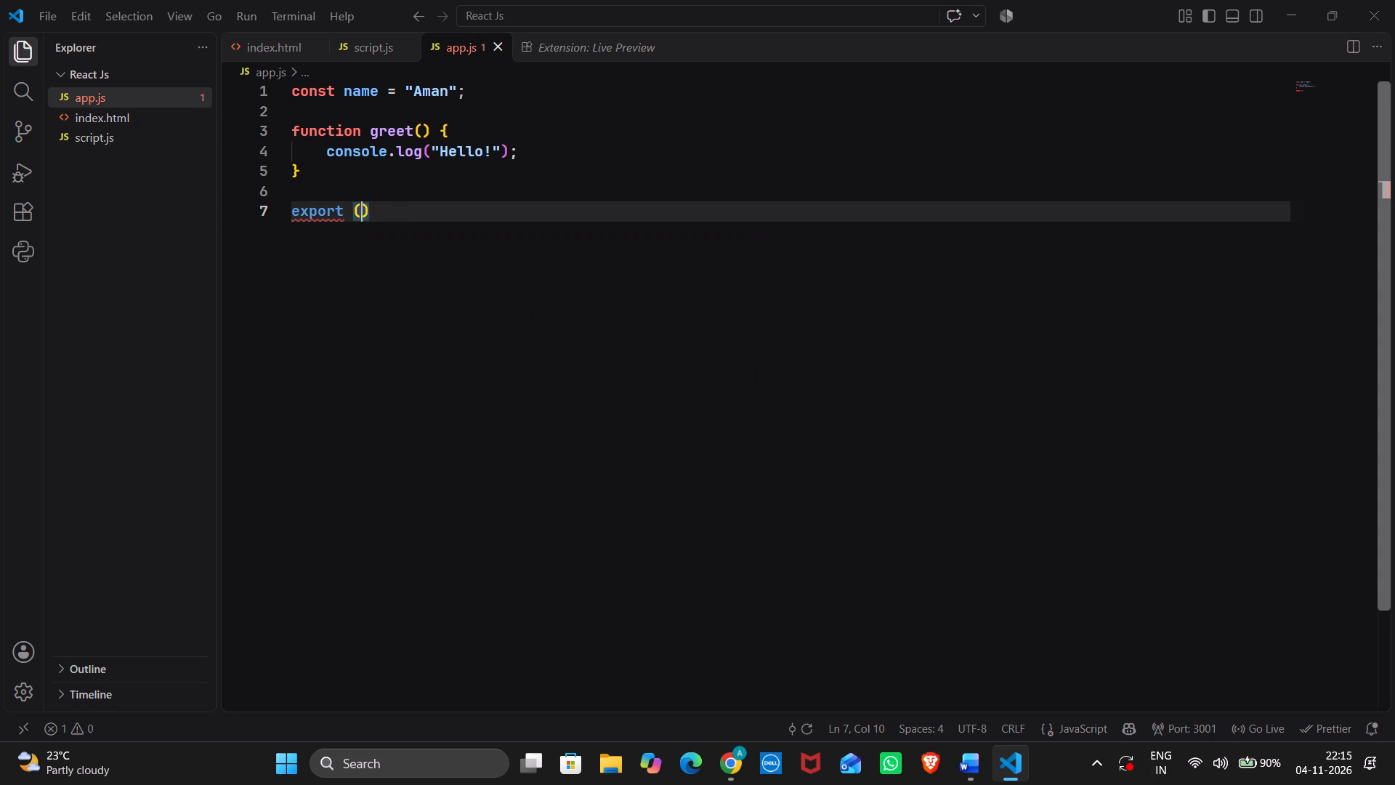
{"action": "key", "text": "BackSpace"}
Complete the export statement with both identifiers in curly braces, as "export {name,greet}".
{"action": "key", "text": "shift+braceleft"}
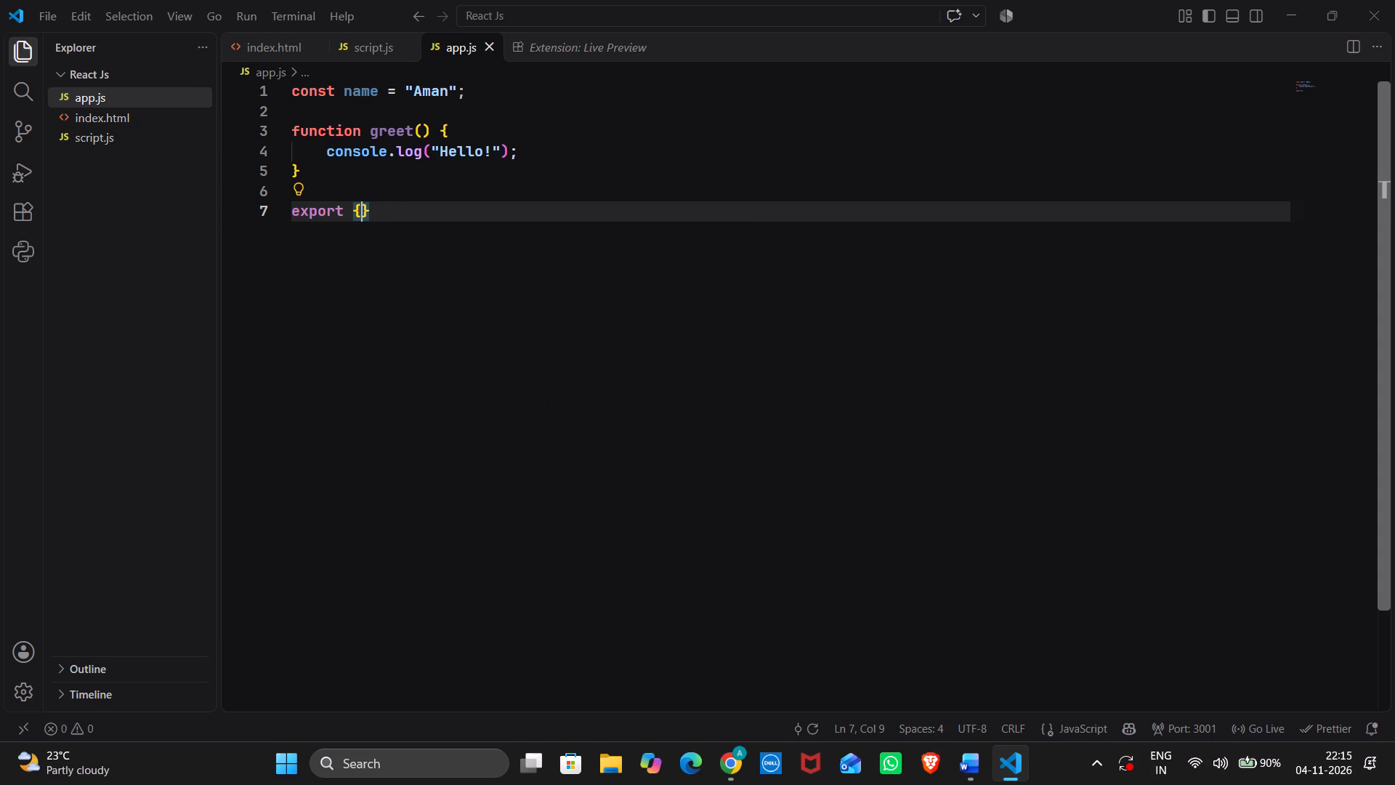
{"action": "type", "text": "anme"}
{"action": "key", "text": "BackSpace"}
{"action": "key", "text": "BackSpace"}
{"action": "key", "text": "BackSpace"}
{"action": "key", "text": "BackSpace"}
{"action": "type", "text": "name"}
{"action": "key", "text": "comma"}
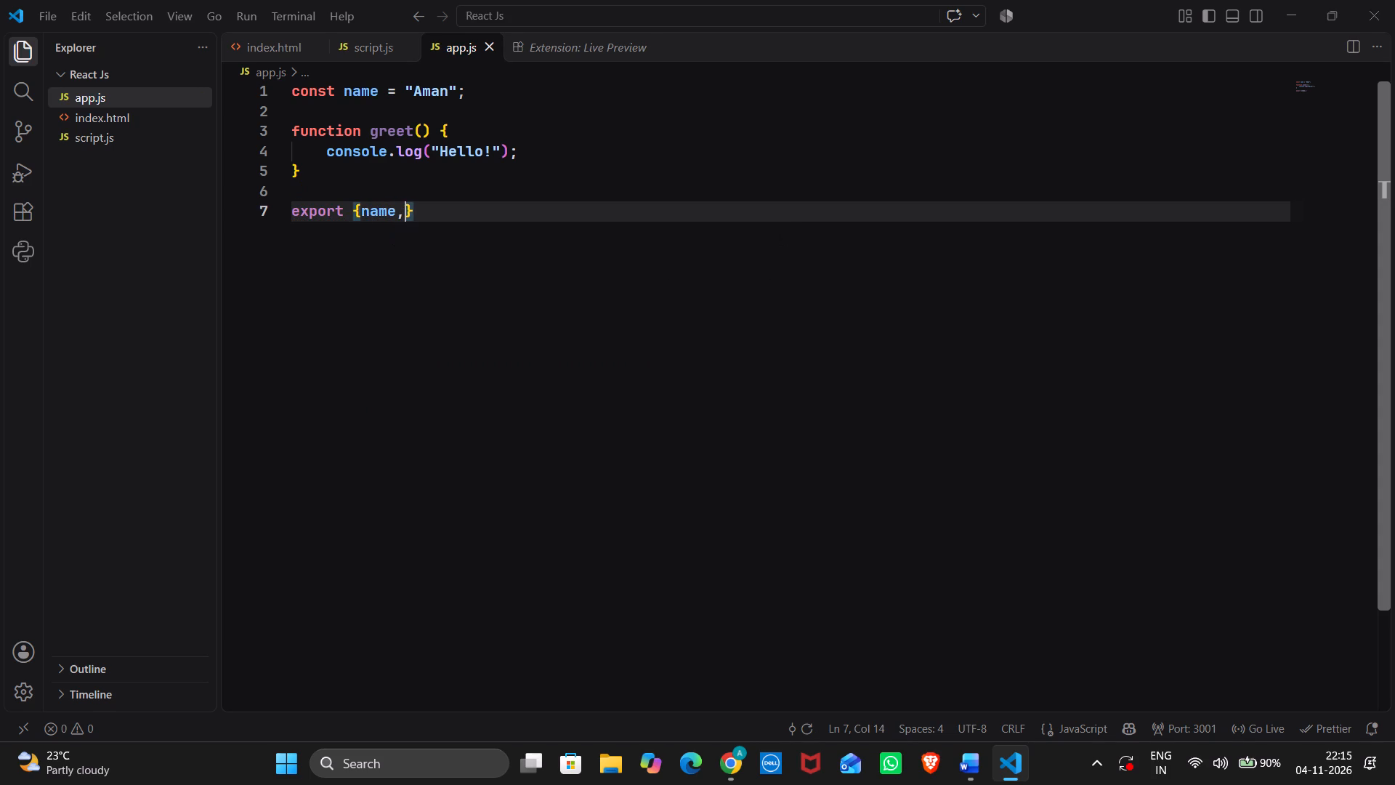
{"action": "type", "text": "greet"}
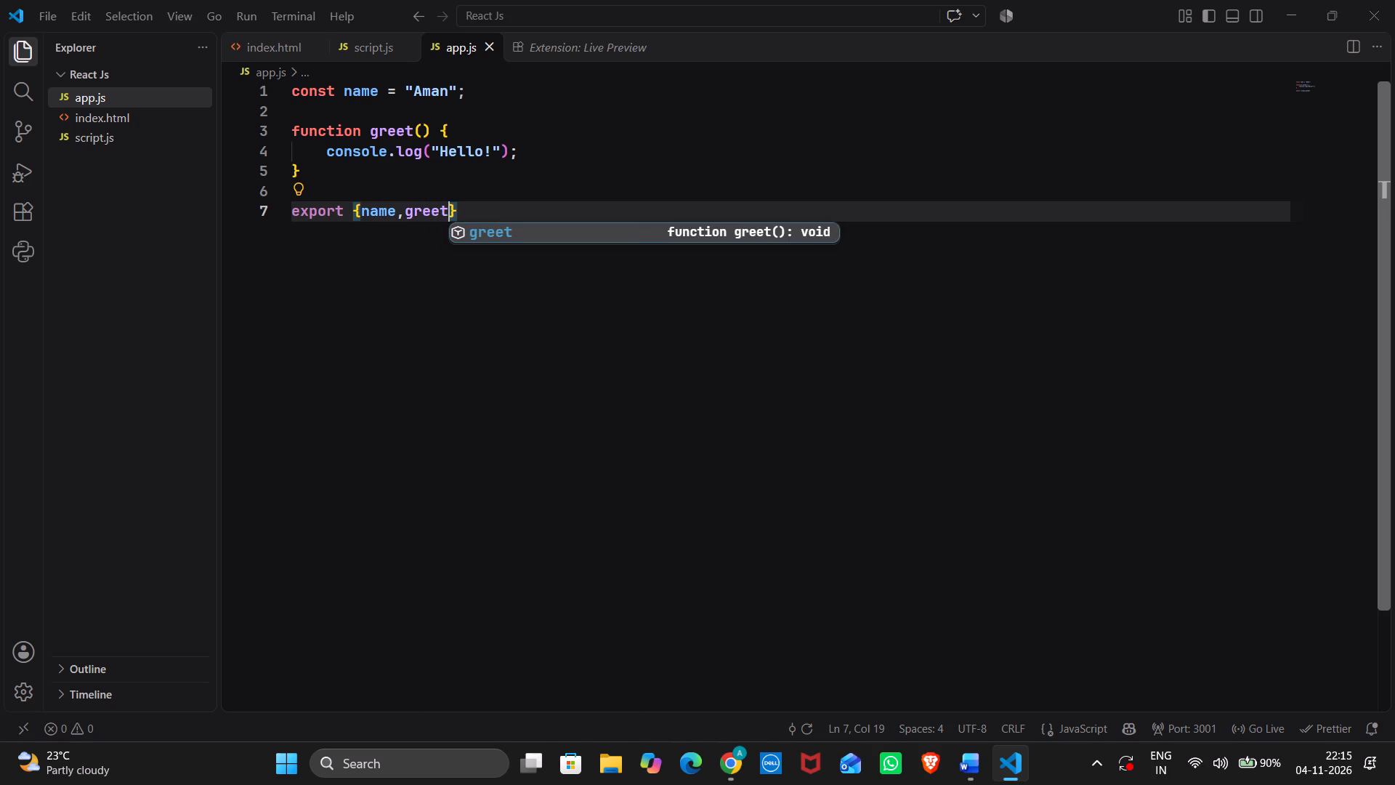
{"action": "left_click", "coordinate": [524, 212]}
{"action": "left_click", "coordinate": [534, 312]}
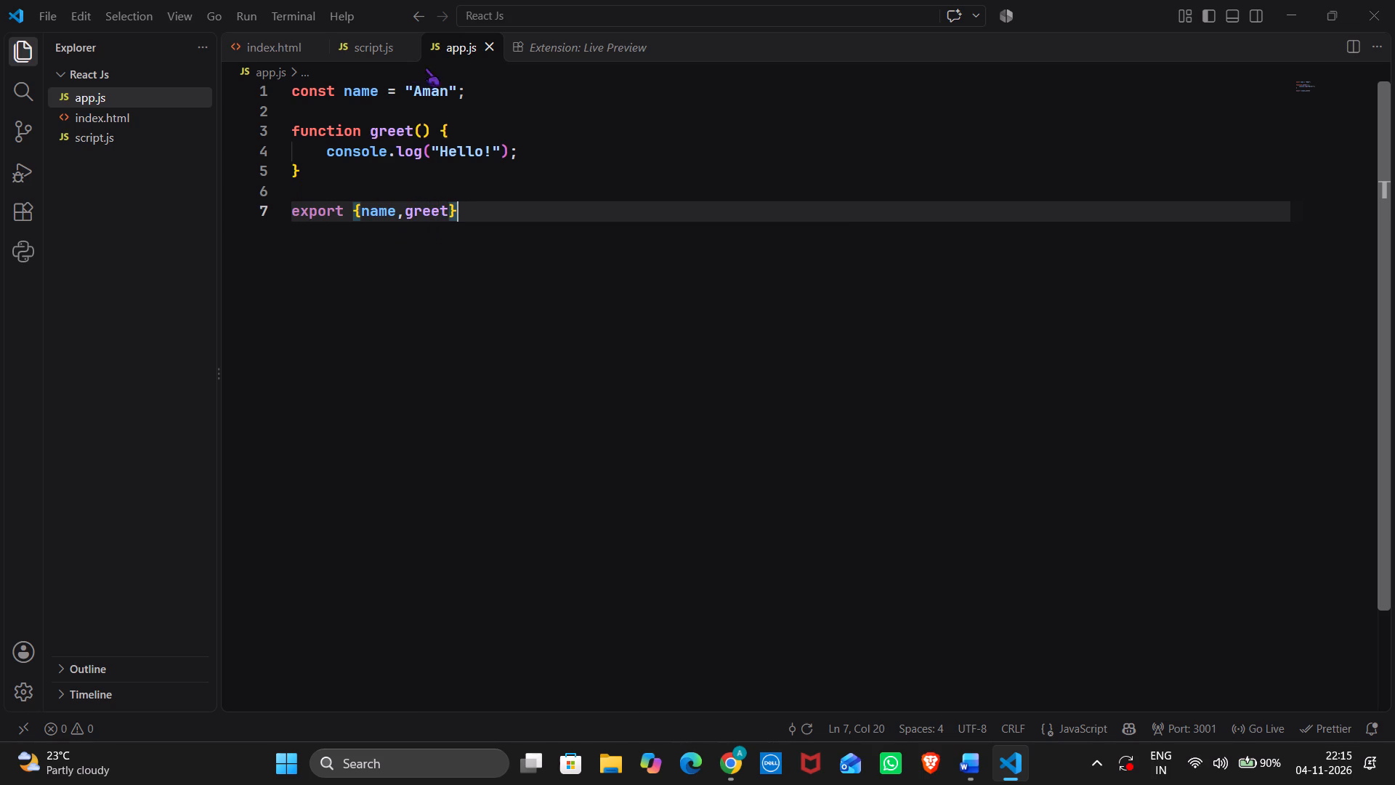
In script.js, replace the imported default a with the named imports {name,greet} from './app.js'.
{"action": "left_click", "coordinate": [373, 51]}
{"action": "left_click", "coordinate": [366, 91]}
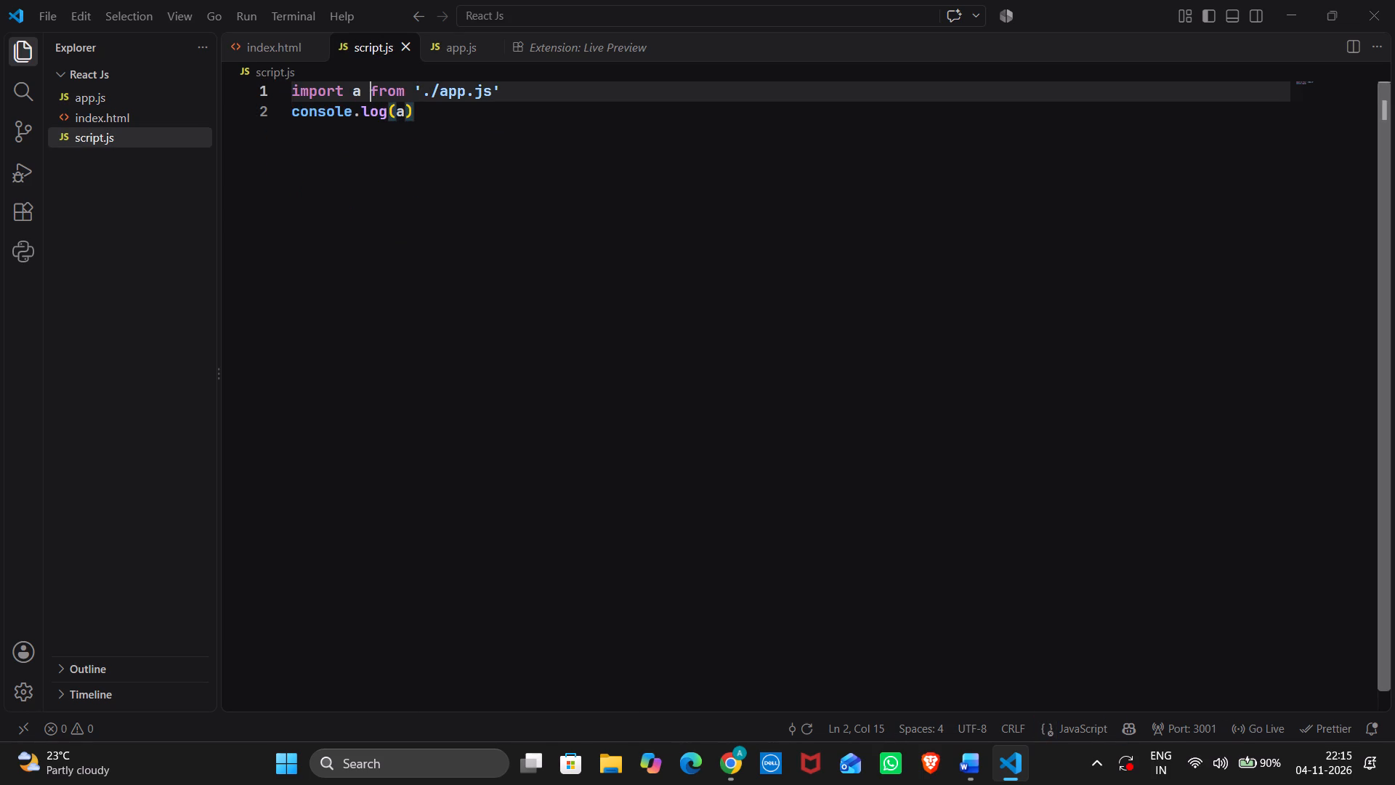
{"action": "left_click", "coordinate": [360, 87]}
{"action": "key", "text": "BackSpace"}
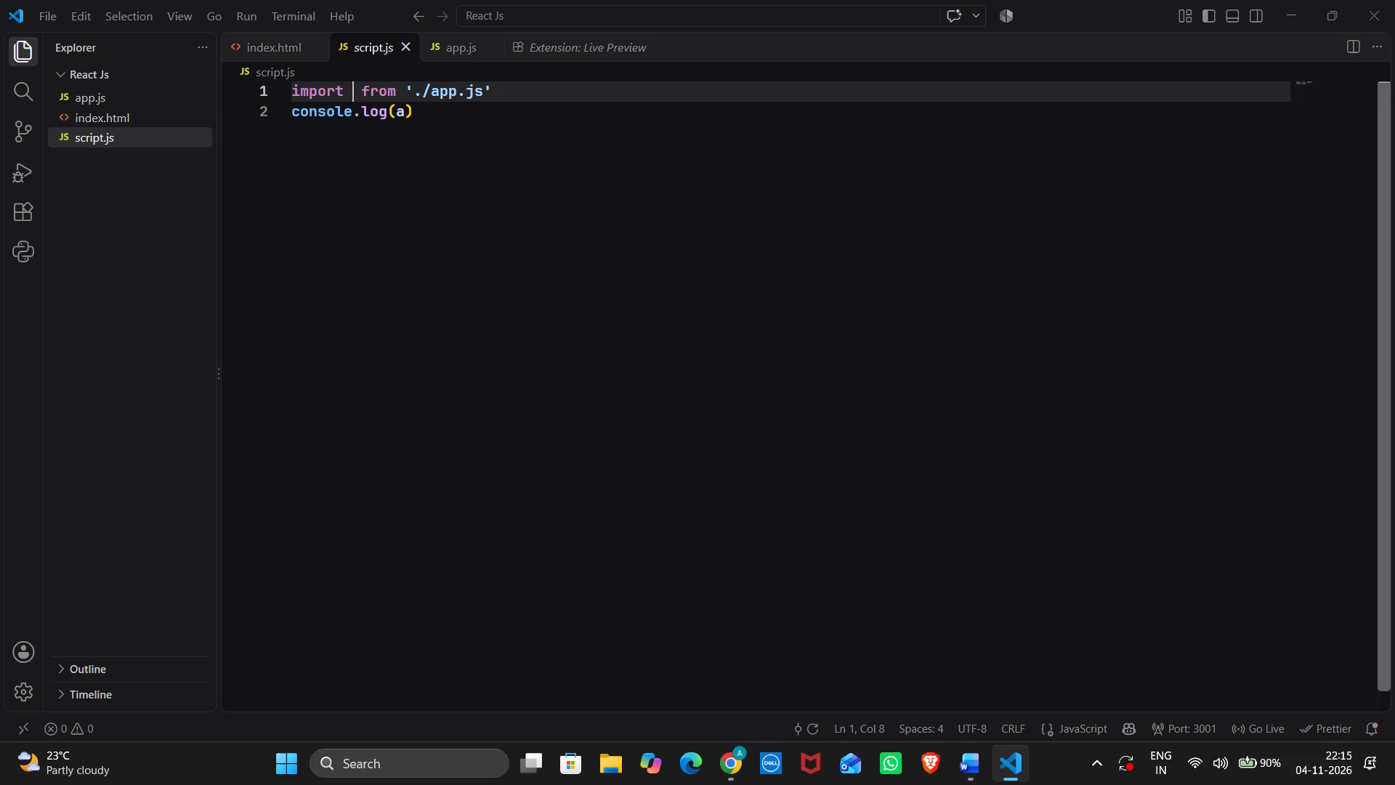
{"action": "type", "text": "{name"}
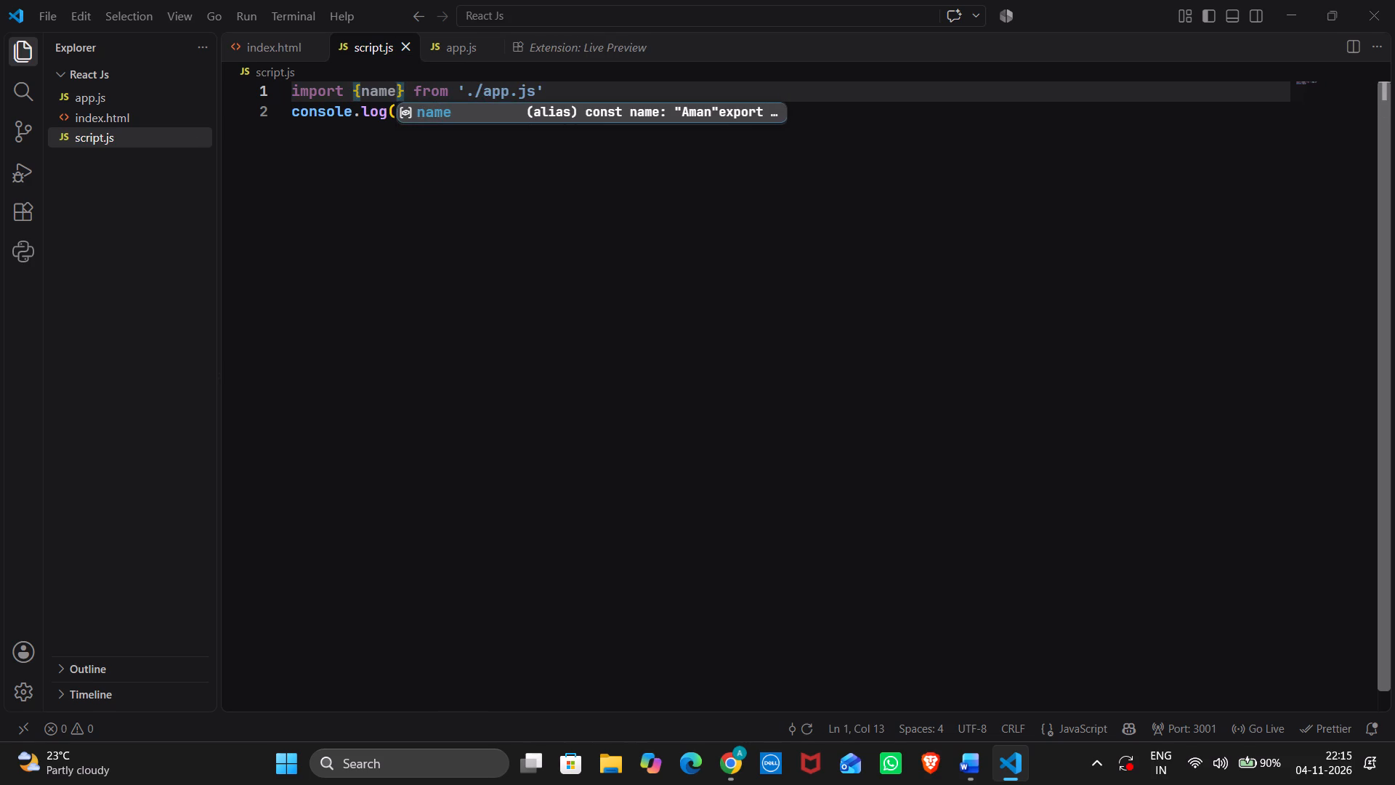
{"action": "type", "text": ".greet"}
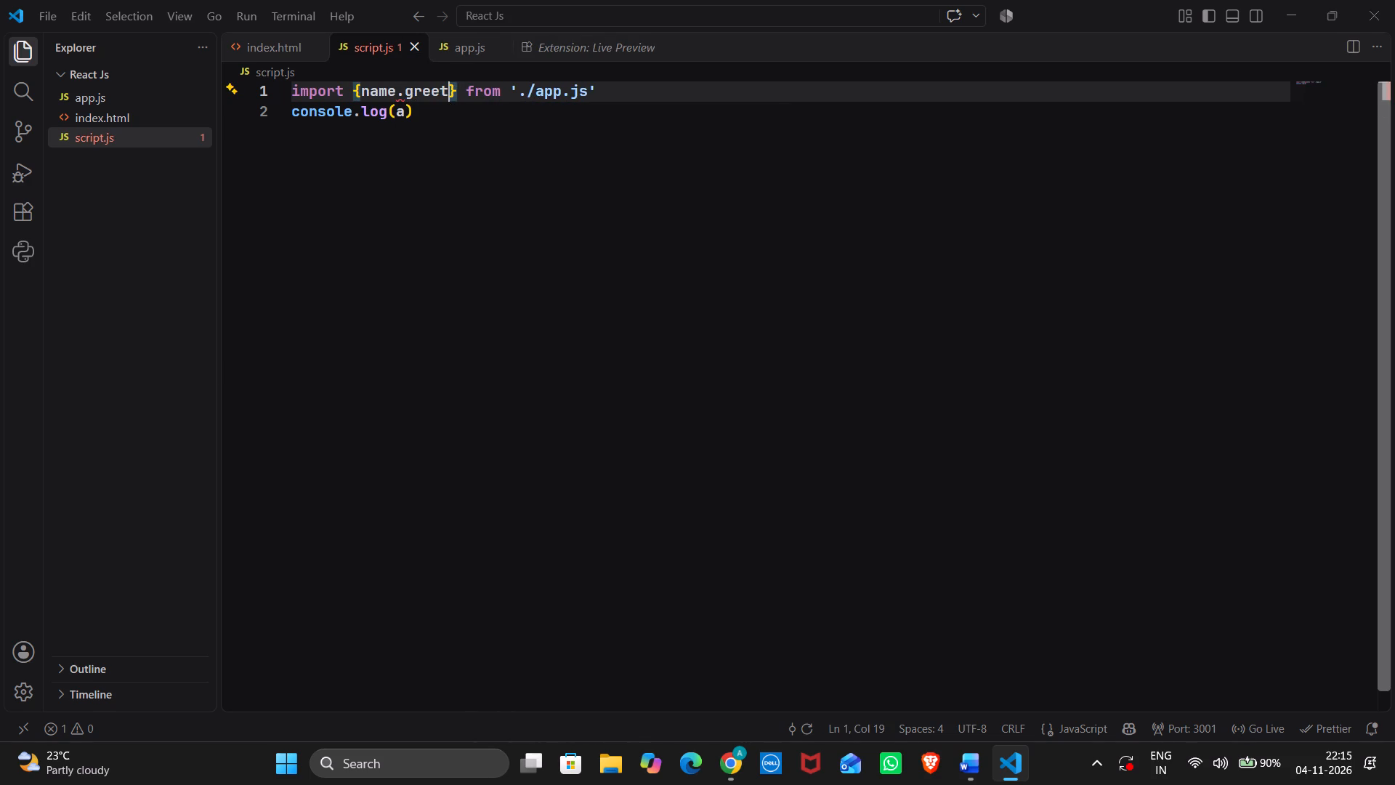
{"action": "key", "text": "BackSpace"}
{"action": "key", "text": "BackSpace"}
{"action": "key", "text": "BackSpace"}
{"action": "key", "text": "BackSpace"}
{"action": "key", "text": "BackSpace"}
{"action": "key", "text": "BackSpace"}
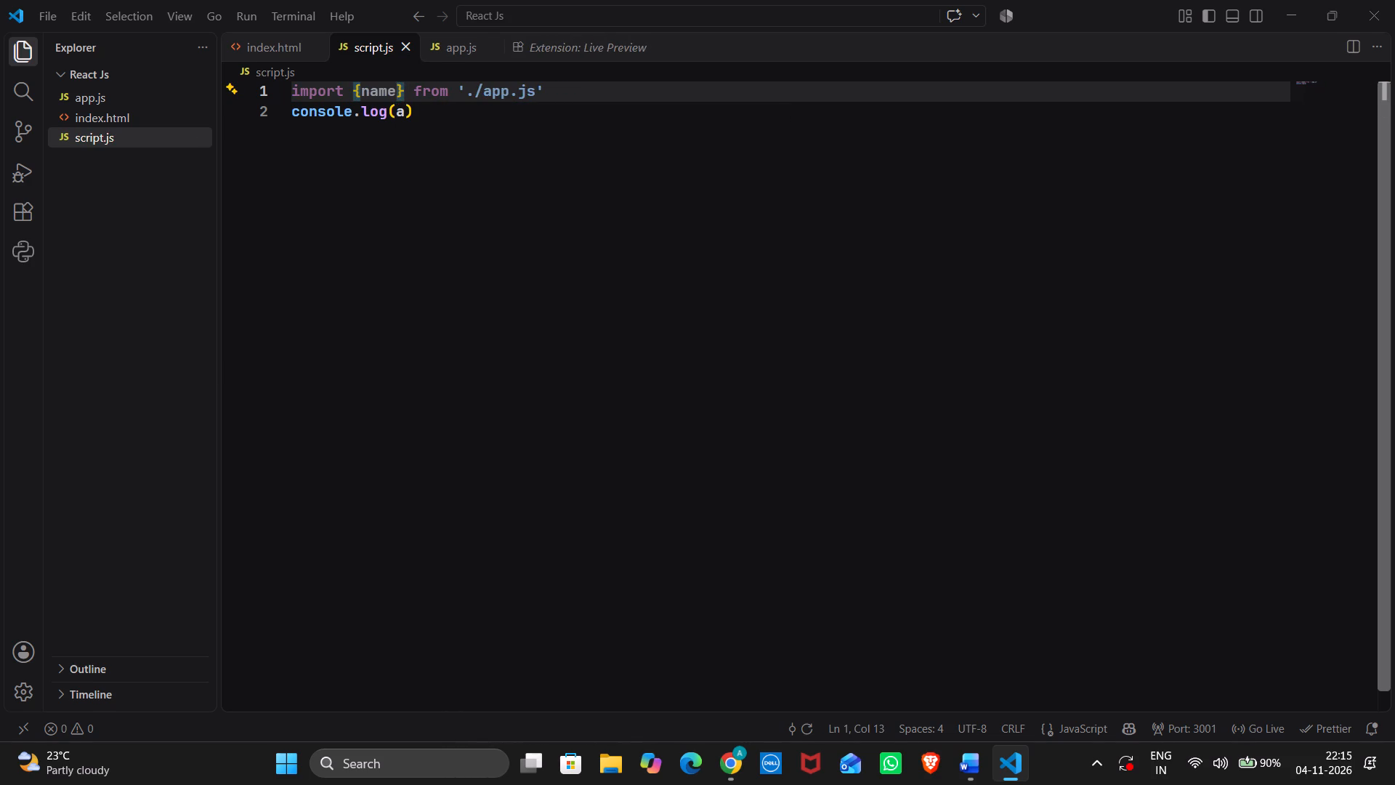
{"action": "type", "text": ",greet"}
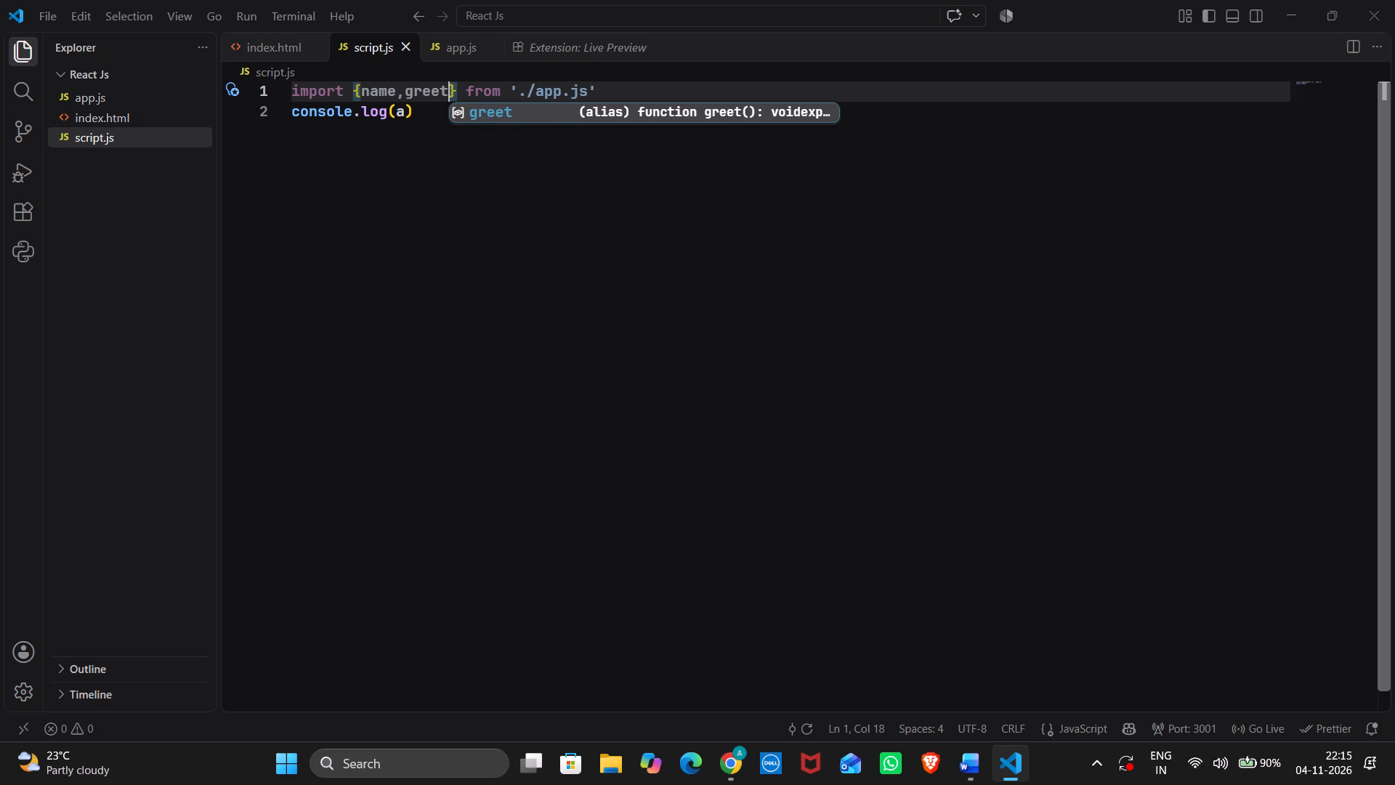
Delete the console.log(a) statement from line 2 of script.js.
{"action": "left_click", "coordinate": [413, 108]}
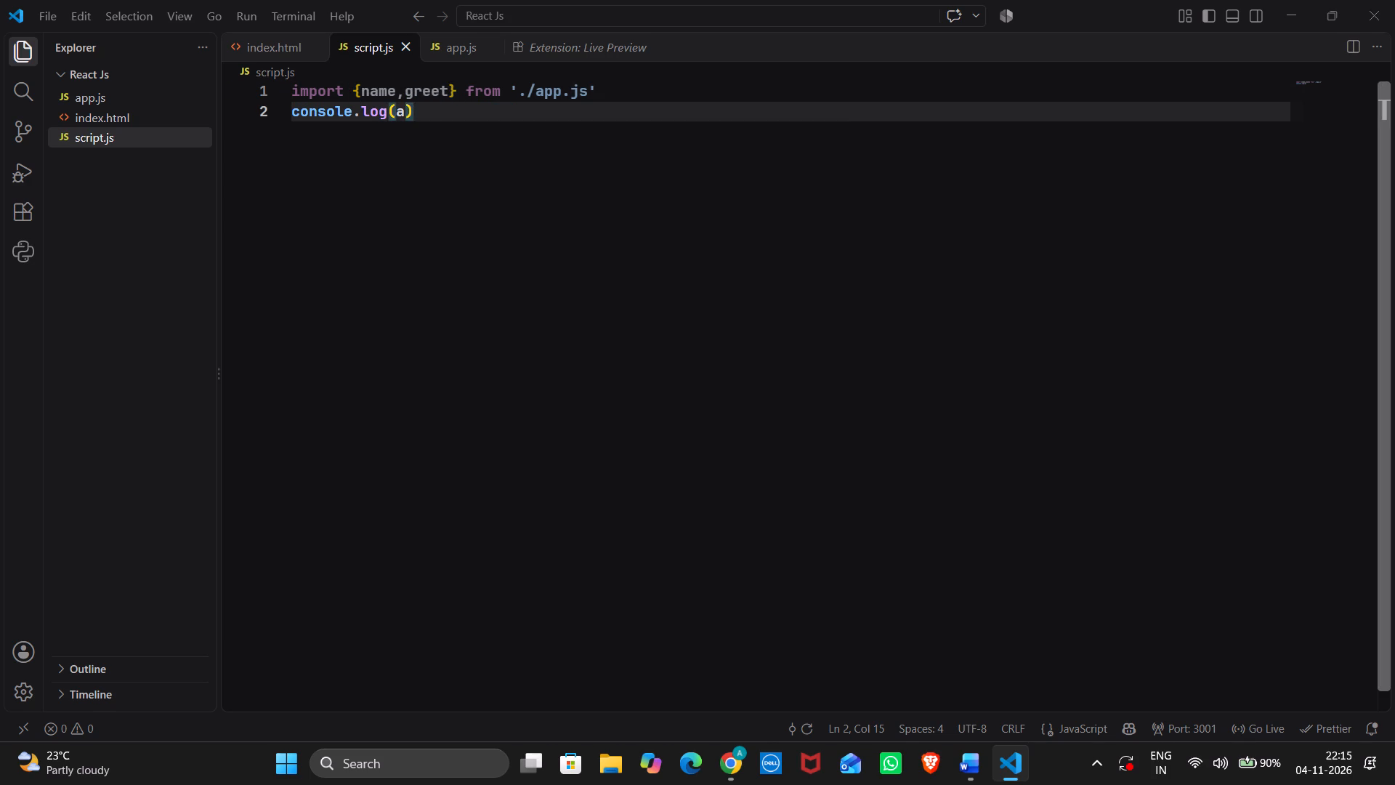
{"action": "left_click", "coordinate": [406, 111]}
{"action": "key", "text": "BackSpace"}
{"action": "key", "text": "BackSpace"}
{"action": "key", "text": "BackSpace"}
{"action": "key", "text": "BackSpace"}
{"action": "key", "text": "BackSpace"}
{"action": "key", "text": "BackSpace"}
{"action": "key", "text": "BackSpace"}
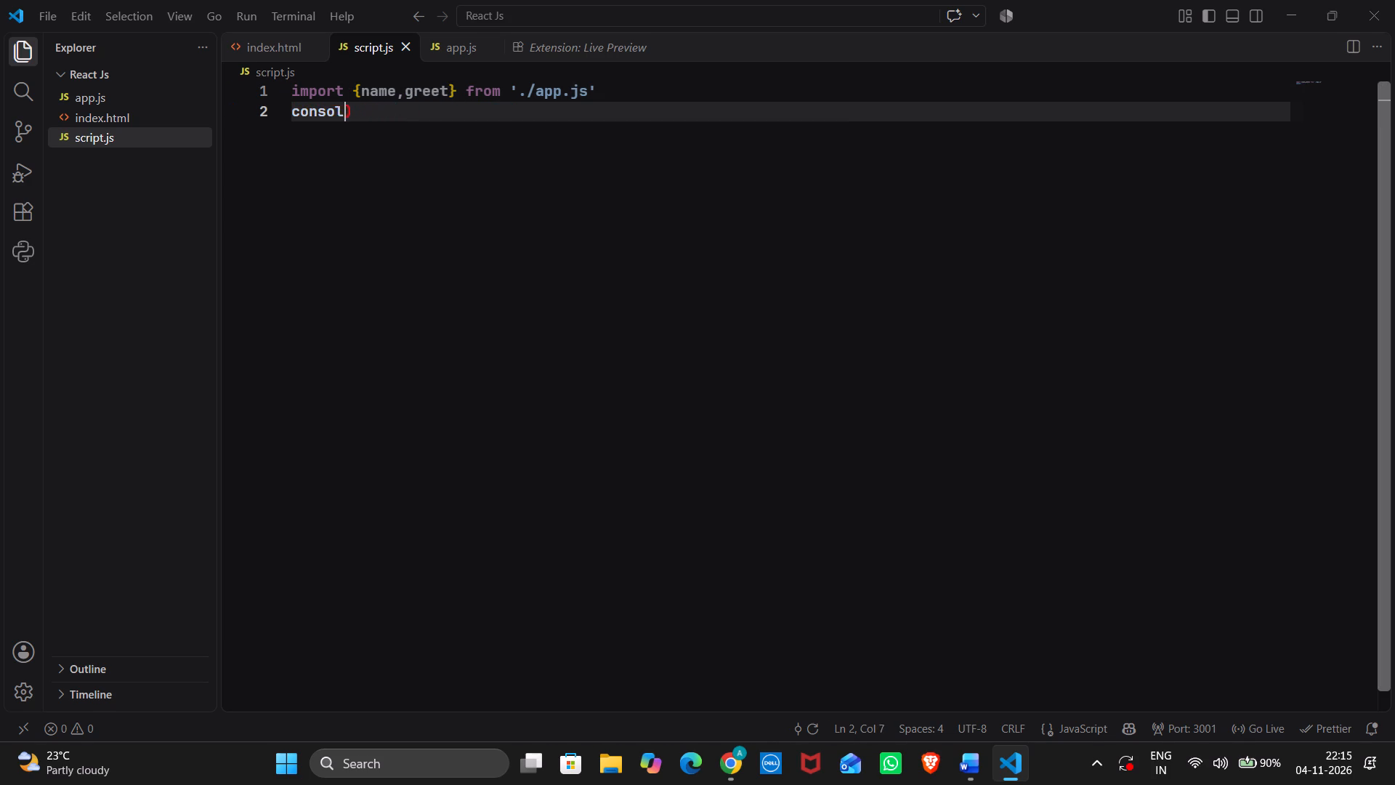
{"action": "key", "text": "BackSpace"}
{"action": "key", "text": "BackSpace"}
{"action": "key", "text": "BackSpace"}
{"action": "key", "text": "BackSpace"}
{"action": "key", "text": "BackSpace"}
{"action": "key", "text": "BackSpace"}
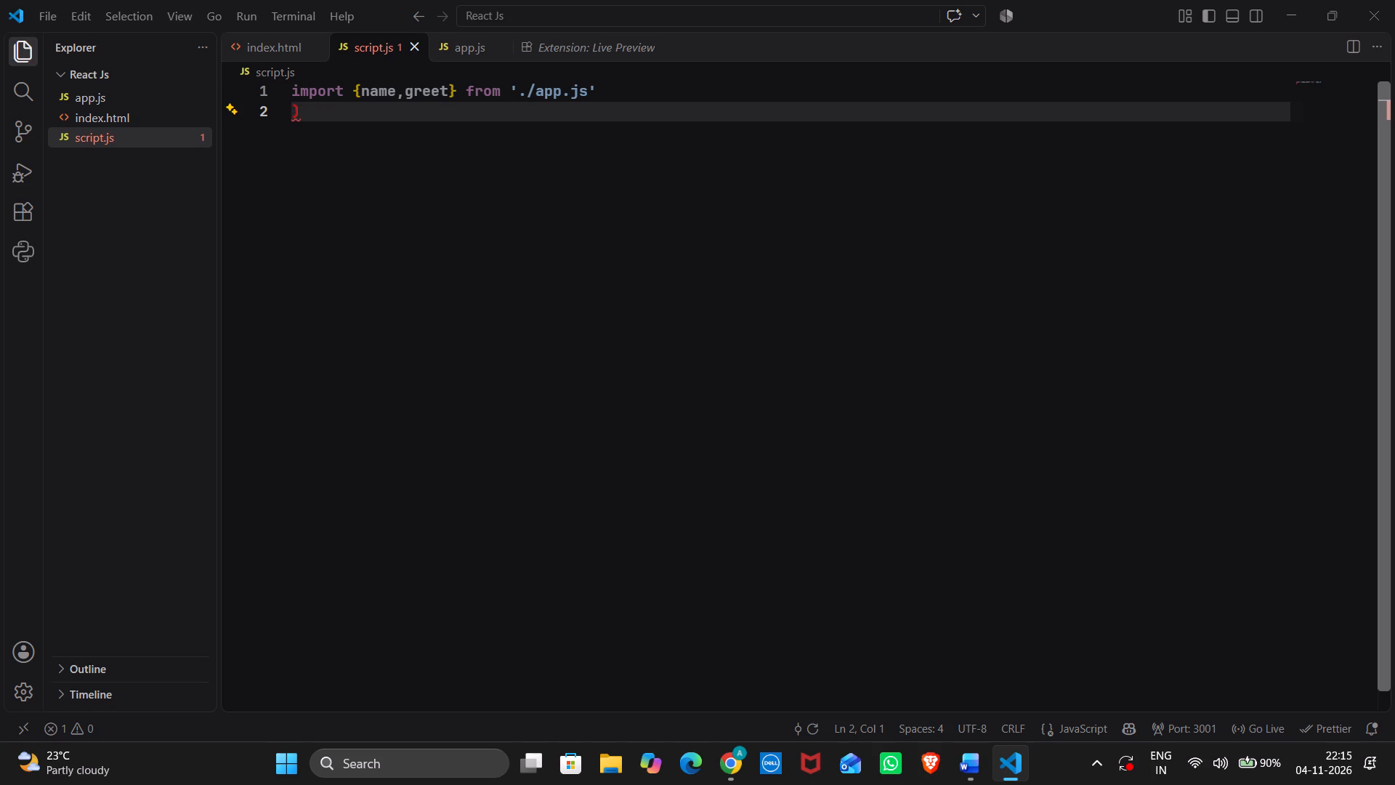
{"action": "key", "text": "Right"}
{"action": "key", "text": "BackSpace"}
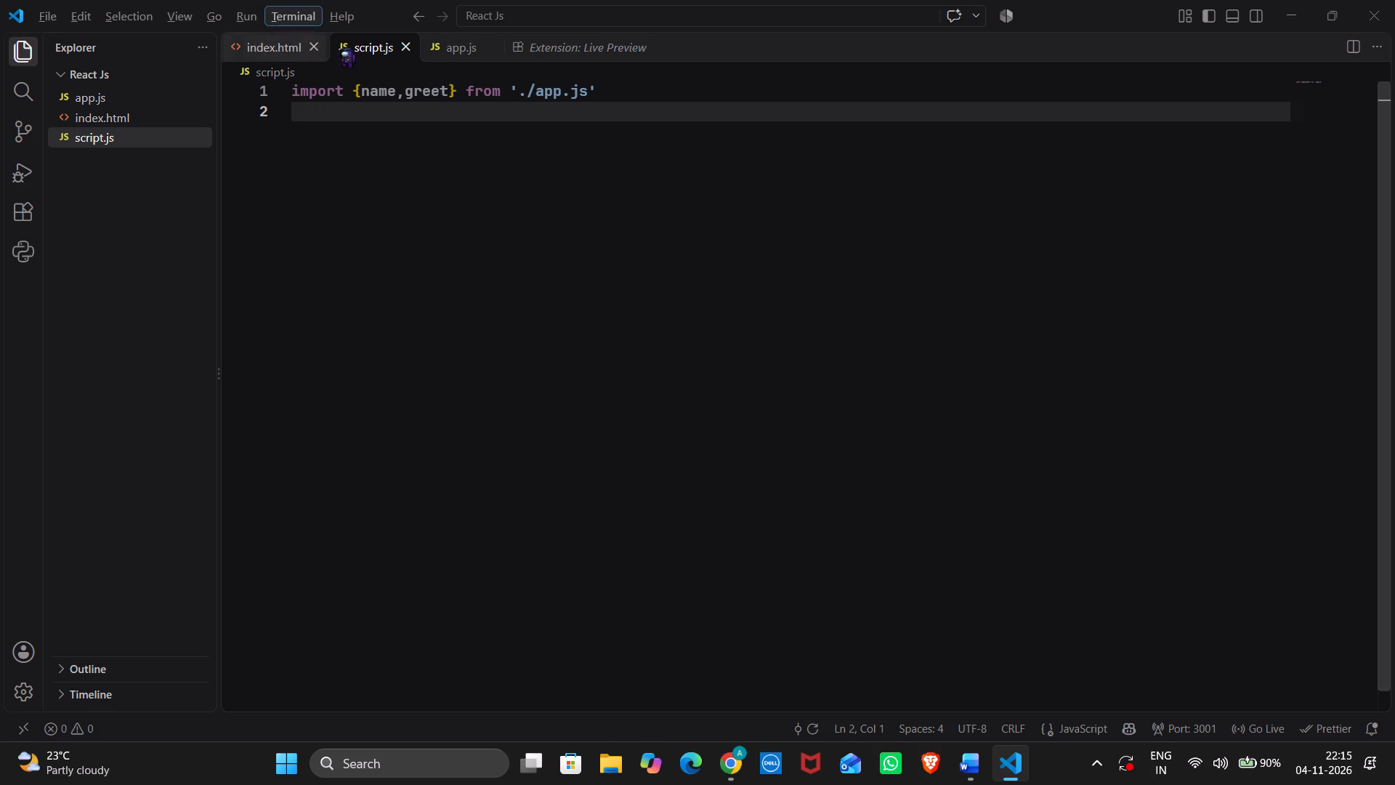
Check the exports in app.js, then add a greet() call and console.log(name) below the import in script.js.
{"action": "left_click", "coordinate": [464, 46]}
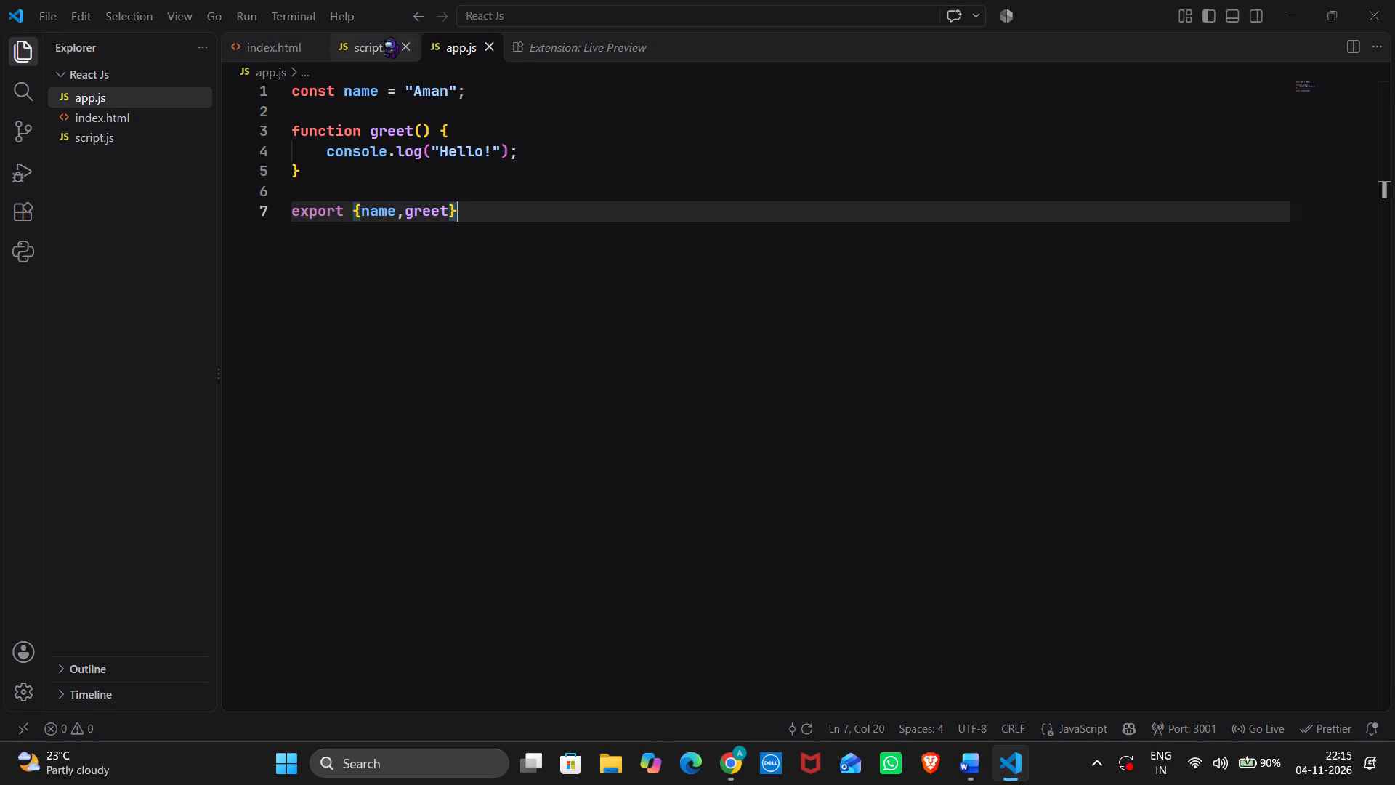
{"action": "left_click", "coordinate": [379, 43]}
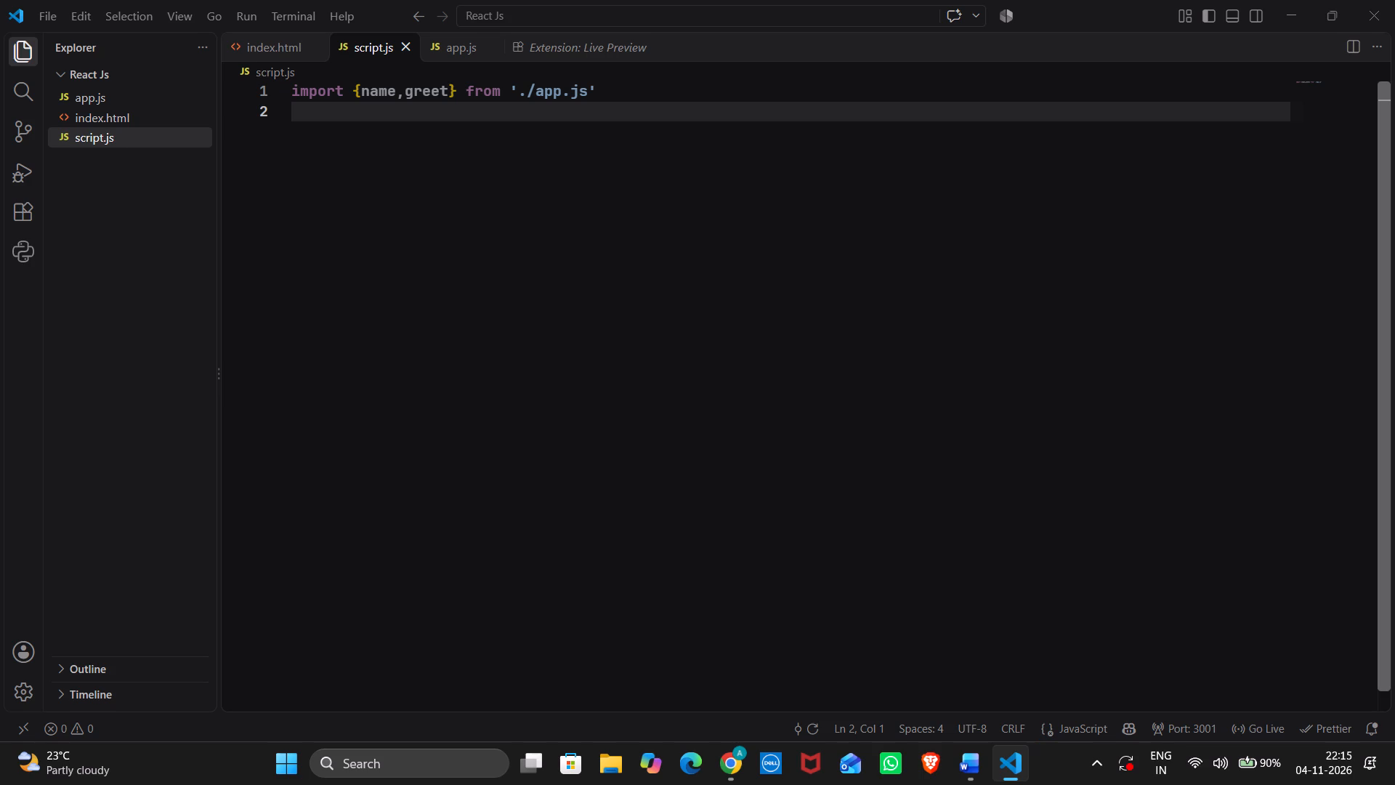
{"action": "left_click", "coordinate": [442, 56]}
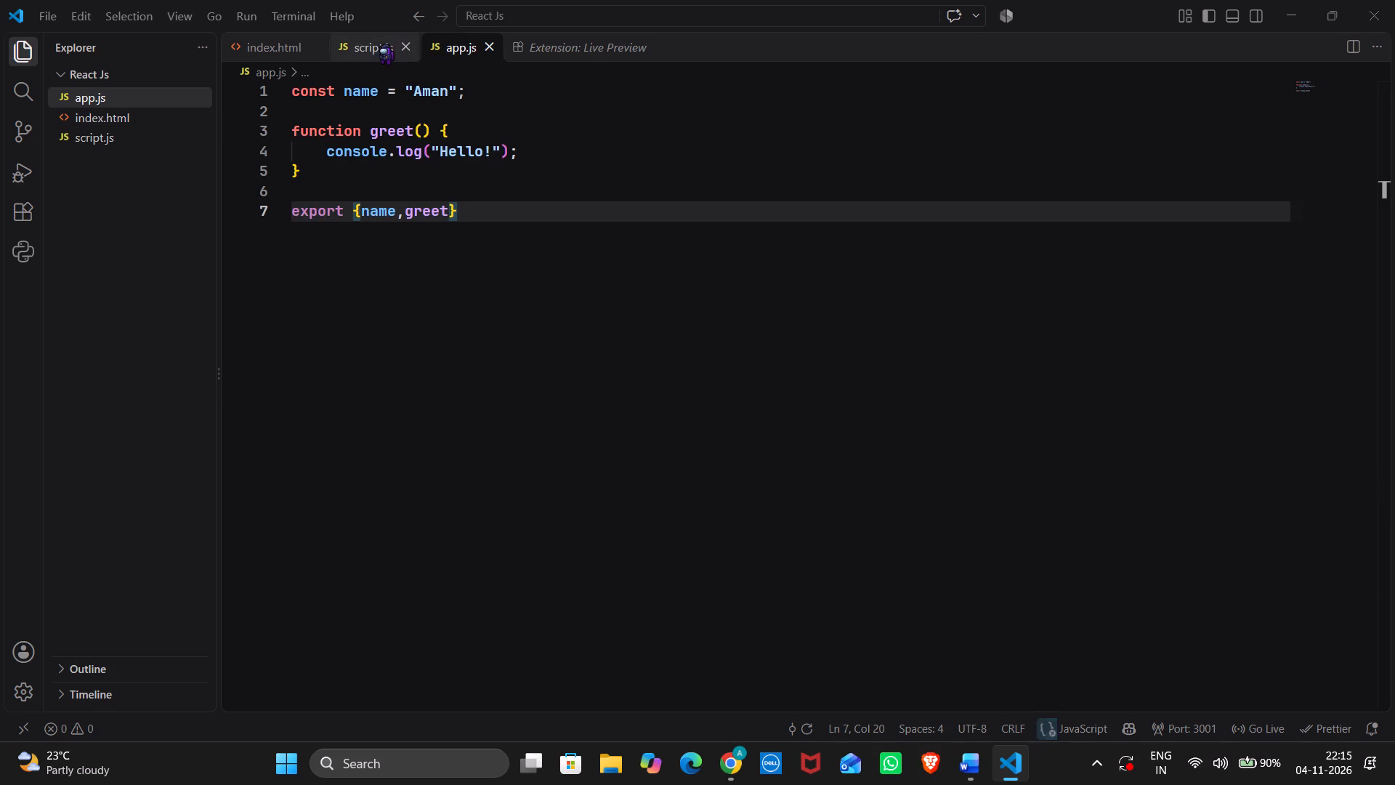
{"action": "left_click", "coordinate": [383, 44]}
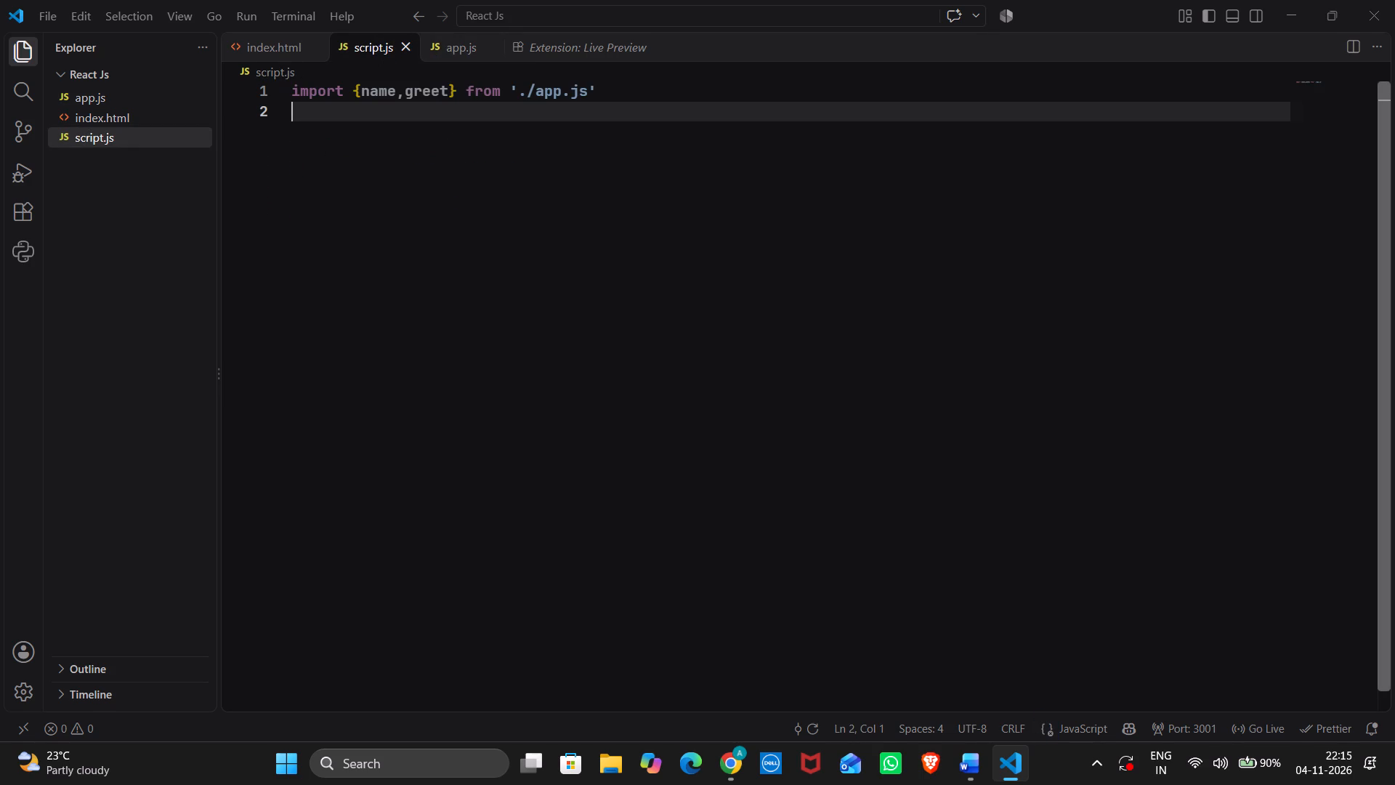
{"action": "type", "text": "greet"}
{"action": "type", "text": "()"}
{"action": "key", "text": "Return"}
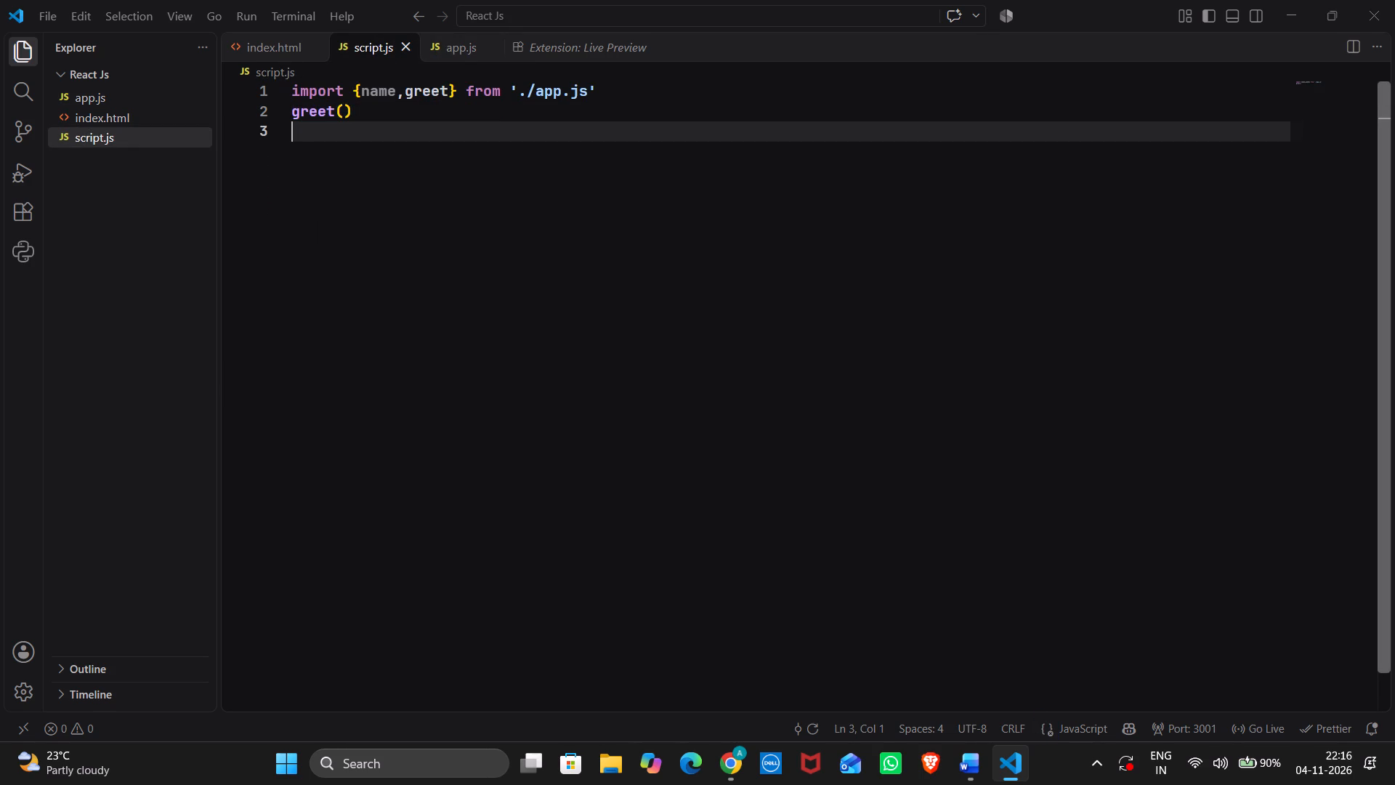
{"action": "type", "text": "console.log"}
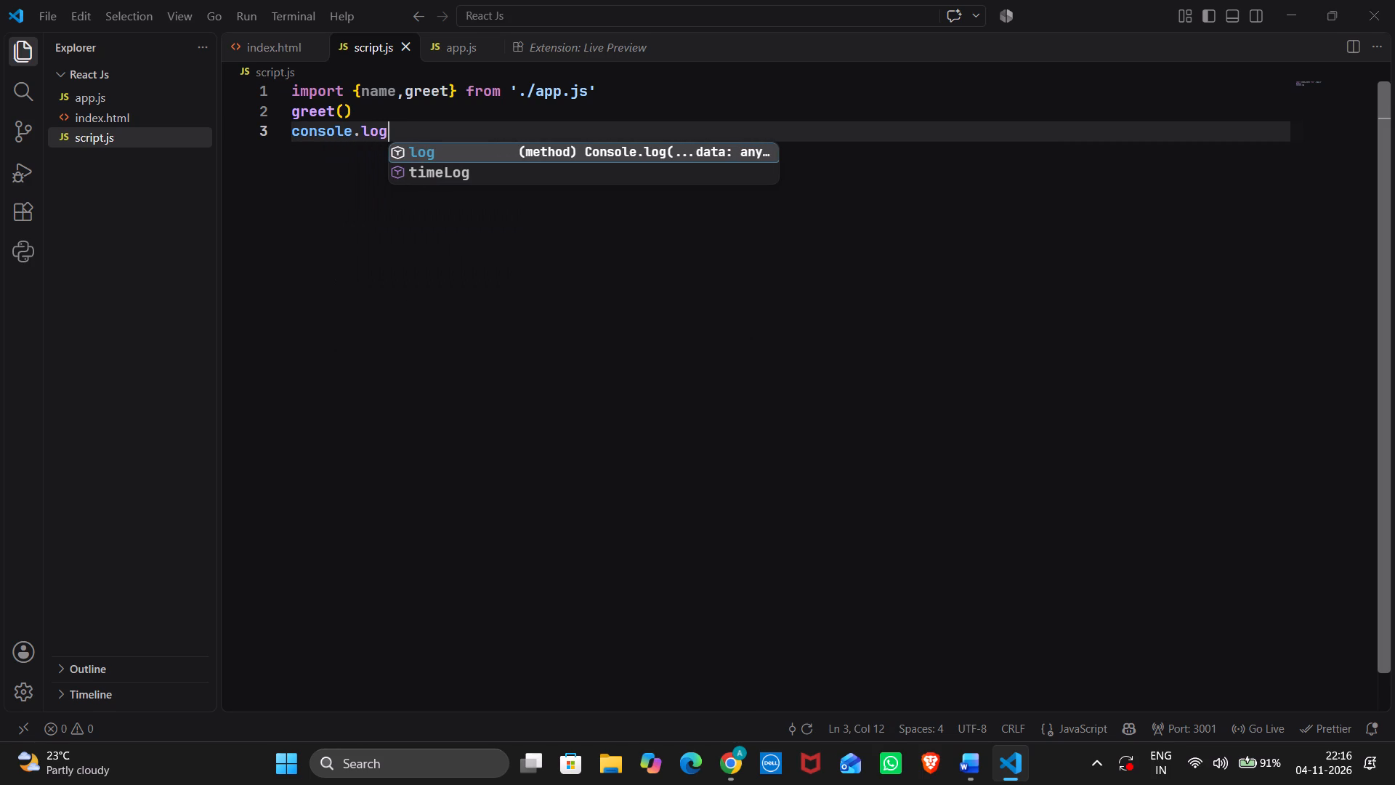
{"action": "key", "text": "shift+parenleft"}
{"action": "type", "text": "name"}
{"action": "key", "text": "alt+Tab"}
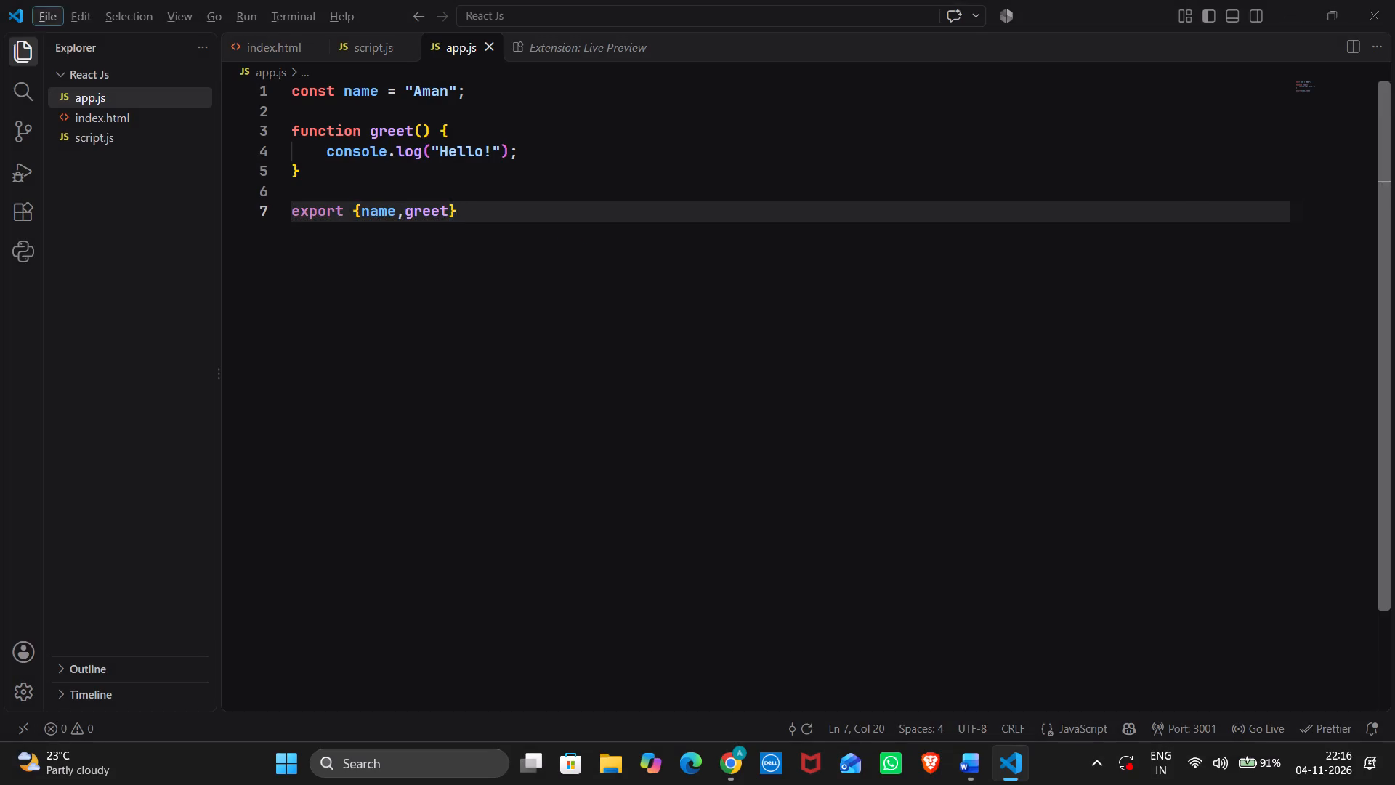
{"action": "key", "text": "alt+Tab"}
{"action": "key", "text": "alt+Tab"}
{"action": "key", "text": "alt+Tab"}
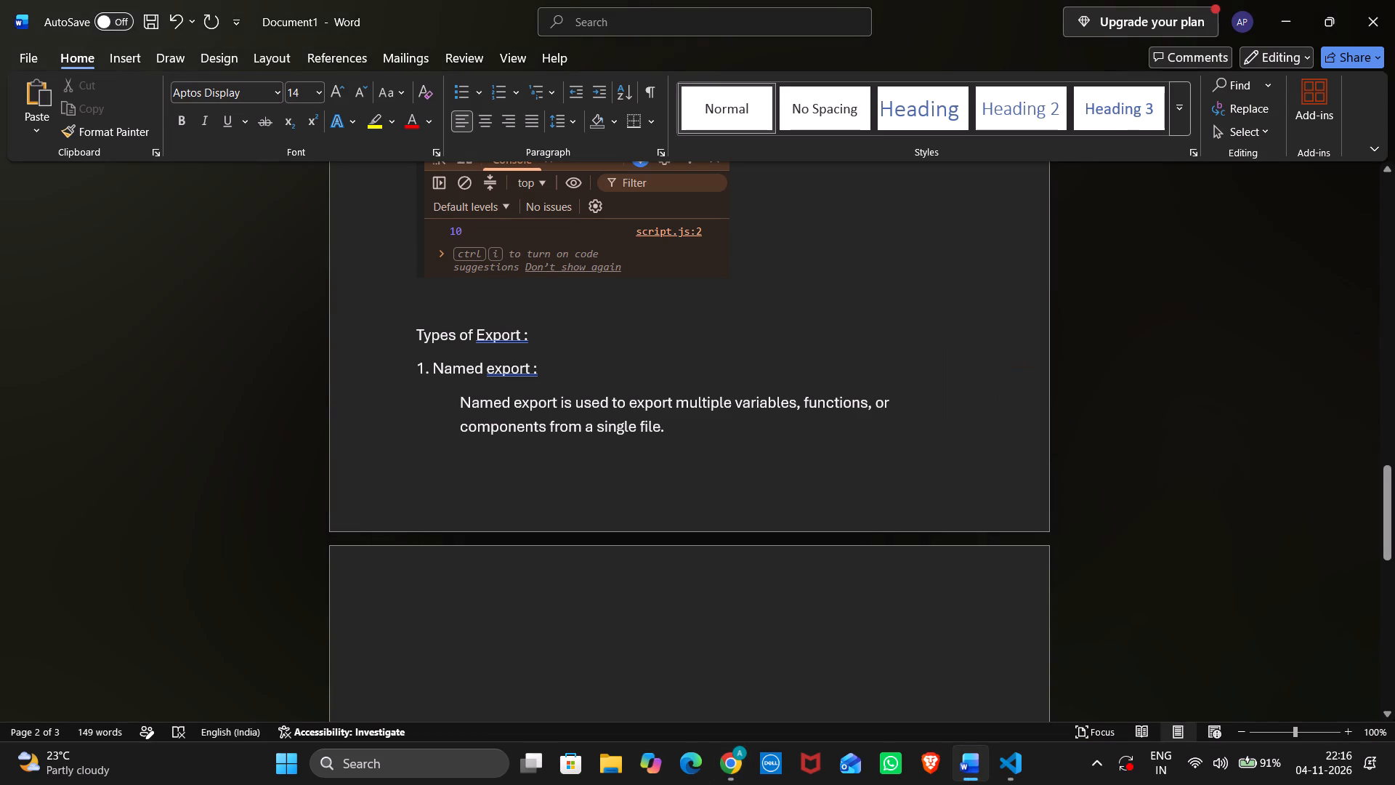
{"action": "scroll", "coordinate": [666, 389], "scroll_direction": "down", "scroll_amount": 3}
{"action": "left_click", "coordinate": [576, 474]}
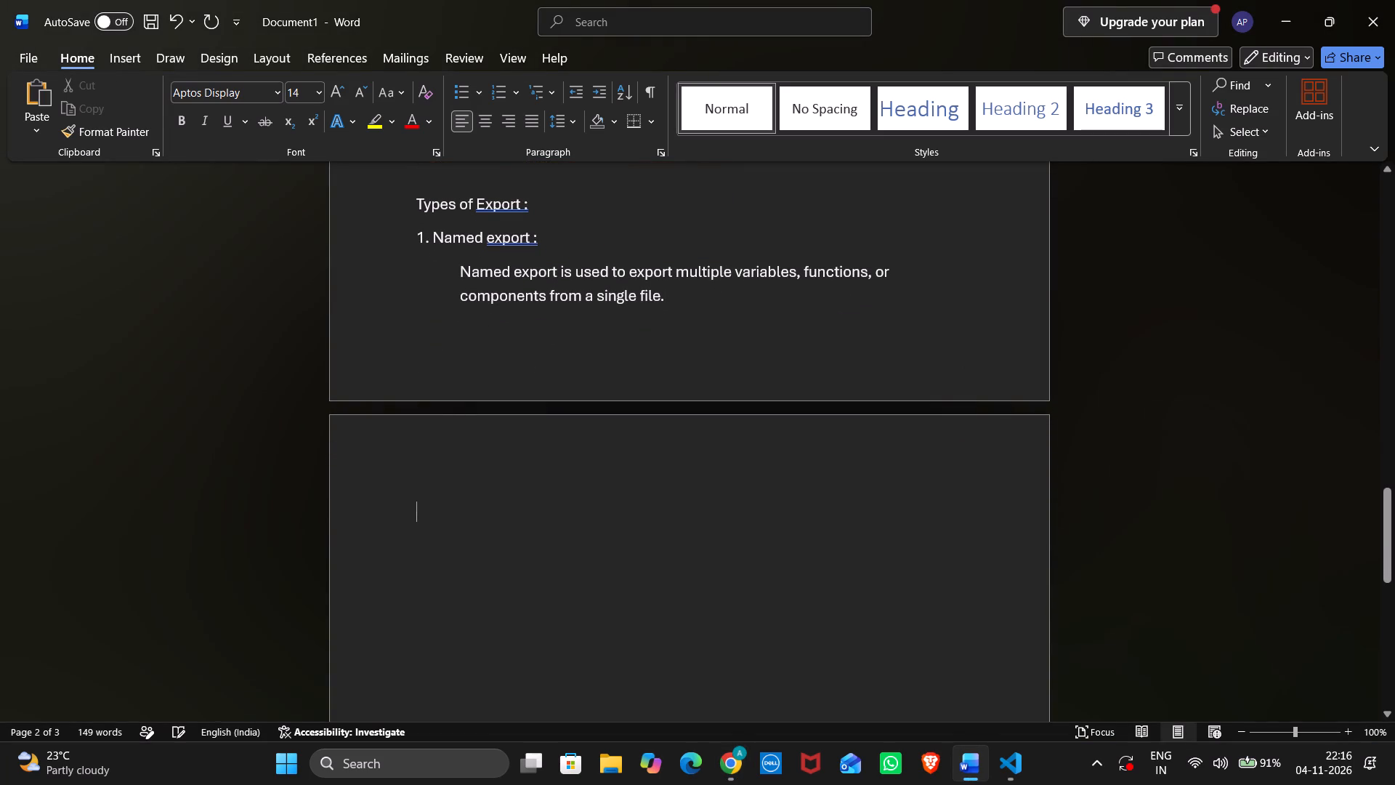
{"action": "key", "text": "ctrl+v"}
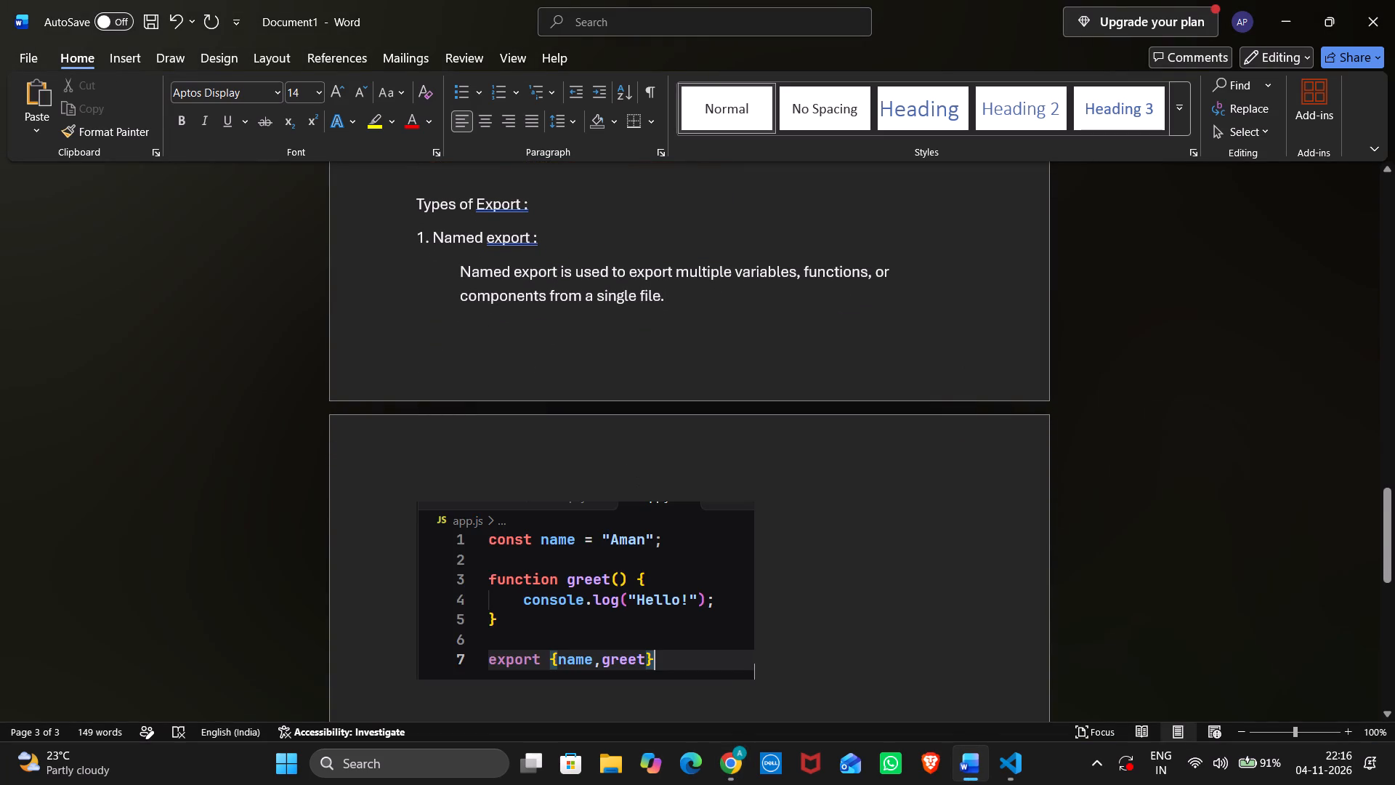
Shrink the pasted app.js code picture proportionally to roughly three quarters of its width.
{"action": "scroll", "coordinate": [652, 480], "scroll_direction": "down", "scroll_amount": 5}
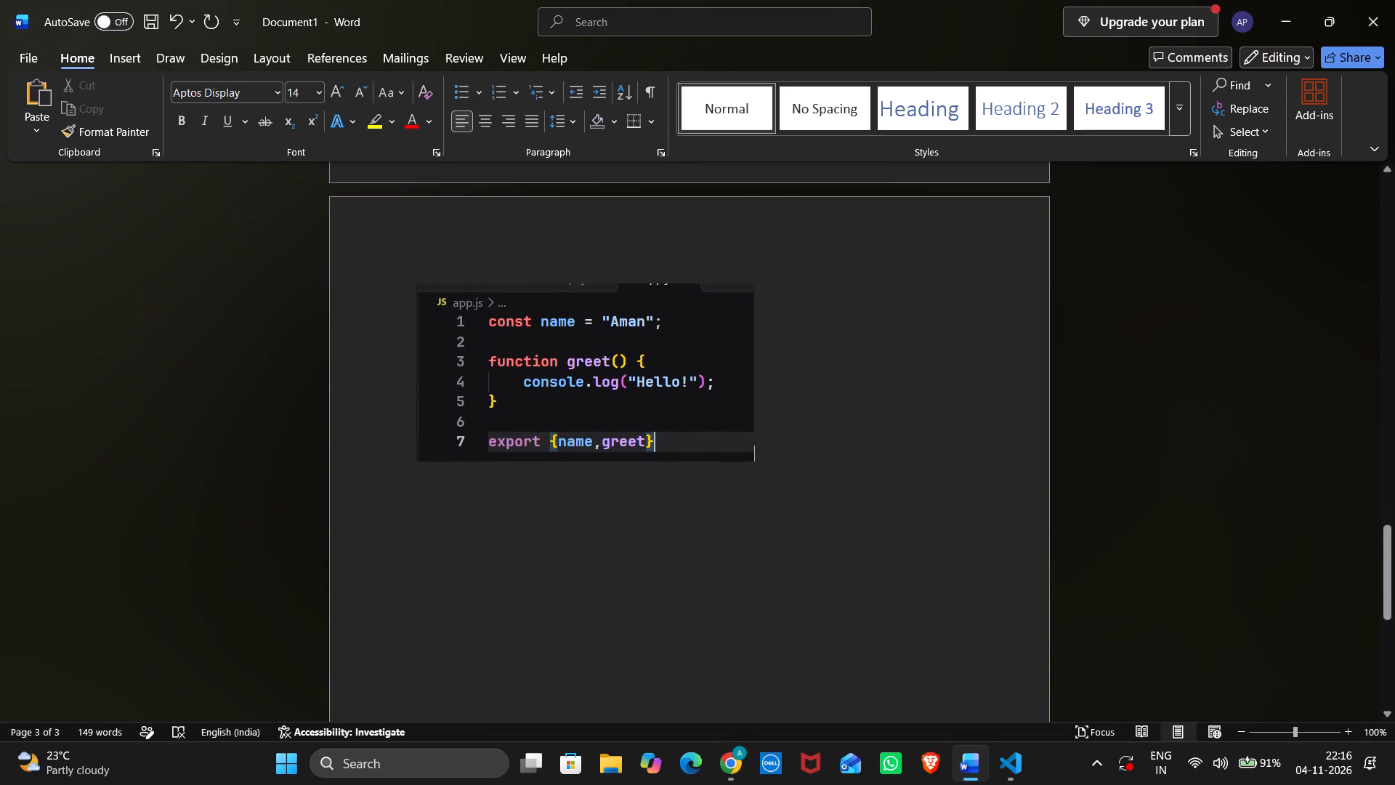
{"action": "left_click", "coordinate": [612, 422]}
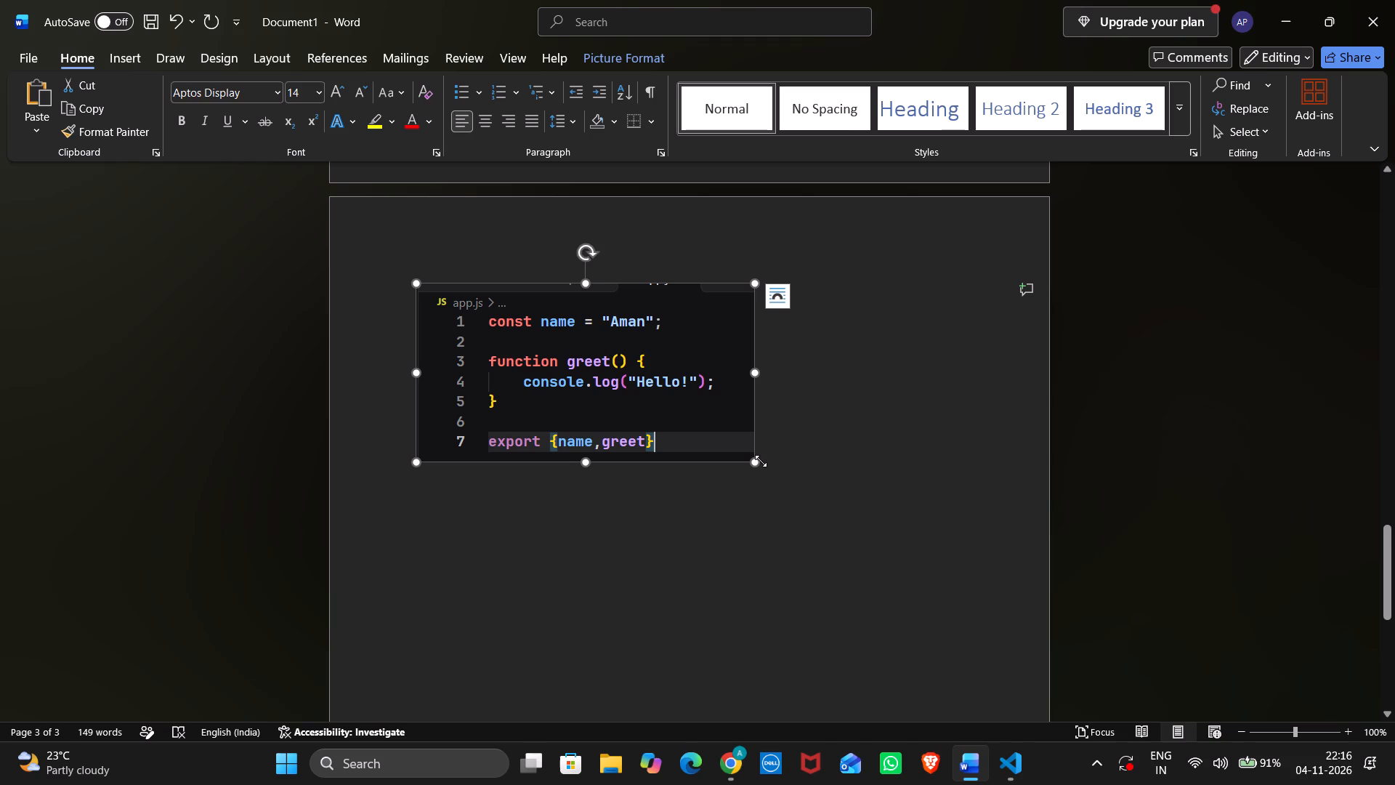
{"action": "left_click_drag", "start_coordinate": [759, 461], "coordinate": [684, 432]}
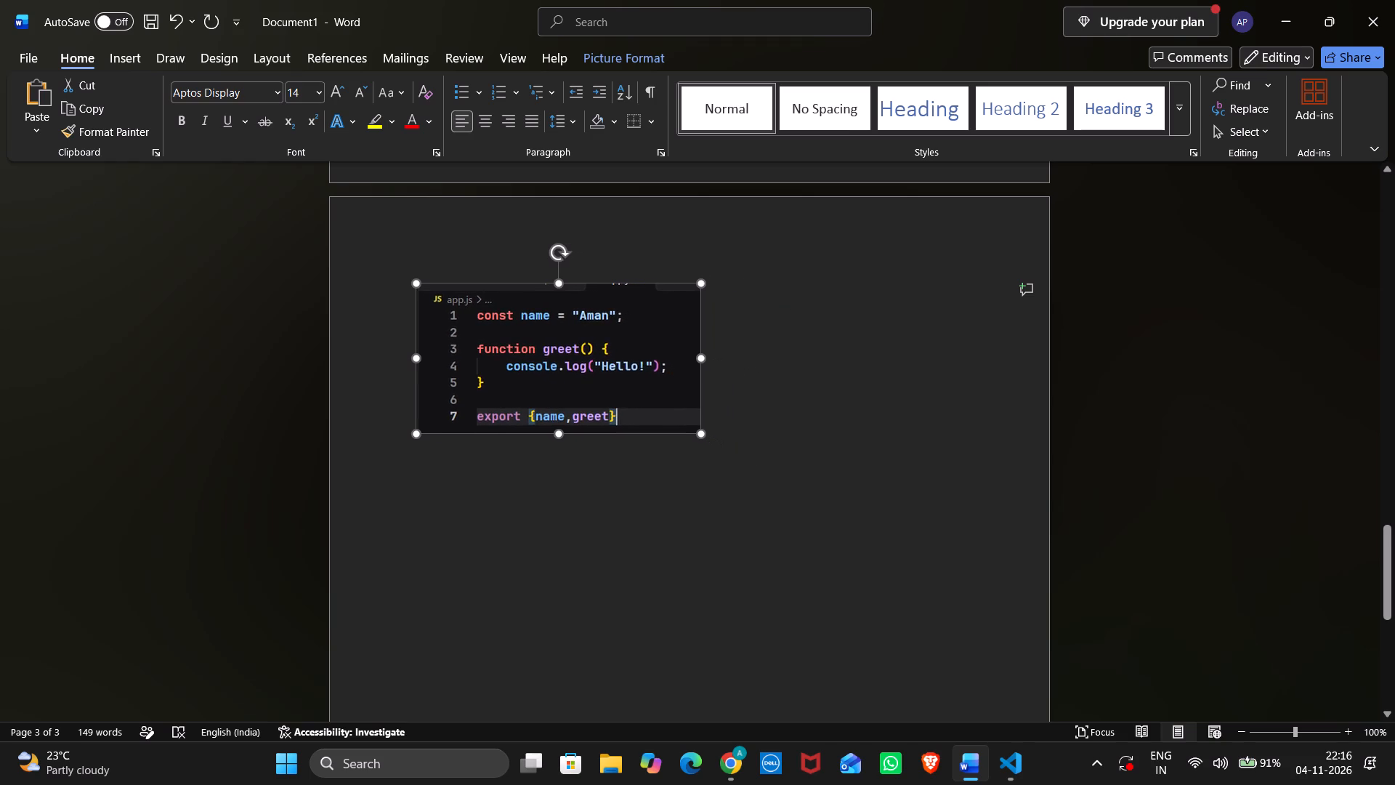
{"action": "left_click_drag", "start_coordinate": [684, 432], "coordinate": [651, 422]}
{"action": "left_click", "coordinate": [709, 459]}
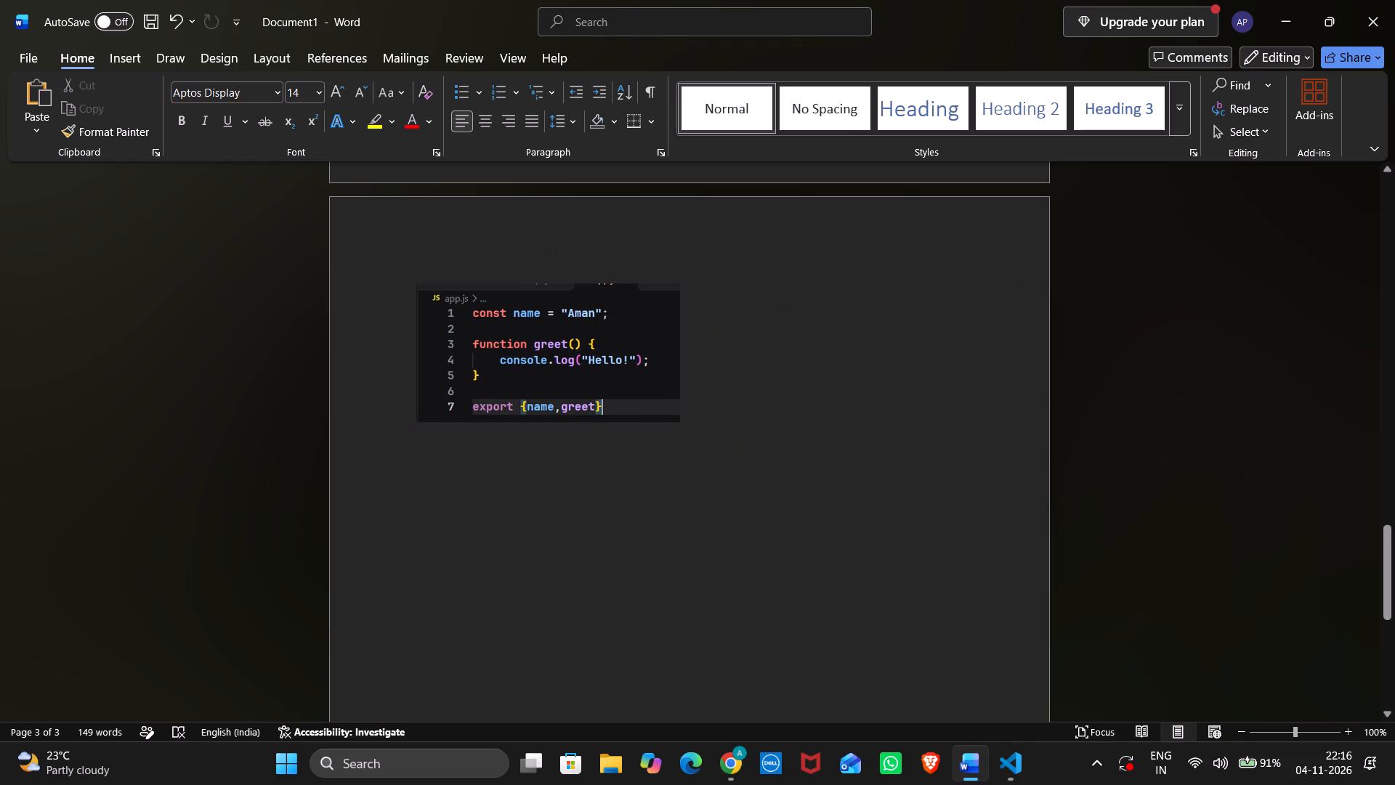
Capture a screen snip of the script.js code in Visual Studio Code and paste it in Word below the app.js picture.
{"action": "key", "text": "alt+Tab"}
{"action": "key", "text": "alt+Tab"}
{"action": "key", "text": "alt+Tab"}
{"action": "left_click", "coordinate": [497, 0]}
{"action": "left_click", "coordinate": [606, 3]}
{"action": "key", "text": "alt+Tab"}
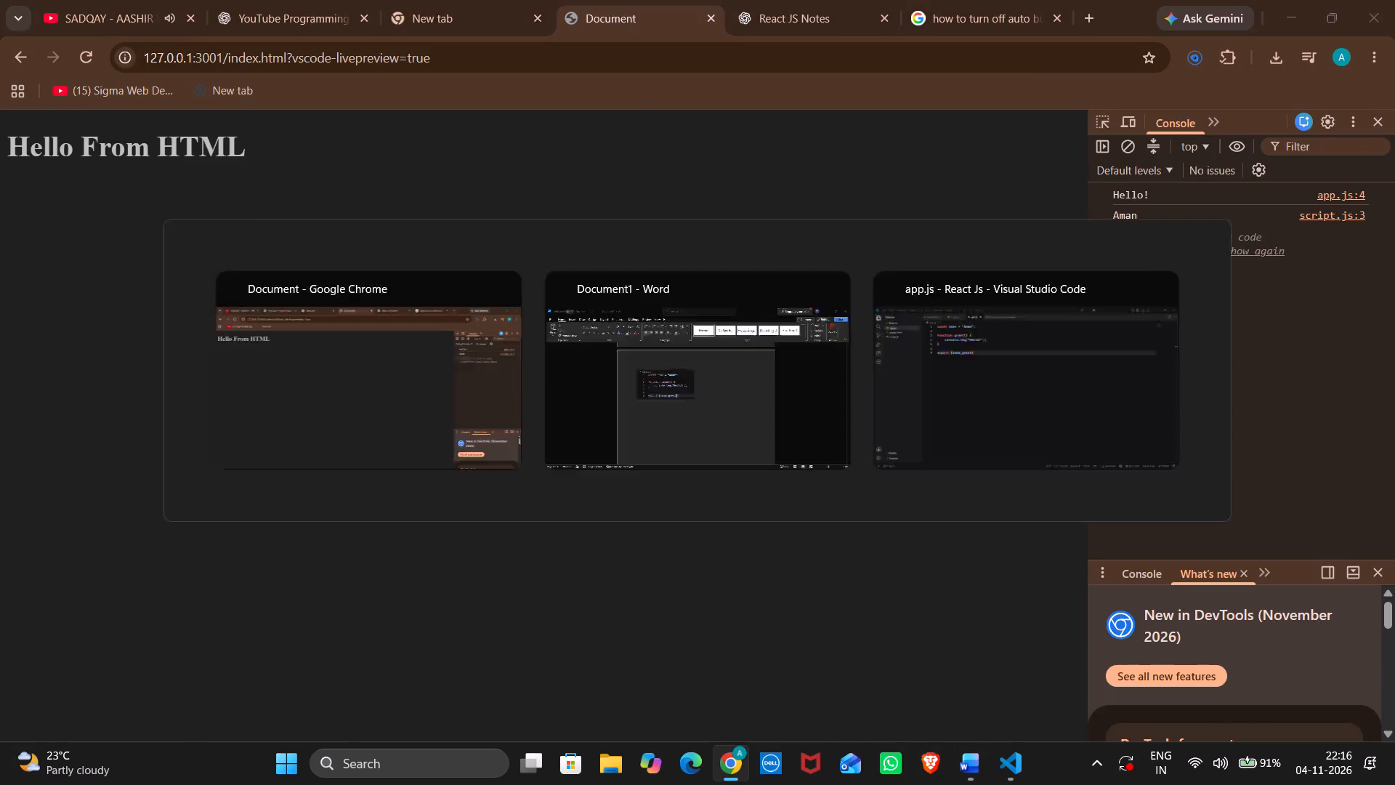
{"action": "key", "text": "alt+Tab"}
{"action": "key", "text": "alt+Tab"}
{"action": "left_click", "coordinate": [384, 54]}
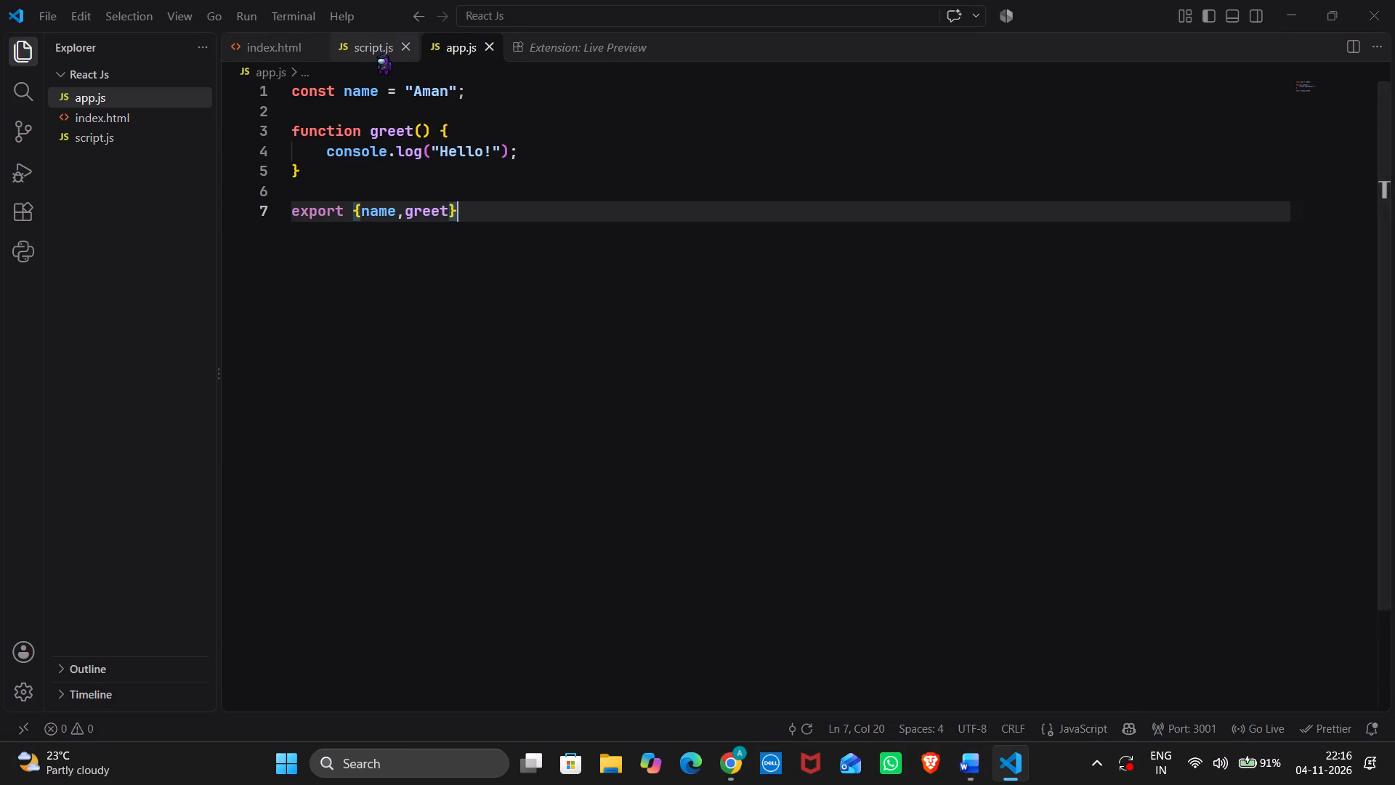
{"action": "key", "text": "shift+super+s"}
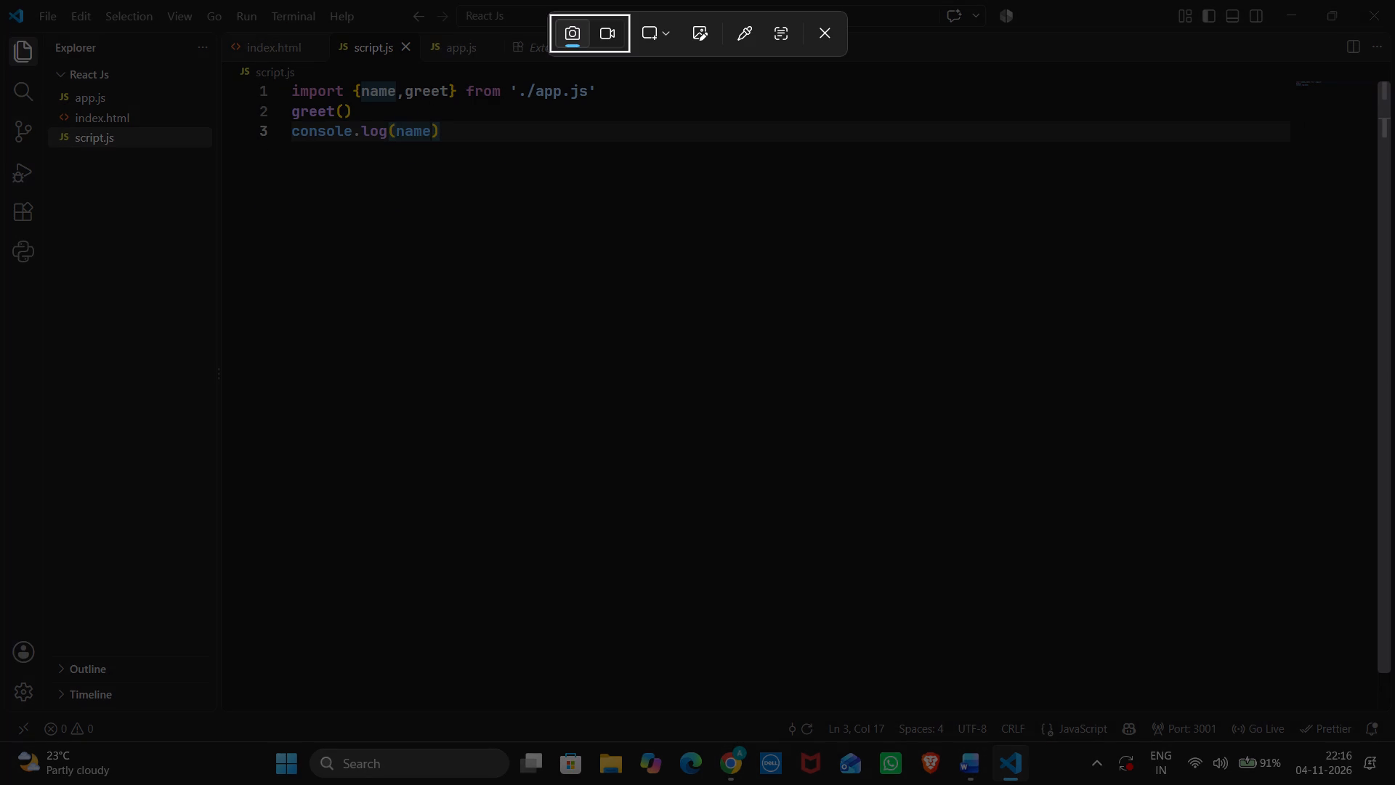
{"action": "left_click_drag", "start_coordinate": [228, 63], "coordinate": [631, 164]}
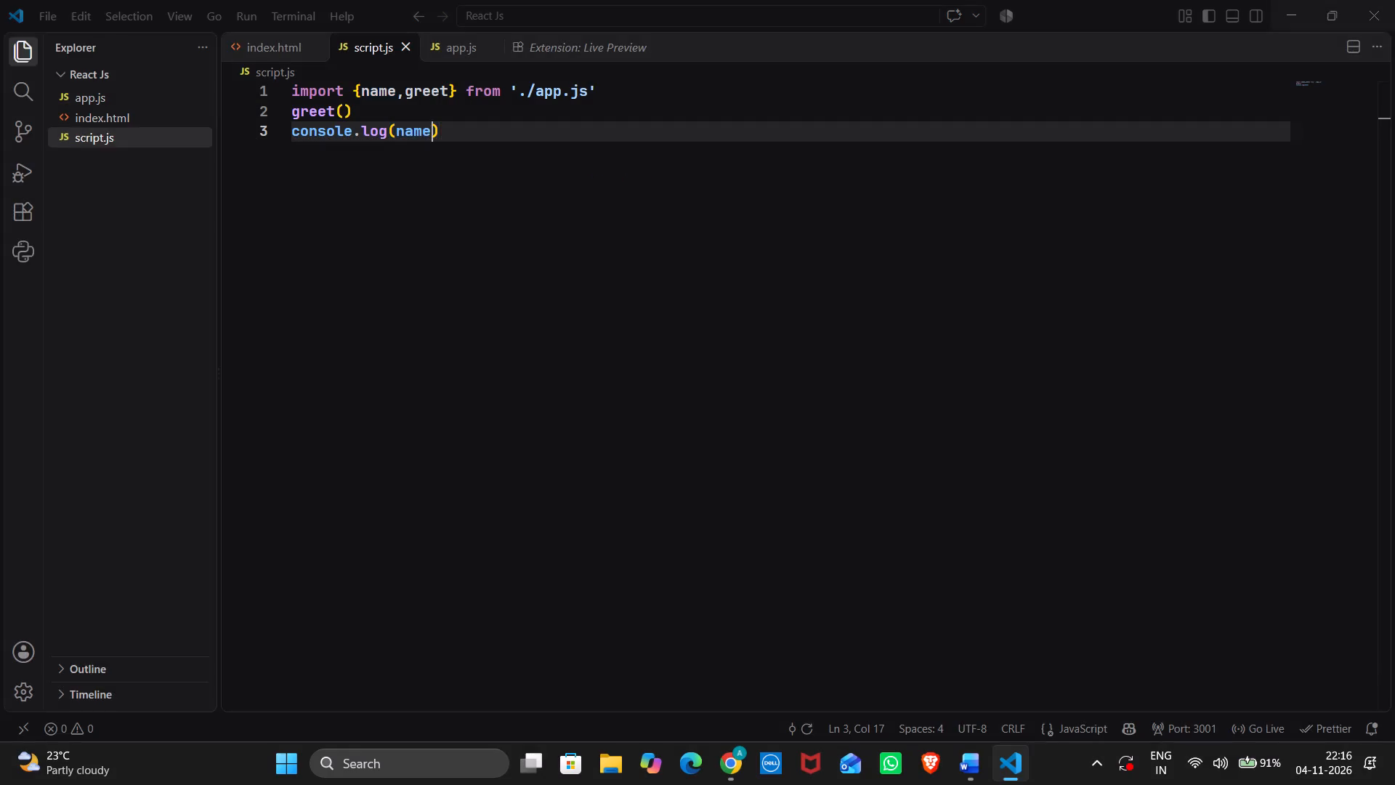
{"action": "key", "text": "alt+Tab"}
{"action": "key", "text": "ctrl+v"}
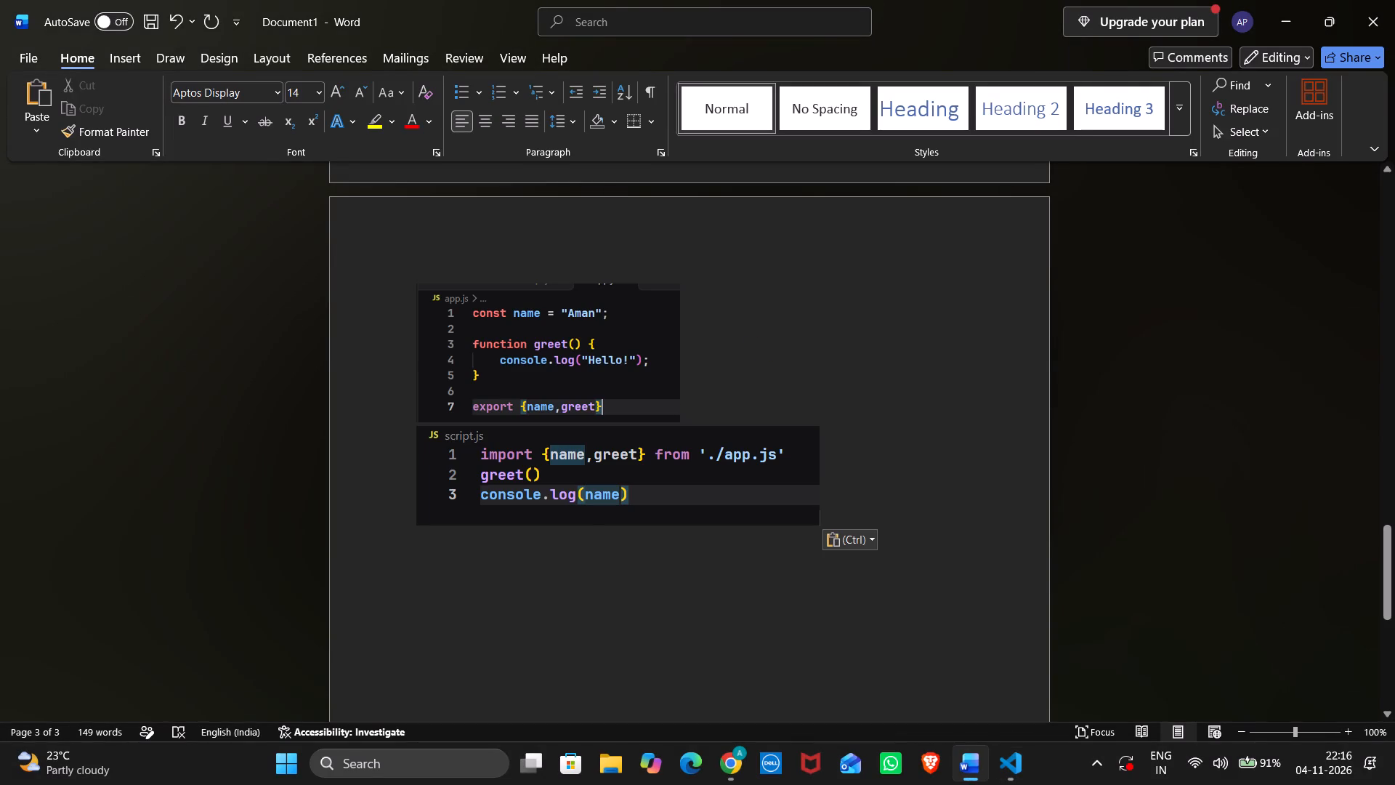
Add the label "Output:" below the script.js picture and paste a snip of Chrome's live preview console output beneath it.
{"action": "key", "text": "Return"}
{"action": "type", "text": "Output:"}
{"action": "key", "text": "alt+Tab"}
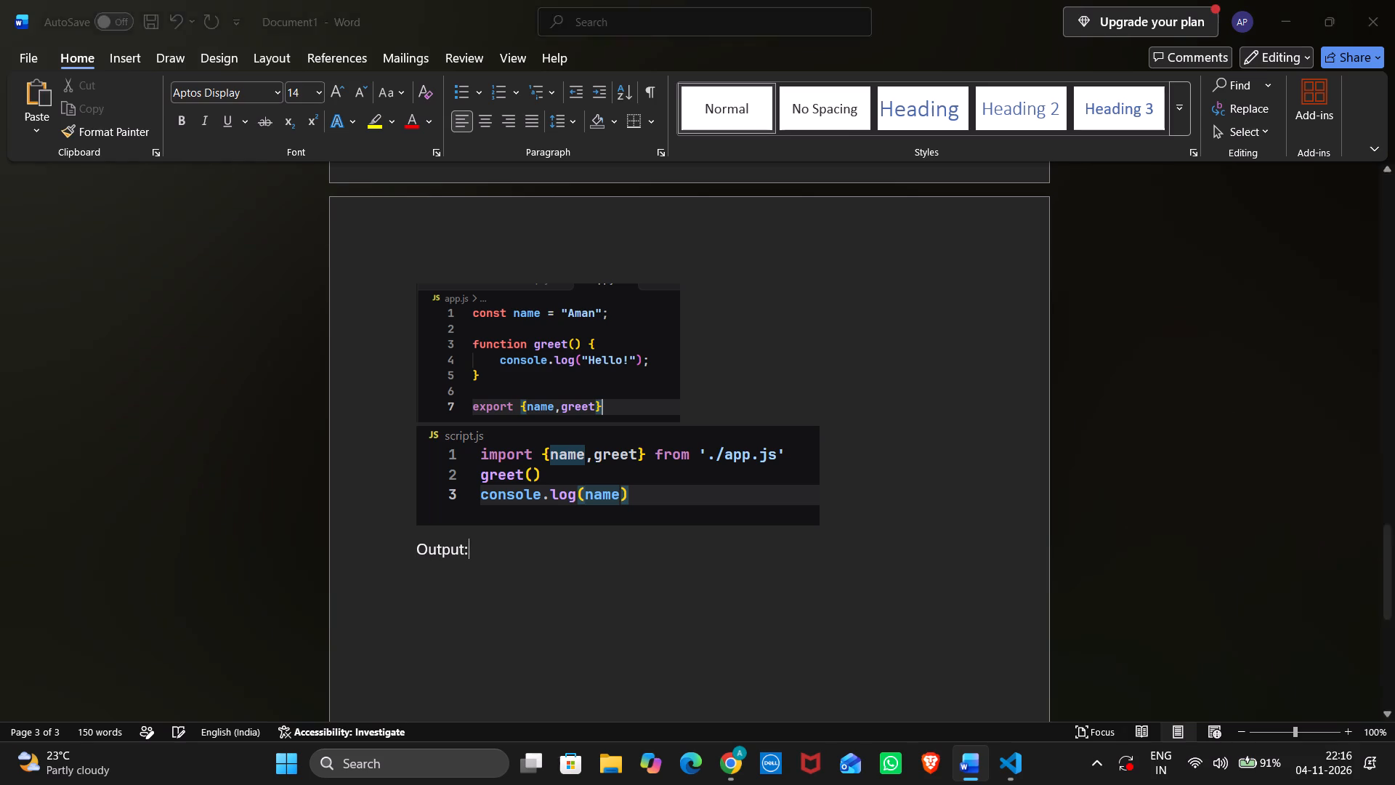
{"action": "key", "text": "alt+Tab"}
{"action": "key", "text": "alt+Tab"}
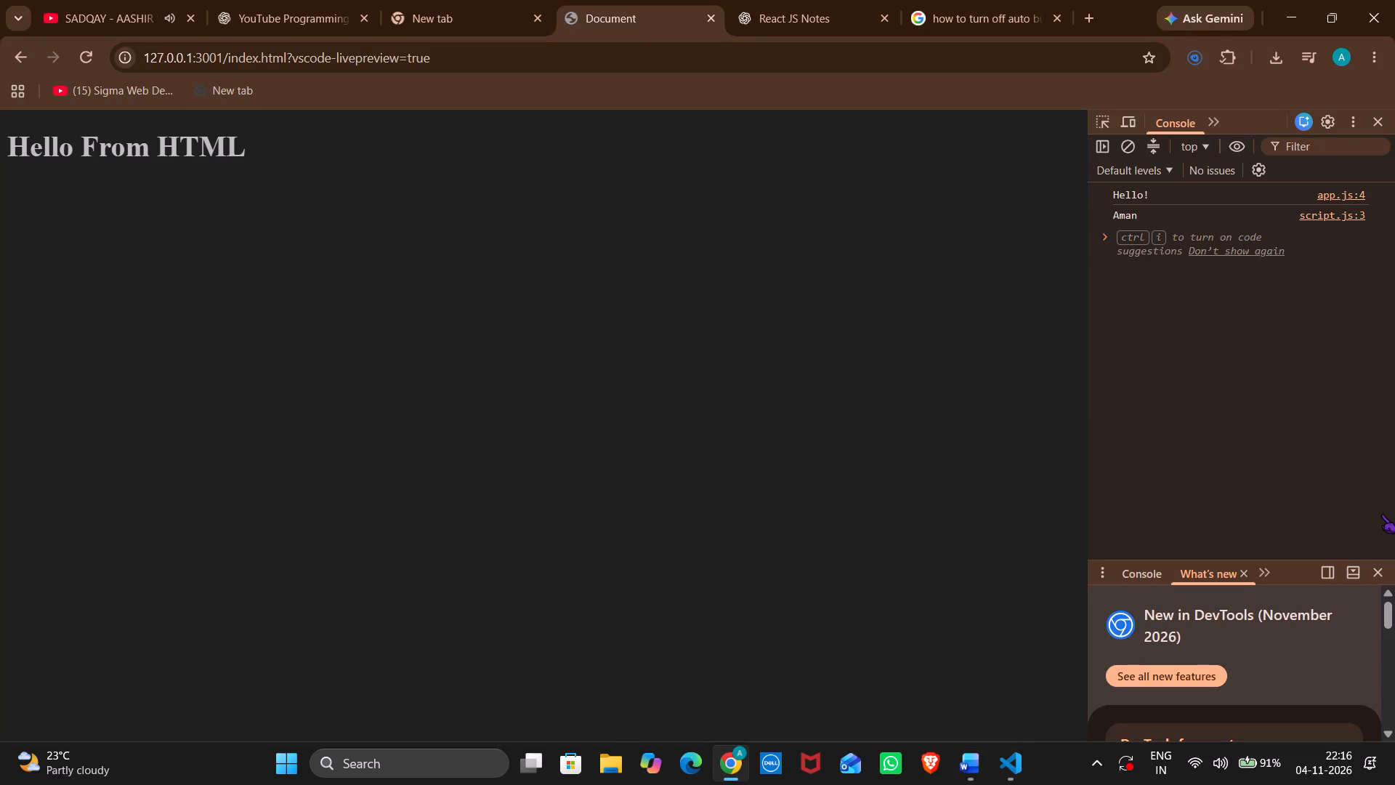
{"action": "key", "text": "shift+super+s"}
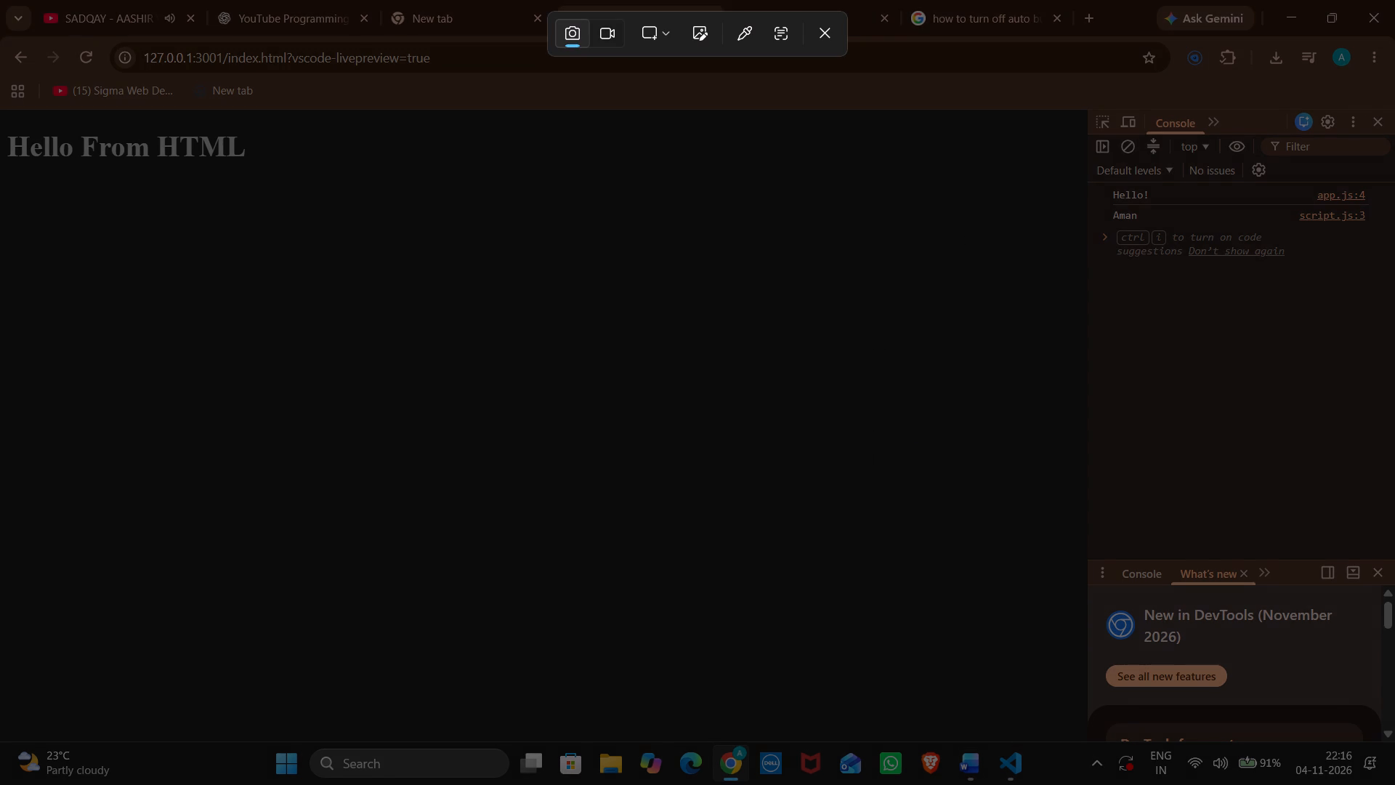
{"action": "left_click_drag", "start_coordinate": [1088, 110], "coordinate": [1365, 233]}
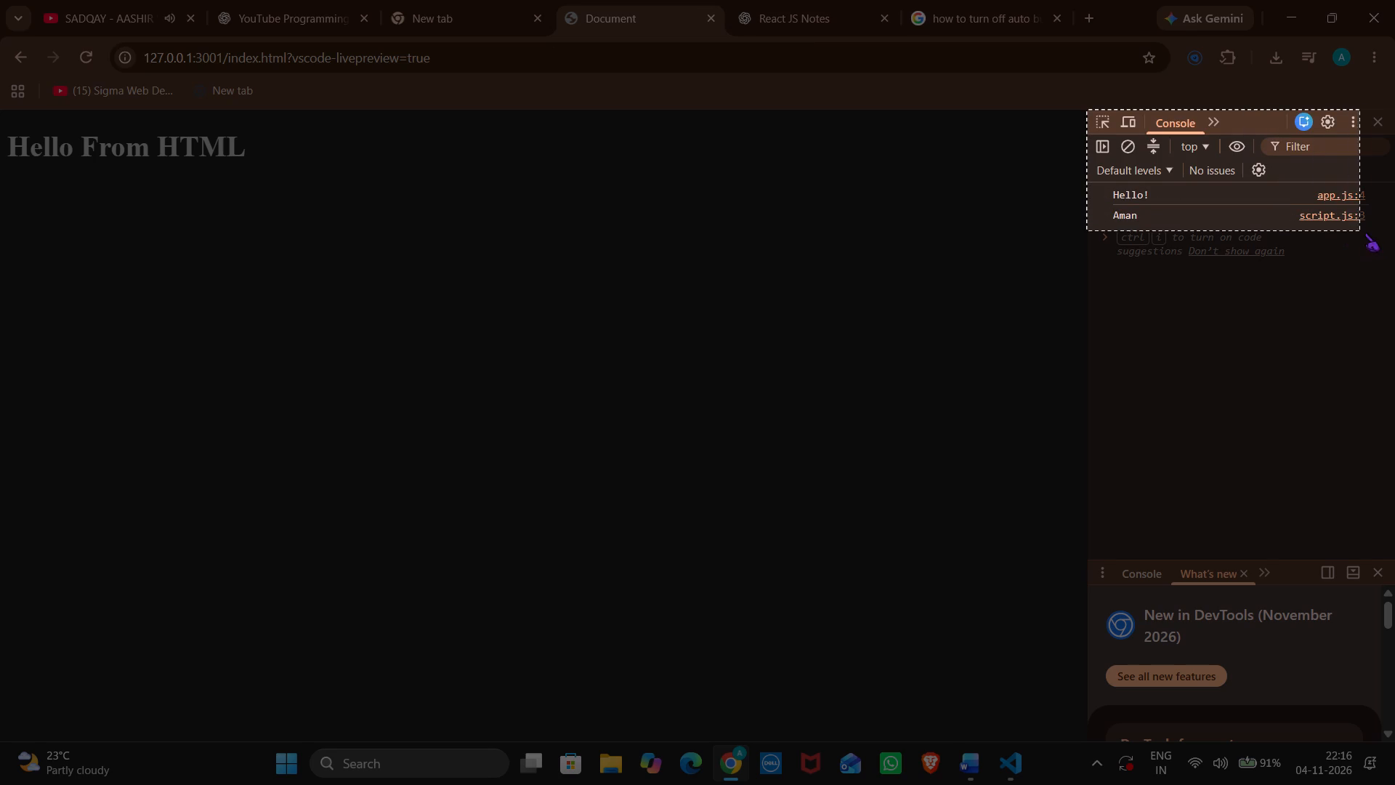
{"action": "left_click_drag", "start_coordinate": [1365, 233], "coordinate": [1394, 230]}
{"action": "key", "text": "alt+Tab"}
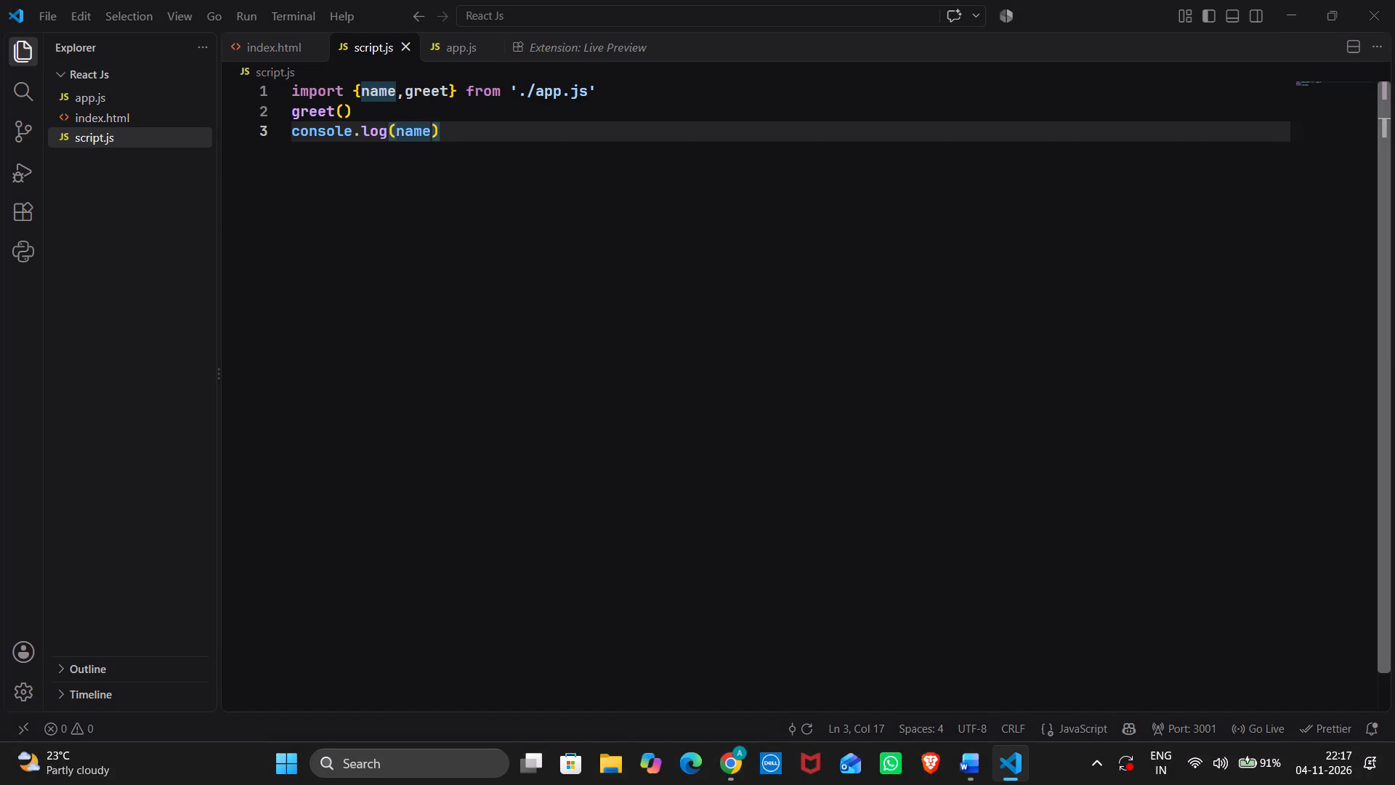
{"action": "key", "text": "alt+Tab"}
{"action": "key", "text": "alt+Tab"}
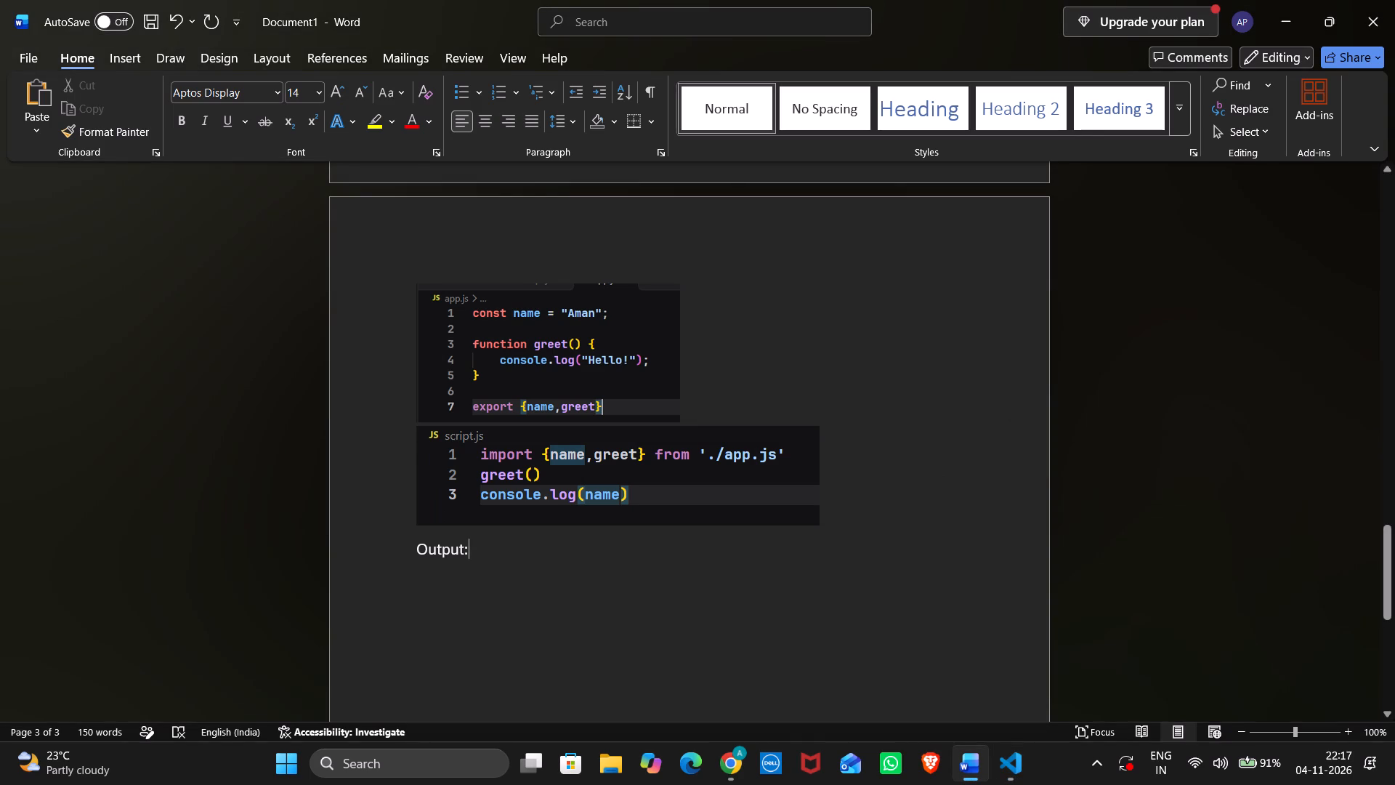
{"action": "key", "text": "Return"}
{"action": "key", "text": "ctrl+v"}
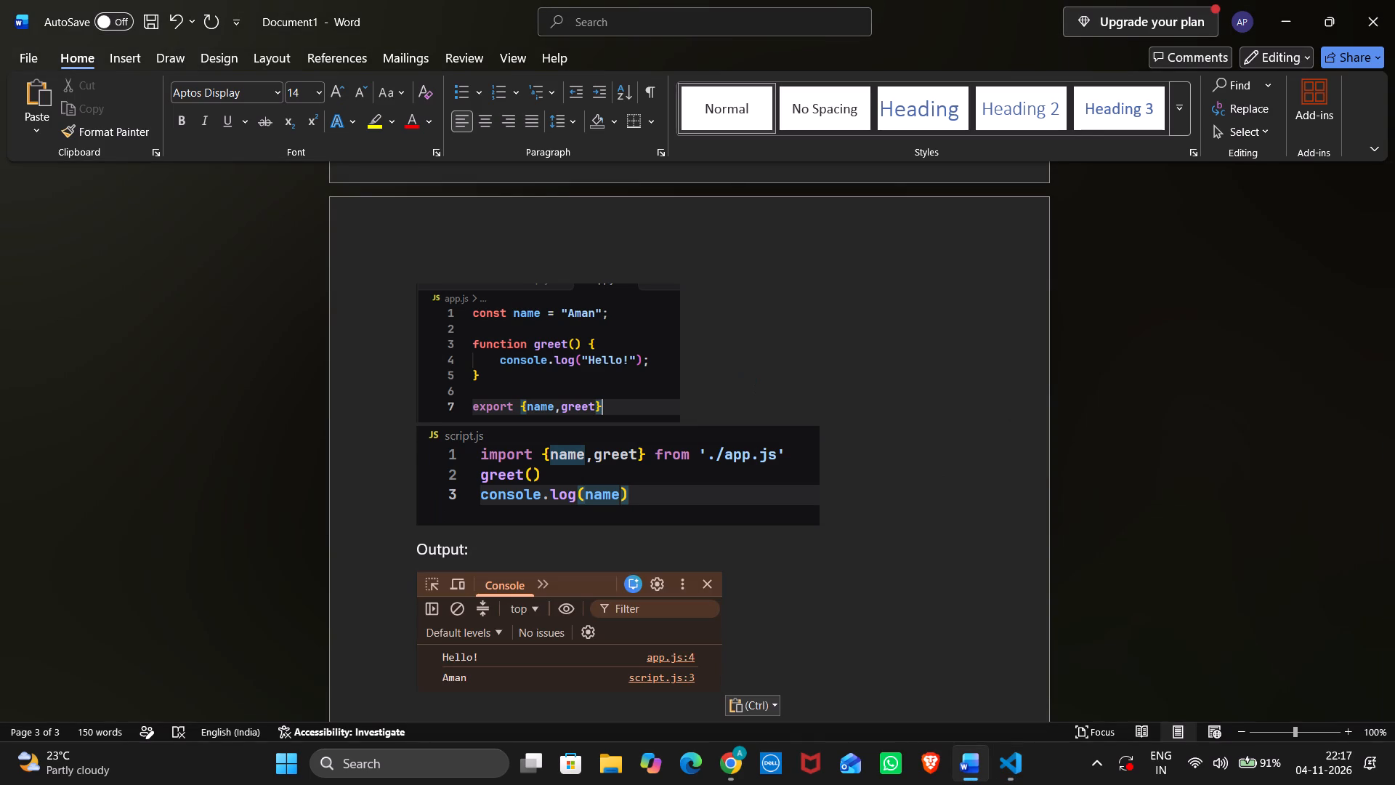
Leave a blank line below the console output picture and add the heading "2. Default Export :" followed by a new line.
{"action": "scroll", "coordinate": [751, 380], "scroll_direction": "up", "scroll_amount": 8}
{"action": "scroll", "coordinate": [751, 380], "scroll_direction": "down", "scroll_amount": 6}
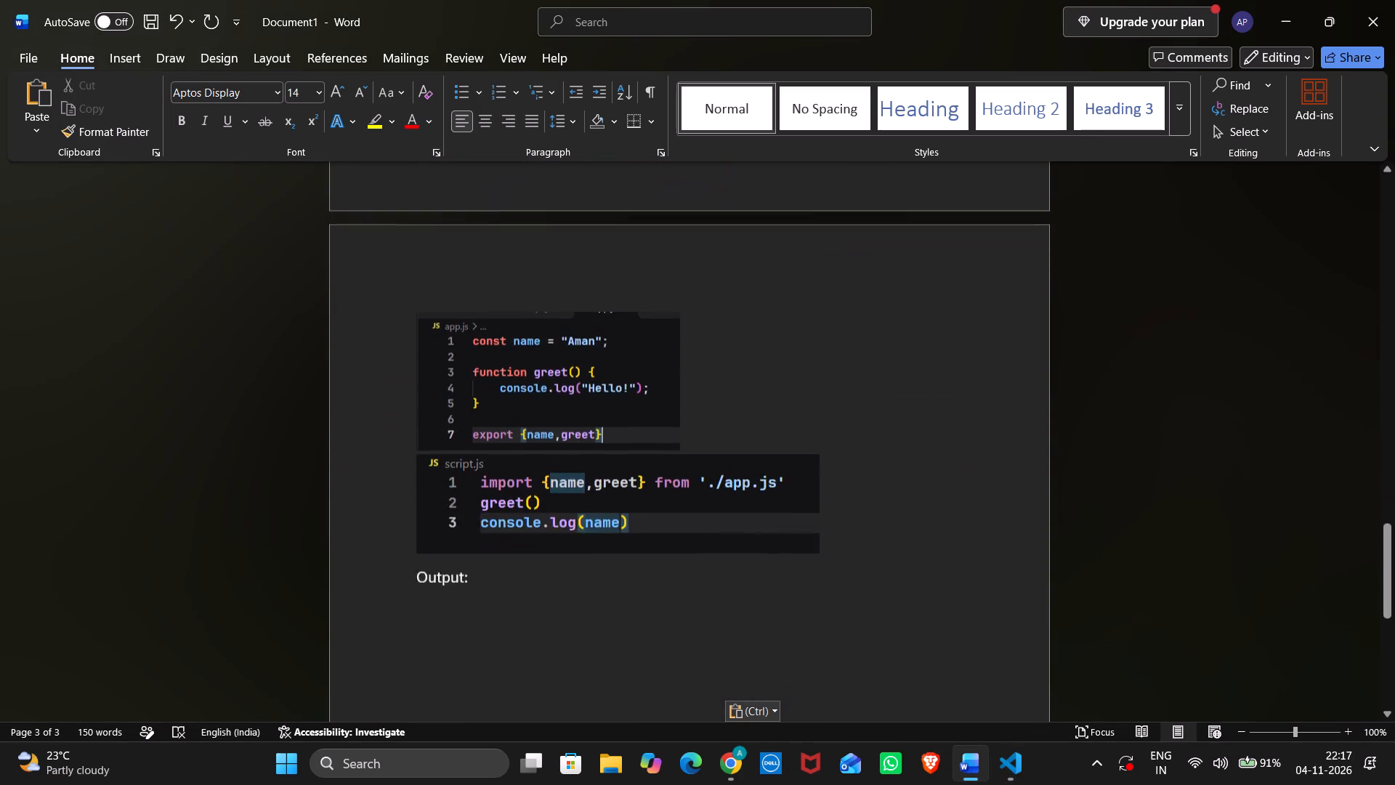
{"action": "scroll", "coordinate": [751, 380], "scroll_direction": "down", "scroll_amount": 5}
{"action": "scroll", "coordinate": [751, 380], "scroll_direction": "up", "scroll_amount": 3}
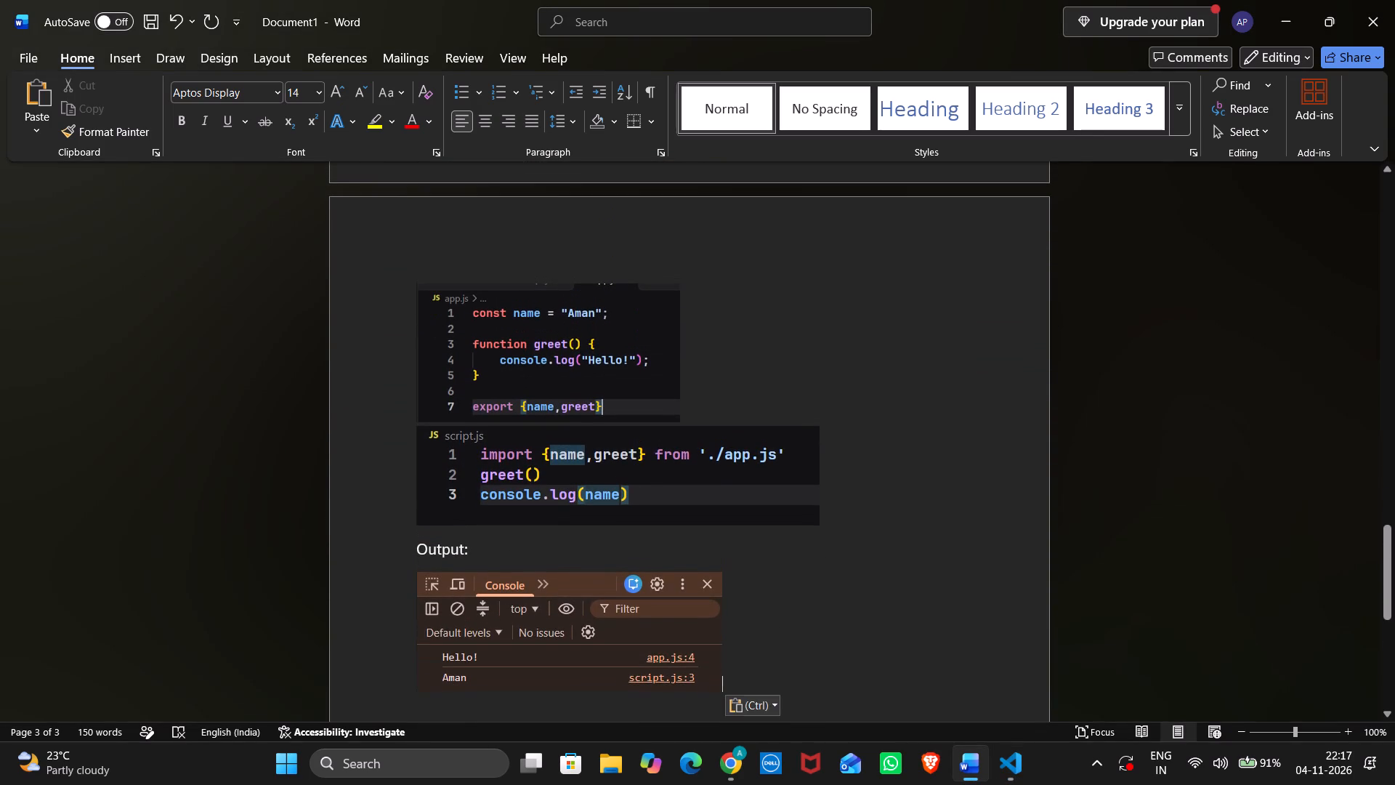
{"action": "scroll", "coordinate": [751, 380], "scroll_direction": "down", "scroll_amount": 4}
{"action": "key", "text": "Return"}
{"action": "key", "text": "Return"}
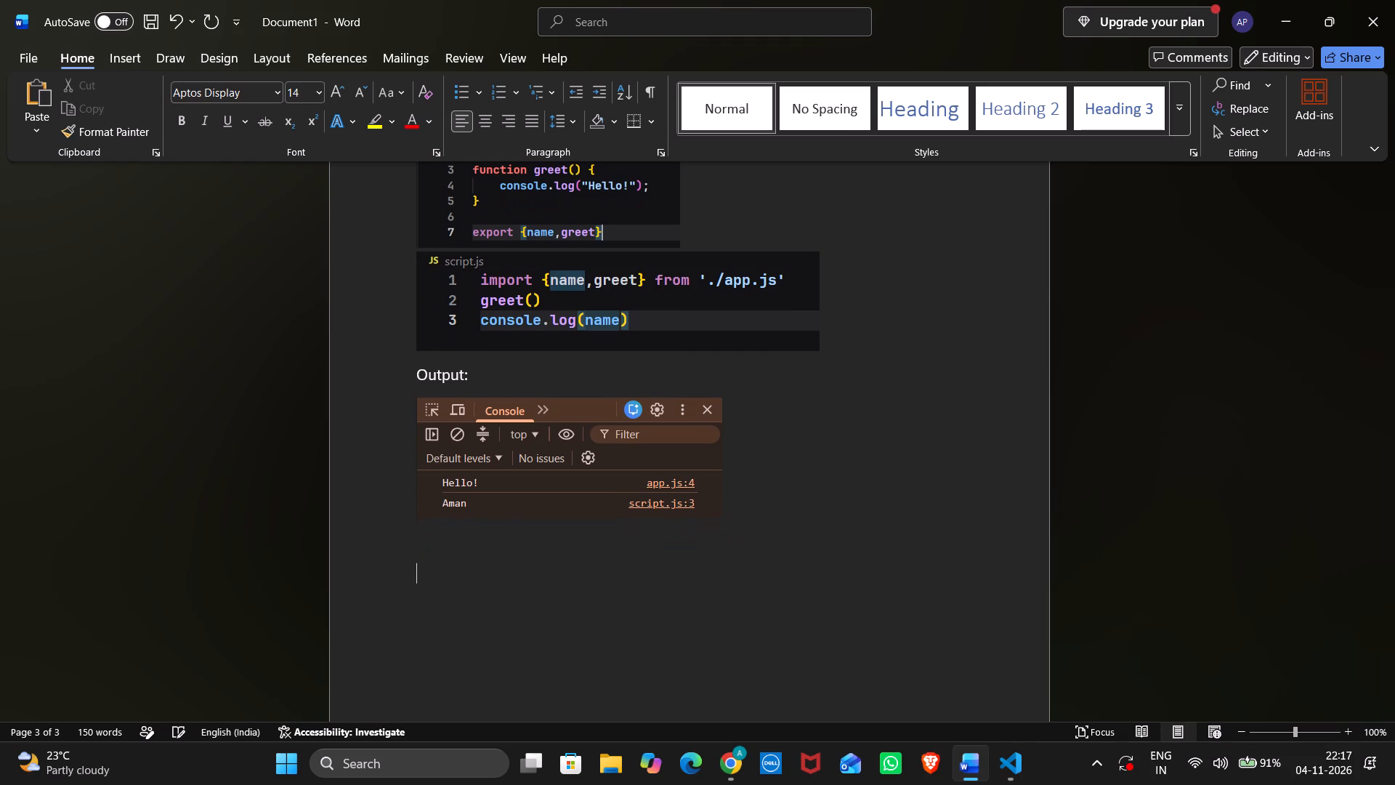
{"action": "key", "text": "3"}
{"action": "key", "text": "BackSpace"}
{"action": "type", "text": "2,"}
{"action": "key", "text": "space"}
{"action": "key", "text": "BackSpace"}
{"action": "key", "text": "BackSpace"}
{"action": "type", "text": ". Defa"}
{"action": "type", "text": "ult"}
{"action": "key", "text": "space"}
{"action": "key", "text": "shift+a"}
{"action": "key", "text": "BackSpace"}
{"action": "type", "text": "Export"}
{"action": "key", "text": "space"}
{"action": "type", "text": ":"}
{"action": "key", "text": "Return"}
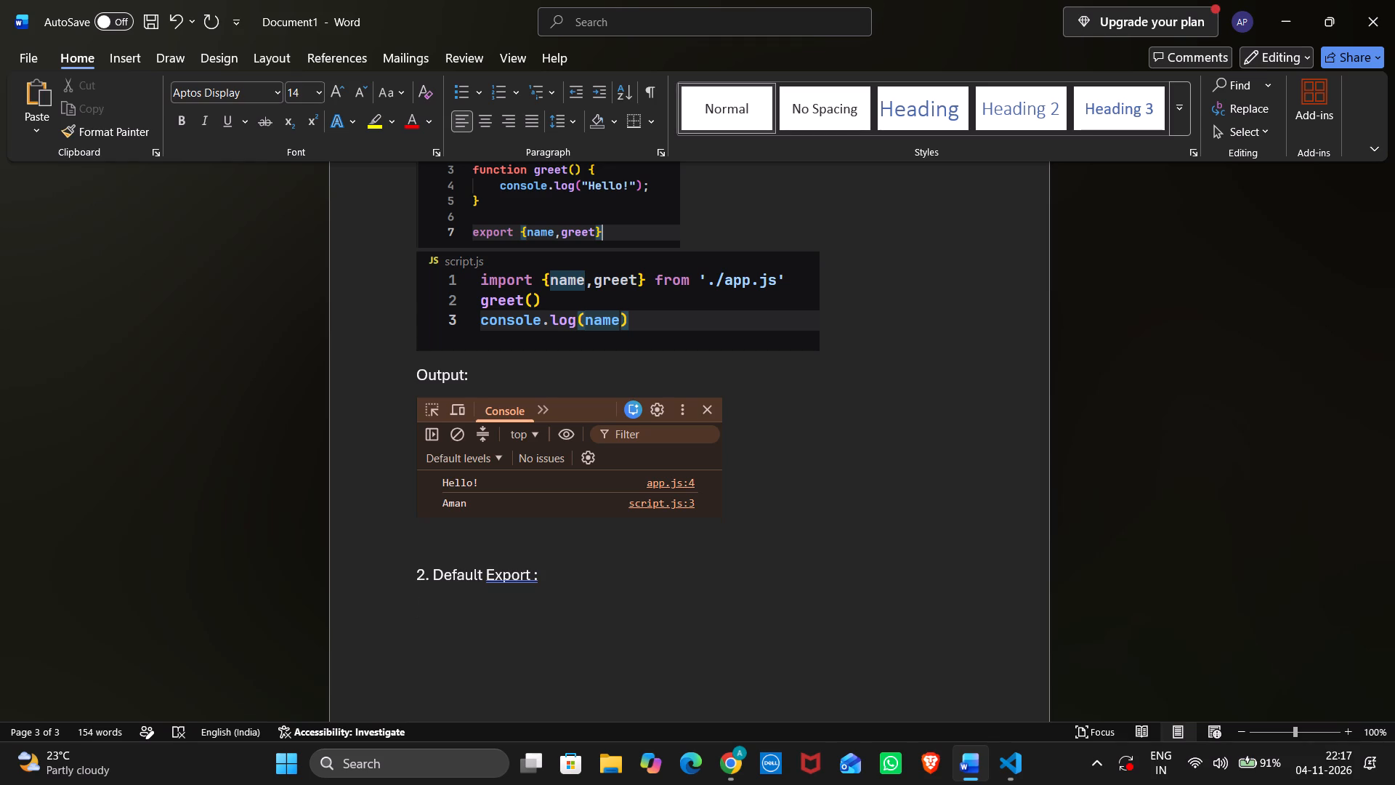
Review the notes written so far, from the script error example through the named export section.
{"action": "scroll", "coordinate": [754, 480], "scroll_direction": "up", "scroll_amount": 14}
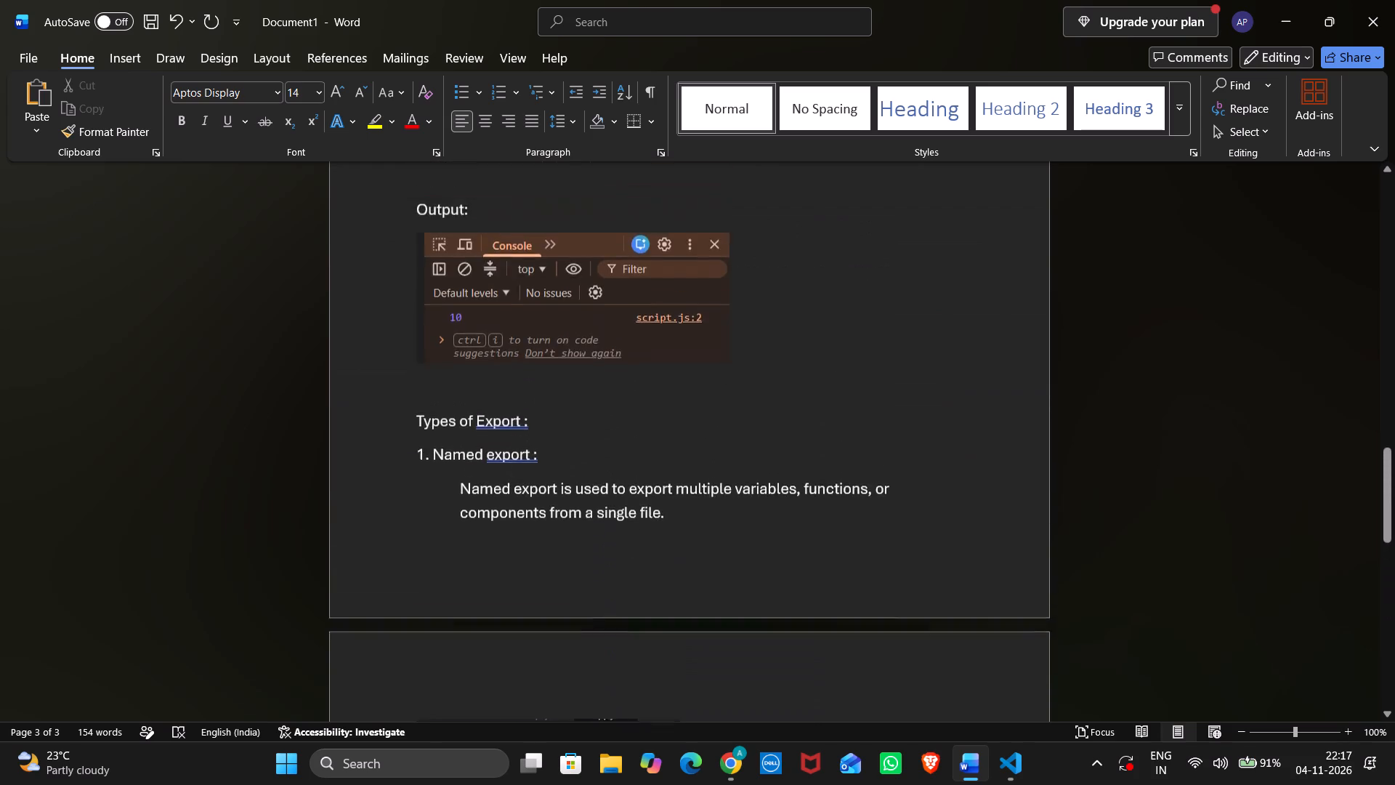
{"action": "scroll", "coordinate": [774, 488], "scroll_direction": "up", "scroll_amount": 20}
{"action": "scroll", "coordinate": [774, 488], "scroll_direction": "up", "scroll_amount": 4}
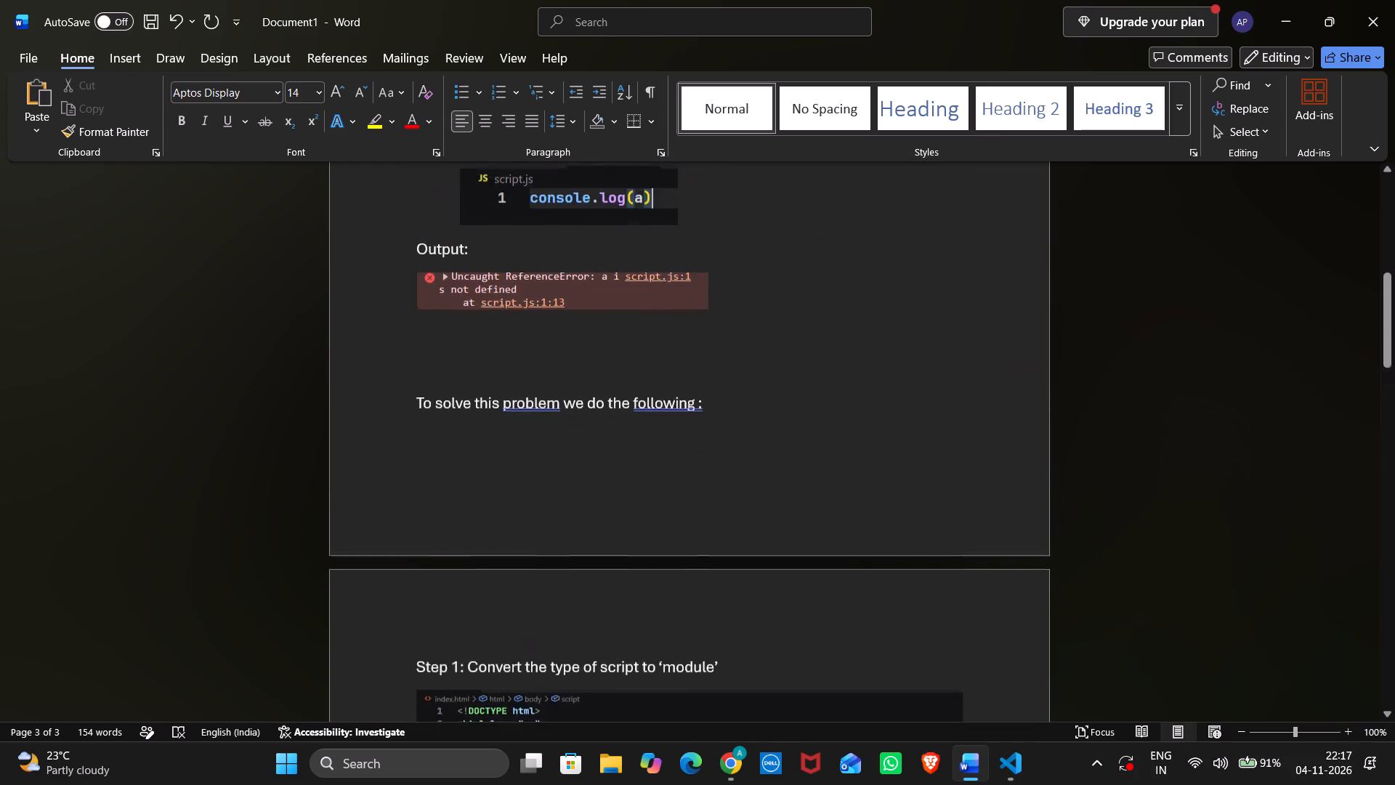
{"action": "scroll", "coordinate": [774, 488], "scroll_direction": "up", "scroll_amount": 10}
{"action": "scroll", "coordinate": [774, 488], "scroll_direction": "down", "scroll_amount": 14}
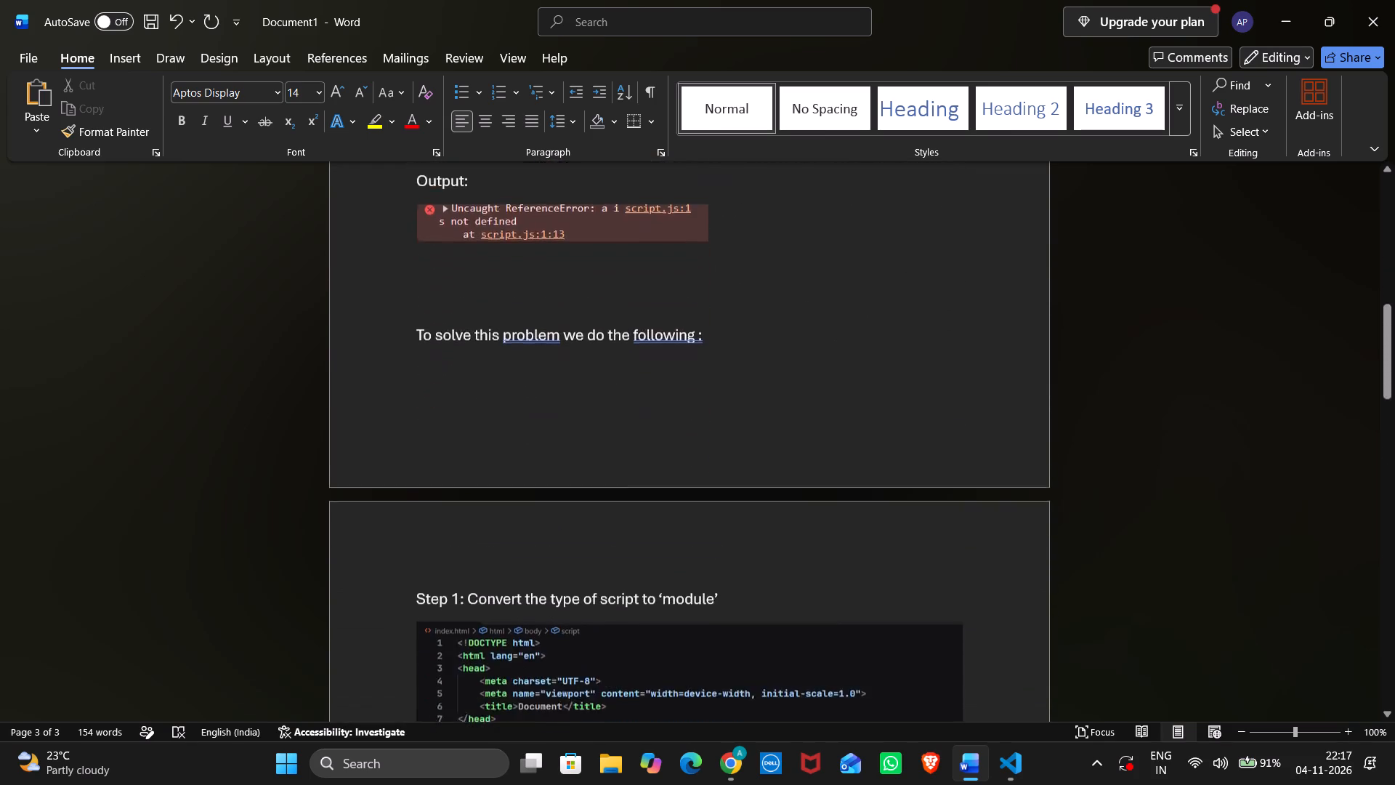
{"action": "scroll", "coordinate": [774, 488], "scroll_direction": "down", "scroll_amount": 20}
{"action": "scroll", "coordinate": [774, 488], "scroll_direction": "down", "scroll_amount": 7}
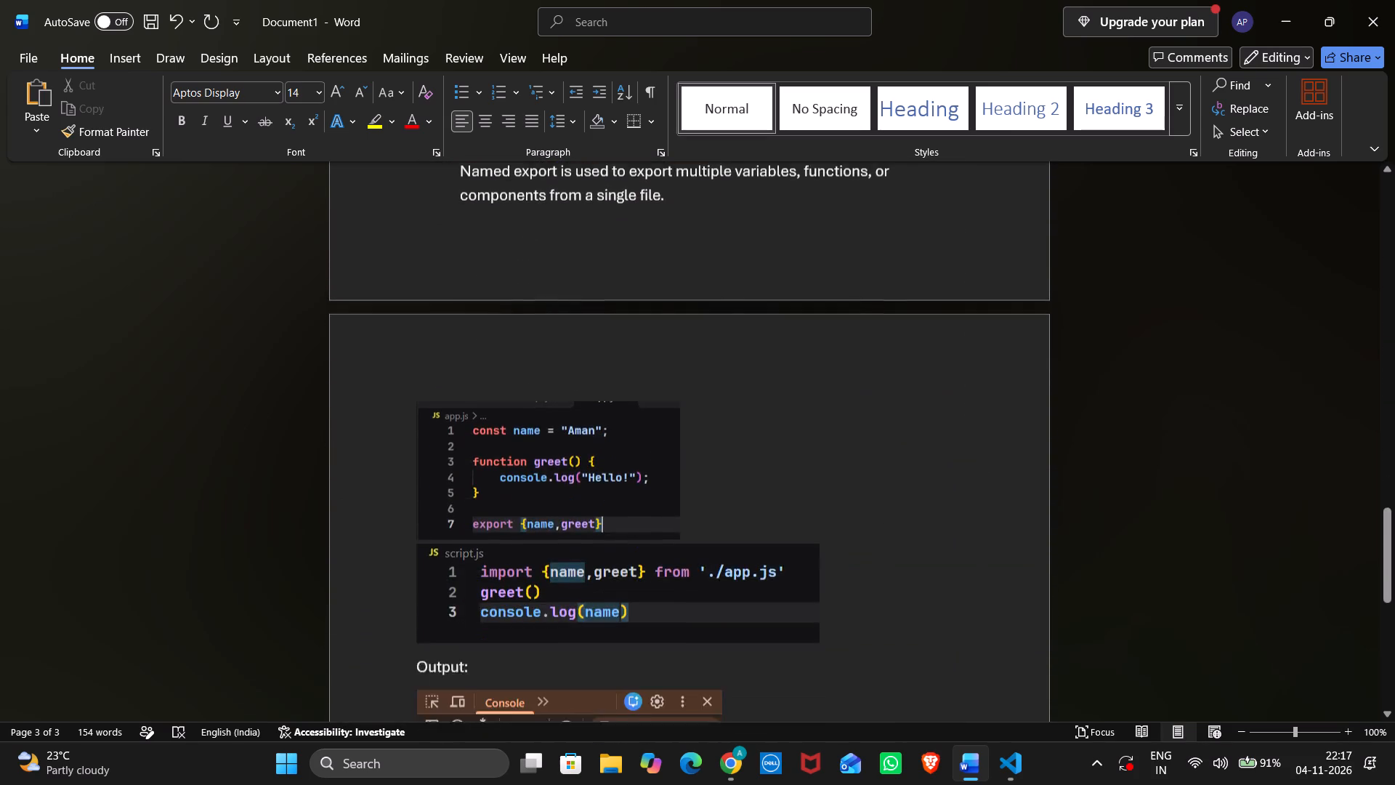
{"action": "scroll", "coordinate": [774, 488], "scroll_direction": "down", "scroll_amount": 5}
{"action": "scroll", "coordinate": [774, 488], "scroll_direction": "up", "scroll_amount": 7}
{"action": "scroll", "coordinate": [774, 488], "scroll_direction": "down", "scroll_amount": 7}
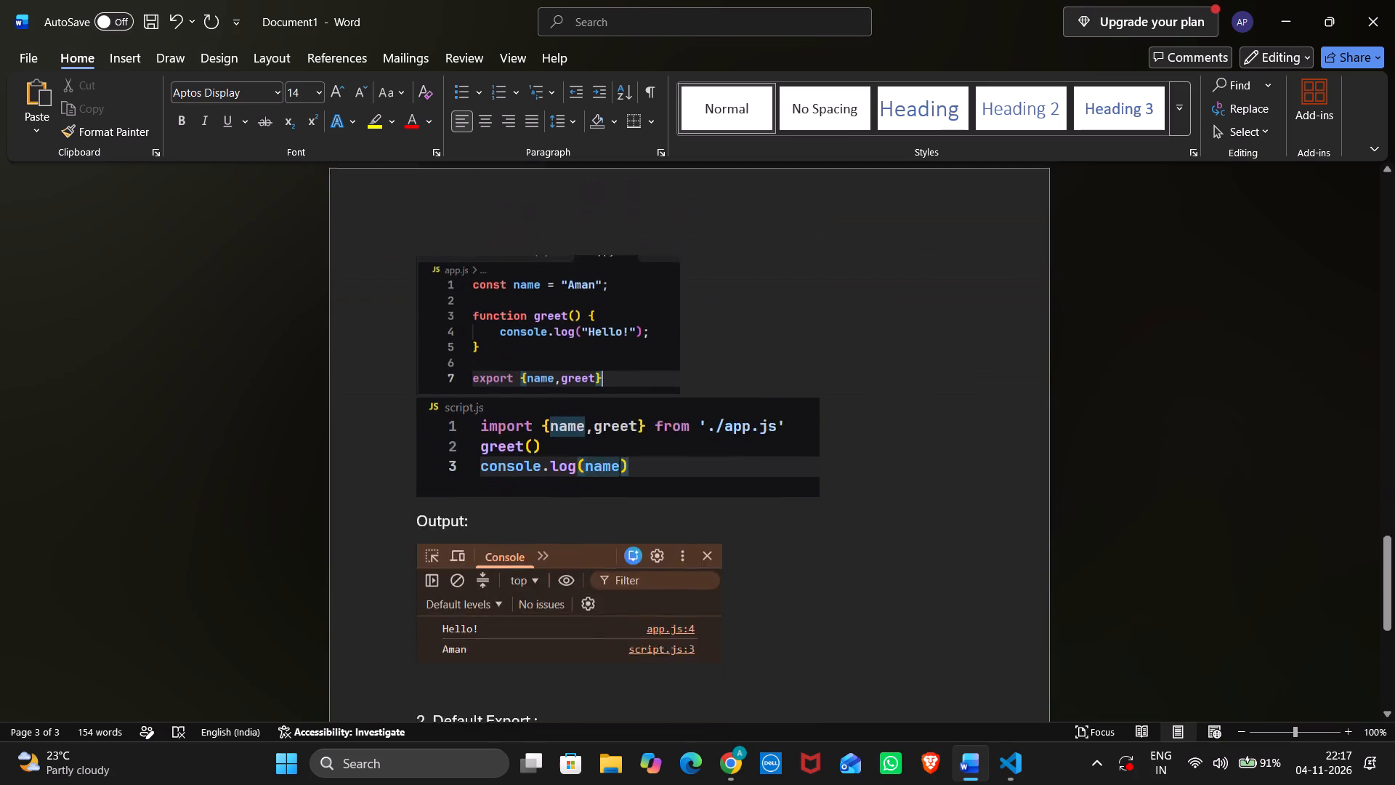
{"action": "scroll", "coordinate": [774, 488], "scroll_direction": "down", "scroll_amount": 7}
{"action": "scroll", "coordinate": [774, 488], "scroll_direction": "up", "scroll_amount": 1}
{"action": "scroll", "coordinate": [774, 488], "scroll_direction": "down", "scroll_amount": 1}
Copy ChatGPT's one-sentence definition of default export in Chrome and paste it under the "2. Default Export :" heading in Word.
{"action": "key", "text": "alt+Tab"}
{"action": "key", "text": "alt+Tab"}
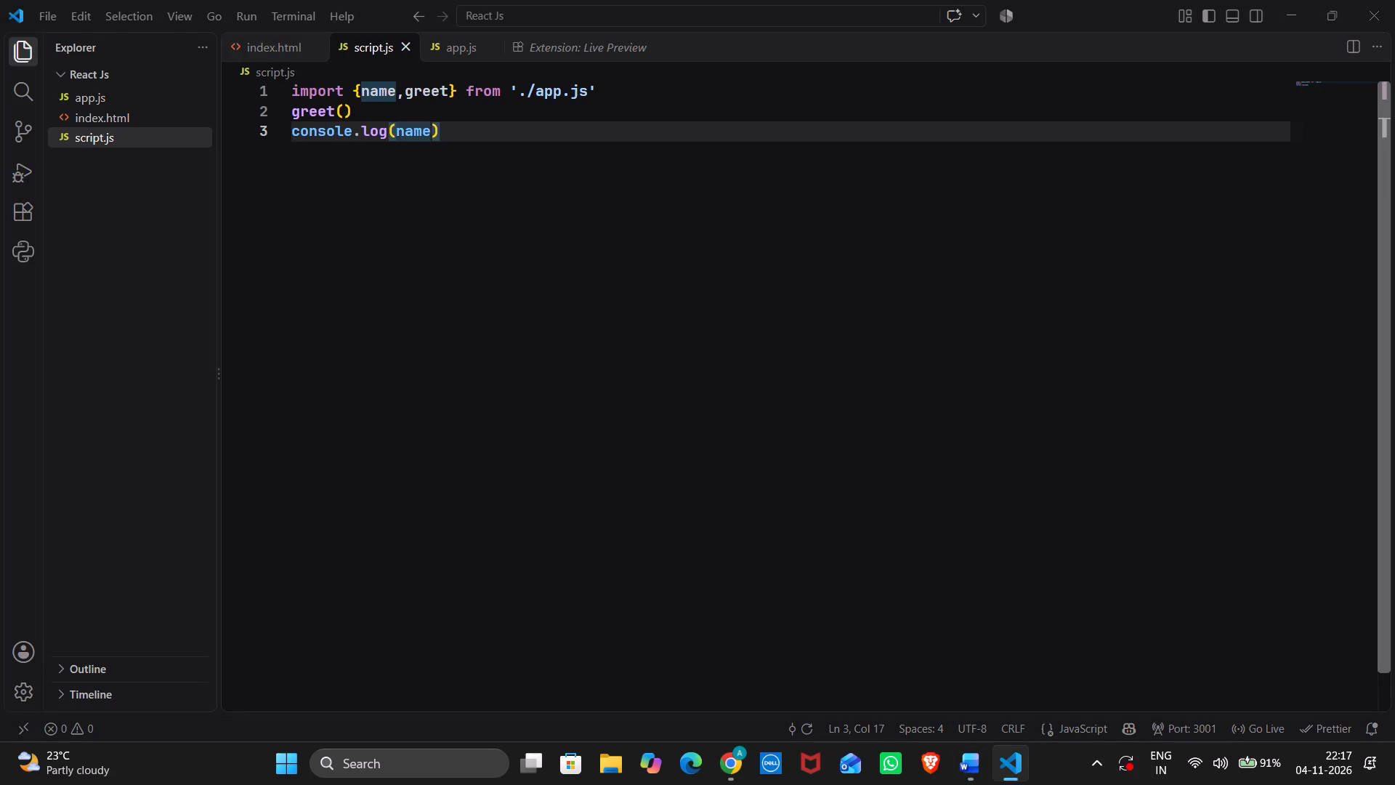
{"action": "key", "text": "alt+Tab"}
{"action": "left_click", "coordinate": [770, 19]}
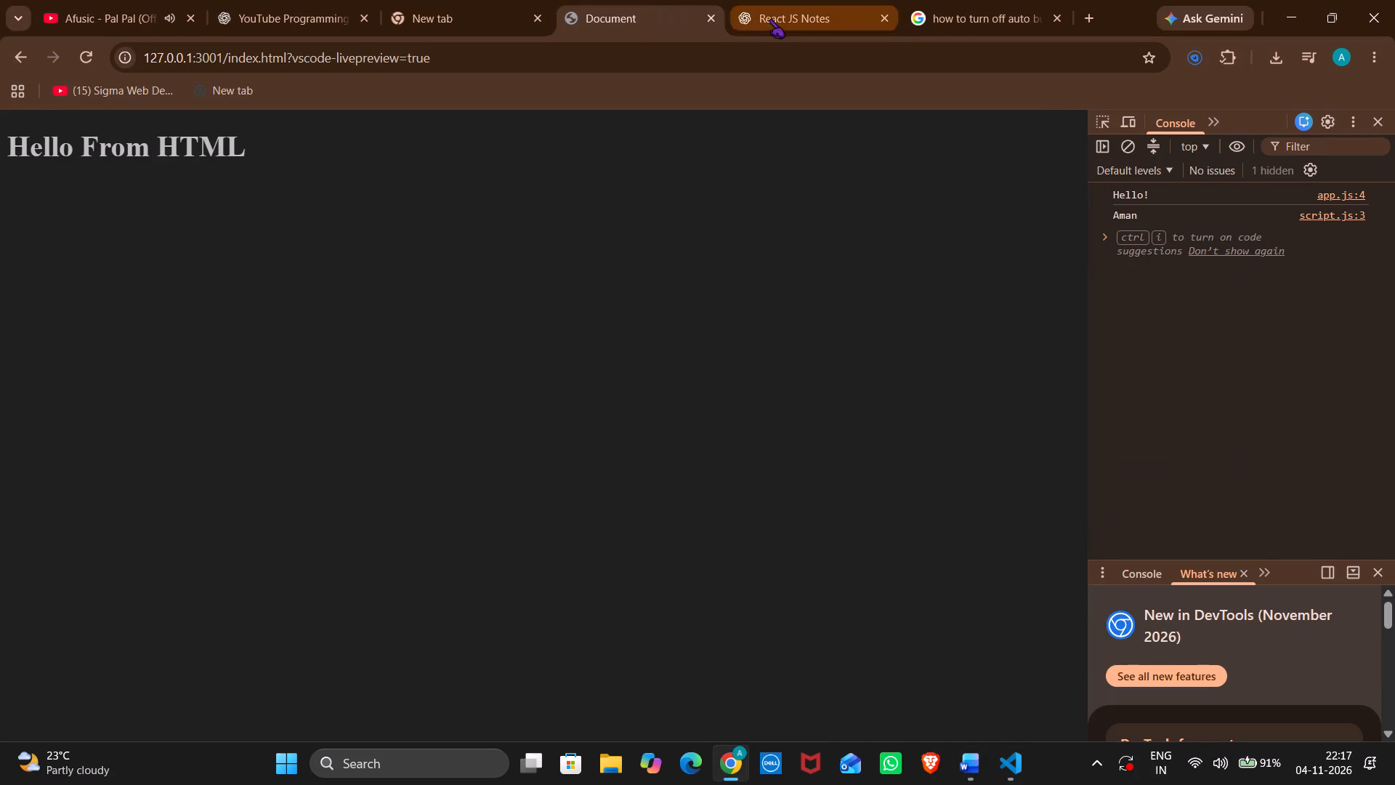
{"action": "scroll", "coordinate": [328, 480], "scroll_direction": "up", "scroll_amount": 1}
{"action": "scroll", "coordinate": [328, 480], "scroll_direction": "down", "scroll_amount": 2}
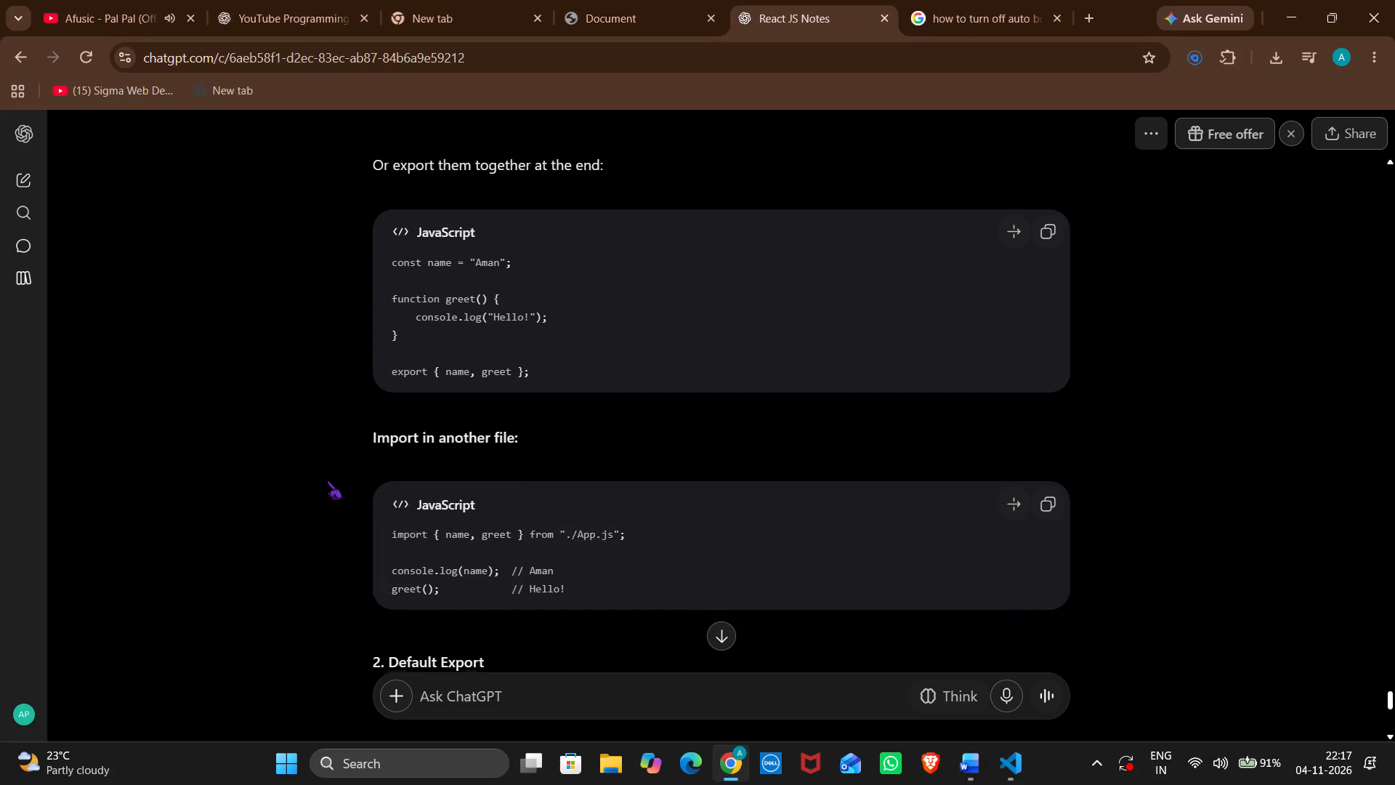
{"action": "scroll", "coordinate": [328, 480], "scroll_direction": "up", "scroll_amount": 19}
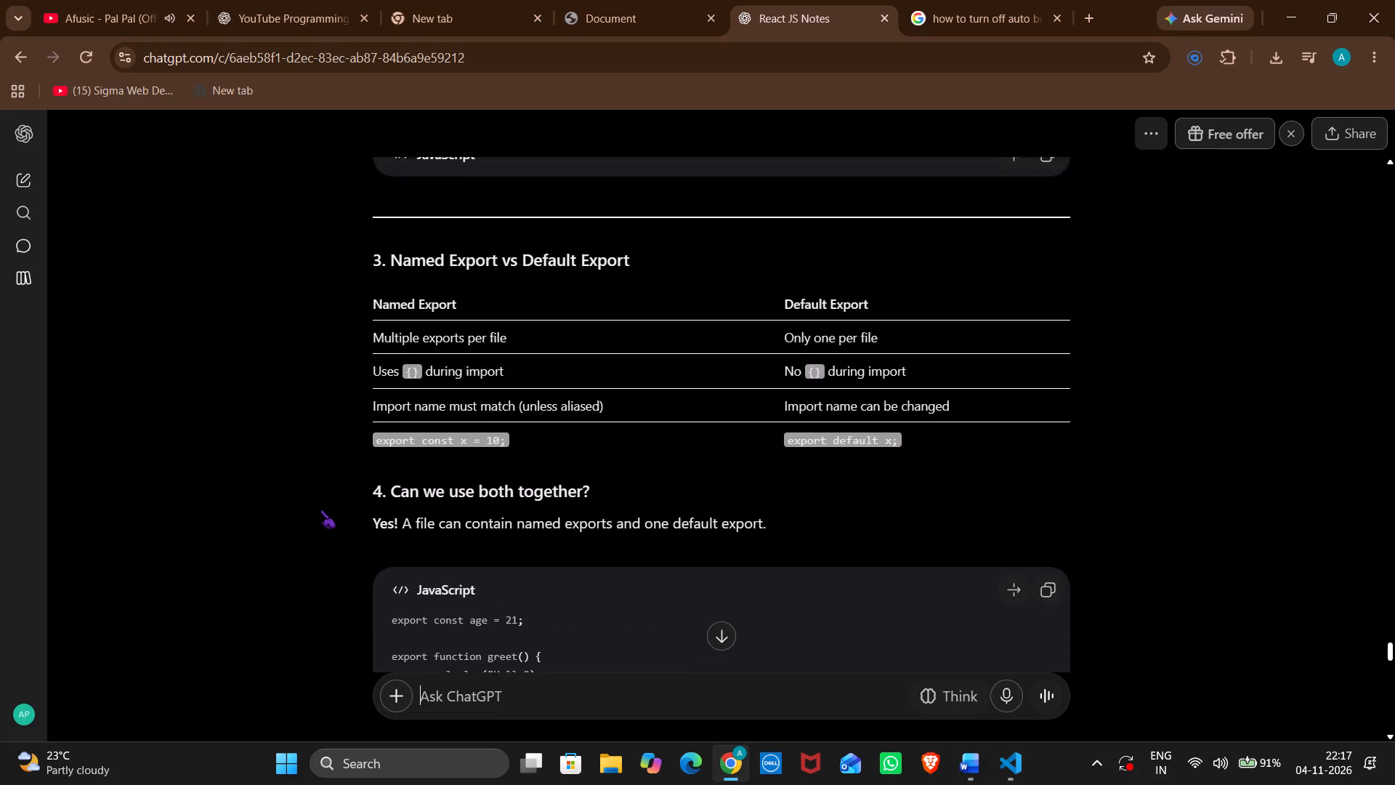
{"action": "scroll", "coordinate": [321, 510], "scroll_direction": "up", "scroll_amount": 7}
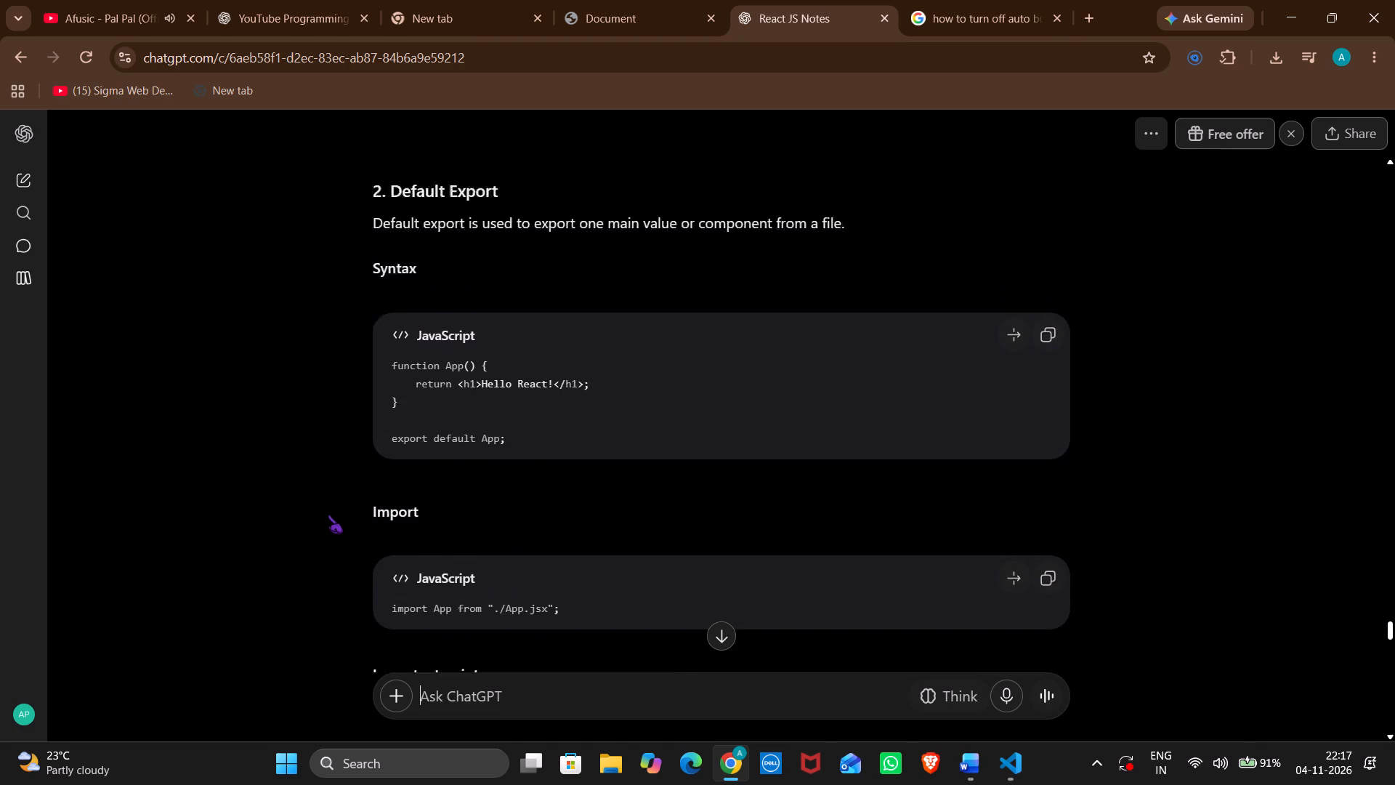
{"action": "scroll", "coordinate": [328, 515], "scroll_direction": "up", "scroll_amount": 2}
{"action": "left_click_drag", "start_coordinate": [368, 510], "coordinate": [834, 505]}
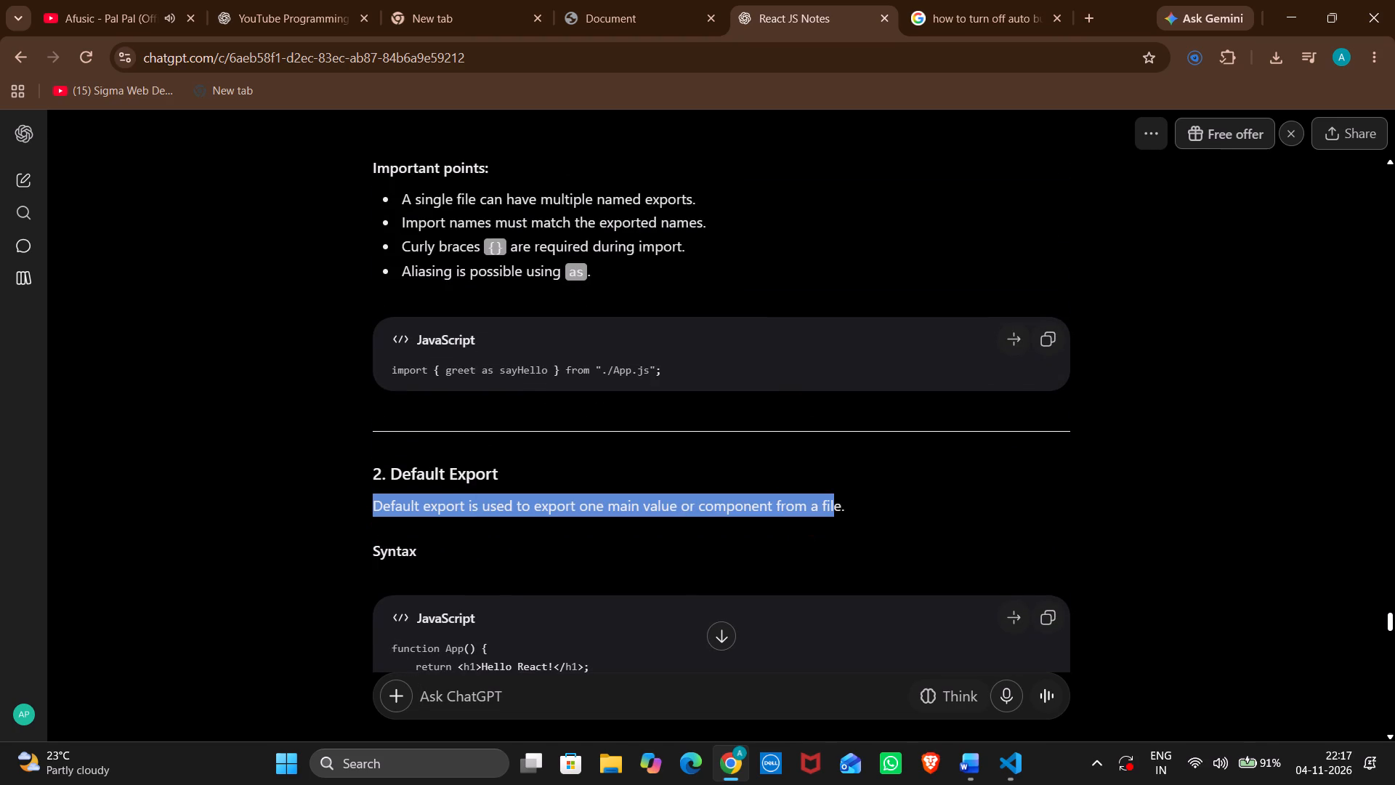
{"action": "left_click_drag", "start_coordinate": [834, 505], "coordinate": [847, 507]}
{"action": "key", "text": "ctrl+c"}
{"action": "key", "text": "alt+Tab"}
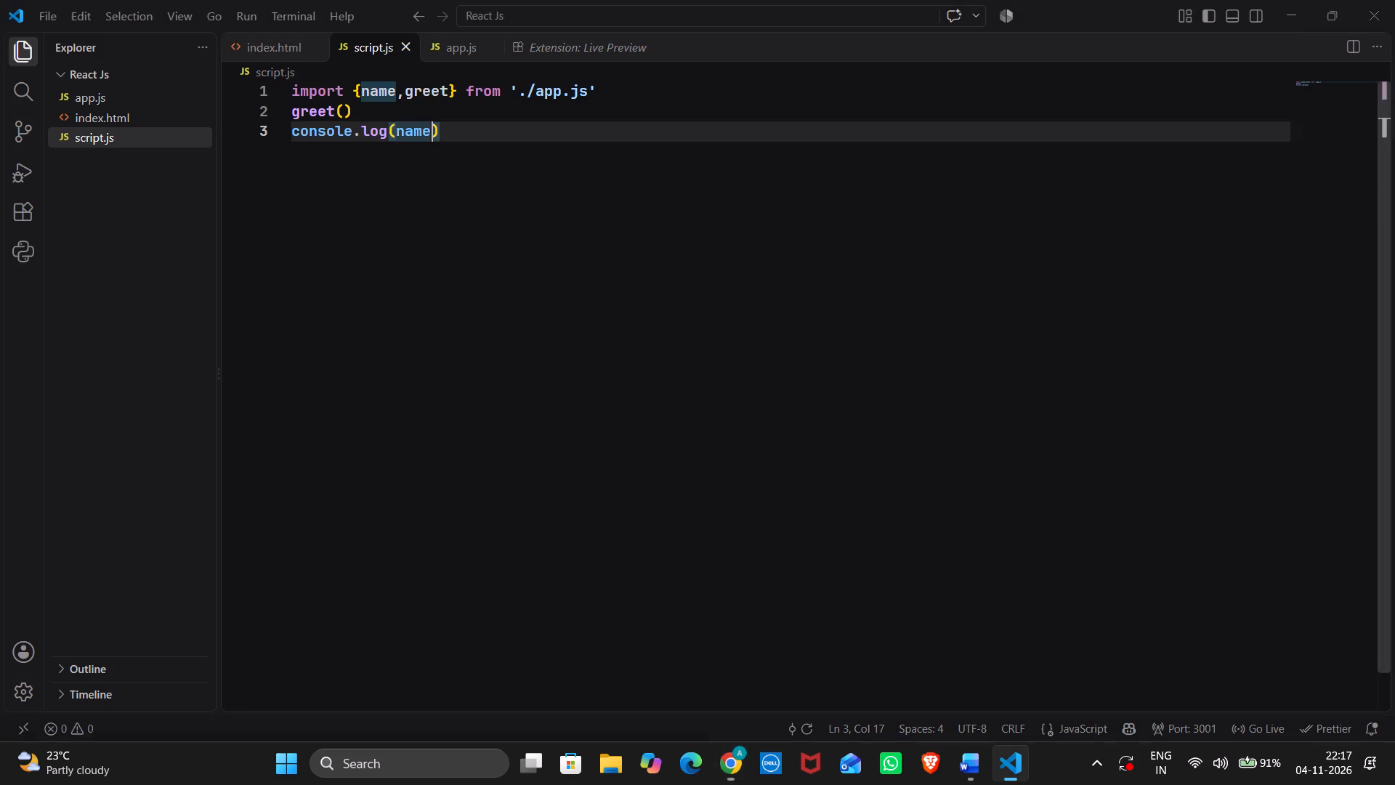
{"action": "key", "text": "alt+Tab"}
{"action": "key", "text": "alt+Tab"}
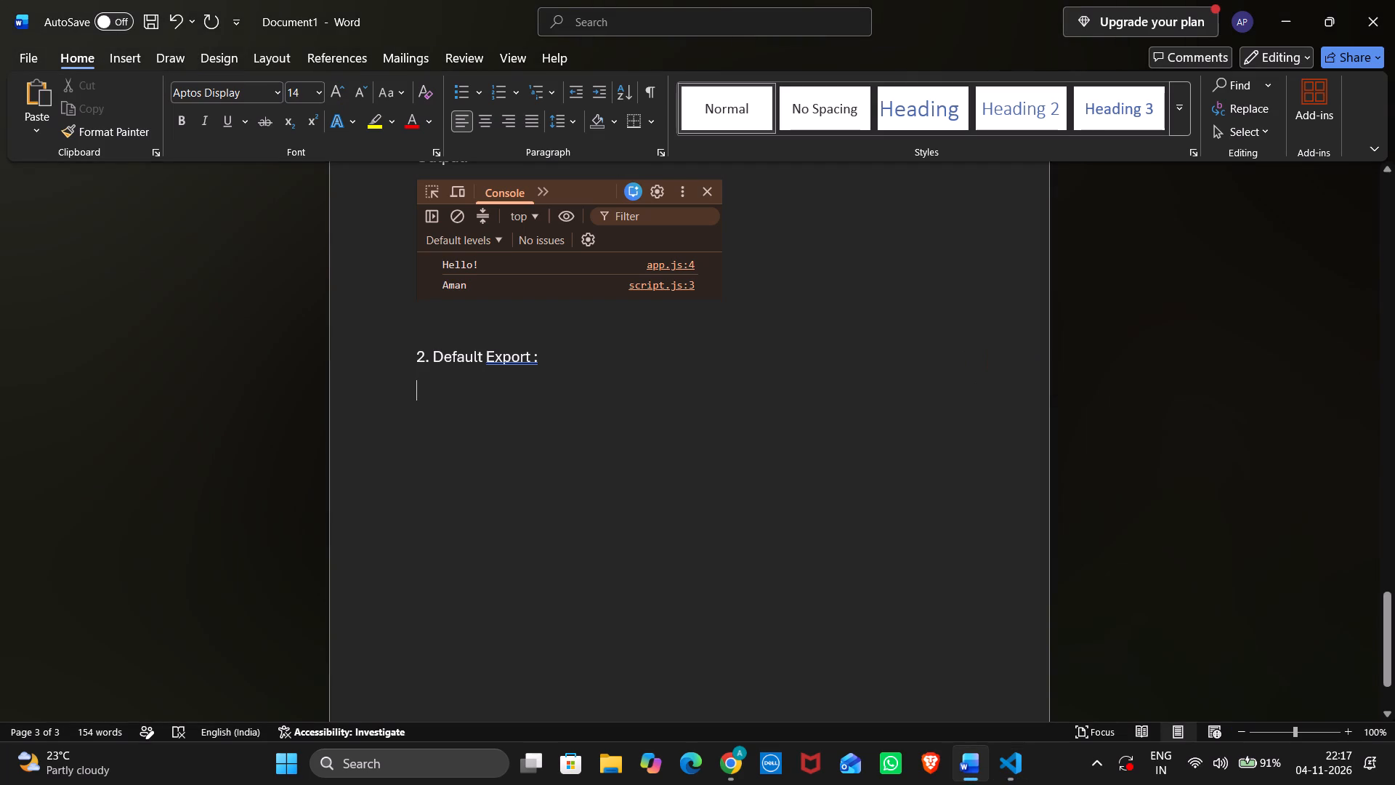
{"action": "key", "text": "ctrl+v"}
Examine the default export syntax, import example and important points in the ChatGPT notes in Chrome.
{"action": "key", "text": "alt+Tab"}
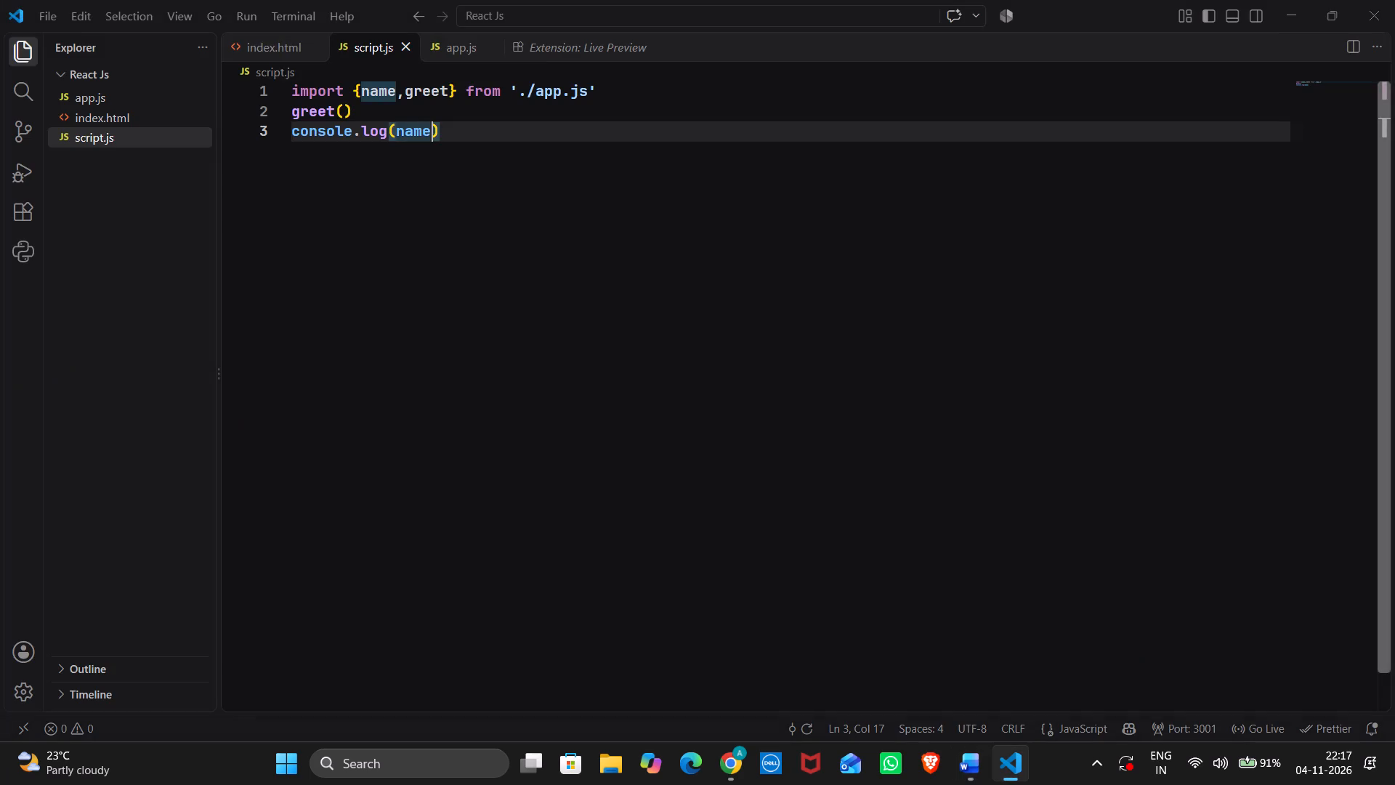
{"action": "key", "text": "alt+Tab"}
{"action": "key", "text": "alt+Tab"}
{"action": "scroll", "coordinate": [553, 357], "scroll_direction": "down", "scroll_amount": 3}
{"action": "scroll", "coordinate": [675, 564], "scroll_direction": "down", "scroll_amount": 2}
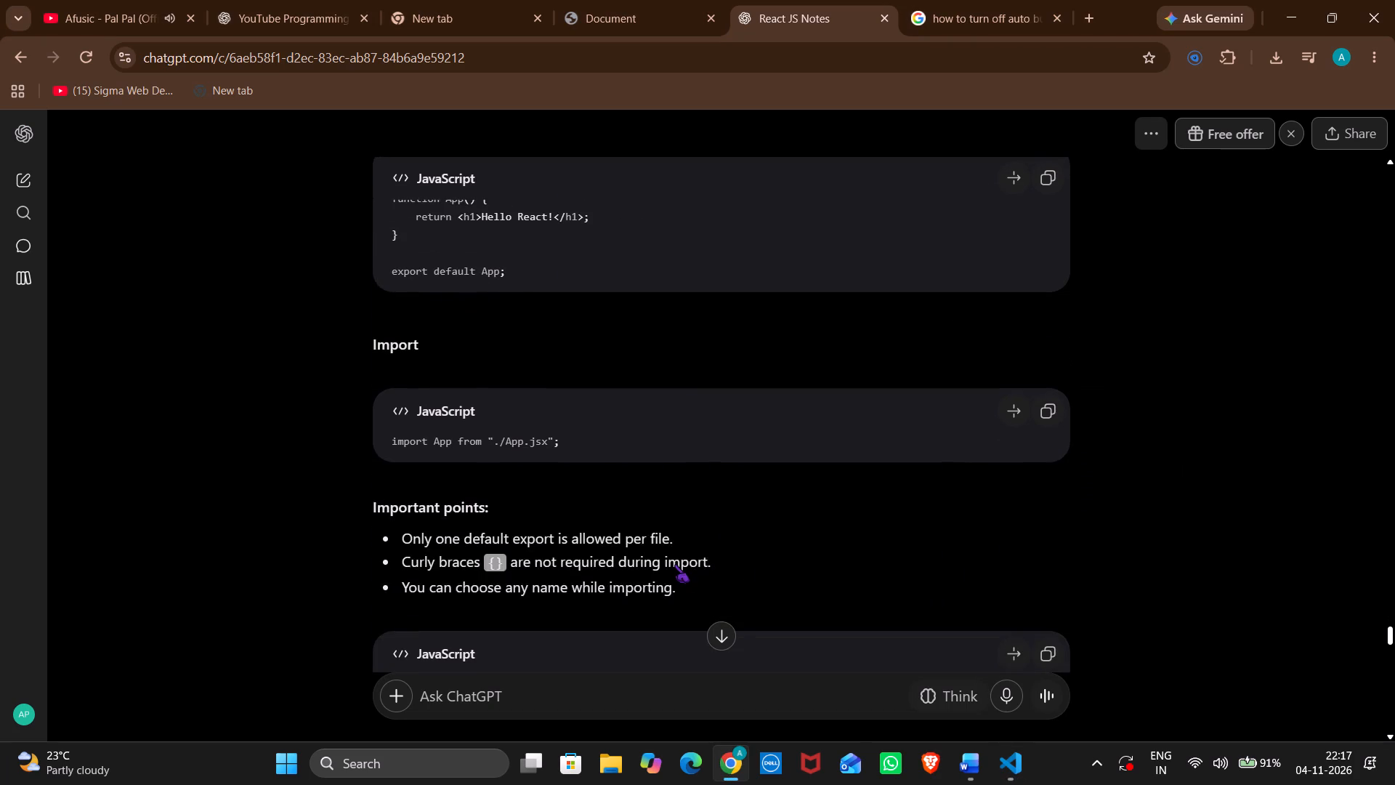
{"action": "scroll", "coordinate": [675, 564], "scroll_direction": "up", "scroll_amount": 1}
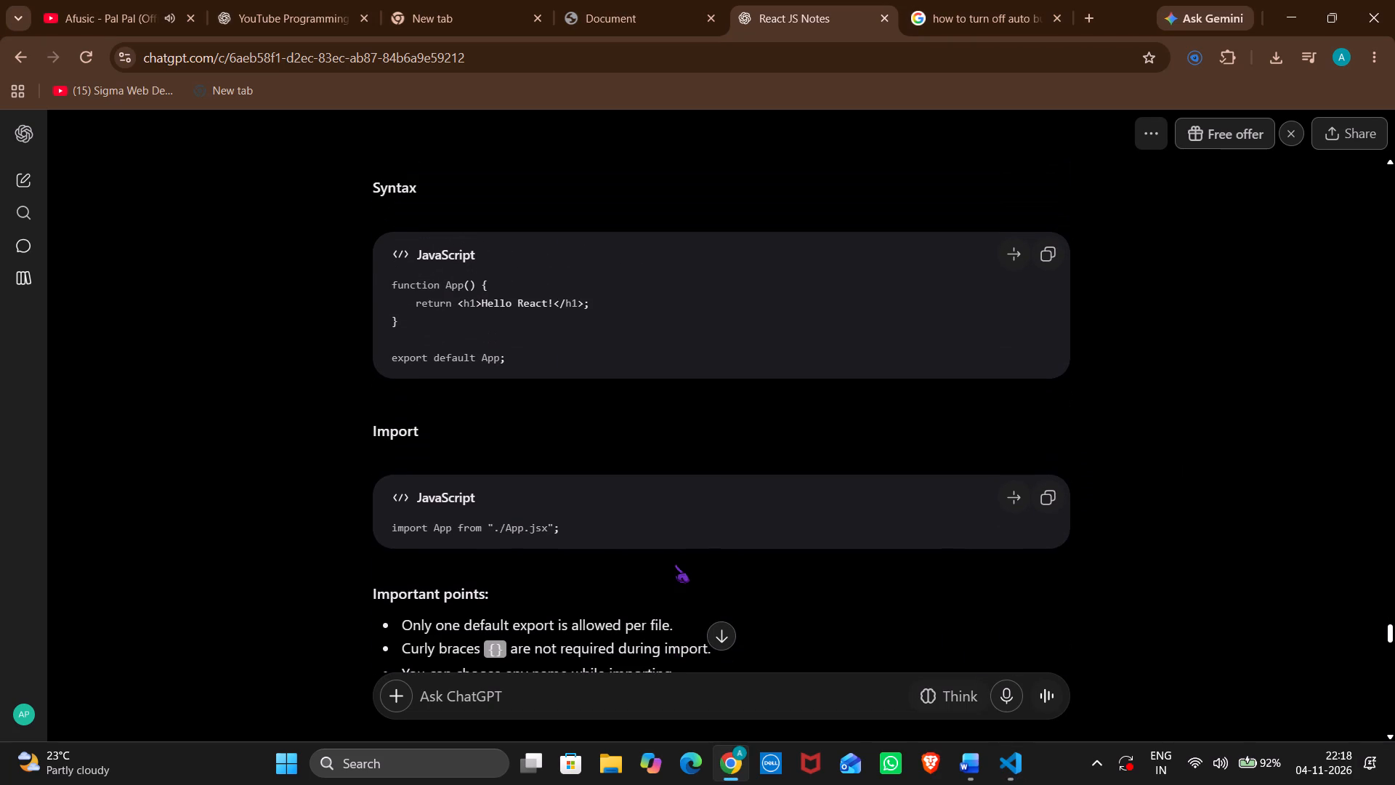
{"action": "key", "text": "alt+Tab"}
{"action": "key", "text": "alt+Tab"}
{"action": "scroll", "coordinate": [695, 353], "scroll_direction": "up", "scroll_amount": 3}
In Word, copy the app.js picture under Step 2 and paste it on a new line below the default export definition.
{"action": "key", "text": "alt+Tab"}
{"action": "key", "text": "alt+Tab"}
{"action": "key", "text": "alt+Tab"}
{"action": "scroll", "coordinate": [713, 377], "scroll_direction": "up", "scroll_amount": 10}
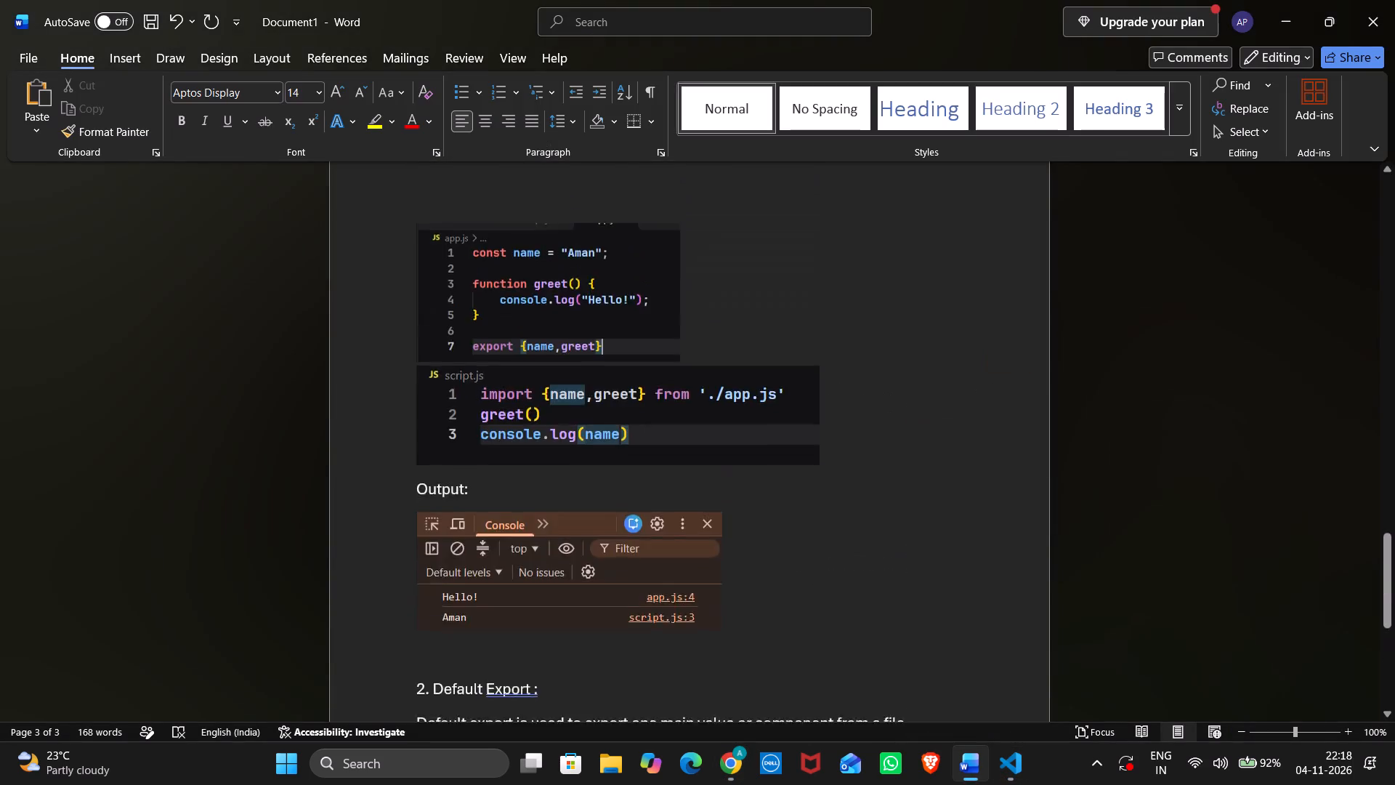
{"action": "scroll", "coordinate": [713, 375], "scroll_direction": "up", "scroll_amount": 18}
{"action": "scroll", "coordinate": [717, 377], "scroll_direction": "up", "scroll_amount": 3}
{"action": "scroll", "coordinate": [720, 379], "scroll_direction": "down", "scroll_amount": 1}
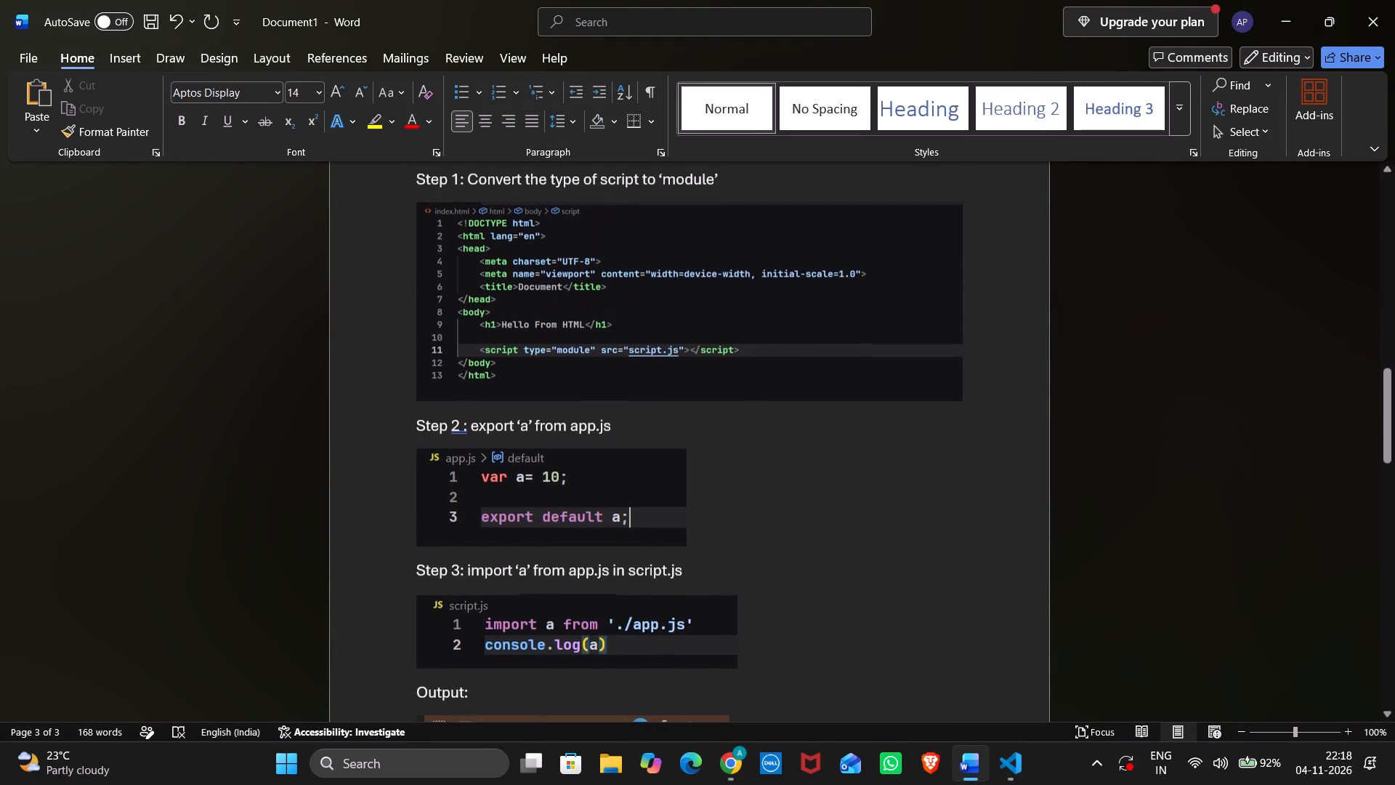
{"action": "left_click", "coordinate": [652, 524]}
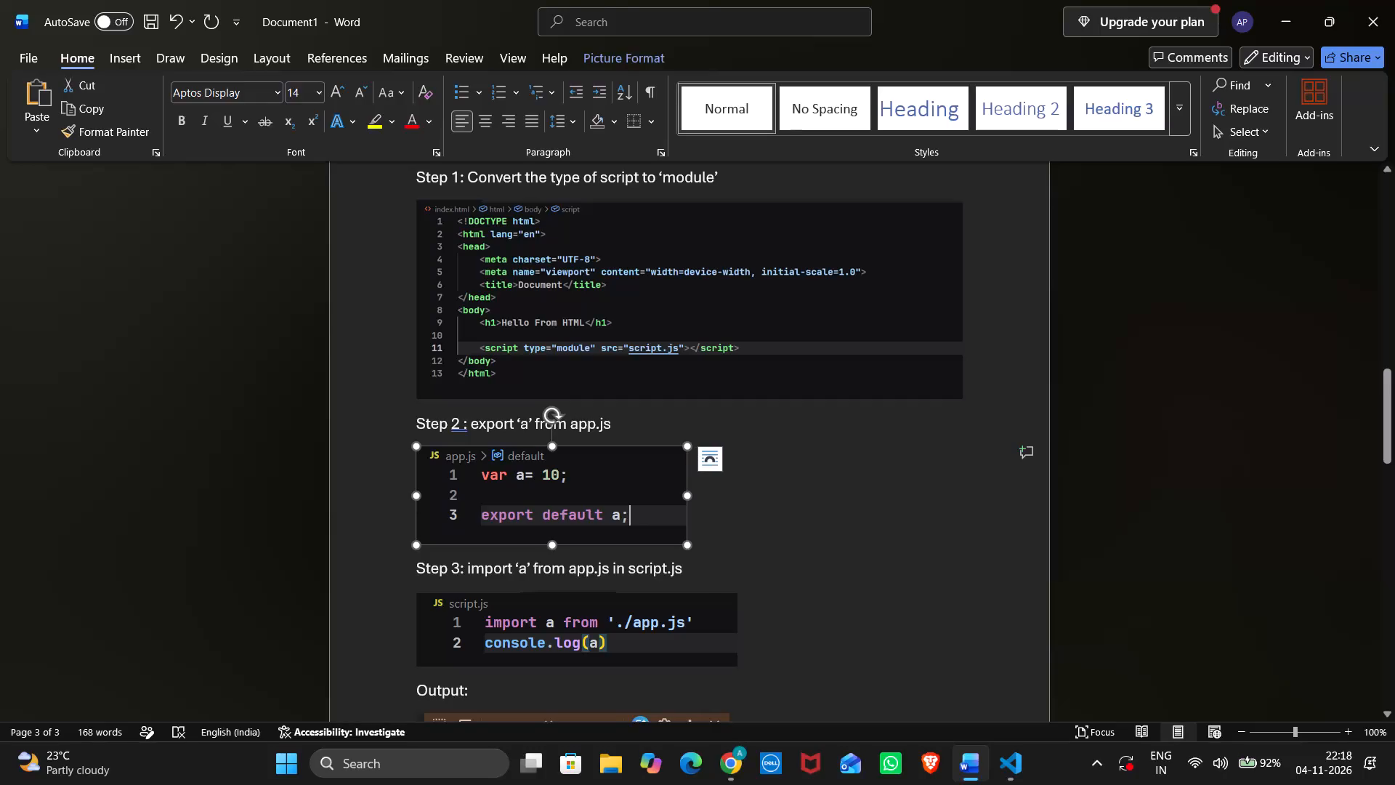
{"action": "key", "text": "ctrl+c"}
{"action": "scroll", "coordinate": [748, 472], "scroll_direction": "down", "scroll_amount": 20}
{"action": "scroll", "coordinate": [748, 472], "scroll_direction": "down", "scroll_amount": 2}
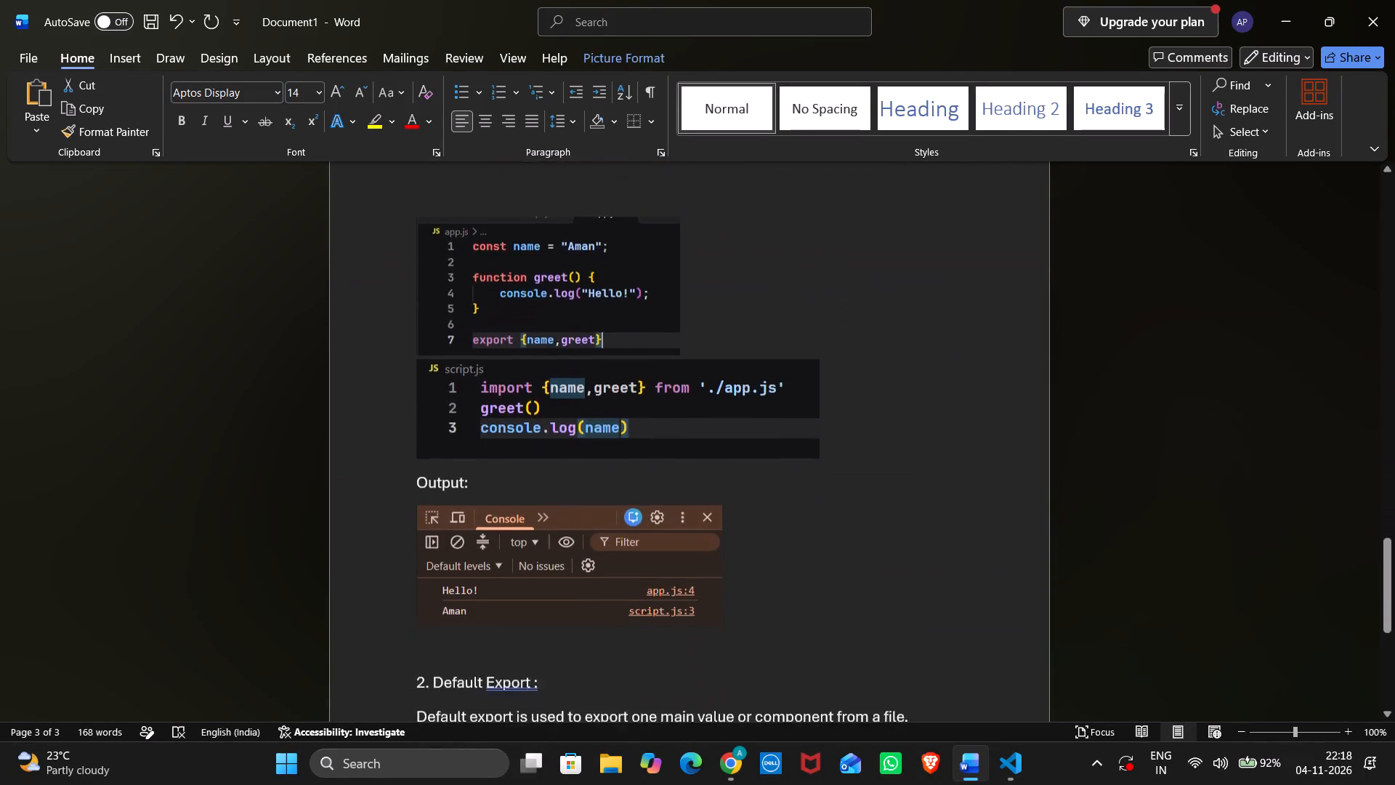
{"action": "scroll", "coordinate": [740, 470], "scroll_direction": "down", "scroll_amount": 9}
{"action": "left_click", "coordinate": [981, 335]}
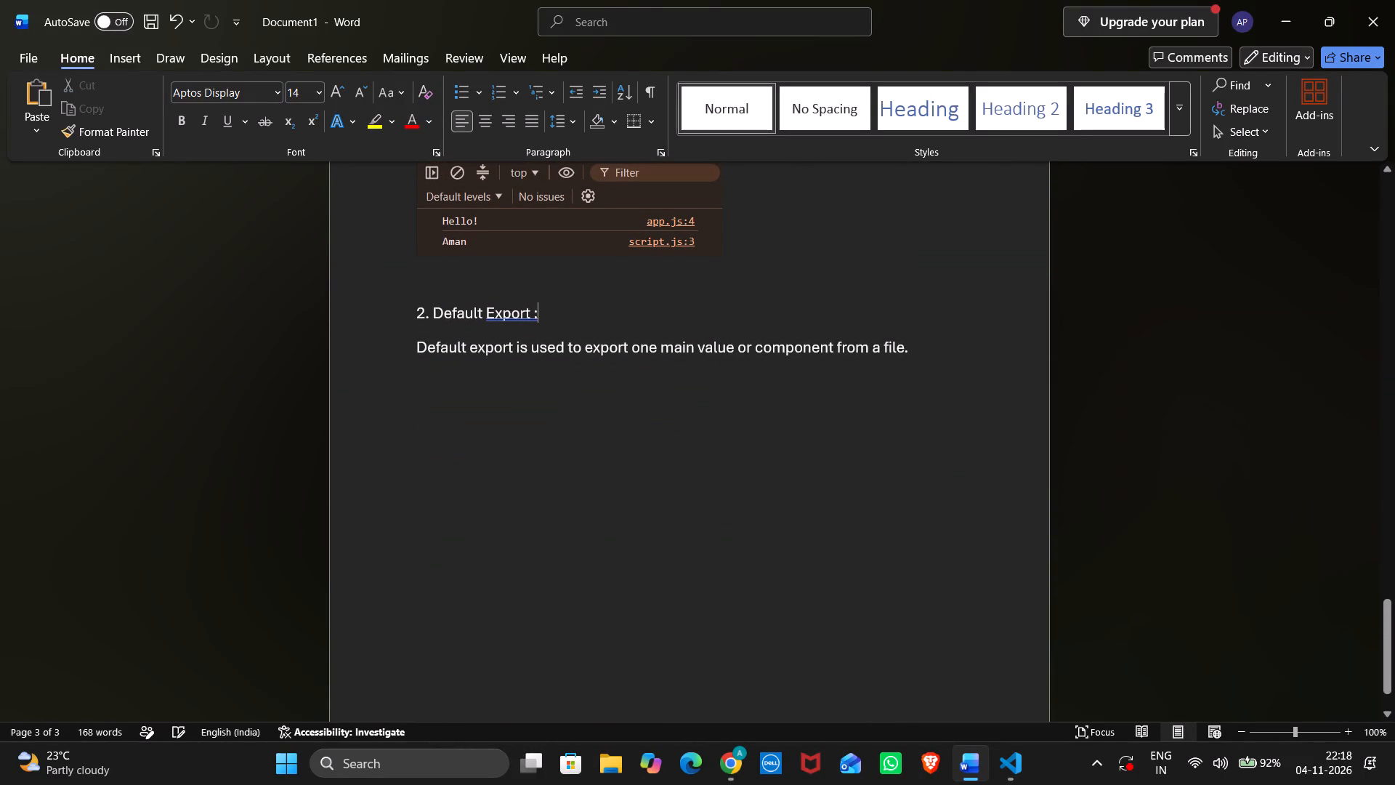
{"action": "left_click", "coordinate": [938, 338]}
{"action": "key", "text": "Return"}
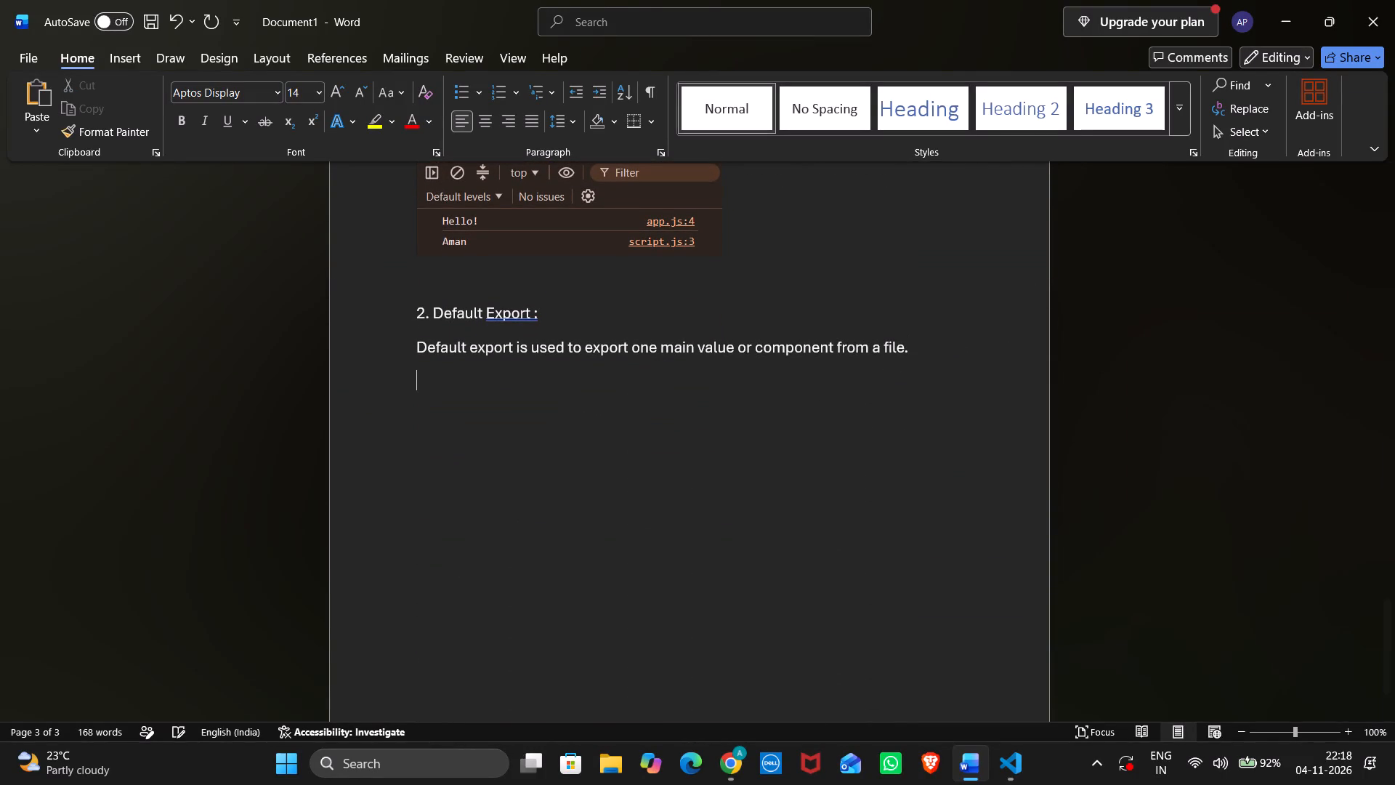
{"action": "key", "text": "ctrl+v"}
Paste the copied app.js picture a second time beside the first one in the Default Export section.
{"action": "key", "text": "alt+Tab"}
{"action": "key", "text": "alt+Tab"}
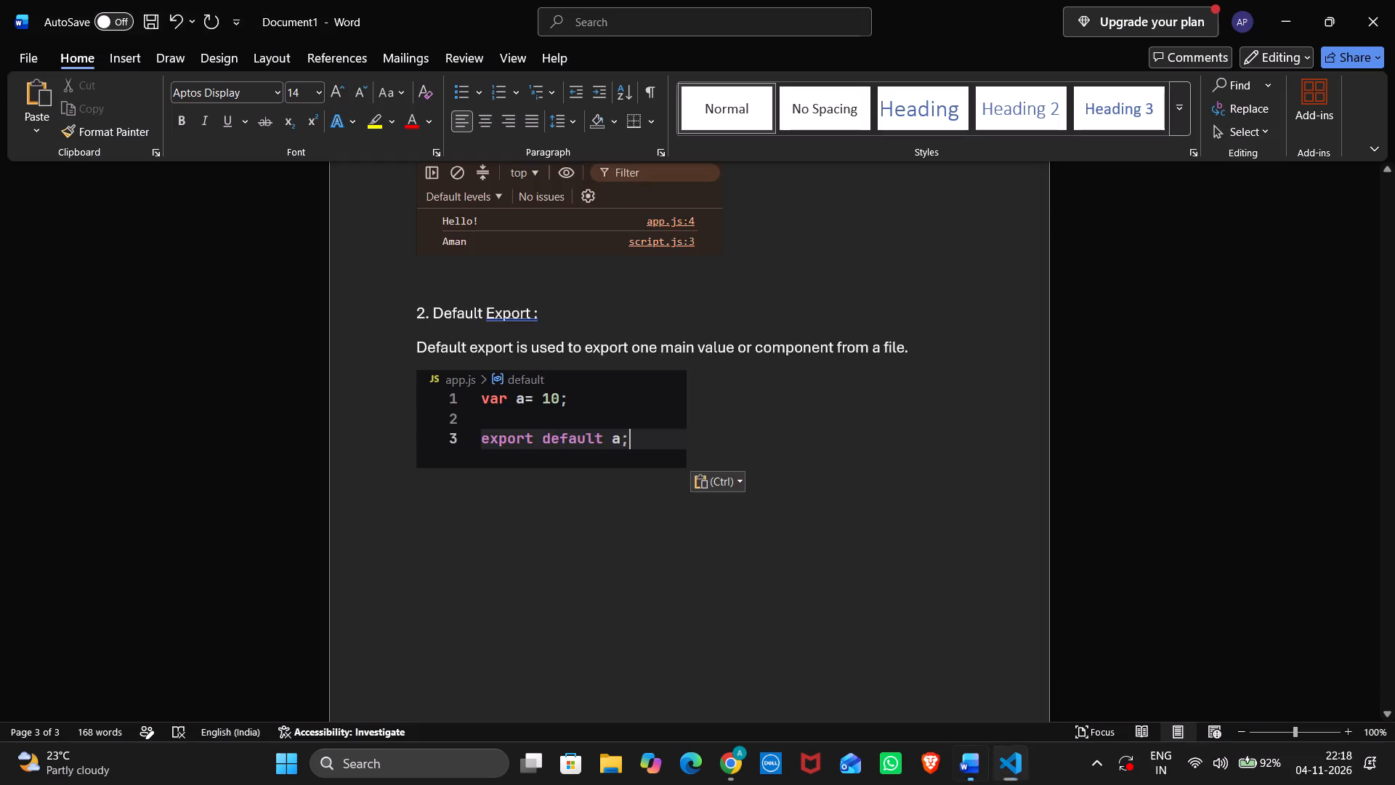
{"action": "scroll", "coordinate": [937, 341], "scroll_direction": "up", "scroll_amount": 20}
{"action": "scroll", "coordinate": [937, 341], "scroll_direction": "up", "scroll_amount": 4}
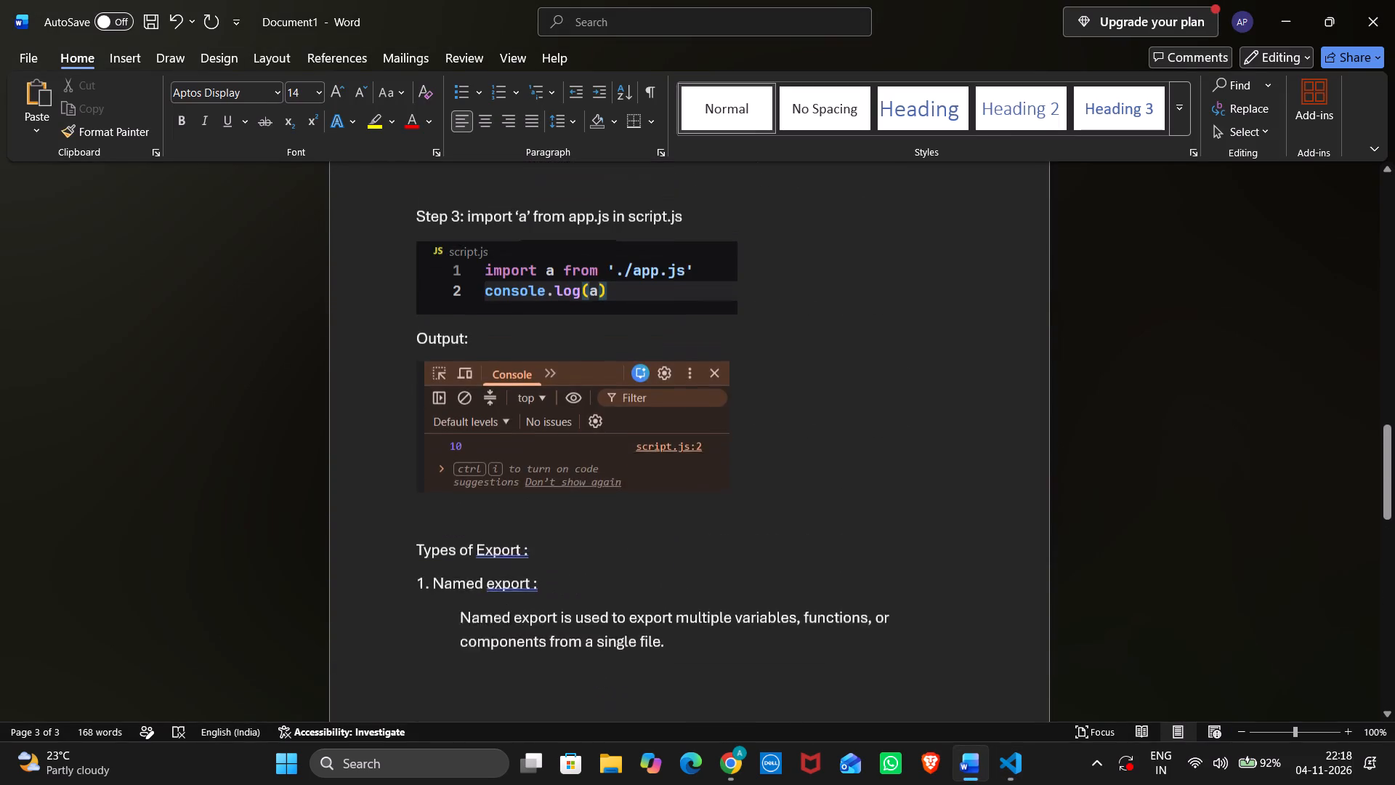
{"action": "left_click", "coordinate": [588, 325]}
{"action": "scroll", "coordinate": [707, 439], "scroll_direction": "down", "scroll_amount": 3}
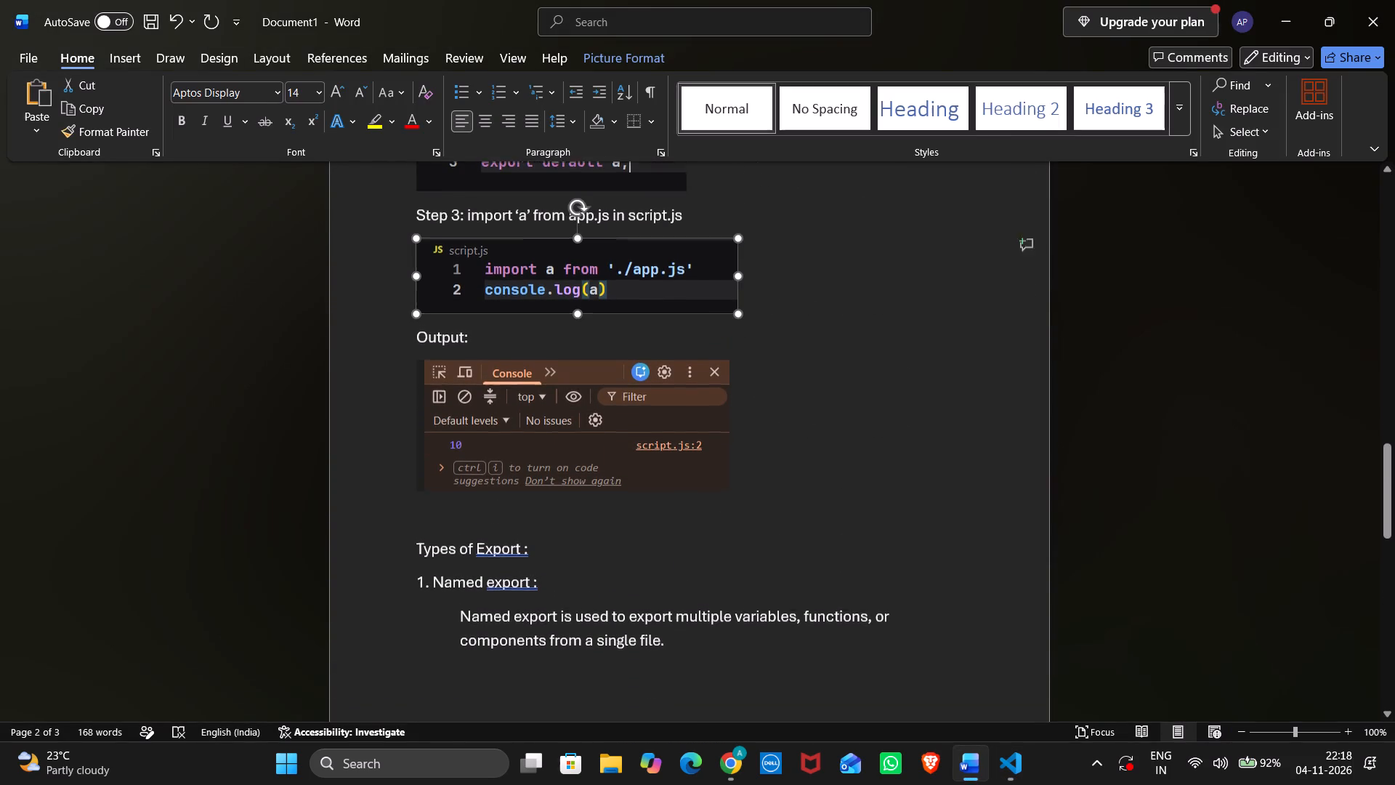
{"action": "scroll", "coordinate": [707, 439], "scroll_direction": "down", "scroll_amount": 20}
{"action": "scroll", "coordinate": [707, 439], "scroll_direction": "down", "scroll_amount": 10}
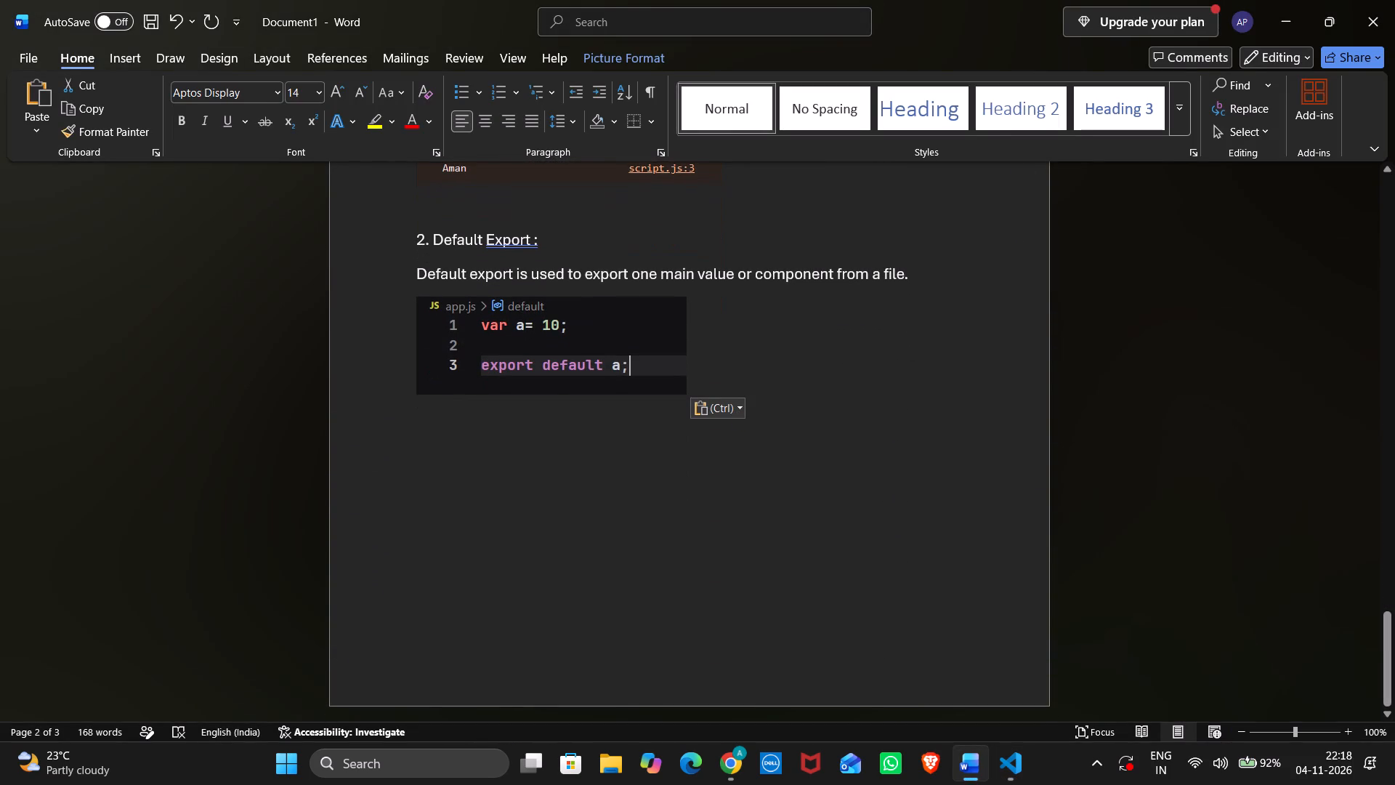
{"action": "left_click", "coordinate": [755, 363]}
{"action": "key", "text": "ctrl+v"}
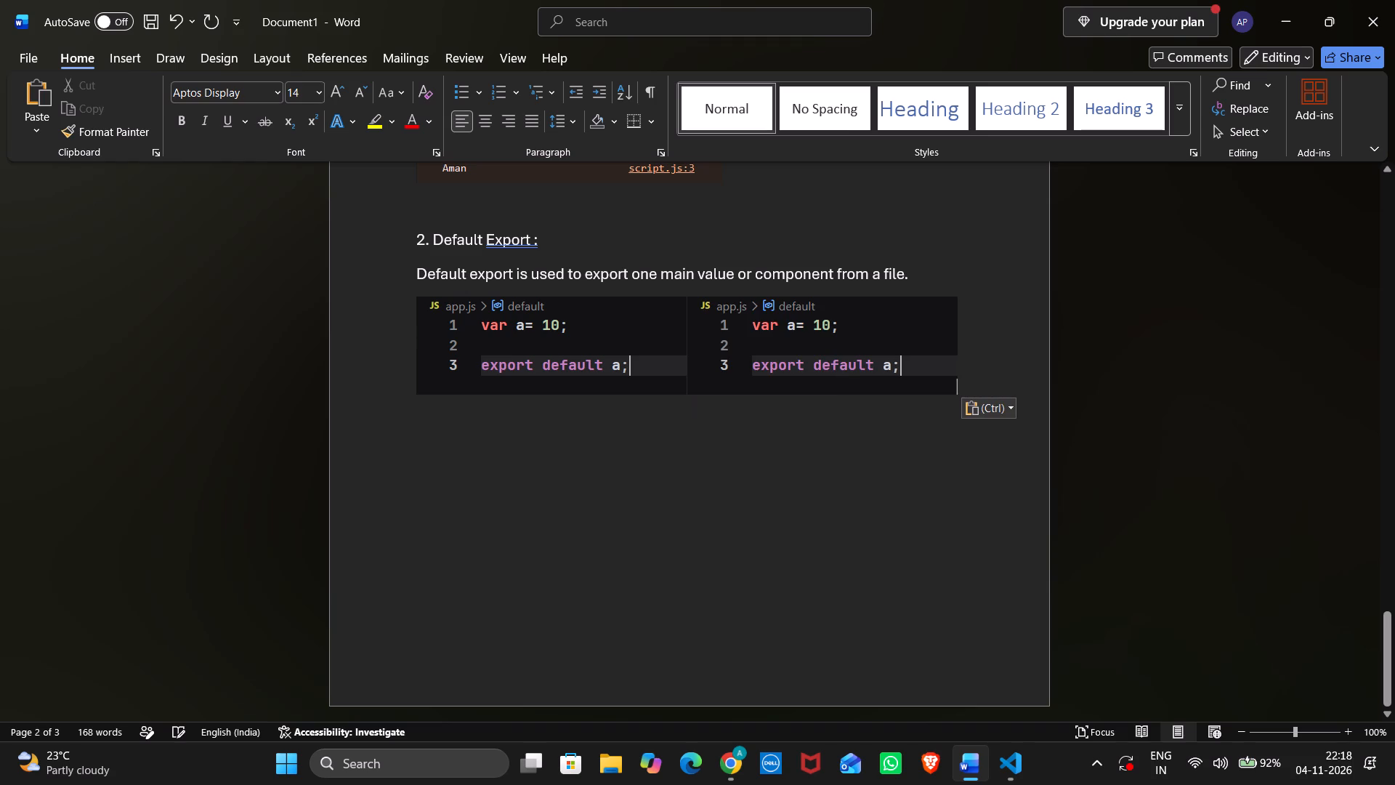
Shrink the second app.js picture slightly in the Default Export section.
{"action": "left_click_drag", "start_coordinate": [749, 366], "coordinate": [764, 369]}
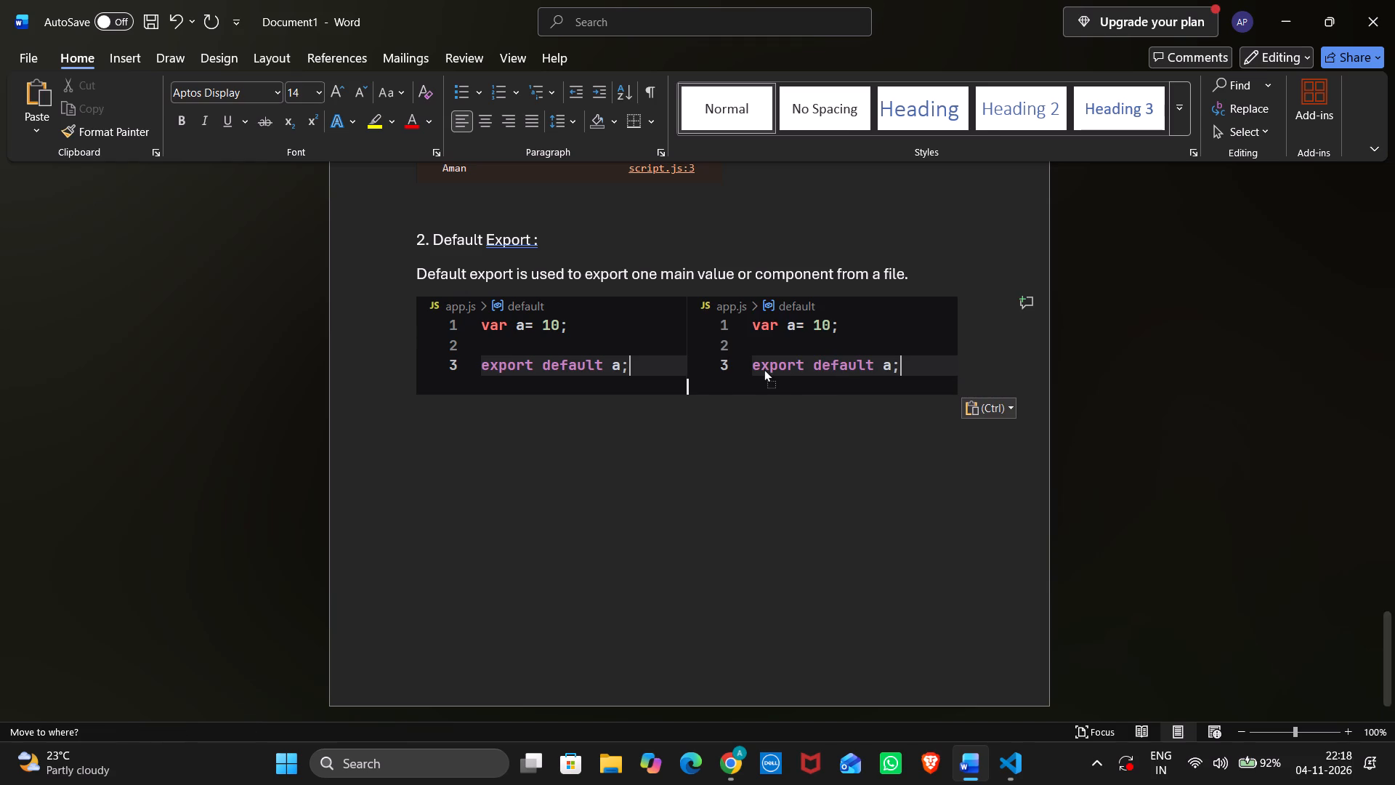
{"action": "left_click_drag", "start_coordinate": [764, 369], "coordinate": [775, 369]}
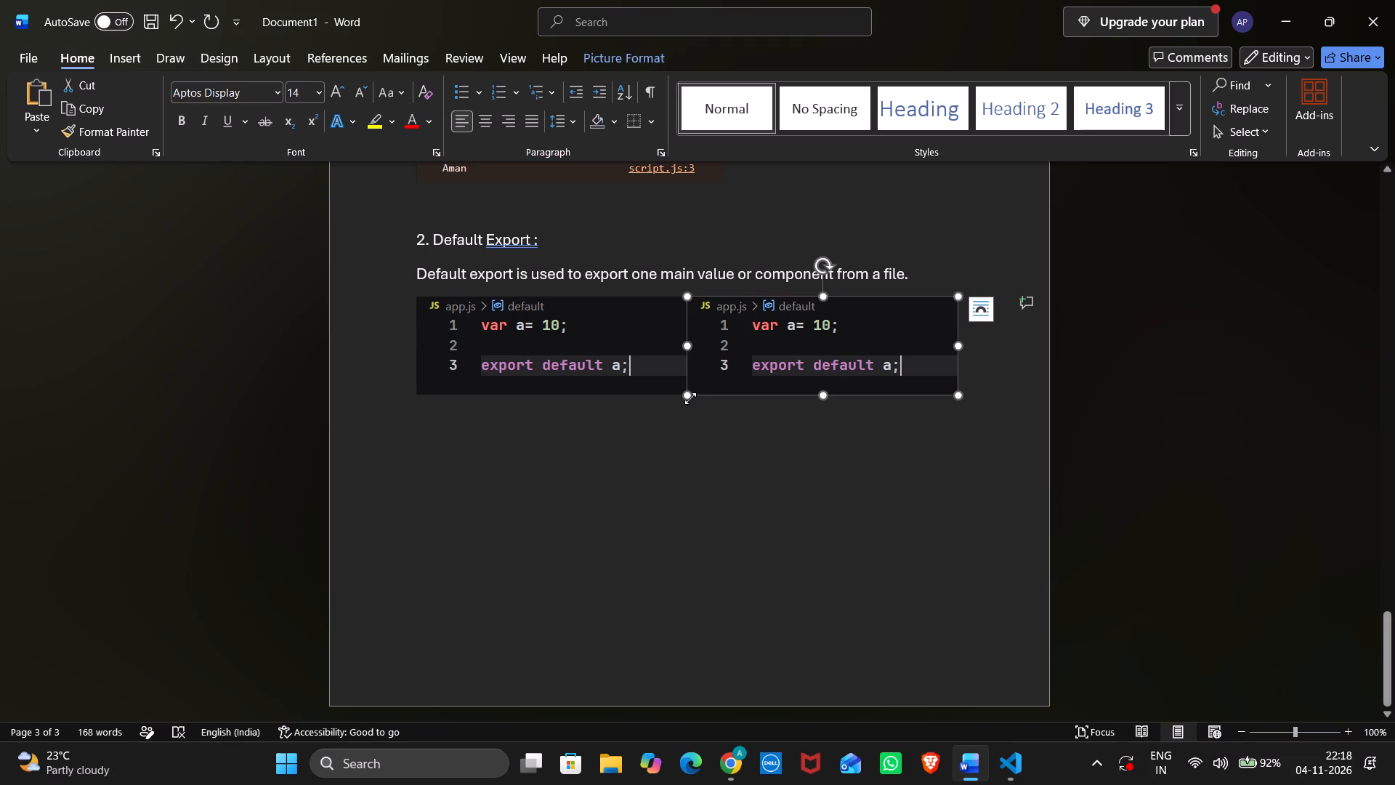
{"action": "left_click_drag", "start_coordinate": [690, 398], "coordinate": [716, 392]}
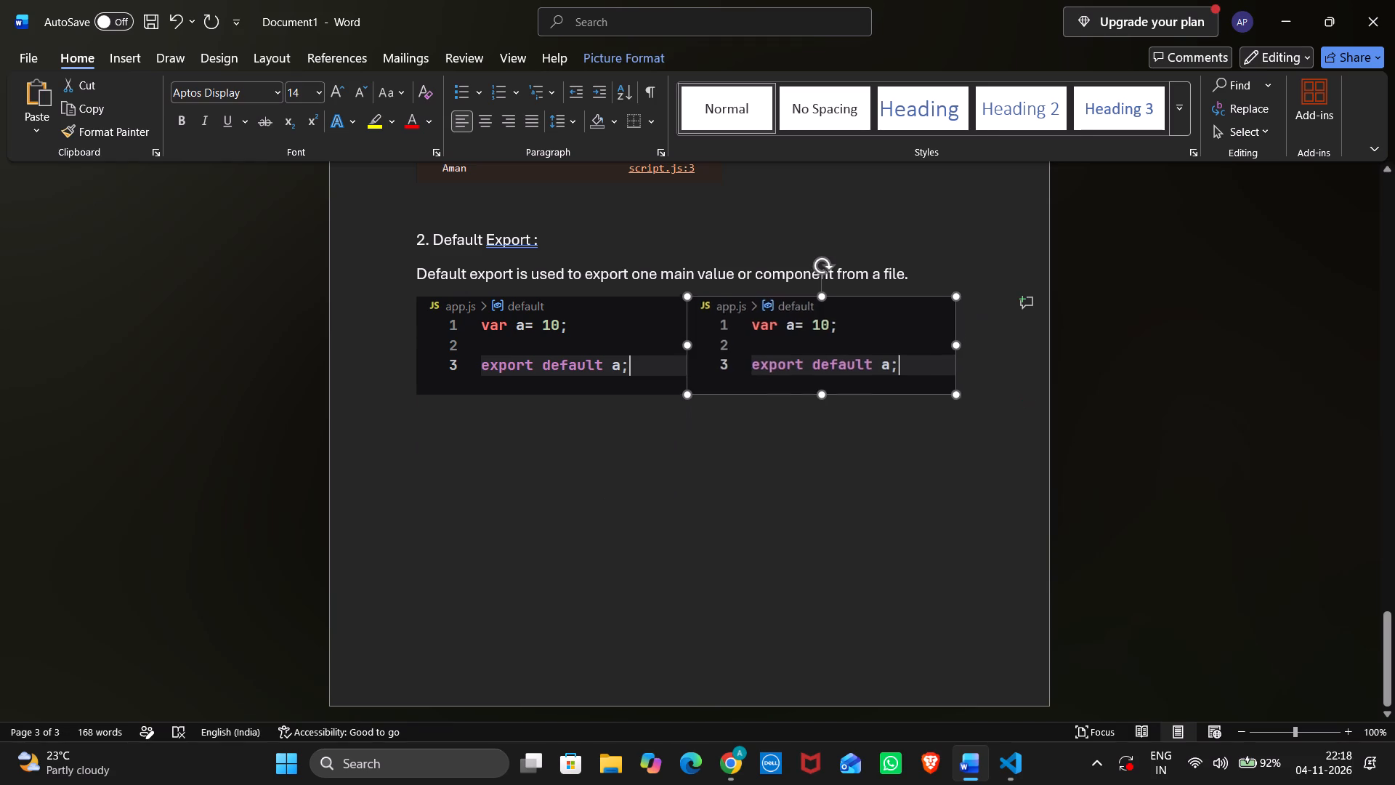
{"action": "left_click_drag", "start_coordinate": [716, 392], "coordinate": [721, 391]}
Insert two spaces between the two app.js pictures in the Default Export section.
{"action": "left_click", "coordinate": [537, 379]}
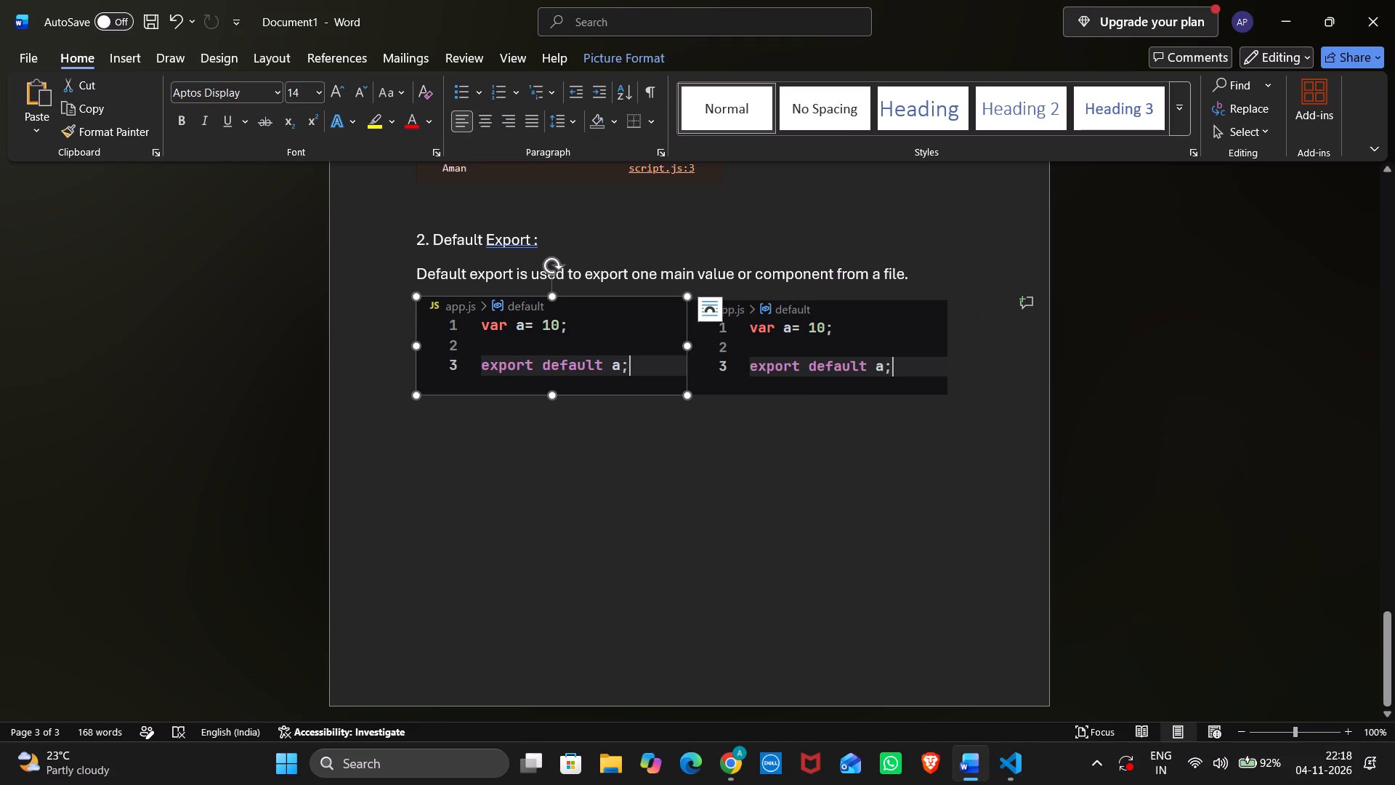
{"action": "left_click", "coordinate": [687, 384]}
{"action": "left_click", "coordinate": [723, 382]}
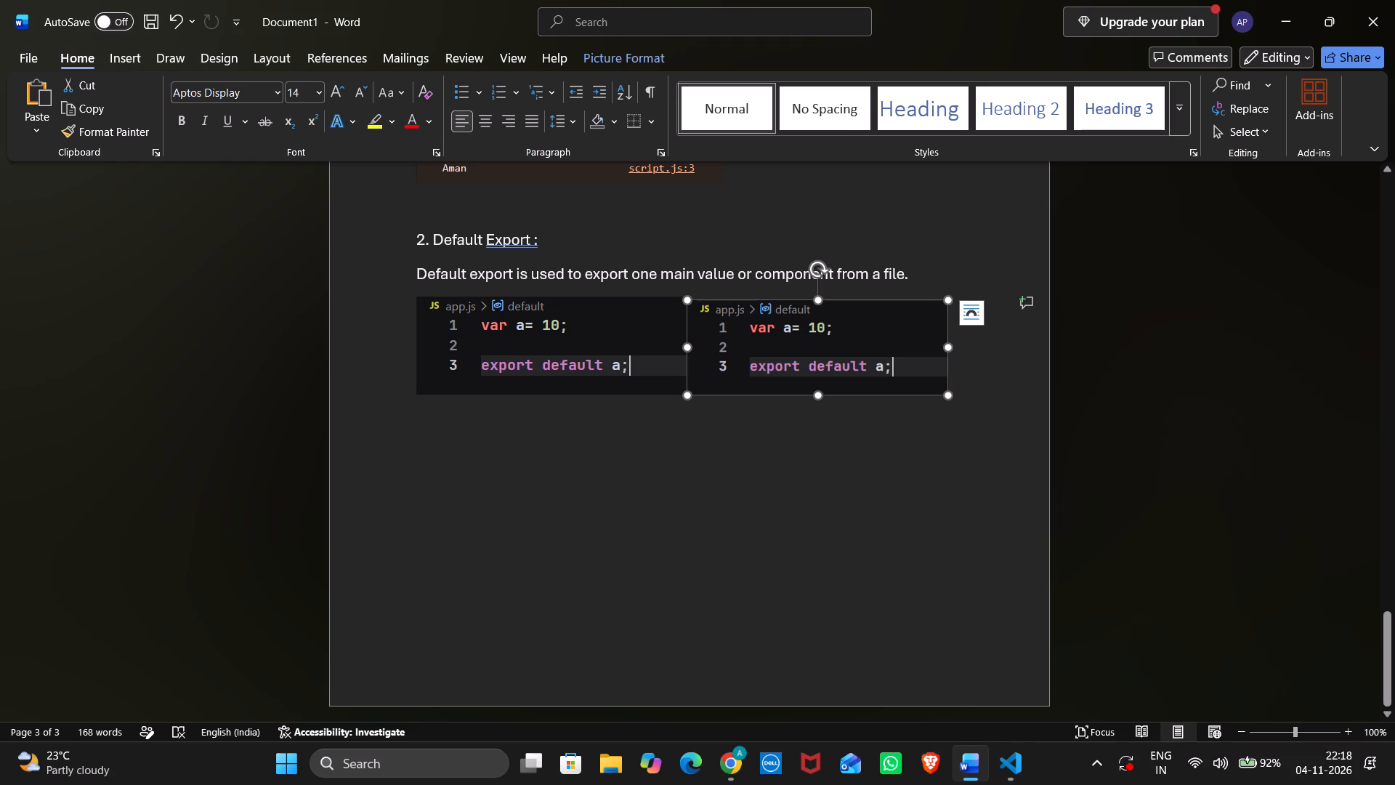
{"action": "left_click_drag", "start_coordinate": [581, 345], "coordinate": [523, 379]}
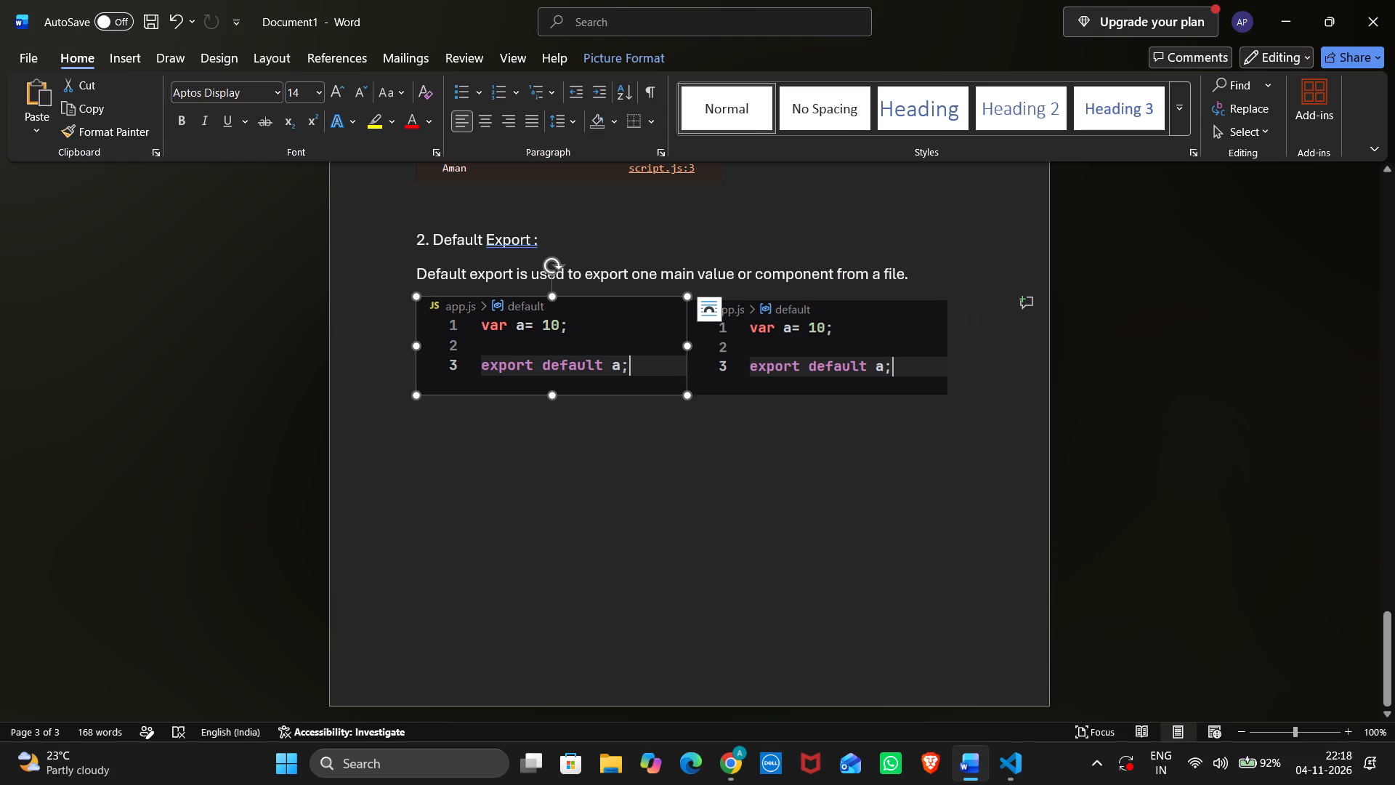
{"action": "left_click", "coordinate": [687, 387]}
{"action": "left_click", "coordinate": [688, 387]}
{"action": "left_click", "coordinate": [705, 422]}
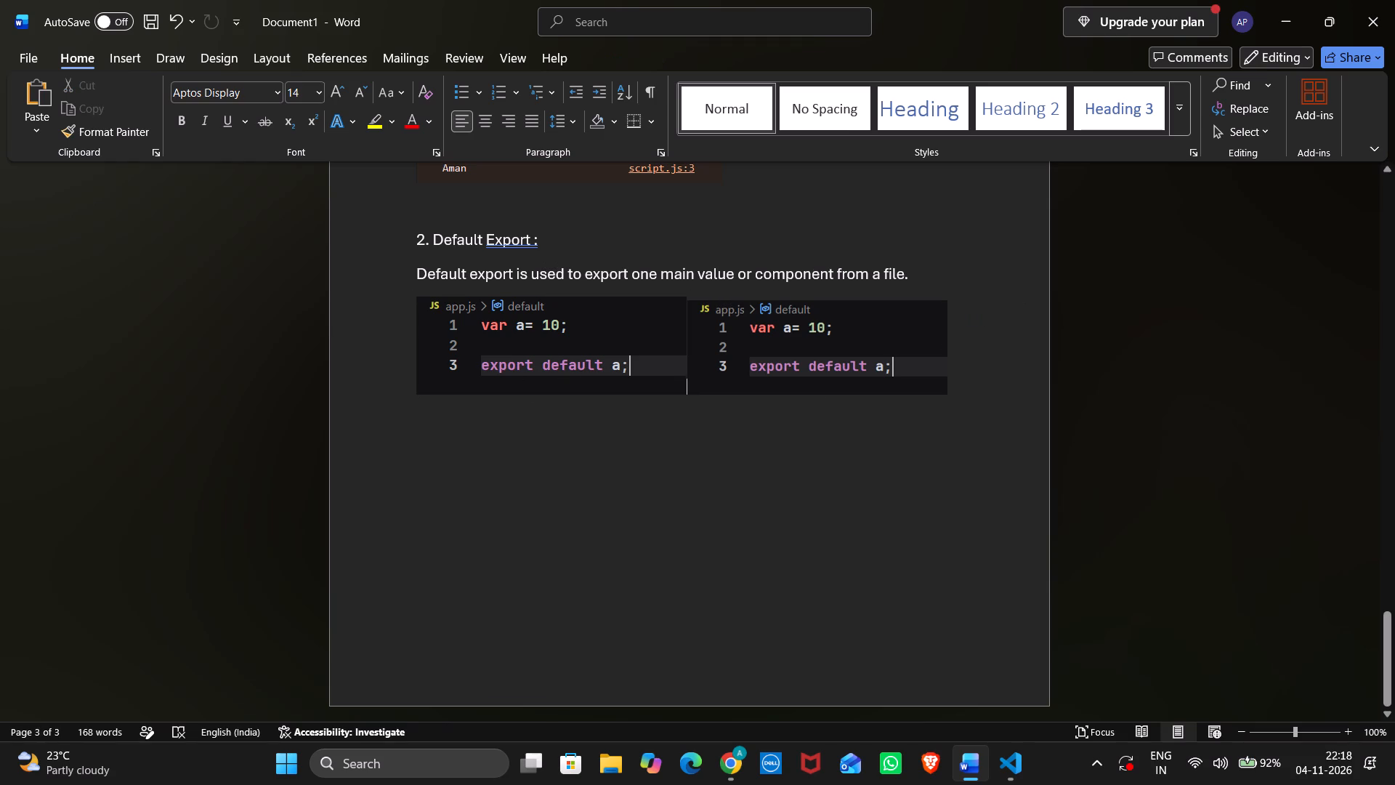
{"action": "key", "text": "space"}
{"action": "key", "text": "space"}
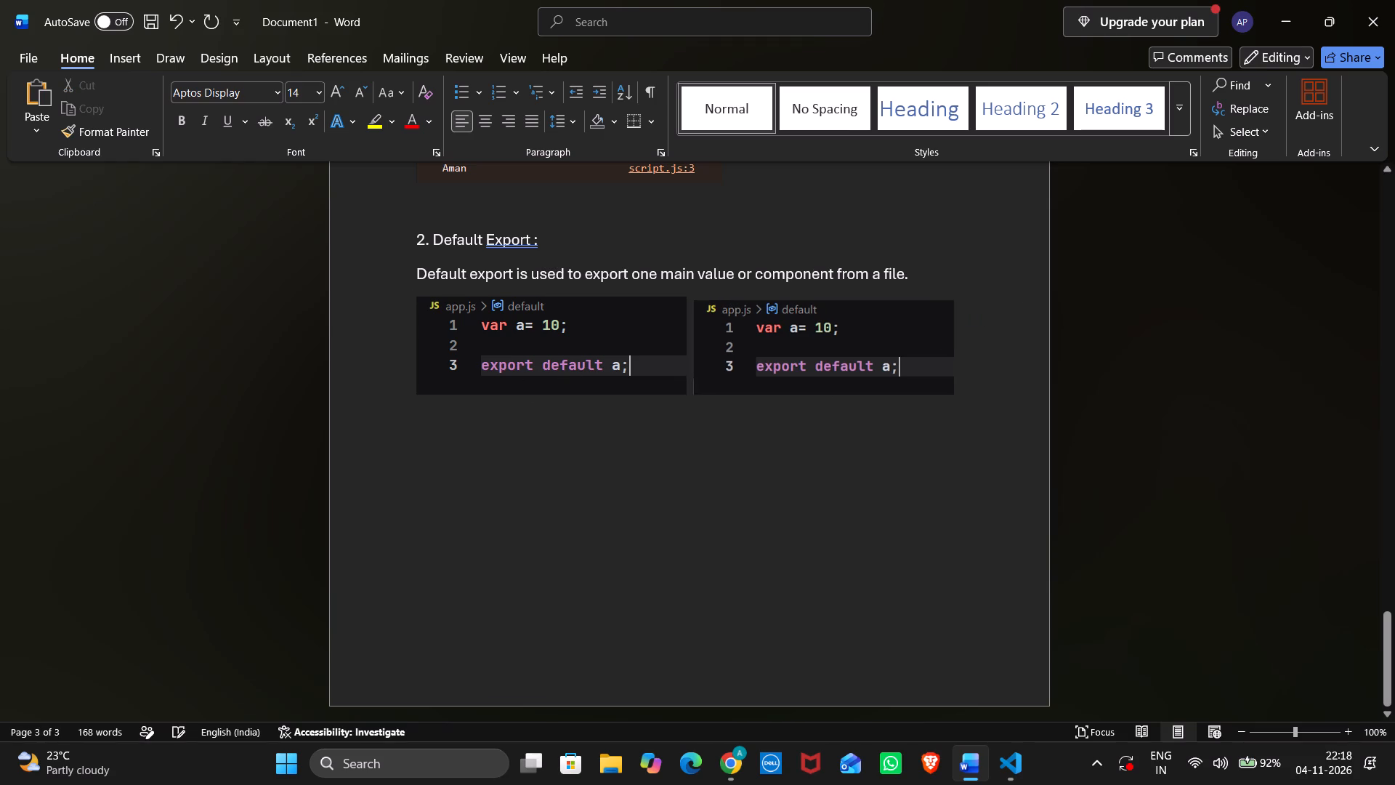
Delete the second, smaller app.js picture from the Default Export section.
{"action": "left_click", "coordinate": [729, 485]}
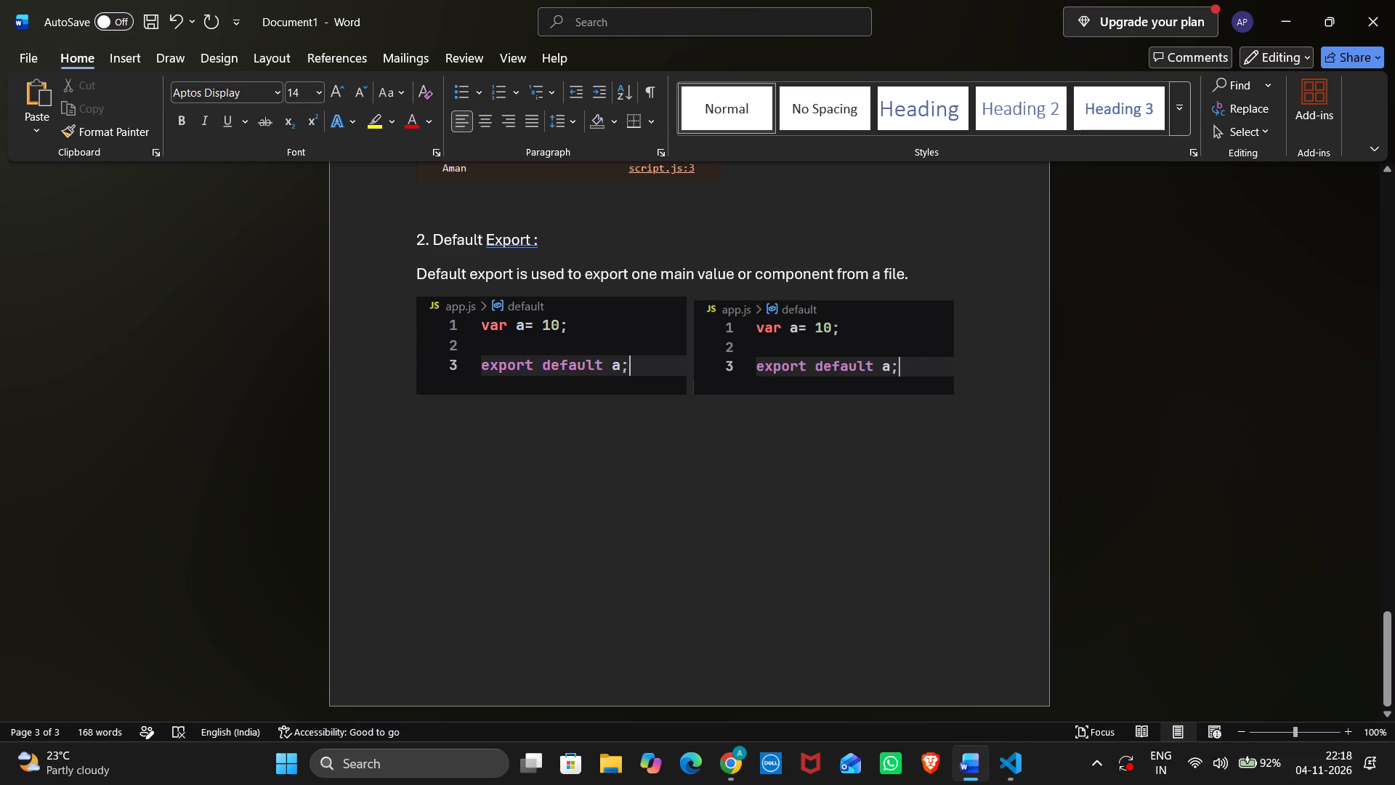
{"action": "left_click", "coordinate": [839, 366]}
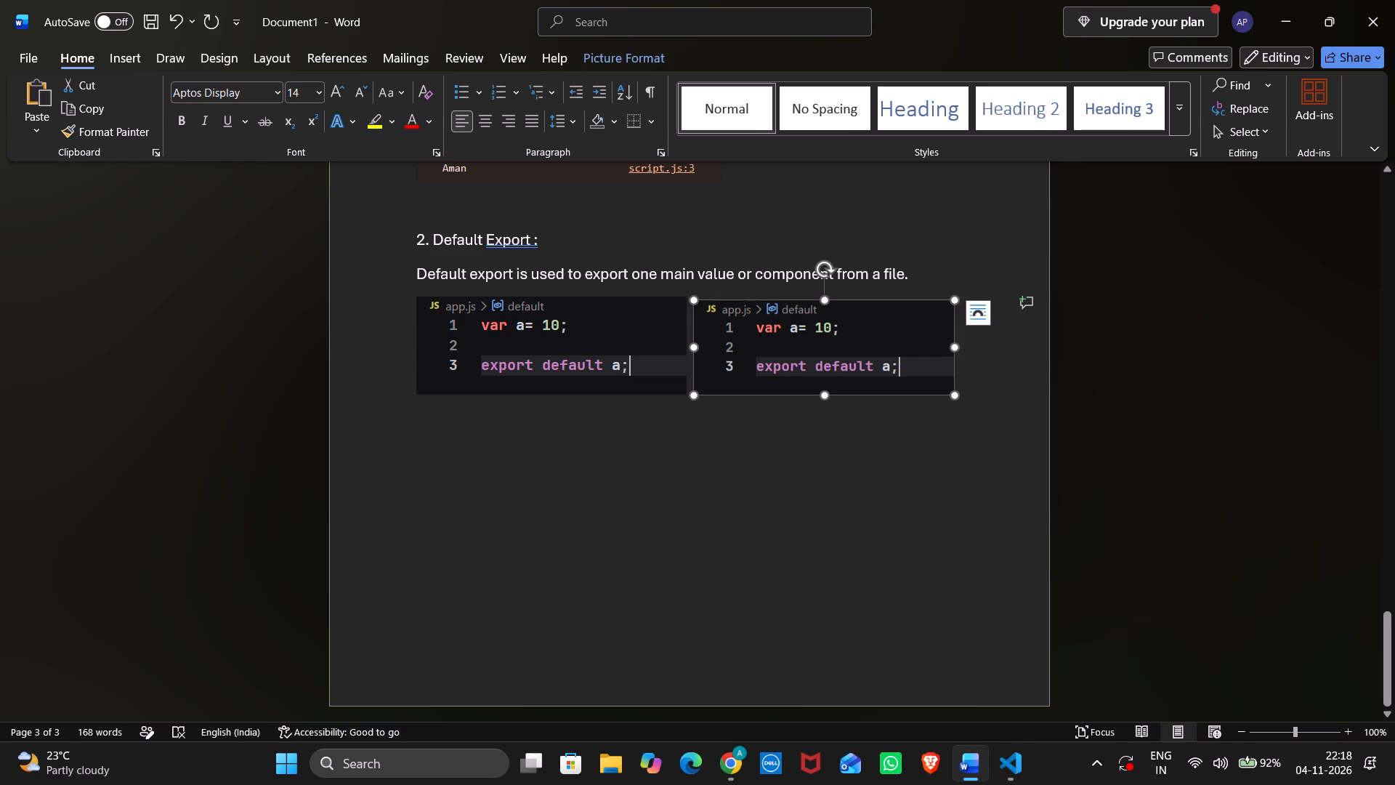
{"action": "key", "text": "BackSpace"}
Copy the script.js picture from Step 3 and paste it on a new line below the app.js picture in the Default Export section.
{"action": "scroll", "coordinate": [839, 366], "scroll_direction": "up", "scroll_amount": 18}
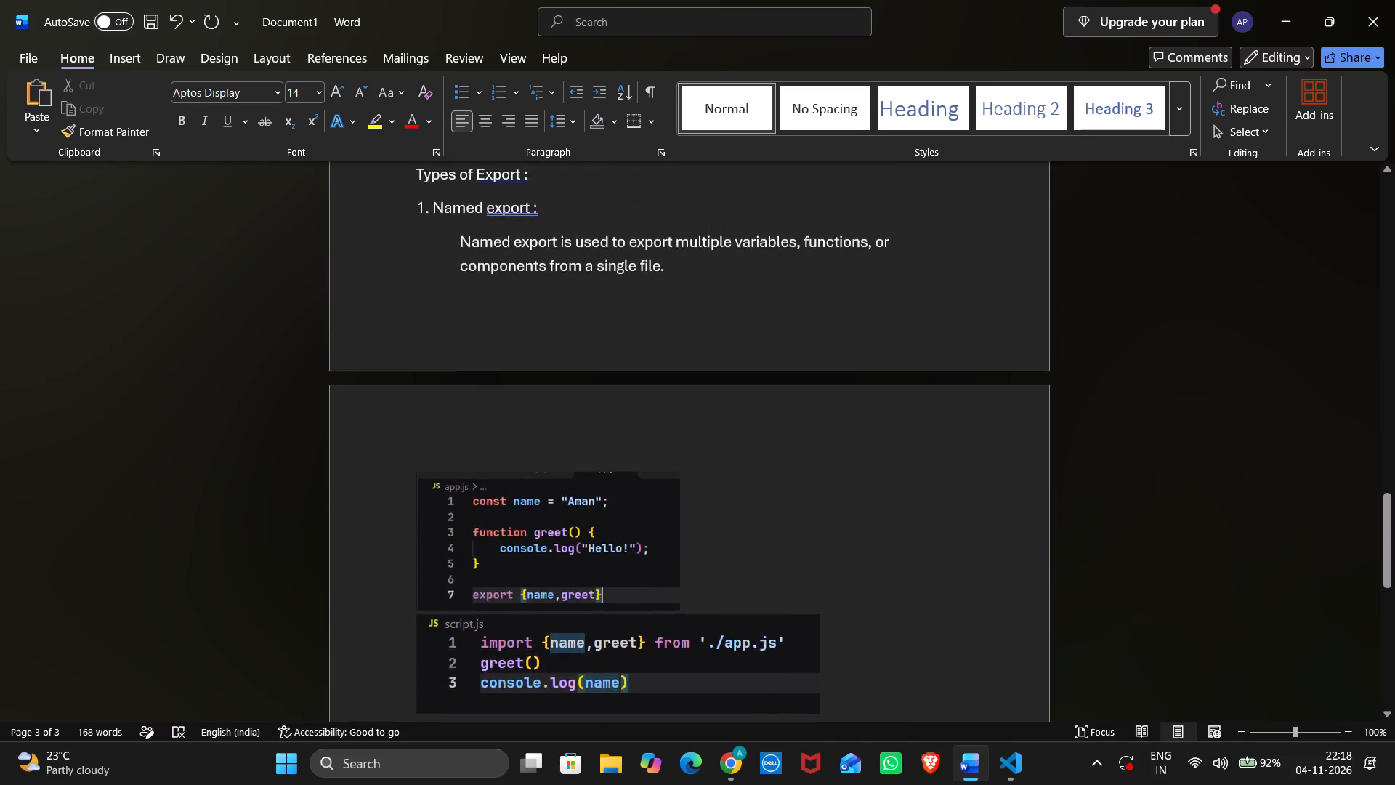
{"action": "scroll", "coordinate": [838, 366], "scroll_direction": "up", "scroll_amount": 10}
{"action": "left_click", "coordinate": [669, 438]}
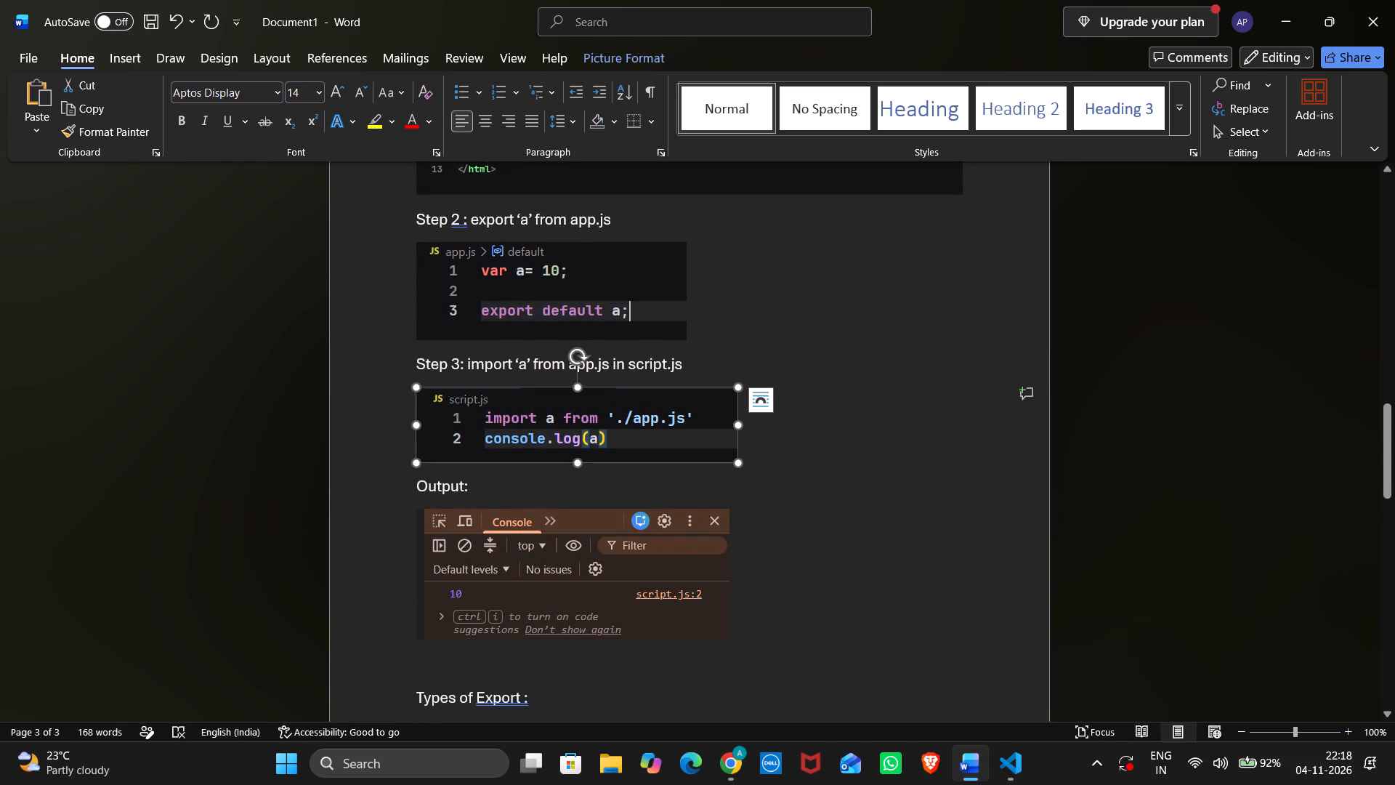
{"action": "key", "text": "ctrl+c"}
{"action": "scroll", "coordinate": [904, 398], "scroll_direction": "down", "scroll_amount": 14}
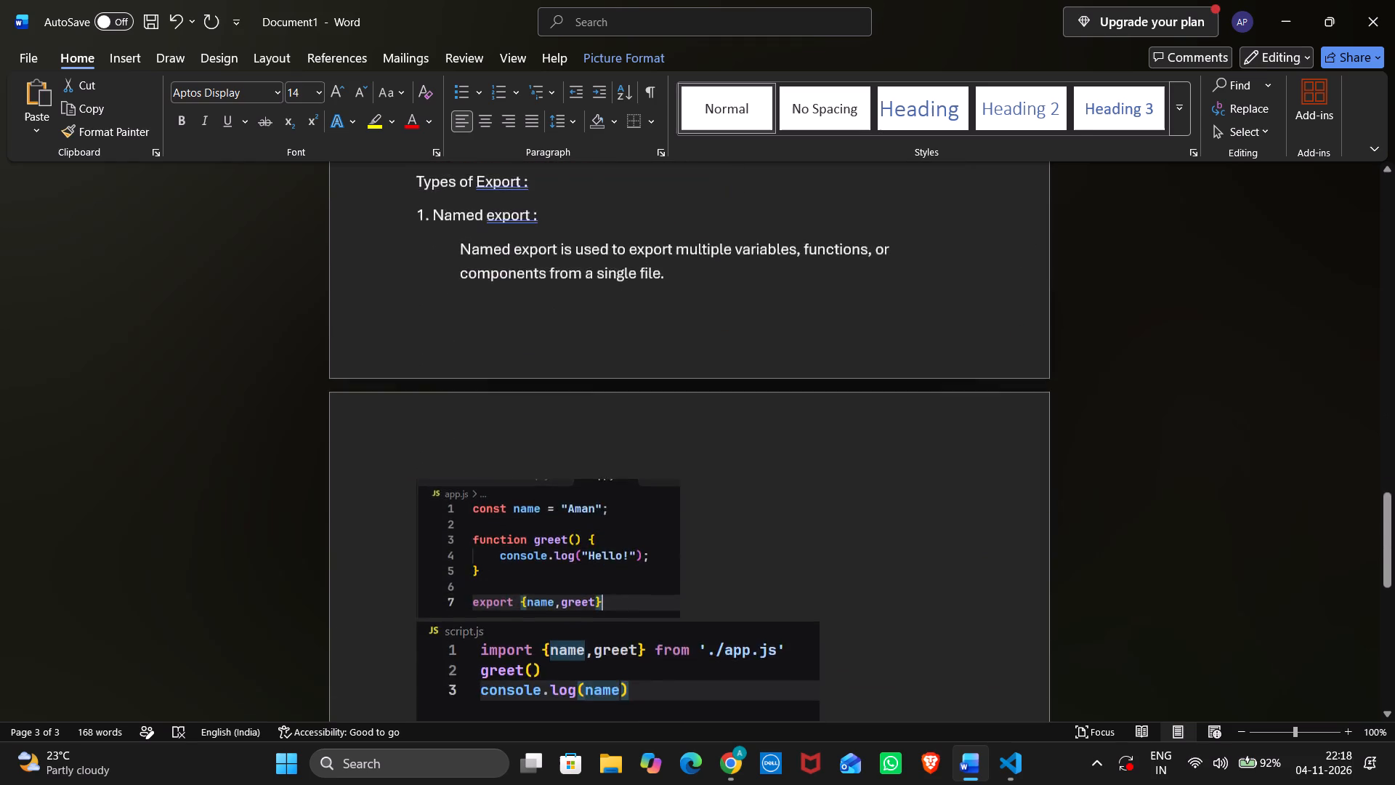
{"action": "scroll", "coordinate": [904, 398], "scroll_direction": "down", "scroll_amount": 11}
{"action": "left_click", "coordinate": [870, 505]}
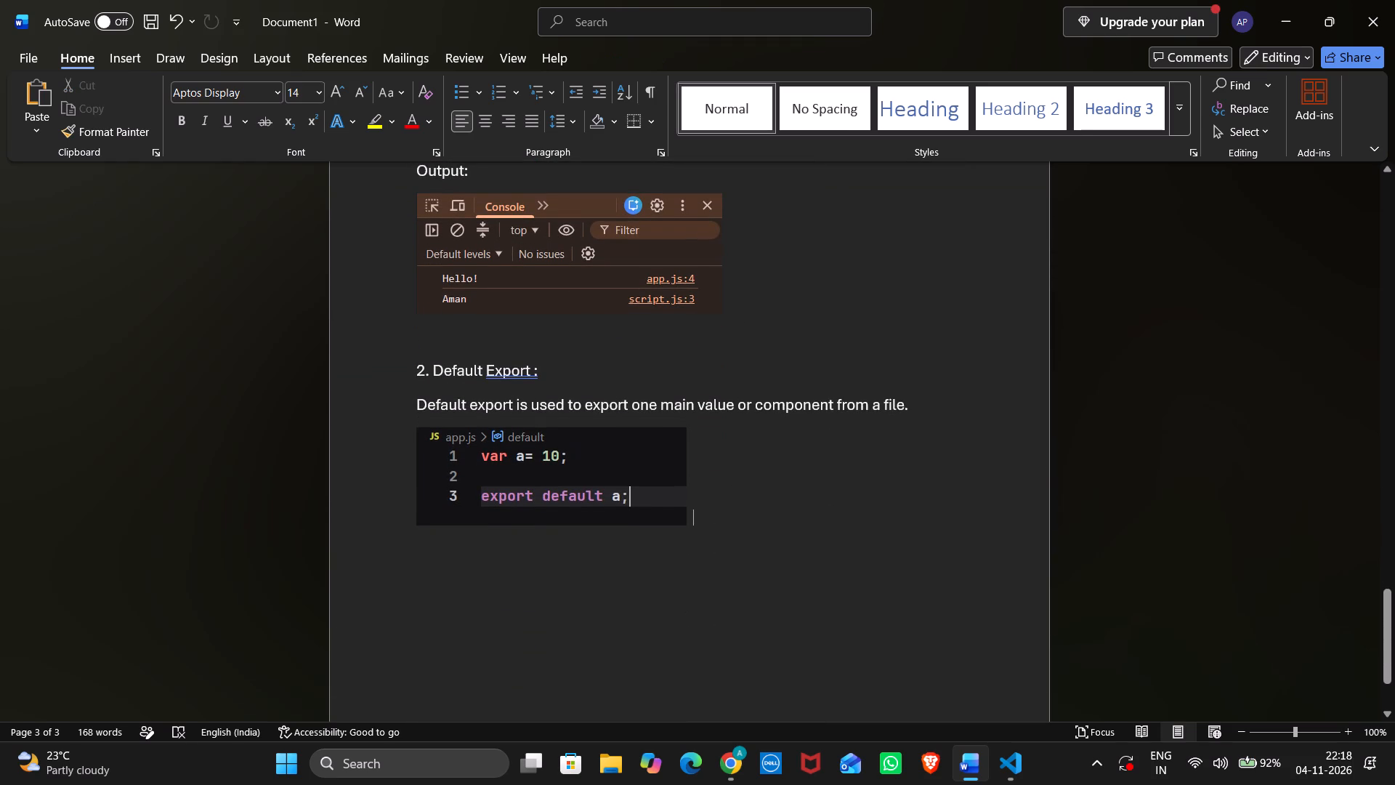
{"action": "key", "text": "Return"}
{"action": "key", "text": "ctrl+v"}
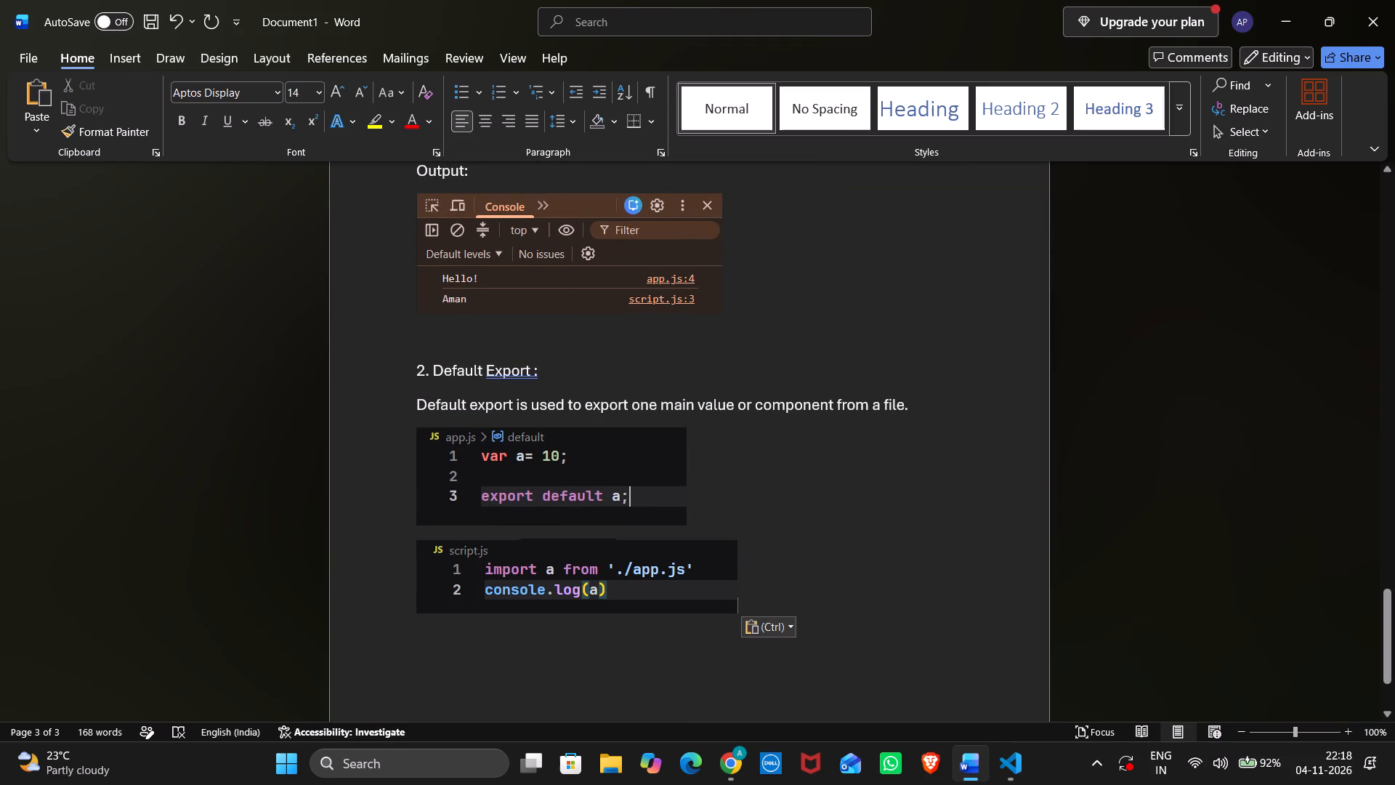
Review the named and default export sections of the notes, comparing their code pictures.
{"action": "scroll", "coordinate": [849, 513], "scroll_direction": "up", "scroll_amount": 1}
{"action": "scroll", "coordinate": [849, 513], "scroll_direction": "down", "scroll_amount": 2}
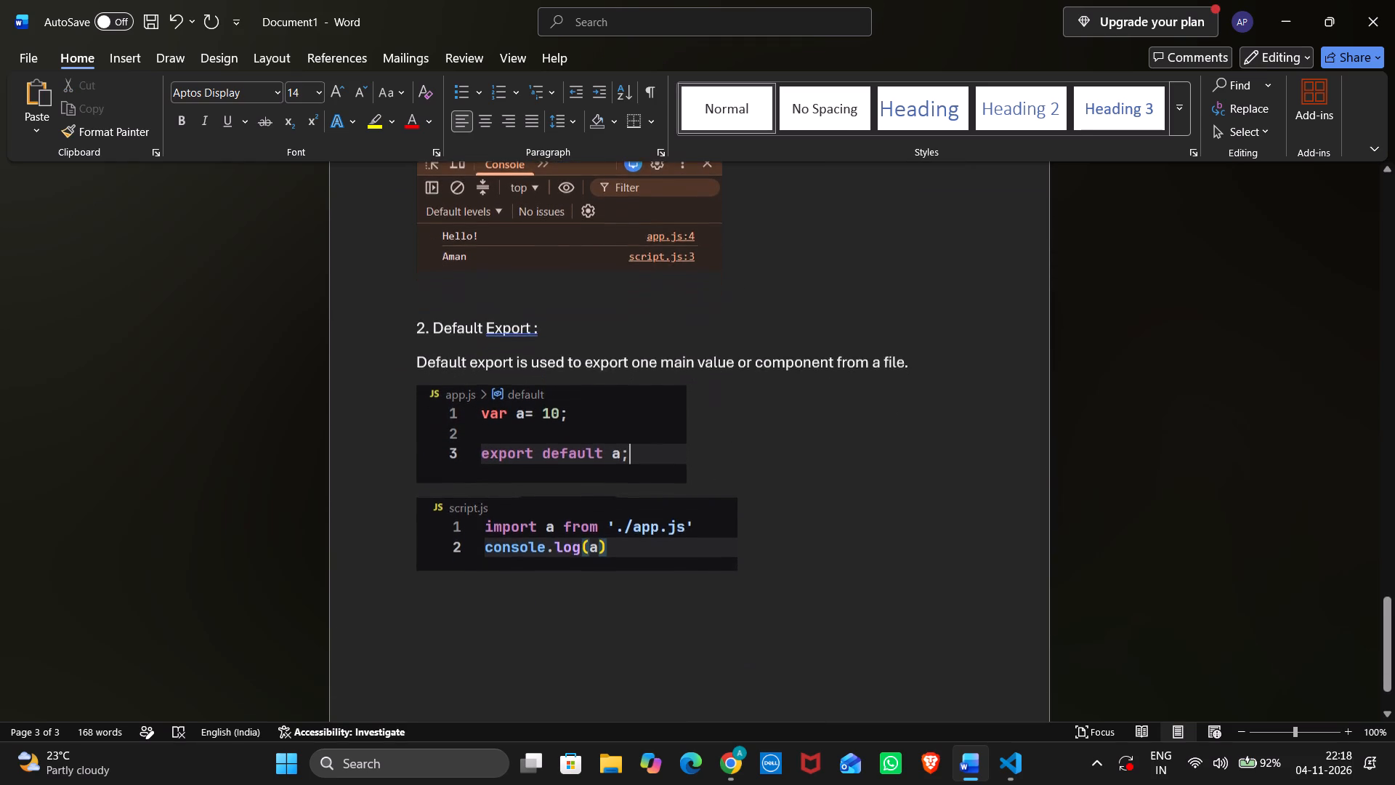
{"action": "scroll", "coordinate": [849, 513], "scroll_direction": "up", "scroll_amount": 5}
{"action": "scroll", "coordinate": [849, 513], "scroll_direction": "down", "scroll_amount": 4}
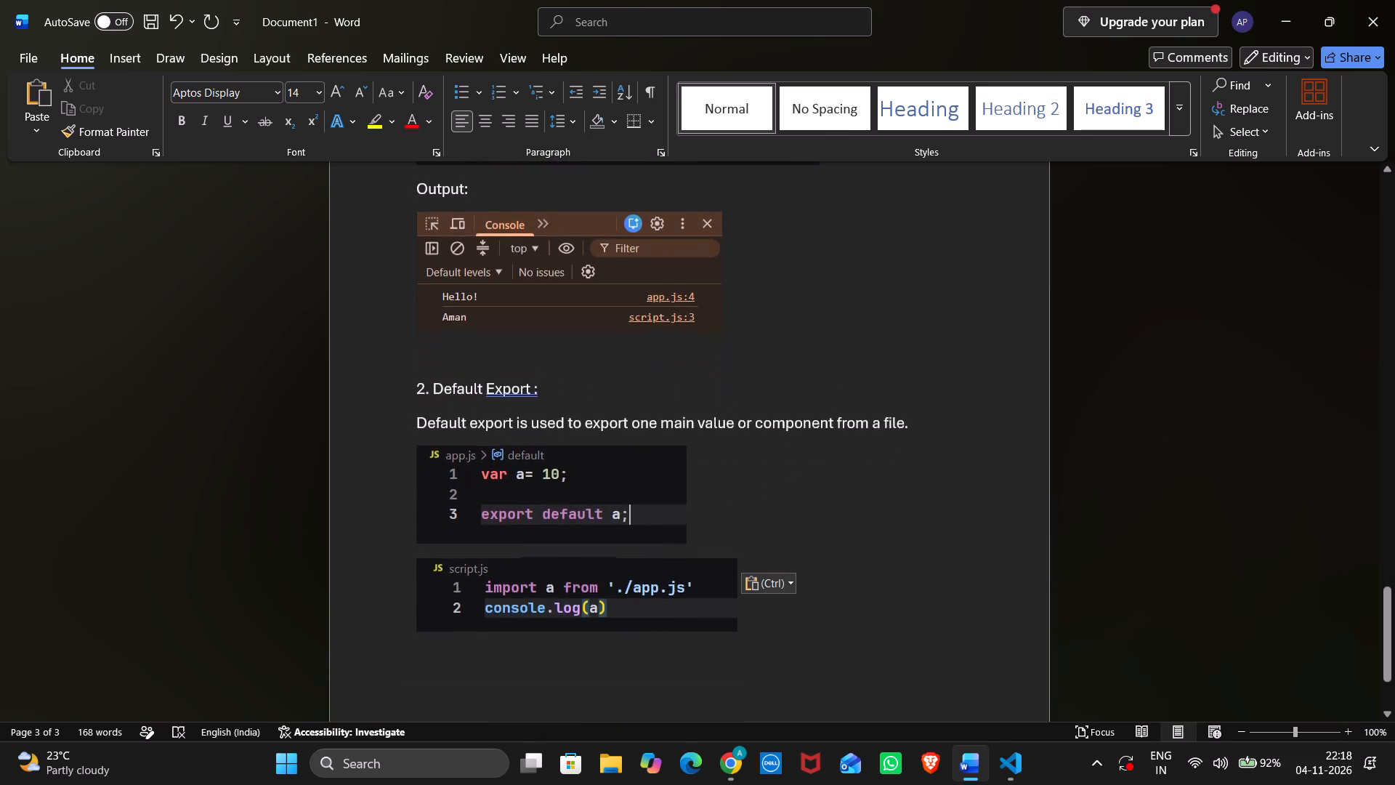
{"action": "scroll", "coordinate": [849, 513], "scroll_direction": "up", "scroll_amount": 13}
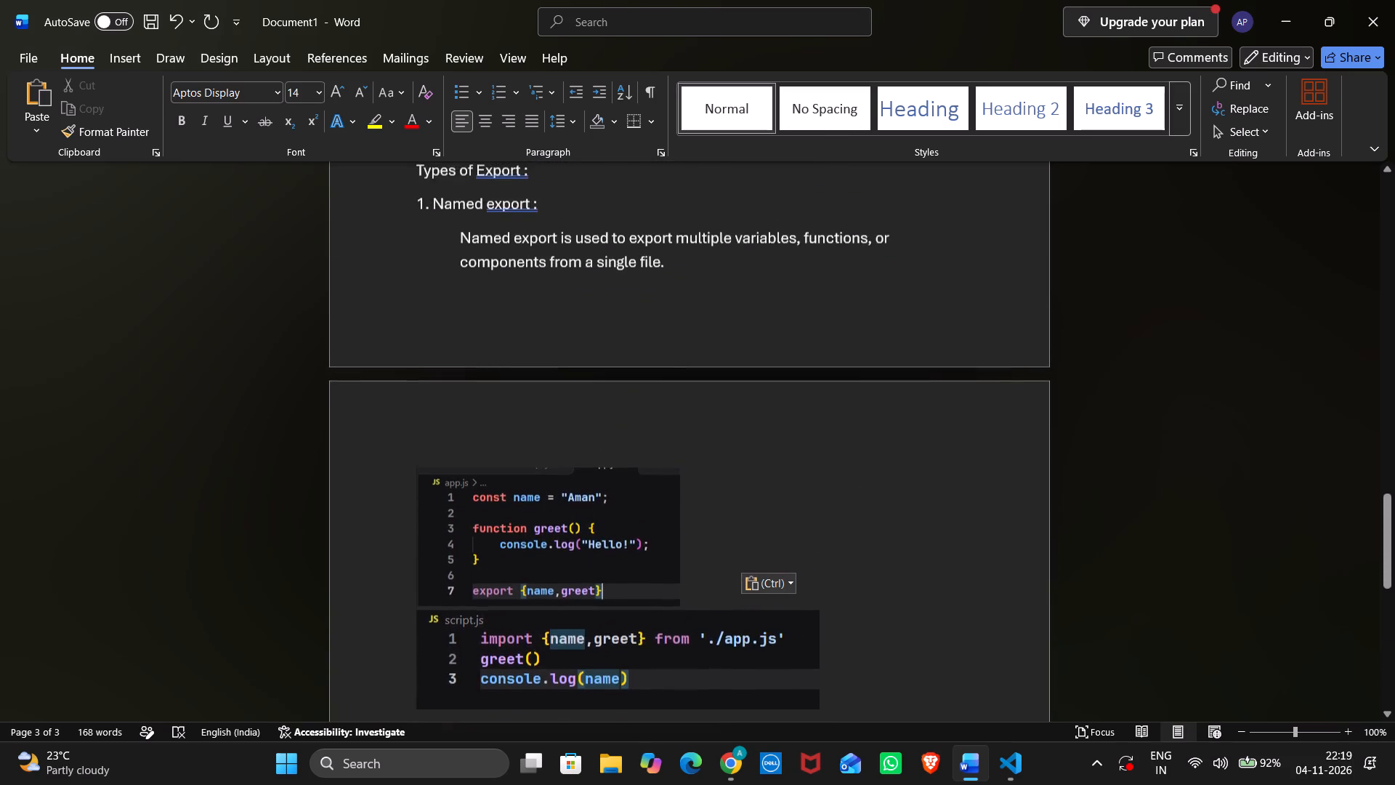
{"action": "scroll", "coordinate": [846, 514], "scroll_direction": "up", "scroll_amount": 3}
{"action": "scroll", "coordinate": [846, 514], "scroll_direction": "down", "scroll_amount": 18}
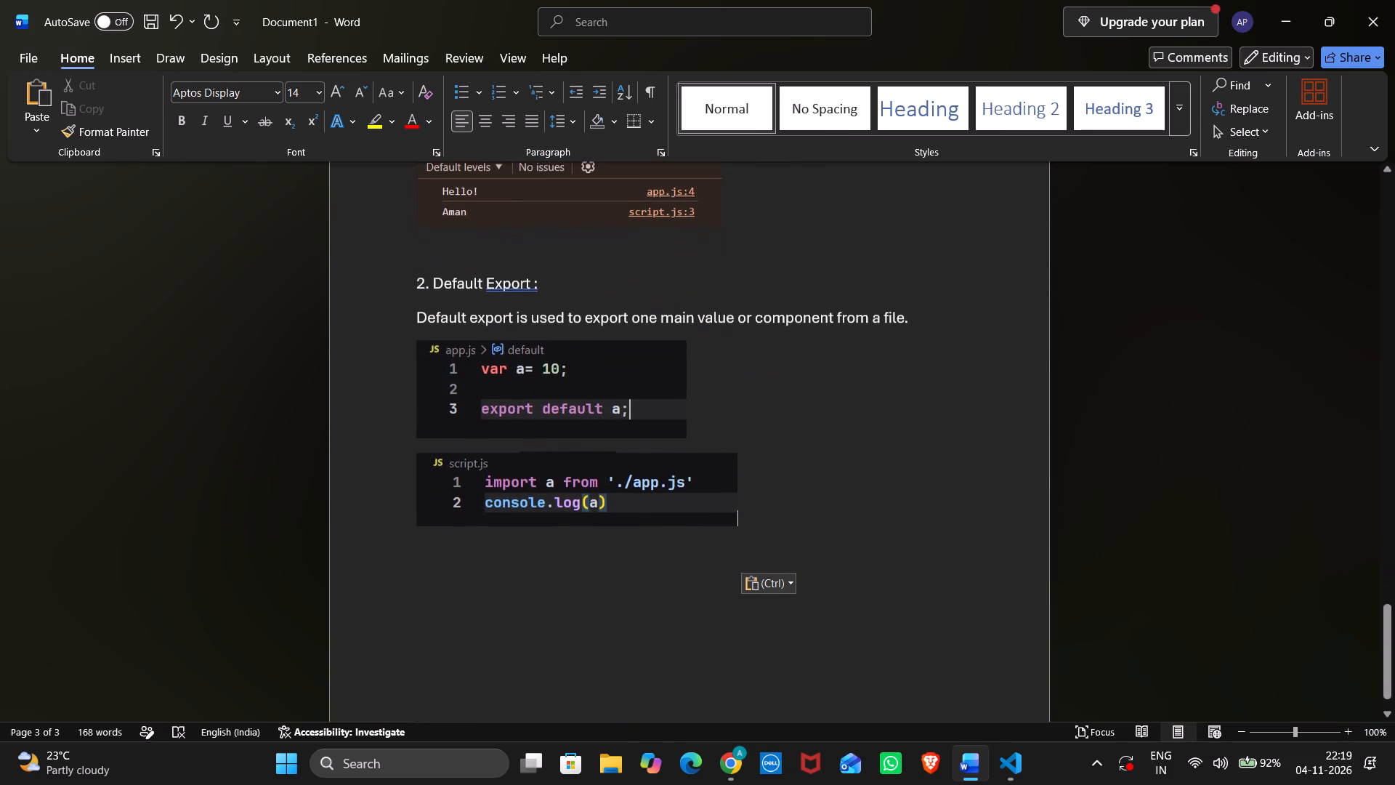
{"action": "scroll", "coordinate": [846, 514], "scroll_direction": "down", "scroll_amount": 1}
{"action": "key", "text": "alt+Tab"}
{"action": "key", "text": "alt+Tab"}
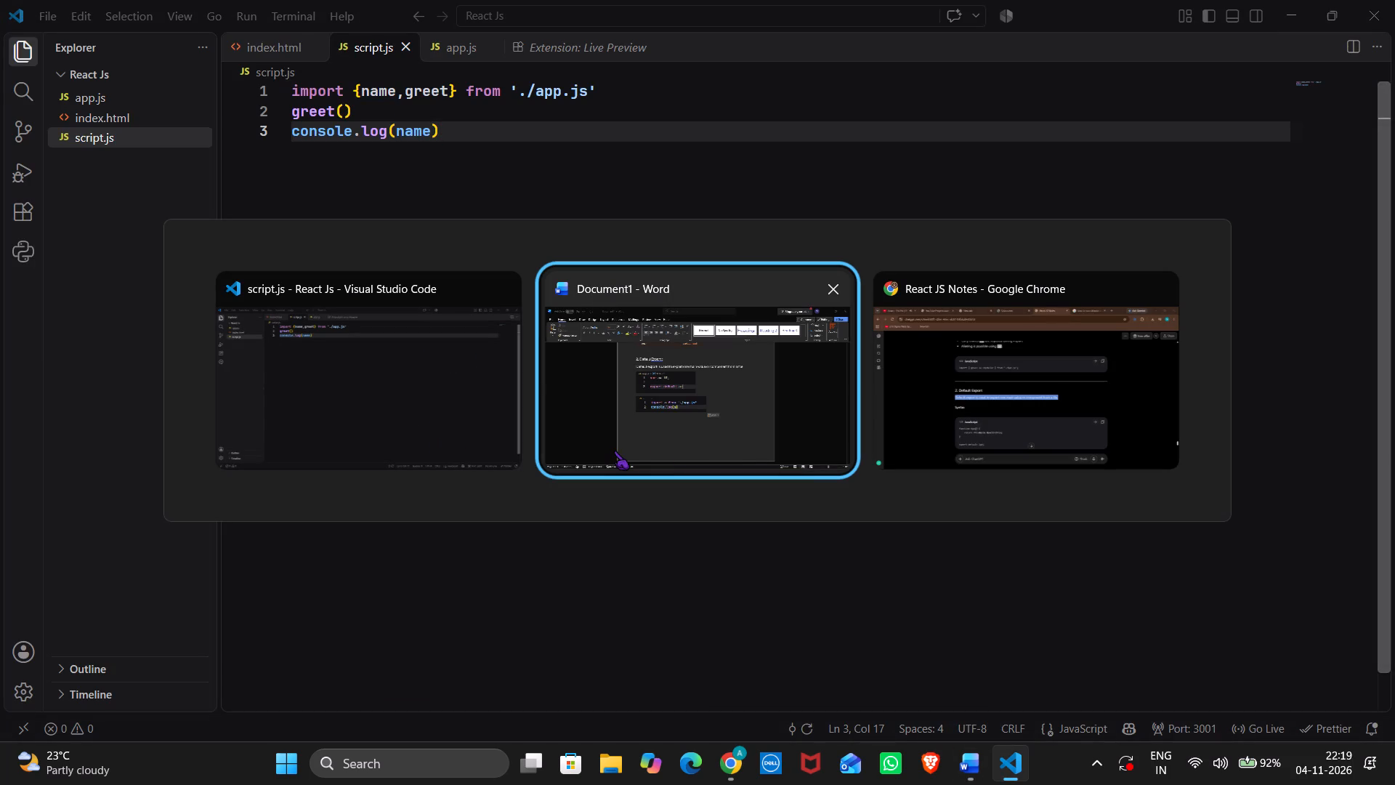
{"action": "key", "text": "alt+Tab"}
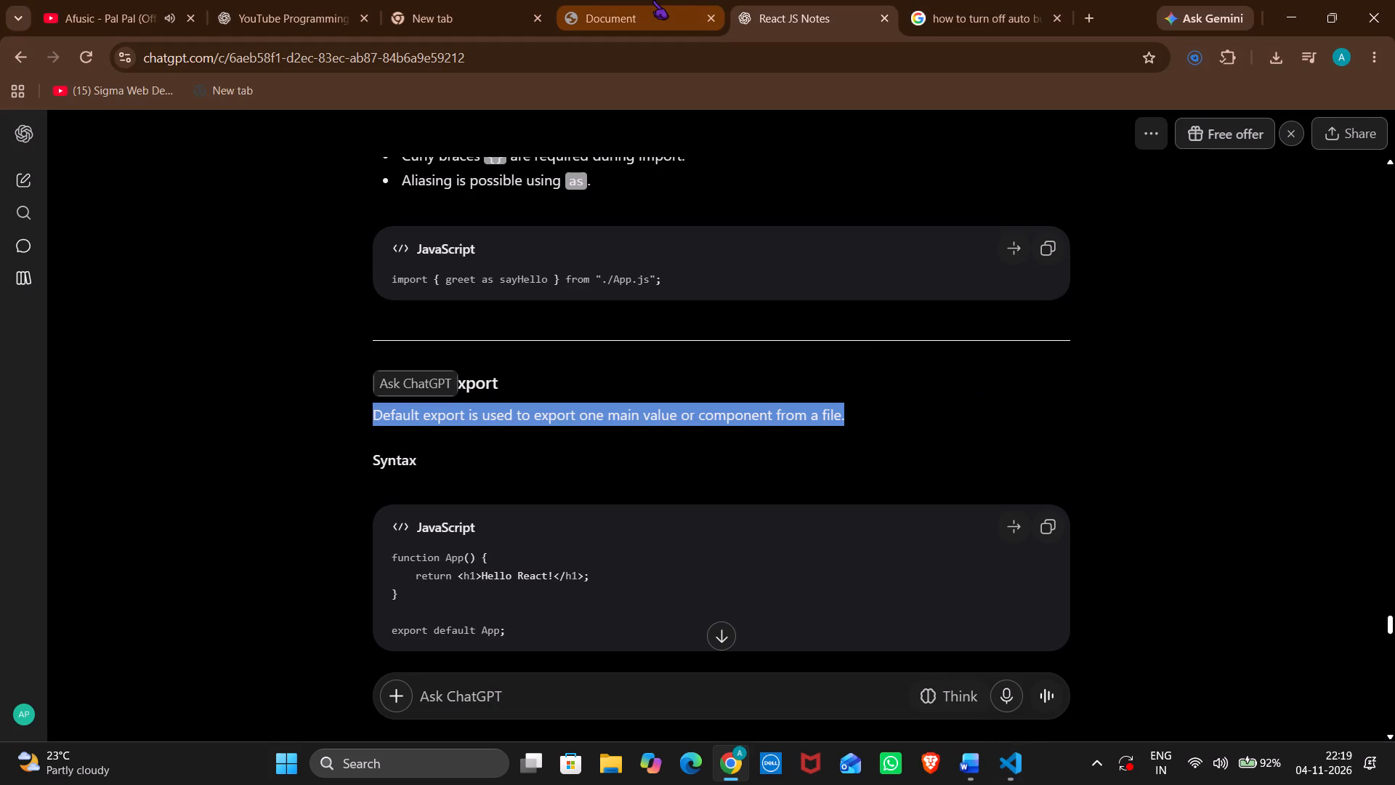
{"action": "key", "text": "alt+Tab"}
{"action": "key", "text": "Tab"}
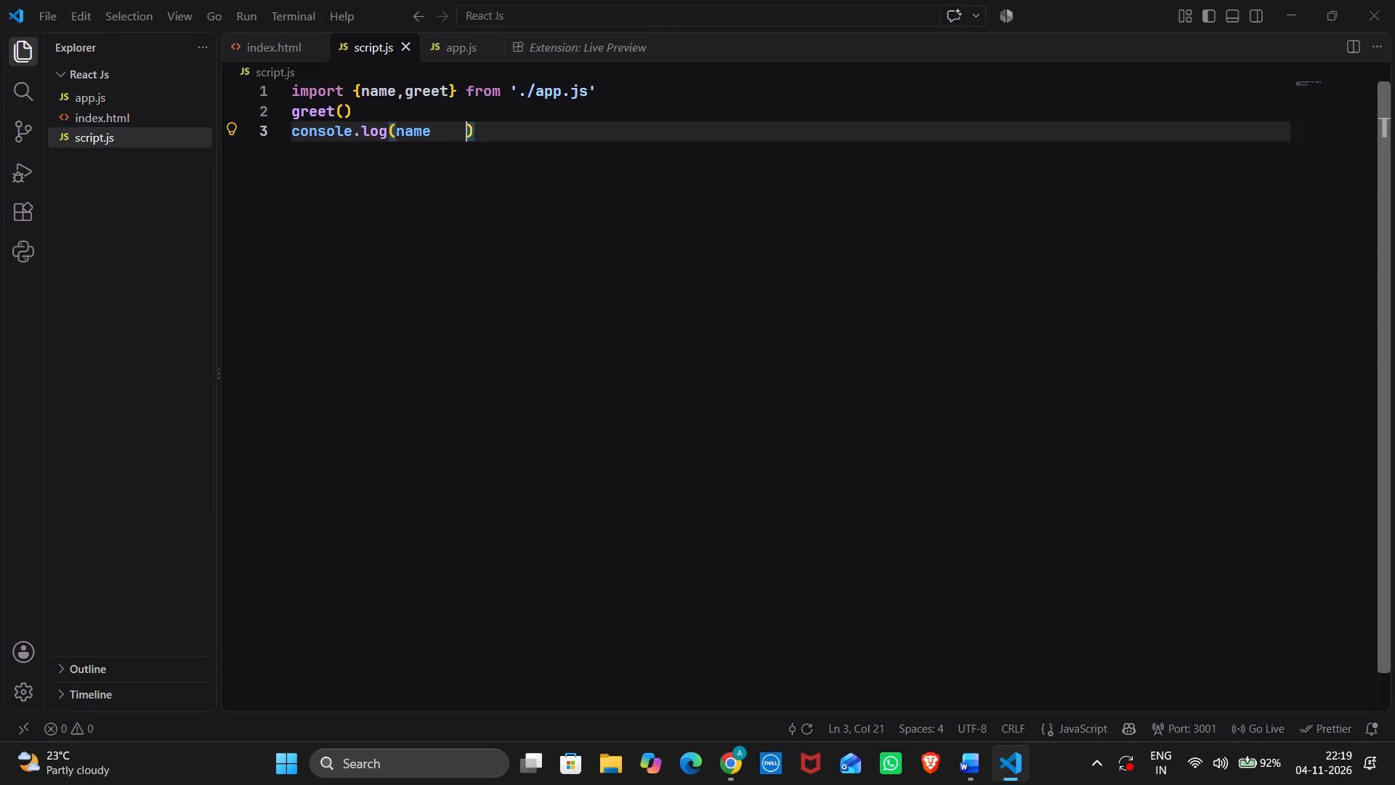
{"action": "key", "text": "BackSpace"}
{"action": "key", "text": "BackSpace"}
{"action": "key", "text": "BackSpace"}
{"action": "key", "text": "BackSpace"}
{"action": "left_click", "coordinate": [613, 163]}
Examine ChatGPT's default export syntax and compare the code in script.js and app.js in Visual Studio Code.
{"action": "key", "text": "alt+Tab"}
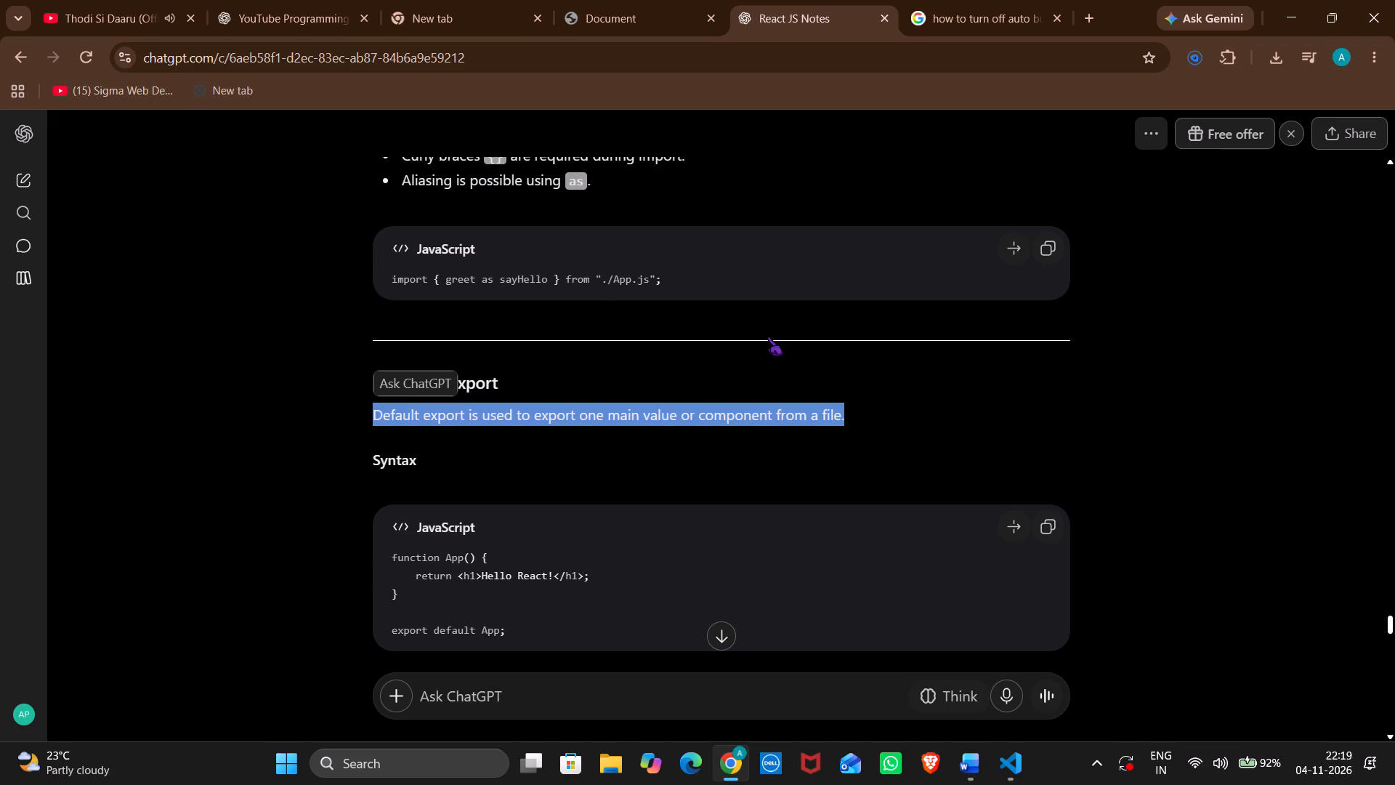
{"action": "scroll", "coordinate": [768, 337], "scroll_direction": "up", "scroll_amount": 1}
{"action": "scroll", "coordinate": [1007, 548], "scroll_direction": "down", "scroll_amount": 2}
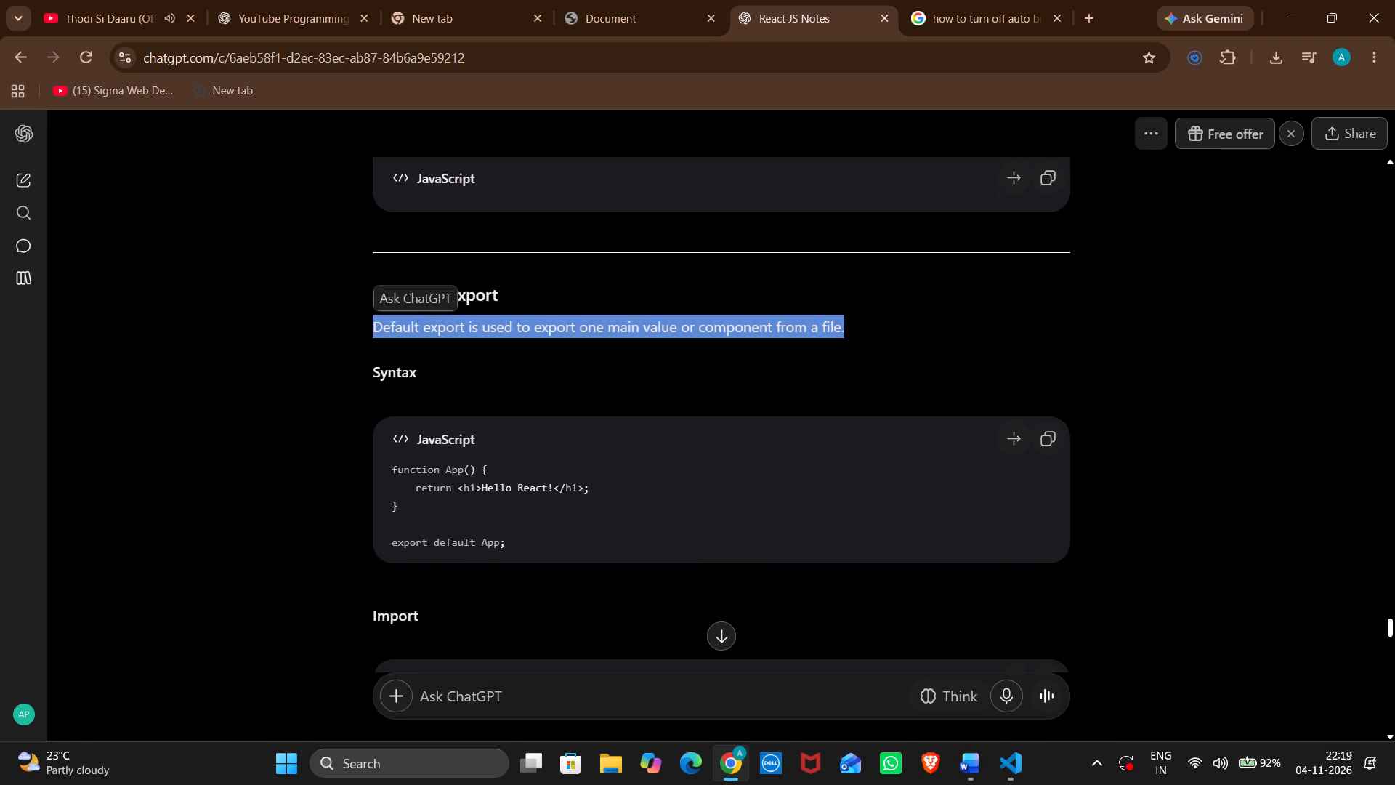
{"action": "key", "text": "alt+Tab"}
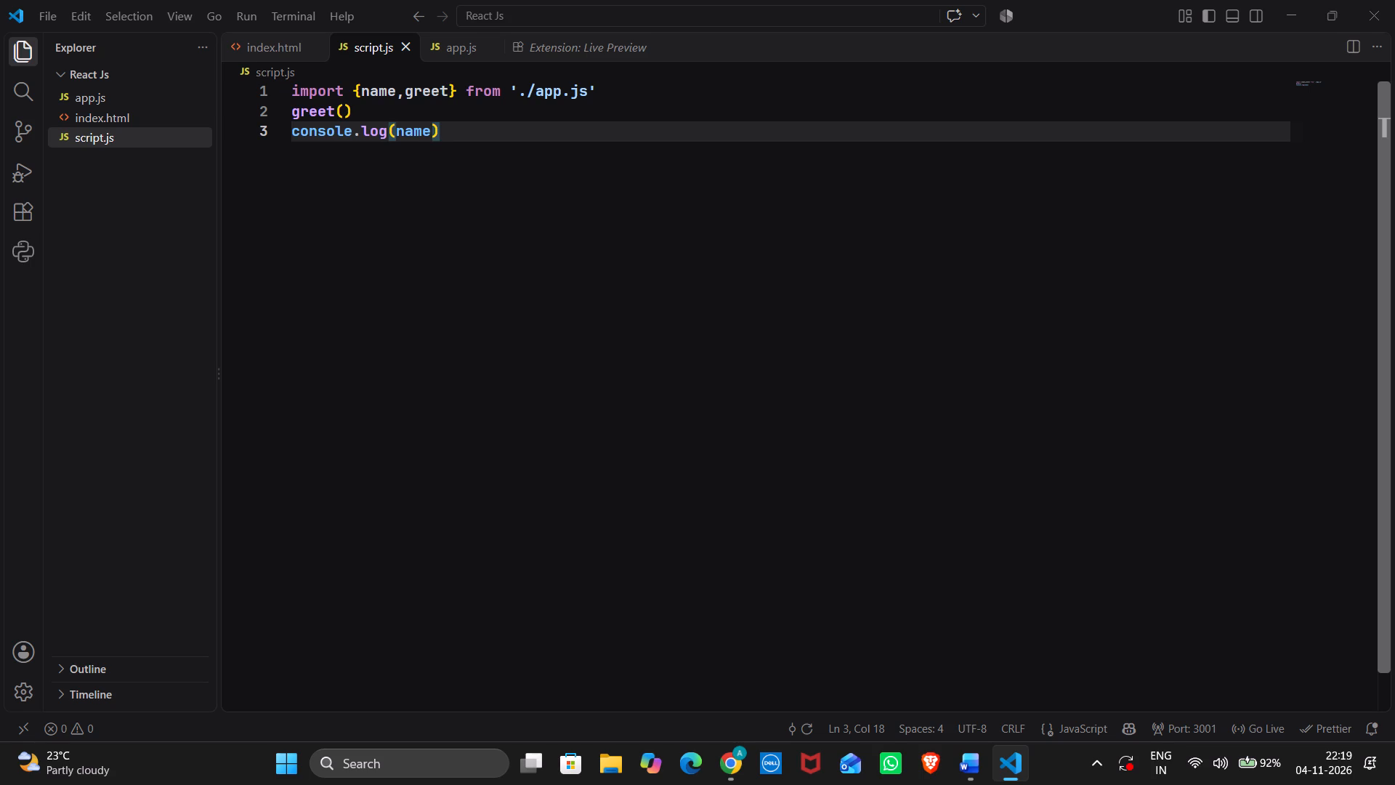
{"action": "scroll", "coordinate": [830, 406], "scroll_direction": "up", "scroll_amount": 2}
{"action": "scroll", "coordinate": [830, 406], "scroll_direction": "down", "scroll_amount": 1}
{"action": "scroll", "coordinate": [830, 406], "scroll_direction": "up", "scroll_amount": 2}
{"action": "left_click", "coordinate": [435, 60]}
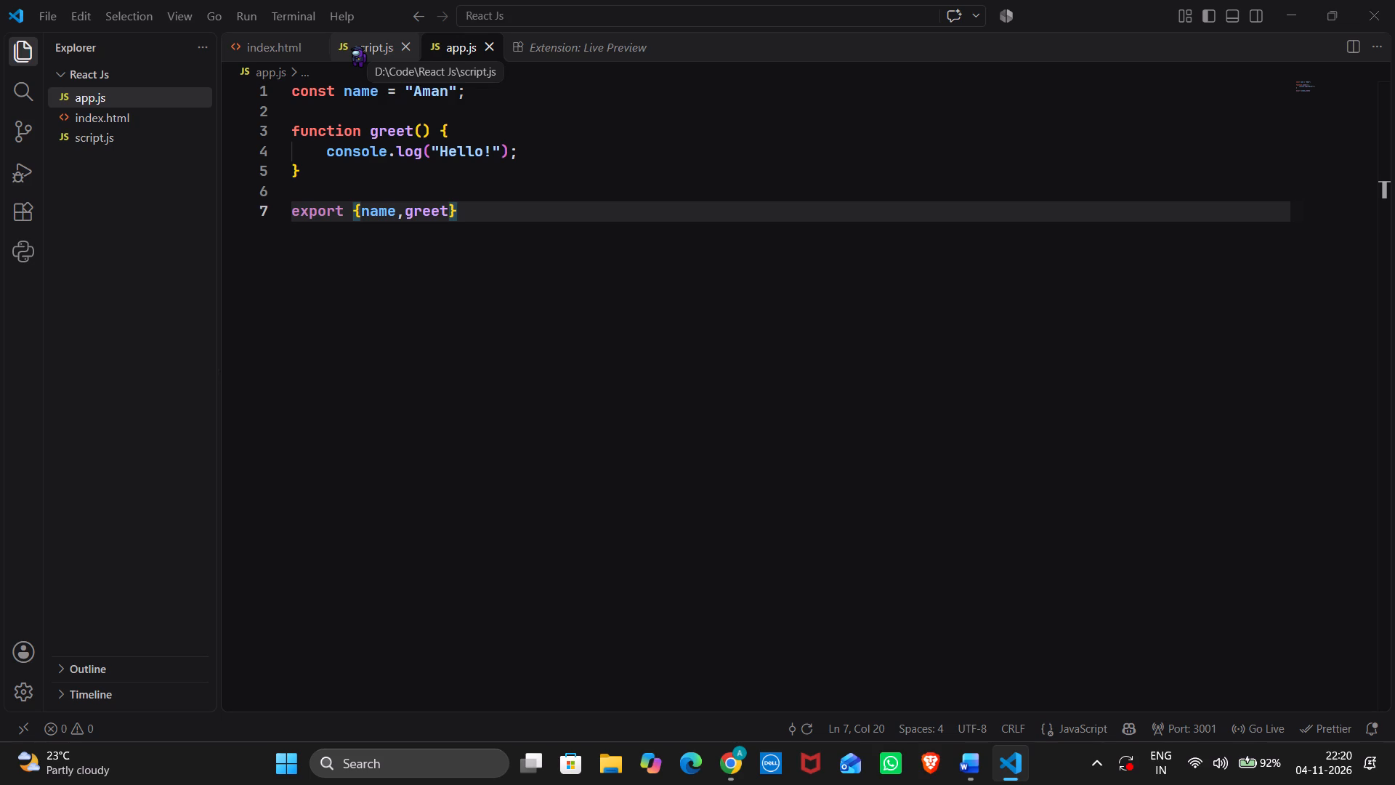
{"action": "left_click", "coordinate": [358, 46]}
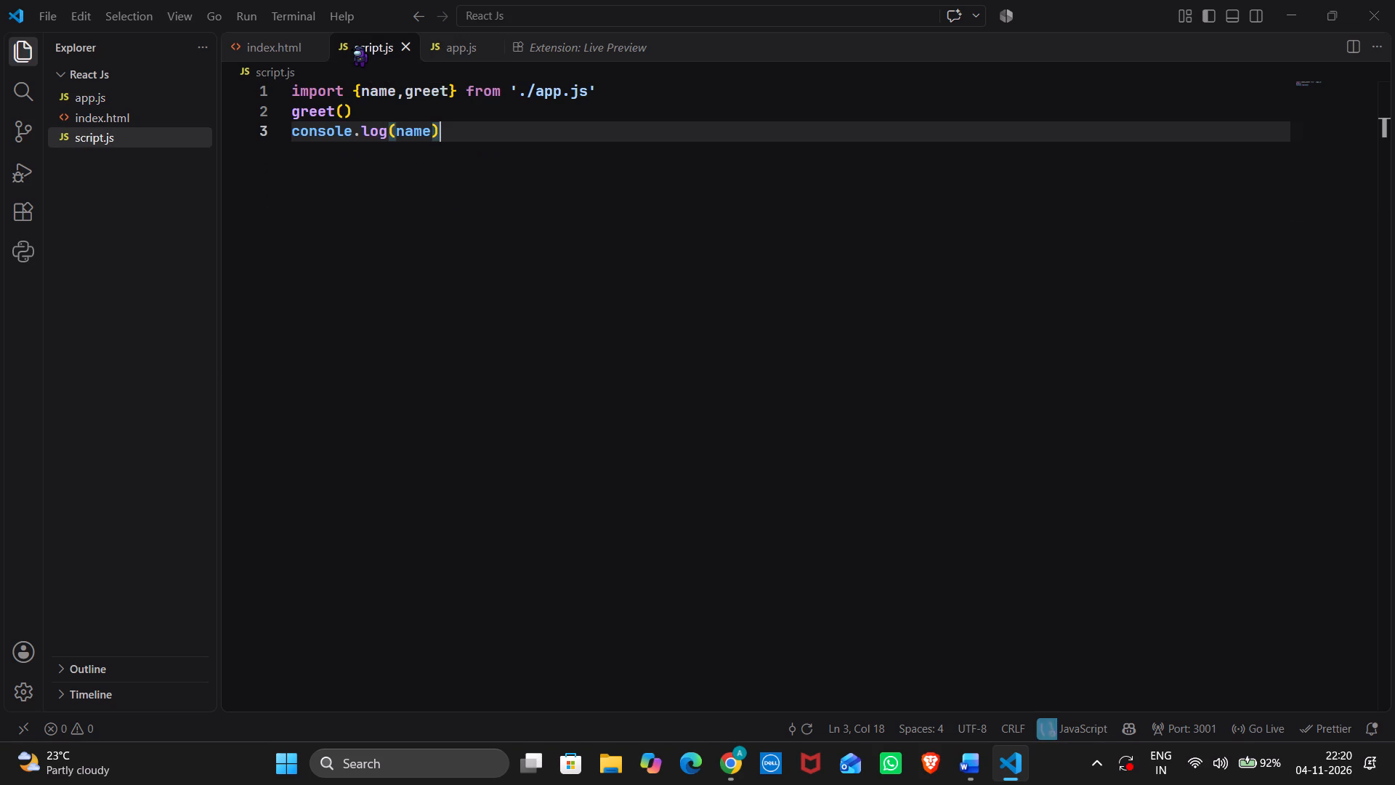
{"action": "left_click", "coordinate": [471, 44]}
{"action": "left_click", "coordinate": [360, 45]}
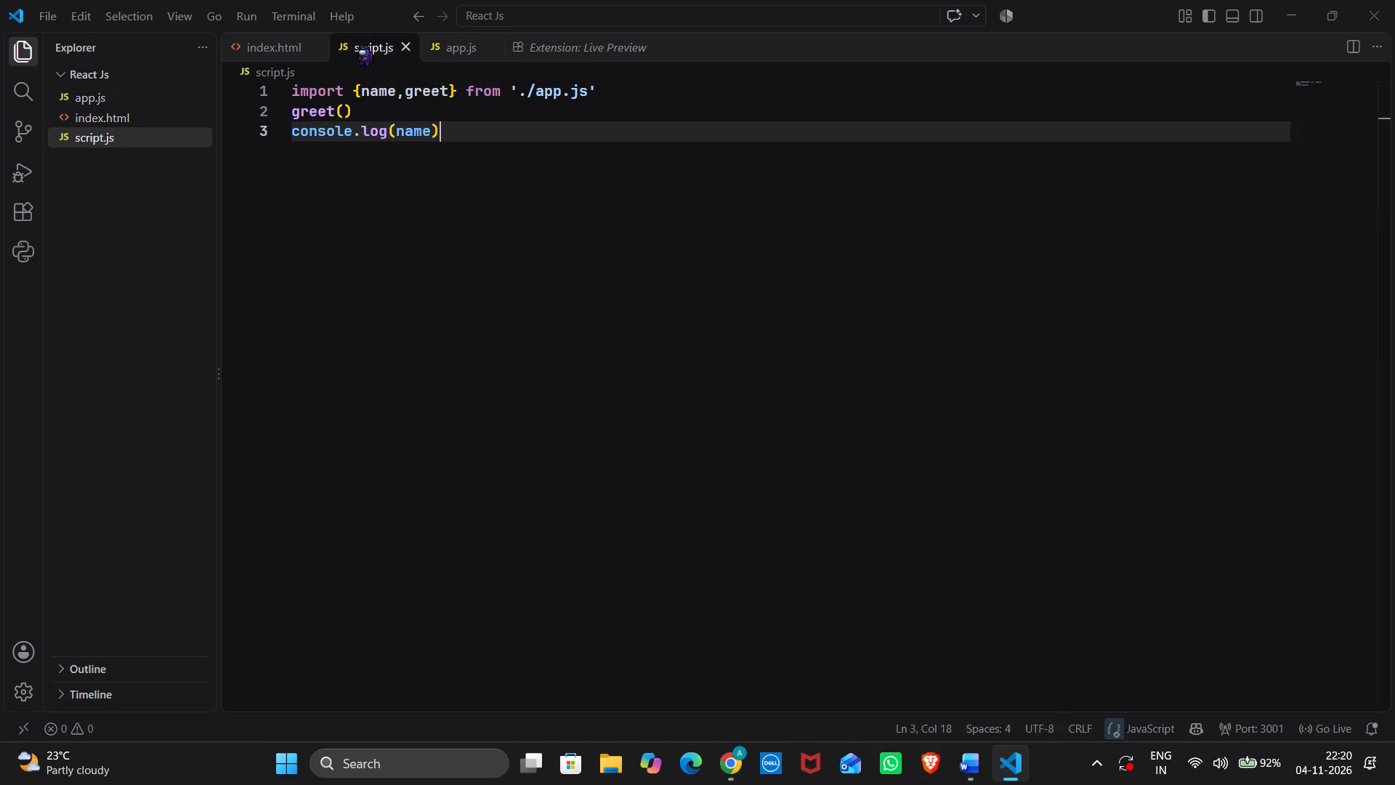
{"action": "left_click", "coordinate": [457, 45]}
{"action": "left_click", "coordinate": [393, 45]}
{"action": "left_click", "coordinate": [453, 53]}
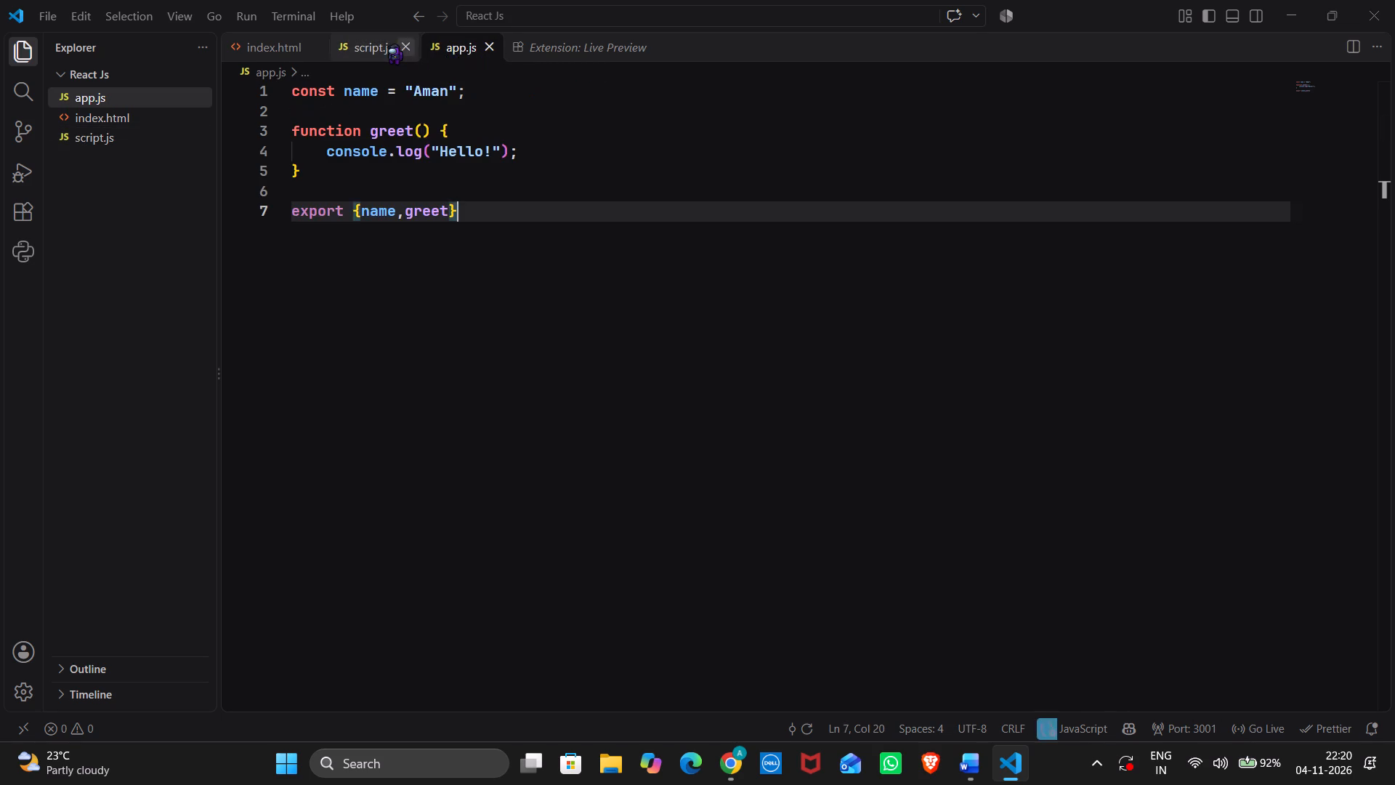
{"action": "left_click", "coordinate": [372, 44]}
Consult ChatGPT's Named Export vs Default Export table, and start a Word note below the script.js picture with "Note: In case of default export".
{"action": "key", "text": "alt+Tab"}
{"action": "scroll", "coordinate": [737, 376], "scroll_direction": "down", "scroll_amount": 5}
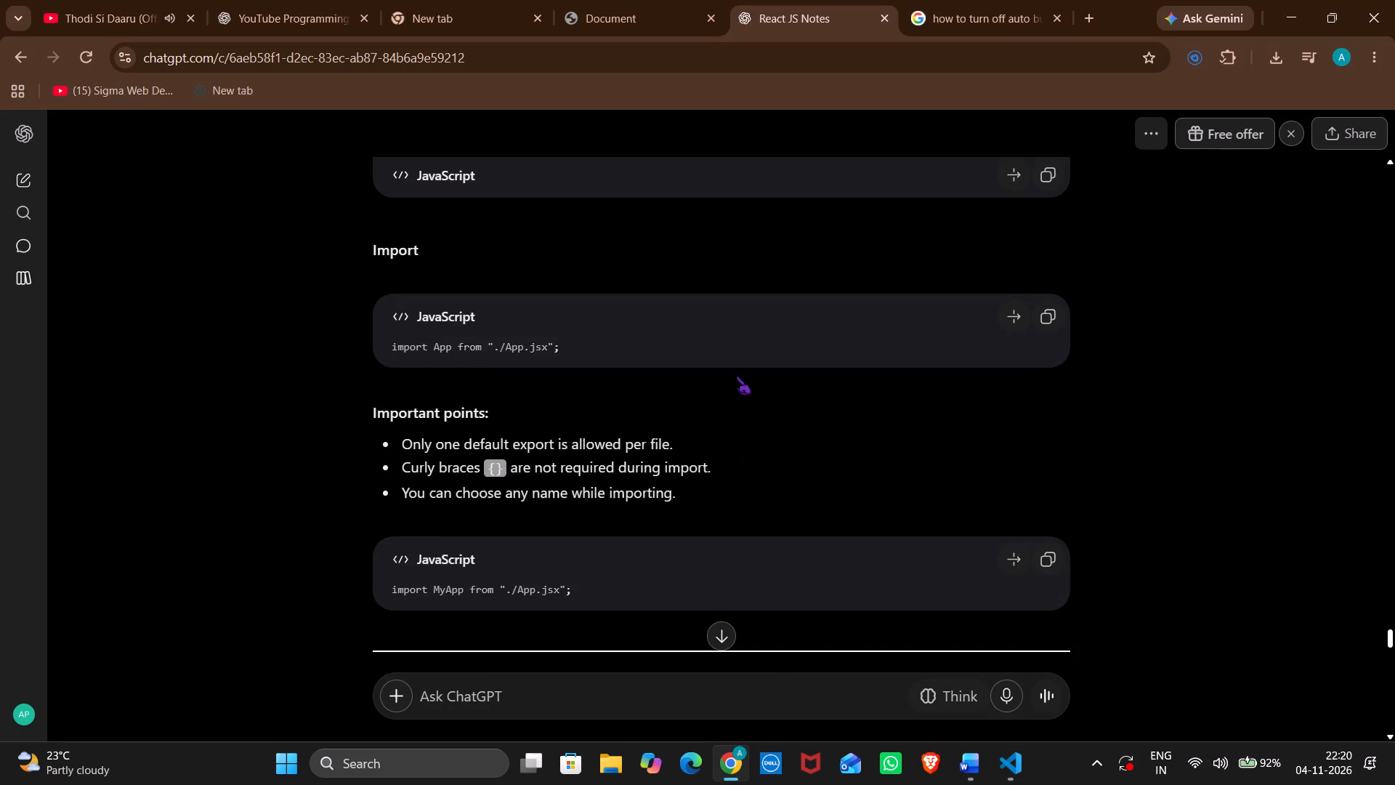
{"action": "scroll", "coordinate": [737, 376], "scroll_direction": "down", "scroll_amount": 4}
{"action": "left_click", "coordinate": [847, 455]}
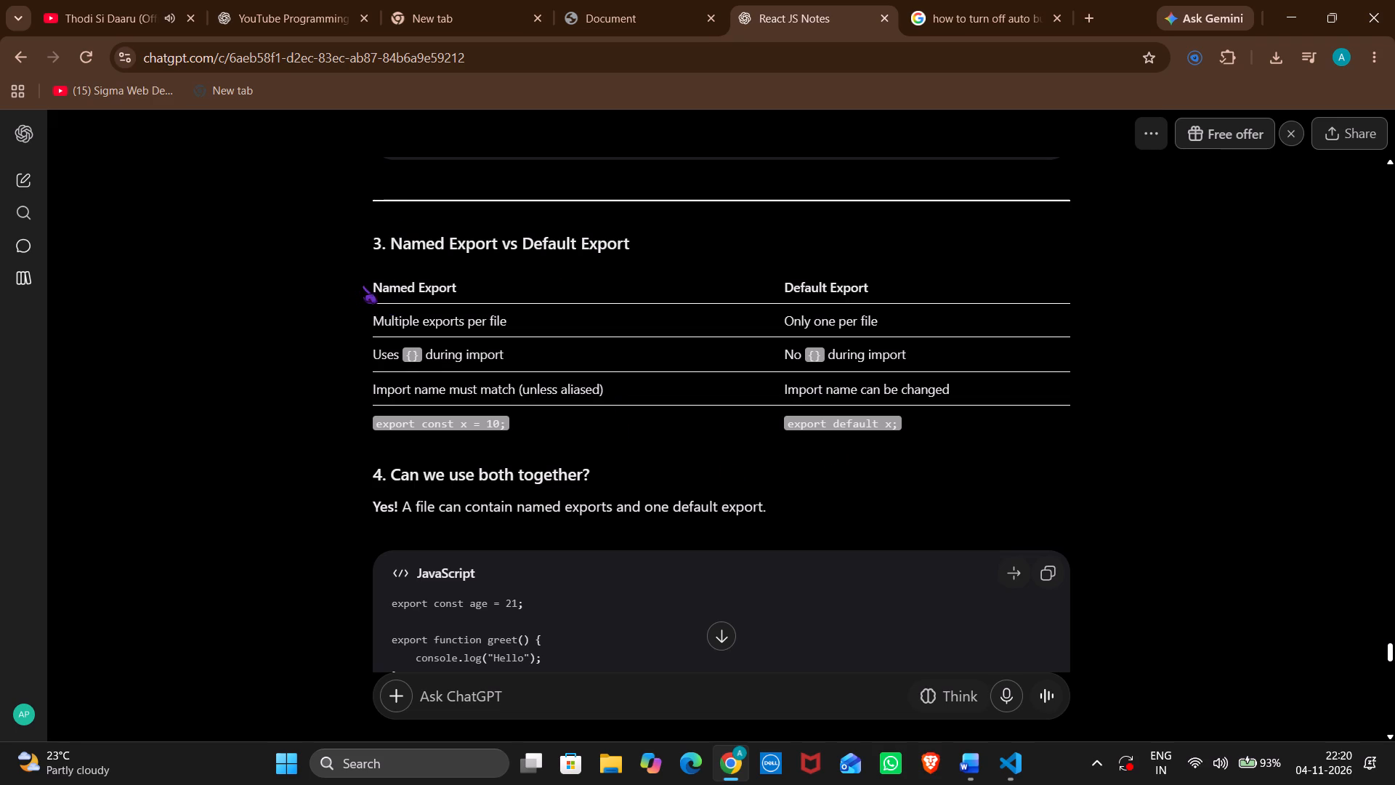
{"action": "key", "text": "alt+Tab"}
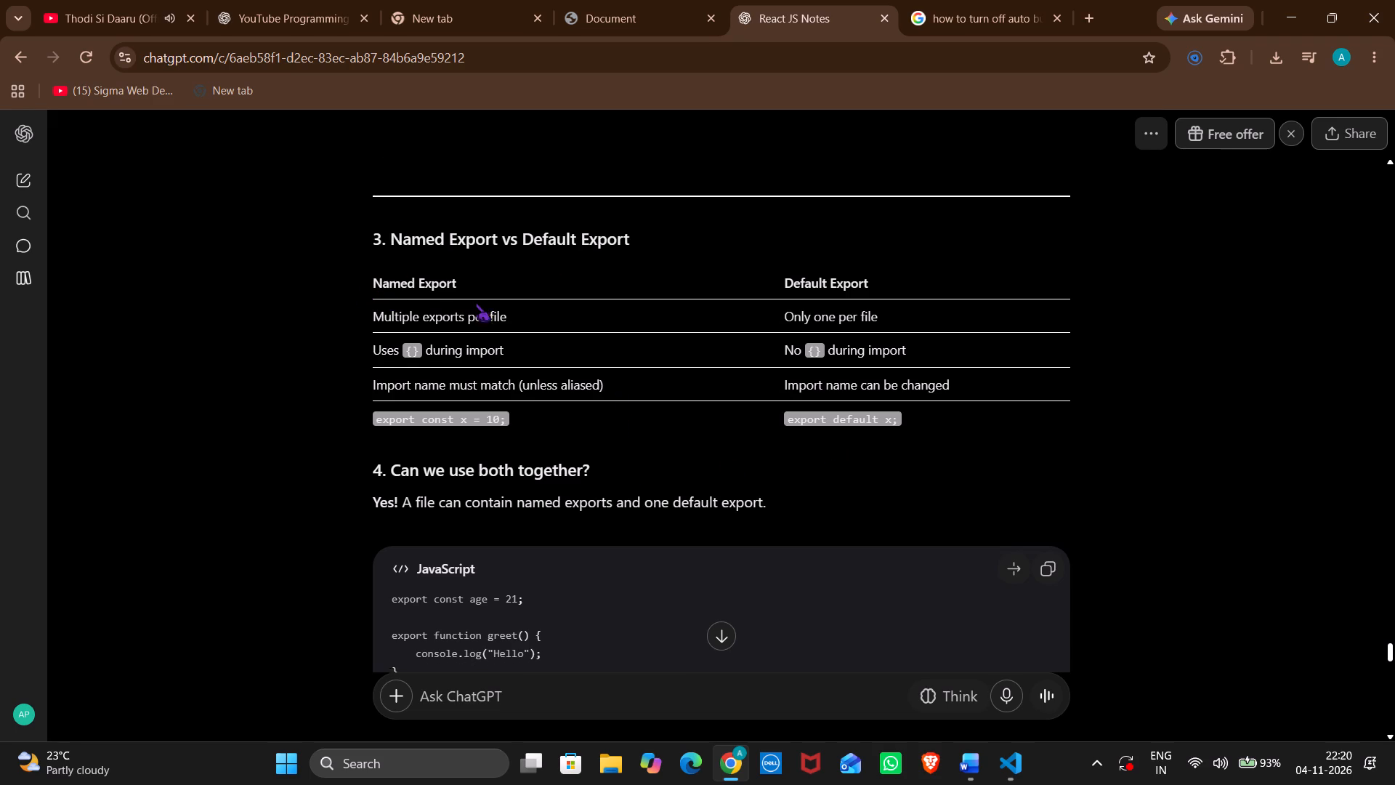
{"action": "key", "text": "alt+Tab"}
{"action": "key", "text": "alt+Tab"}
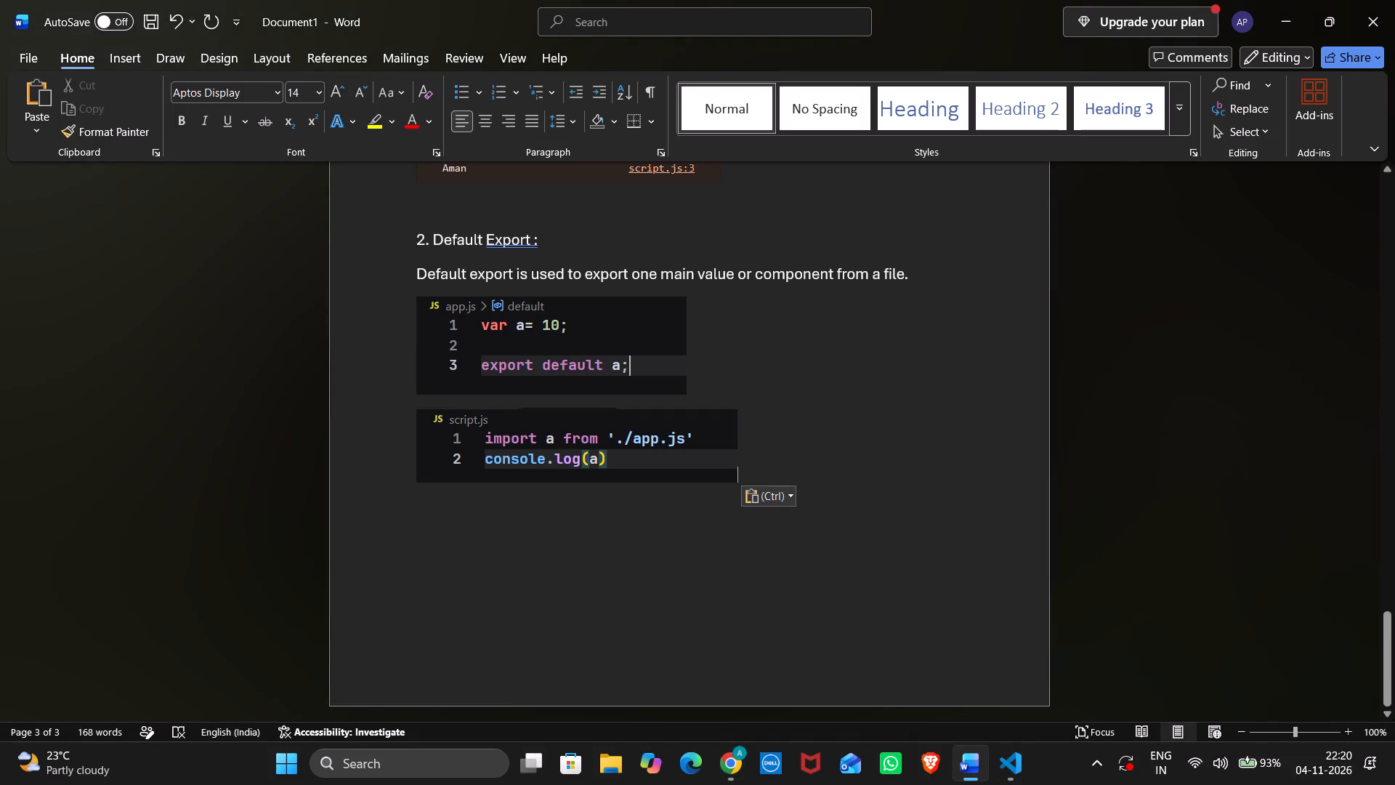
{"action": "key", "text": "Return"}
{"action": "key", "text": "Return"}
{"action": "type", "text": "Note: In case of default export"}
{"action": "key", "text": "space"}
Recheck ChatGPT's comparison table and extend the Word note with "– import name can be changed during import".
{"action": "key", "text": "alt+Tab"}
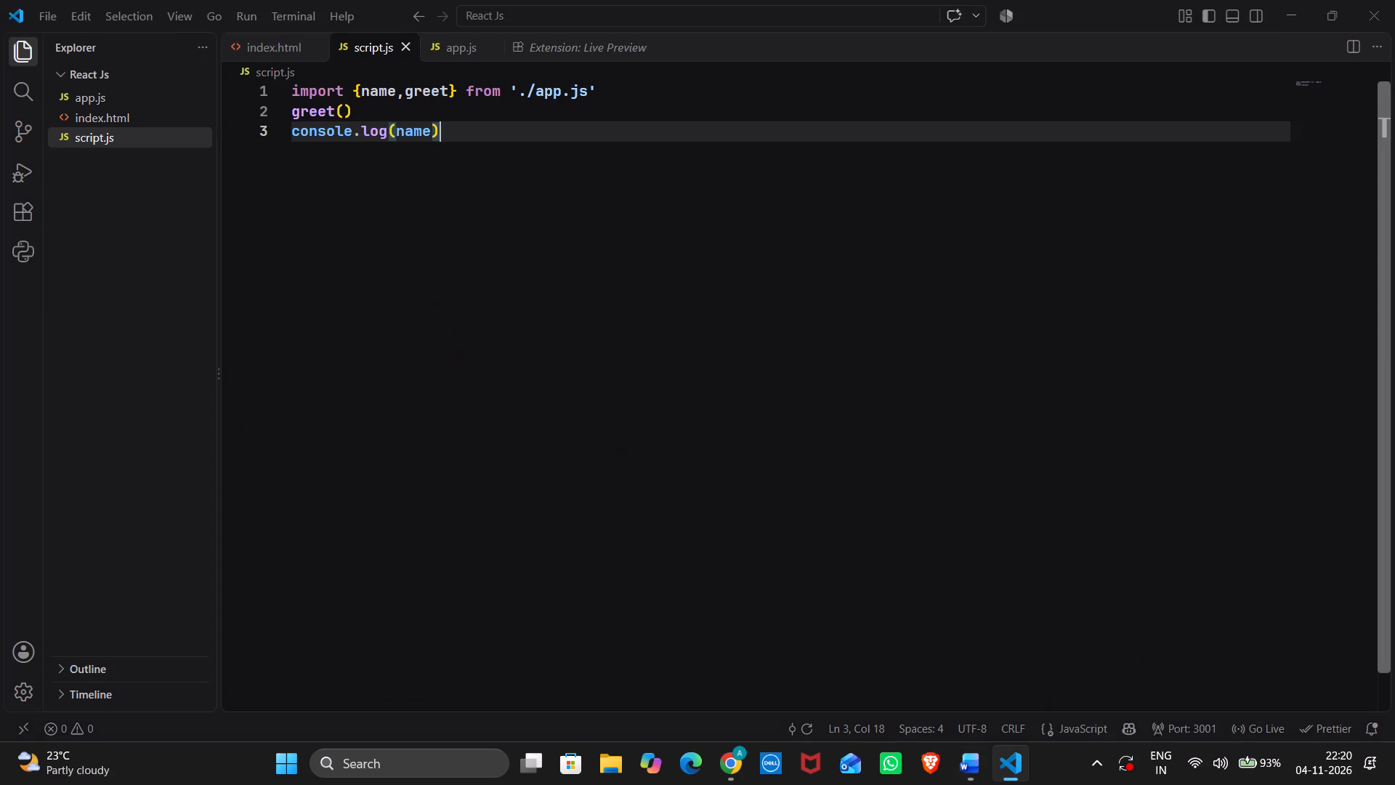
{"action": "key", "text": "alt+Tab"}
{"action": "key", "text": "alt+Tab"}
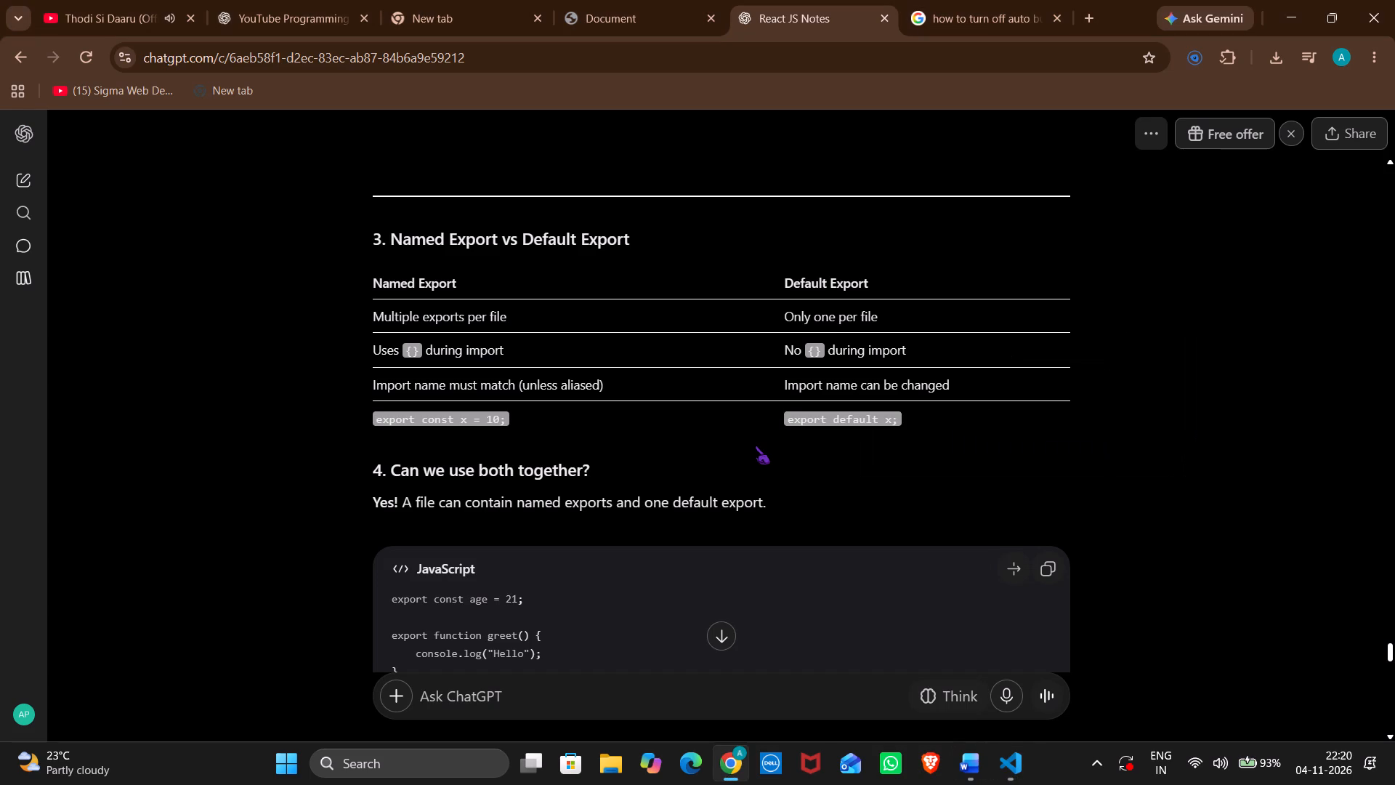
{"action": "key", "text": "alt+Tab"}
{"action": "key", "text": "alt+Tab"}
{"action": "key", "text": "alt+Tab"}
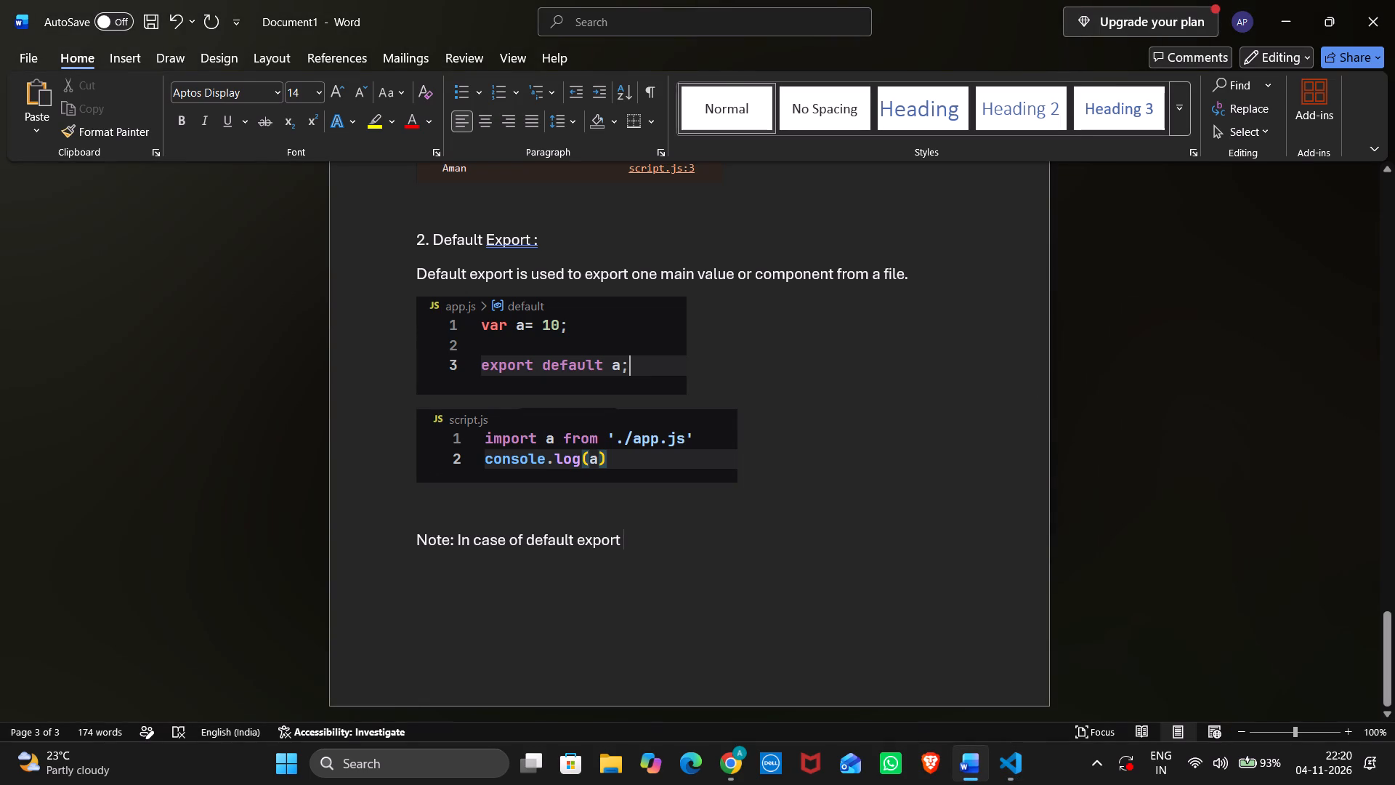
{"action": "type", "text": "- import name can be changef d"}
{"action": "key", "text": "BackSpace"}
{"action": "key", "text": "BackSpace"}
{"action": "key", "text": "BackSpace"}
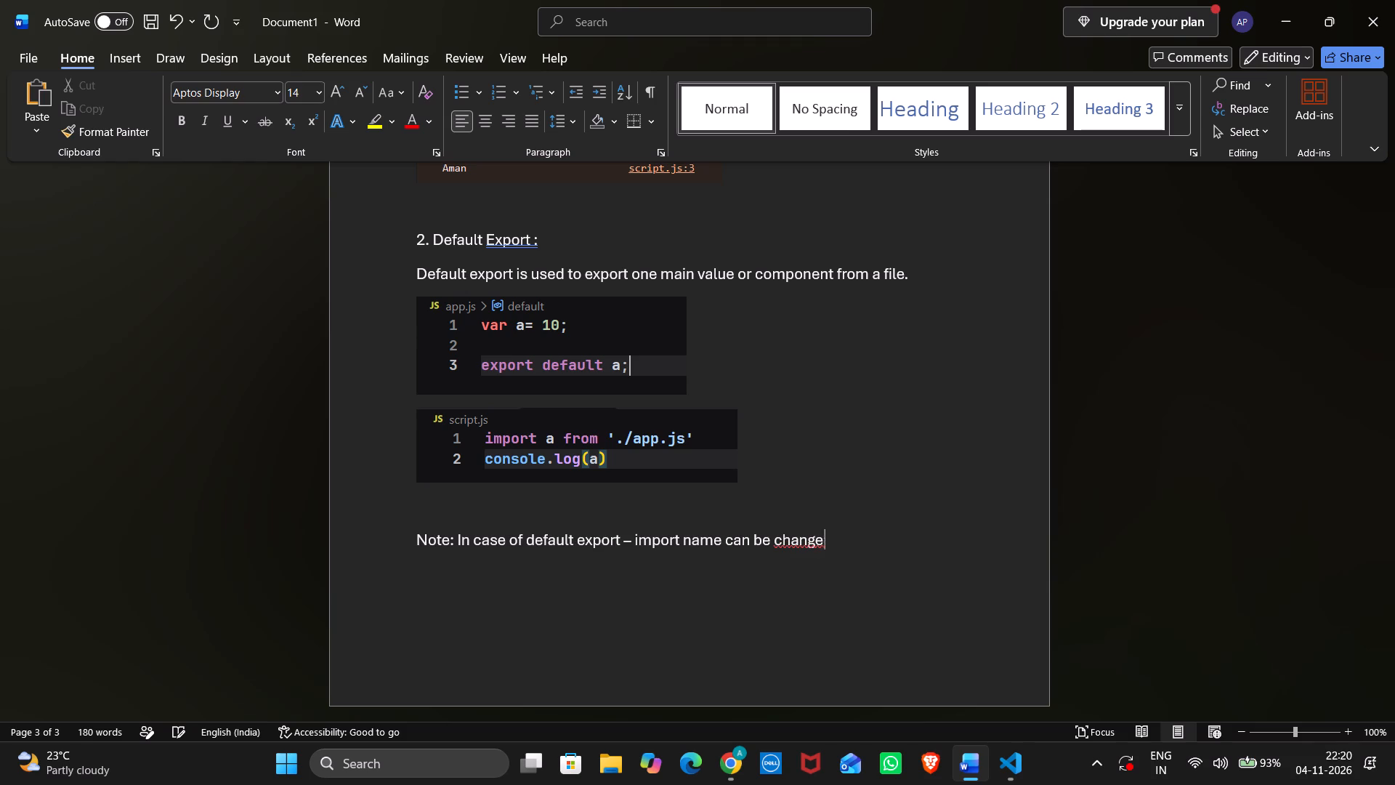
{"action": "key", "text": "f"}
{"action": "key", "text": "BackSpace"}
{"action": "type", "text": "d"}
{"action": "key", "text": "space"}
{"action": "type", "text": "during import"}
{"action": "key", "text": "space"}
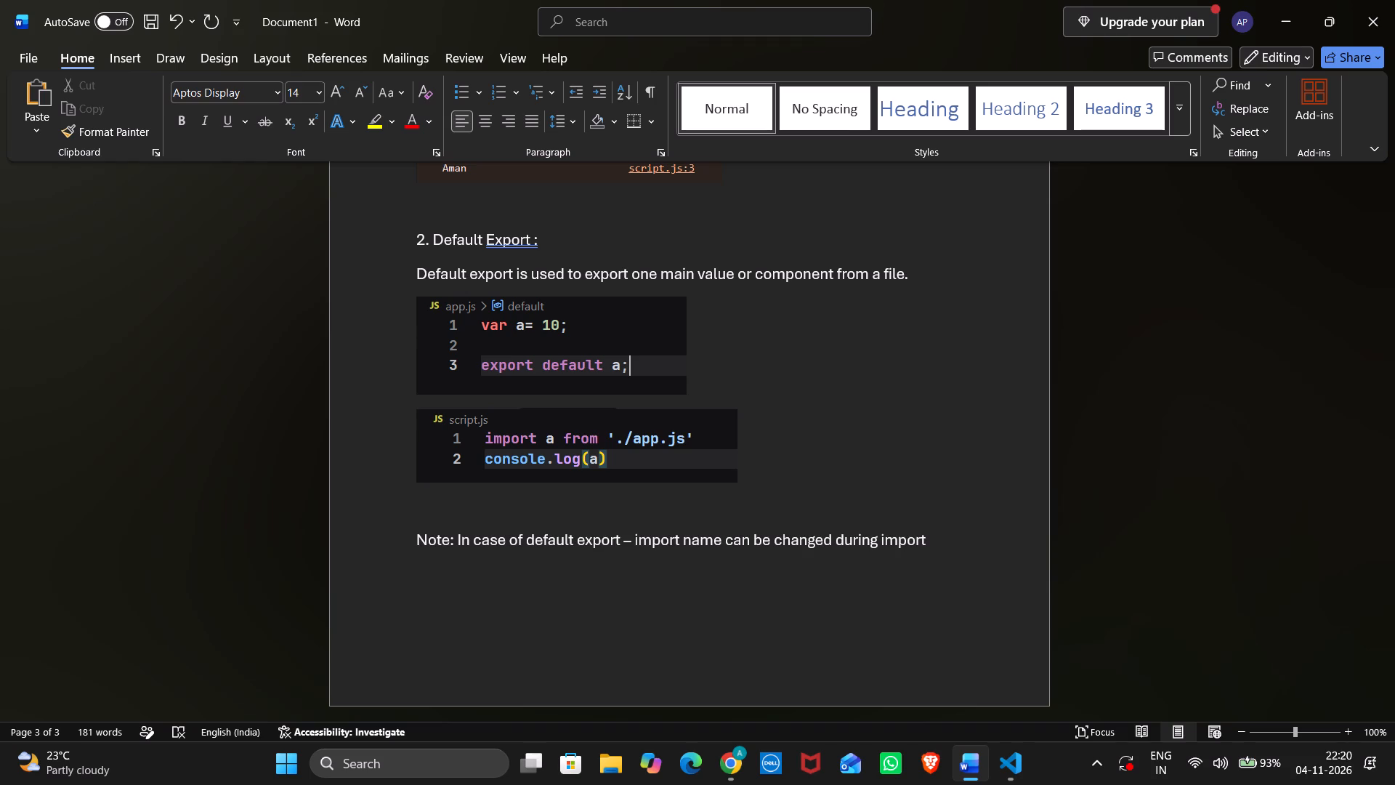
Continue the Word note after "changed during import" with the words "but in case of named export".
{"action": "type", "text": "bu"}
{"action": "key", "text": "space"}
{"action": "key", "text": "BackSpace"}
{"action": "type", "text": "t in case if"}
{"action": "key", "text": "BackSpace"}
{"action": "key", "text": "BackSpace"}
{"action": "type", "text": "og"}
{"action": "key", "text": "space"}
{"action": "key", "text": "BackSpace"}
{"action": "key", "text": "BackSpace"}
{"action": "type", "text": "d"}
{"action": "key", "text": "space"}
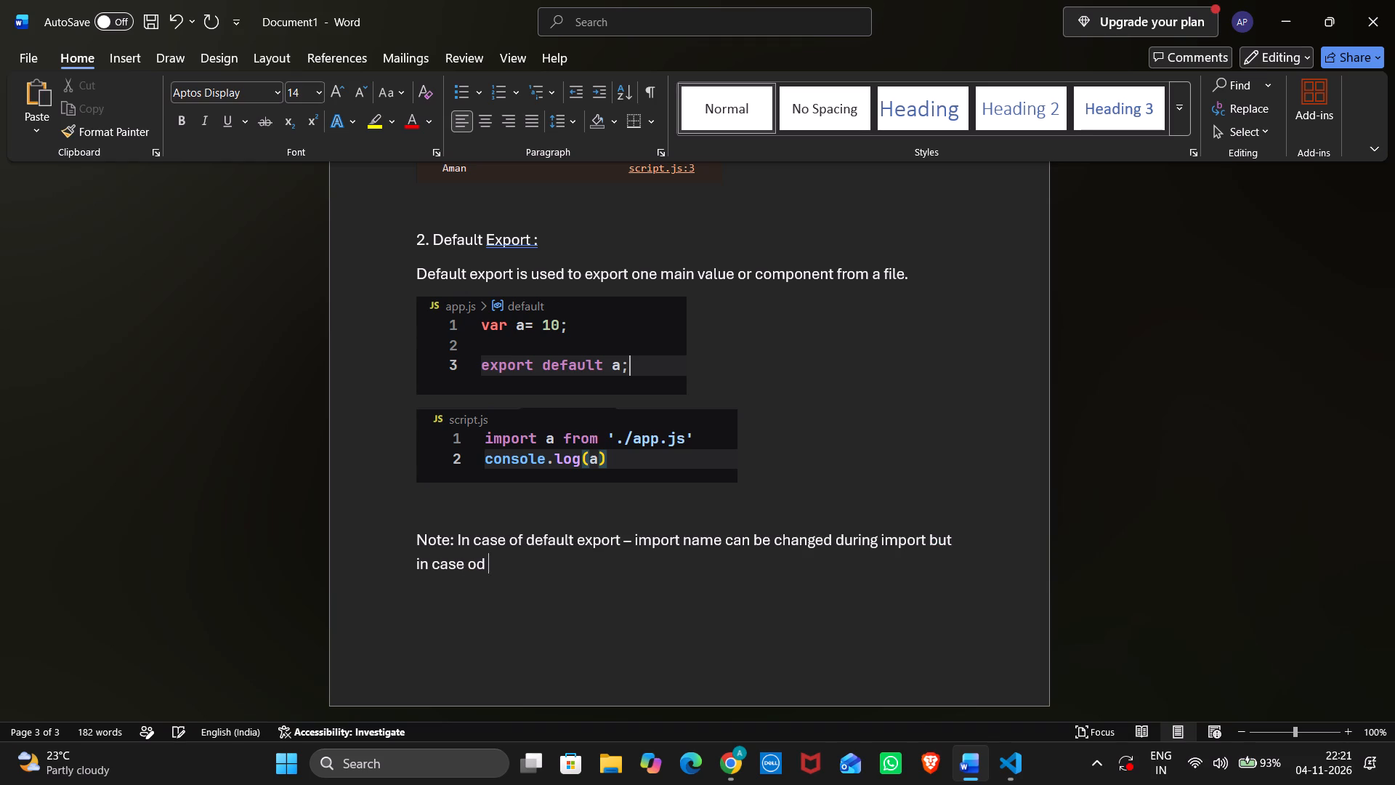
{"action": "key", "text": "BackSpace"}
{"action": "key", "text": "BackSpace"}
{"action": "type", "text": "f named a"}
{"action": "type", "text": "xport"}
{"action": "key", "text": "space"}
{"action": "key", "text": "BackSpace"}
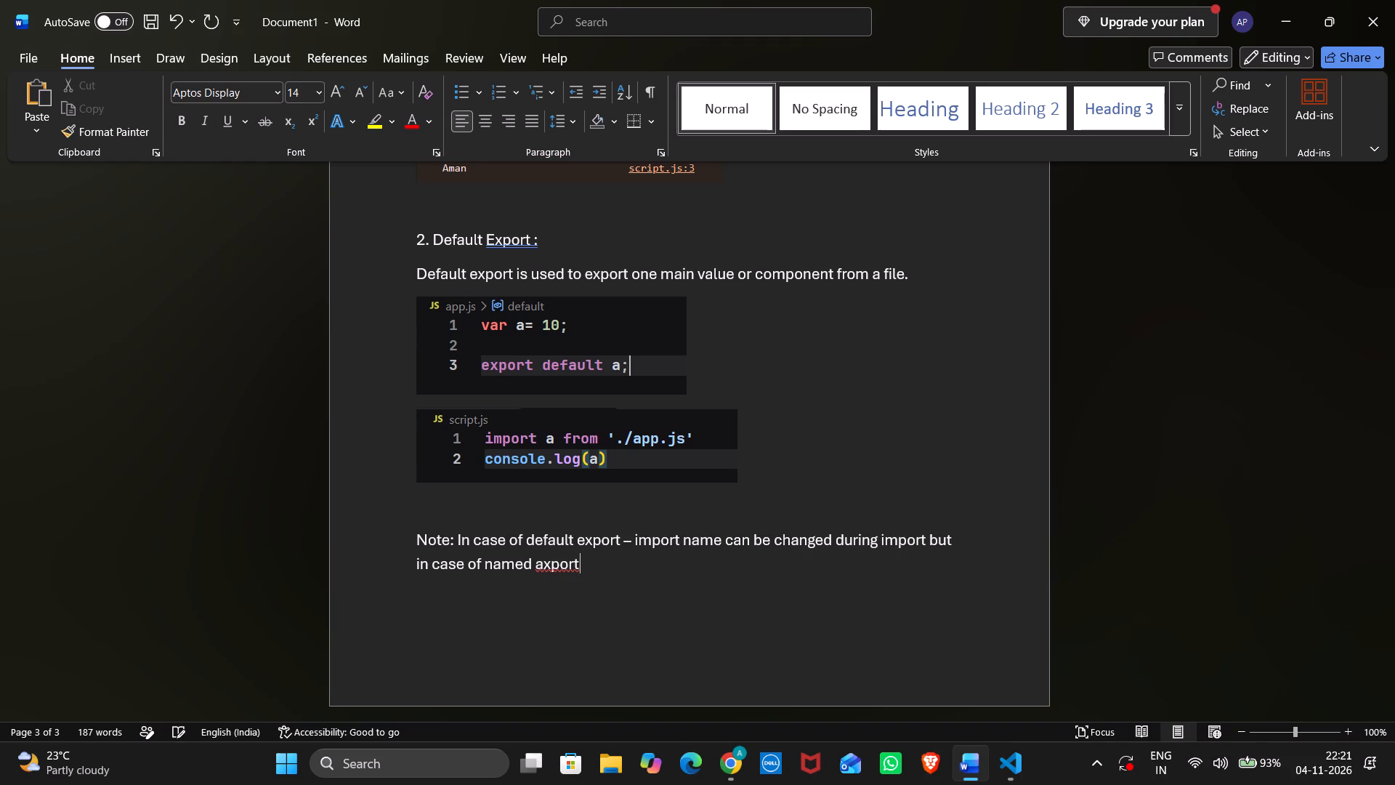
{"action": "key", "text": "BackSpace"}
{"action": "key", "text": "BackSpace"}
{"action": "key", "text": "BackSpace"}
{"action": "key", "text": "BackSpace"}
{"action": "key", "text": "BackSpace"}
{"action": "key", "text": "BackSpace"}
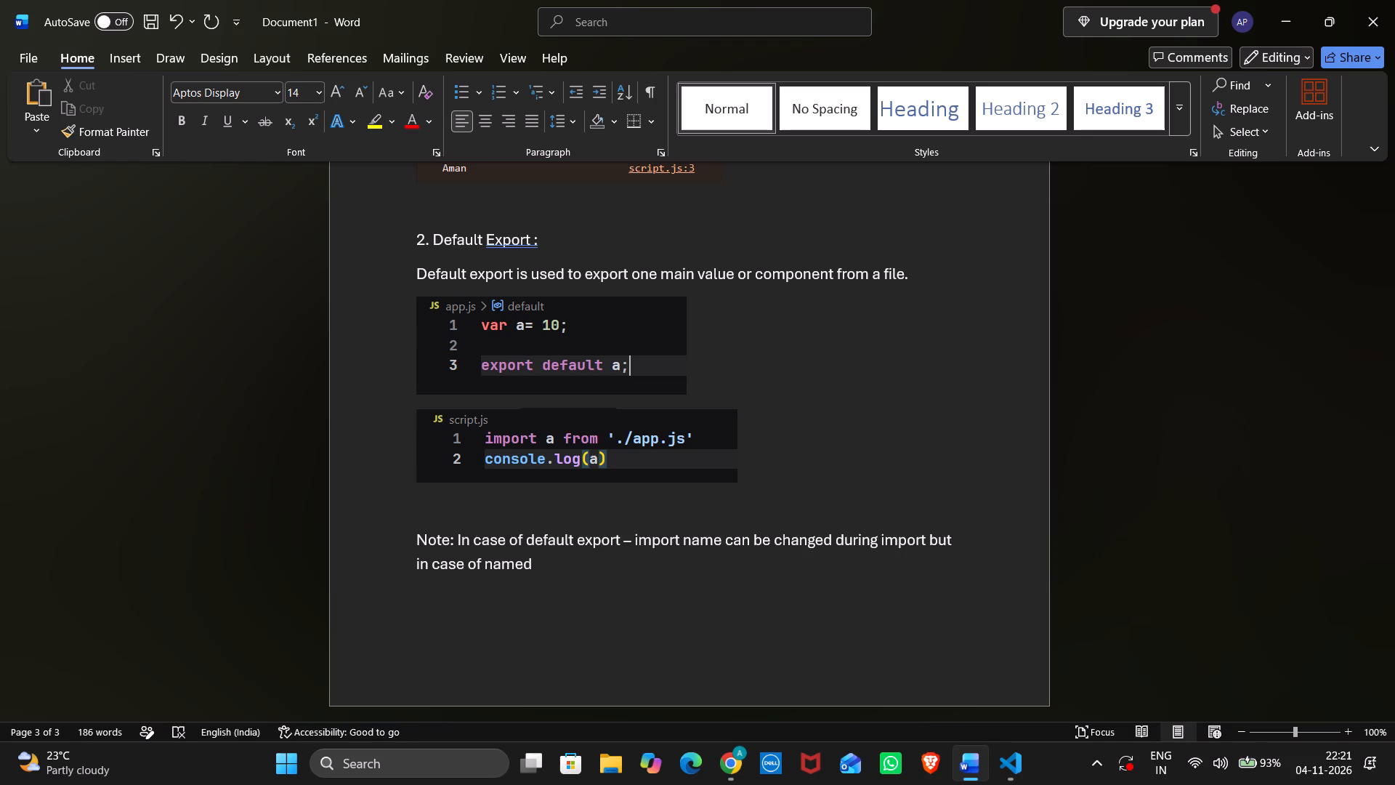
{"action": "type", "text": "export"}
{"action": "key", "text": "space"}
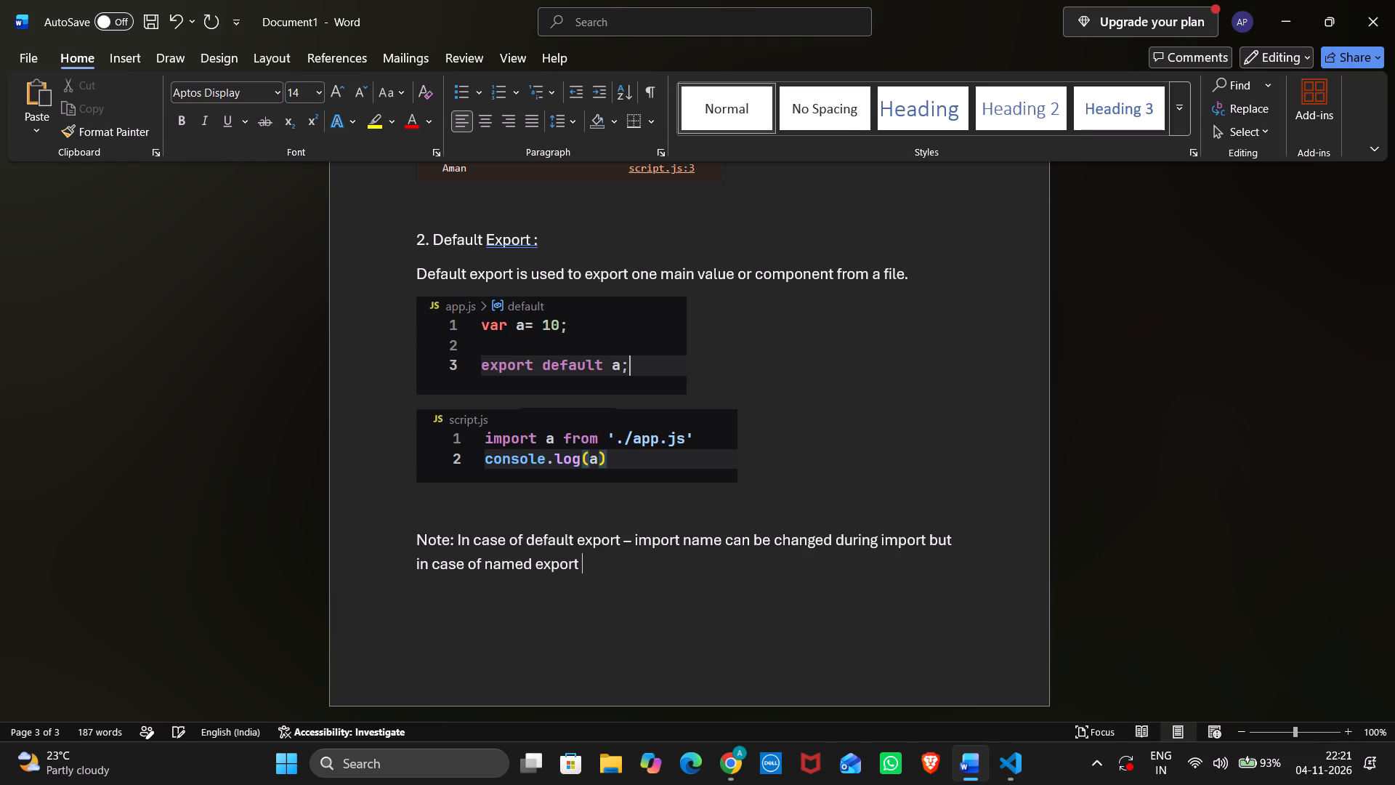
Complete the note's named export part with "– import name should be exactly same as exported".
{"action": "type", "text": "-"}
{"action": "key", "text": "space"}
{"action": "type", "text": "import name"}
{"action": "key", "text": "space"}
{"action": "type", "text": "shoul"}
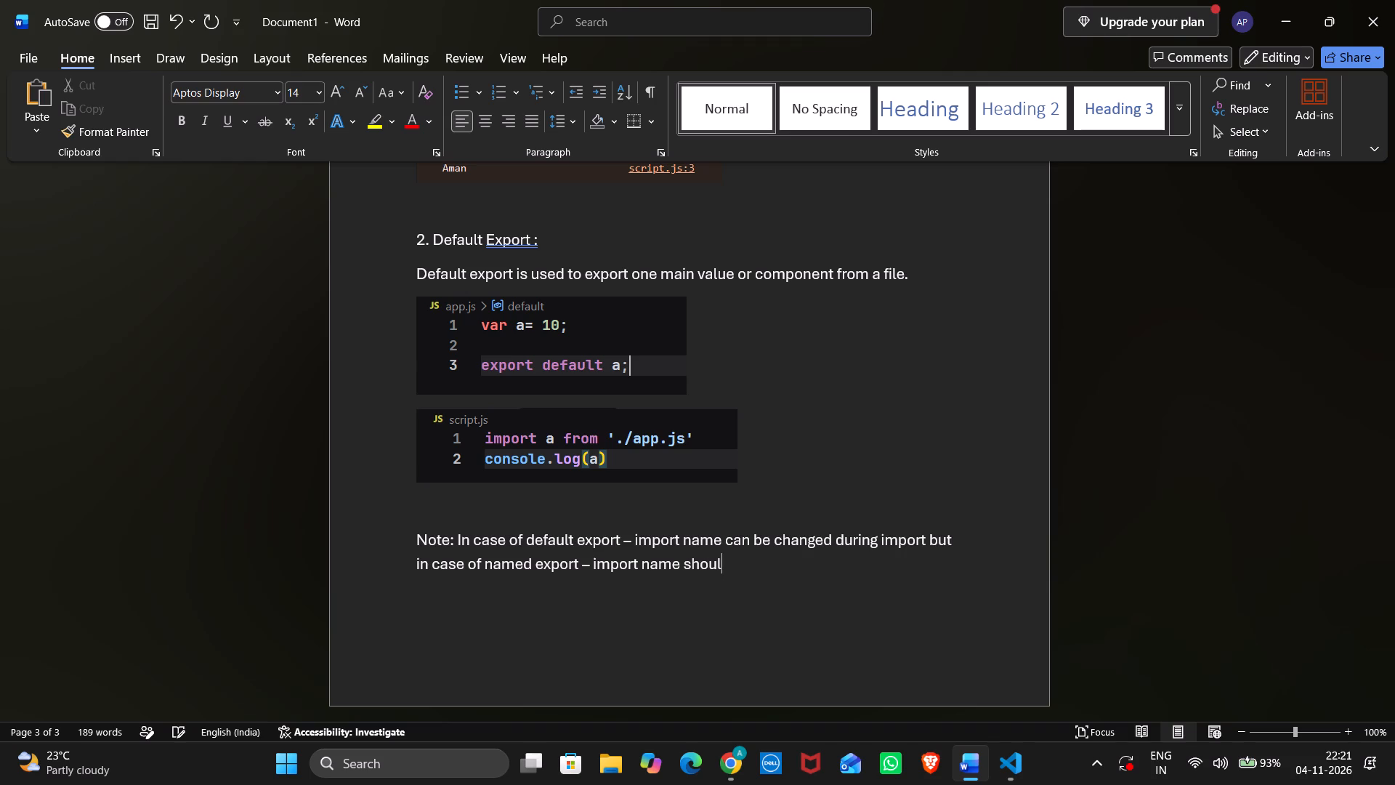
{"action": "type", "text": "d be exactly same as"}
{"action": "key", "text": "space"}
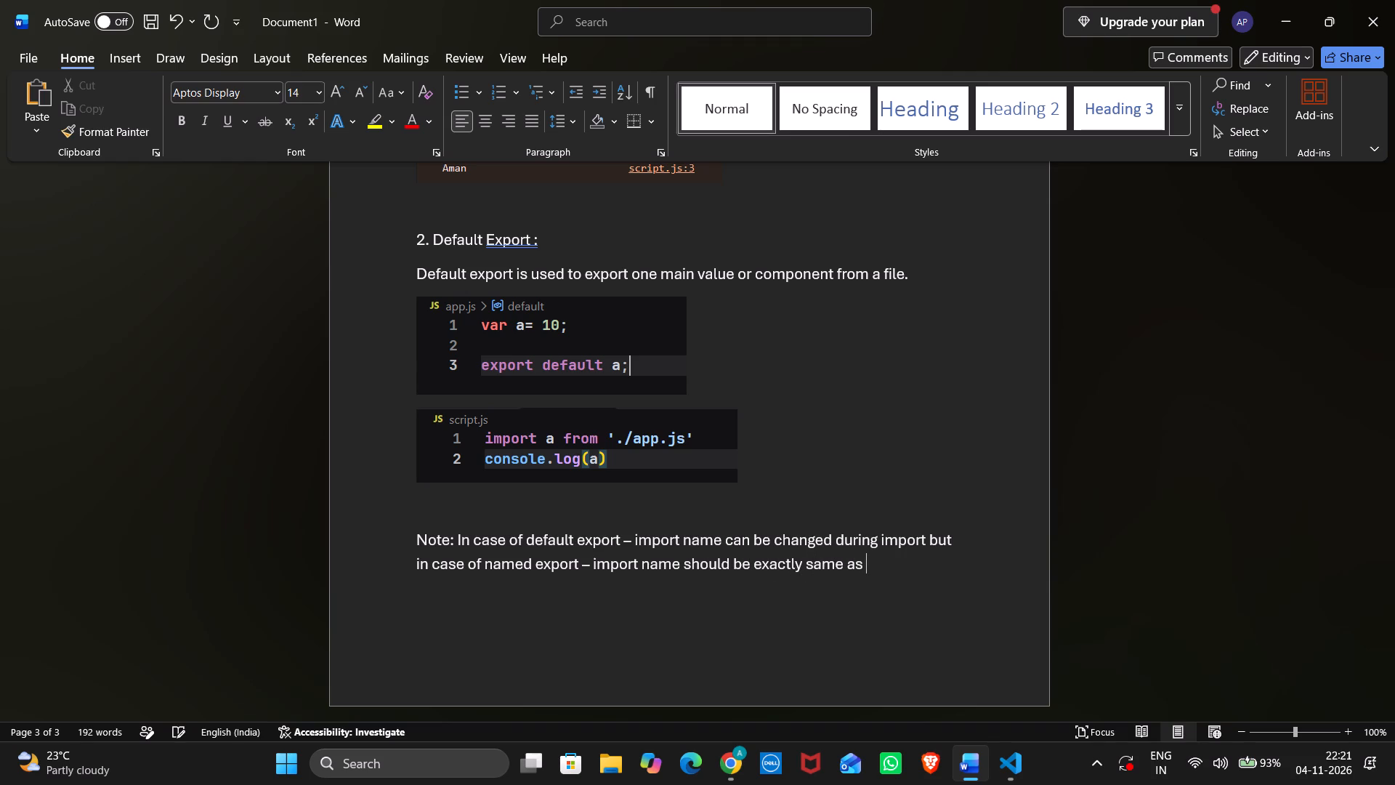
{"action": "type", "text": "exo"}
{"action": "key", "text": "BackSpace"}
{"action": "type", "text": "ported"}
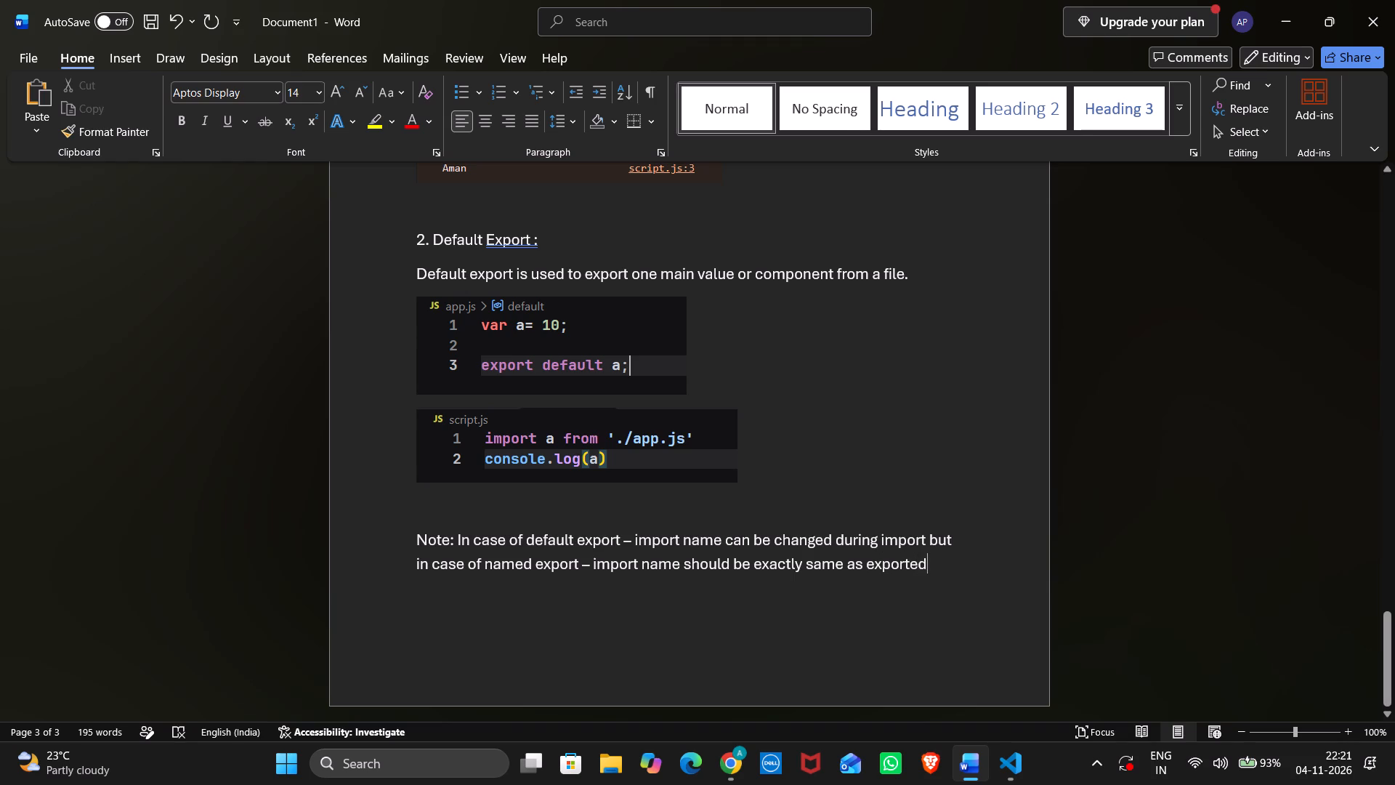
Break the line after "Note:" so the note's text starts in its own paragraph below it.
{"action": "left_click", "coordinate": [456, 538]}
{"action": "key", "text": "Return"}
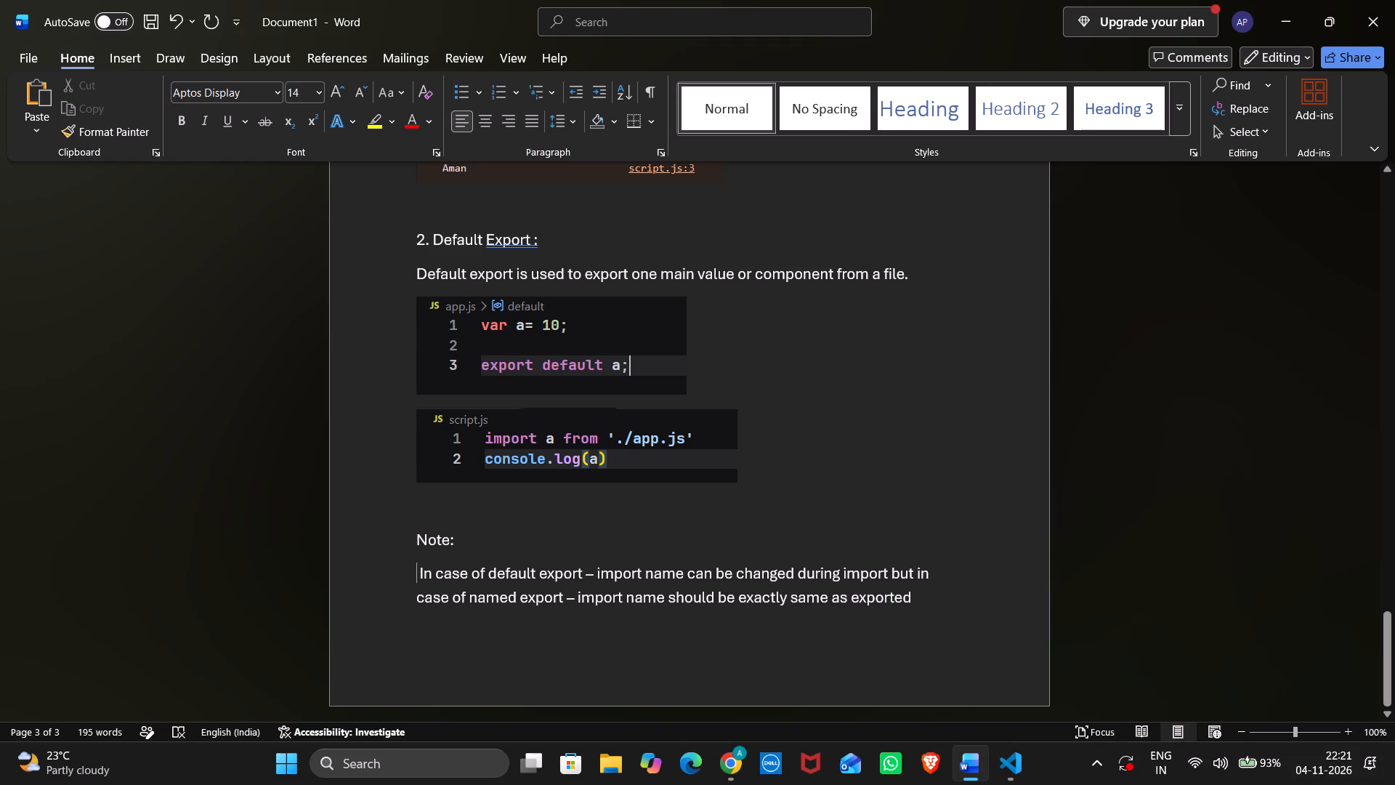
Review the notes from the default export section back up to Step 2, checking the code and output pictures.
{"action": "scroll", "coordinate": [950, 624], "scroll_direction": "up", "scroll_amount": 3}
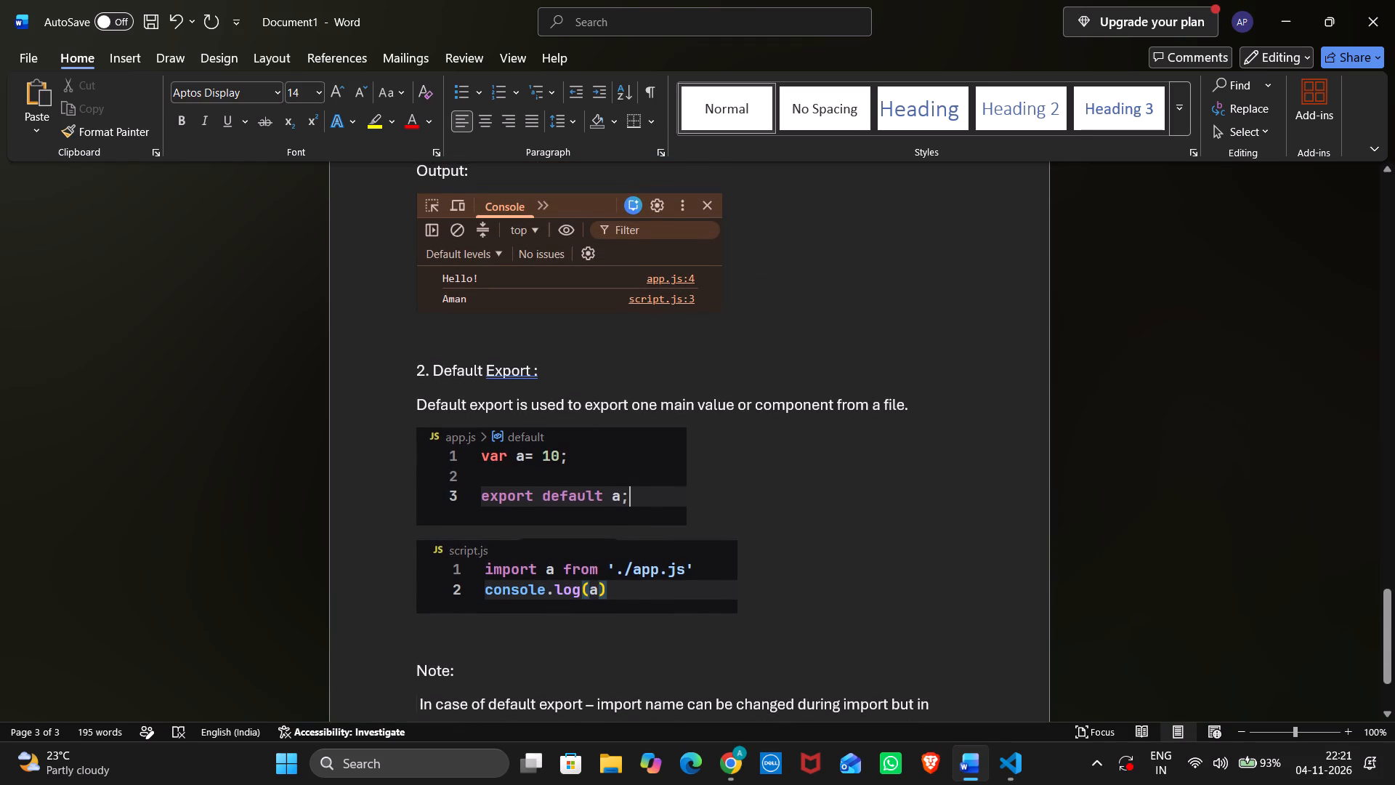
{"action": "scroll", "coordinate": [957, 615], "scroll_direction": "up", "scroll_amount": 11}
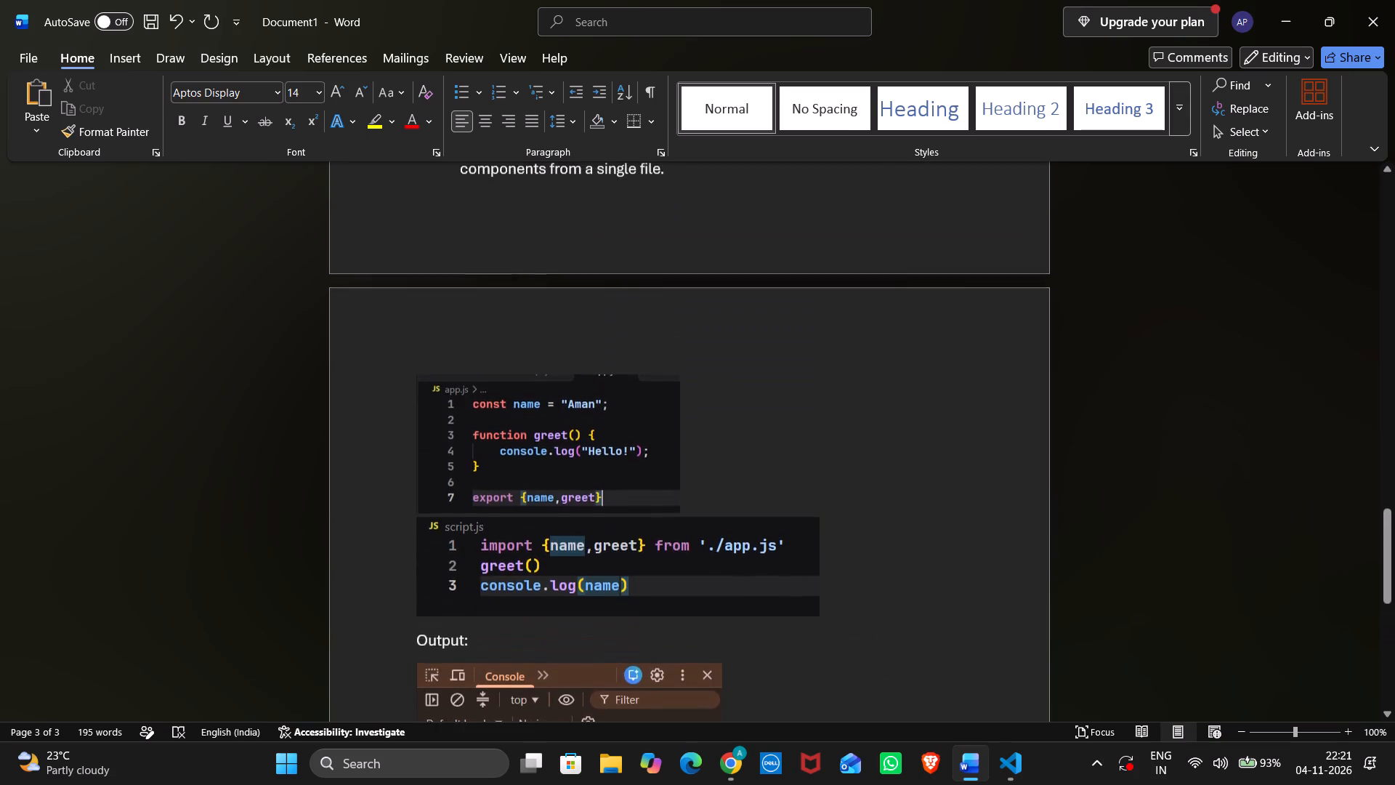
{"action": "scroll", "coordinate": [958, 614], "scroll_direction": "up", "scroll_amount": 14}
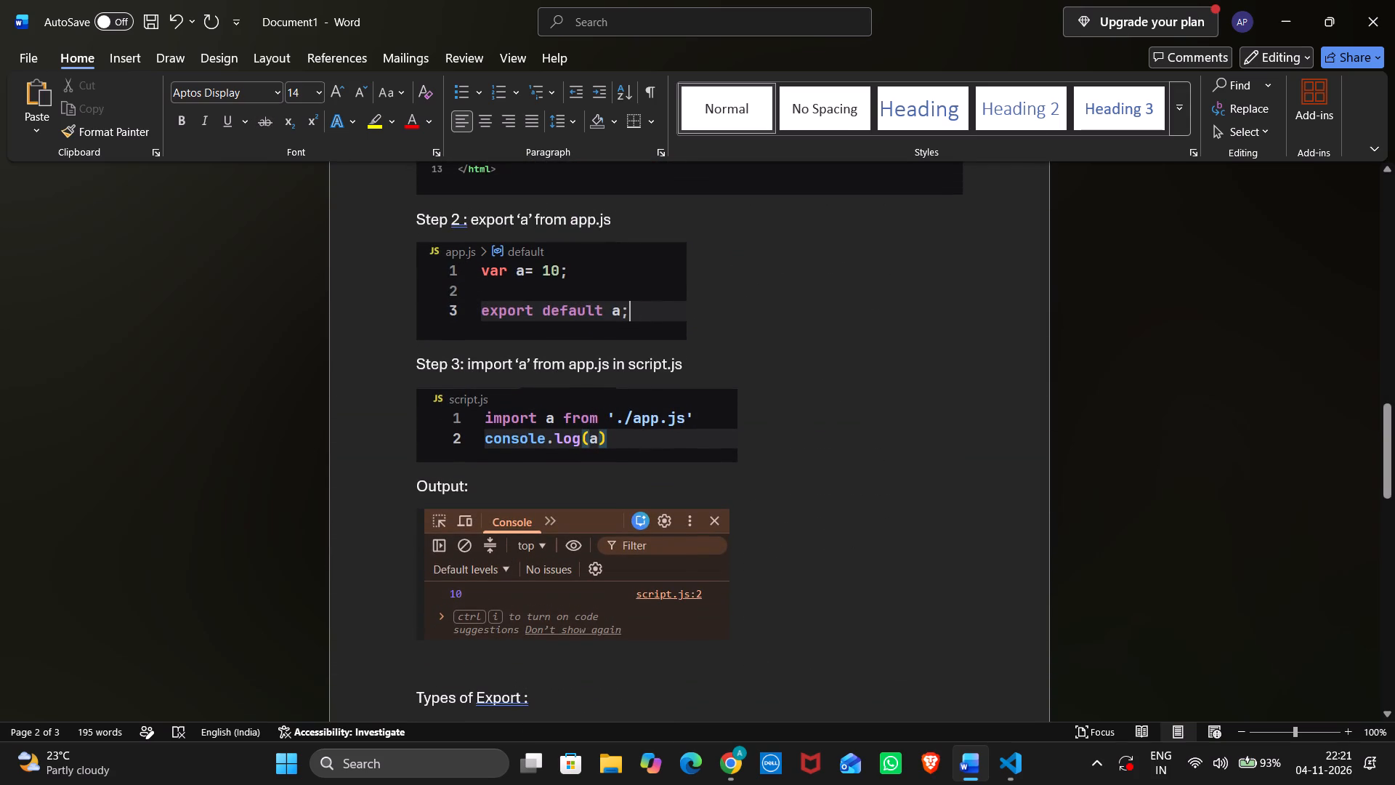
Open the print preview of the notes and examine the layout of all the pages.
{"action": "key", "text": "ctrl+p"}
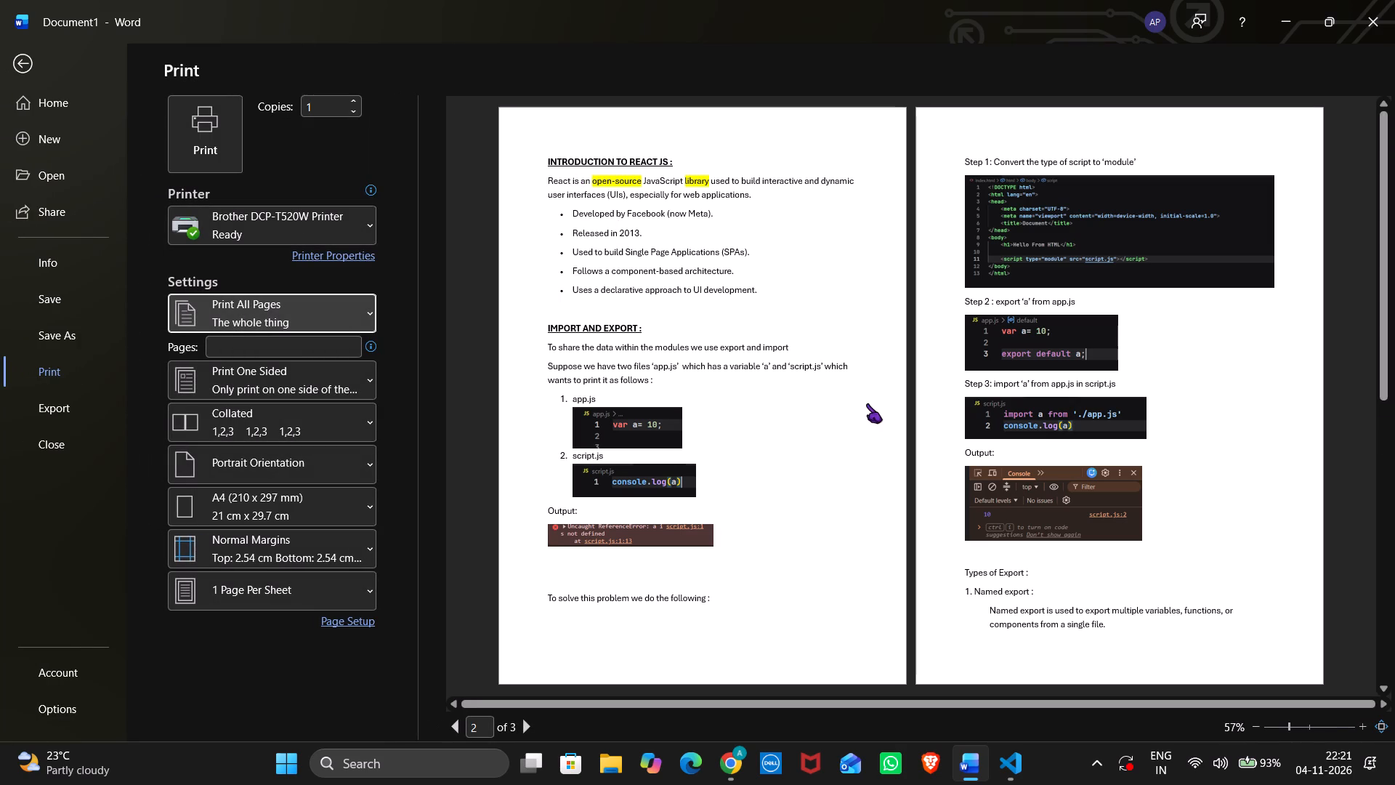
{"action": "scroll", "coordinate": [852, 414], "scroll_direction": "down", "scroll_amount": 1}
{"action": "scroll", "coordinate": [844, 417], "scroll_direction": "up", "scroll_amount": 1}
{"action": "scroll", "coordinate": [913, 407], "scroll_direction": "down", "scroll_amount": 1}
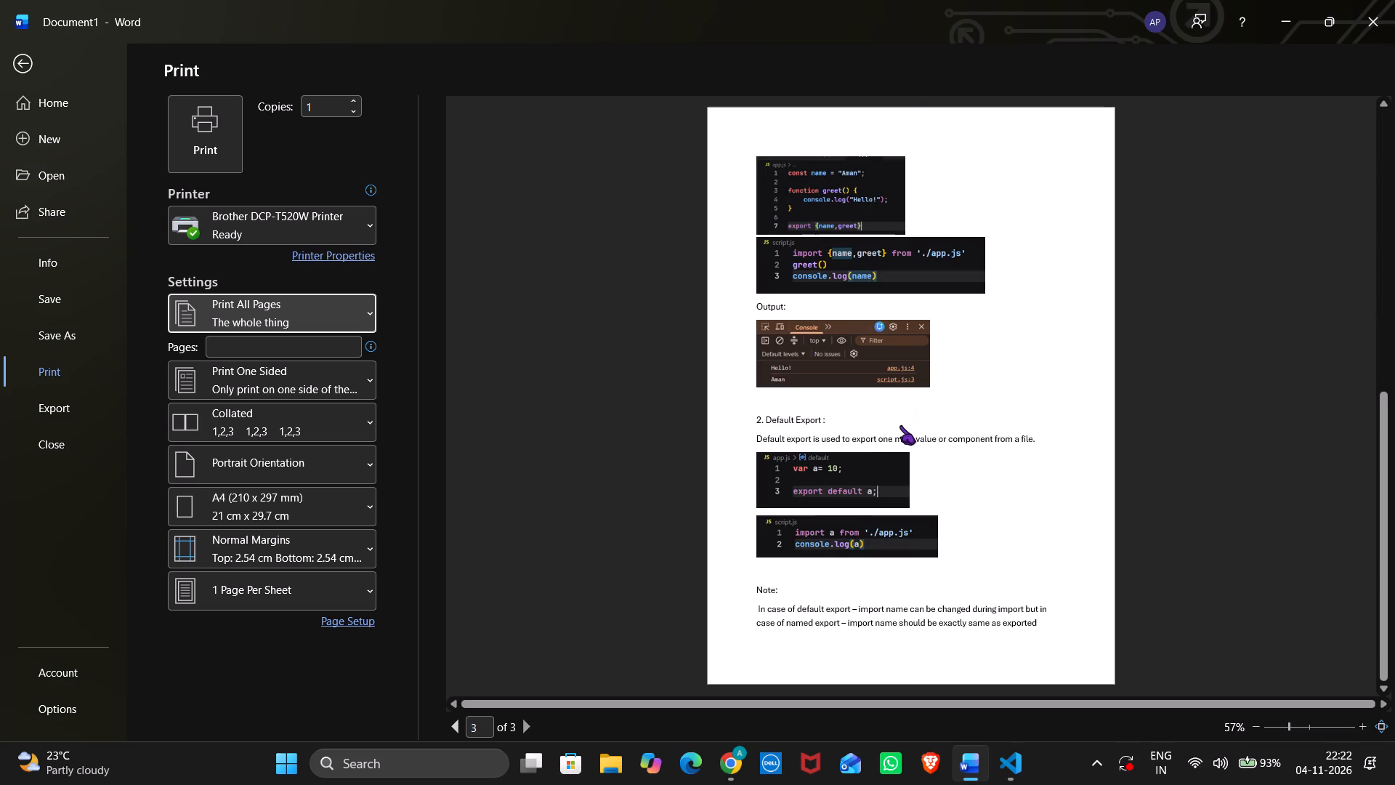
{"action": "scroll", "coordinate": [891, 434], "scroll_direction": "up", "scroll_amount": 1}
{"action": "scroll", "coordinate": [890, 434], "scroll_direction": "down", "scroll_amount": 2}
{"action": "scroll", "coordinate": [888, 434], "scroll_direction": "up", "scroll_amount": 1}
{"action": "scroll", "coordinate": [884, 438], "scroll_direction": "down", "scroll_amount": 1}
{"action": "scroll", "coordinate": [884, 438], "scroll_direction": "up", "scroll_amount": 1}
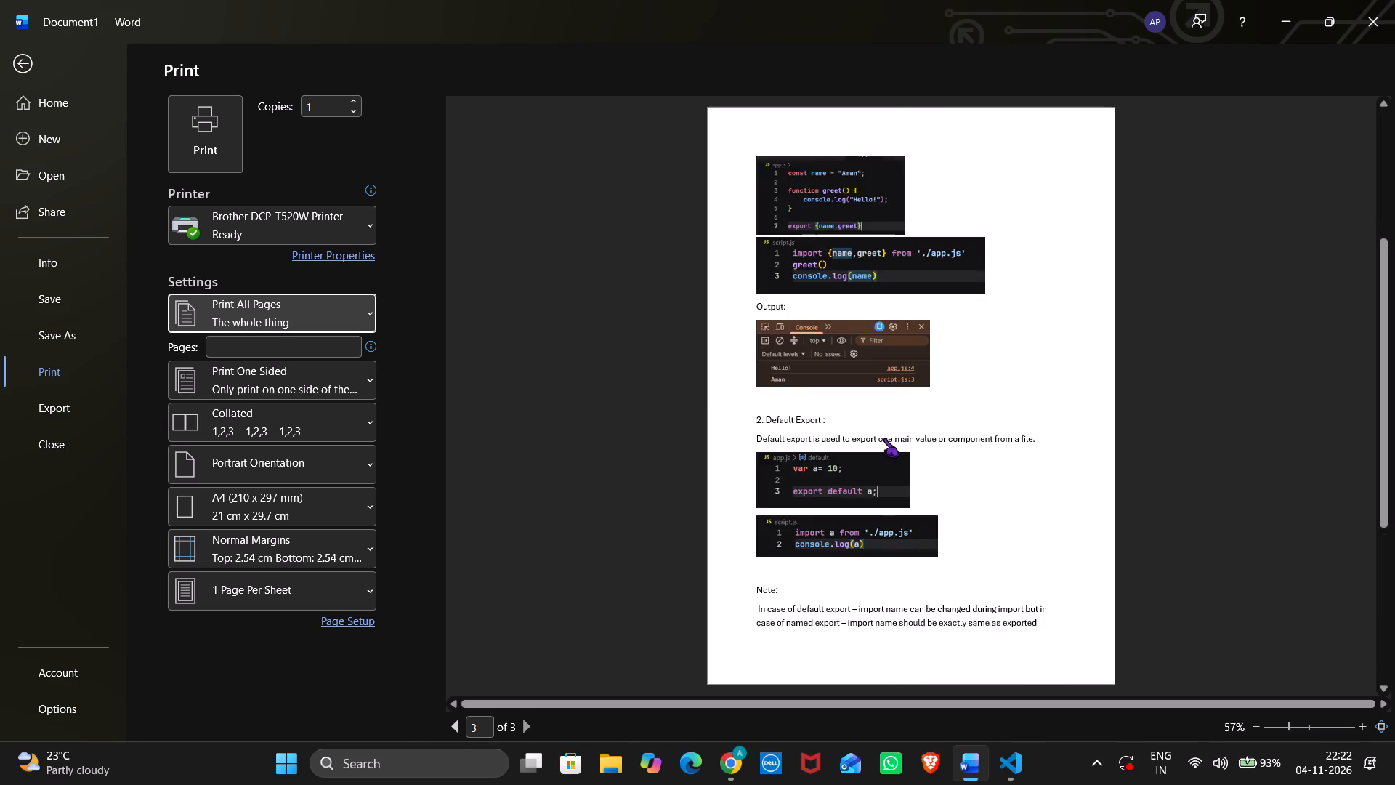
{"action": "scroll", "coordinate": [884, 438], "scroll_direction": "down", "scroll_amount": 2}
{"action": "scroll", "coordinate": [883, 439], "scroll_direction": "up", "scroll_amount": 2}
{"action": "scroll", "coordinate": [880, 441], "scroll_direction": "down", "scroll_amount": 1}
{"action": "scroll", "coordinate": [879, 443], "scroll_direction": "up", "scroll_amount": 1}
{"action": "scroll", "coordinate": [879, 443], "scroll_direction": "down", "scroll_amount": 1}
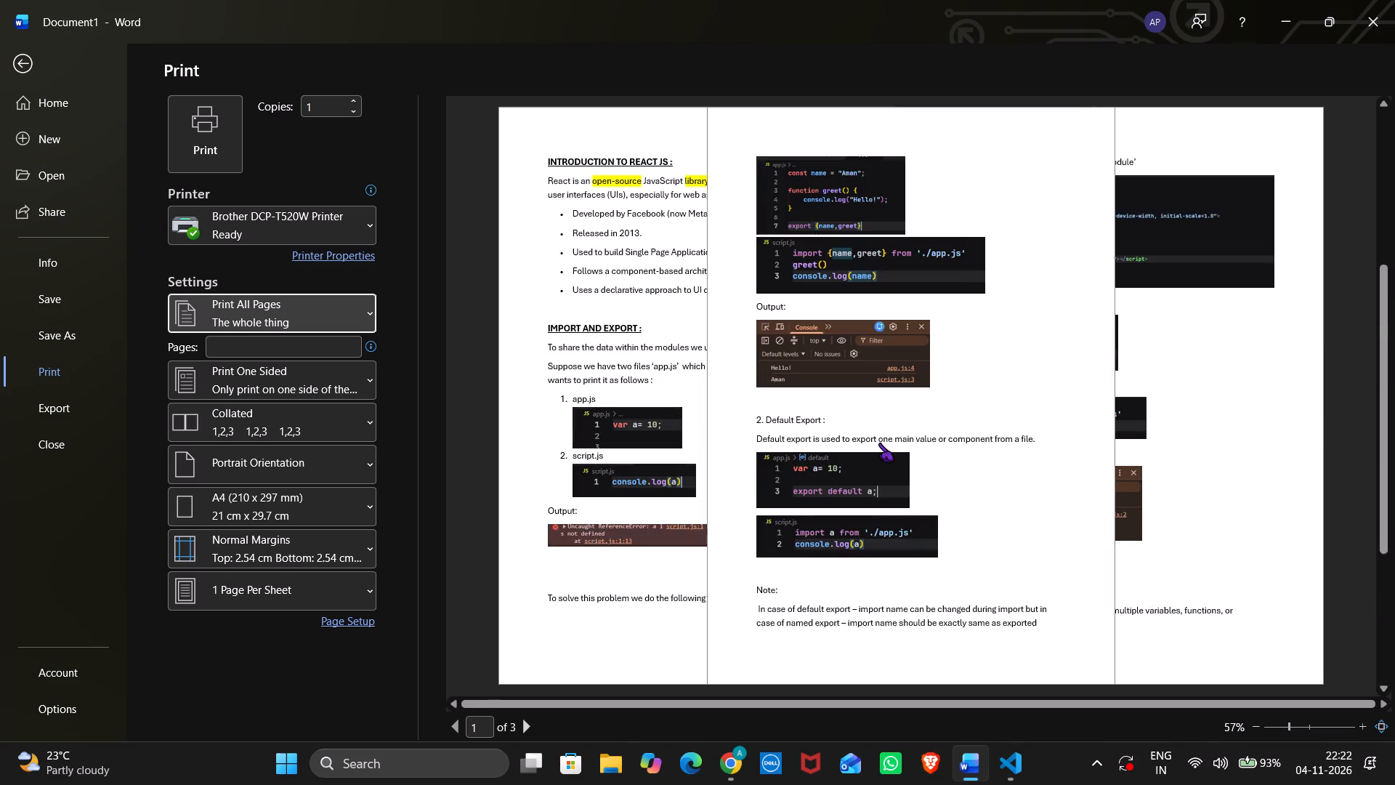
{"action": "scroll", "coordinate": [879, 443], "scroll_direction": "up", "scroll_amount": 1}
{"action": "scroll", "coordinate": [877, 444], "scroll_direction": "down", "scroll_amount": 1}
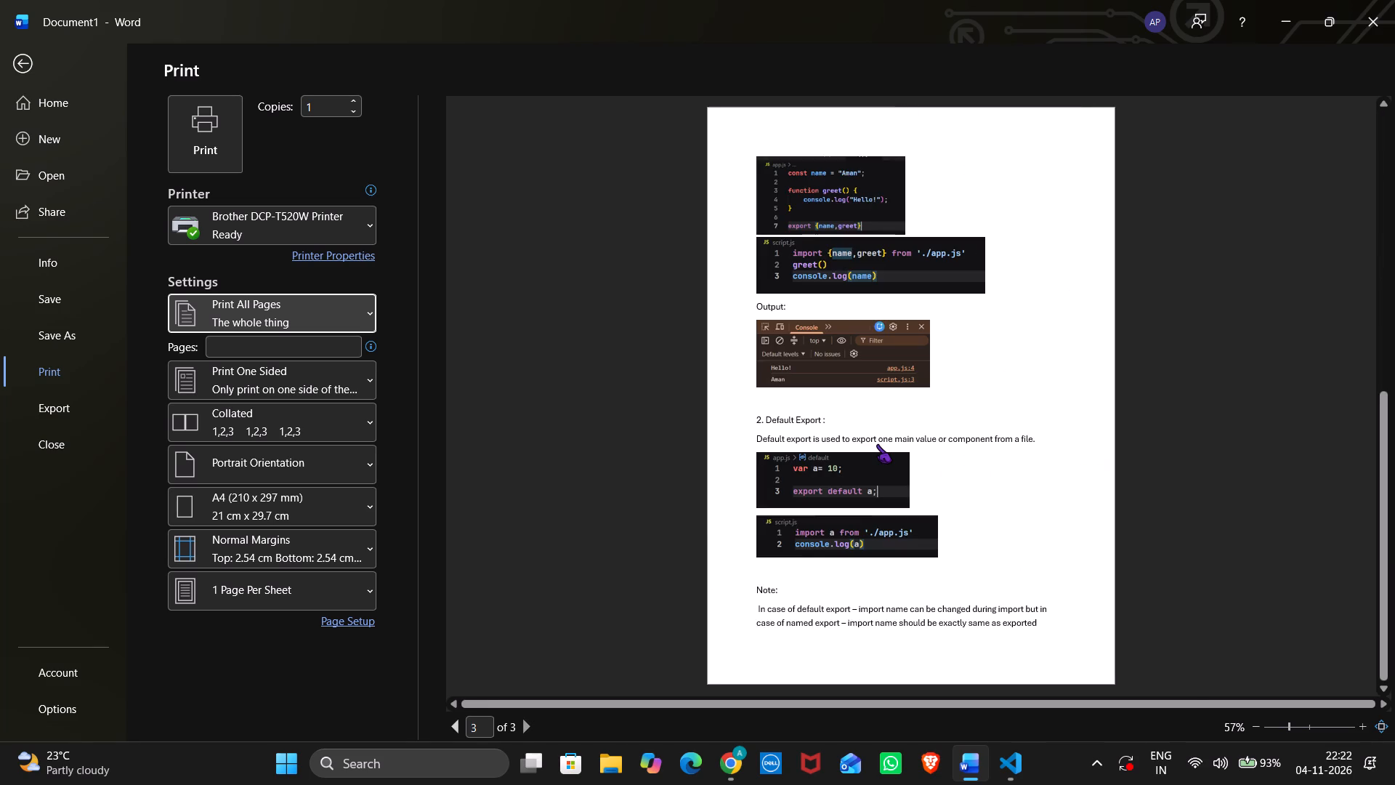
{"action": "scroll", "coordinate": [875, 454], "scroll_direction": "up", "scroll_amount": 1}
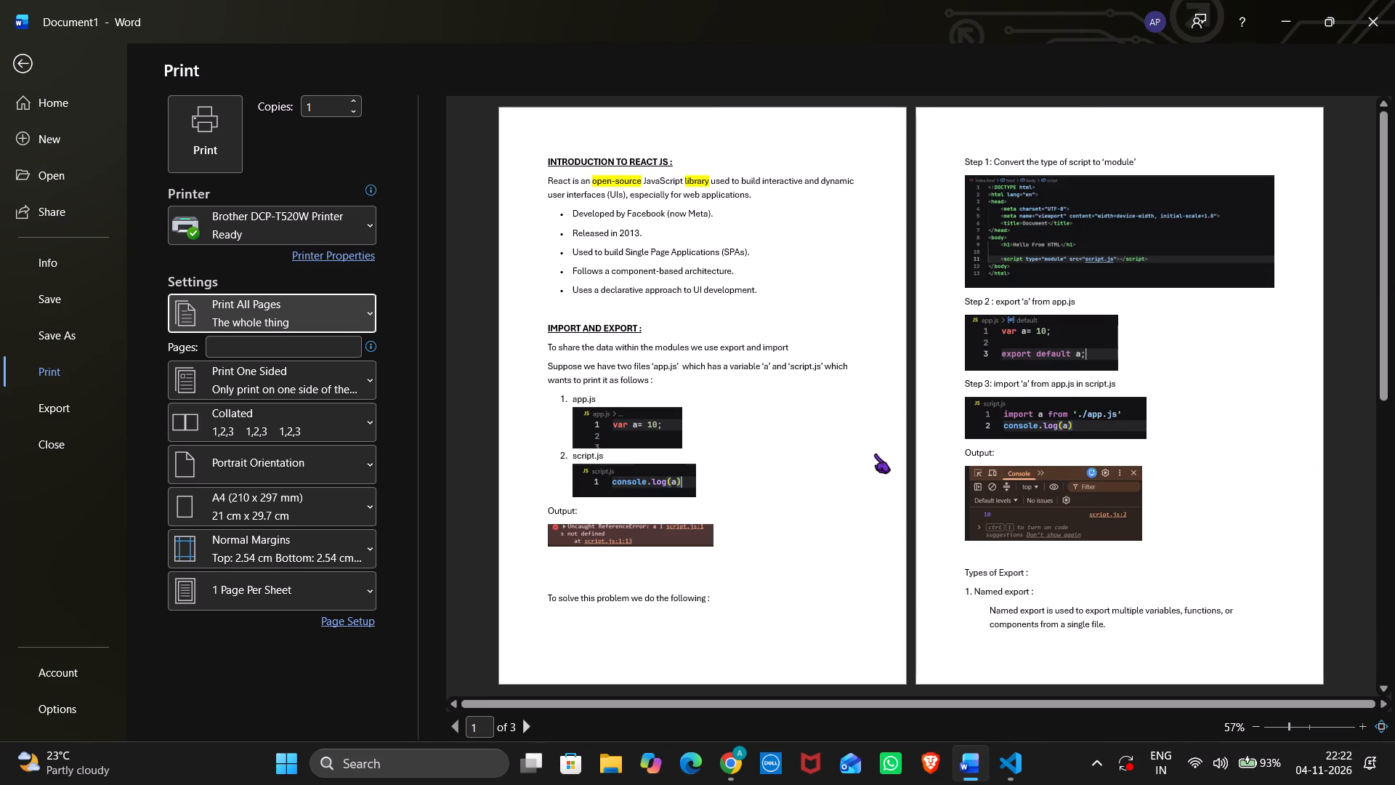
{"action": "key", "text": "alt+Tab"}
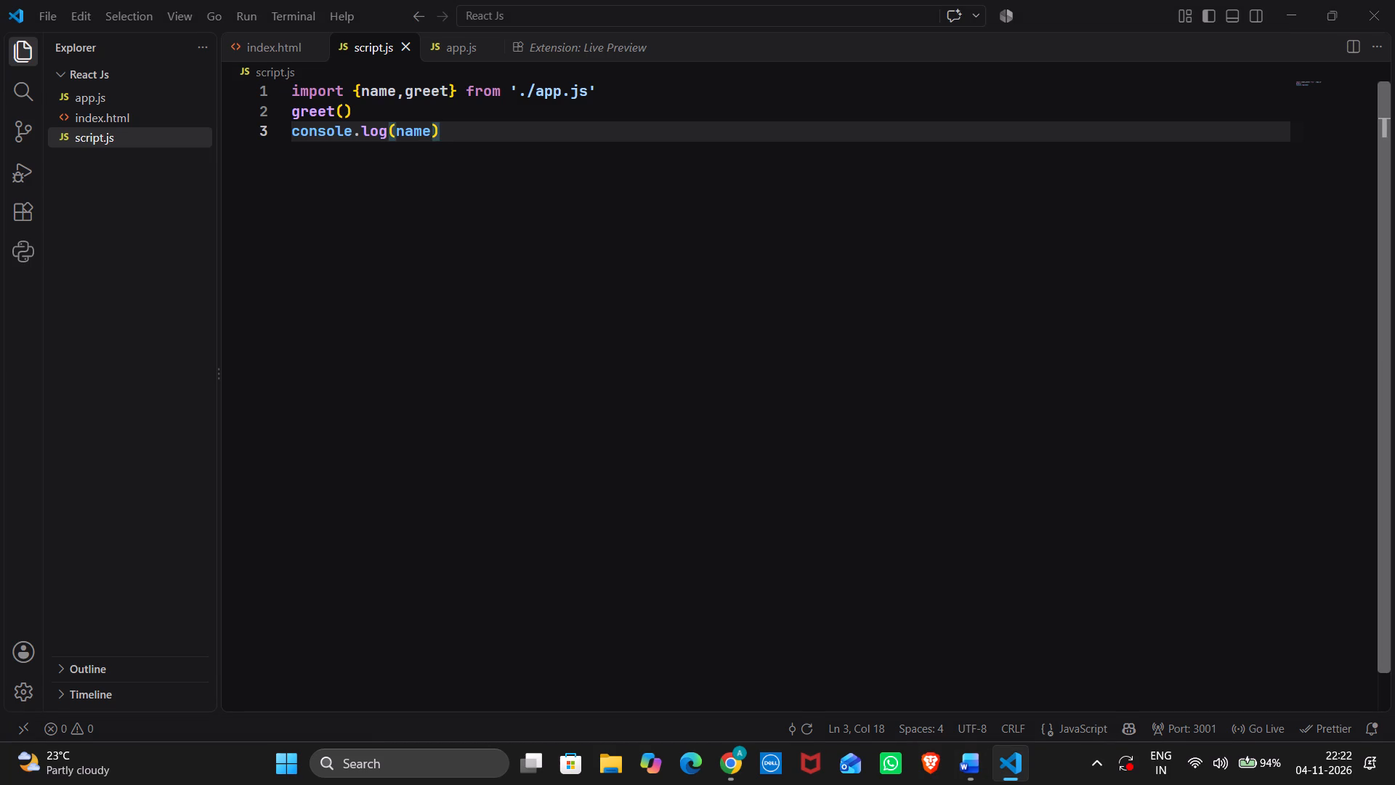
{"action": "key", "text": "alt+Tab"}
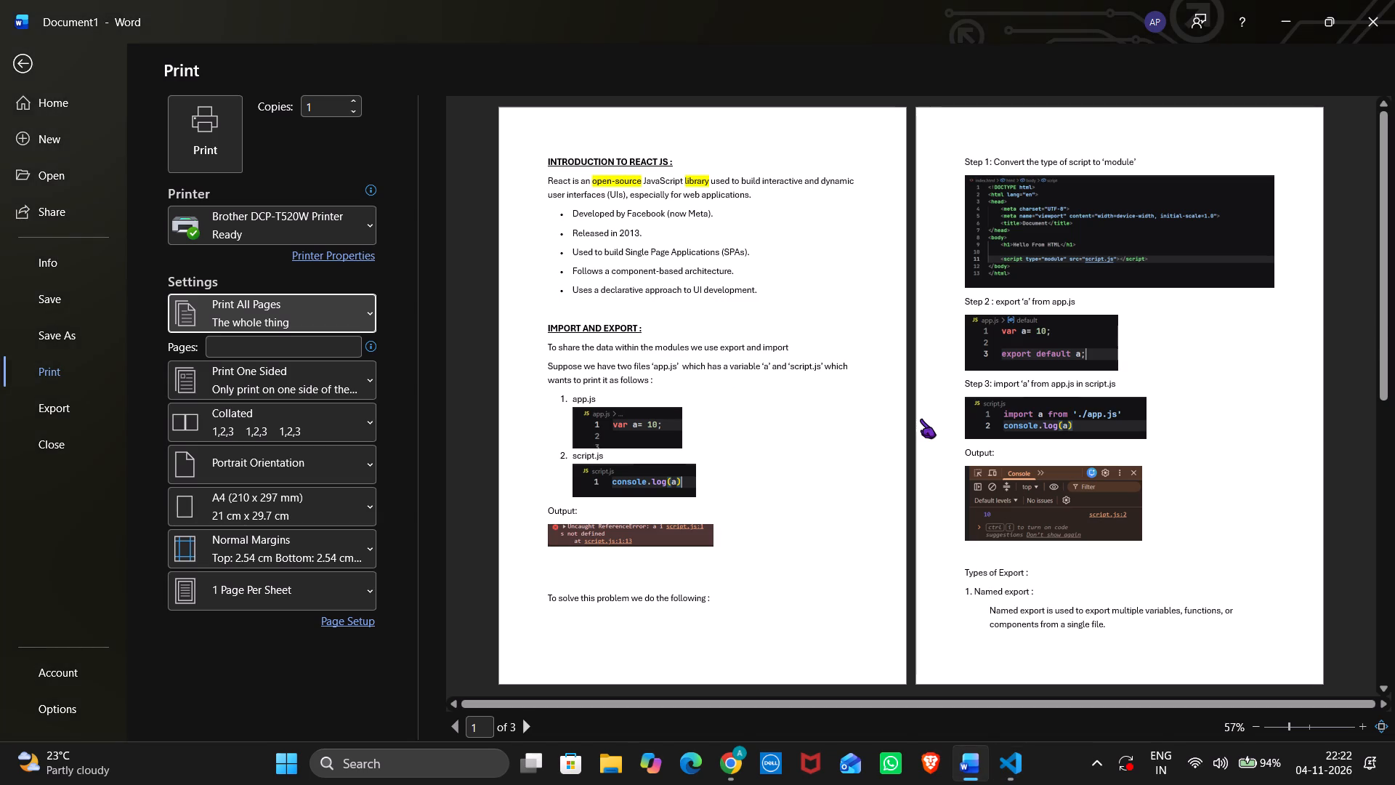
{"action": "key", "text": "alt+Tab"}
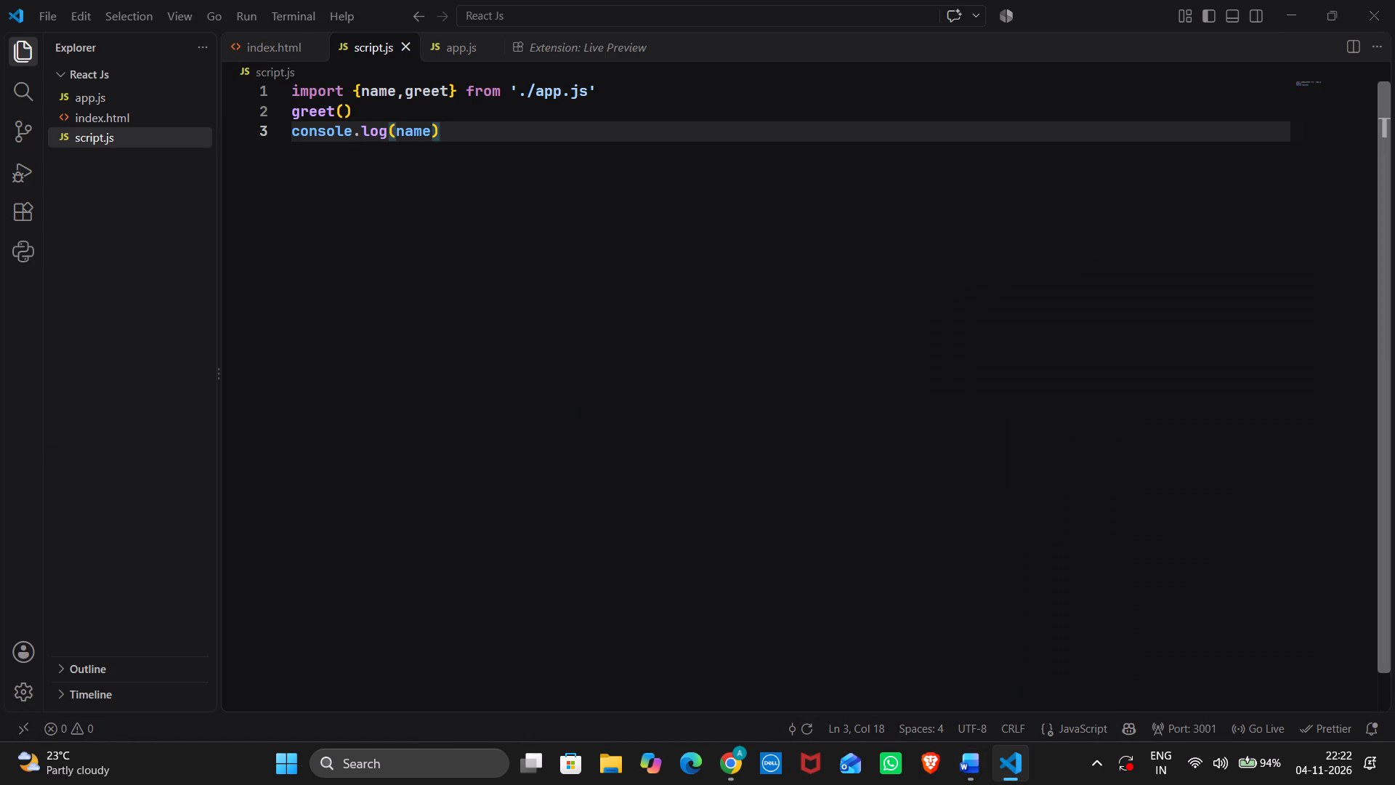
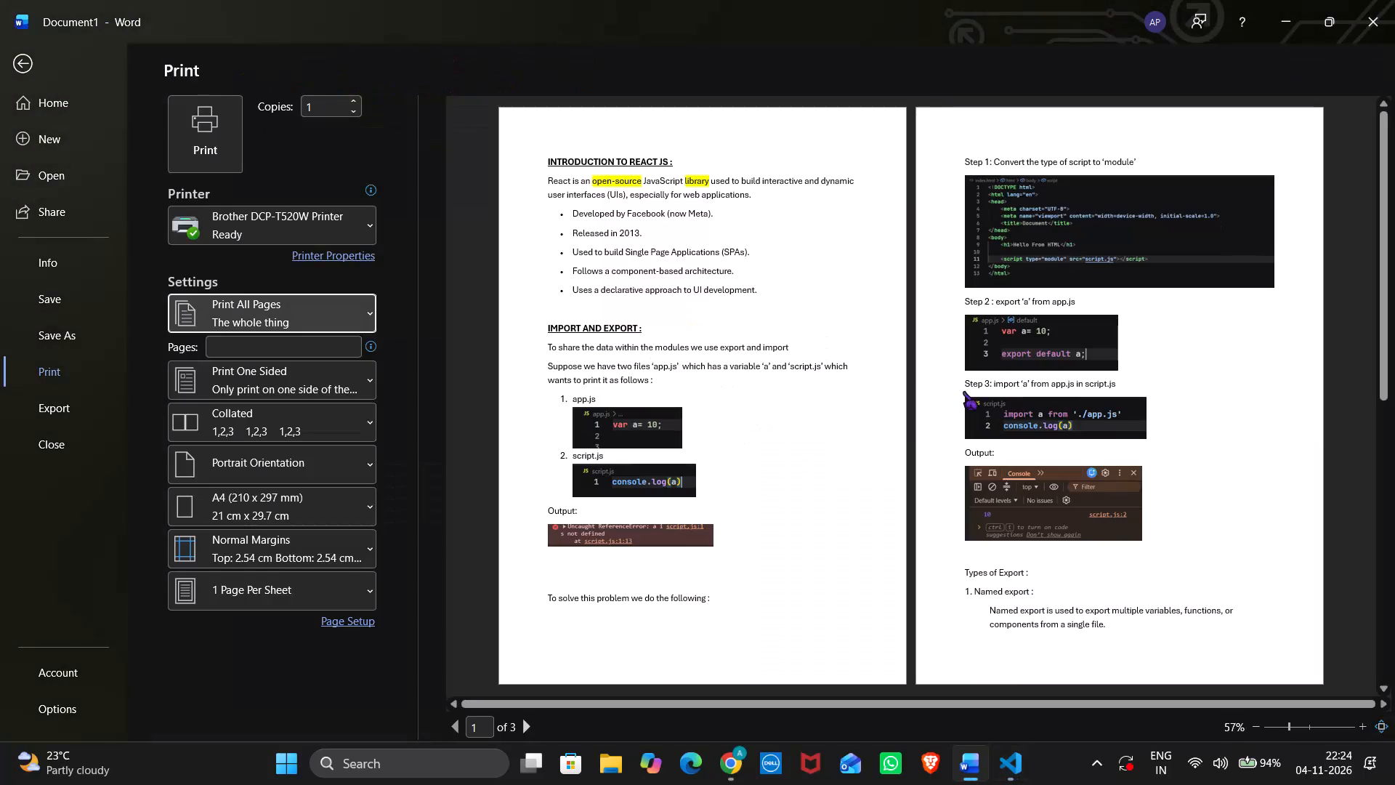
Switch to Chrome, read the Named Export vs Default Export comparison in the ChatGPT conversation, and return to the Word document.
{"action": "key", "text": "alt+Tab"}
{"action": "key", "text": "alt+Tab"}
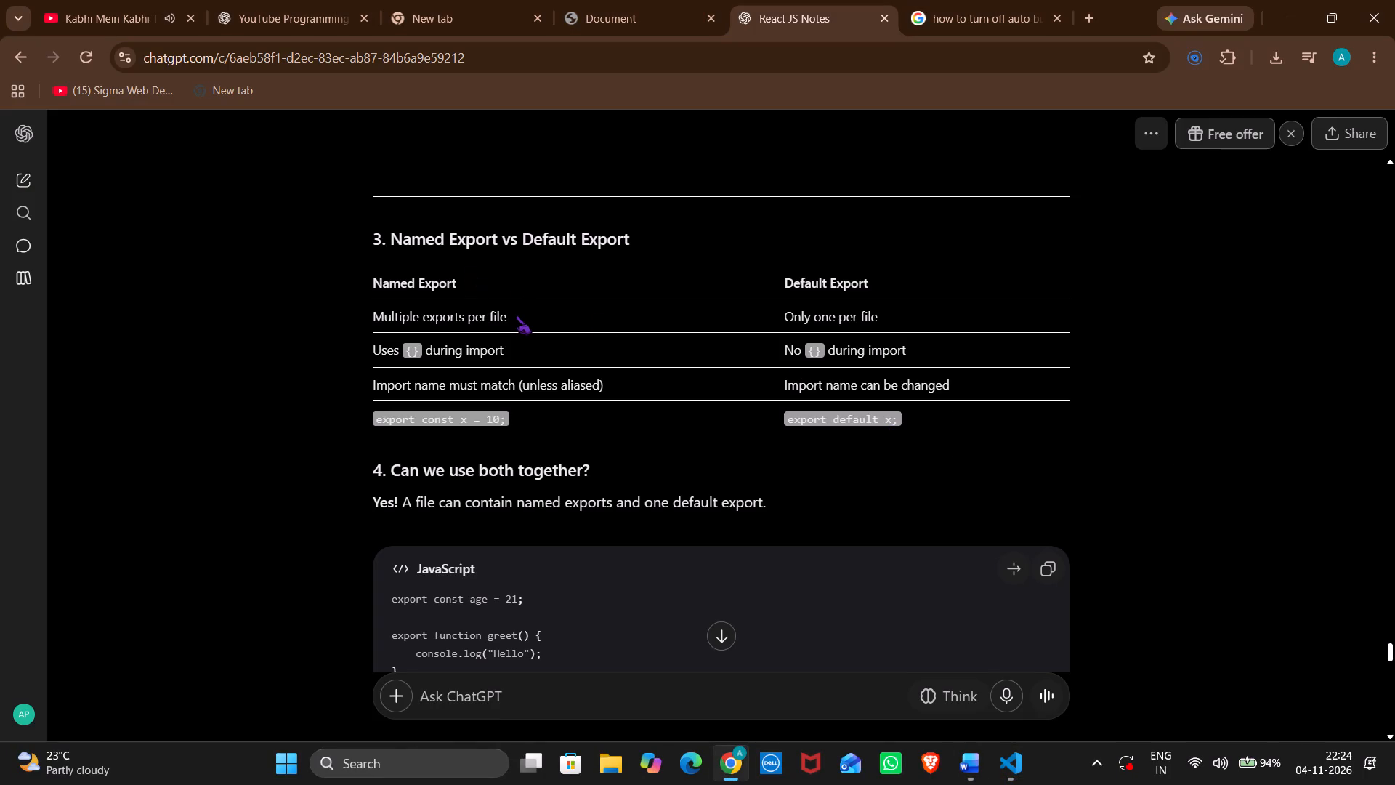
{"action": "left_click_drag", "start_coordinate": [512, 350], "coordinate": [392, 360]}
{"action": "key", "text": "alt+Tab"}
{"action": "key", "text": "alt+Tab"}
{"action": "key", "text": "alt+Tab"}
{"action": "key", "text": "alt+Tab"}
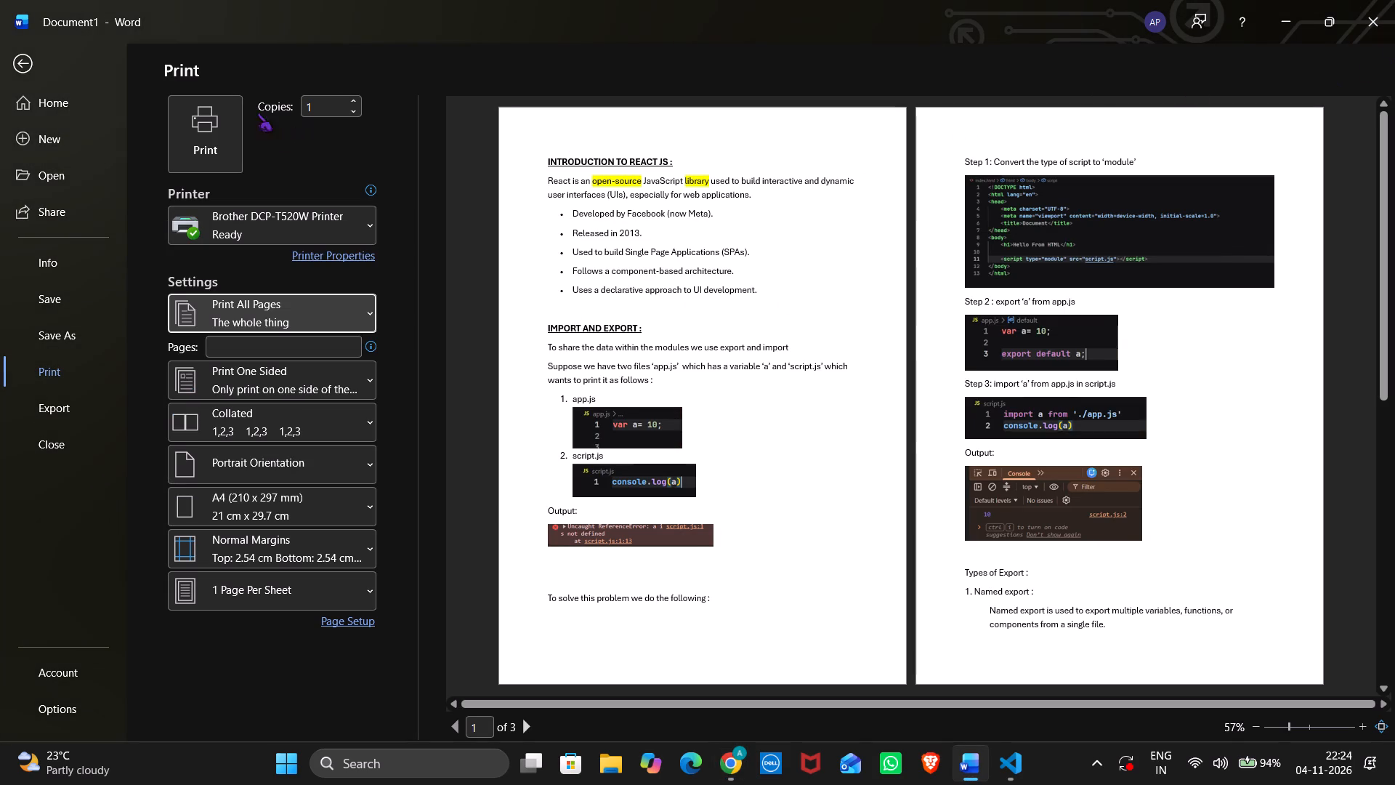
Leave the print preview and replace "Note:" with the heading "Named vs Default :" on its own line above the note text.
{"action": "left_click", "coordinate": [26, 58]}
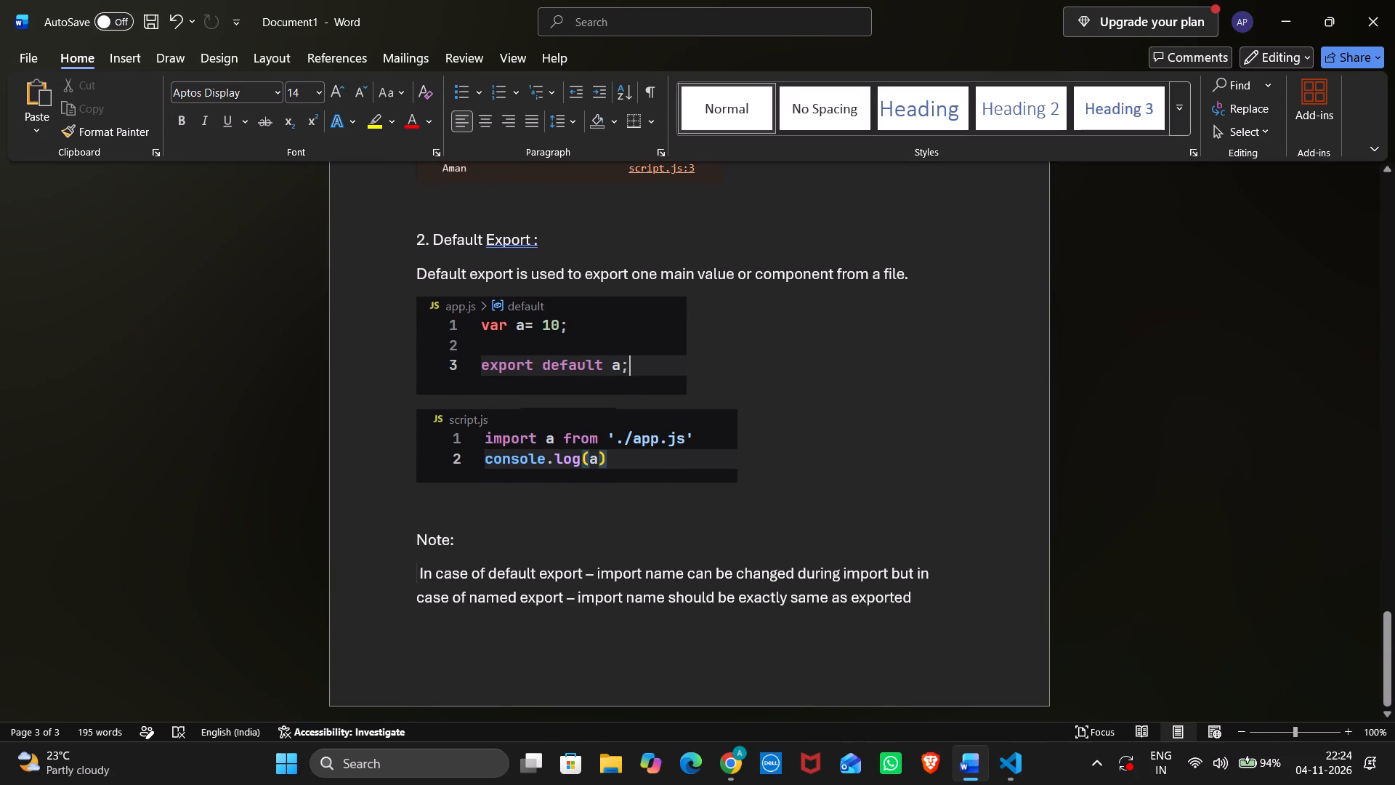
{"action": "left_click_drag", "start_coordinate": [481, 537], "coordinate": [426, 536]}
{"action": "left_click_drag", "start_coordinate": [426, 536], "coordinate": [408, 536]}
{"action": "key", "text": "BackSpace"}
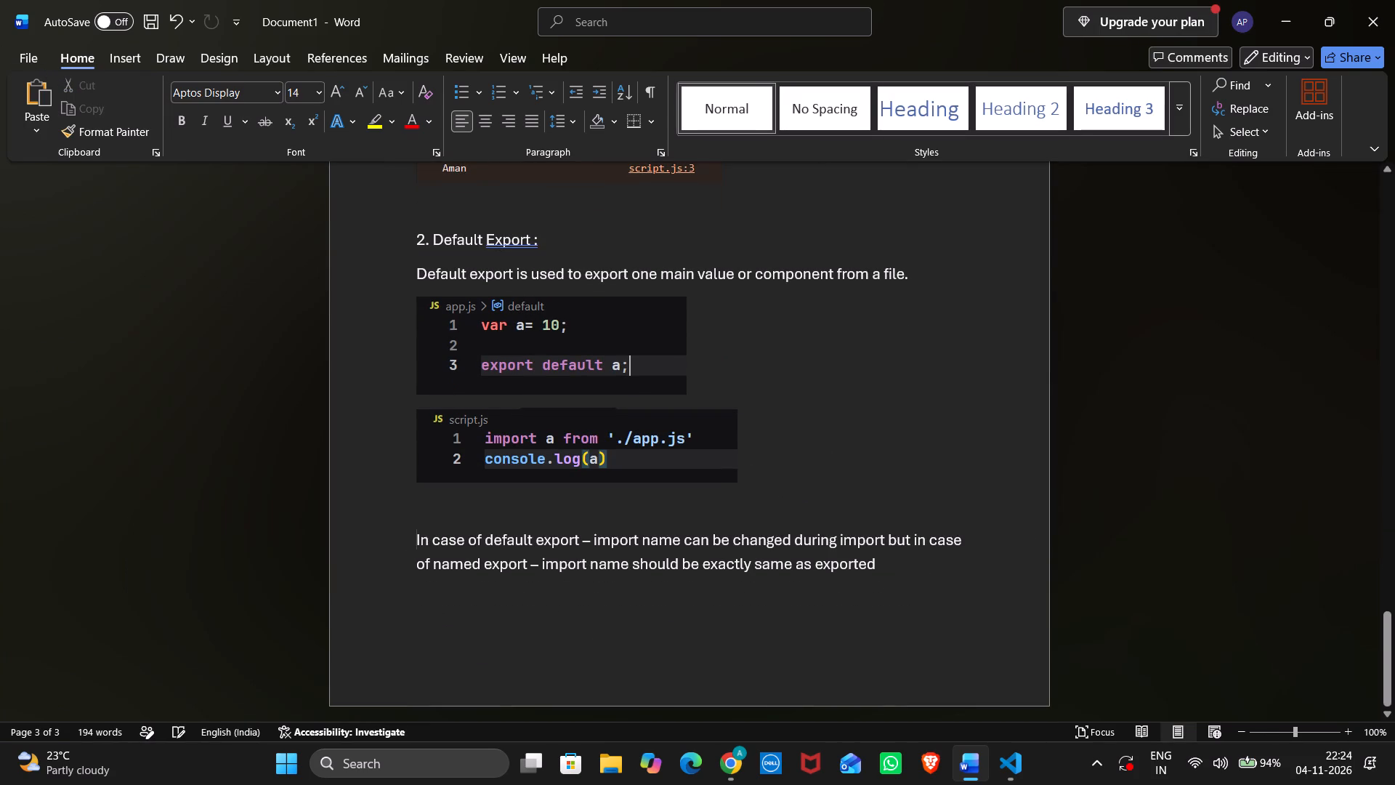
{"action": "type", "text": "Named vs"}
{"action": "key", "text": "space"}
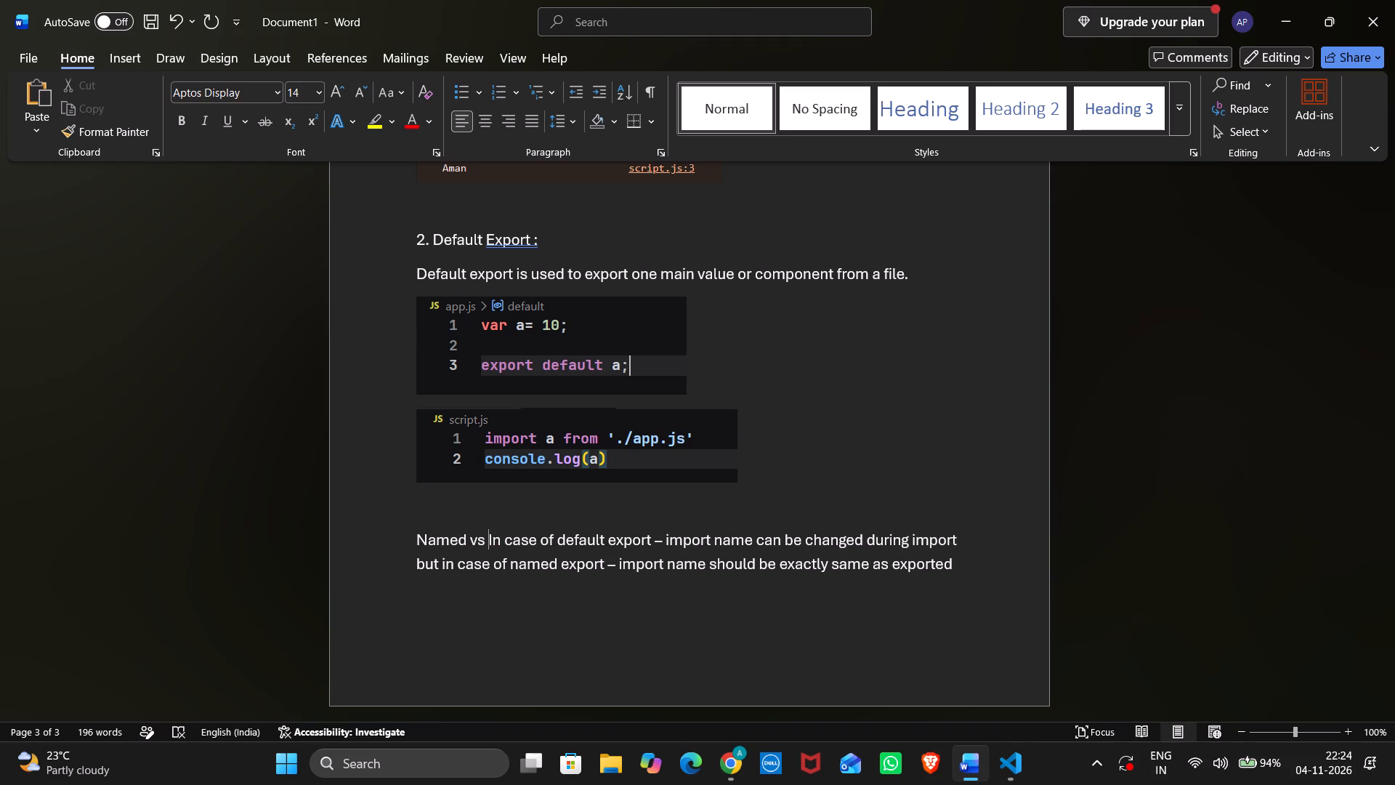
{"action": "type", "text": "Default"}
{"action": "key", "text": "space"}
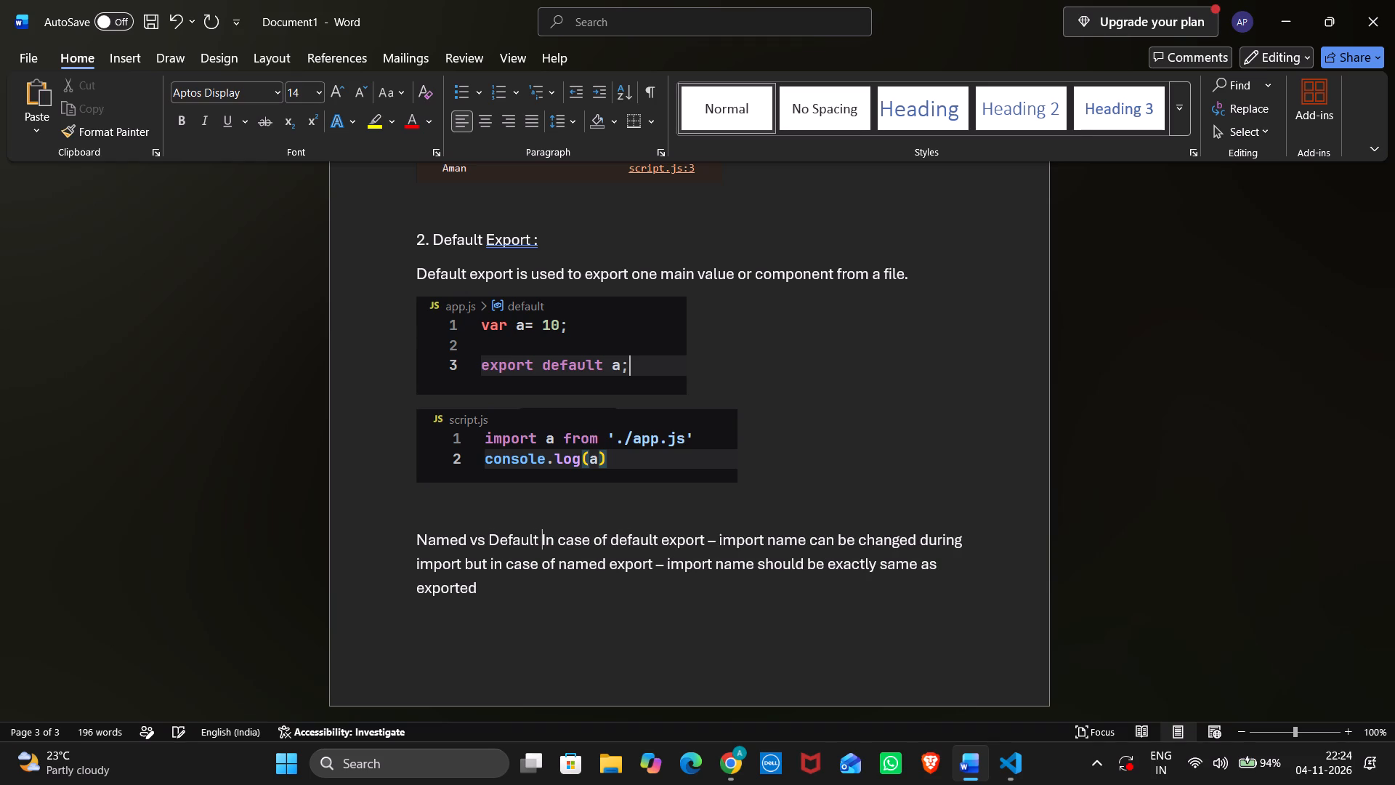
{"action": "key", "text": "shift+colon"}
{"action": "key", "text": "Return"}
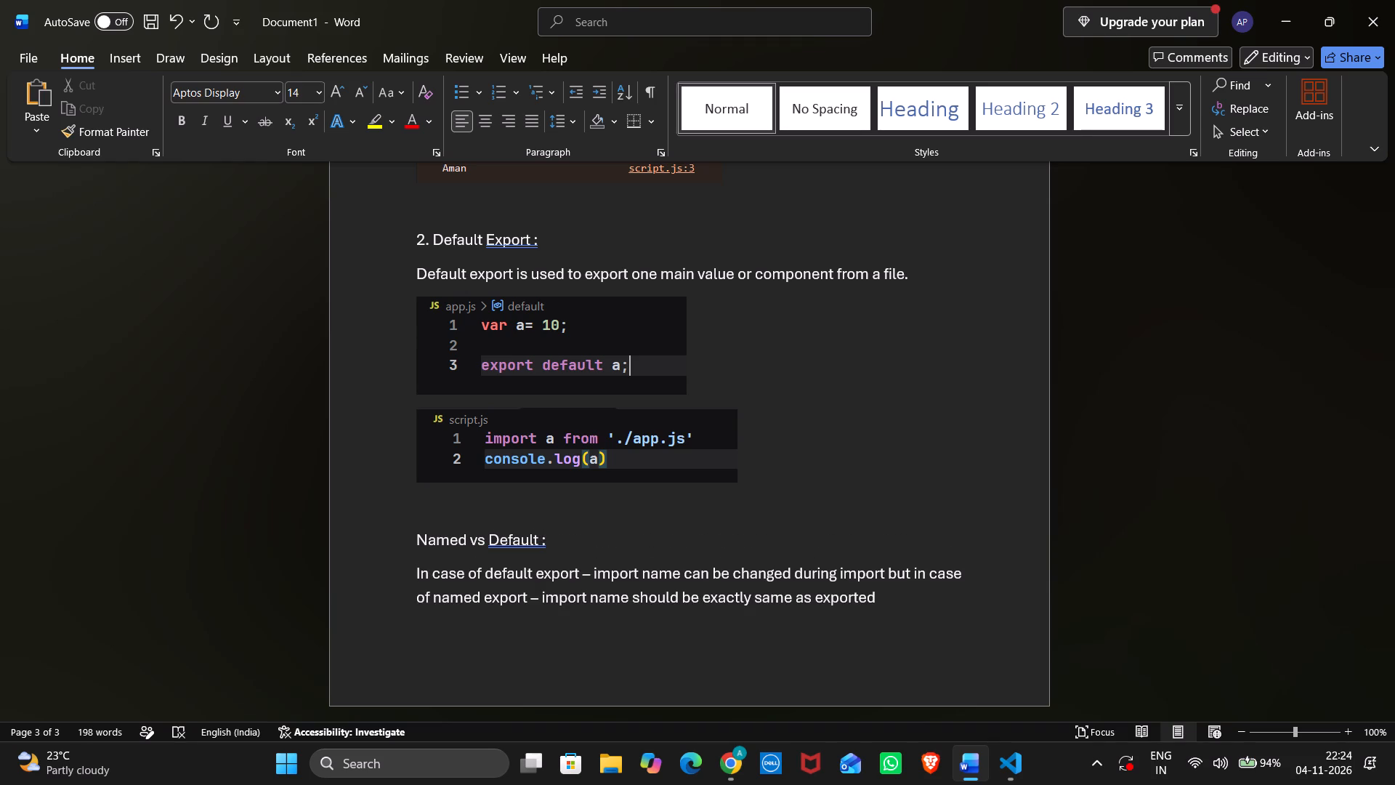
Number the paragraph under the "Named vs Default :" heading as "1.".
{"action": "scroll", "coordinate": [575, 517], "scroll_direction": "down", "scroll_amount": 2}
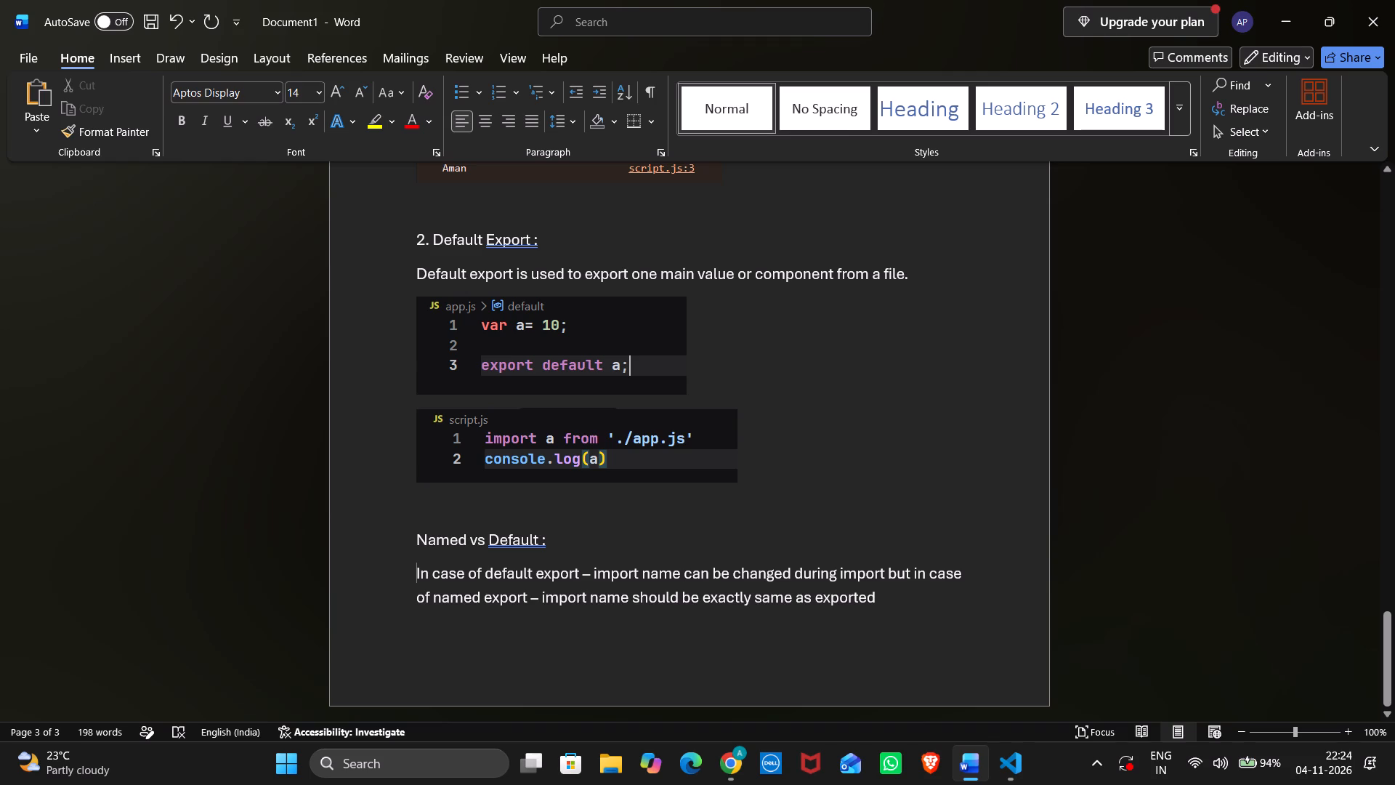
{"action": "type", "text": "1."}
{"action": "key", "text": "space"}
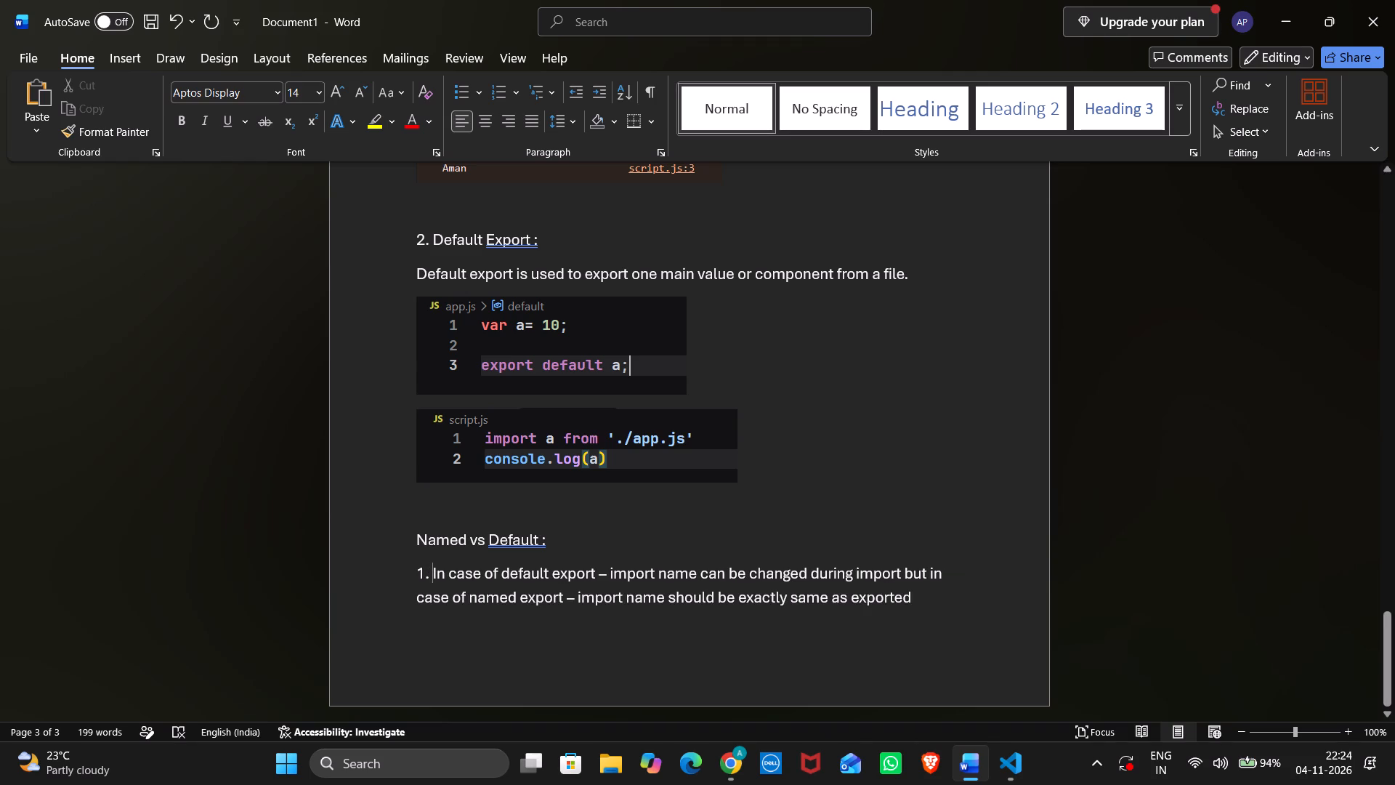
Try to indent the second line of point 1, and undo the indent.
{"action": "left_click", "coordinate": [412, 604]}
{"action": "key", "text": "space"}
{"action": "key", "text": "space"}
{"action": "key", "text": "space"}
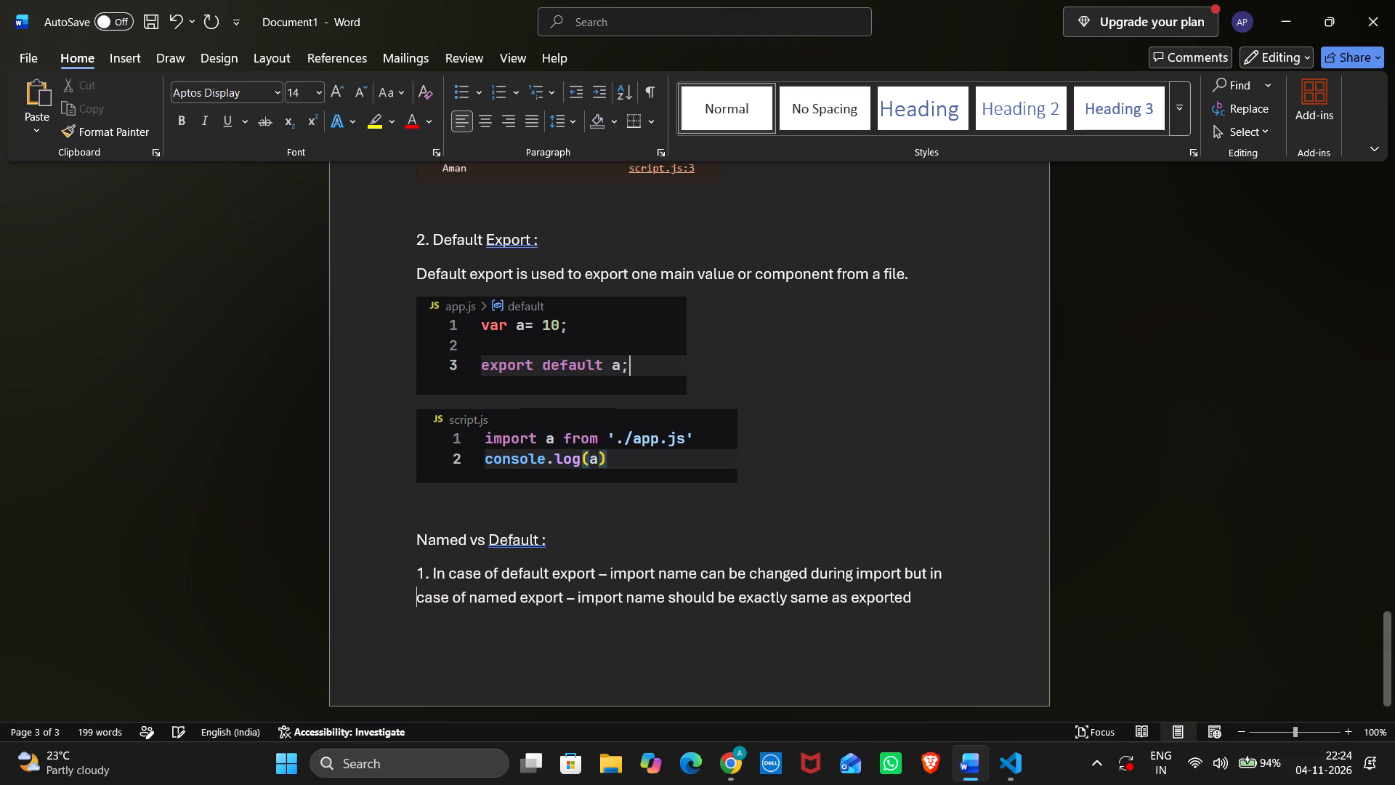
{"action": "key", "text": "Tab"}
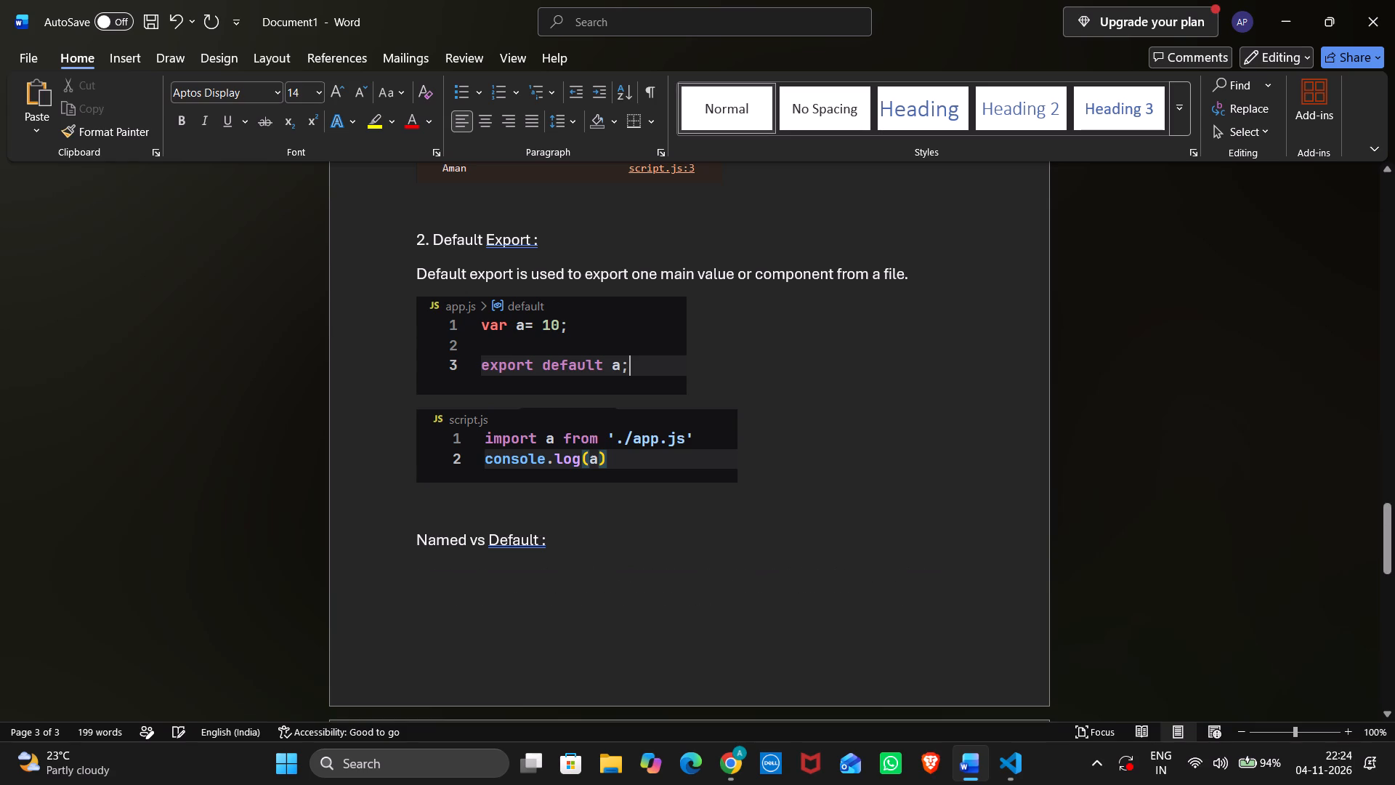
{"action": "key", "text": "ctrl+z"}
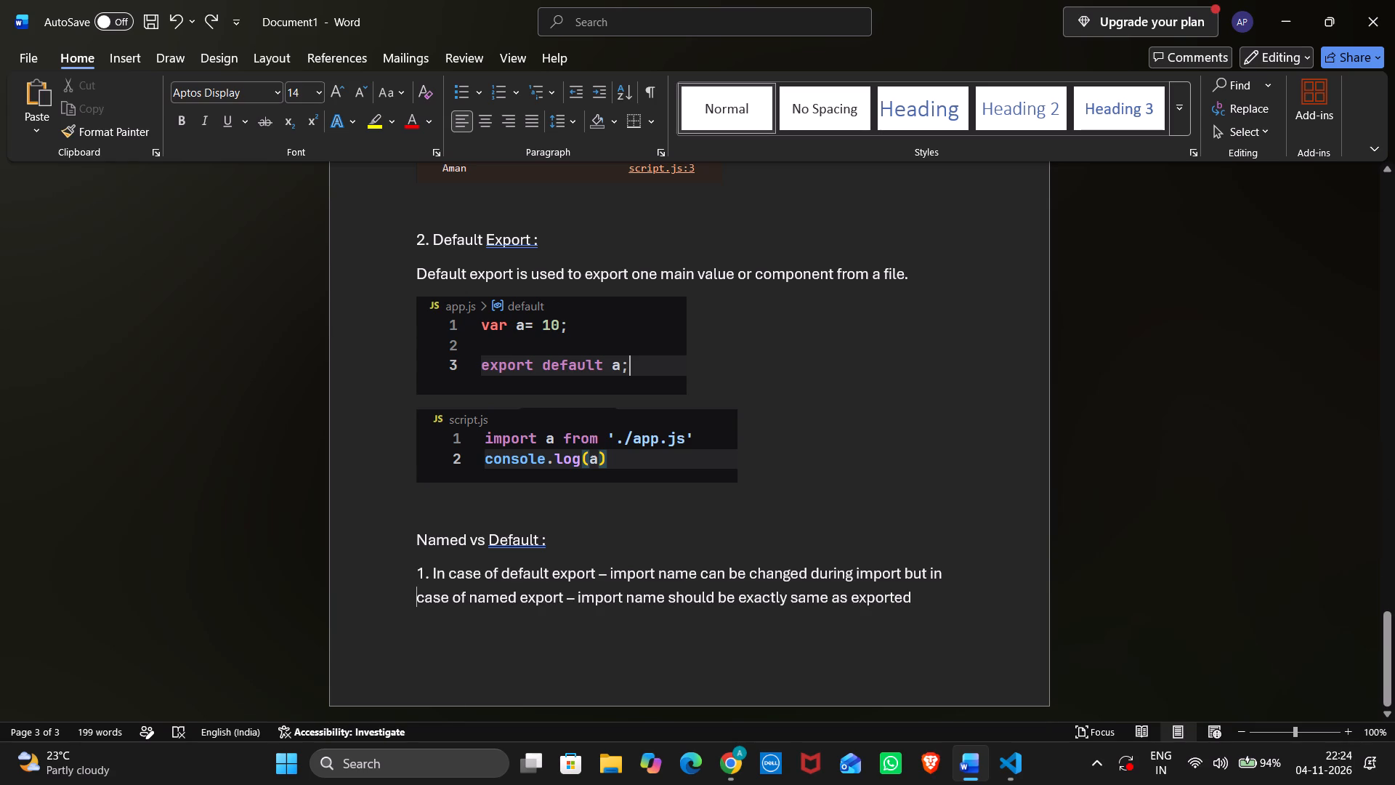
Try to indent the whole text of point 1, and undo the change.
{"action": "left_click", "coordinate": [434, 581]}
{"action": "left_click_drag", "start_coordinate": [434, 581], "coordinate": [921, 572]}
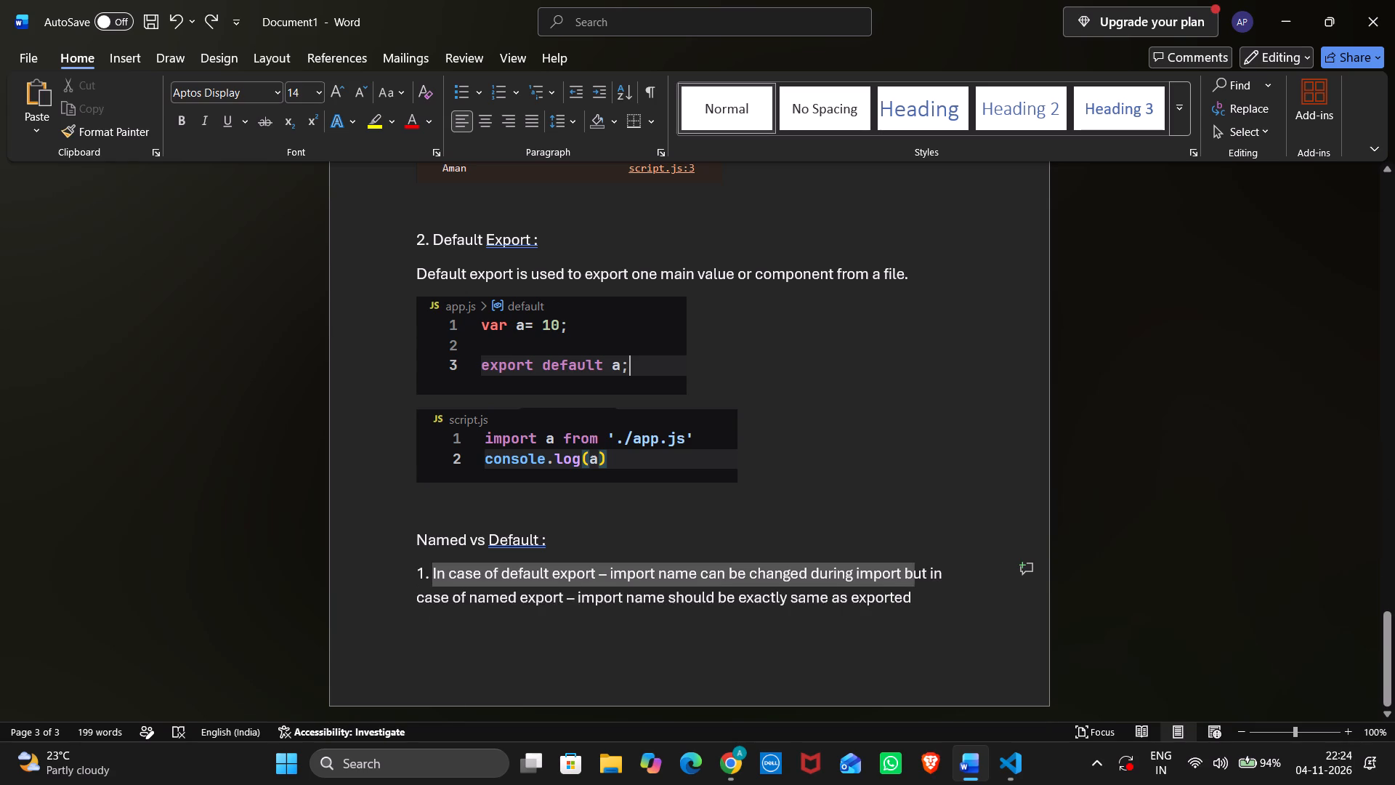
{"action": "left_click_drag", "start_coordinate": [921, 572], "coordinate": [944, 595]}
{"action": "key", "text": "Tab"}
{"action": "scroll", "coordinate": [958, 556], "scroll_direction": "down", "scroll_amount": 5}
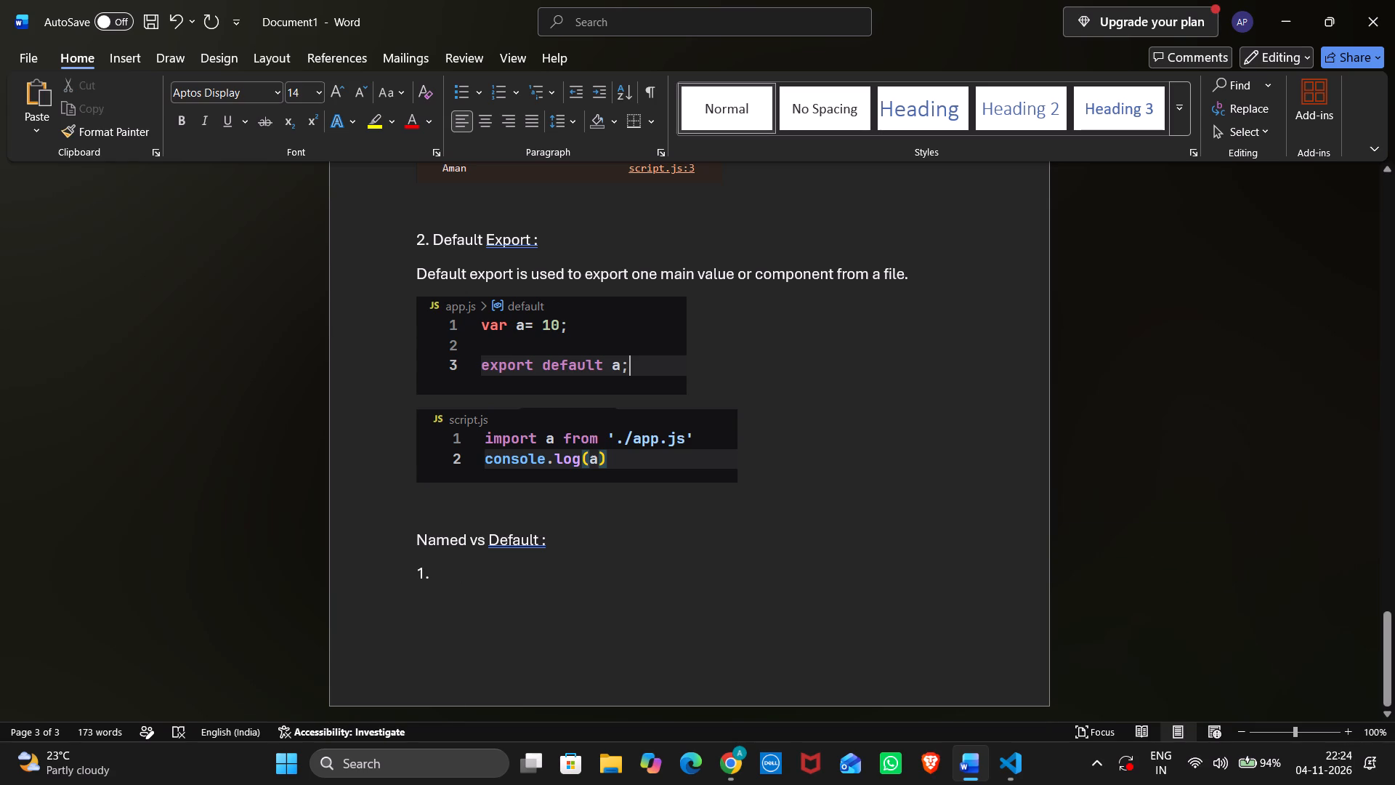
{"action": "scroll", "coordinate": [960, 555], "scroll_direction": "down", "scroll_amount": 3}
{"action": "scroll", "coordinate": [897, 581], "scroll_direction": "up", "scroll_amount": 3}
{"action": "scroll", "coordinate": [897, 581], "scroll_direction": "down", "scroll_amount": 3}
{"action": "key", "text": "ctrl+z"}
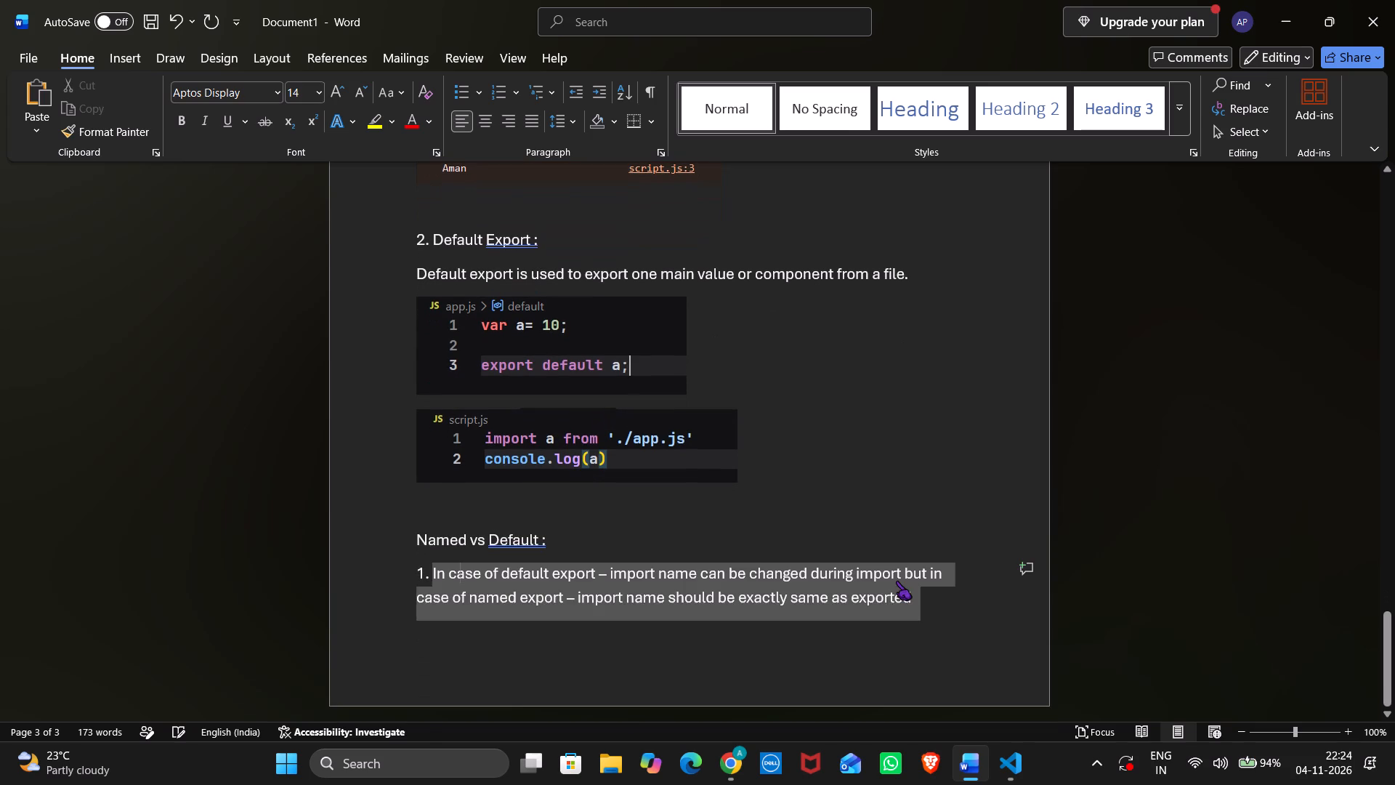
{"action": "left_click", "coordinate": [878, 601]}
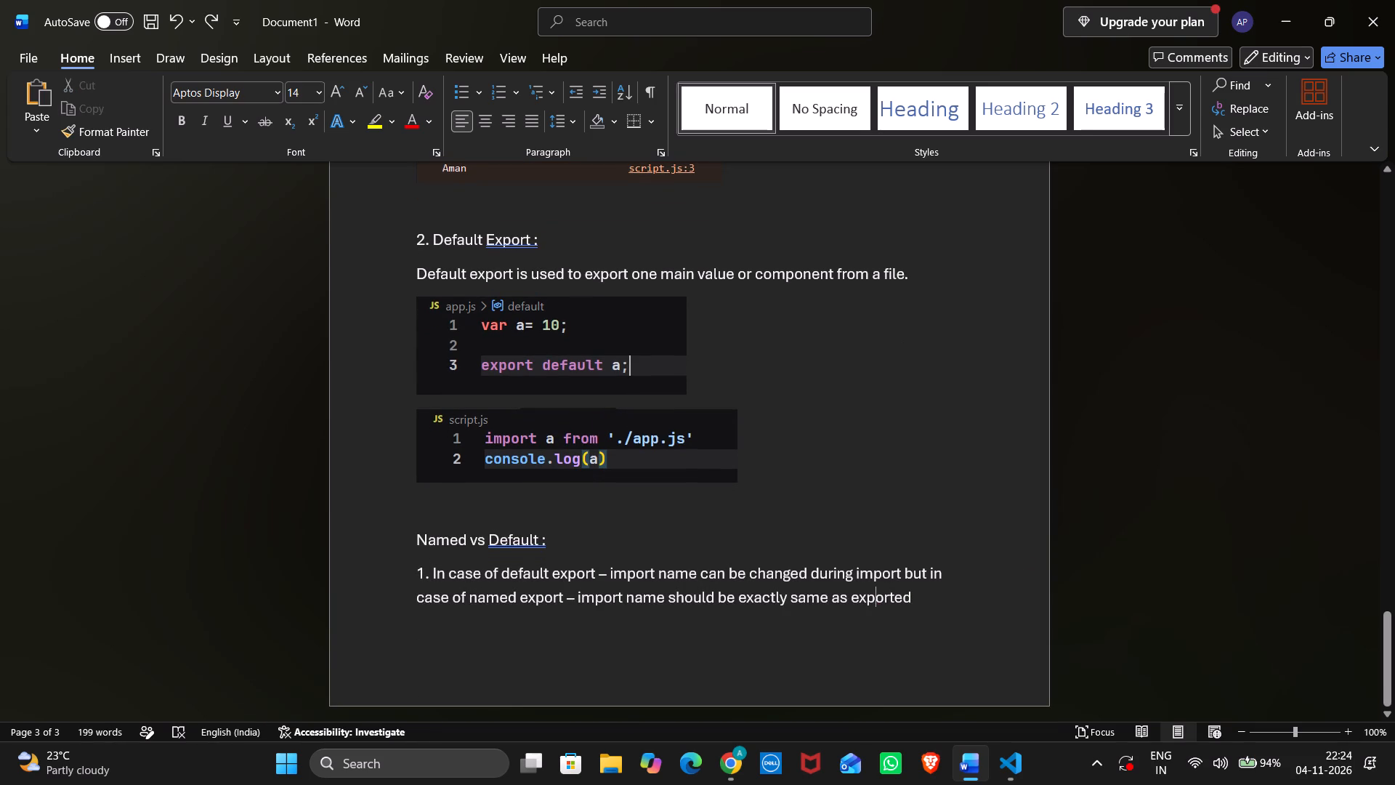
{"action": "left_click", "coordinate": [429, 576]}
Start a new paragraph after point 1 and number it "2.".
{"action": "left_click", "coordinate": [939, 603]}
{"action": "key", "text": "Return"}
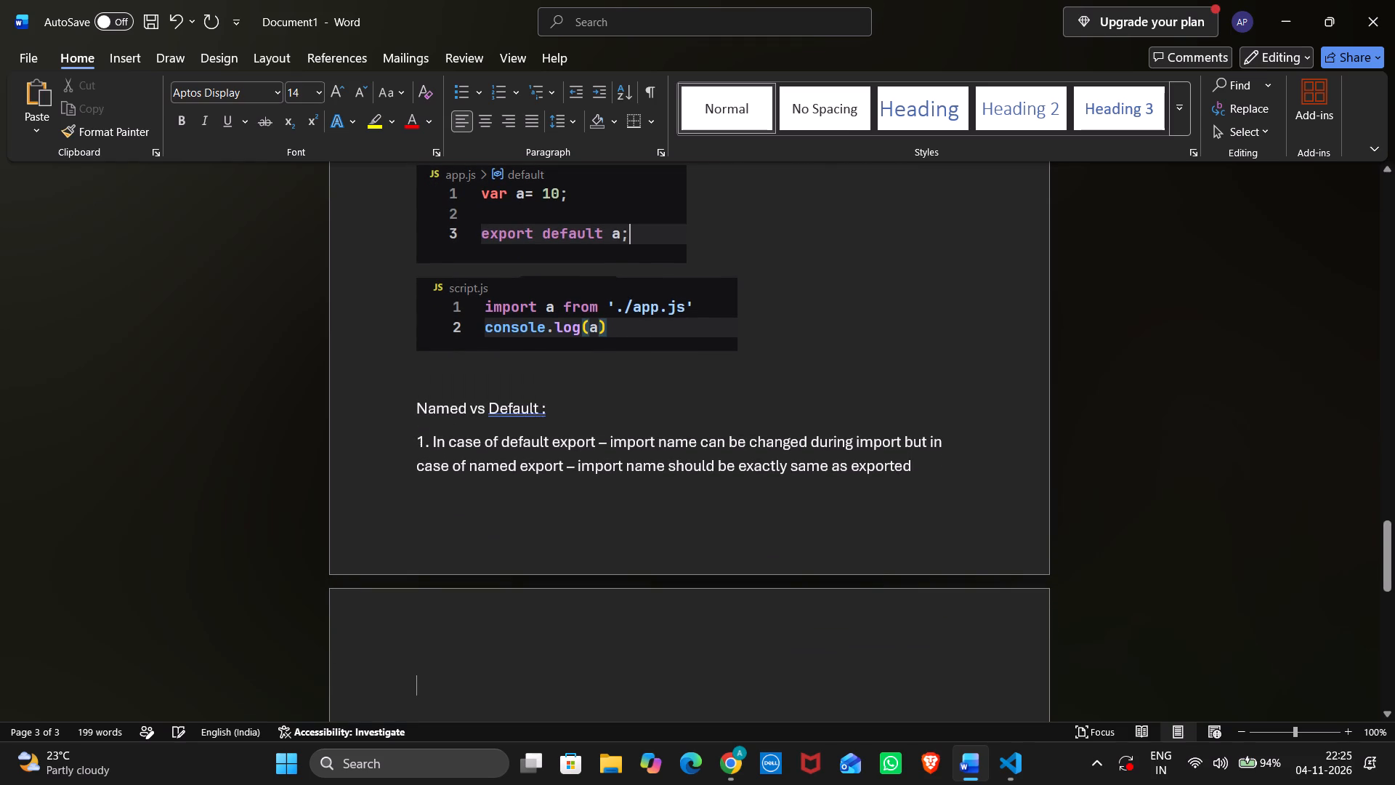
{"action": "type", "text": "w."}
{"action": "key", "text": "space"}
{"action": "key", "text": "BackSpace"}
{"action": "key", "text": "BackSpace"}
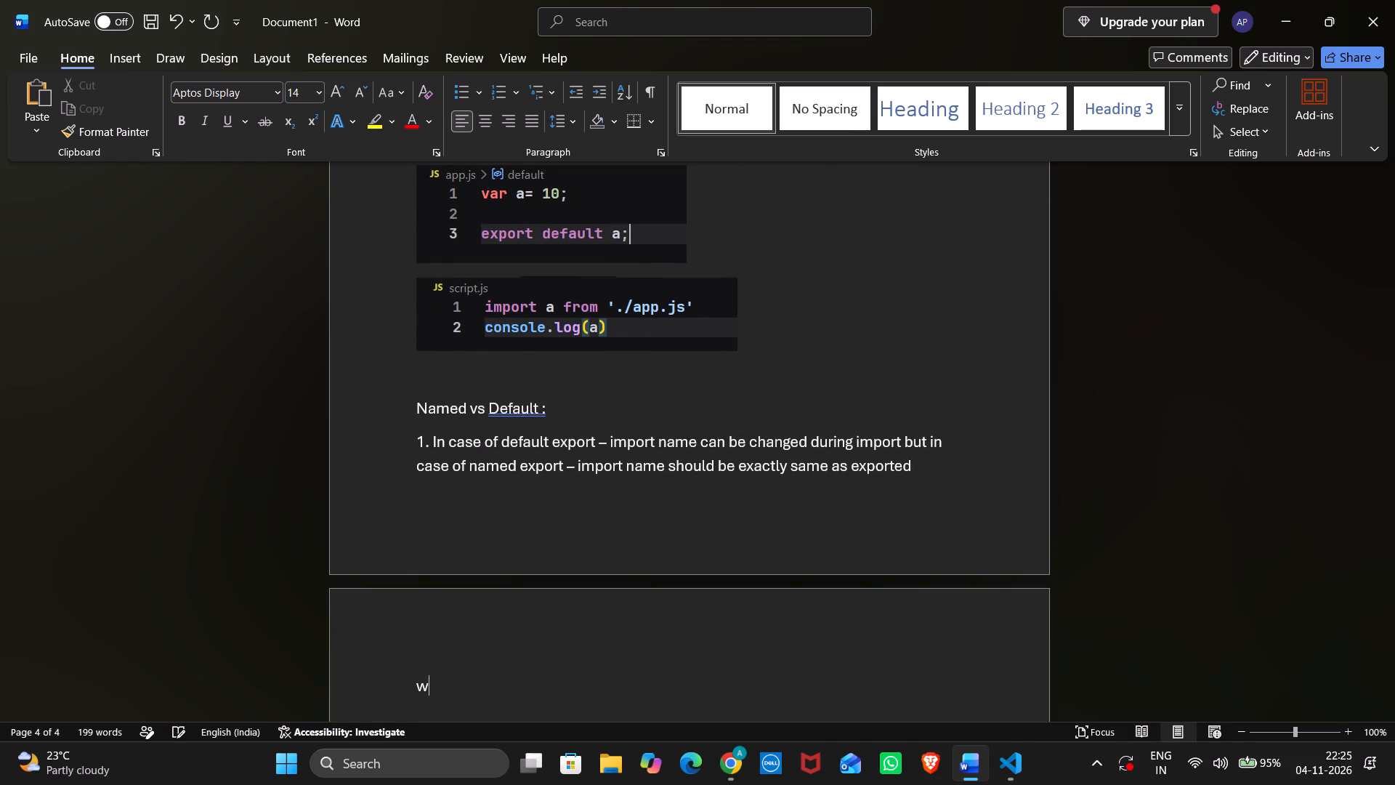
{"action": "key", "text": "BackSpace"}
{"action": "type", "text": "e."}
{"action": "key", "text": "space"}
{"action": "key", "text": "BackSpace"}
{"action": "key", "text": "BackSpace"}
{"action": "key", "text": "BackSpace"}
{"action": "key", "text": "2"}
{"action": "type", "text": "."}
{"action": "key", "text": "space"}
Begin the text of point 2 with "Using { }", leaving a space between the braces.
{"action": "type", "text": "Usi"}
{"action": "type", "text": "g"}
{"action": "key", "text": "space"}
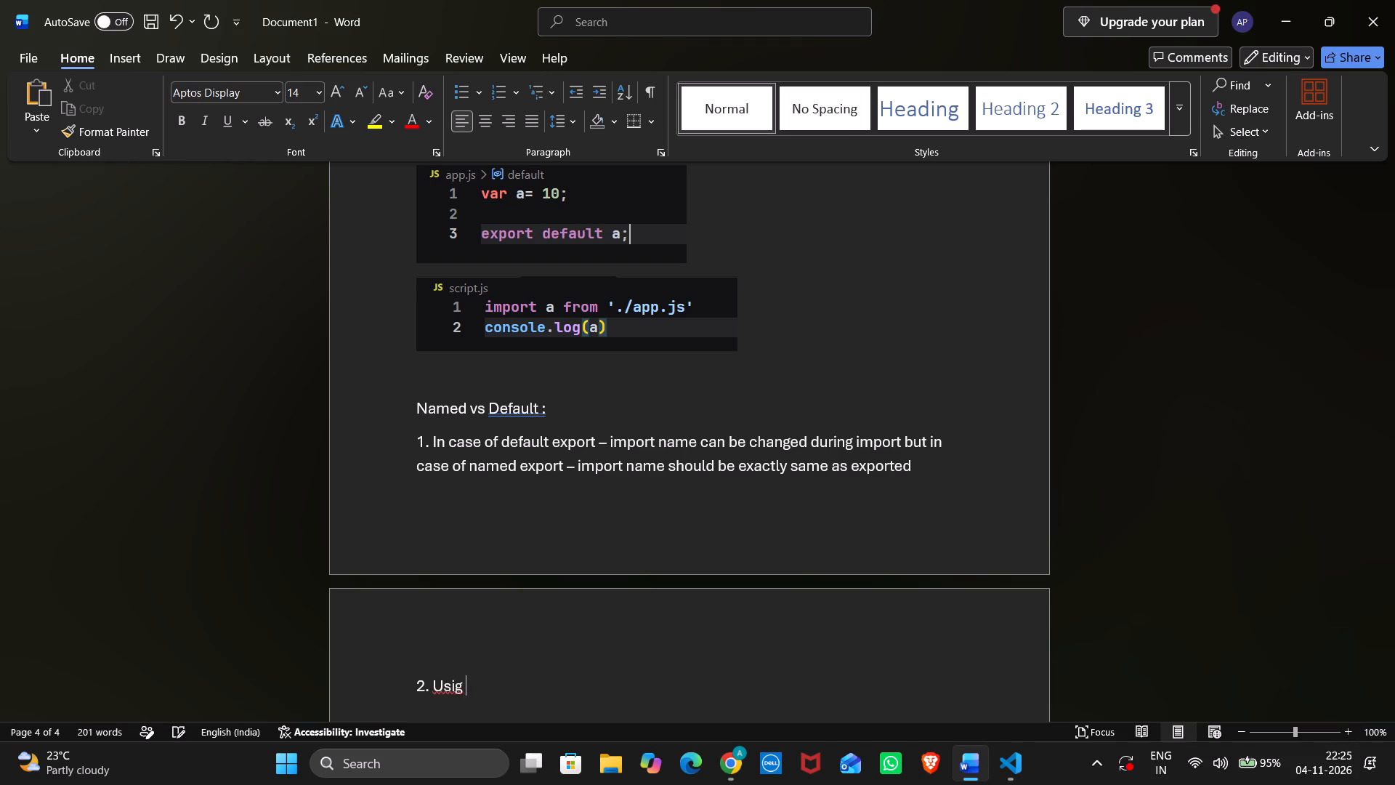
{"action": "key", "text": "BackSpace"}
{"action": "key", "text": "BackSpace"}
{"action": "type", "text": "ng"}
{"action": "key", "text": "space"}
{"action": "key", "text": "shift+braceleft"}
{"action": "key", "text": "shift+braceright"}
{"action": "key", "text": "BackSpace"}
{"action": "key", "text": "space"}
{"action": "type", "text": "}"}
{"action": "key", "text": "space"}
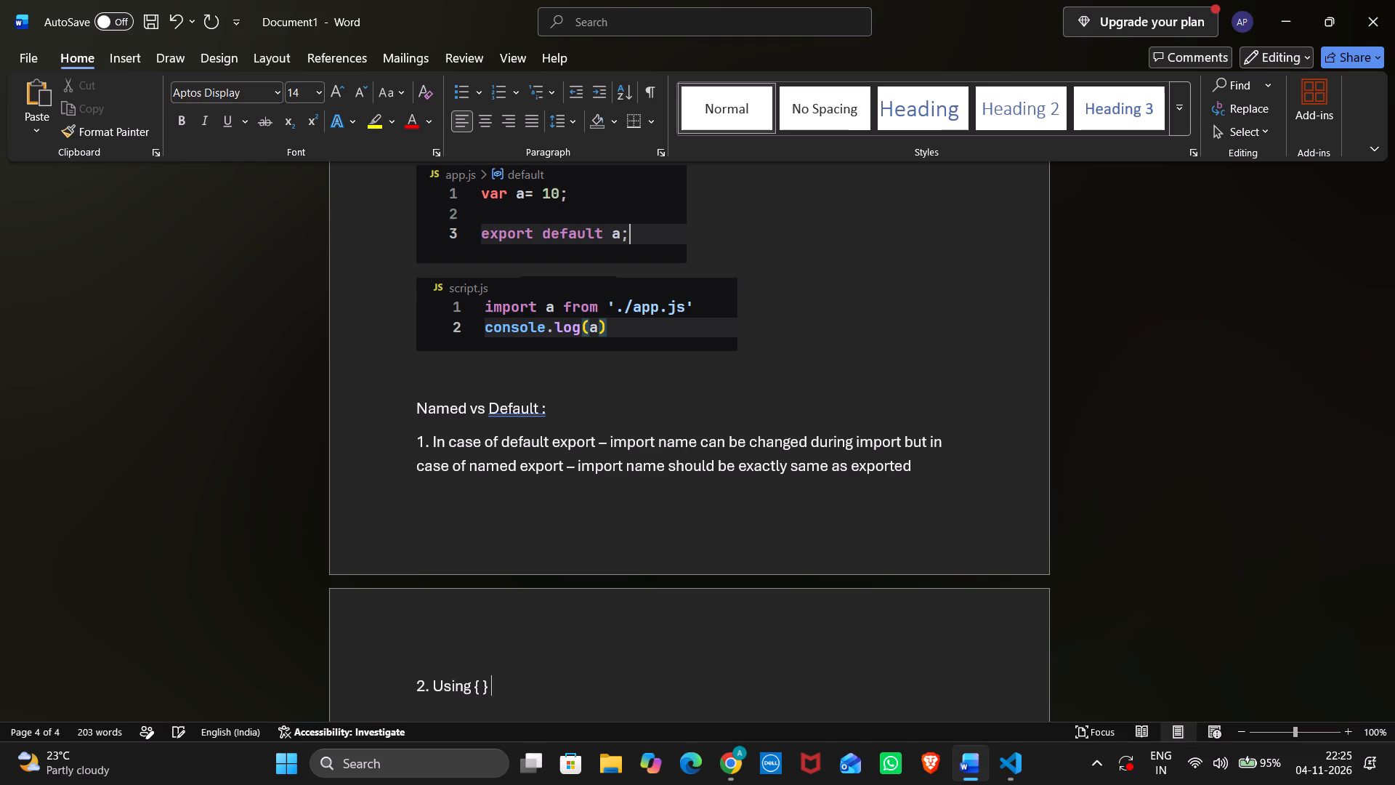
Continue point 2 with "is mandatory", correcting the spelling of the last word.
{"action": "type", "text": "is mandtoy"}
{"action": "key", "text": "space"}
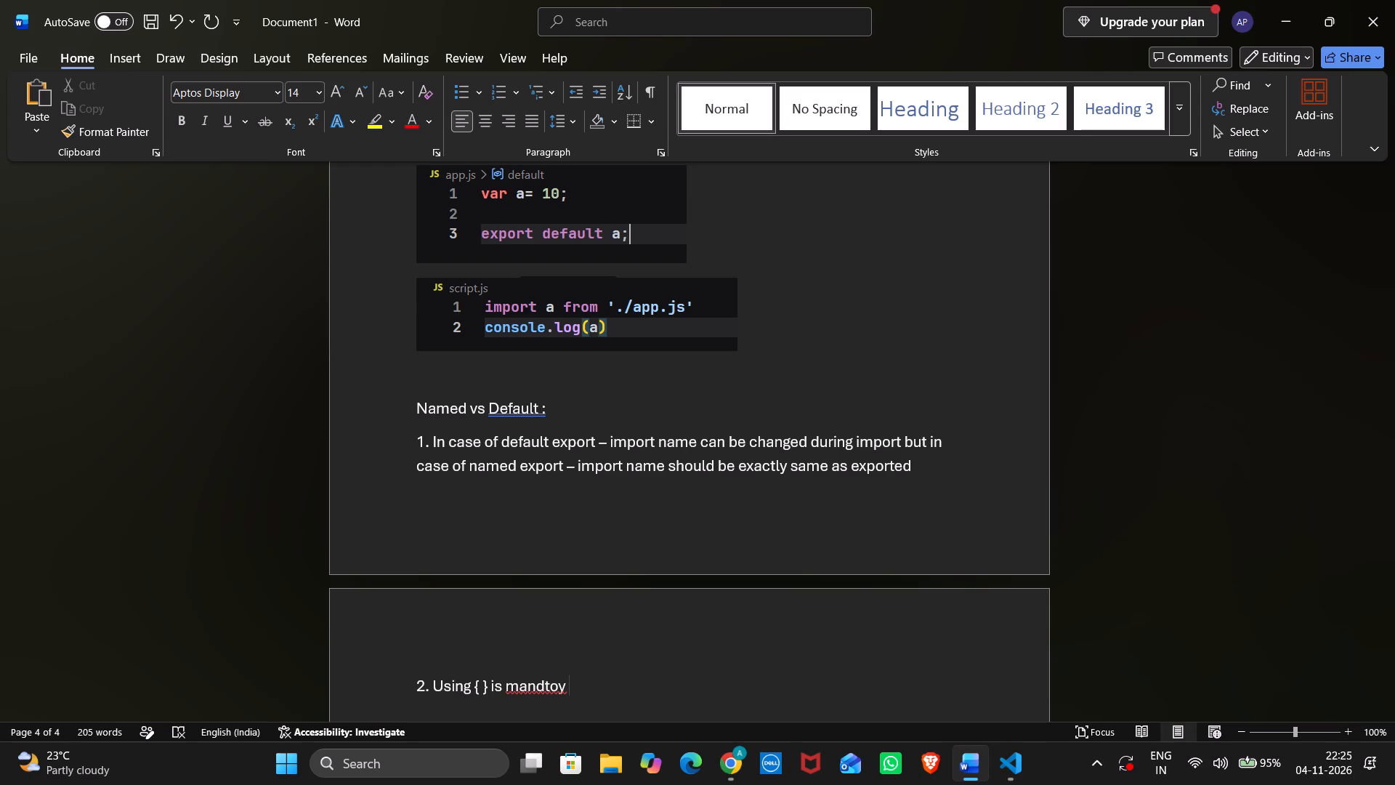
{"action": "scroll", "coordinate": [838, 616], "scroll_direction": "down", "scroll_amount": 3}
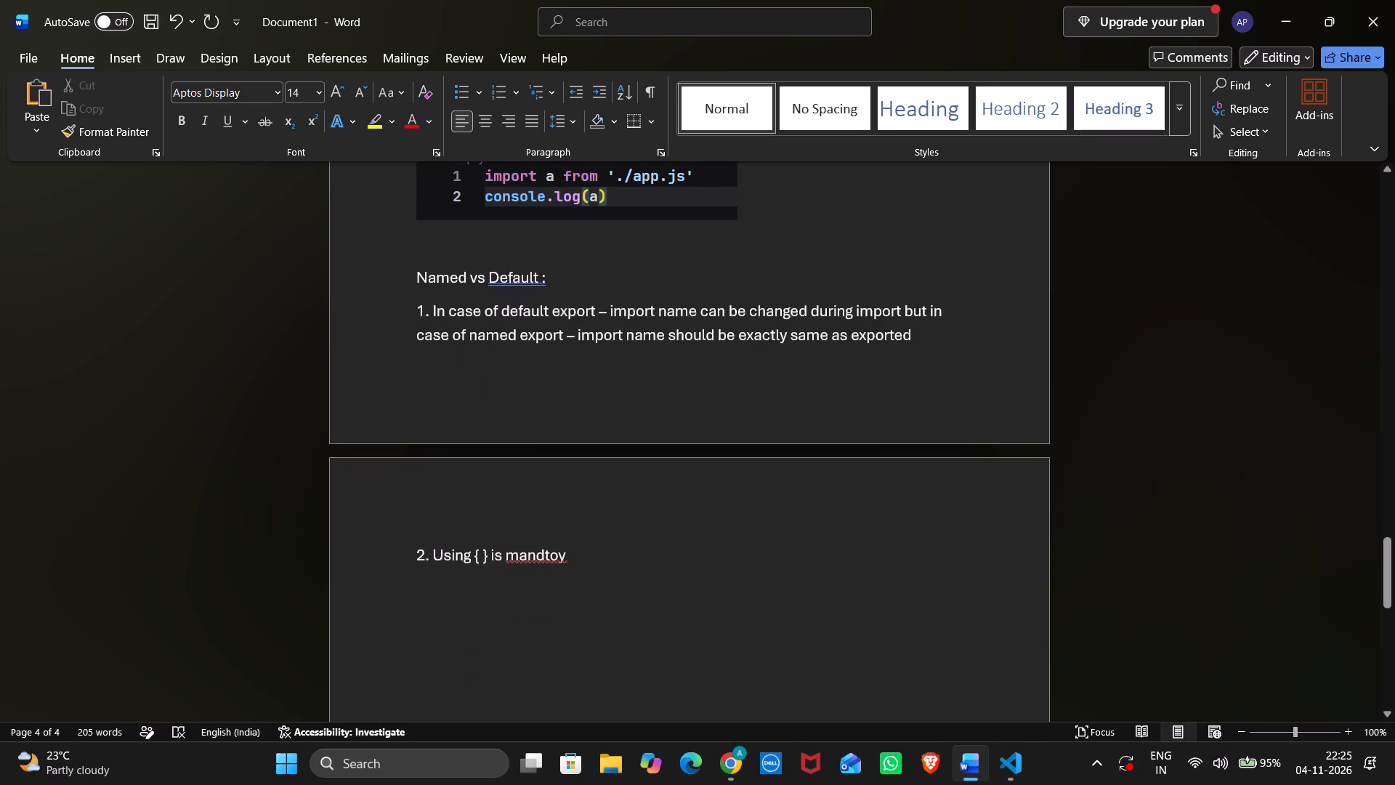
{"action": "scroll", "coordinate": [838, 616], "scroll_direction": "up", "scroll_amount": 1}
{"action": "left_click", "coordinate": [607, 606]}
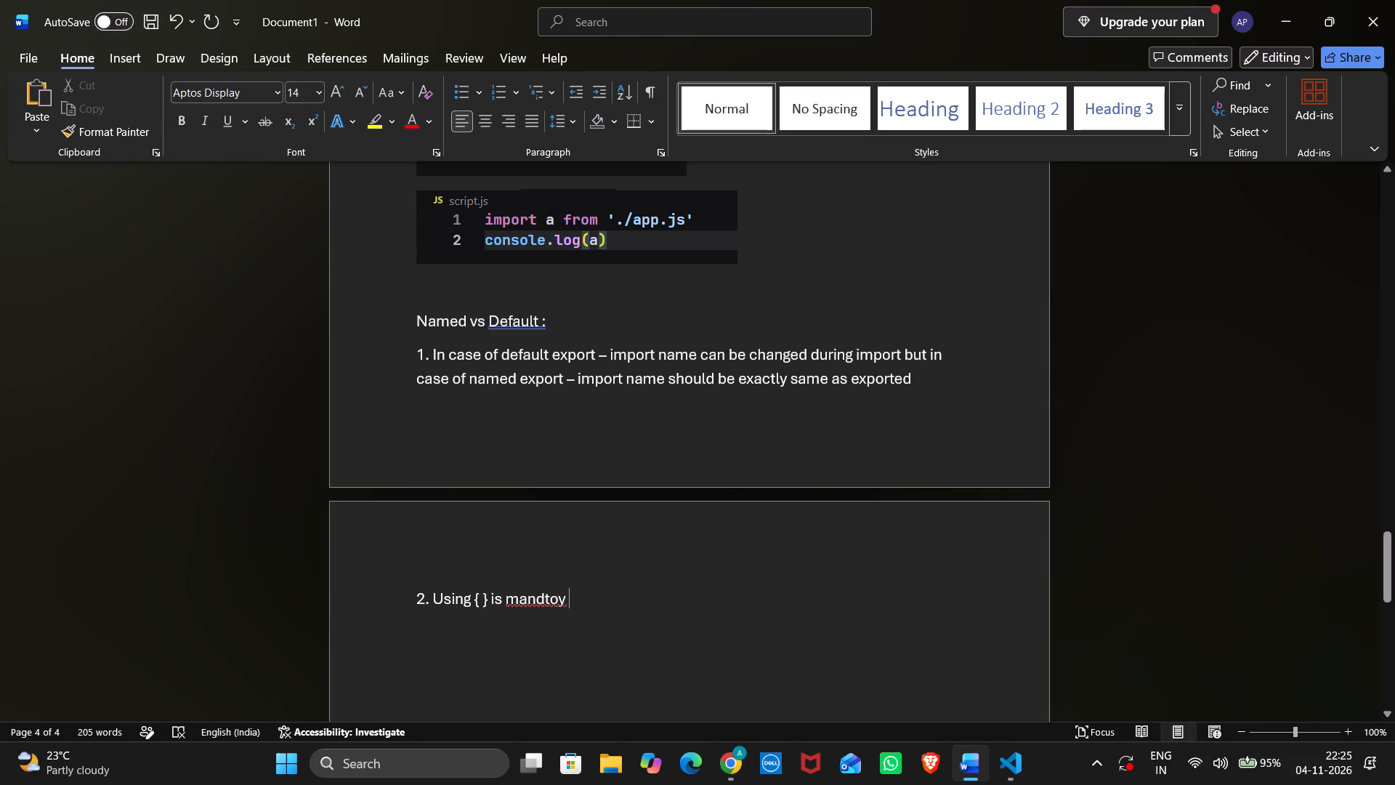
{"action": "key", "text": "BackSpace"}
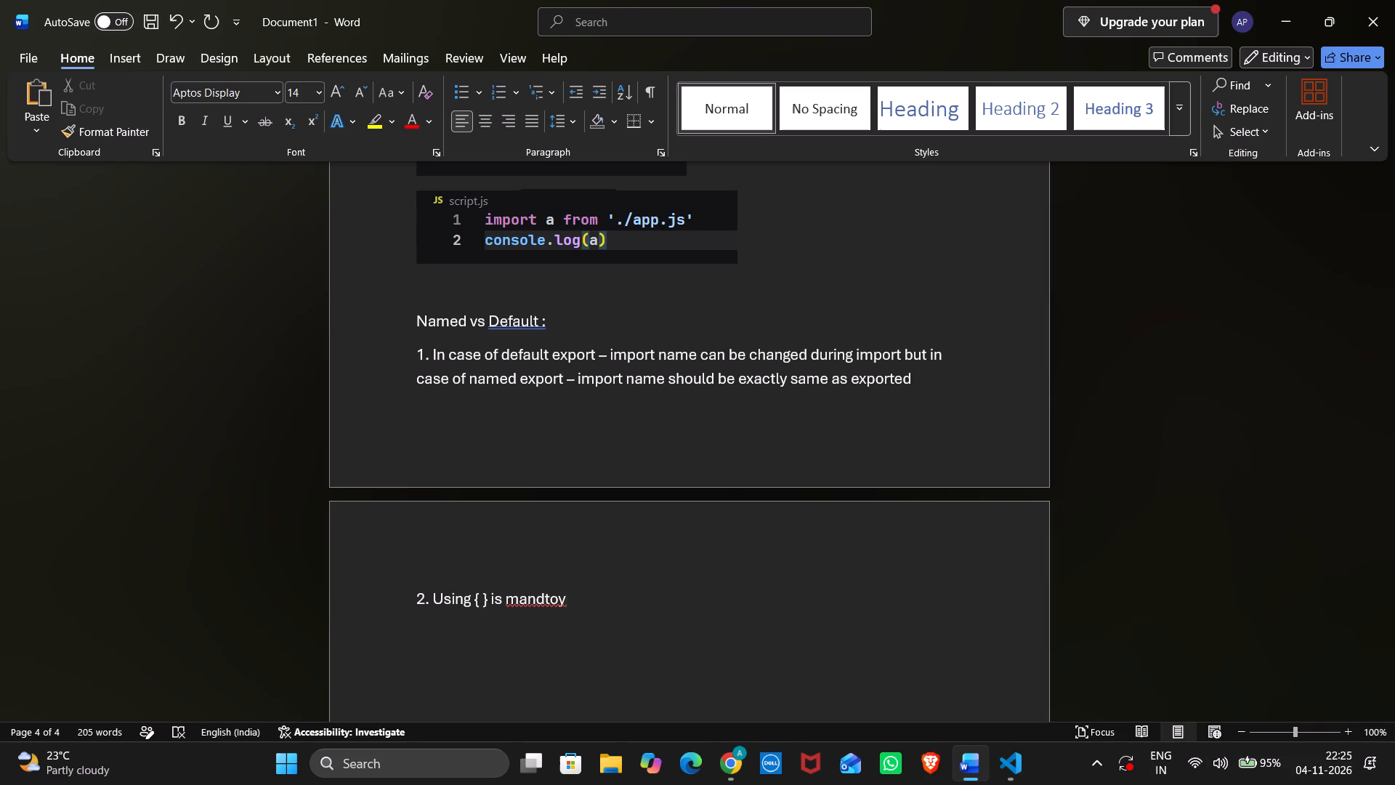
{"action": "key", "text": "BackSpace"}
{"action": "type", "text": "ty"}
{"action": "key", "text": "space"}
{"action": "key", "text": "BackSpace"}
{"action": "key", "text": "BackSpace"}
{"action": "key", "text": "BackSpace"}
{"action": "type", "text": "ry u"}
{"action": "key", "text": "BackSpace"}
Extend point 2 with "in case of named export".
{"action": "type", "text": "in case of named a"}
{"action": "type", "text": "tt"}
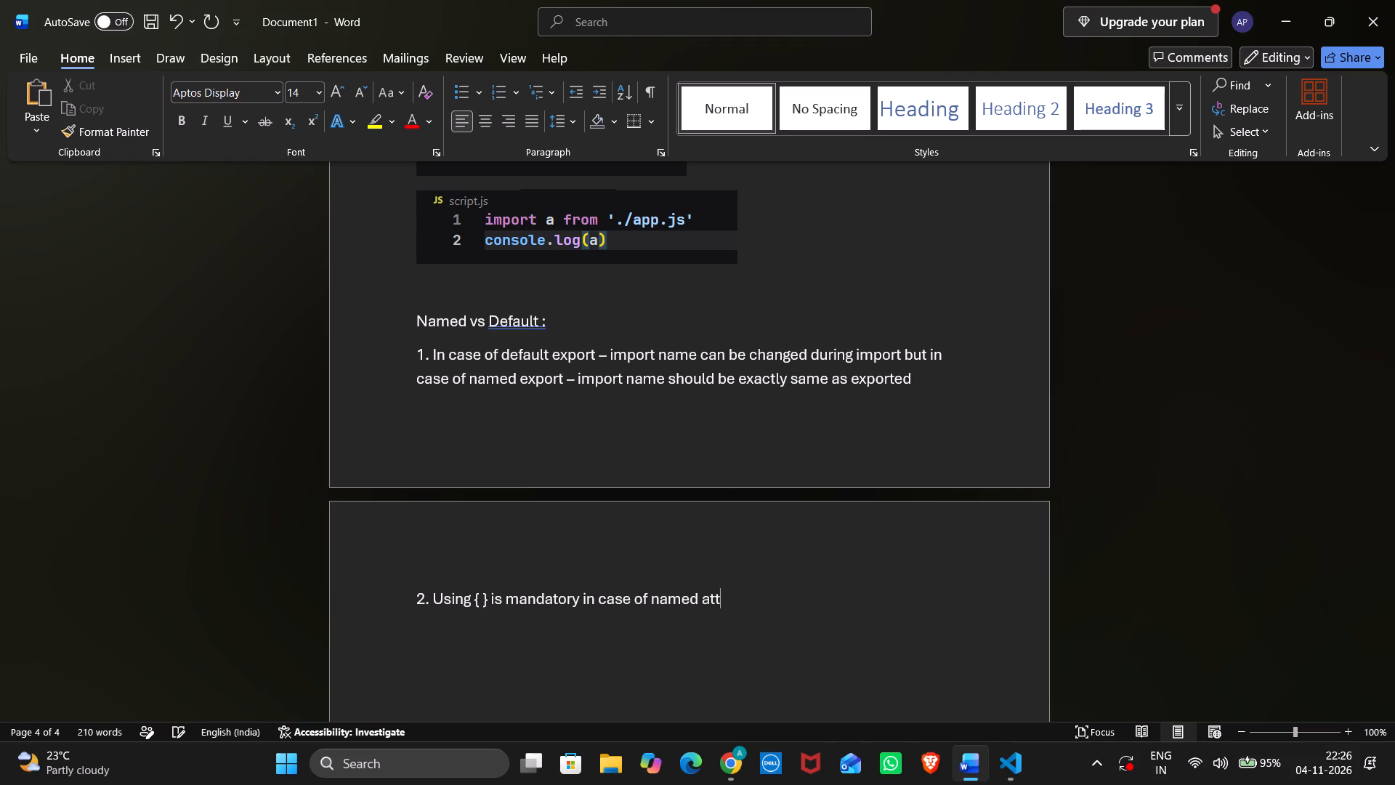
{"action": "key", "text": "BackSpace"}
{"action": "key", "text": "BackSpace"}
{"action": "key", "text": "BackSpace"}
{"action": "key", "text": "e"}
{"action": "type", "text": "xport"}
{"action": "key", "text": "space"}
Add "while" after "named export" at the end of point 2.
{"action": "type", "text": "while"}
{"action": "key", "text": "space"}
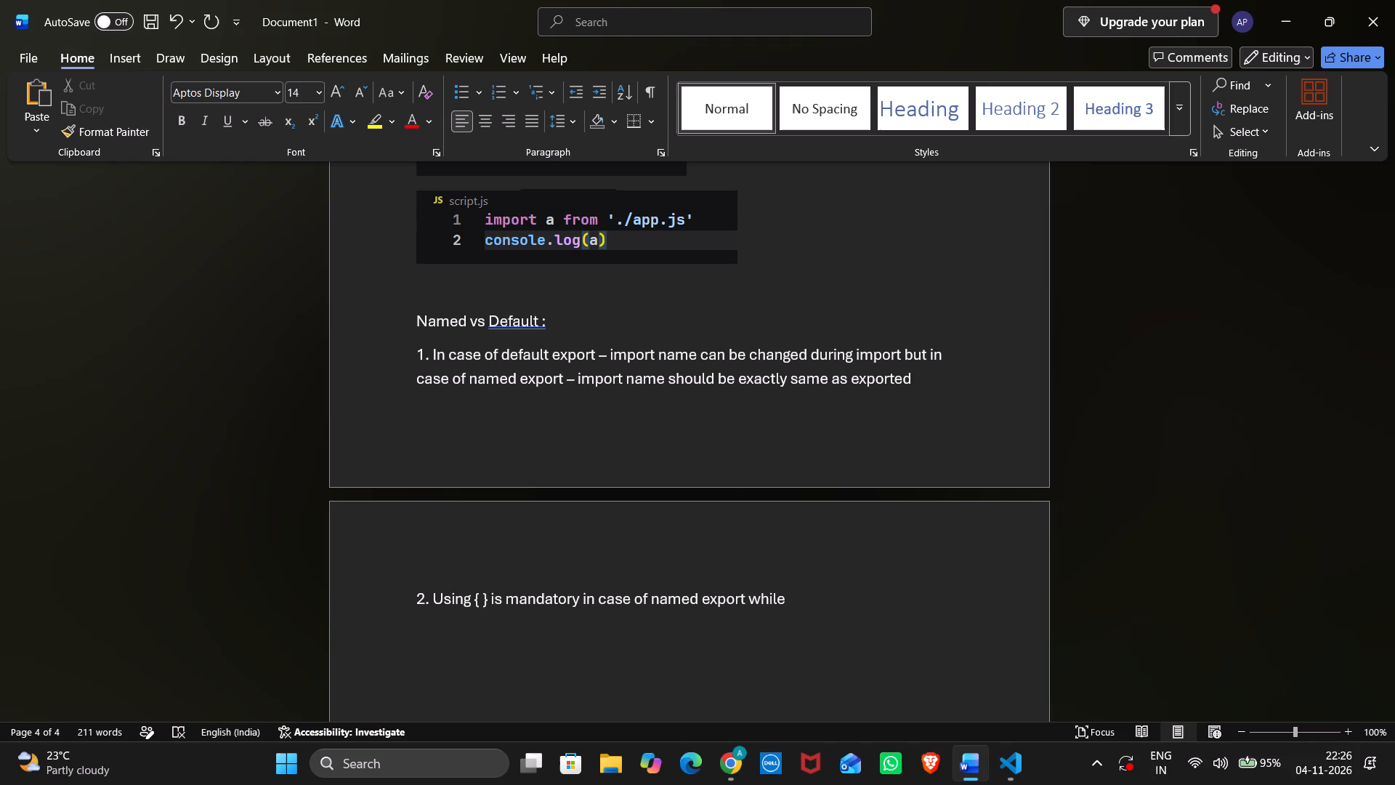
{"action": "key", "text": "BackSpace"}
{"action": "key", "text": "space"}
Insert "while importing" between "mandatory" and "in case of named export" in point 2.
{"action": "key", "text": "Left"}
{"action": "key", "text": "Left"}
{"action": "key", "text": "Left"}
{"action": "key", "text": "Left"}
{"action": "key", "text": "Left"}
{"action": "key", "text": "Left"}
{"action": "key", "text": "Left"}
{"action": "key", "text": "Left"}
{"action": "key", "text": "Left"}
{"action": "key", "text": "Left"}
{"action": "key", "text": "Left"}
{"action": "key", "text": "Left"}
{"action": "key", "text": "Left"}
{"action": "key", "text": "Left"}
{"action": "key", "text": "Left"}
{"action": "key", "text": "Left"}
{"action": "key", "text": "Left"}
{"action": "key", "text": "Left"}
{"action": "key", "text": "Left"}
{"action": "key", "text": "Left"}
{"action": "key", "text": "Left"}
{"action": "key", "text": "Left"}
{"action": "type", "text": "while importing"}
{"action": "key", "text": "space"}
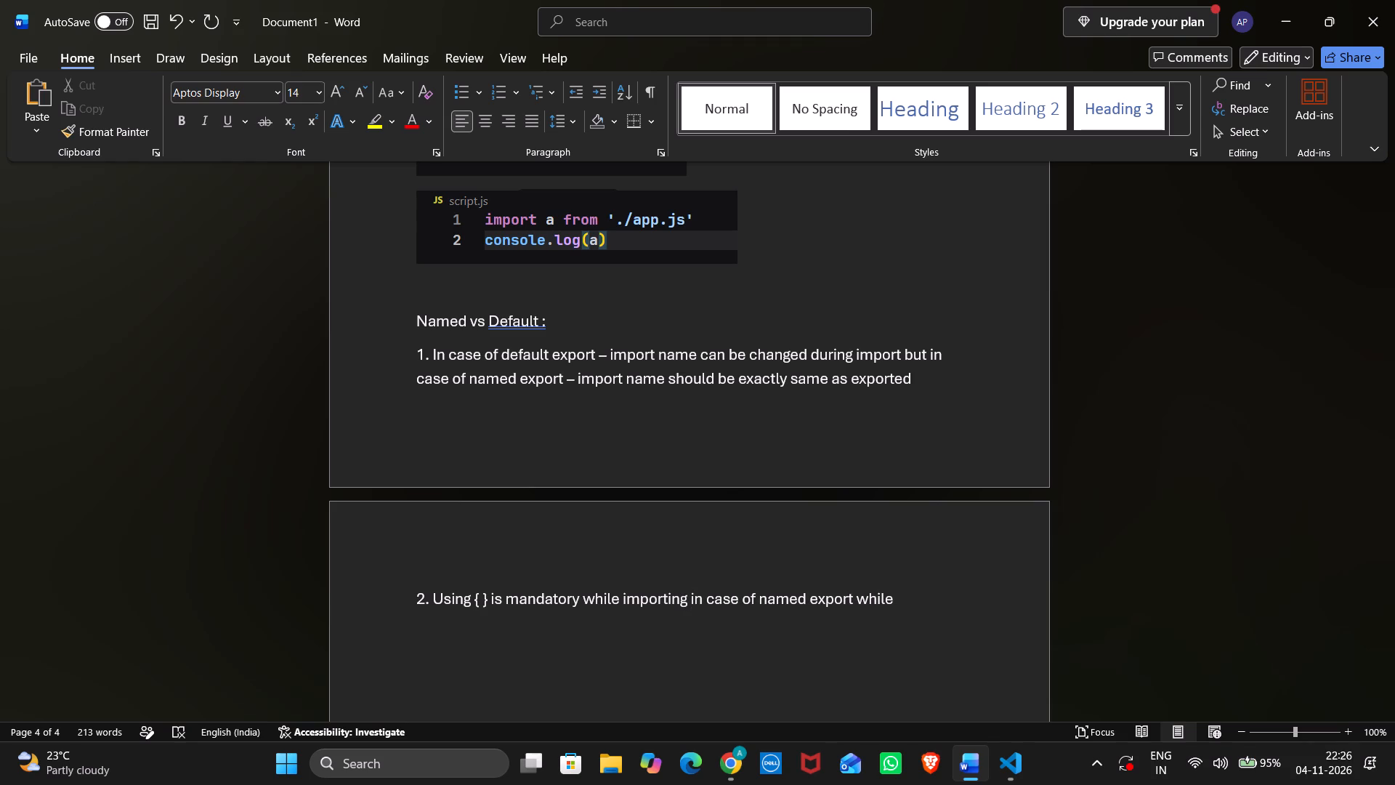
Continue the end of point 2 with "in case of default".
{"action": "key", "text": "Right"}
{"action": "key", "text": "Right"}
{"action": "key", "text": "Right"}
{"action": "key", "text": "Right"}
{"action": "key", "text": "Right"}
{"action": "key", "text": "Right"}
{"action": "key", "text": "Right"}
{"action": "key", "text": "Right"}
{"action": "key", "text": "Right"}
{"action": "key", "text": "Right"}
{"action": "key", "text": "Right"}
{"action": "key", "text": "Right"}
{"action": "key", "text": "Right"}
{"action": "key", "text": "Right"}
{"action": "key", "text": "Right"}
{"action": "key", "text": "Right"}
{"action": "key", "text": "Right"}
{"action": "key", "text": "Right"}
{"action": "key", "text": "Right"}
{"action": "key", "text": "Right"}
{"action": "key", "text": "Right"}
{"action": "key", "text": "Right"}
{"action": "key", "text": "Right"}
{"action": "key", "text": "Right"}
{"action": "key", "text": "space"}
{"action": "type", "text": "in"}
{"action": "key", "text": "space"}
{"action": "type", "text": "case of default"}
{"action": "key", "text": "space"}
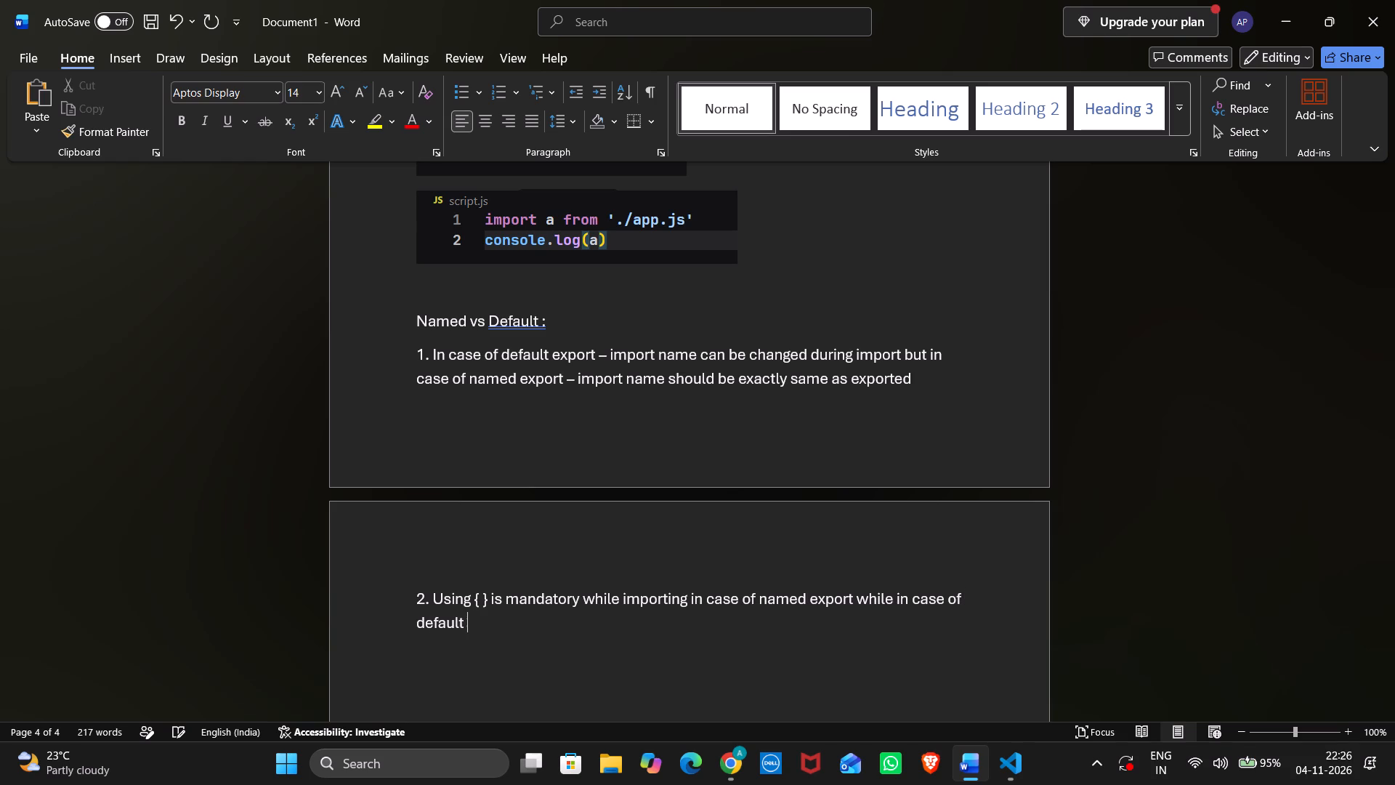
Add spaced braces "{ }" at the end of point 2 and insert "export" between "default" and the braces.
{"action": "type", "text": "{ }"}
{"action": "key", "text": "ctrl+alt+space"}
{"action": "key", "text": "Left"}
{"action": "key", "text": "Left"}
{"action": "key", "text": "Left"}
{"action": "key", "text": "Left"}
{"action": "key", "text": "space"}
{"action": "type", "text": "ex["}
{"action": "key", "text": "BackSpace"}
{"action": "type", "text": "port"}
{"action": "key", "text": "space"}
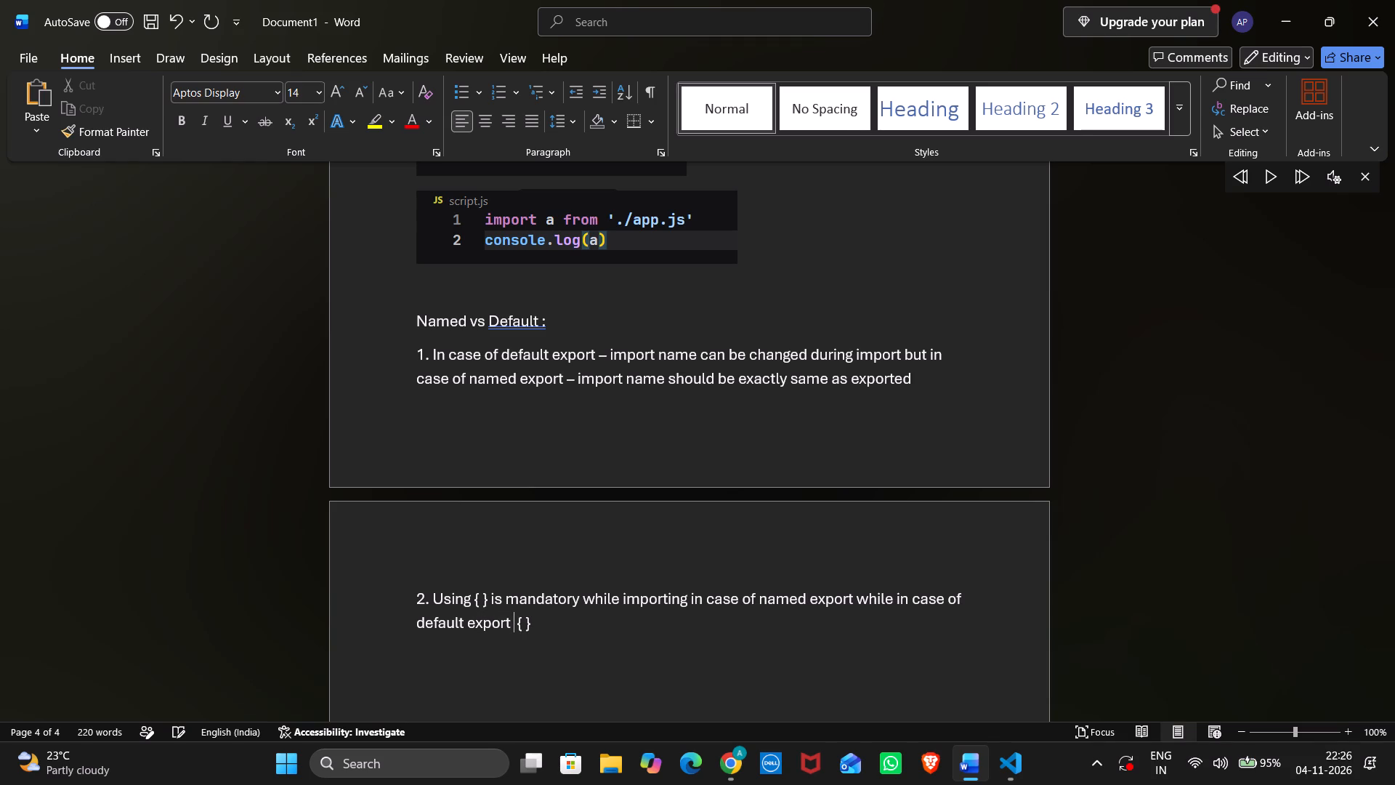
Finish point 2 with "are not mandatory" after the closing brace.
{"action": "key", "text": "Right"}
{"action": "key", "text": "Right"}
{"action": "key", "text": "Right"}
{"action": "key", "text": "Right"}
{"action": "key", "text": "space"}
{"action": "type", "text": "are not mandatoru"}
{"action": "key", "text": "BackSpace"}
{"action": "key", "text": "y"}
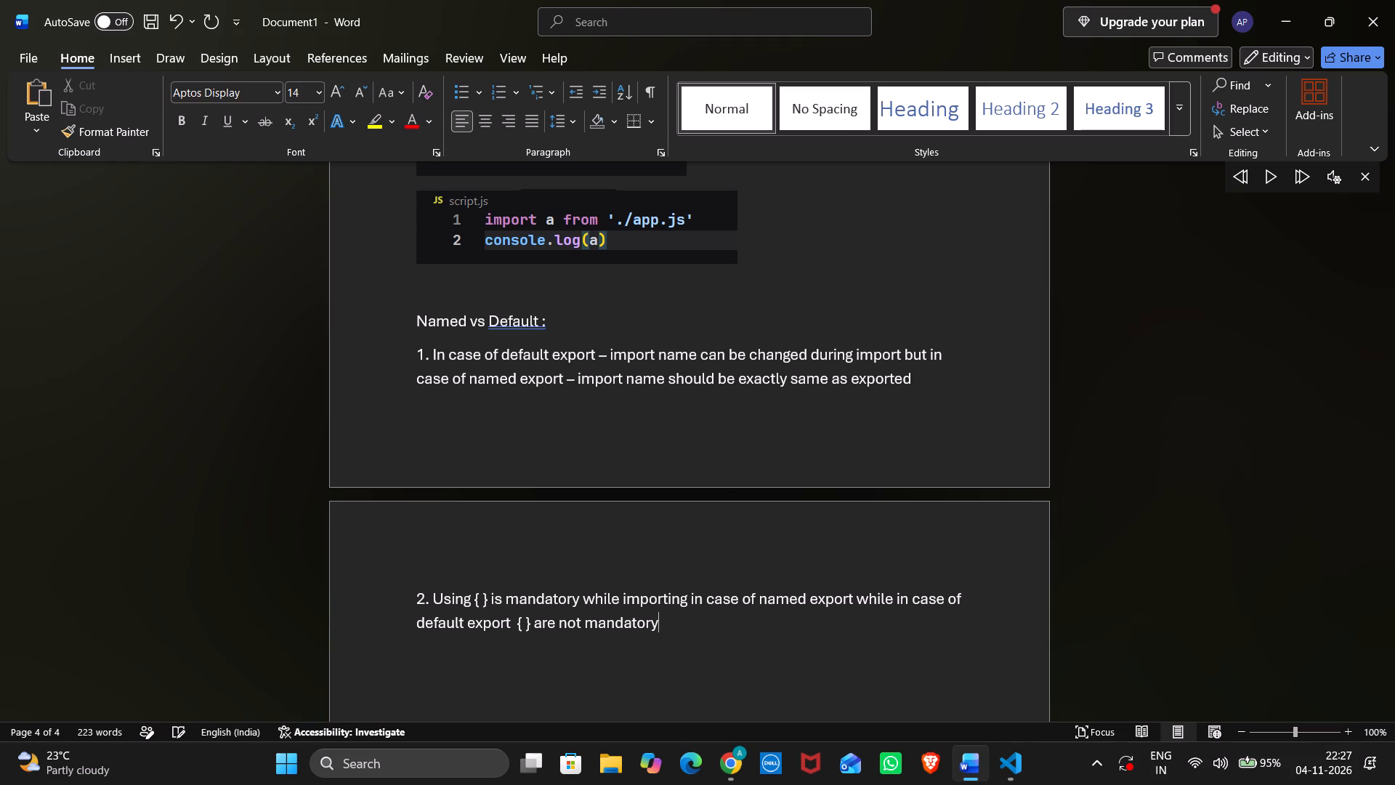
Leave a blank line below point 2 and start a new paragraph with "Note :".
{"action": "key", "text": "Return"}
{"action": "key", "text": "Return"}
{"action": "key", "text": "4"}
{"action": "key", "text": "BackSpace"}
{"action": "type", "text": "Notr:"}
{"action": "key", "text": "space"}
{"action": "key", "text": "BackSpace"}
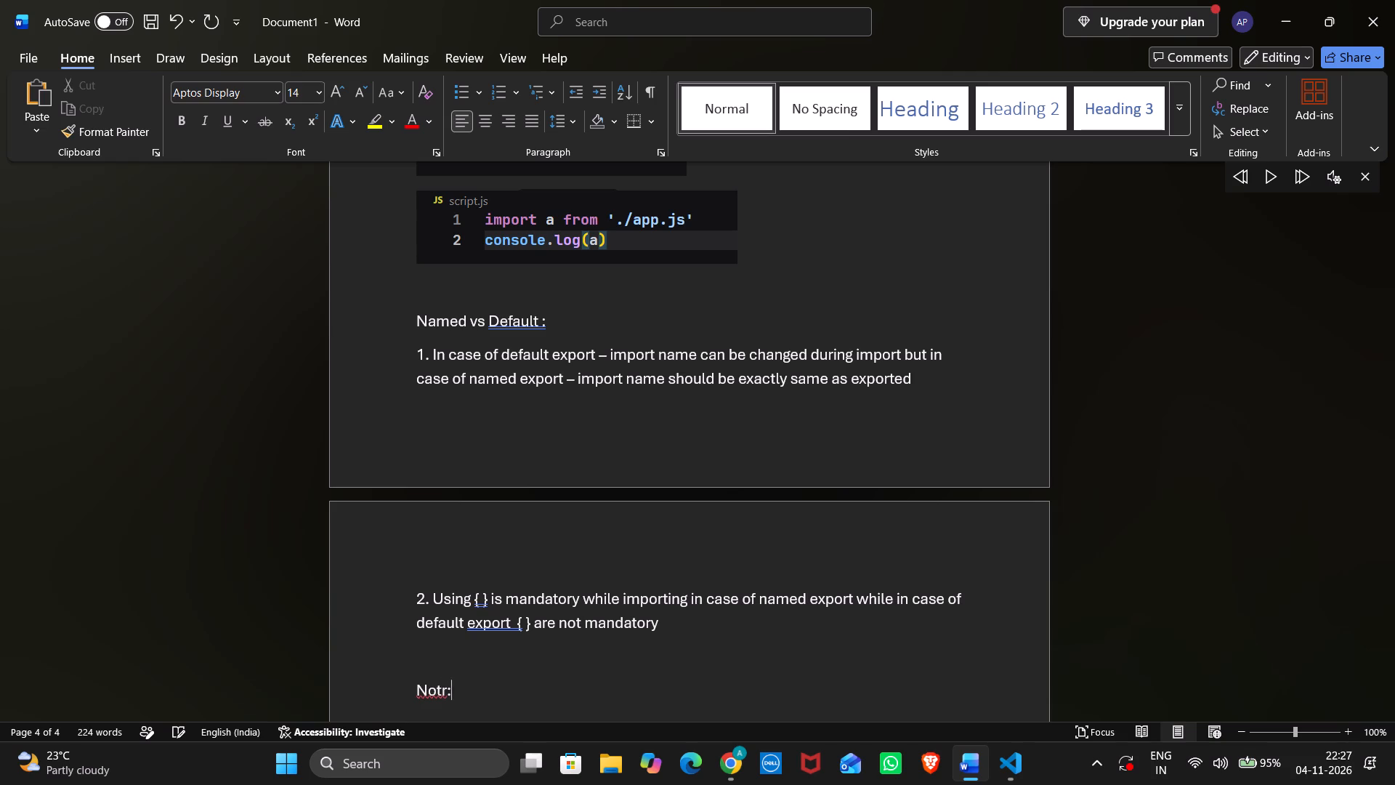
{"action": "key", "text": "BackSpace"}
{"action": "key", "text": "BackSpace"}
{"action": "type", "text": "e :"}
{"action": "key", "text": "space"}
Write the note text "Default and Named attribute can be used together".
{"action": "type", "text": "Defaulr ="}
{"action": "key", "text": "BackSpace"}
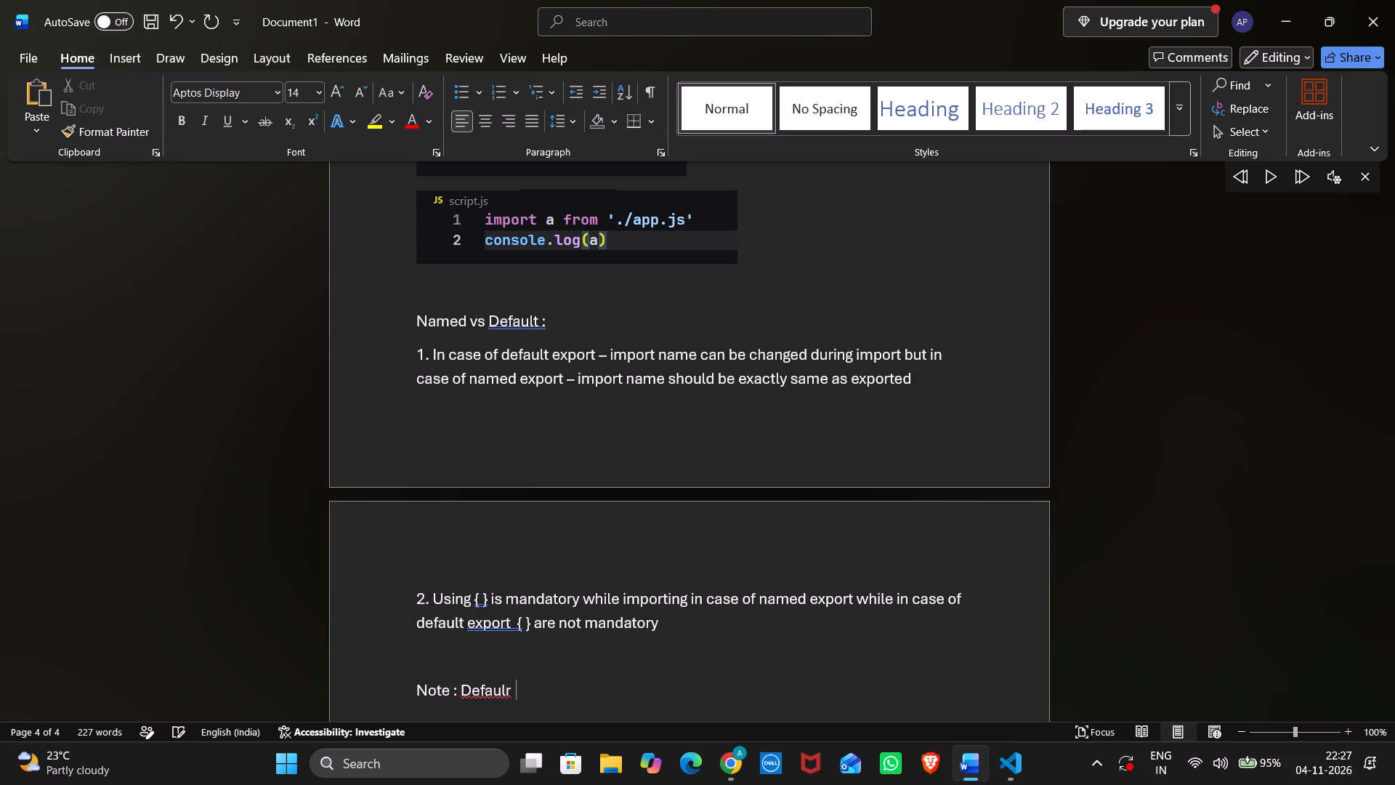
{"action": "key", "text": "BackSpace"}
{"action": "key", "text": "BackSpace"}
{"action": "type", "text": "t and nb"}
{"action": "key", "text": "BackSpace"}
{"action": "key", "text": "BackSpace"}
{"action": "type", "text": "Named attribute can v"}
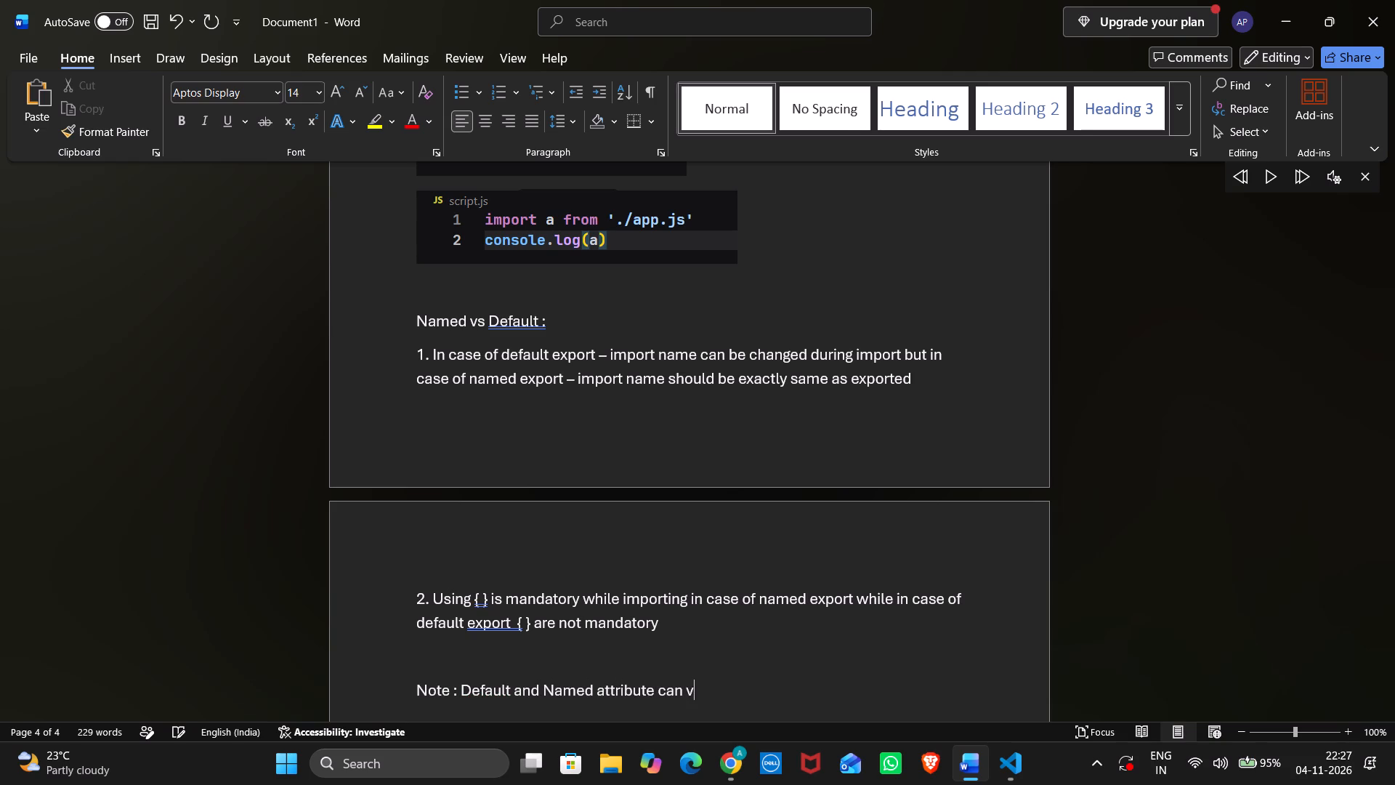
{"action": "key", "text": "BackSpace"}
{"action": "type", "text": "be used together"}
{"action": "key", "text": "space"}
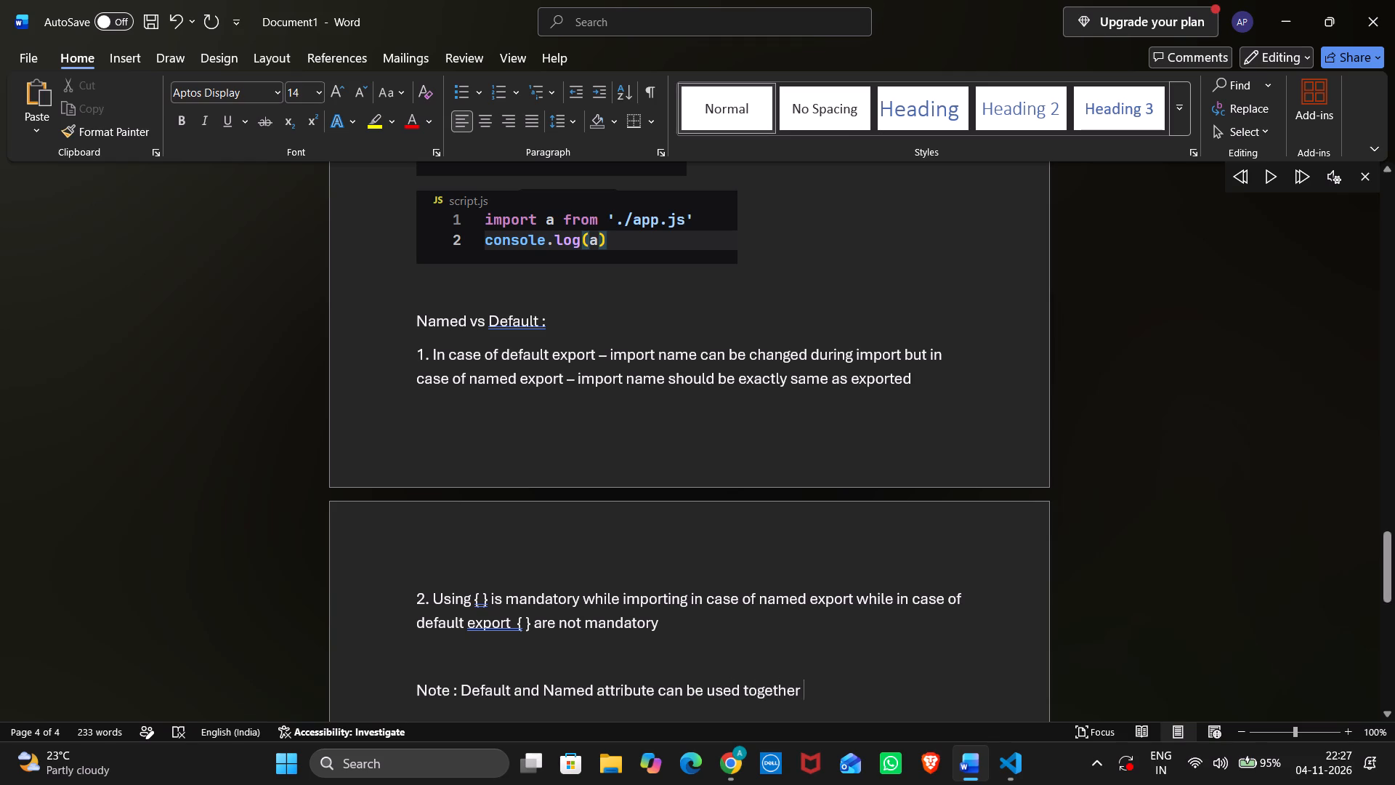
Switch to Visual Studio Code and open the app.js file.
{"action": "key", "text": "alt+Tab"}
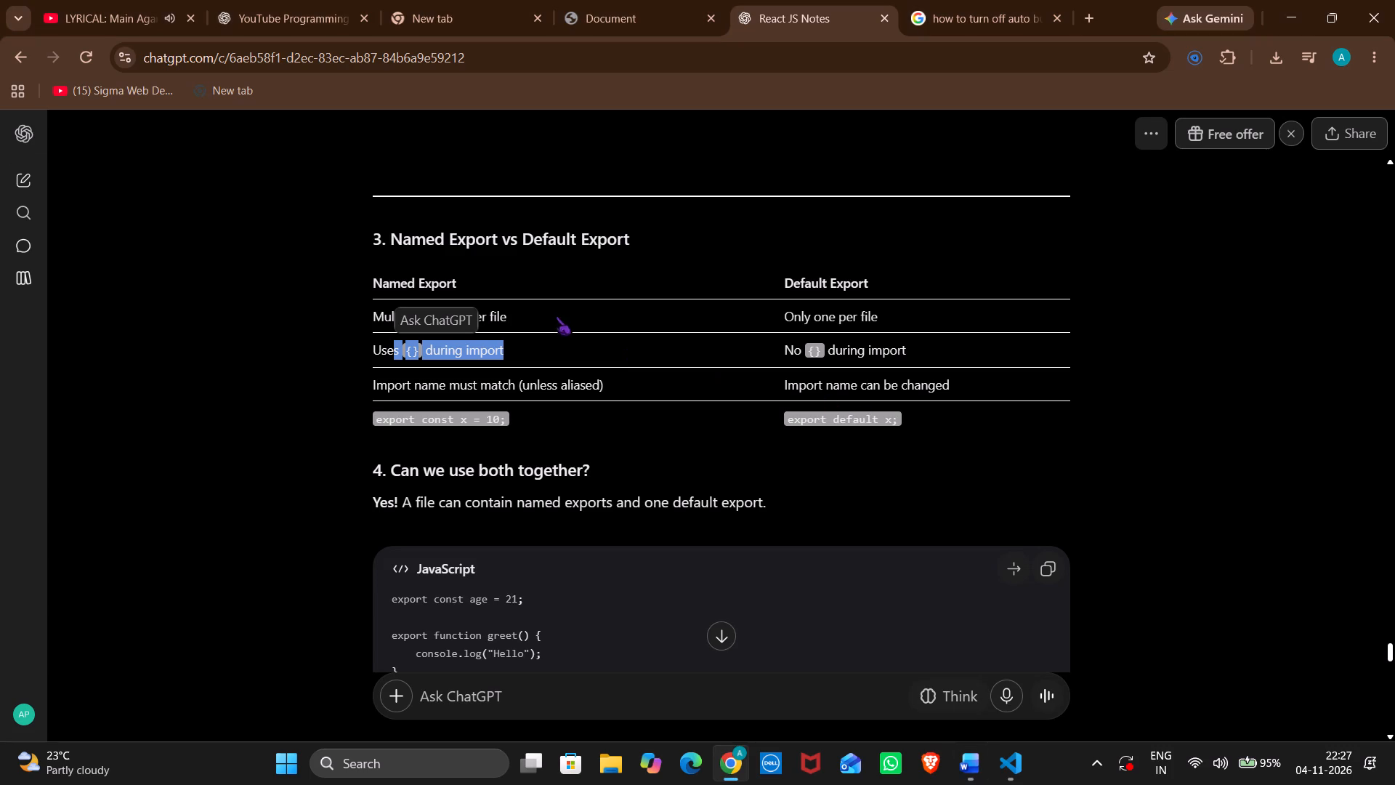
{"action": "key", "text": "alt+Tab"}
{"action": "key", "text": "alt+Tab"}
{"action": "key", "text": "alt+Tab"}
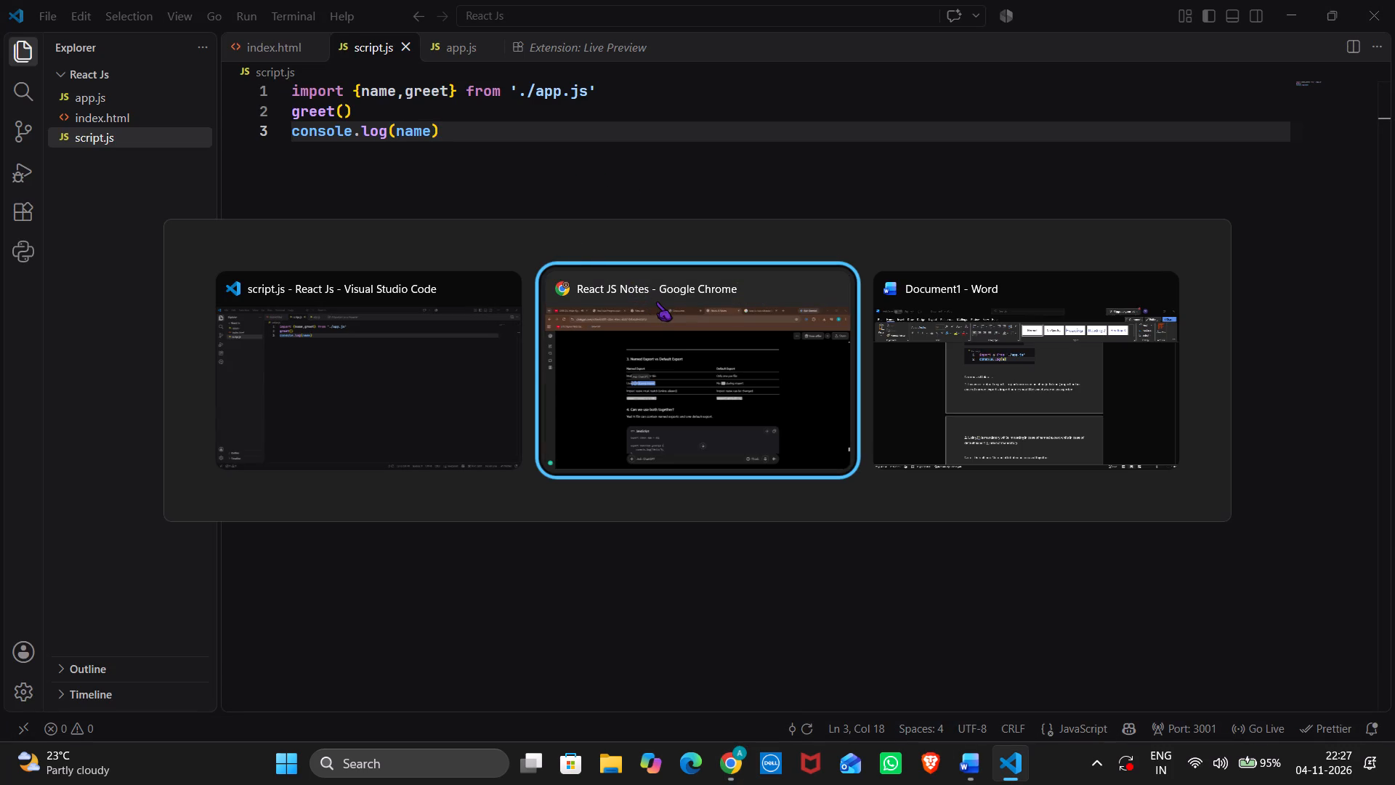
{"action": "key", "text": "alt+Tab"}
{"action": "key", "text": "alt+Tab"}
{"action": "left_click", "coordinate": [597, 186]}
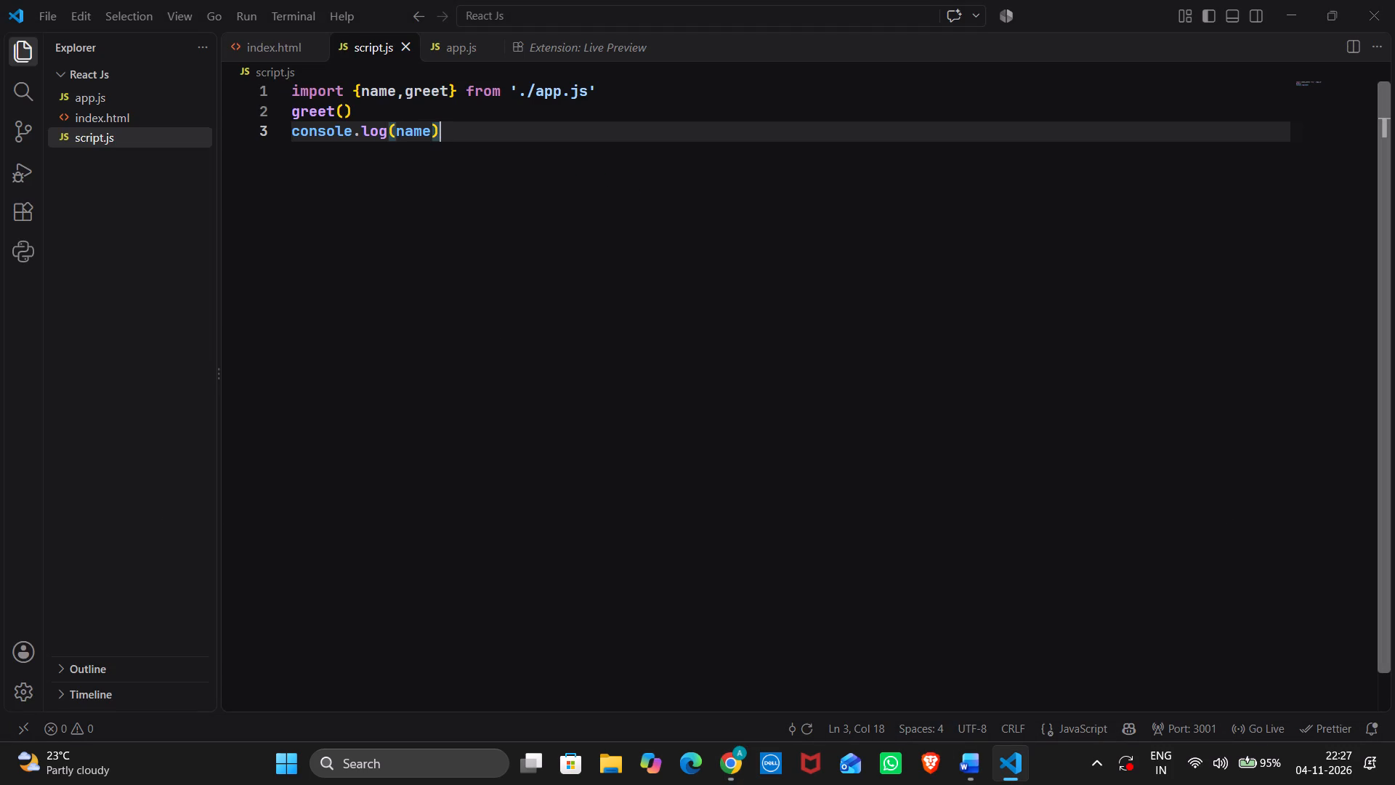
{"action": "left_click", "coordinate": [446, 48]}
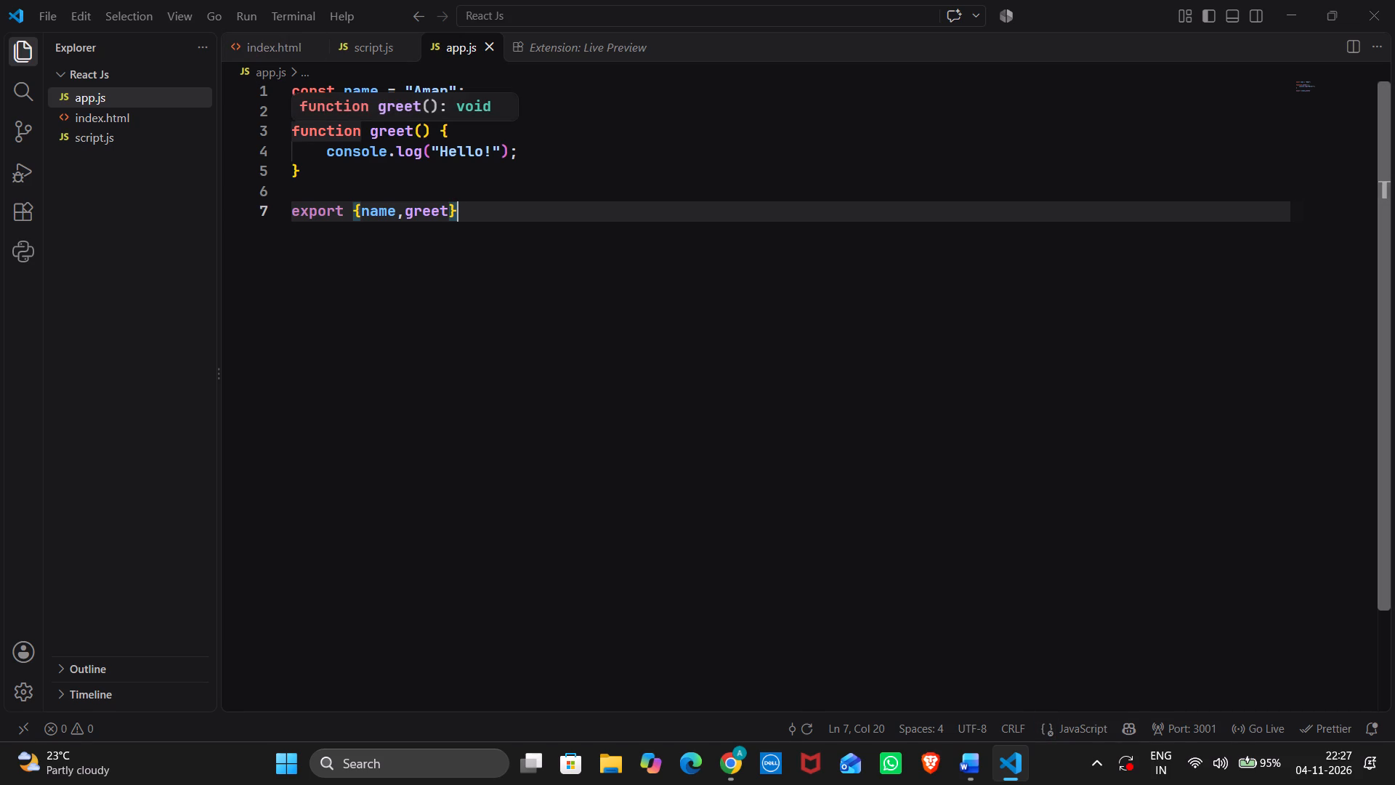
Add the export keyword before both the const name declaration and the greet function in app.js.
{"action": "left_click", "coordinate": [291, 92]}
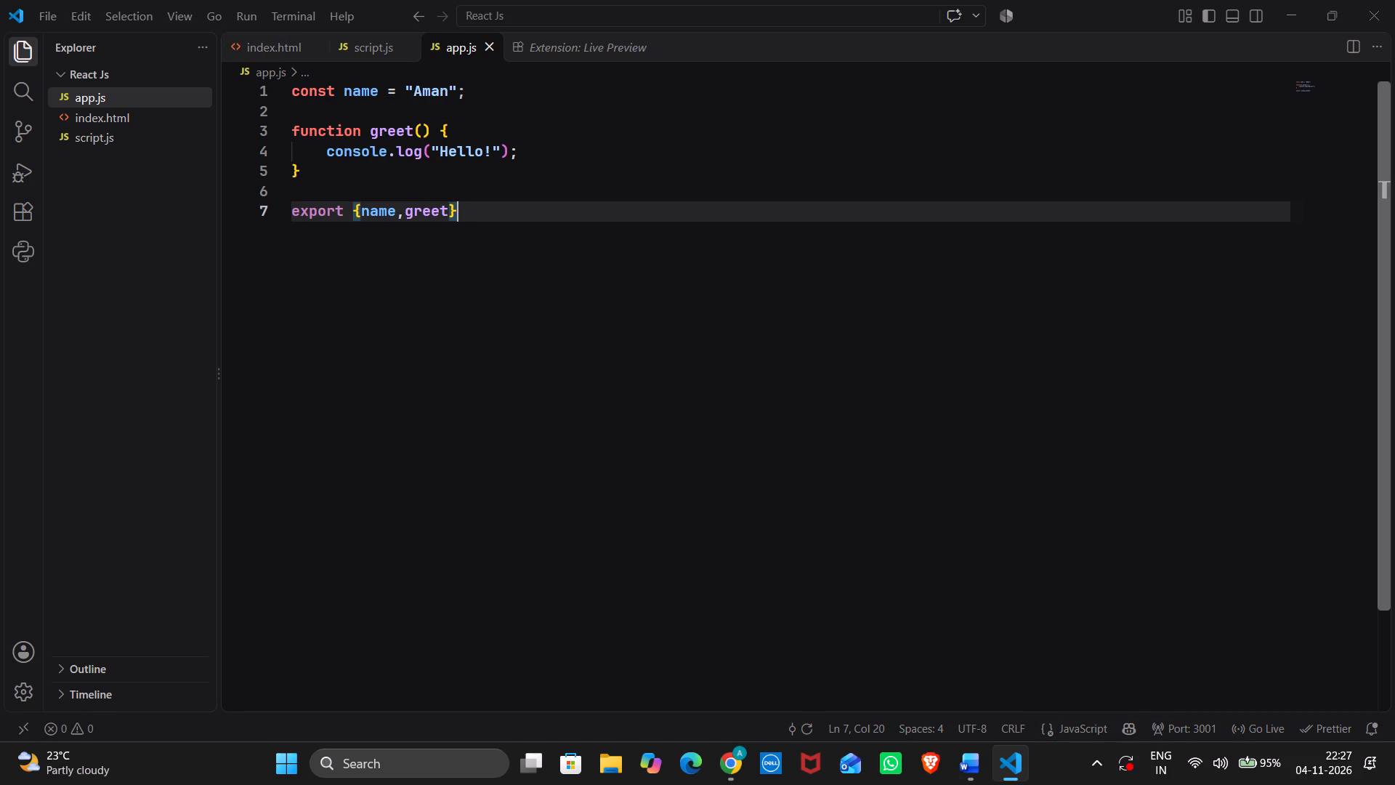
{"action": "left_click", "coordinate": [292, 91]}
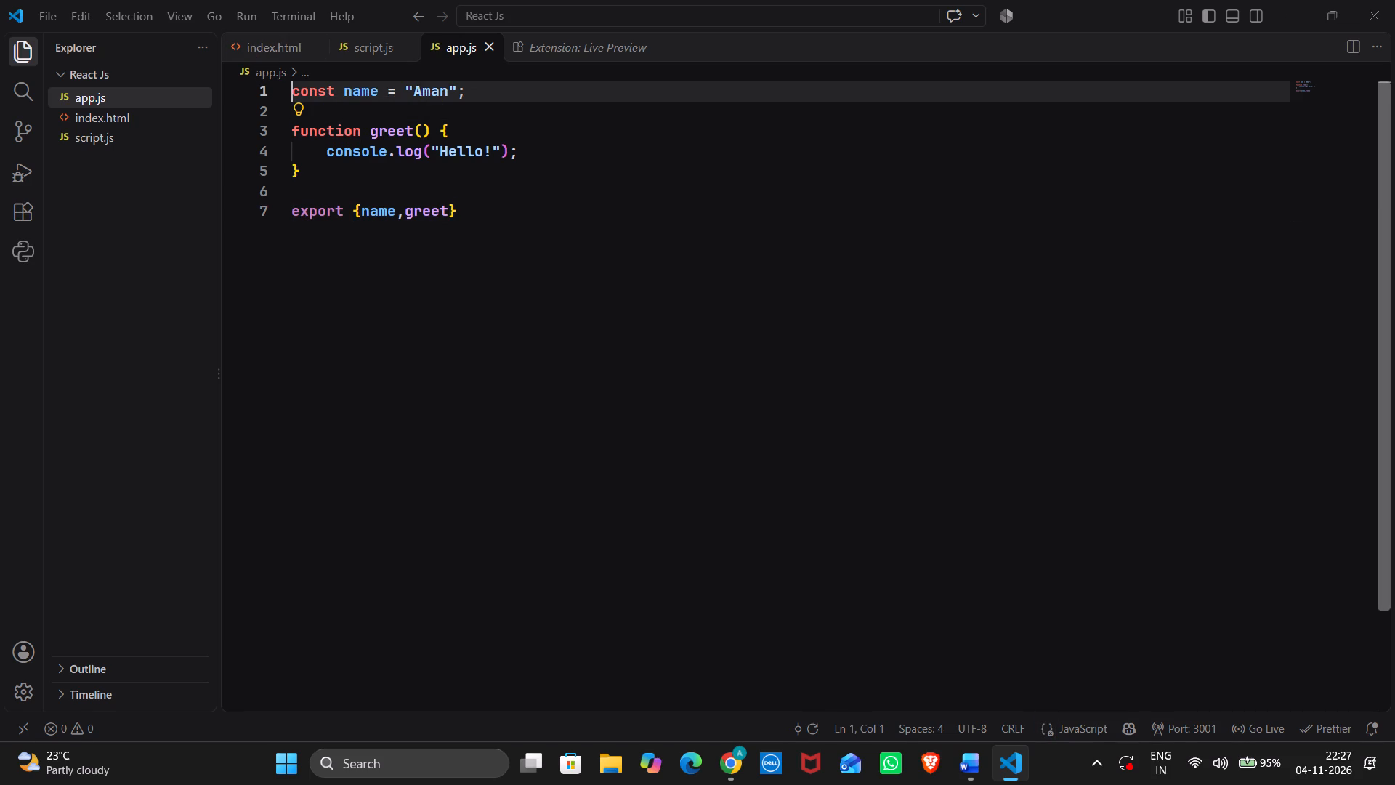
{"action": "type", "text": "export"}
{"action": "key", "text": "space"}
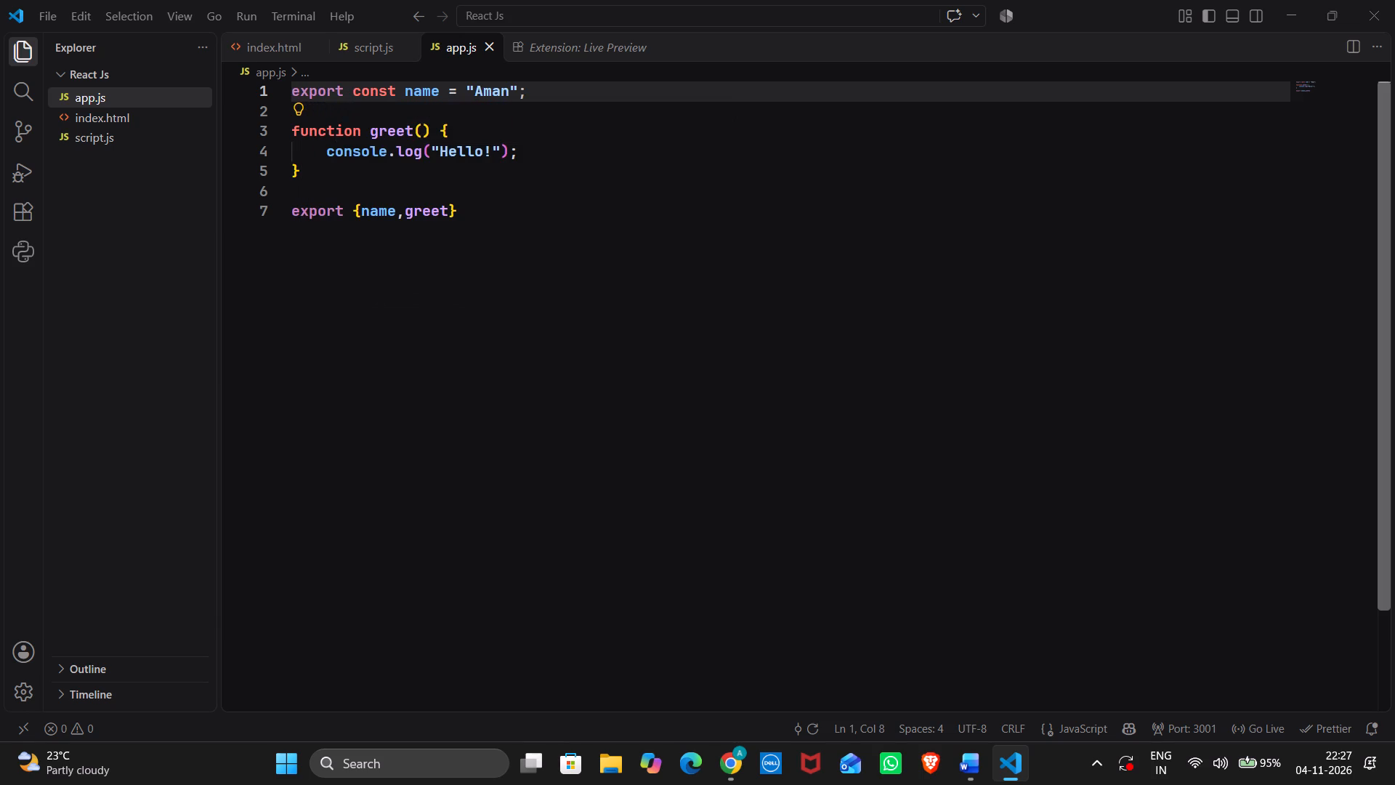
{"action": "left_click", "coordinate": [295, 129]}
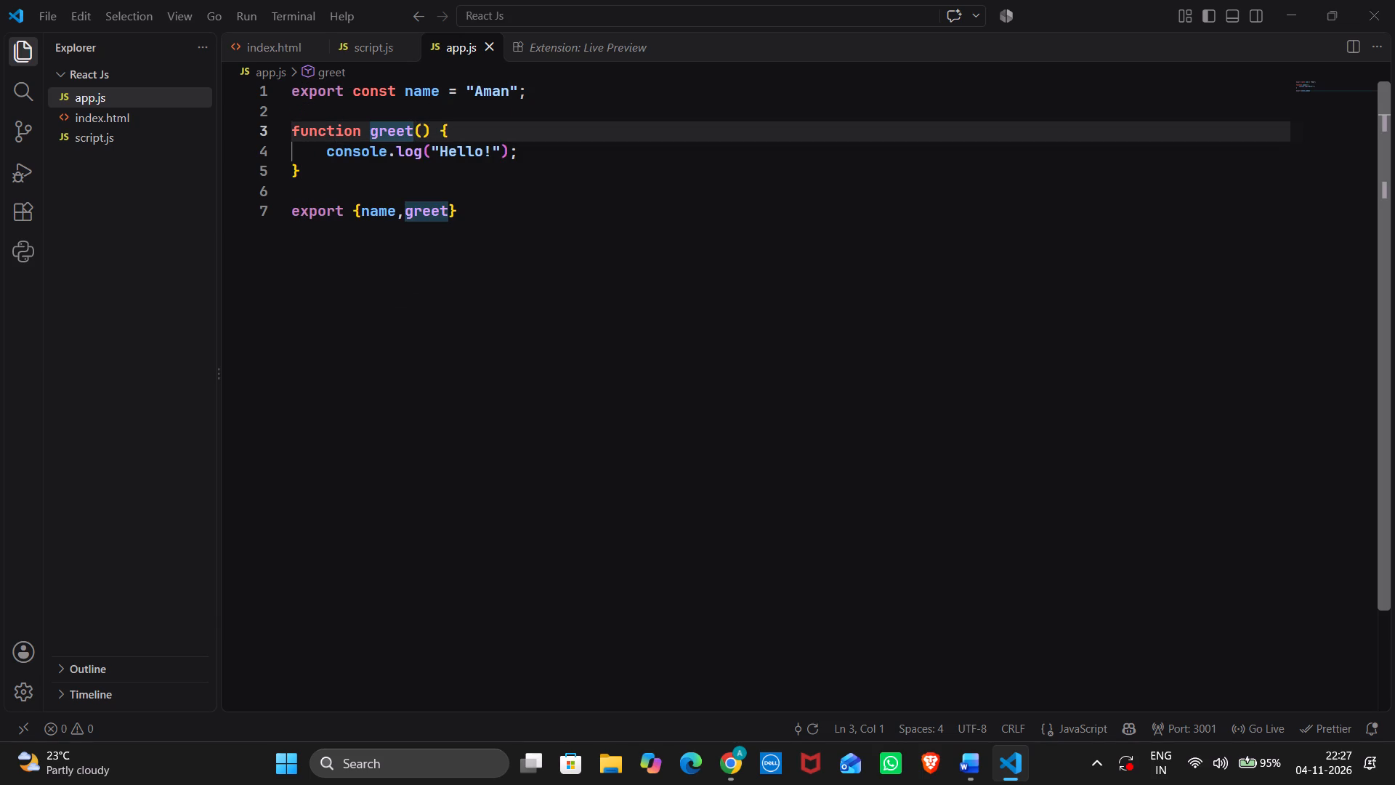
{"action": "type", "text": "export"}
{"action": "key", "text": "space"}
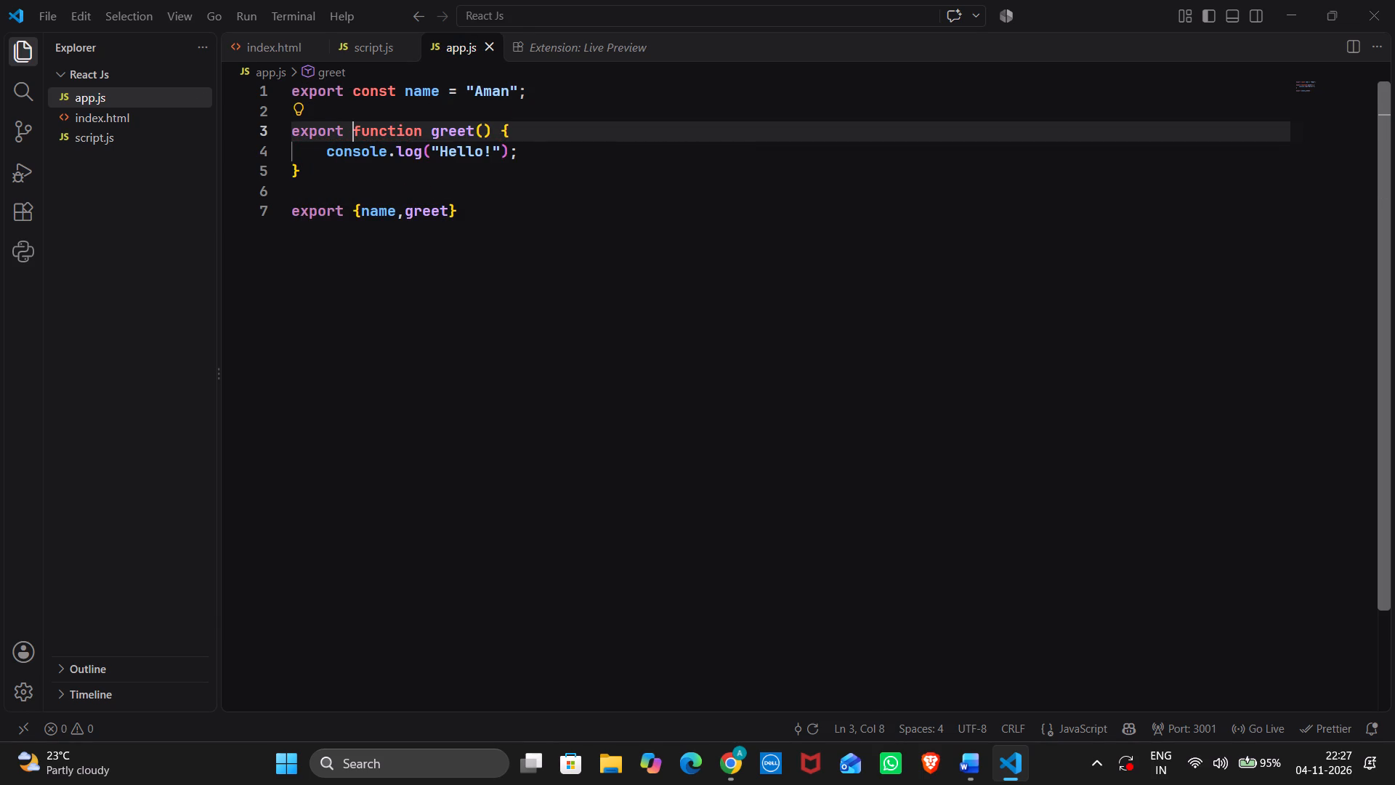
Delete the combined export {name,greet} statement at the end of app.js.
{"action": "left_click_drag", "start_coordinate": [473, 217], "coordinate": [307, 218]}
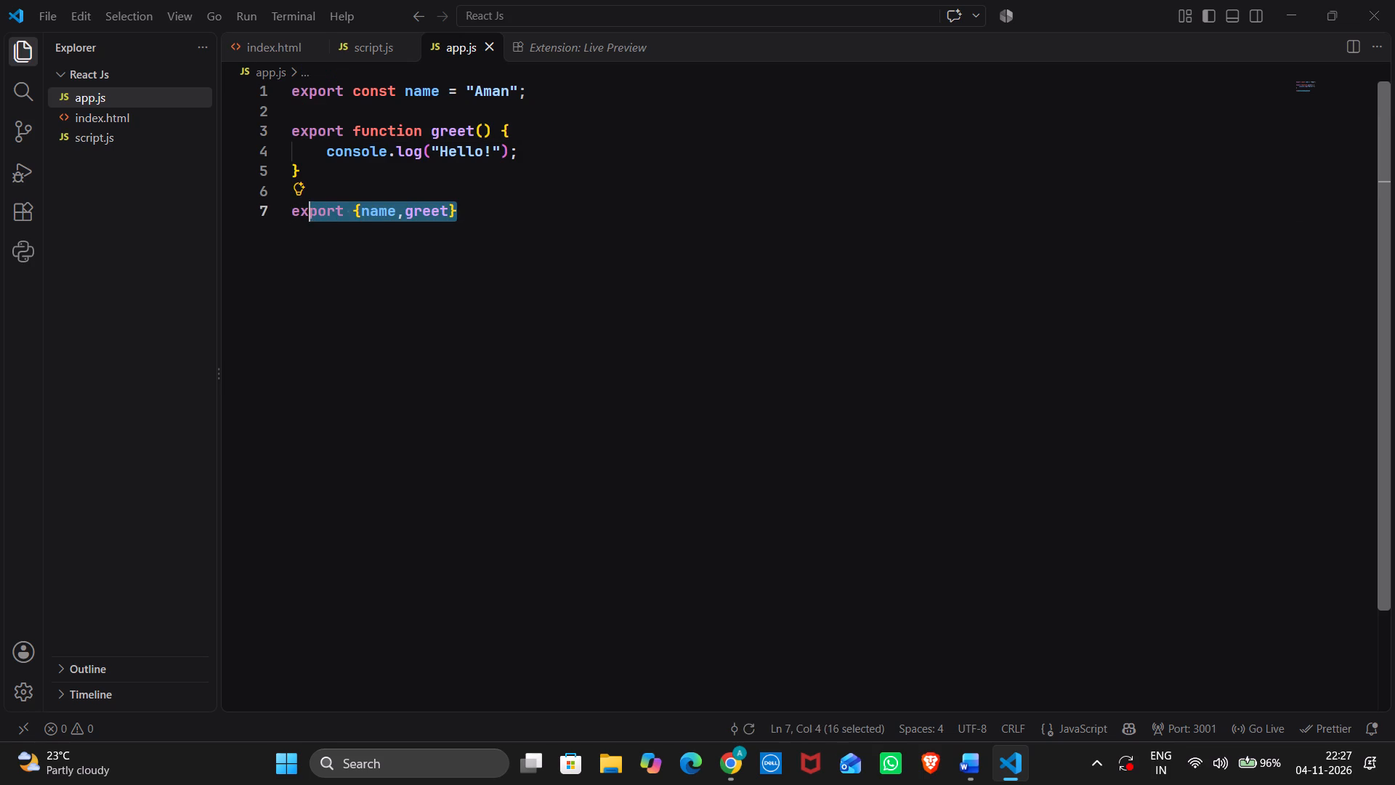
{"action": "left_click_drag", "start_coordinate": [307, 218], "coordinate": [289, 218]}
{"action": "key", "text": "BackSpace"}
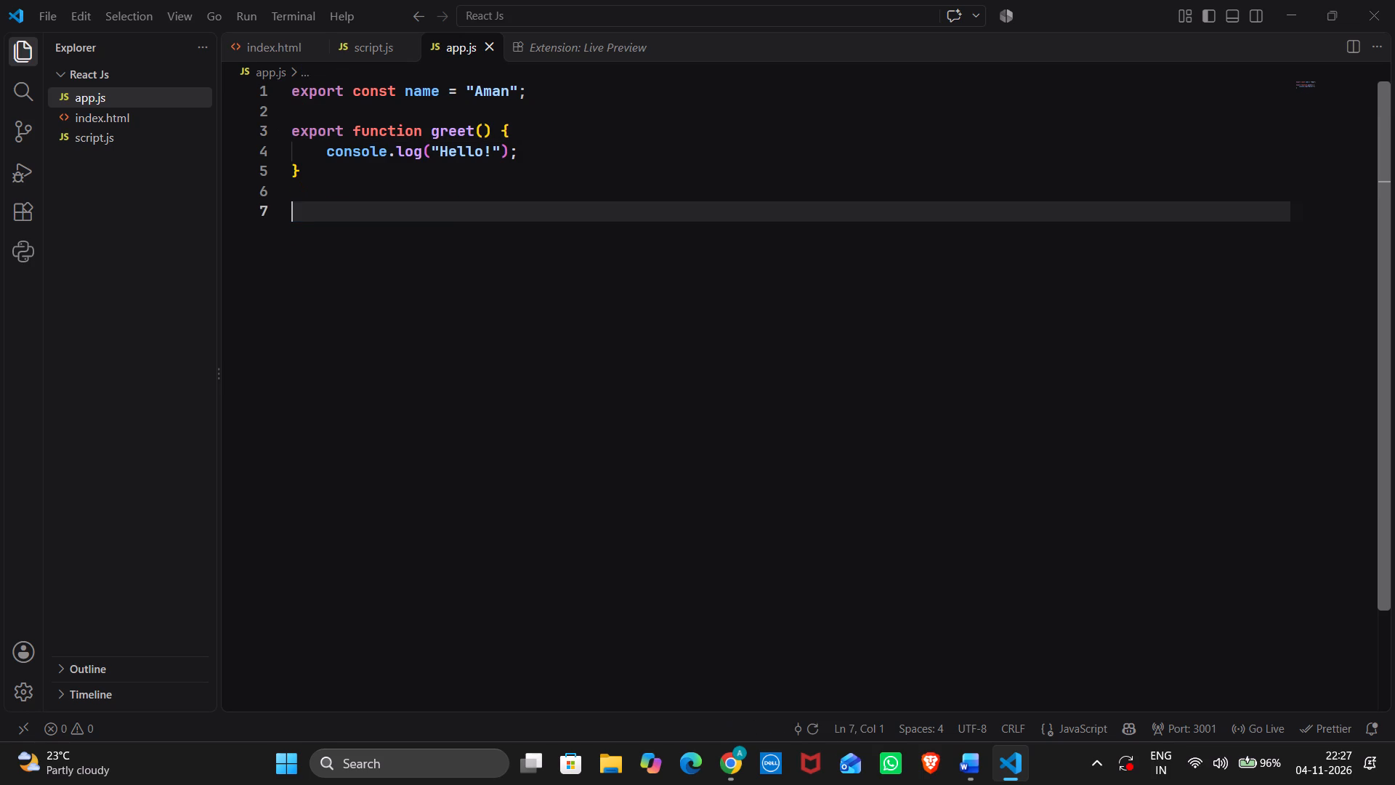
Start a default export statement on line 7 of app.js by writing "export default".
{"action": "key", "text": "e"}
{"action": "type", "text": "xport"}
{"action": "key", "text": "space"}
{"action": "type", "text": "defaulk"}
{"action": "key", "text": "BackSpace"}
{"action": "type", "text": "lt"}
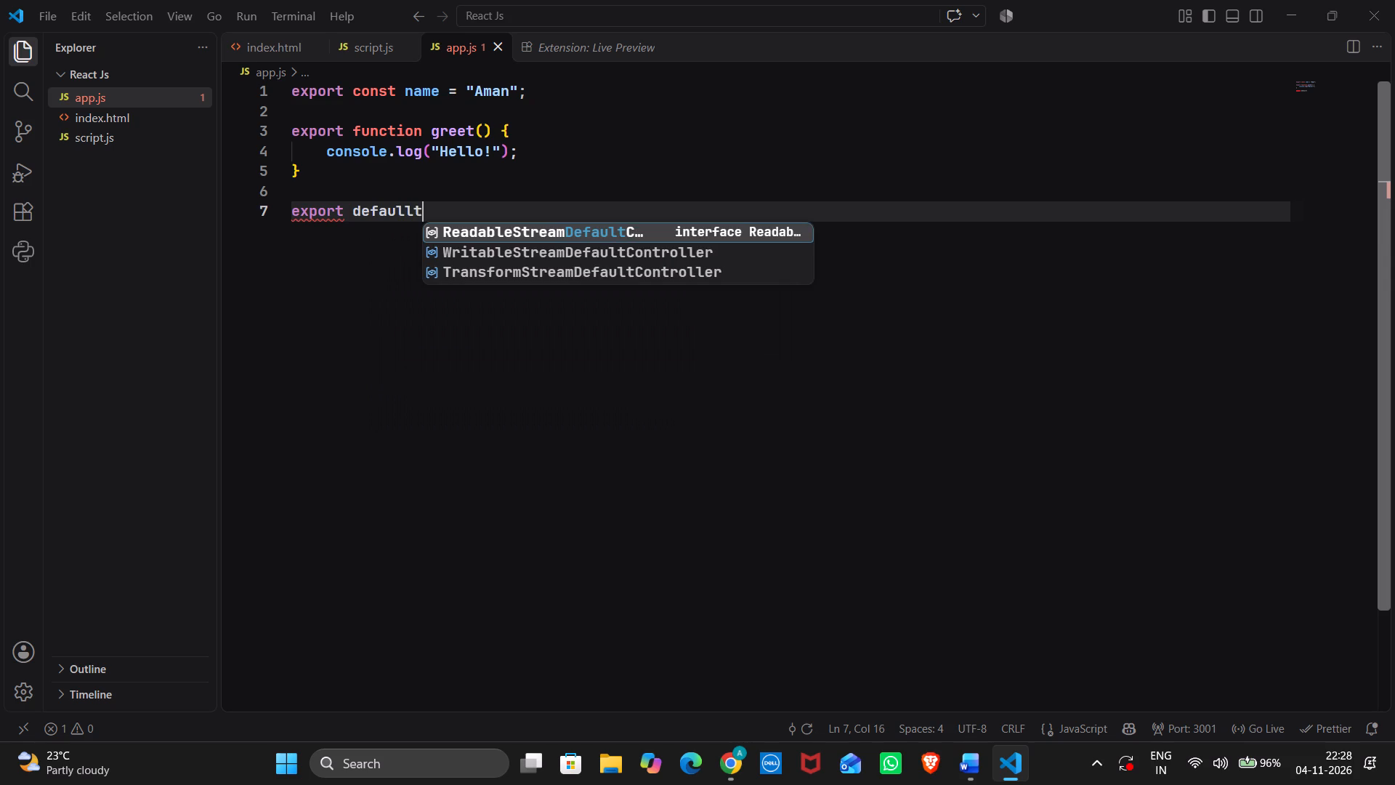
{"action": "key", "text": "BackSpace"}
{"action": "key", "text": "BackSpace"}
{"action": "key", "text": "r"}
{"action": "key", "text": "BackSpace"}
{"action": "type", "text": "t"}
{"action": "key", "text": "space"}
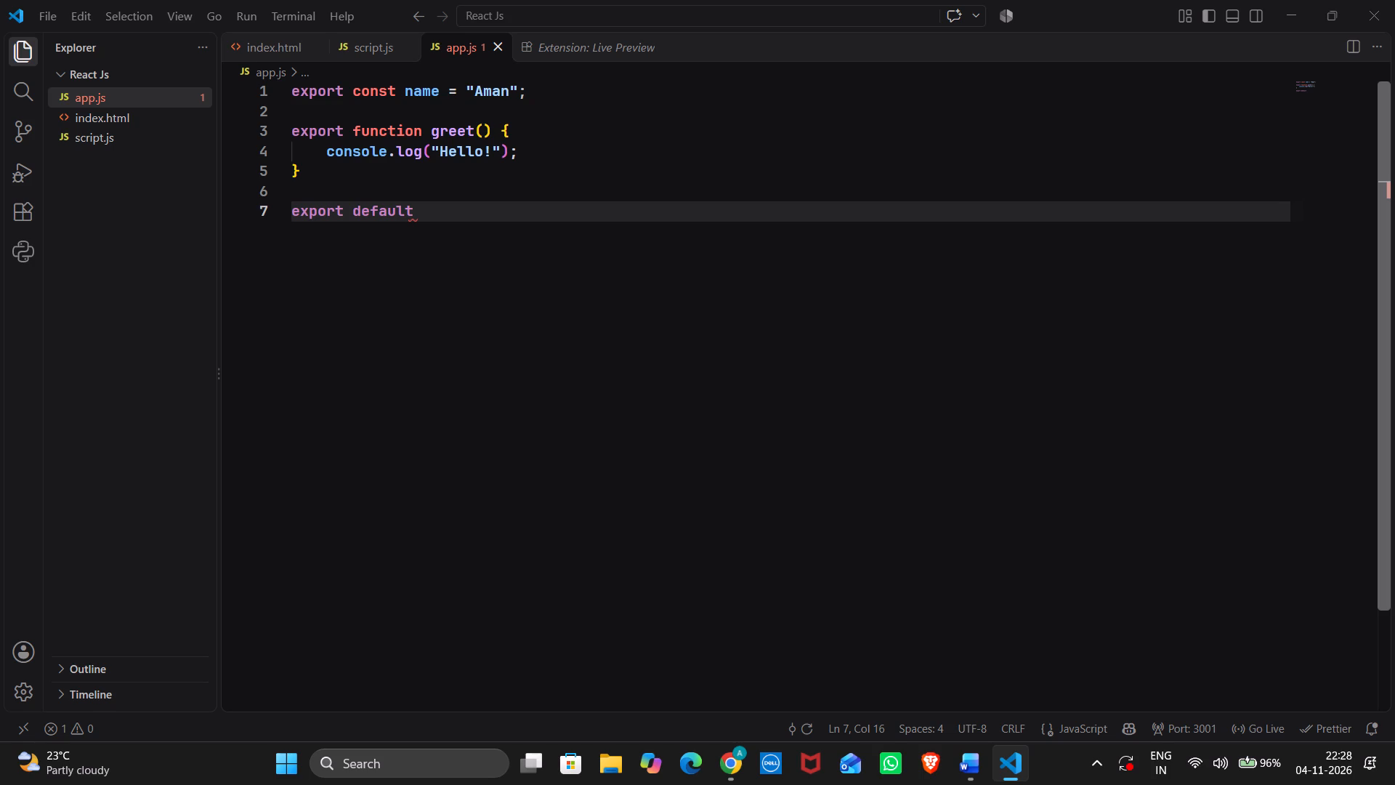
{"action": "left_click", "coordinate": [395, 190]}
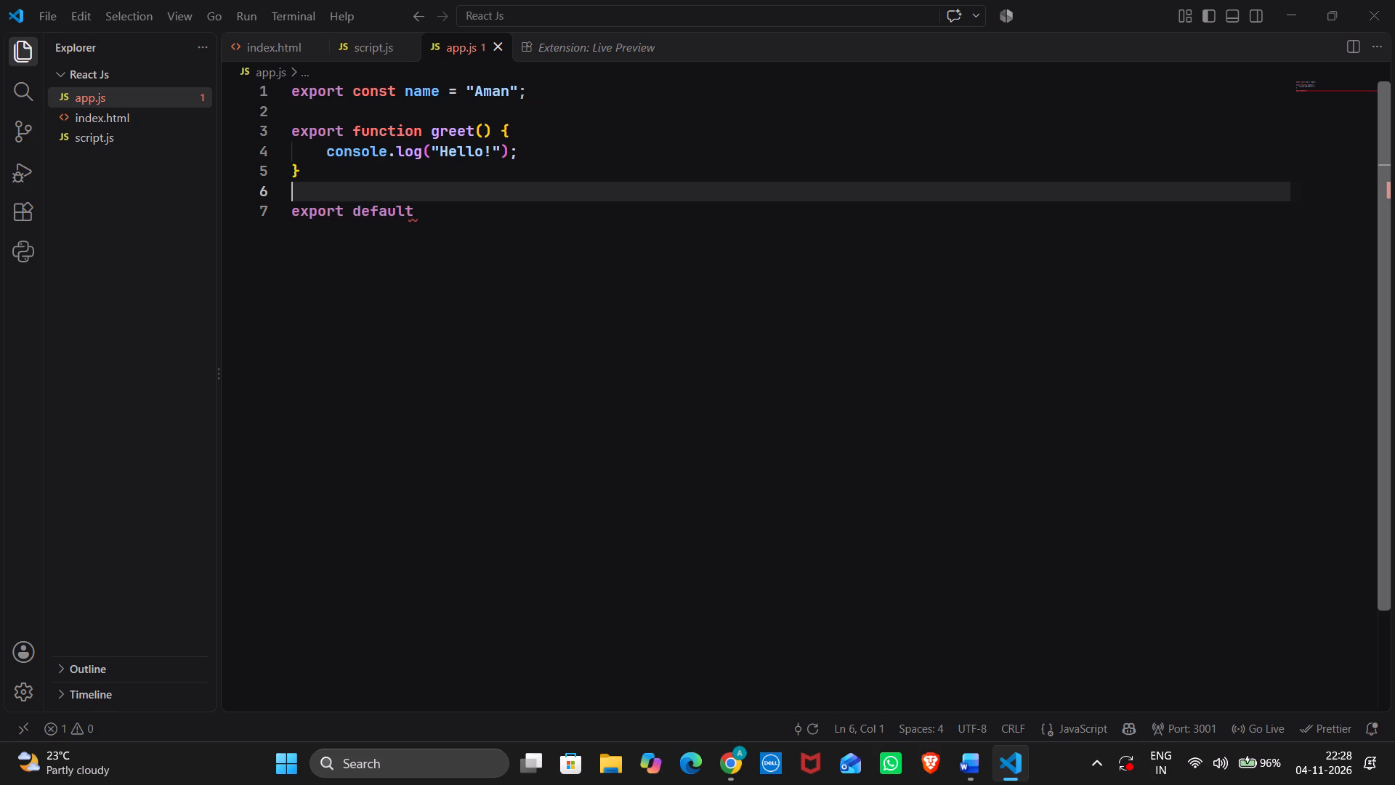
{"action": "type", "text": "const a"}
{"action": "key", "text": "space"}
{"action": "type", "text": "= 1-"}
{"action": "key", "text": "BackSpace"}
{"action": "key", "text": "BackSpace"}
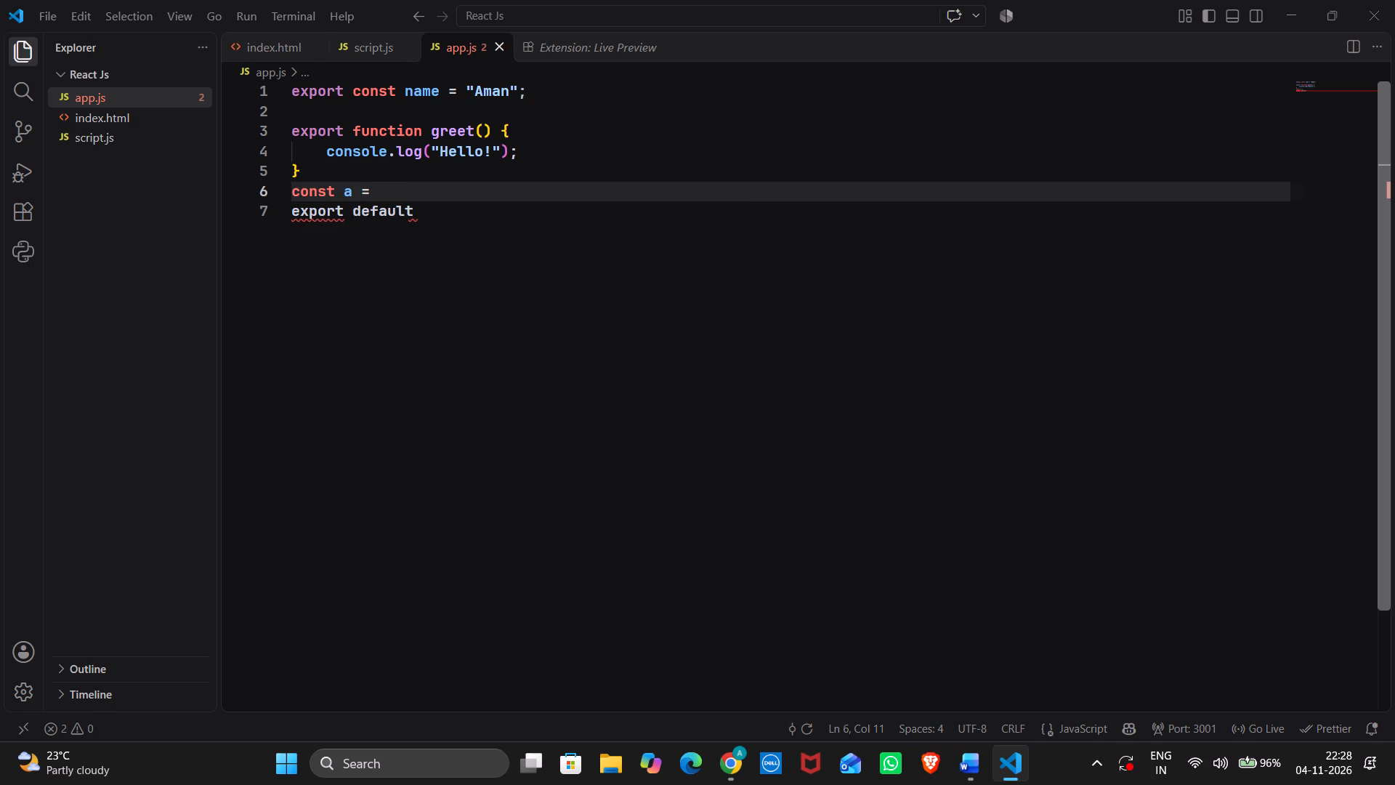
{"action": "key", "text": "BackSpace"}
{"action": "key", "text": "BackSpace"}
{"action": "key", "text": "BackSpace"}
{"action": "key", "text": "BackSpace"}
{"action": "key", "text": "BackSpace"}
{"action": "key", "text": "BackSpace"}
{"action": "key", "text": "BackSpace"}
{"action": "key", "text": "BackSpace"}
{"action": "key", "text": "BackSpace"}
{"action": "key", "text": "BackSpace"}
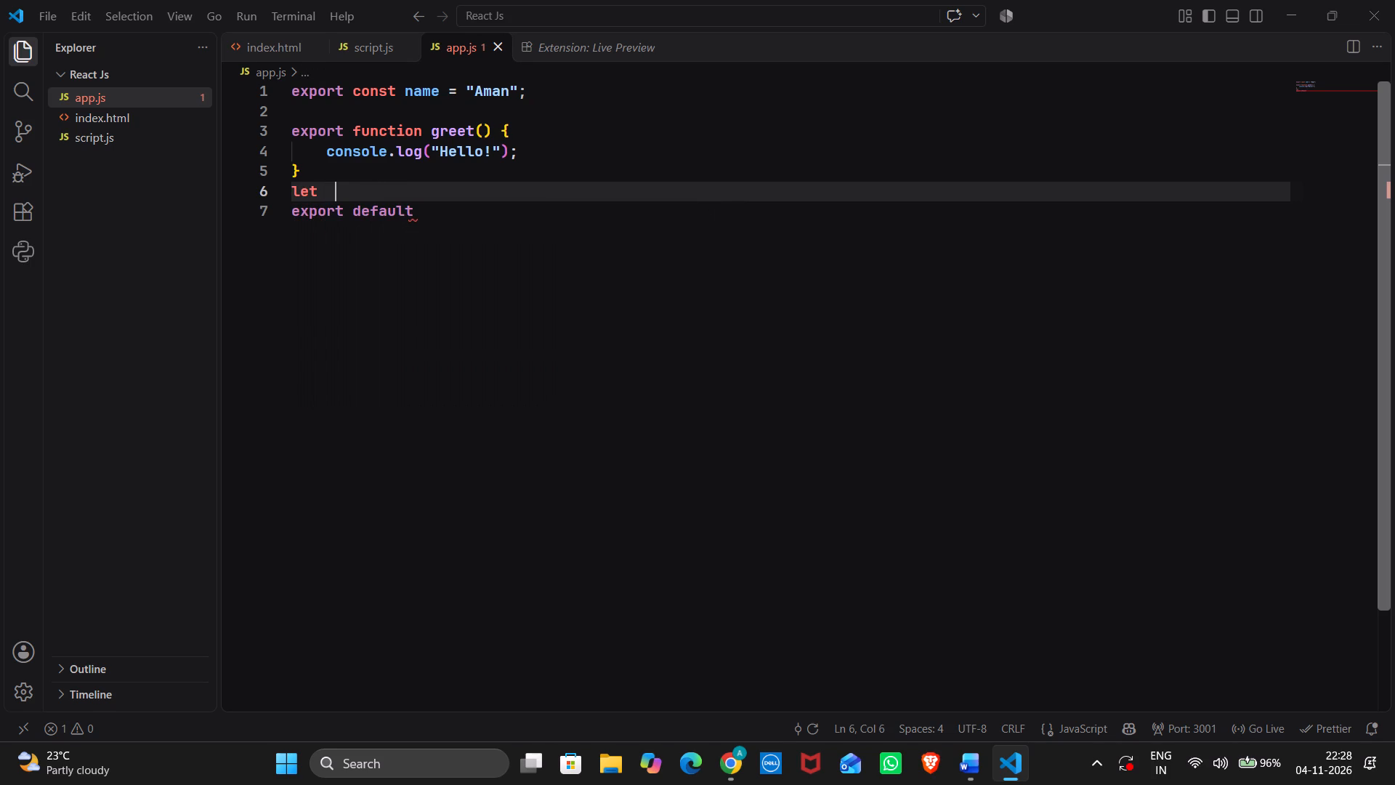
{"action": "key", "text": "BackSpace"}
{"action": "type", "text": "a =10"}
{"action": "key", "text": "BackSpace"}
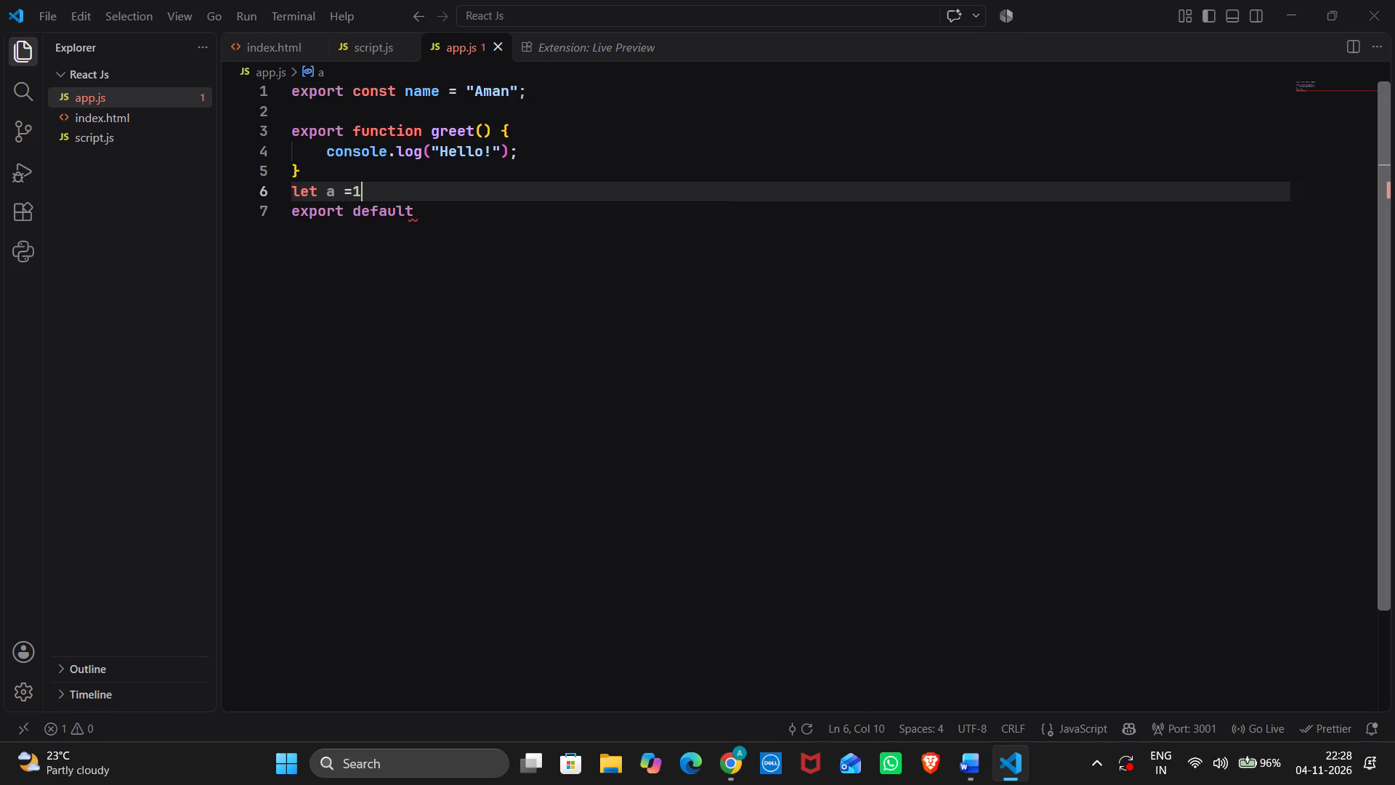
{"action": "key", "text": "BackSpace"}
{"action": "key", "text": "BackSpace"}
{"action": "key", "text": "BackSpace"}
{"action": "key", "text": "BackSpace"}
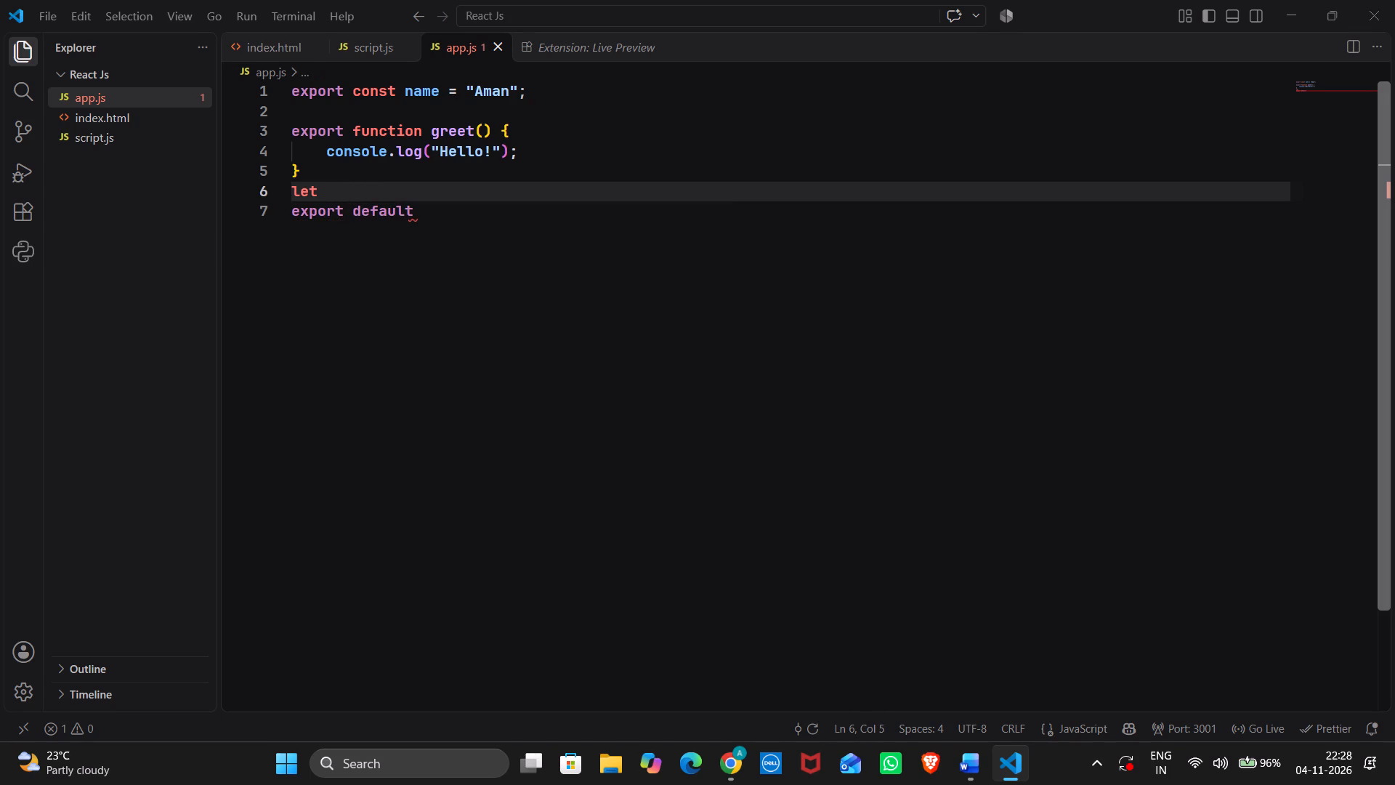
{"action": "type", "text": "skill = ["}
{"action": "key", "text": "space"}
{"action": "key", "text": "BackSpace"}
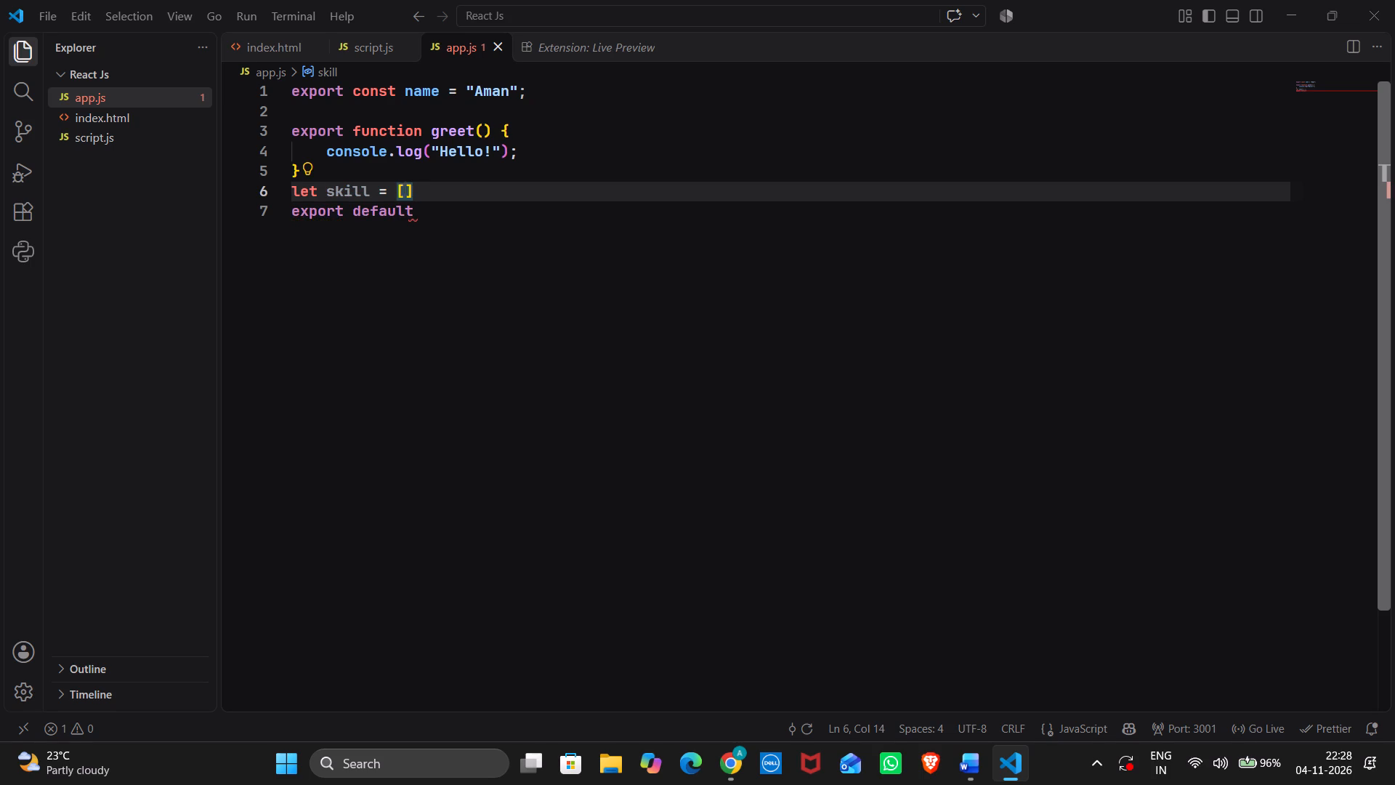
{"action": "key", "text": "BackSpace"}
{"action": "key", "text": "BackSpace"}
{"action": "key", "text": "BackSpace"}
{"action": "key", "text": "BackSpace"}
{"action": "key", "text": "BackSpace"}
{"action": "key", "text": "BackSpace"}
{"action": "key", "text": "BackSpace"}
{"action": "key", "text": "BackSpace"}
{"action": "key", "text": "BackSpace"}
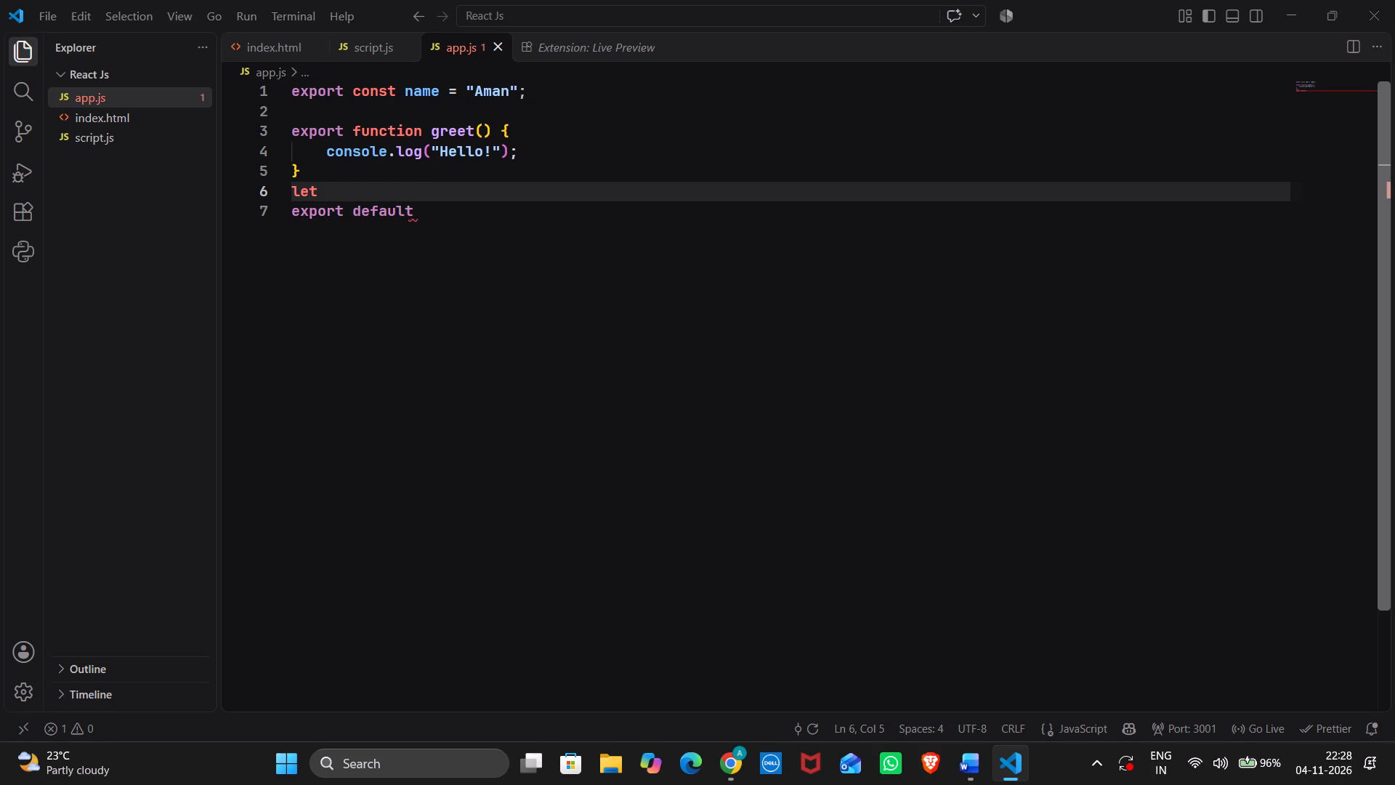
Complete the let declaration above the default export as skill = ['backend','frontend','UI/UX'].
{"action": "type", "text": "skill = ["}
{"action": "type", "text": "'backend"}
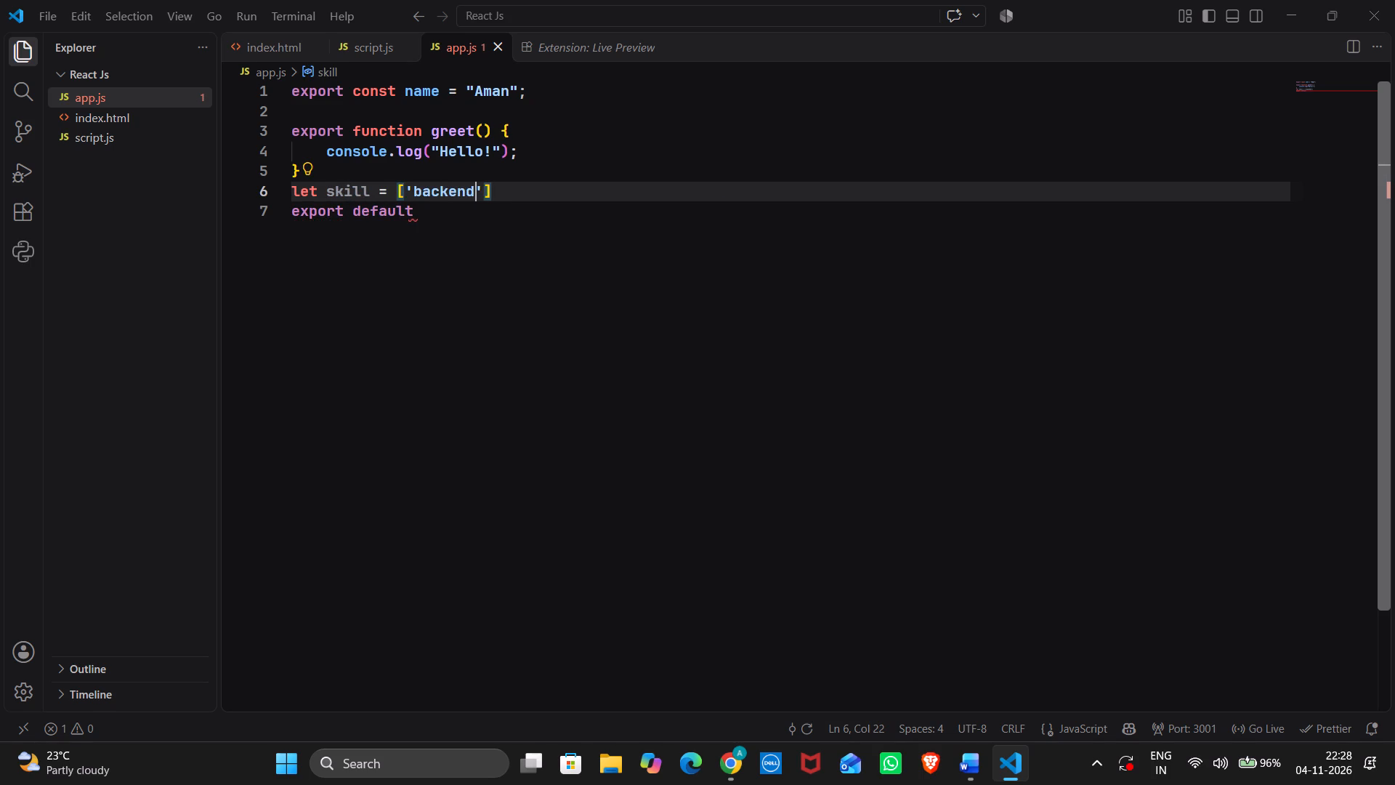
{"action": "key", "text": "Right"}
{"action": "type", "text": ",;"}
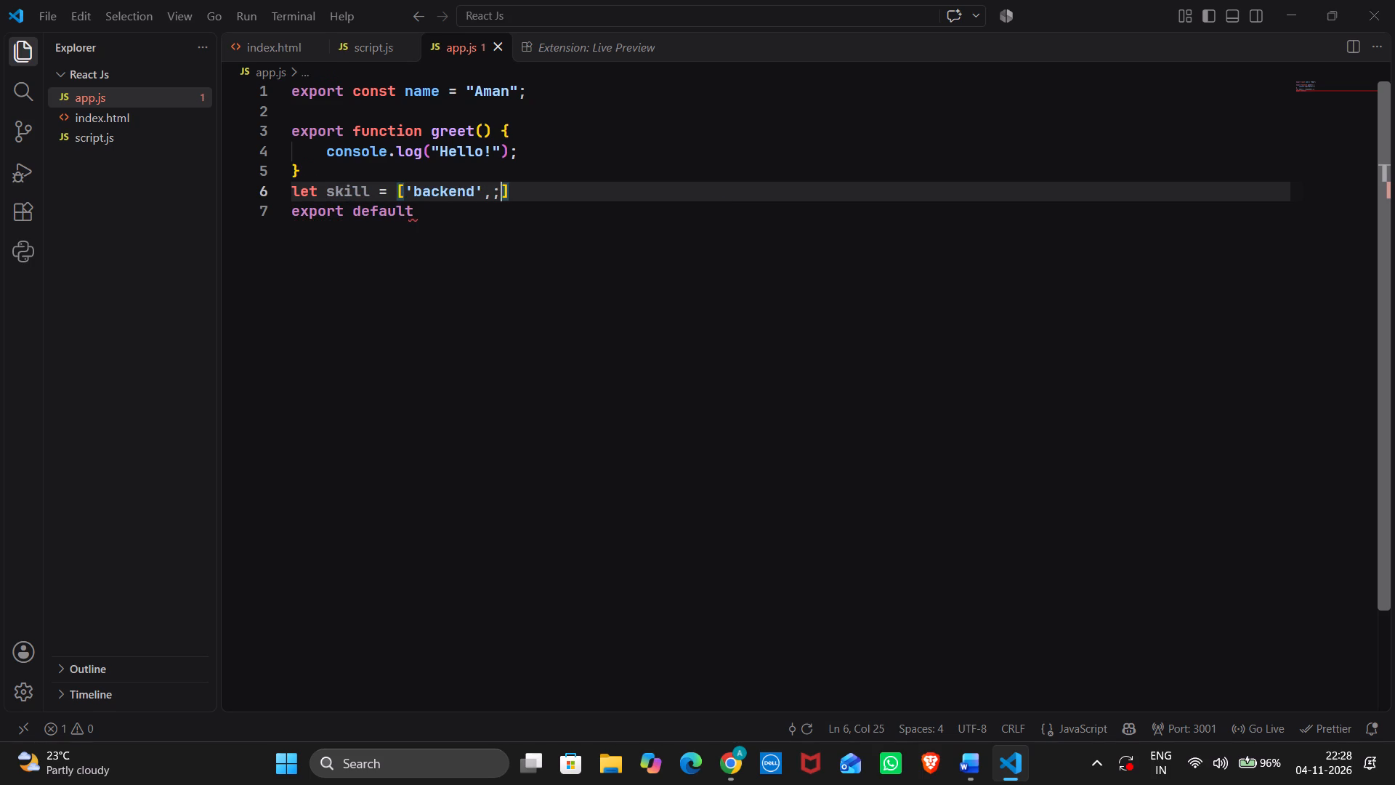
{"action": "key", "text": "BackSpace"}
{"action": "type", "text": "'from"}
{"action": "key", "text": "BackSpace"}
{"action": "type", "text": "ntend"}
{"action": "key", "text": "Right"}
{"action": "key", "text": "comma"}
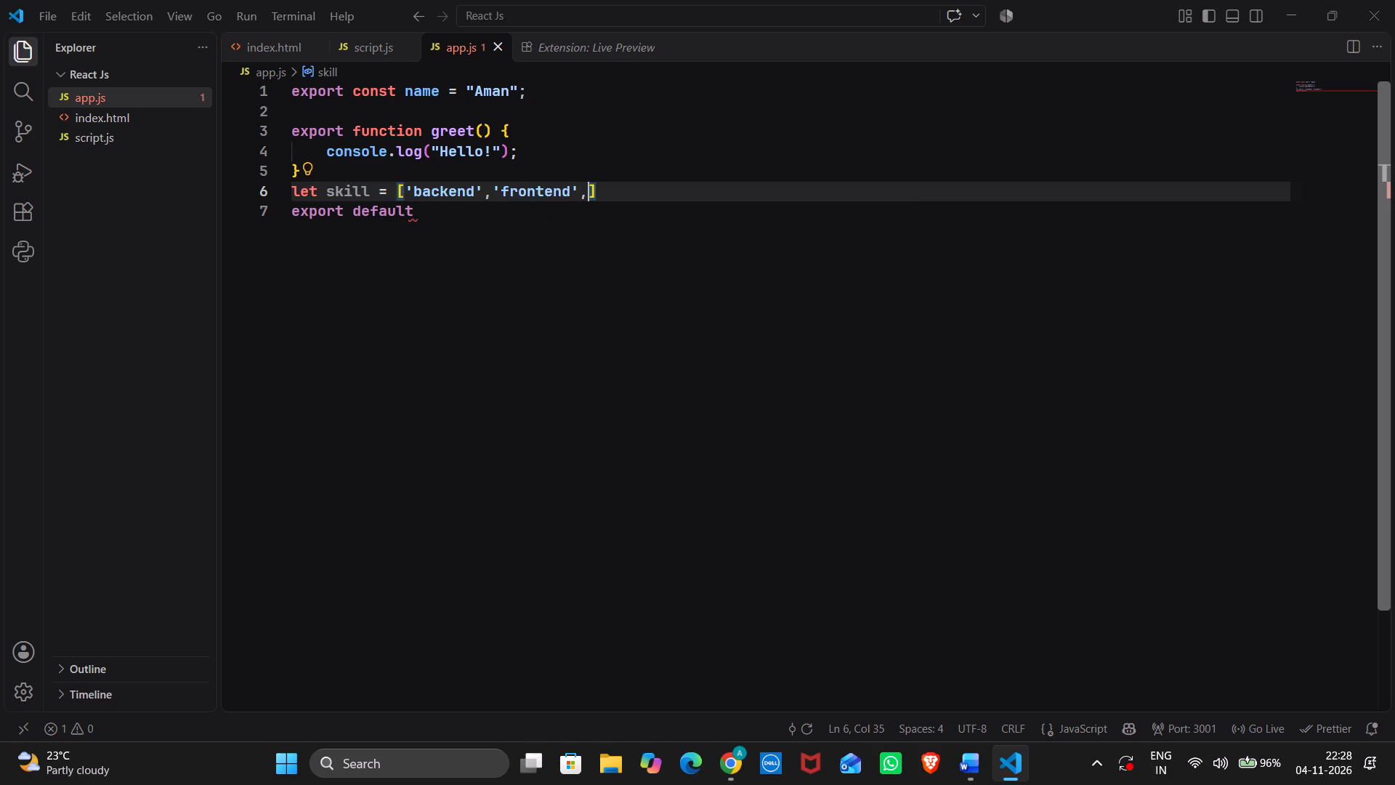
{"action": "type", "text": "'Ui"}
{"action": "key", "text": "BackSpace"}
{"action": "type", "text": "I/UX"}
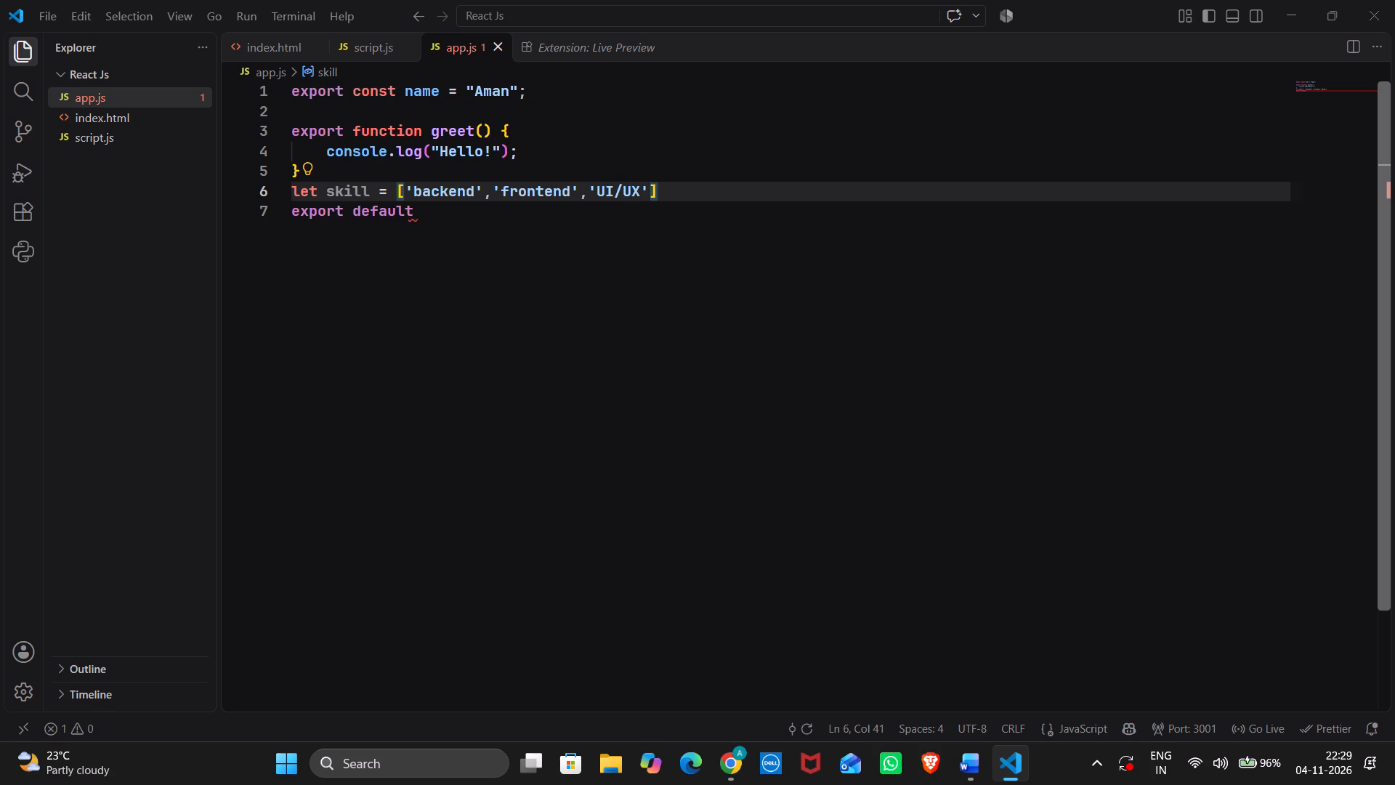
Complete the default export statement in app.js so that it exports skill.
{"action": "key", "text": "Down"}
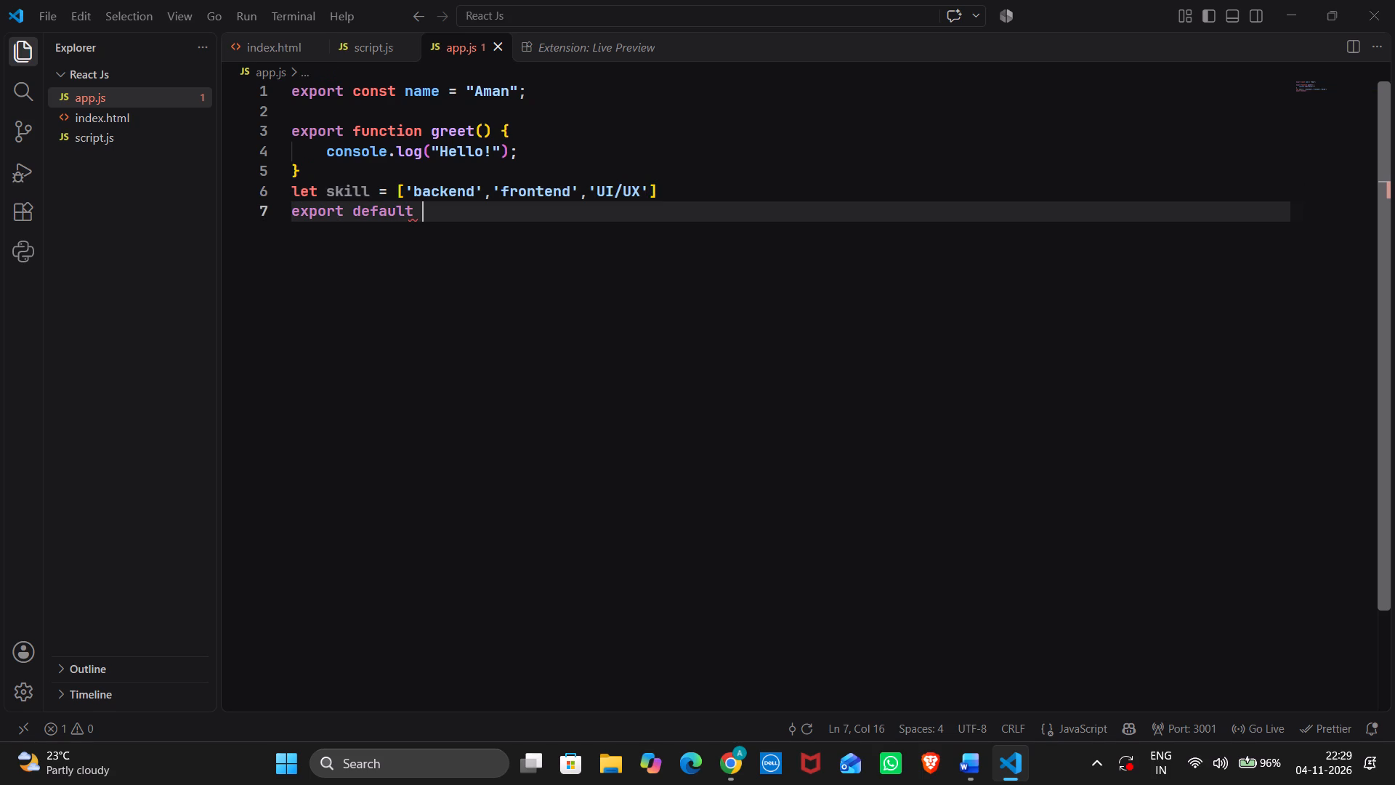
{"action": "type", "text": "skill"}
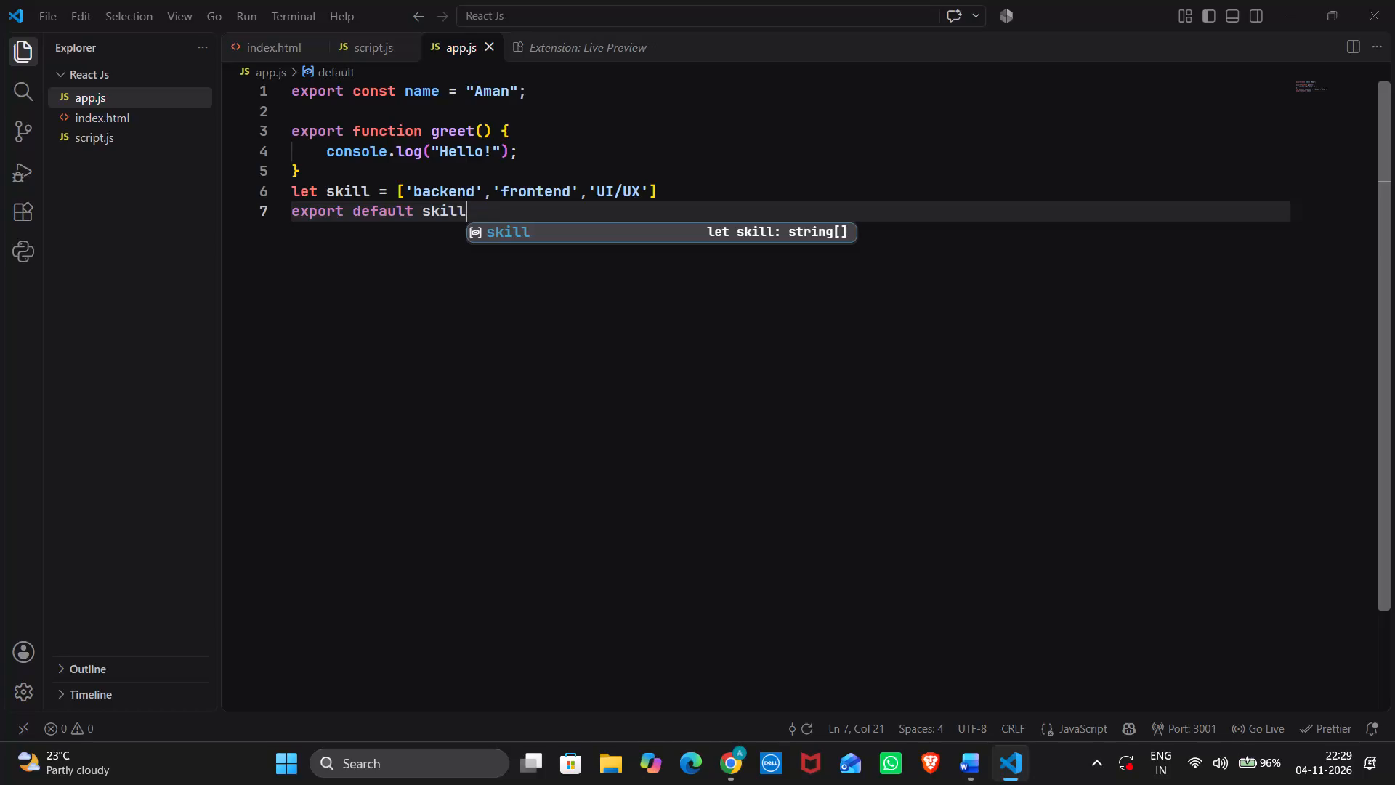
In script.js, add a default import of list from './app.js' below the named import line.
{"action": "left_click", "coordinate": [356, 37]}
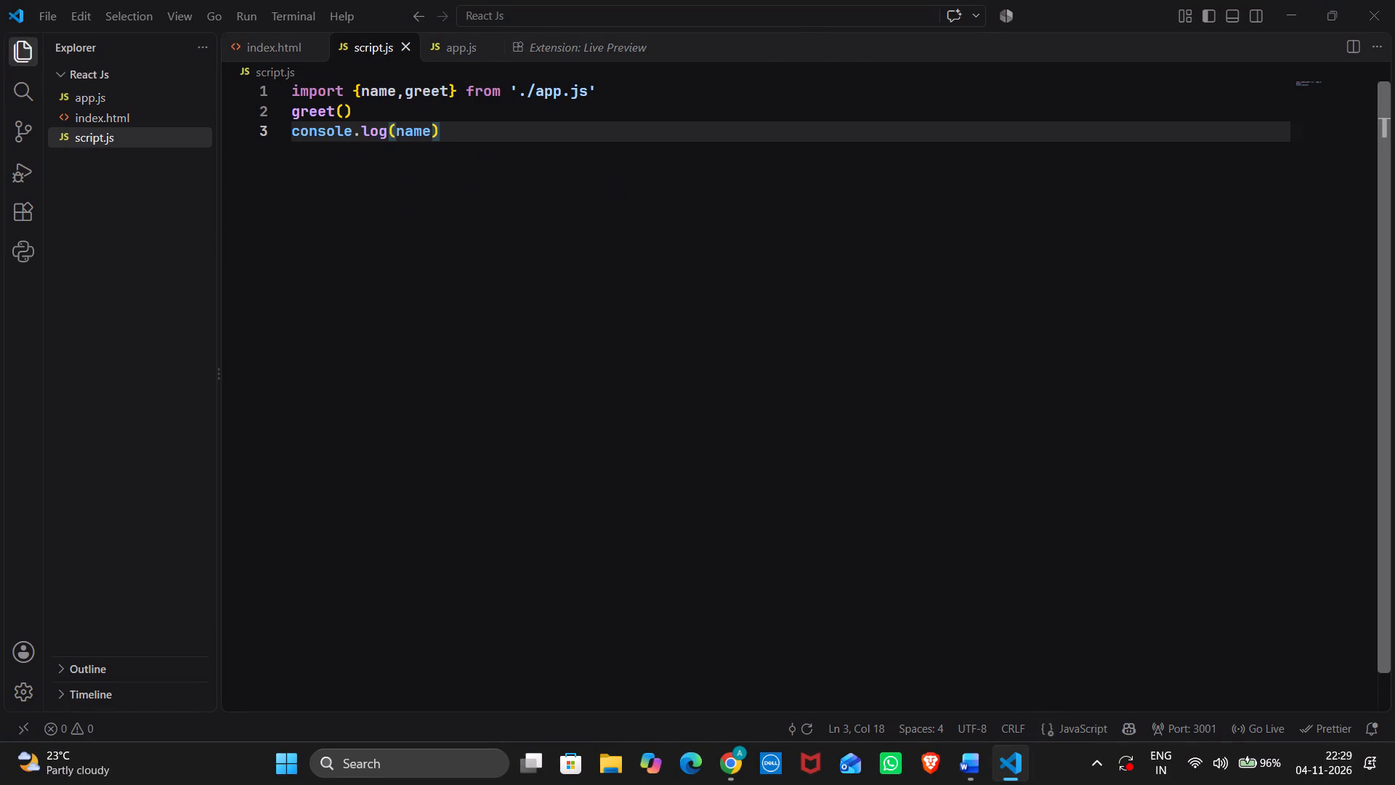
{"action": "left_click", "coordinate": [618, 92]}
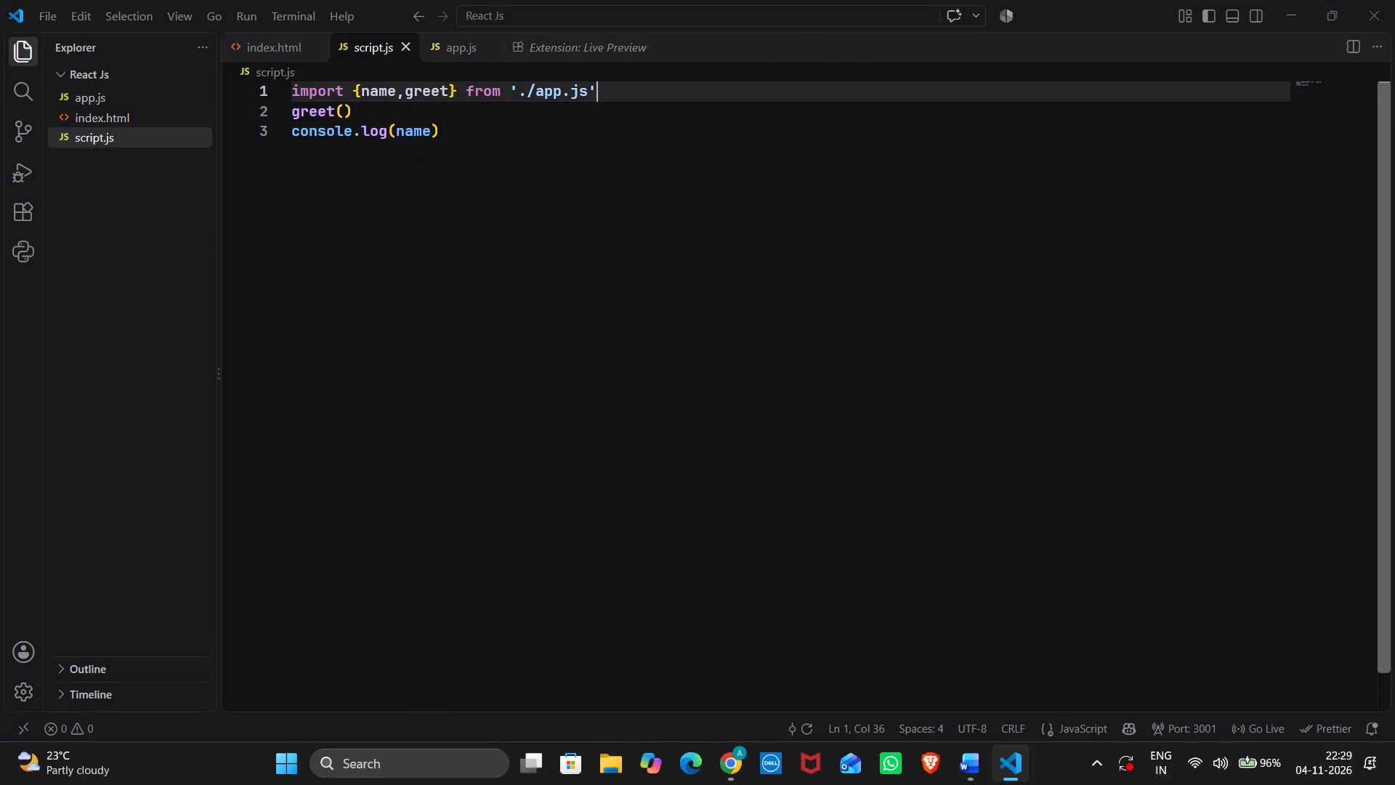
{"action": "key", "text": "Return"}
{"action": "type", "text": "import"}
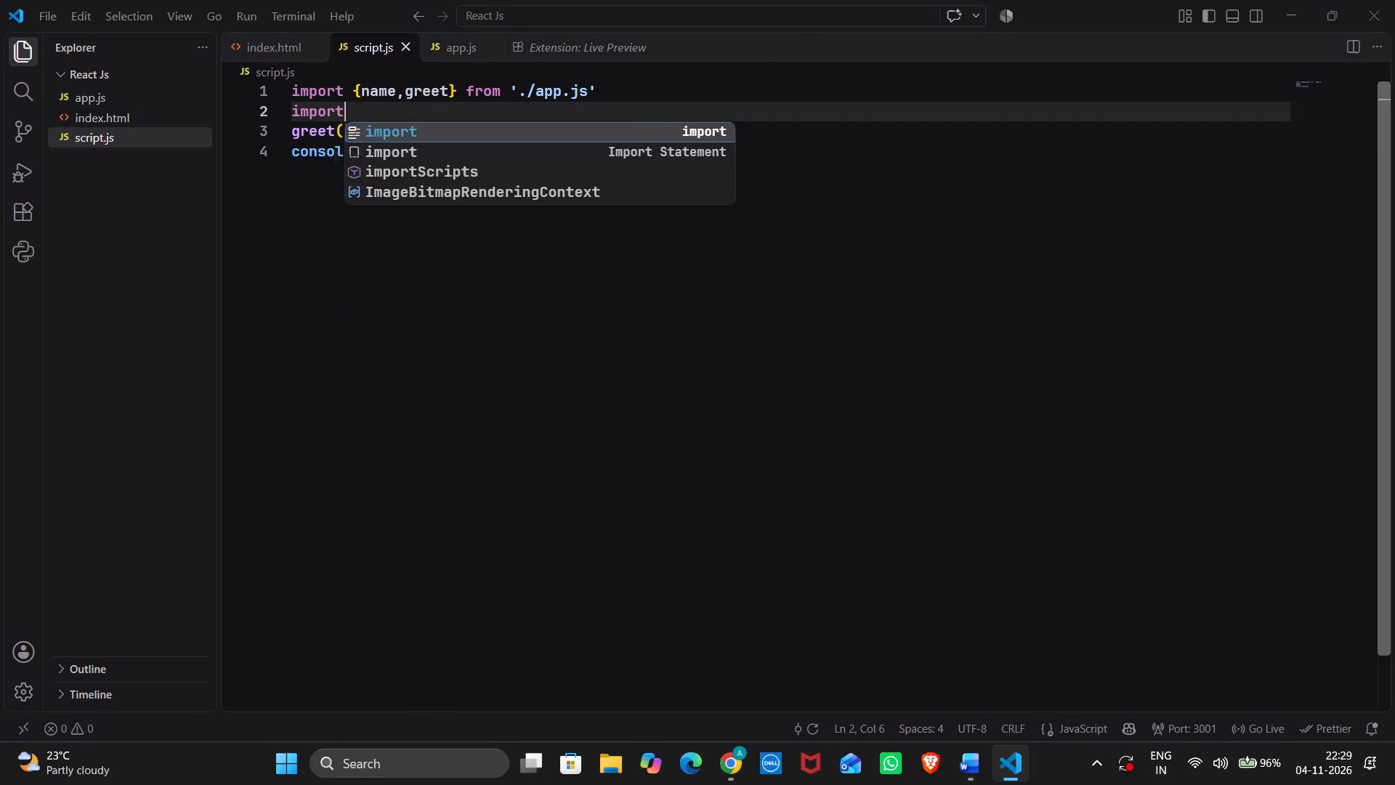
{"action": "key", "text": "space"}
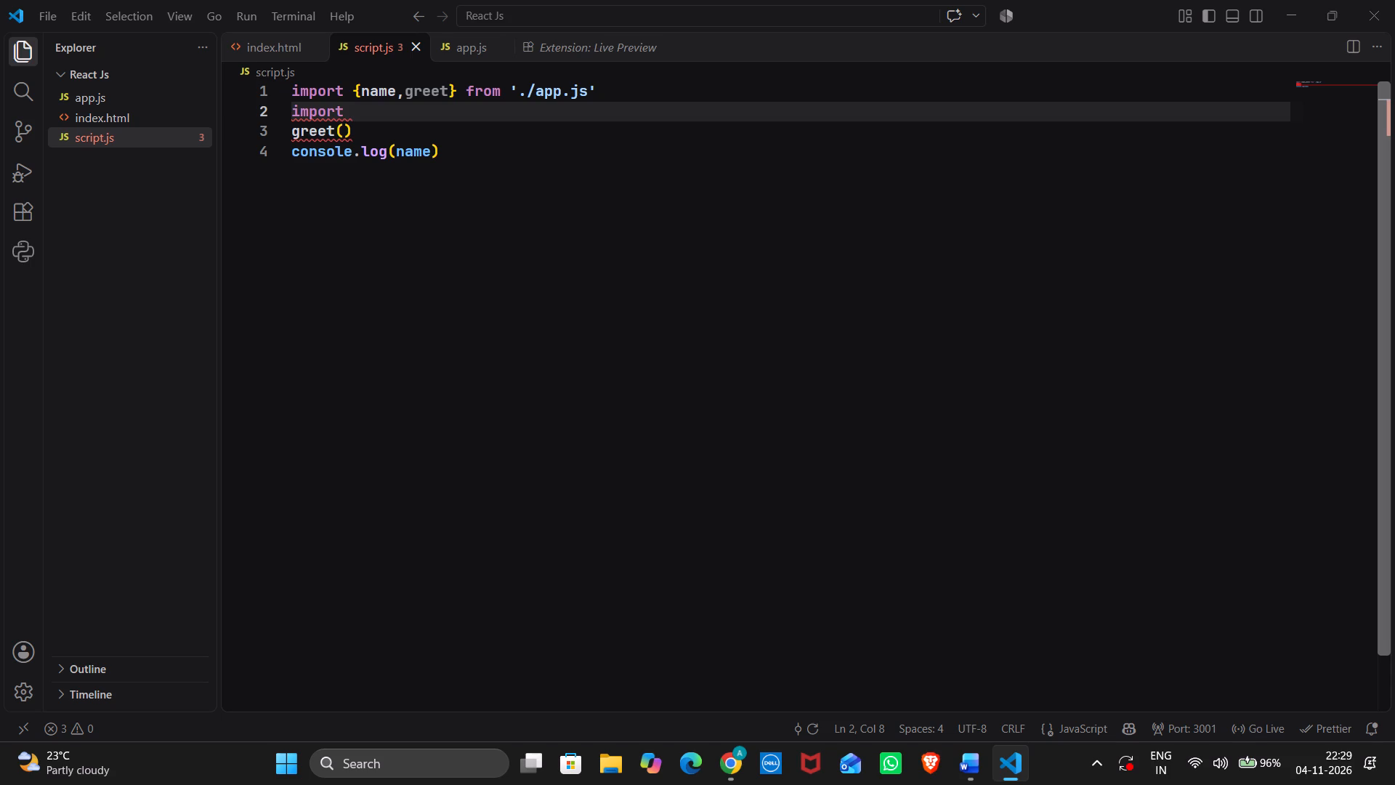
{"action": "type", "text": "khu"}
{"action": "key", "text": "BackSpace"}
{"action": "key", "text": "BackSpace"}
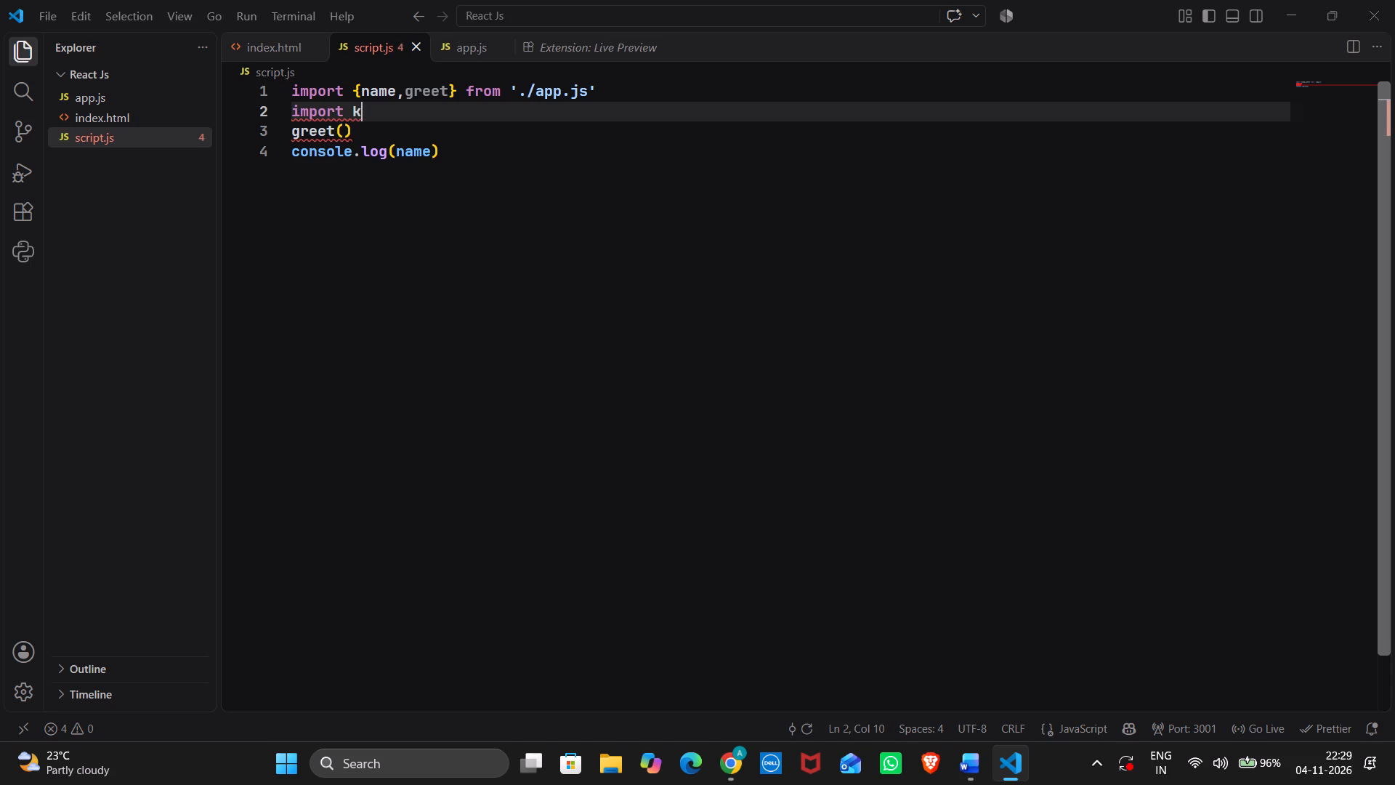
{"action": "key", "text": "BackSpace"}
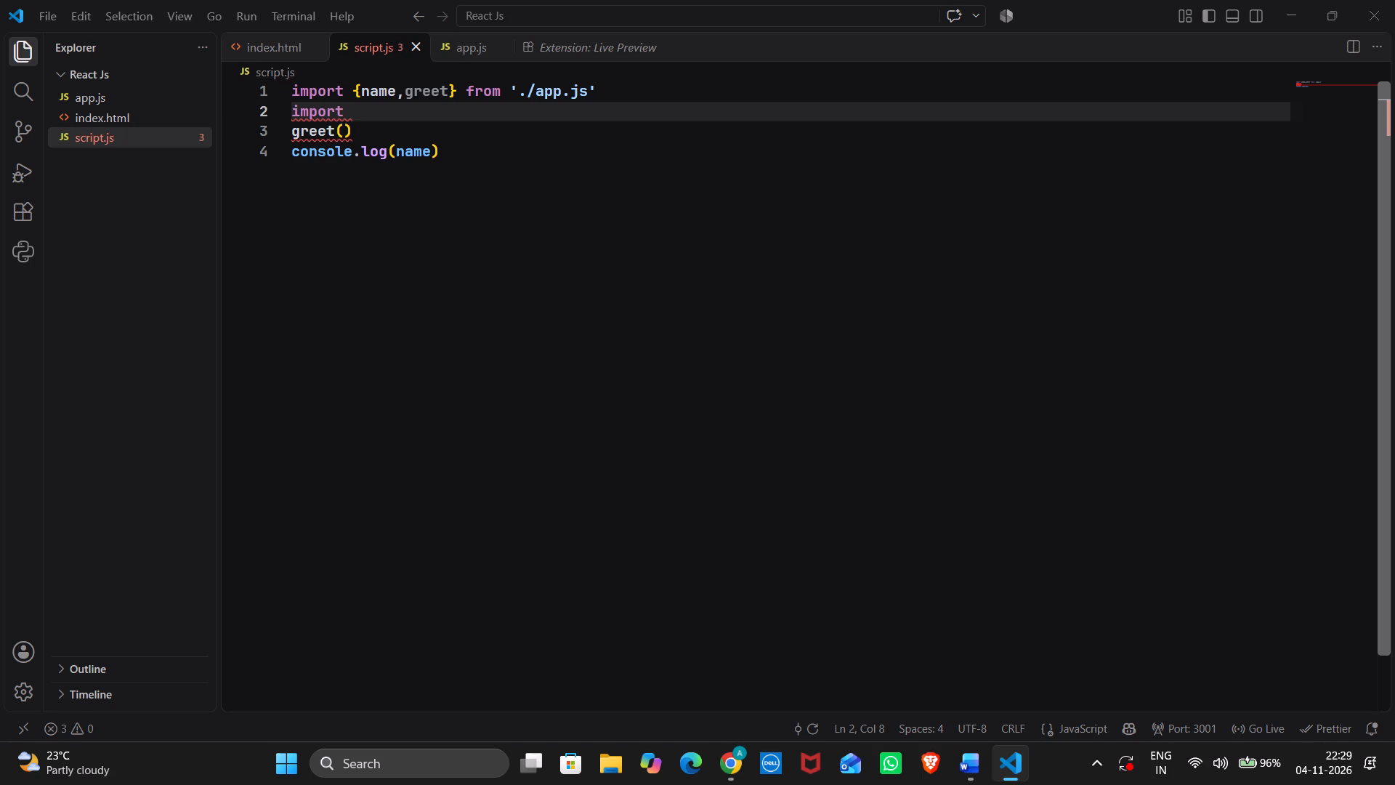
{"action": "type", "text": "list f"}
{"action": "type", "text": "rom"}
{"action": "key", "text": "space"}
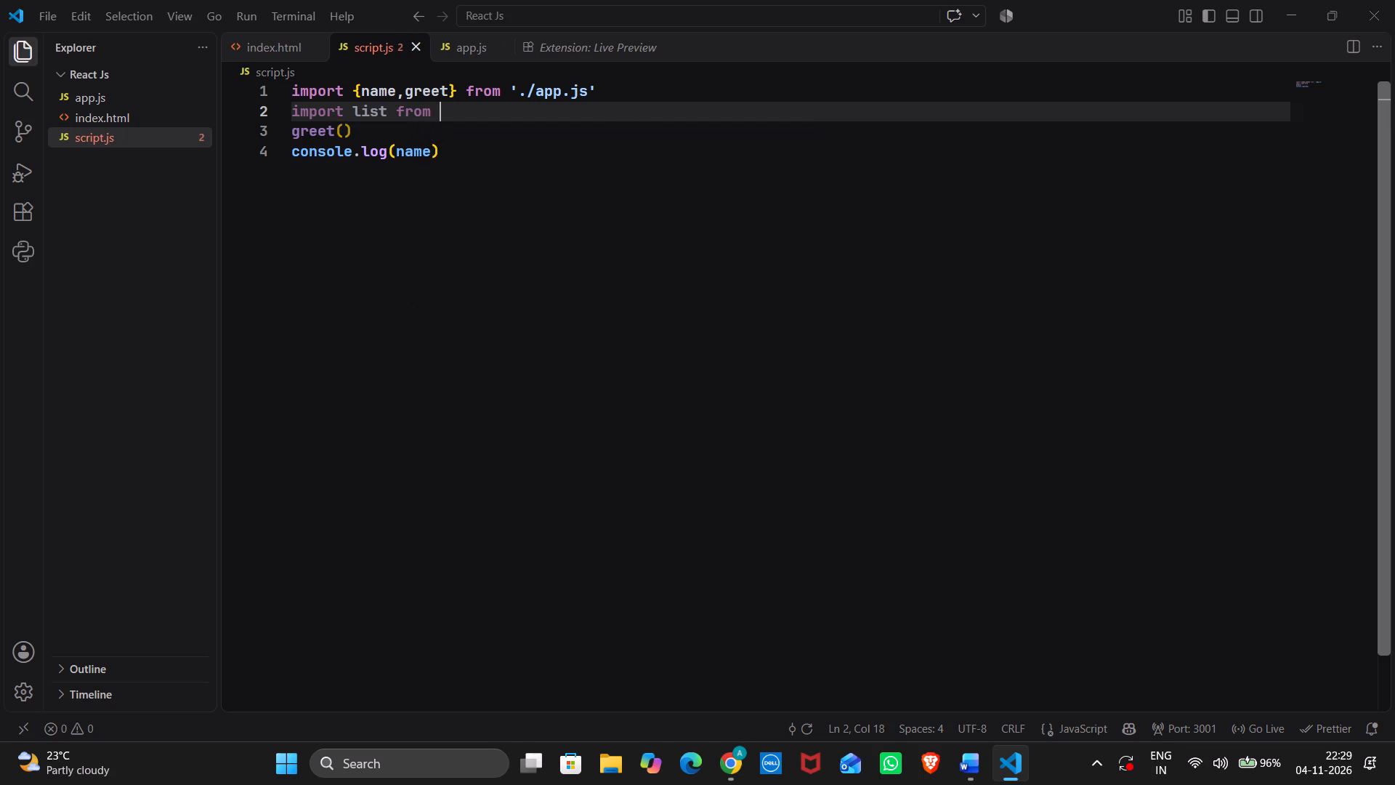
{"action": "key", "text": "apostrophe"}
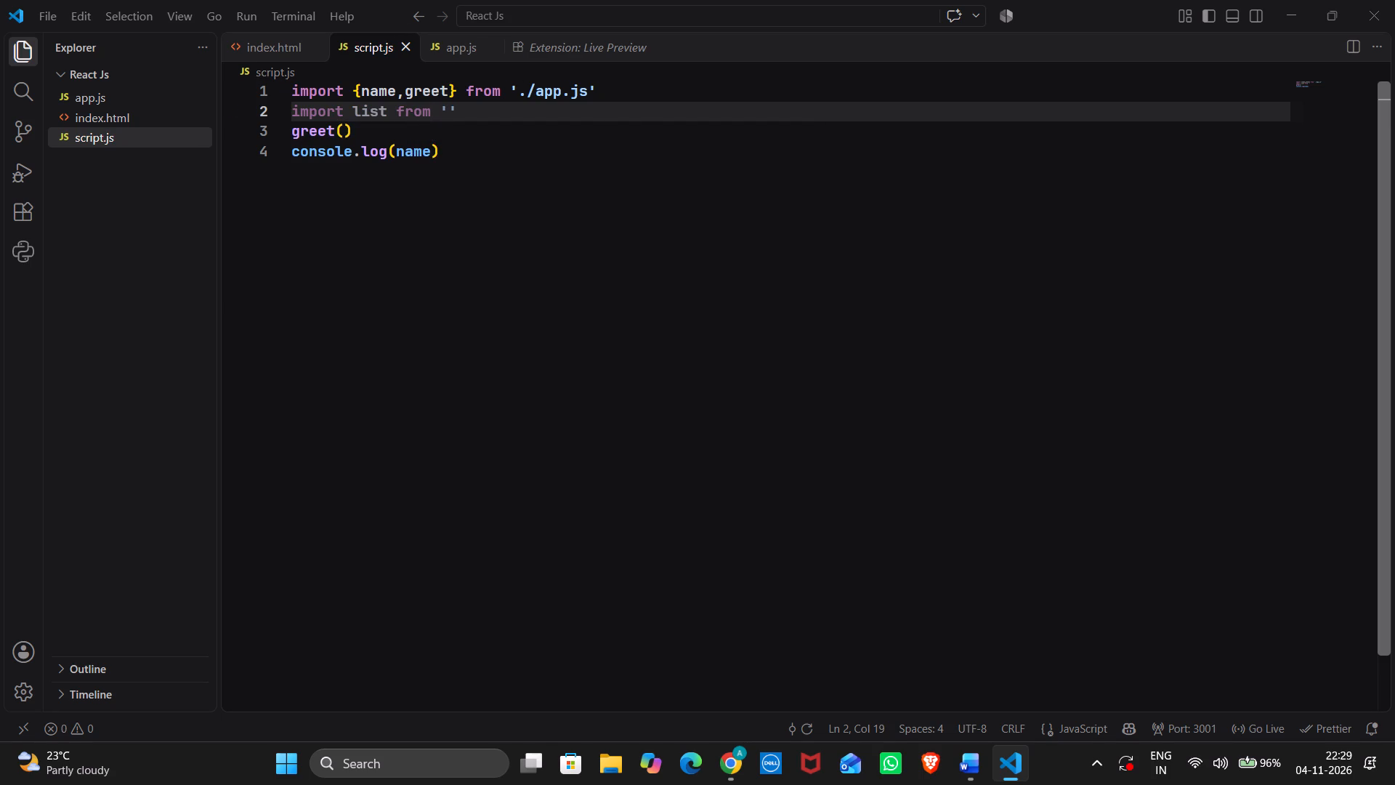
{"action": "type", "text": "./a"}
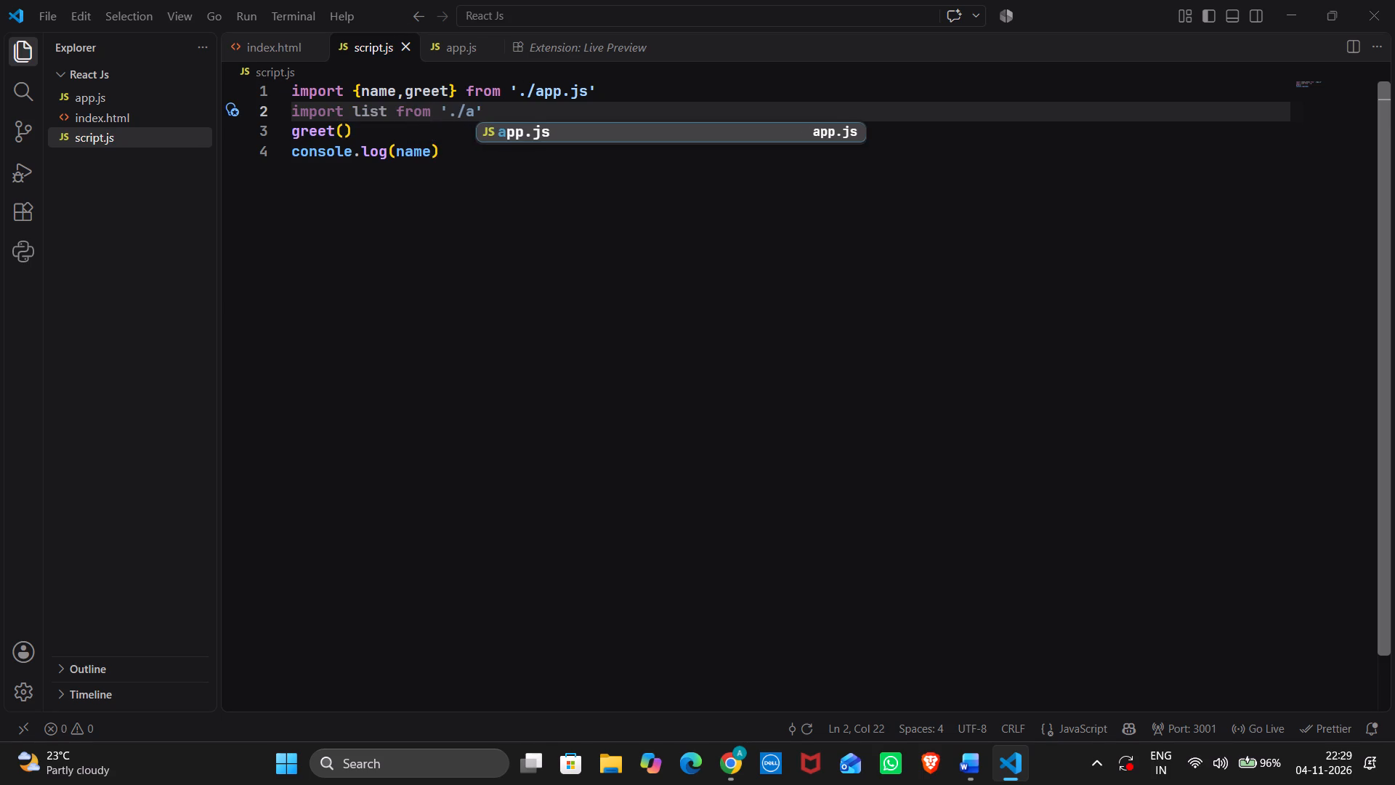
{"action": "key", "text": "Tab"}
Add console.log(list) as a new last line in script.js.
{"action": "key", "text": "Down"}
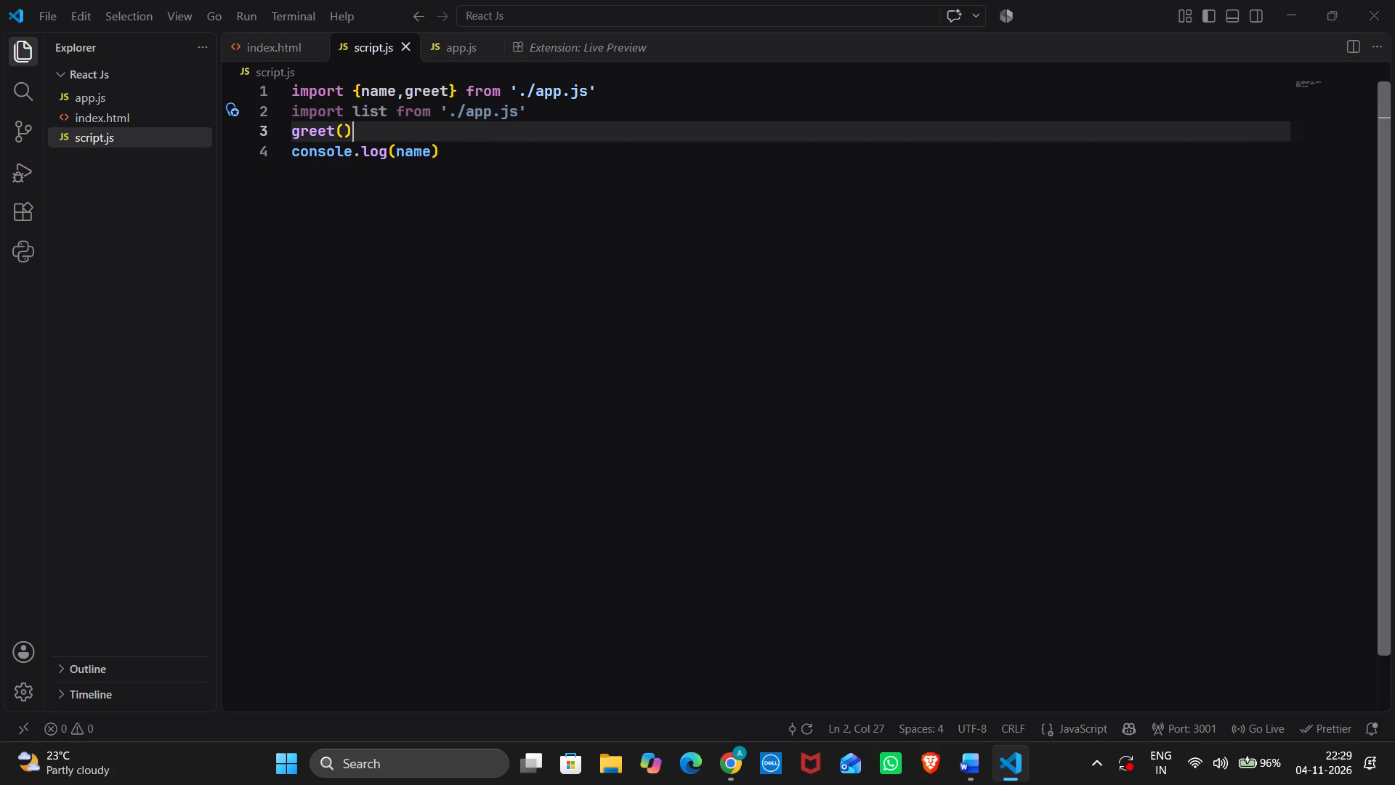
{"action": "key", "text": "Down"}
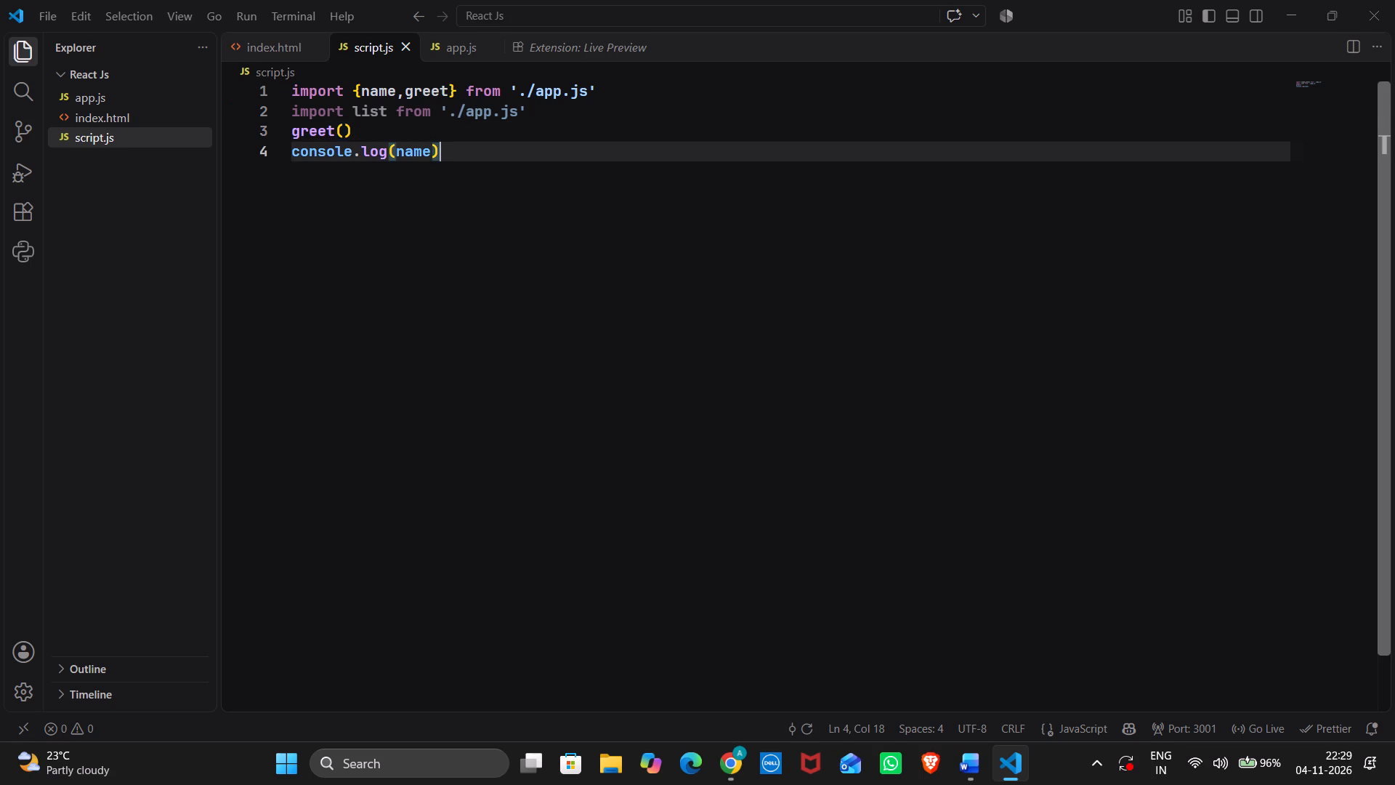
{"action": "key", "text": "Return"}
{"action": "type", "text": "console"}
{"action": "type", "text": ".log"}
{"action": "type", "text": "(list"}
Switch to the live preview page in Chrome and capture a screenshot of its DevTools console output.
{"action": "key", "text": "alt+Tab"}
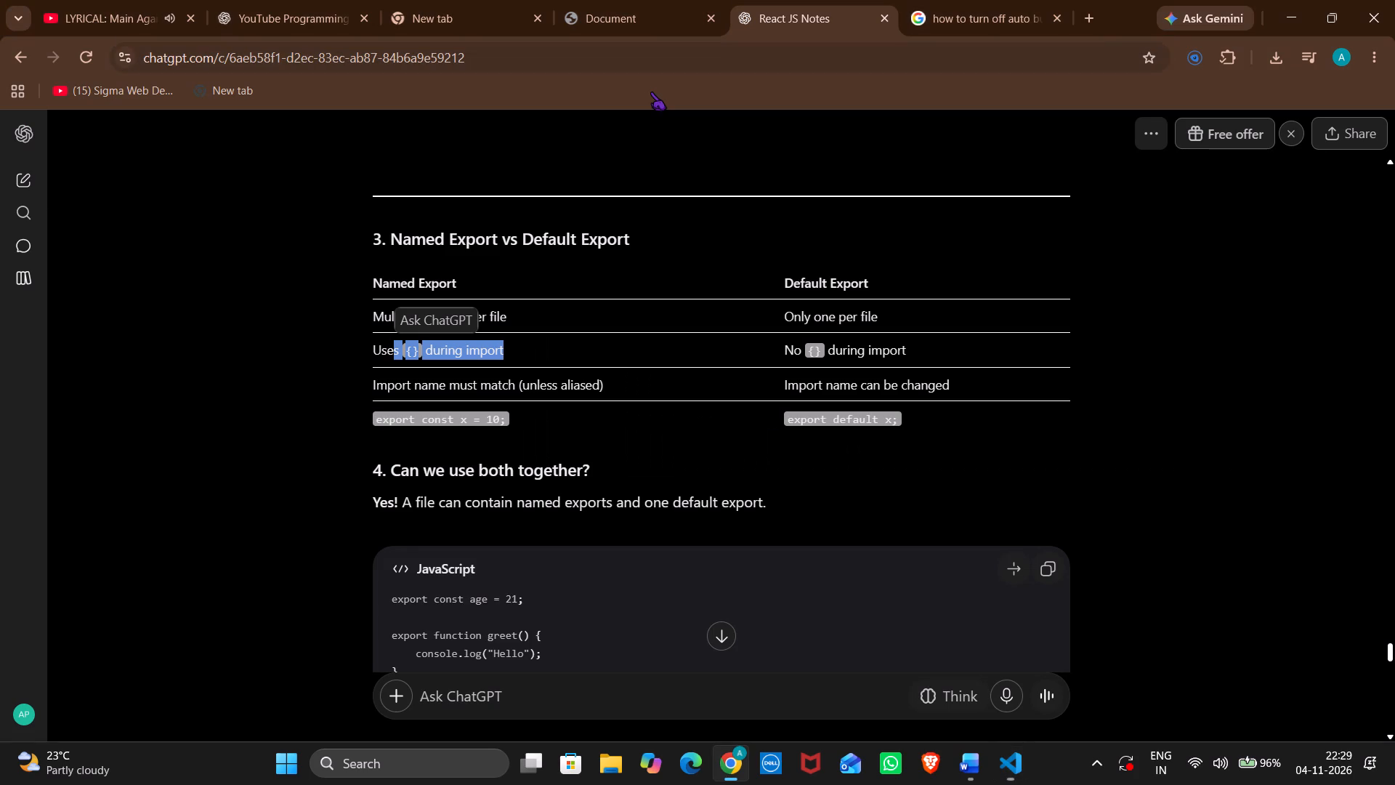
{"action": "left_click", "coordinate": [996, 0]}
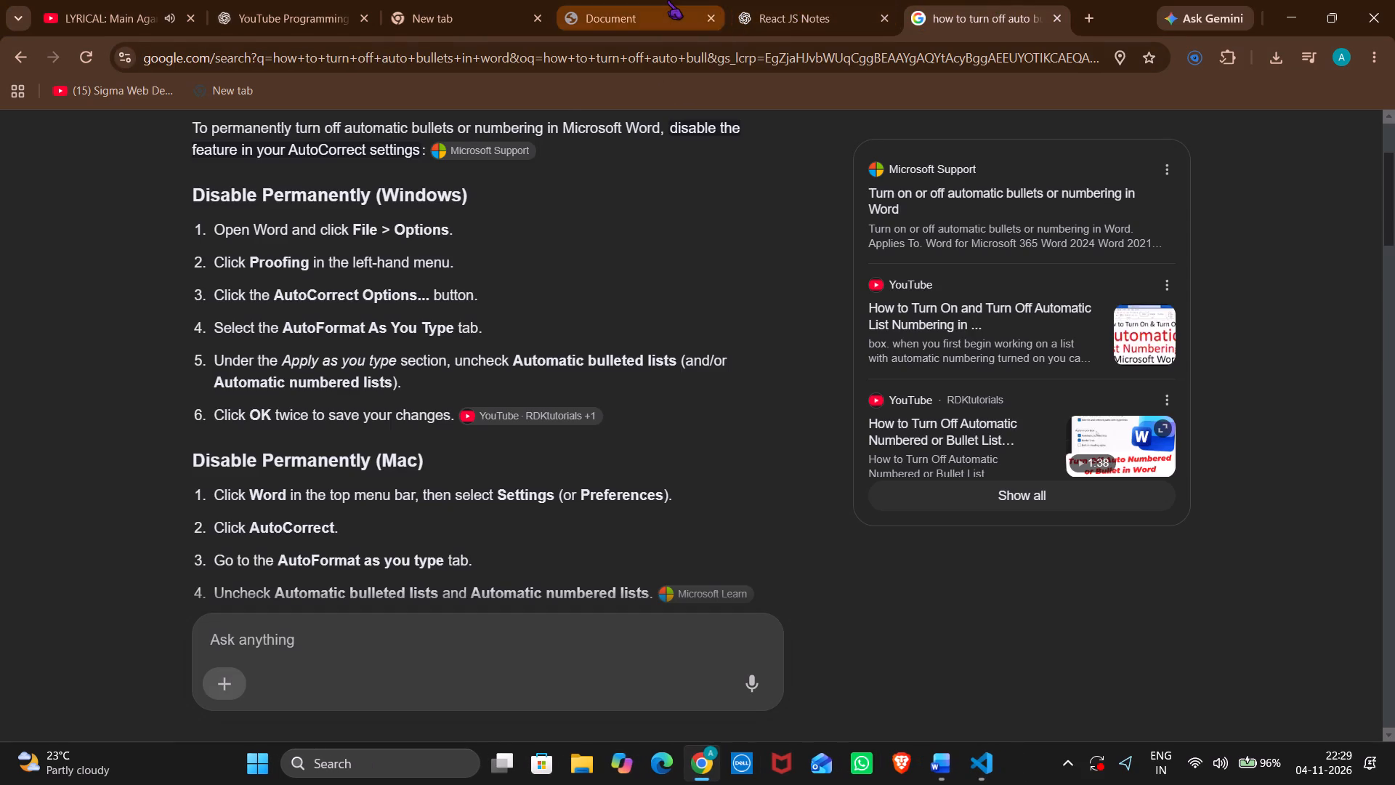
{"action": "left_click", "coordinate": [668, 0]}
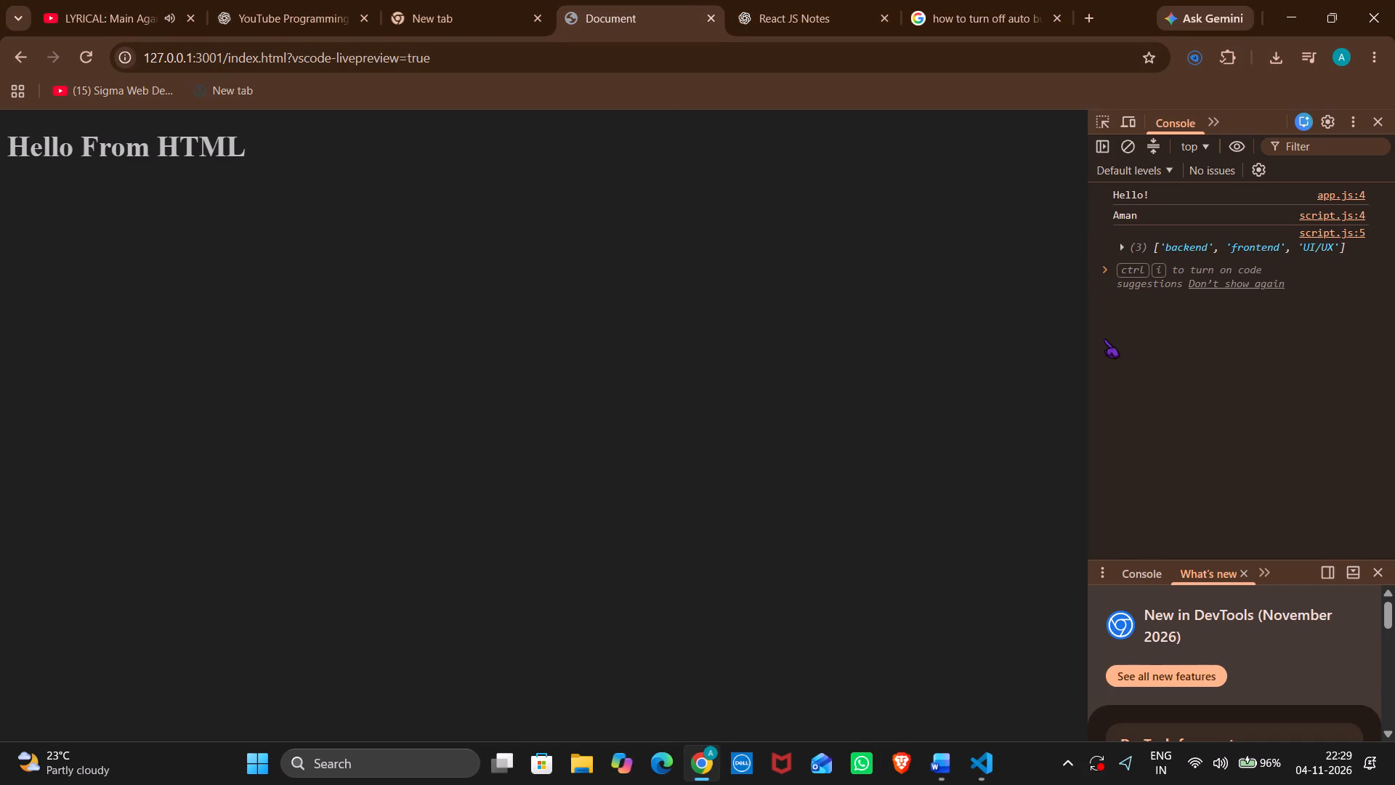
{"action": "key", "text": "shift+super+s"}
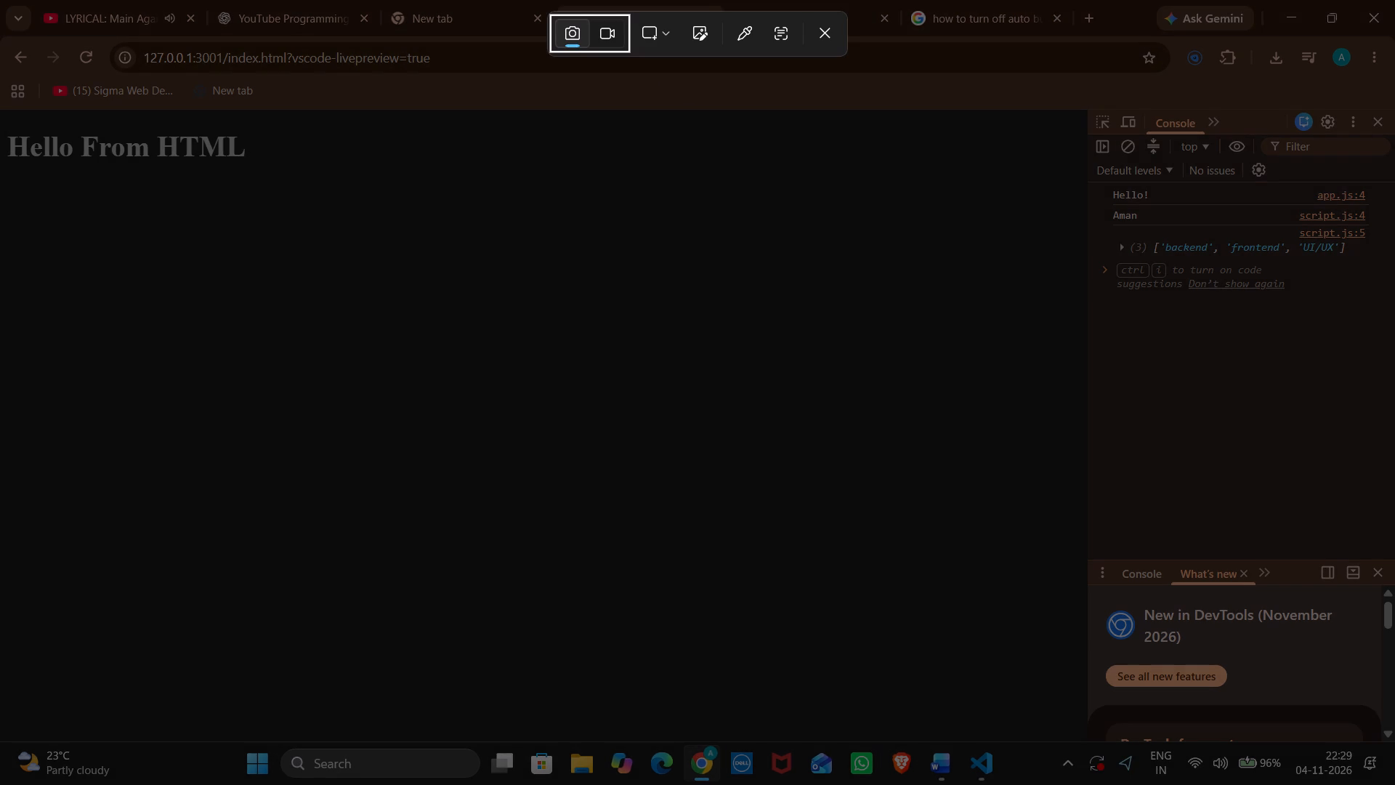
{"action": "left_click_drag", "start_coordinate": [1085, 108], "coordinate": [1271, 243]}
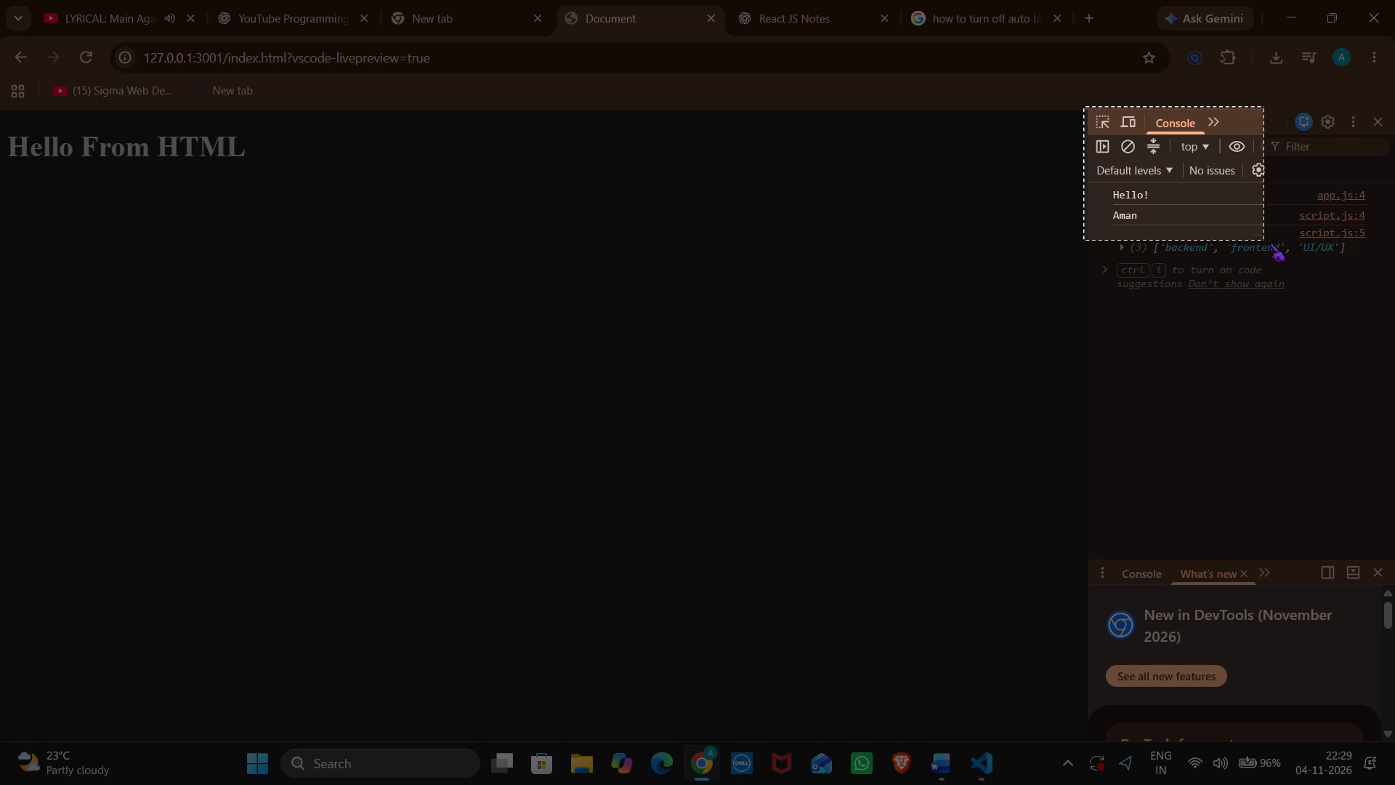
{"action": "left_click_drag", "start_coordinate": [1271, 243], "coordinate": [1389, 259]}
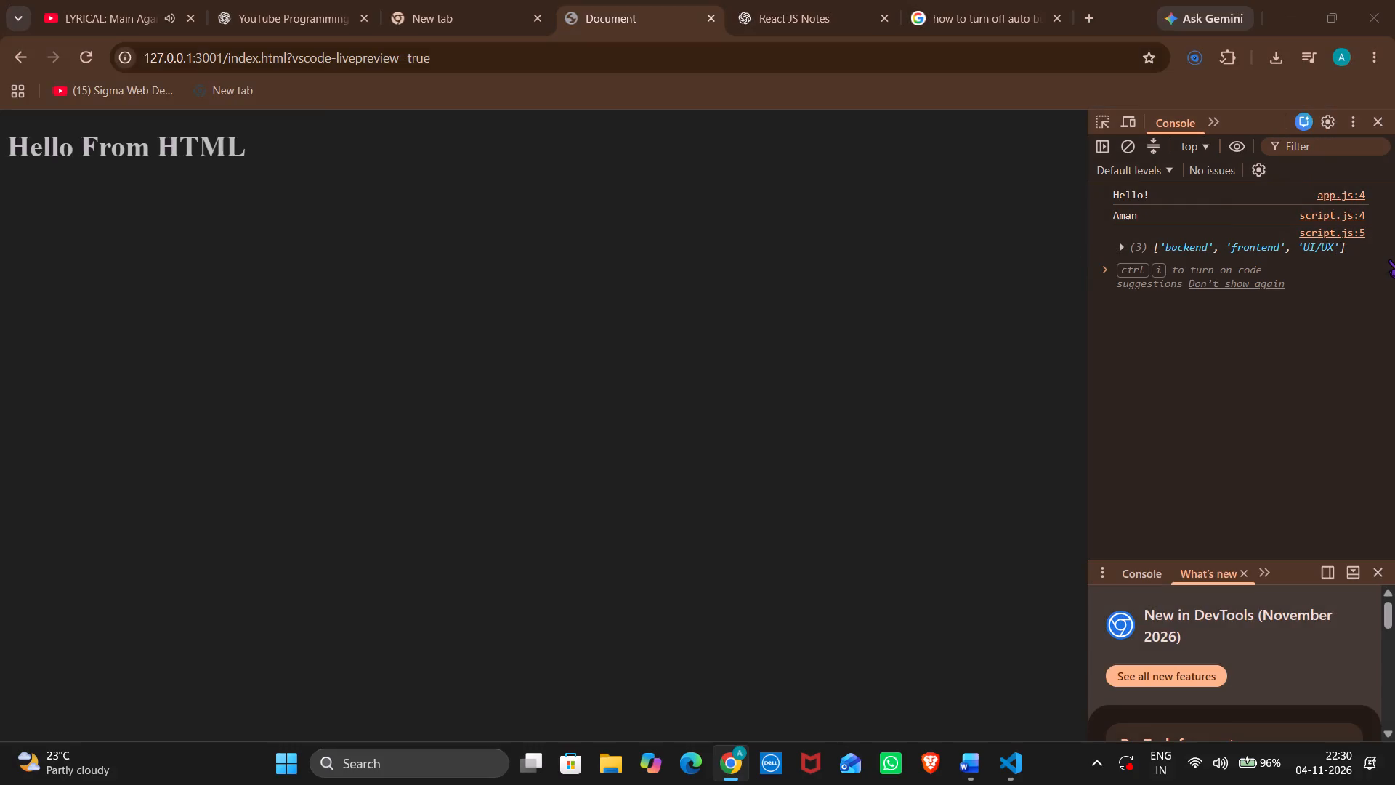
Switch to the Word notes and paste the console screenshot on a new line below the Note about using both together.
{"action": "key", "text": "alt+Tab"}
{"action": "key", "text": "alt+Tab"}
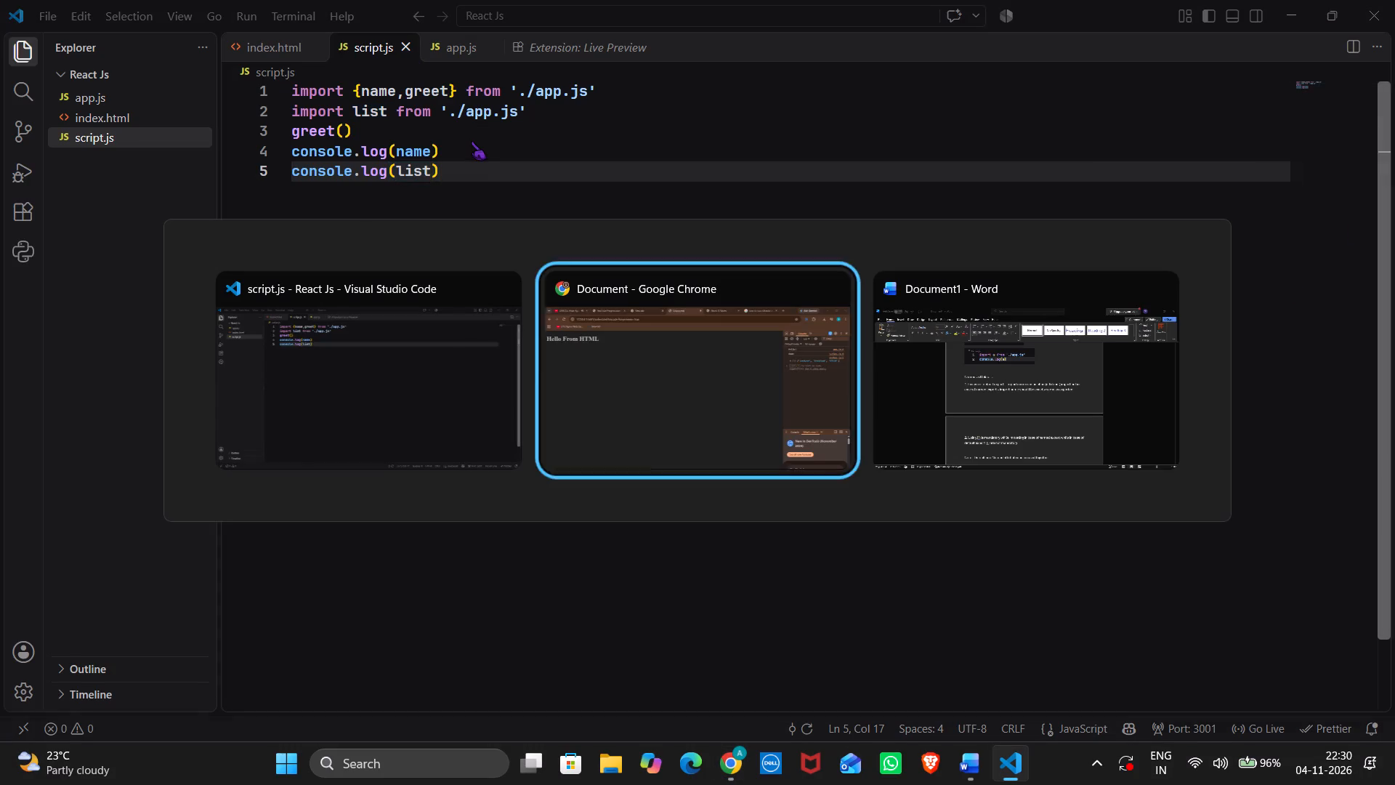
{"action": "key", "text": "alt+Tab"}
{"action": "scroll", "coordinate": [652, 409], "scroll_direction": "down", "scroll_amount": 5}
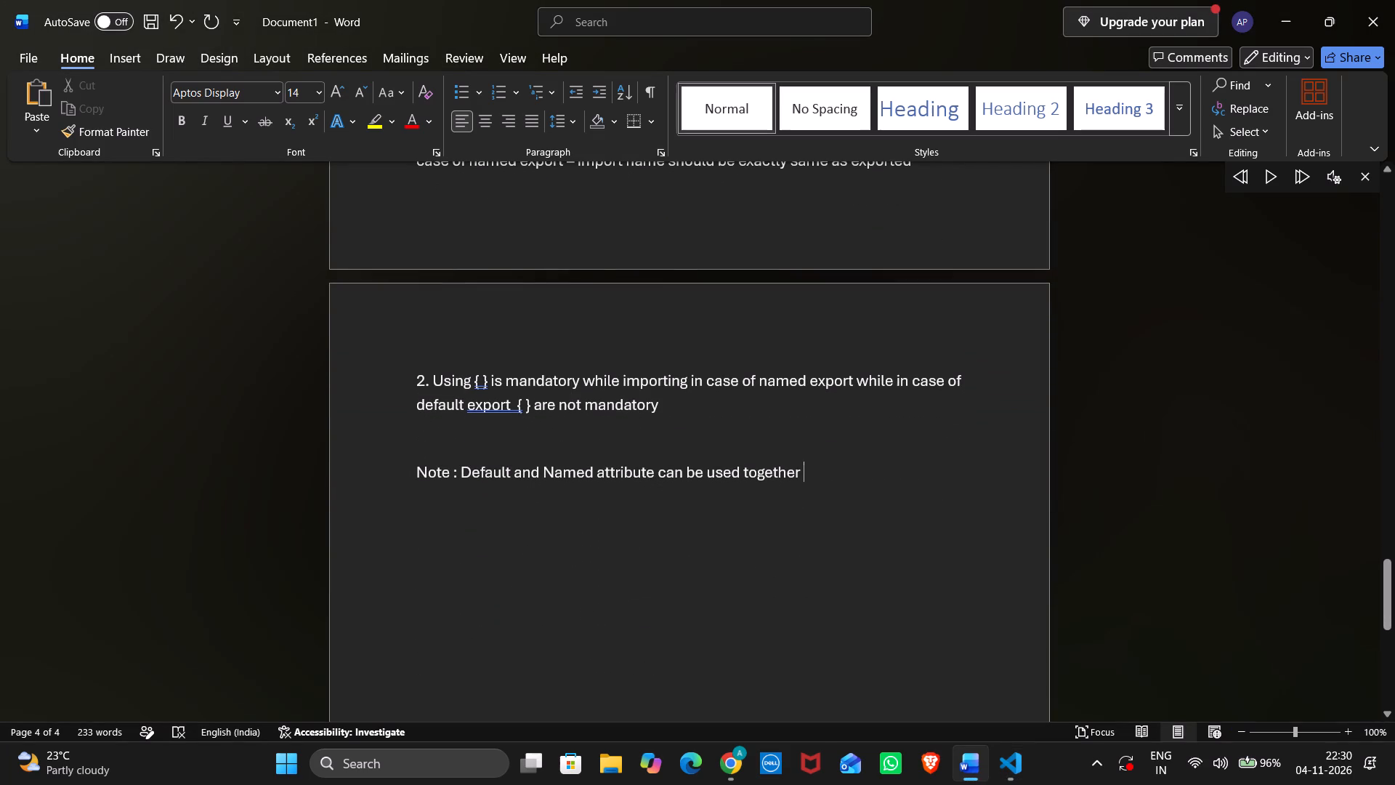
{"action": "key", "text": "Return"}
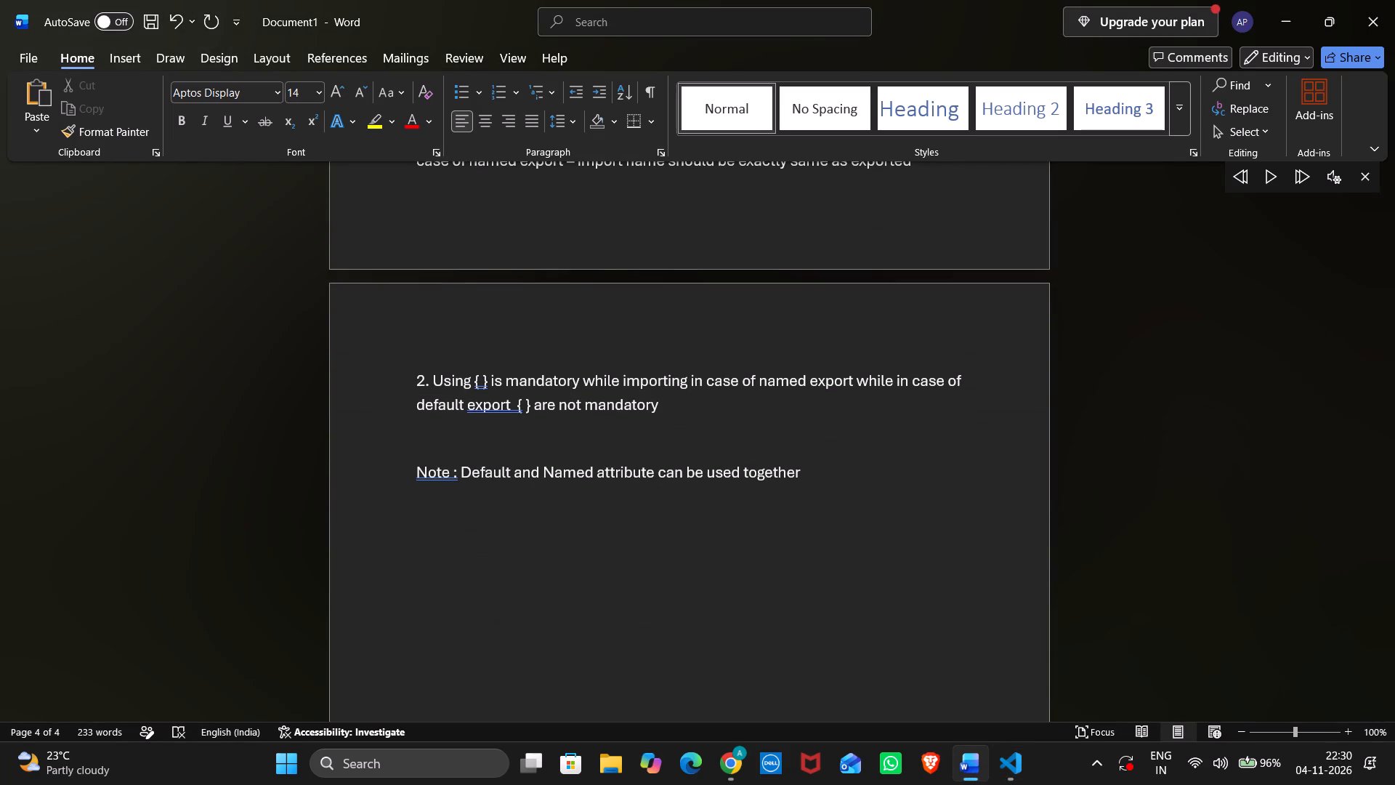
{"action": "key", "text": "ctrl+v"}
Capture a screenshot of the script.js code in VS Code and paste it in the Word notes between the Note line and the console screenshot.
{"action": "key", "text": "alt+Tab"}
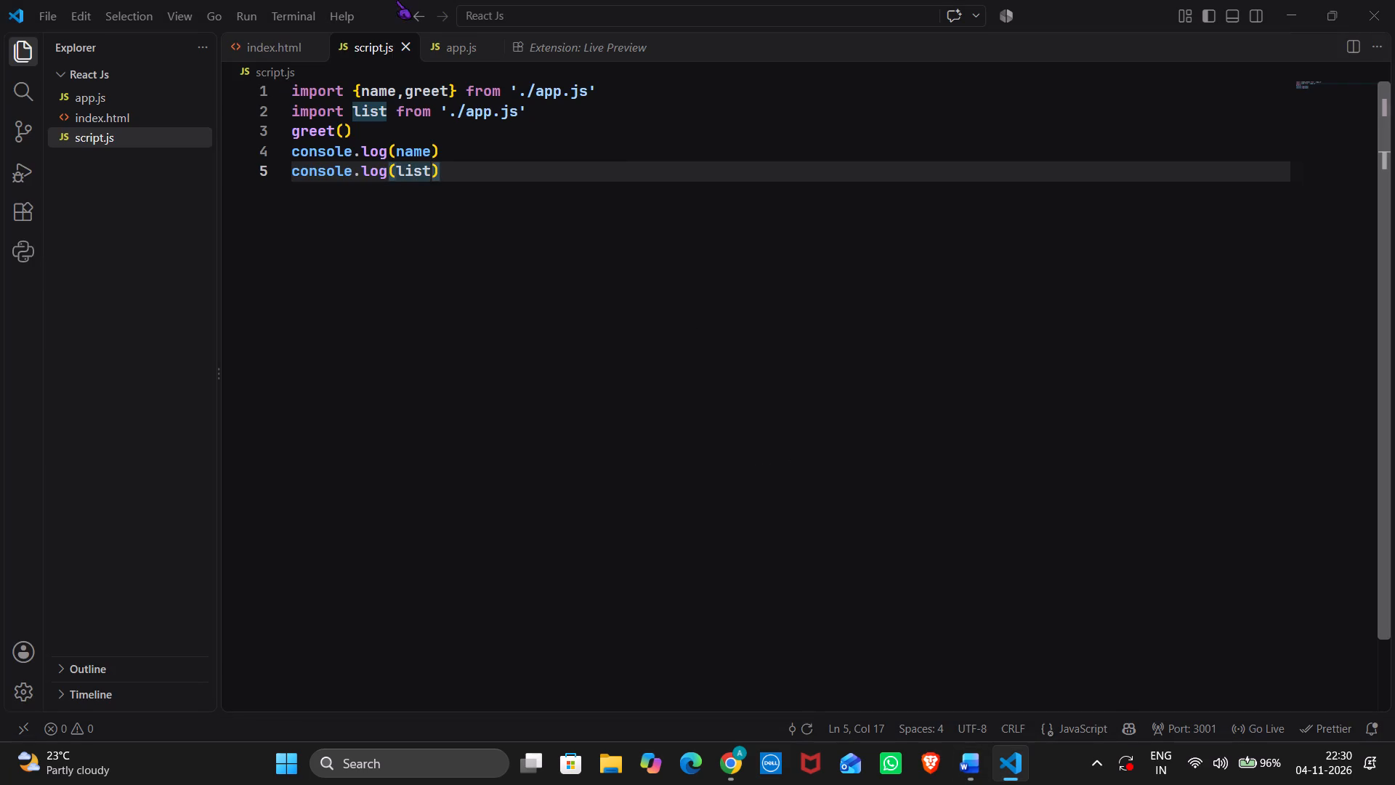
{"action": "key", "text": "shift+super+s"}
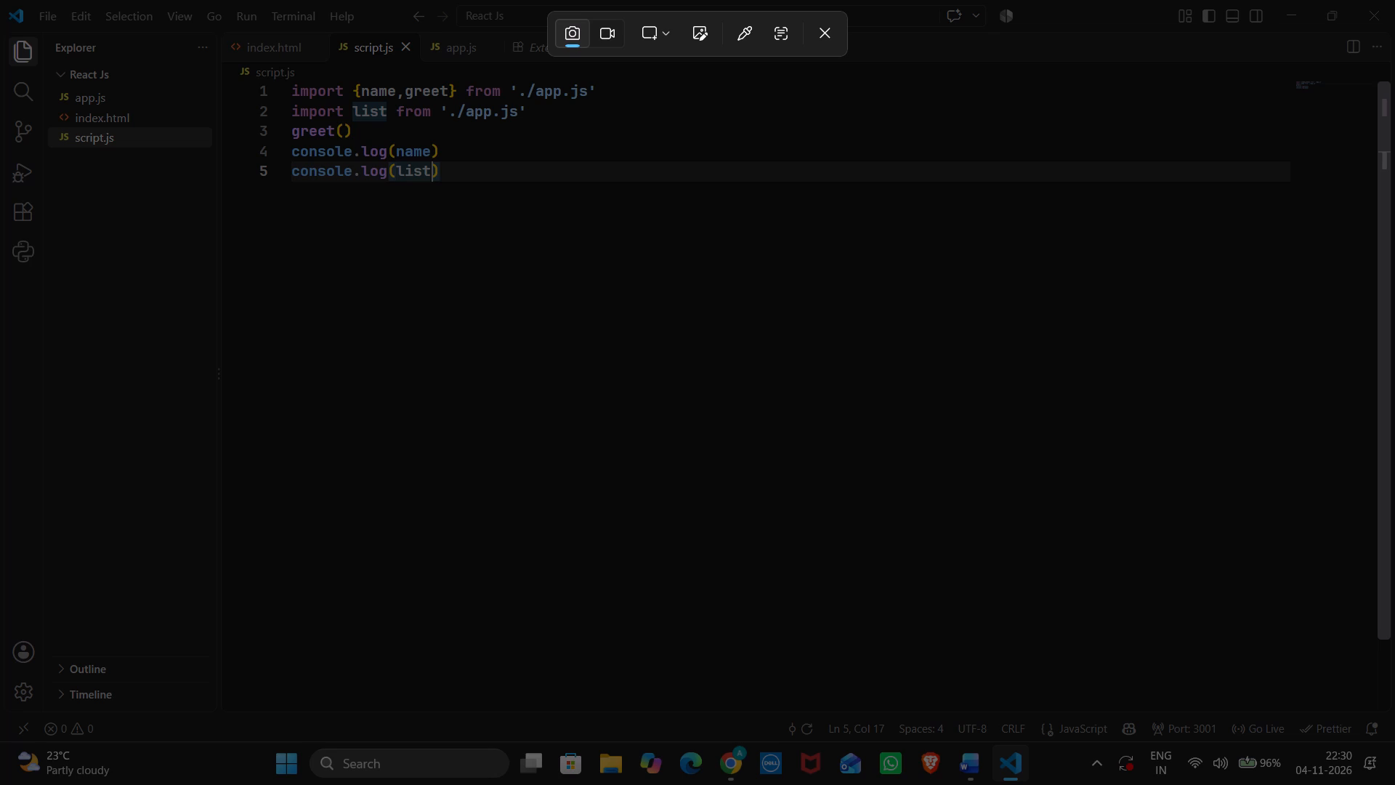
{"action": "left_click_drag", "start_coordinate": [272, 78], "coordinate": [611, 192]}
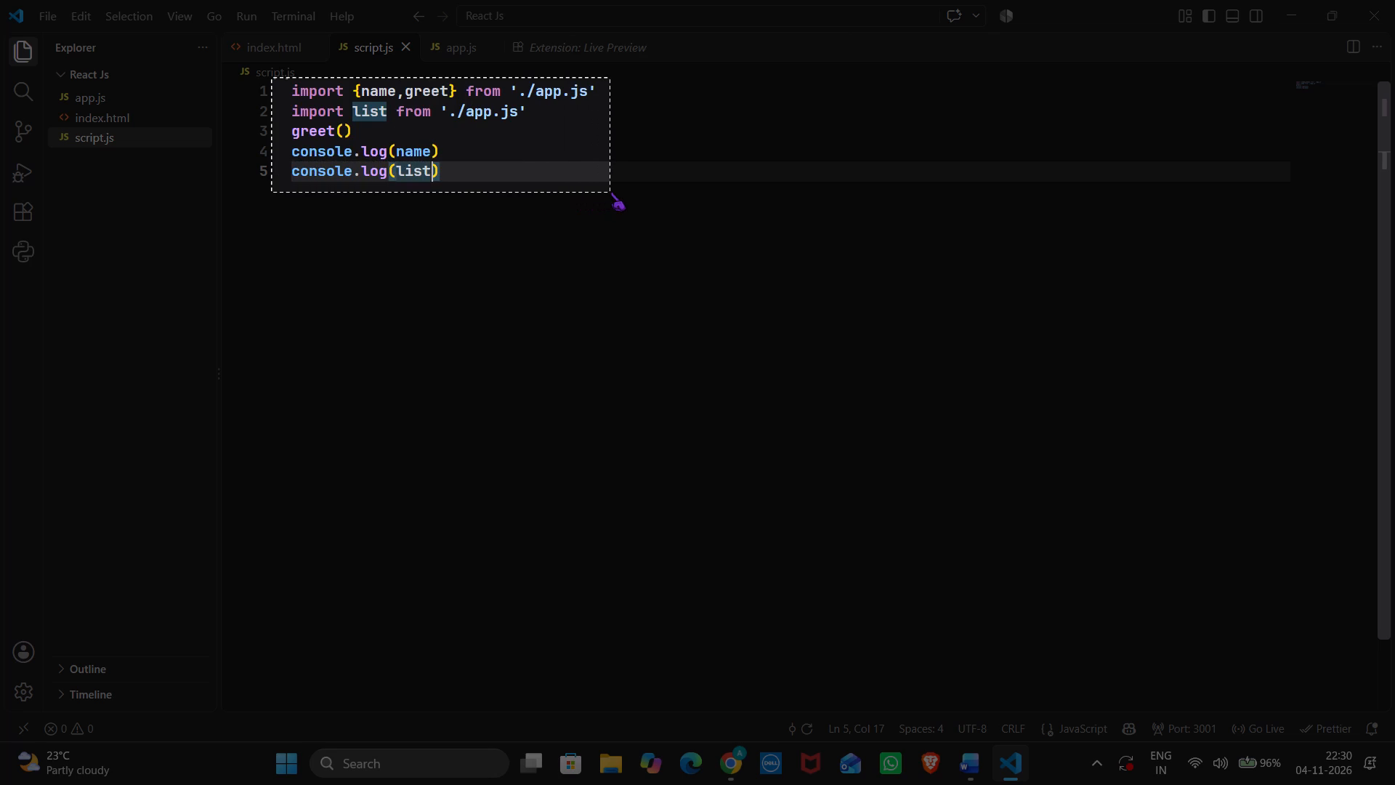
{"action": "left_click_drag", "start_coordinate": [611, 192], "coordinate": [615, 191]}
{"action": "key", "text": "alt+Tab"}
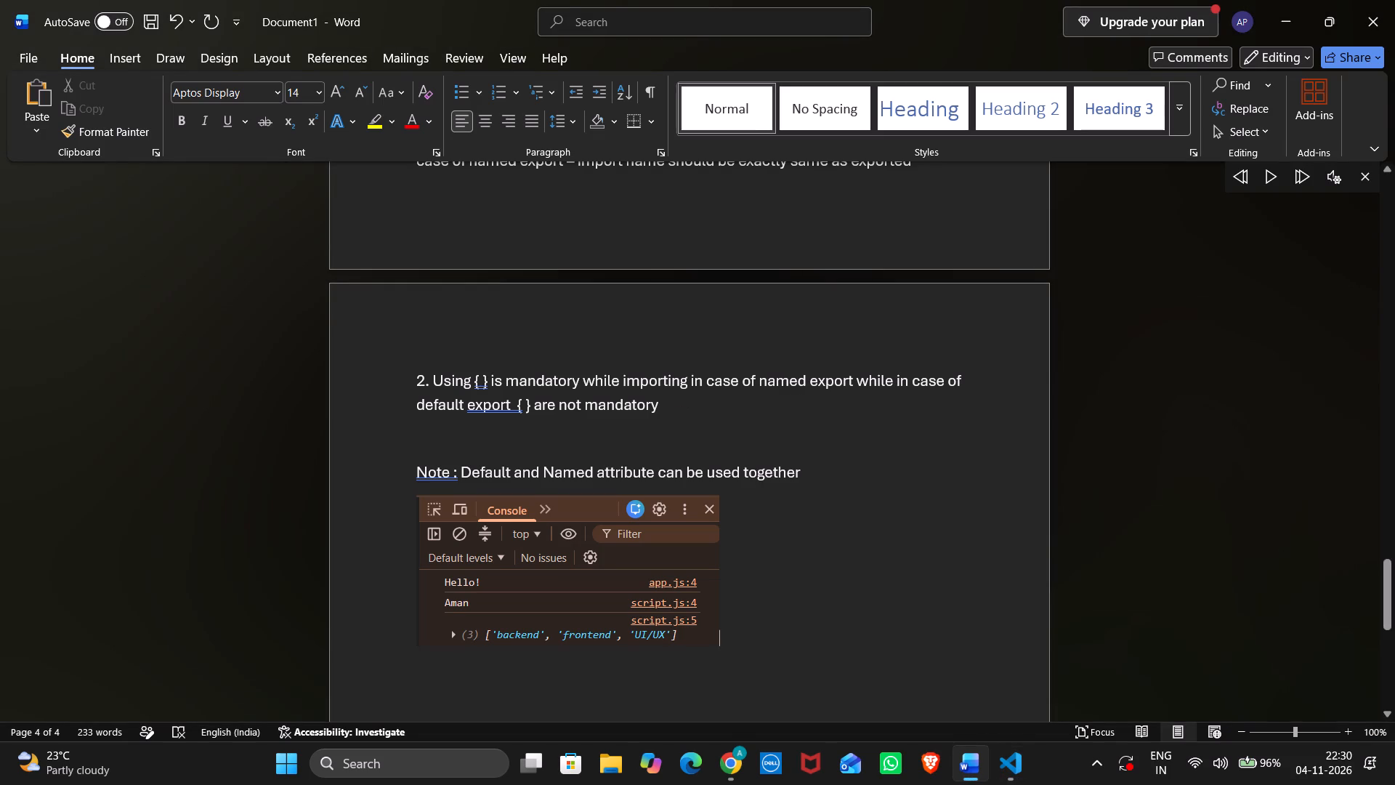
{"action": "left_click", "coordinate": [918, 463]}
{"action": "key", "text": "Return"}
{"action": "key", "text": "ctrl+v"}
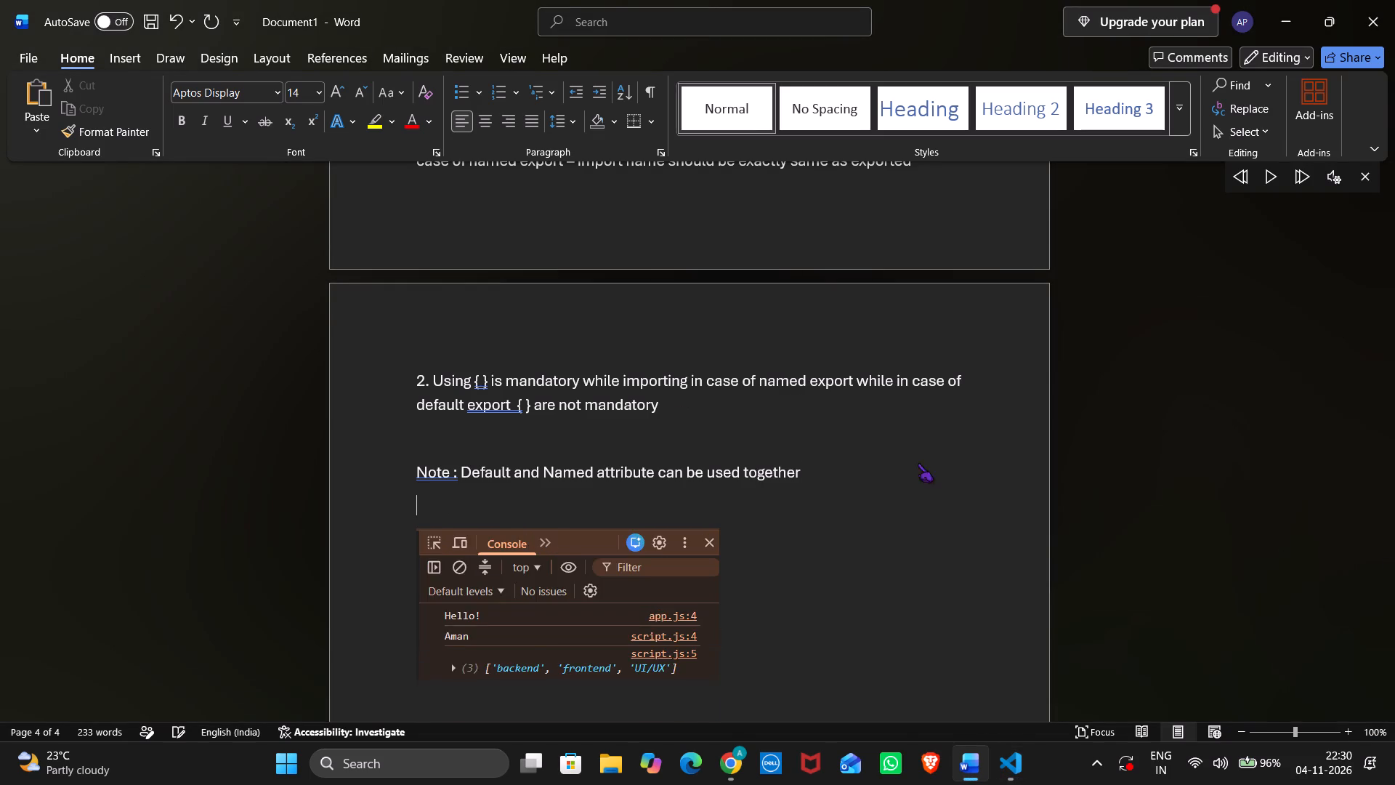
Switch to app.js in VS Code and add a wide gap of spaces after the export const name line.
{"action": "key", "text": "alt+Tab"}
{"action": "left_click", "coordinate": [458, 49]}
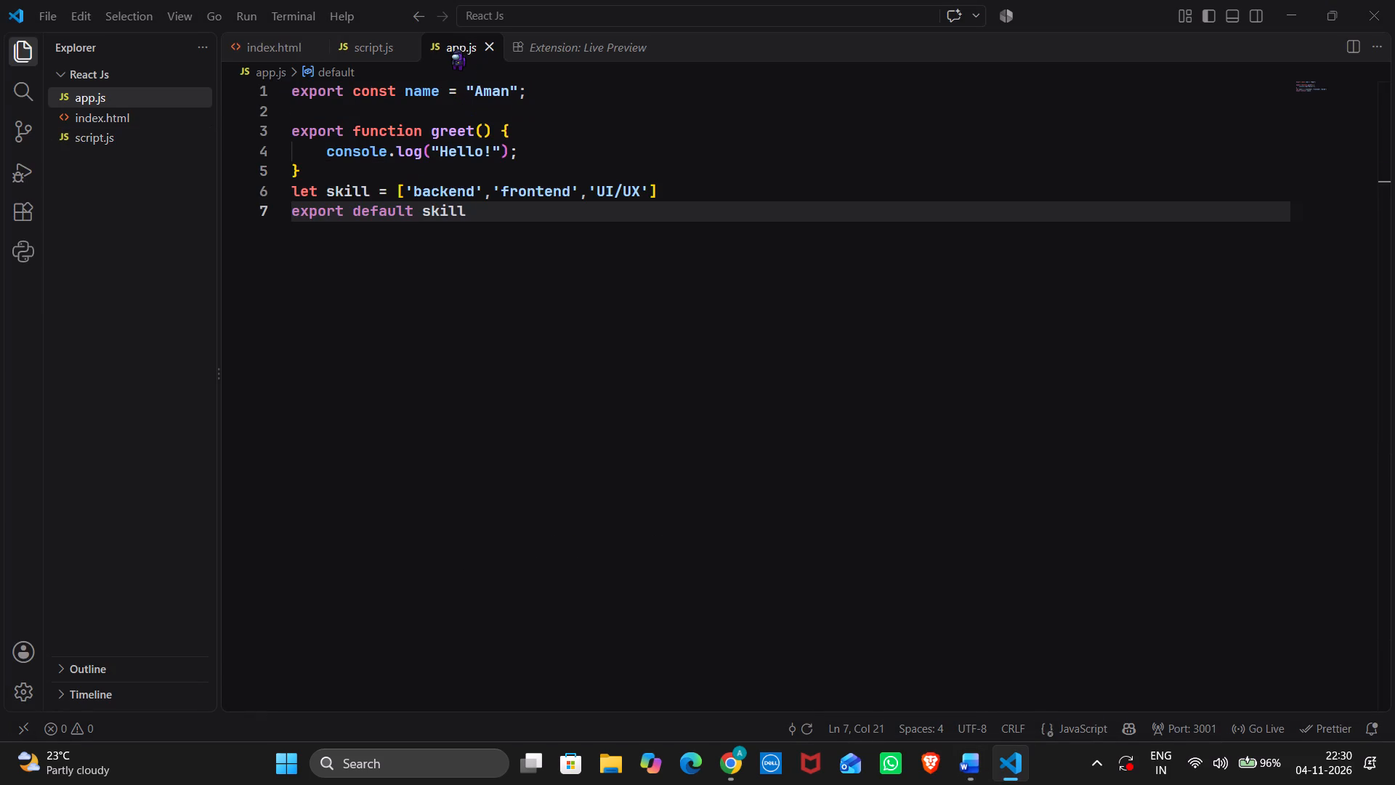
{"action": "key", "text": "shift+super+s"}
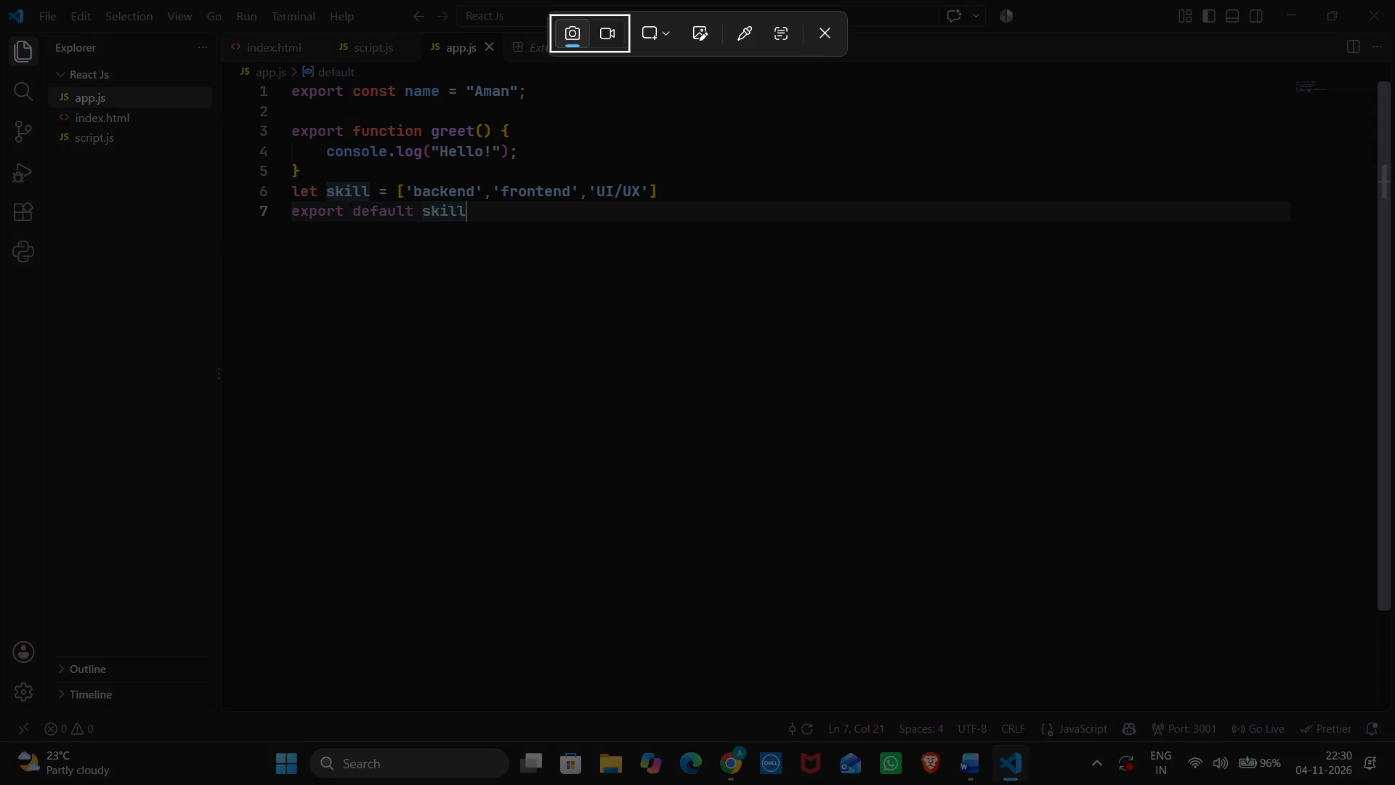
{"action": "left_click", "coordinate": [828, 25]}
{"action": "left_click", "coordinate": [791, 83]}
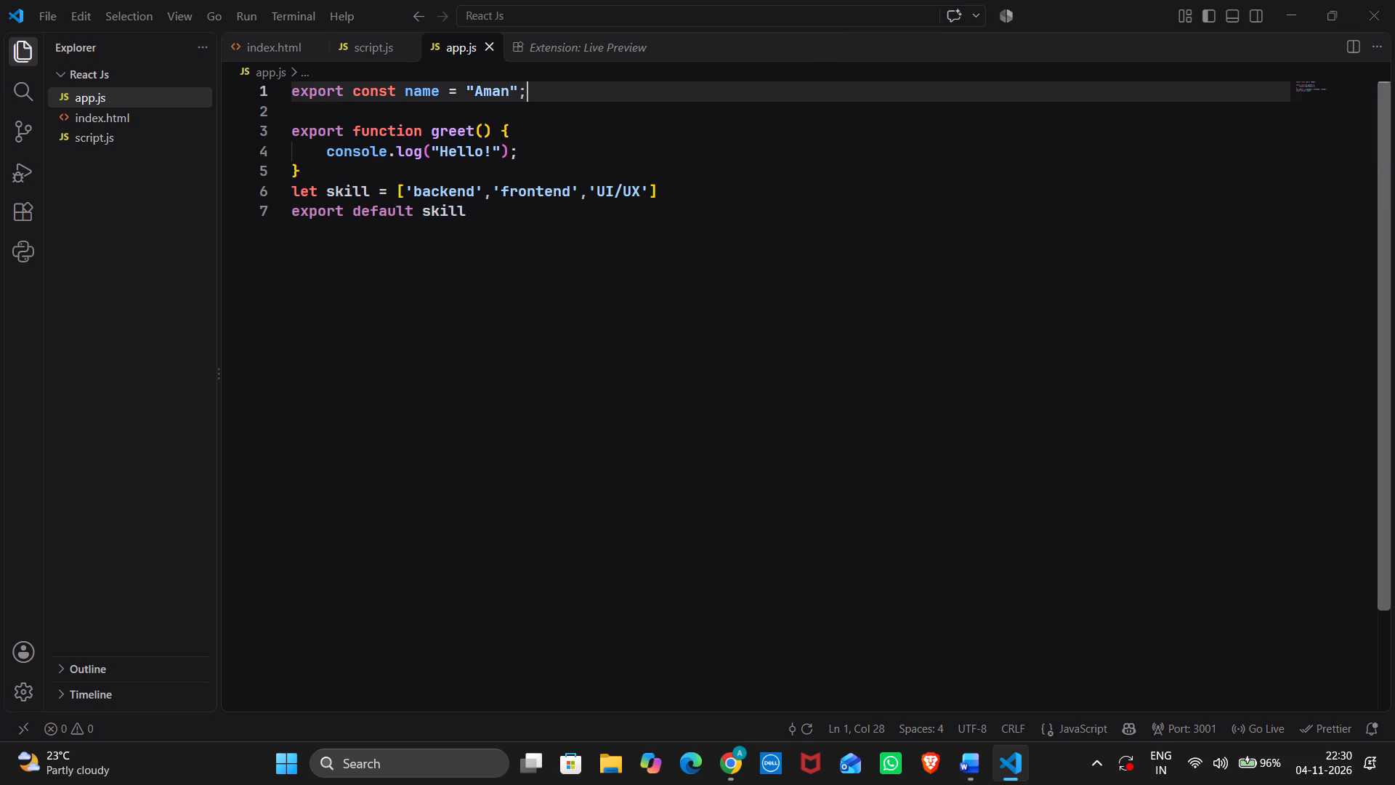
{"action": "key", "text": "space"}
{"action": "key", "text": "space"}
{"action": "key", "text": "space"}
{"action": "key", "text": "space"}
{"action": "key", "text": "space"}
{"action": "key", "text": "space"}
{"action": "key", "text": "space"}
{"action": "key", "text": "space"}
{"action": "key", "text": "space"}
{"action": "key", "text": "space"}
{"action": "key", "text": "space"}
{"action": "key", "text": "space"}
{"action": "key", "text": "space"}
{"action": "key", "text": "space"}
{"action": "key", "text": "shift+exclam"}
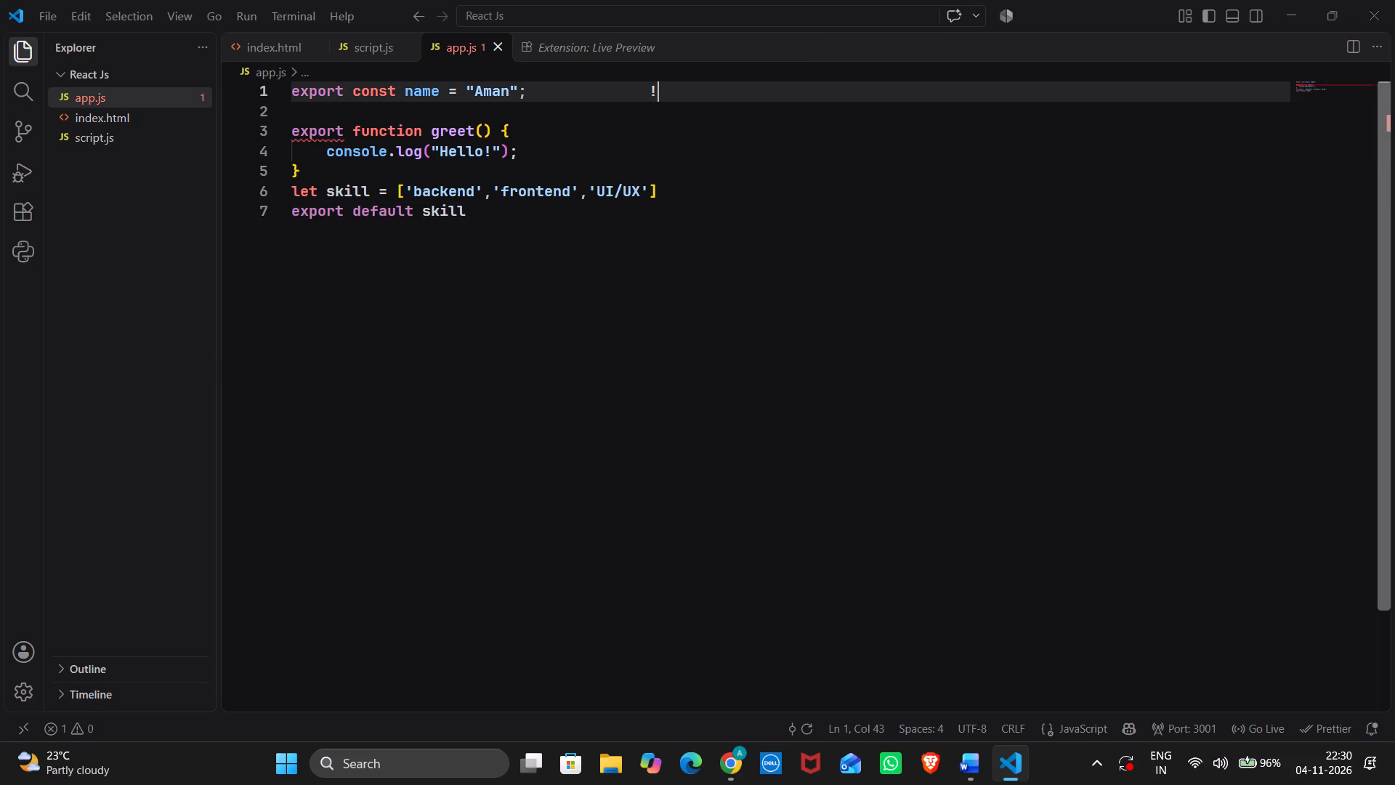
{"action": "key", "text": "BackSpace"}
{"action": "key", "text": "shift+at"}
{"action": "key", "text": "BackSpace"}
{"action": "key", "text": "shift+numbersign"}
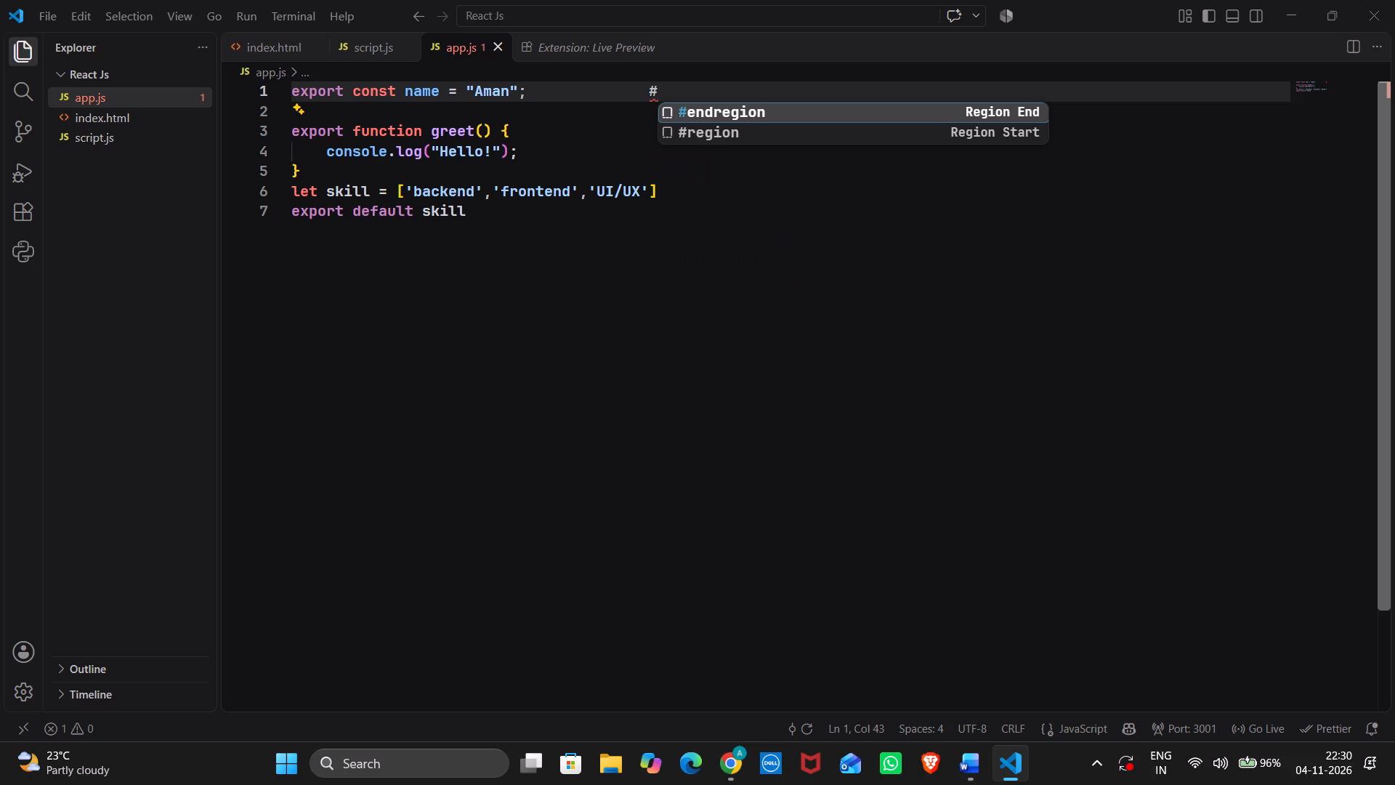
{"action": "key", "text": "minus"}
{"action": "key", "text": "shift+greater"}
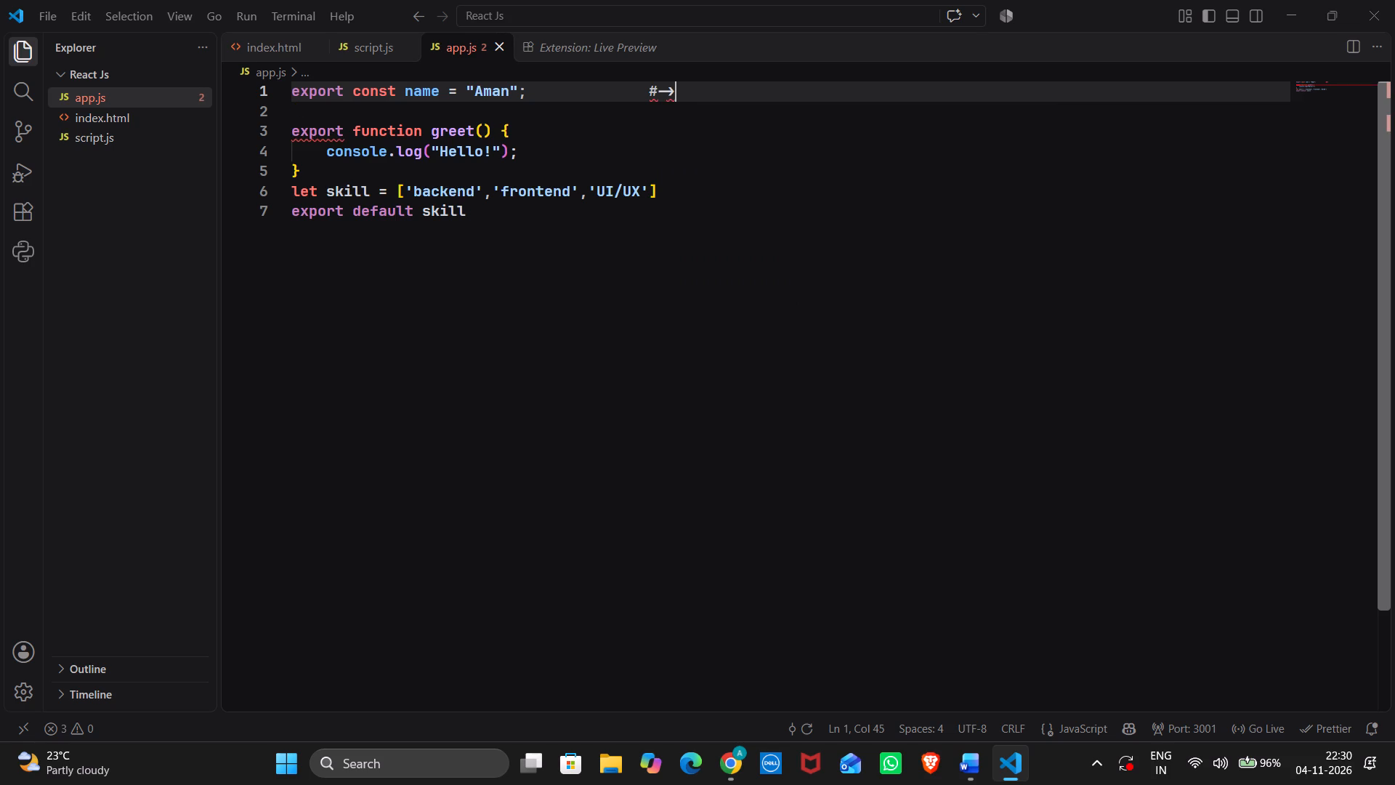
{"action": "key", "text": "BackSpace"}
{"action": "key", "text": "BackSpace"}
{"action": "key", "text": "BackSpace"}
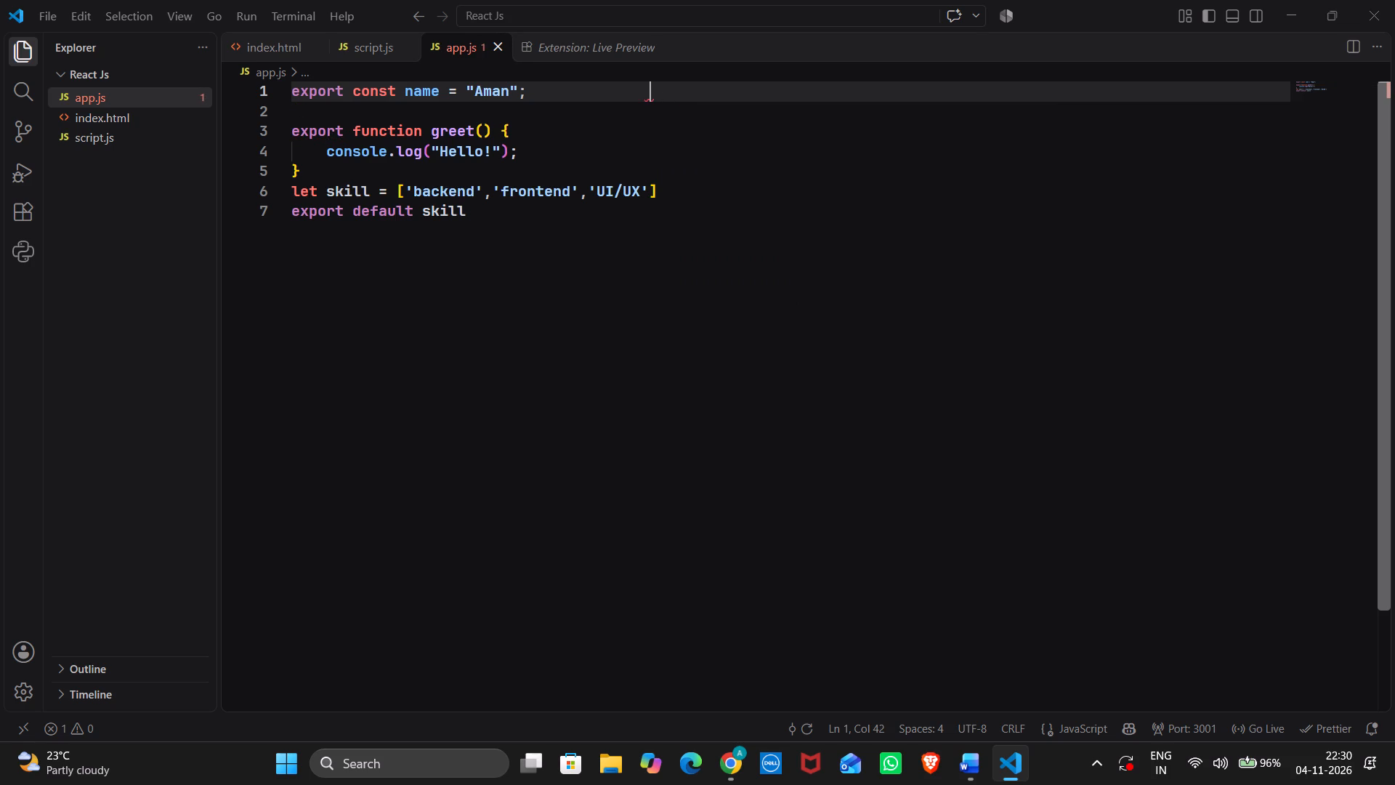
Write the label Named export in the gap after the export const name line.
{"action": "type", "text": "Named"}
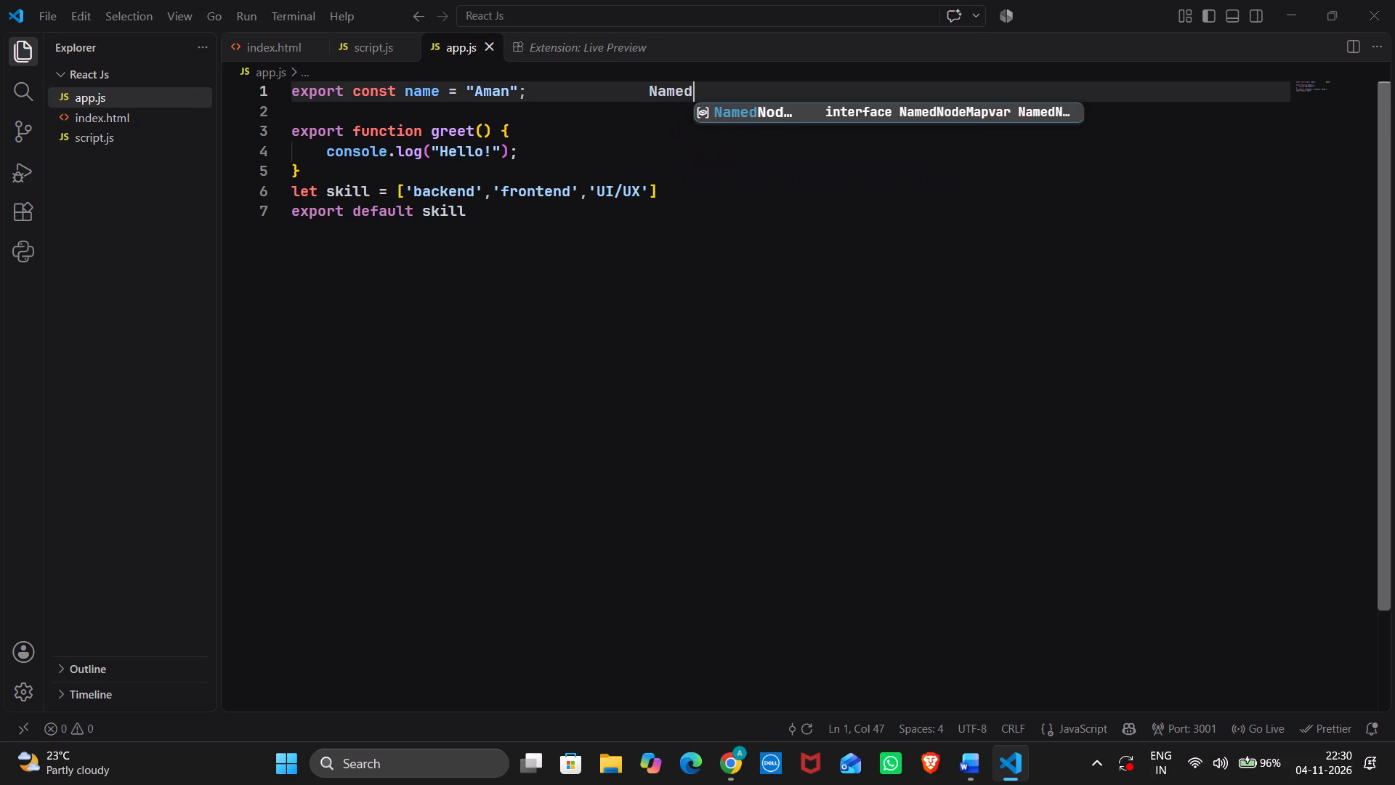
{"action": "key", "text": "space"}
{"action": "type", "text": "export"}
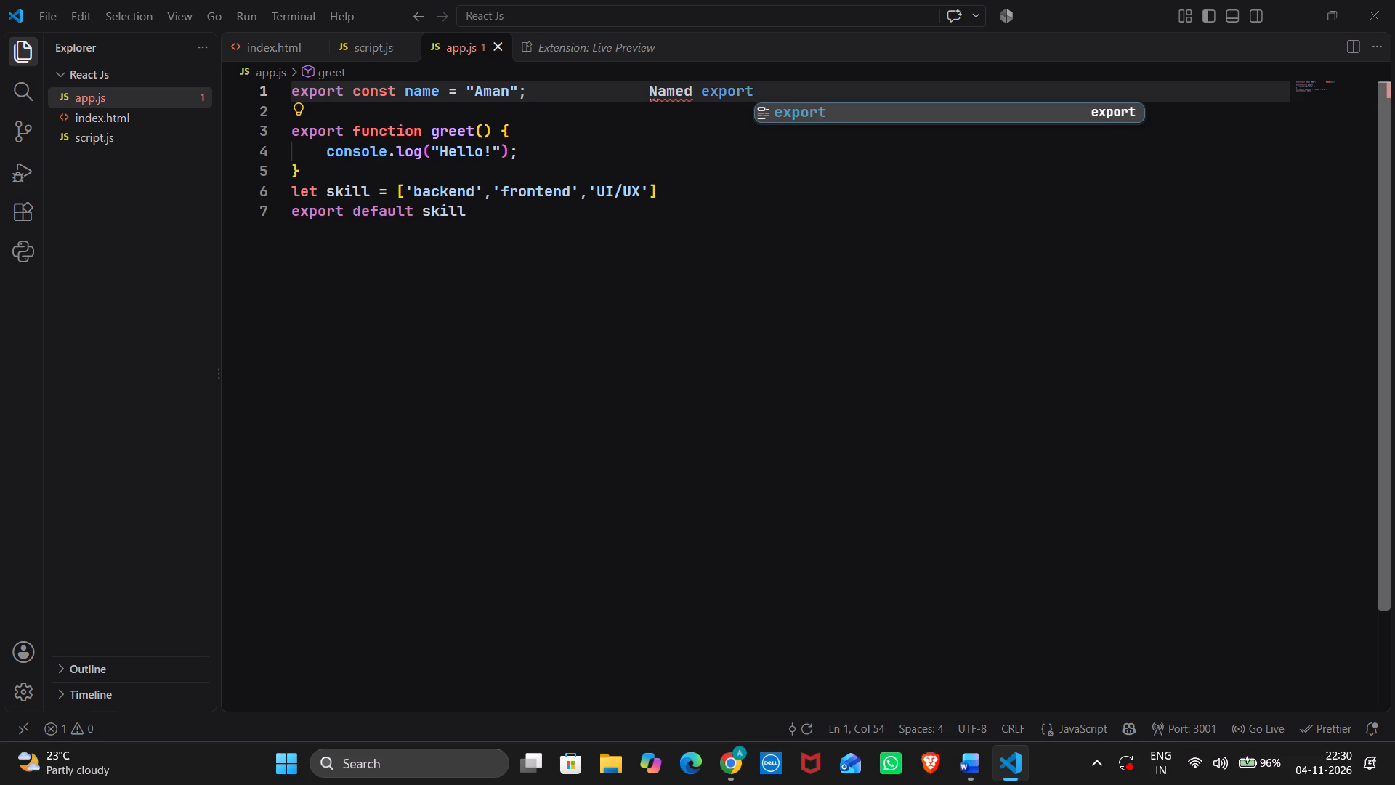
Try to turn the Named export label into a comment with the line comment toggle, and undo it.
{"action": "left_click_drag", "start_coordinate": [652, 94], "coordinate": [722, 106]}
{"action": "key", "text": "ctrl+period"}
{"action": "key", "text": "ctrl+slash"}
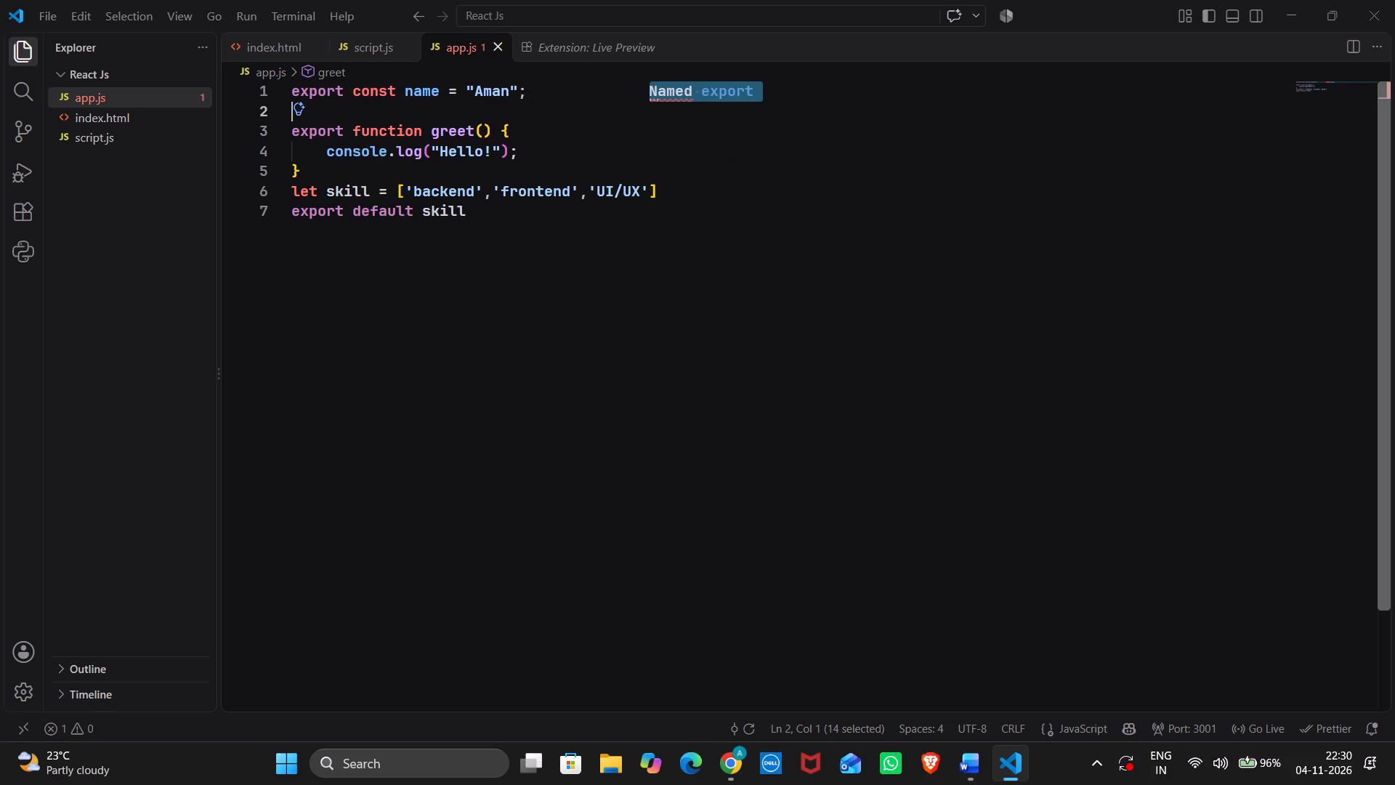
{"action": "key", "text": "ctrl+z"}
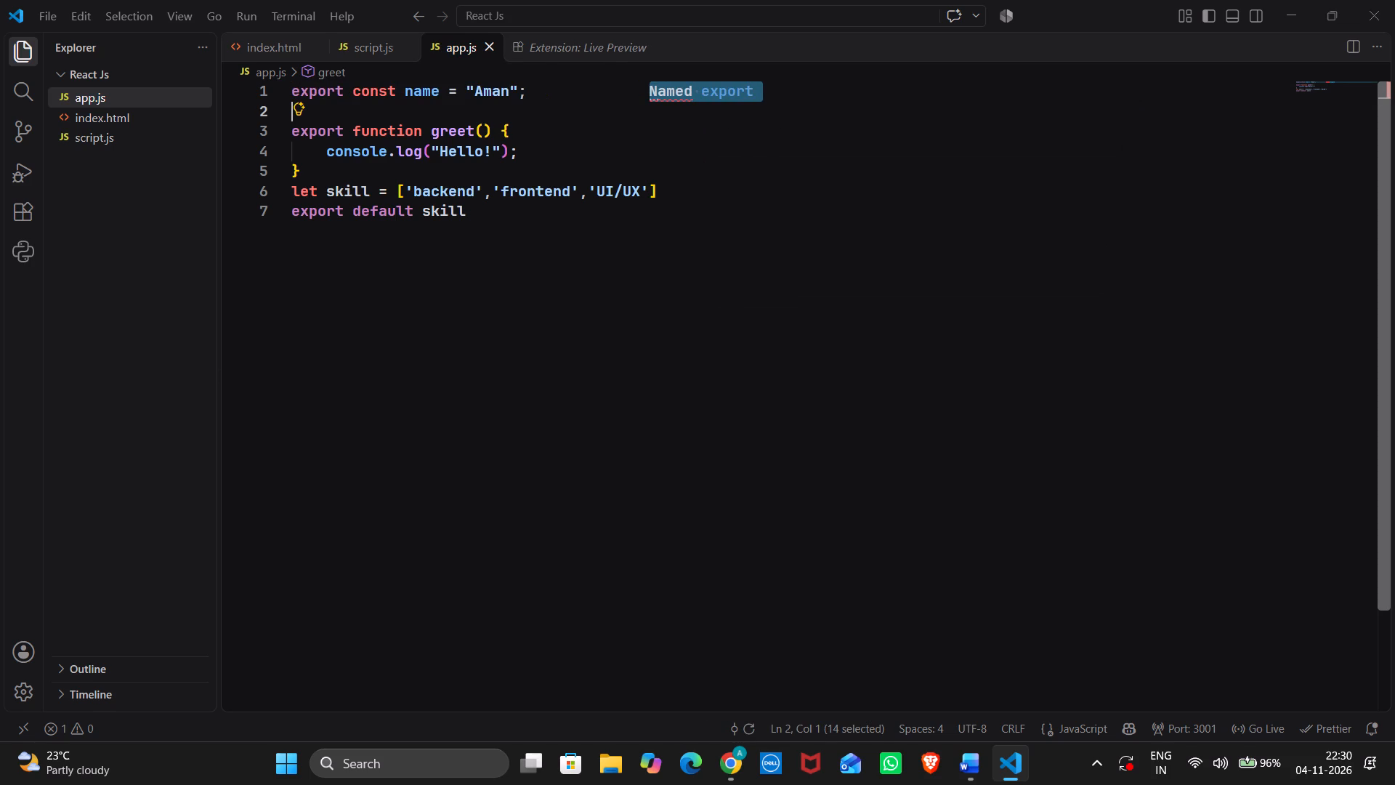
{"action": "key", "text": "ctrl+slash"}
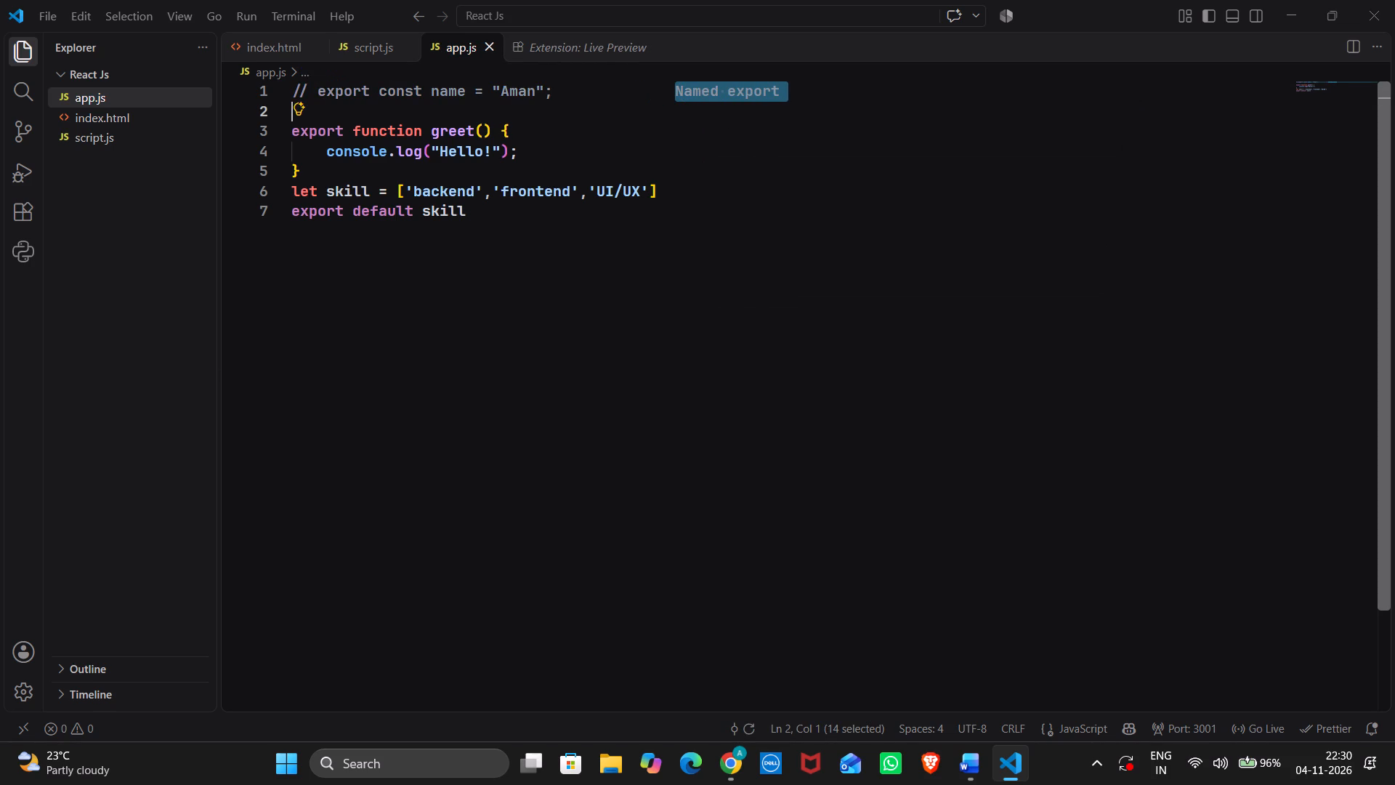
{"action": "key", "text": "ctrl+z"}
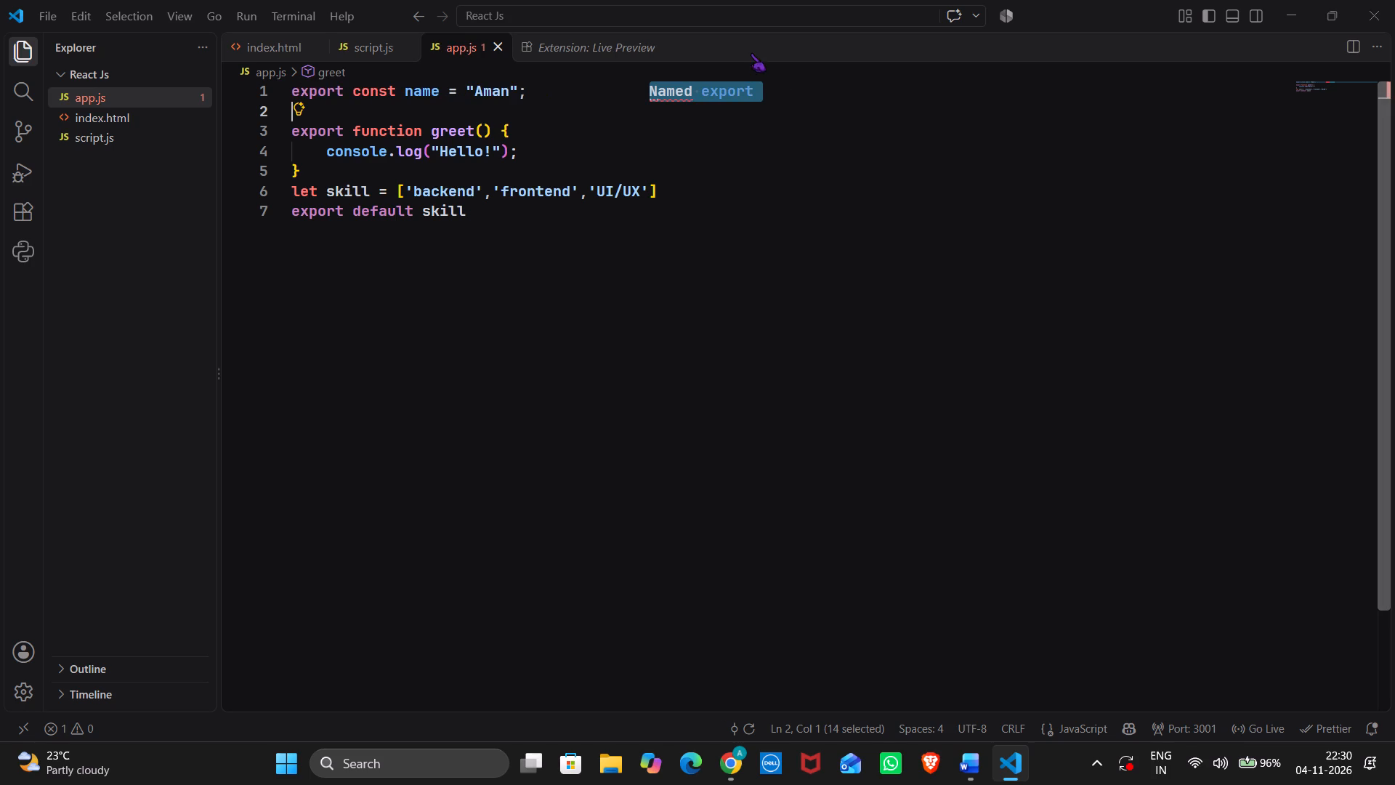
Insert // directly before the Named export label on the first line of app.js.
{"action": "left_click", "coordinate": [727, 86]}
{"action": "left_click_drag", "start_coordinate": [762, 95], "coordinate": [631, 91]}
{"action": "left_click", "coordinate": [648, 96]}
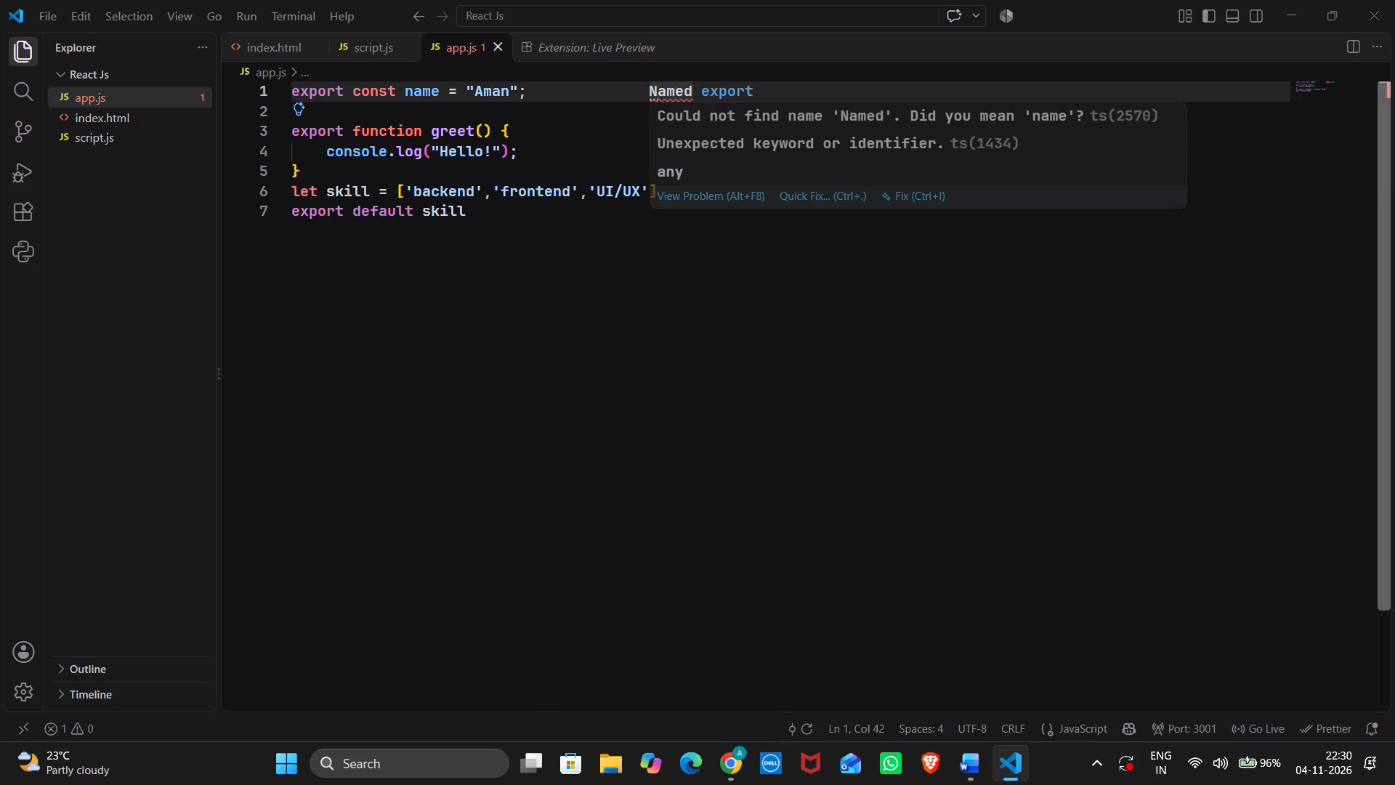
{"action": "type", "text": "//"}
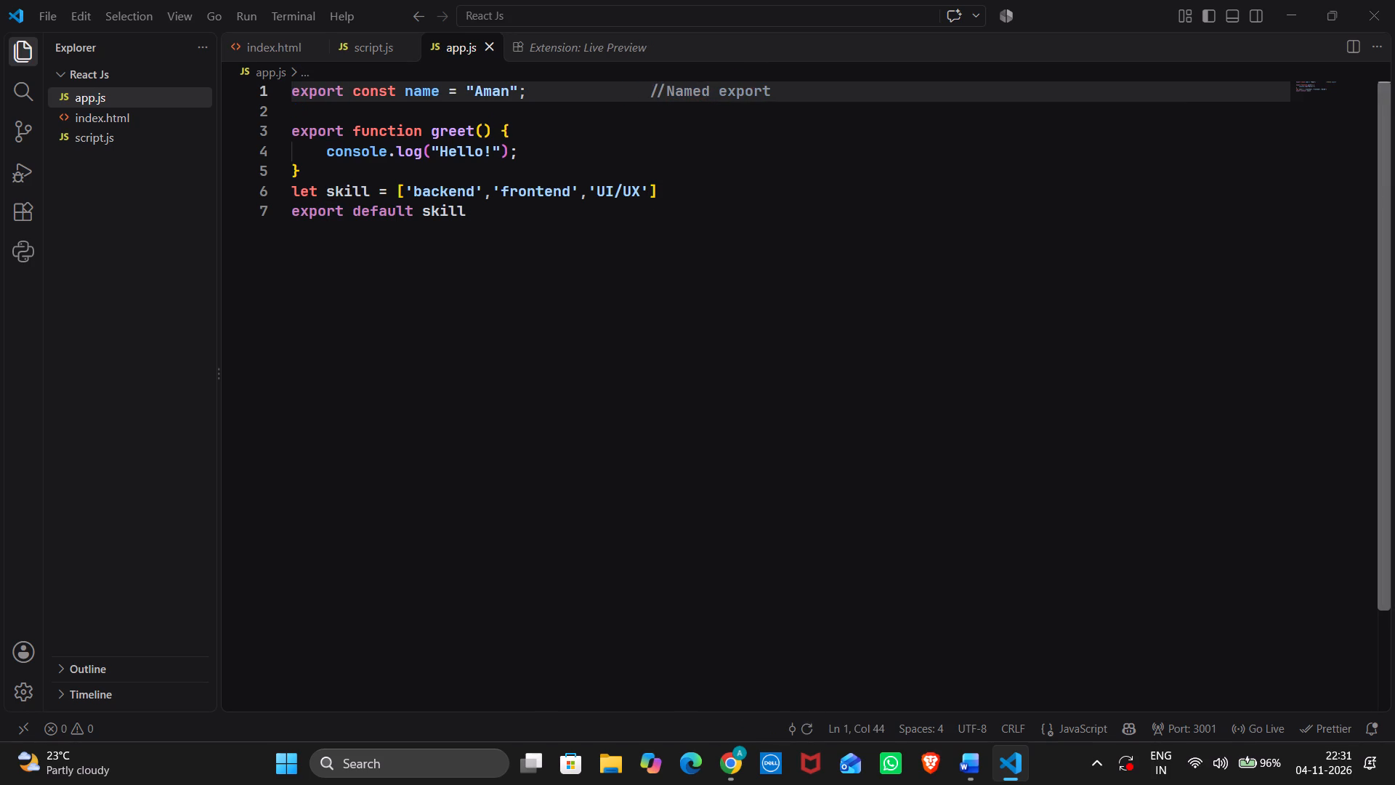
Add the comment //Named export, spaced out after the opening brace of the export function greet line.
{"action": "left_click", "coordinate": [716, 134]}
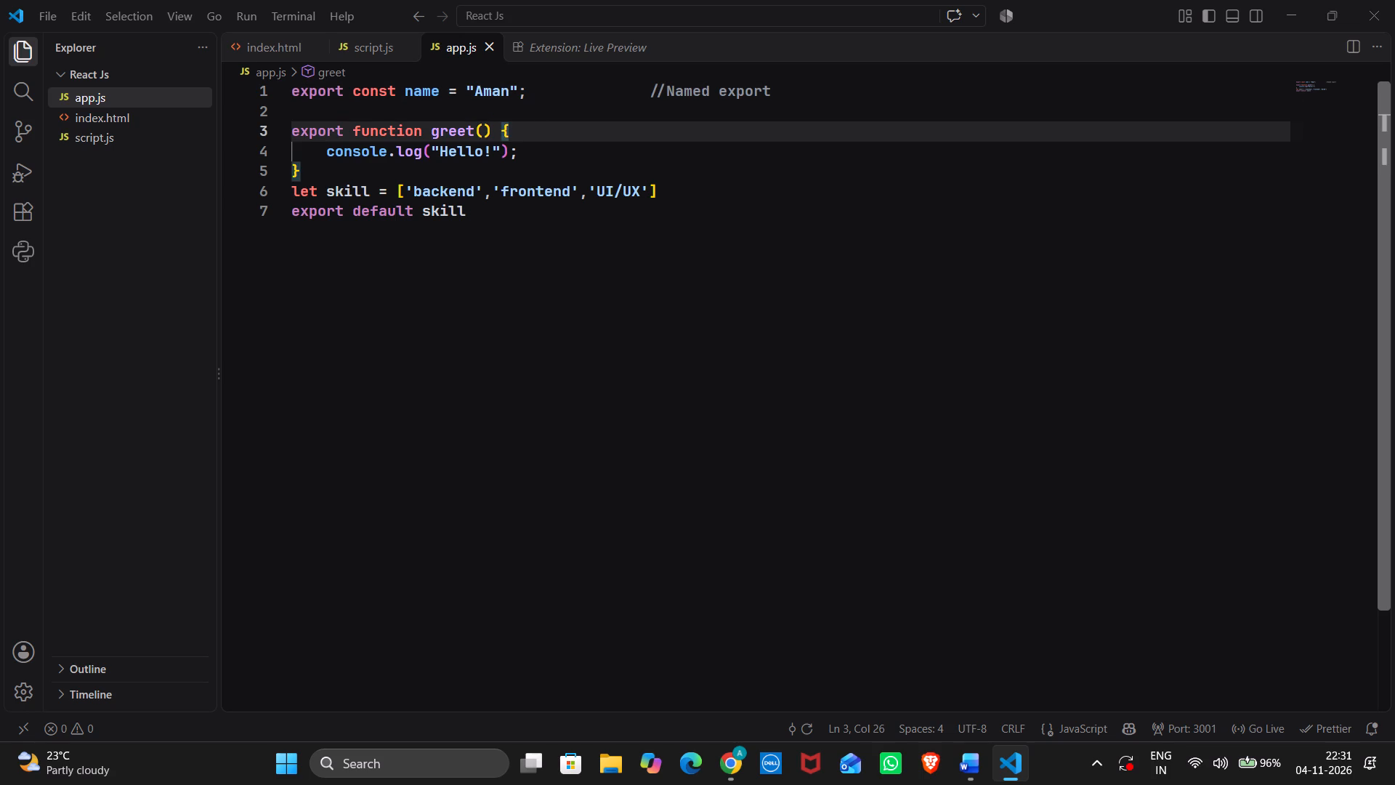
{"action": "key", "text": "Tab"}
{"action": "key", "text": "Tab"}
{"action": "key", "text": "Tab"}
{"action": "key", "text": "Tab"}
{"action": "key", "text": "Tab"}
{"action": "type", "text": "//"}
{"action": "type", "text": "Named"}
{"action": "key", "text": "space"}
{"action": "type", "text": "export"}
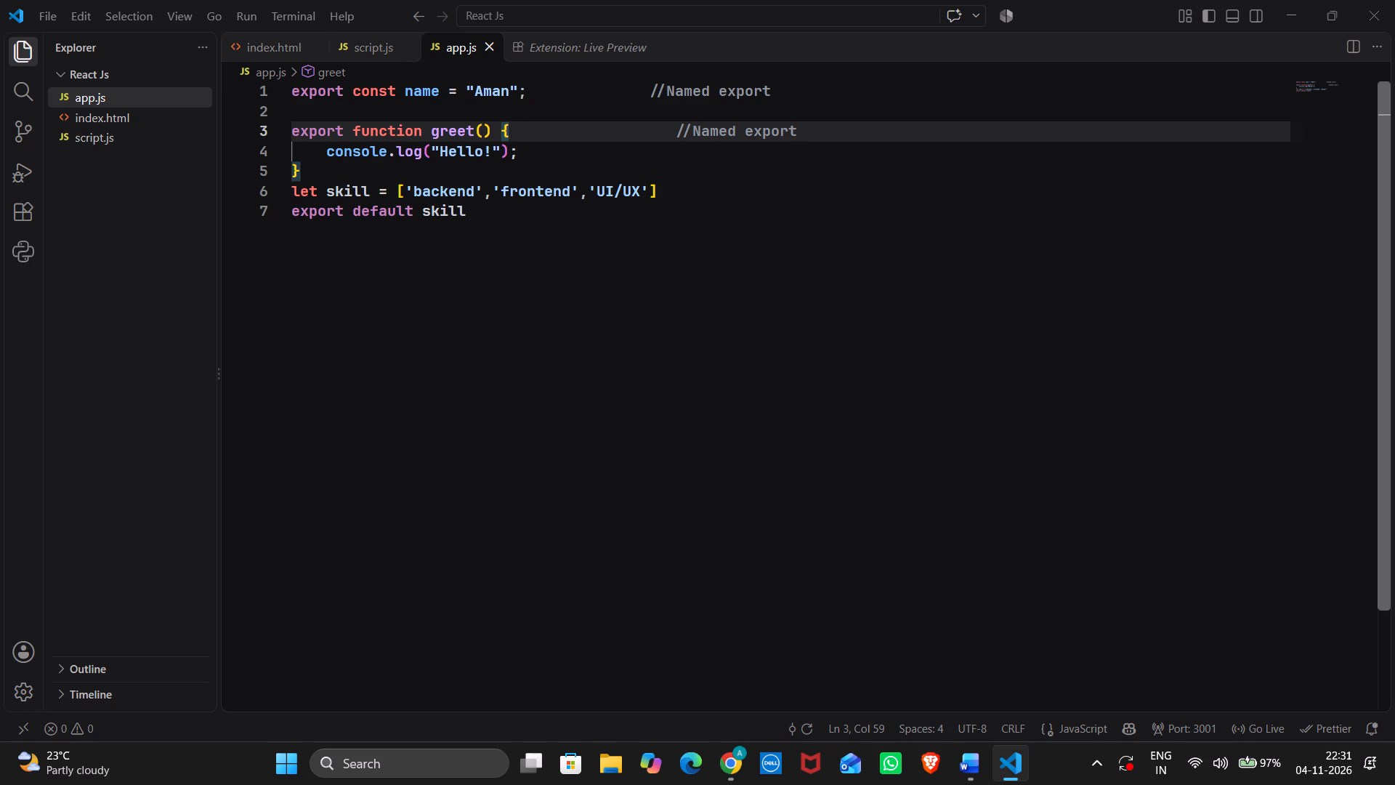
Add the comment //default export, spaced out after the export default skill line.
{"action": "left_click", "coordinate": [752, 220]}
{"action": "key", "text": "Tab"}
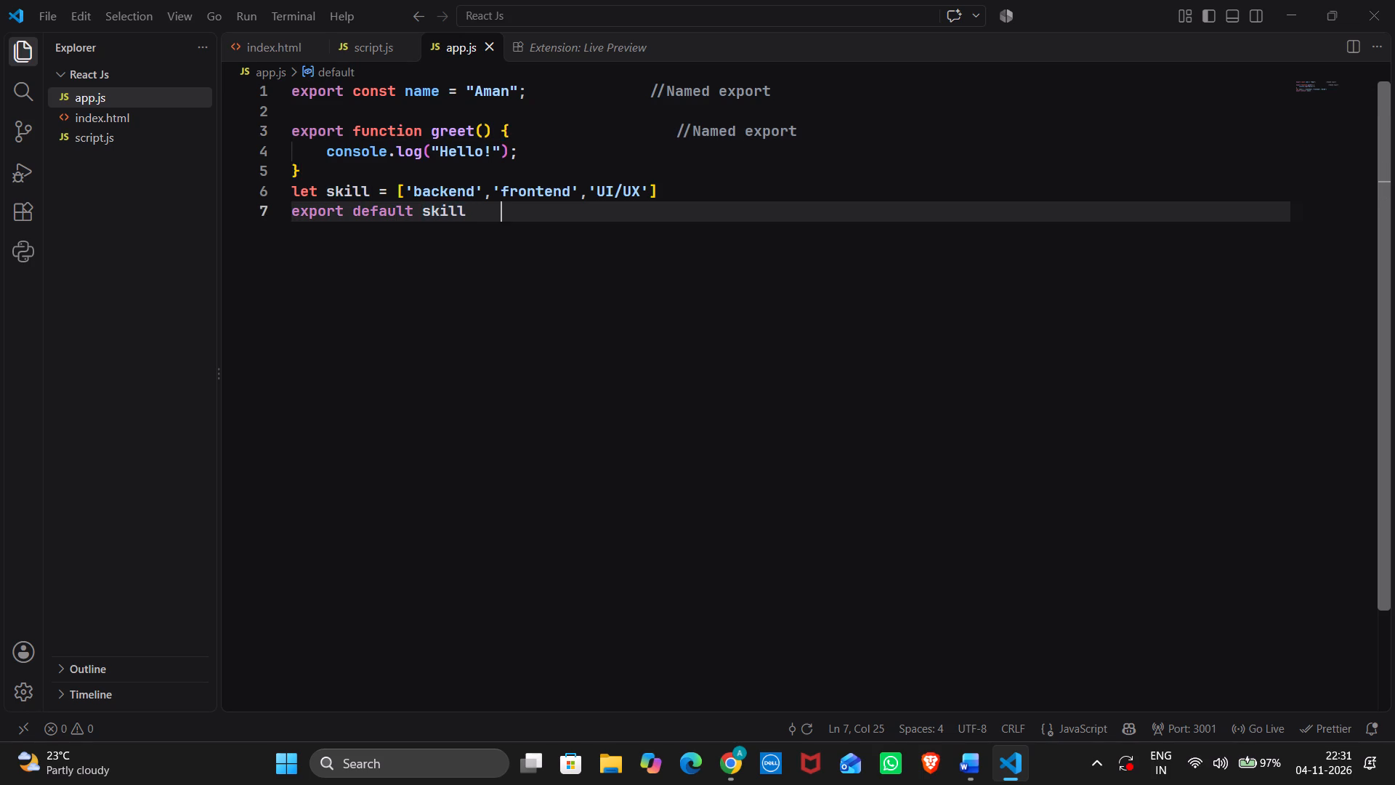
{"action": "key", "text": "Tab"}
{"action": "key", "text": "Tab"}
{"action": "key", "text": "Tab"}
{"action": "key", "text": "Tab"}
{"action": "type", "text": "//"}
{"action": "type", "text": "defaulr"}
{"action": "key", "text": "space"}
{"action": "key", "text": "BackSpace"}
{"action": "key", "text": "BackSpace"}
{"action": "key", "text": "r"}
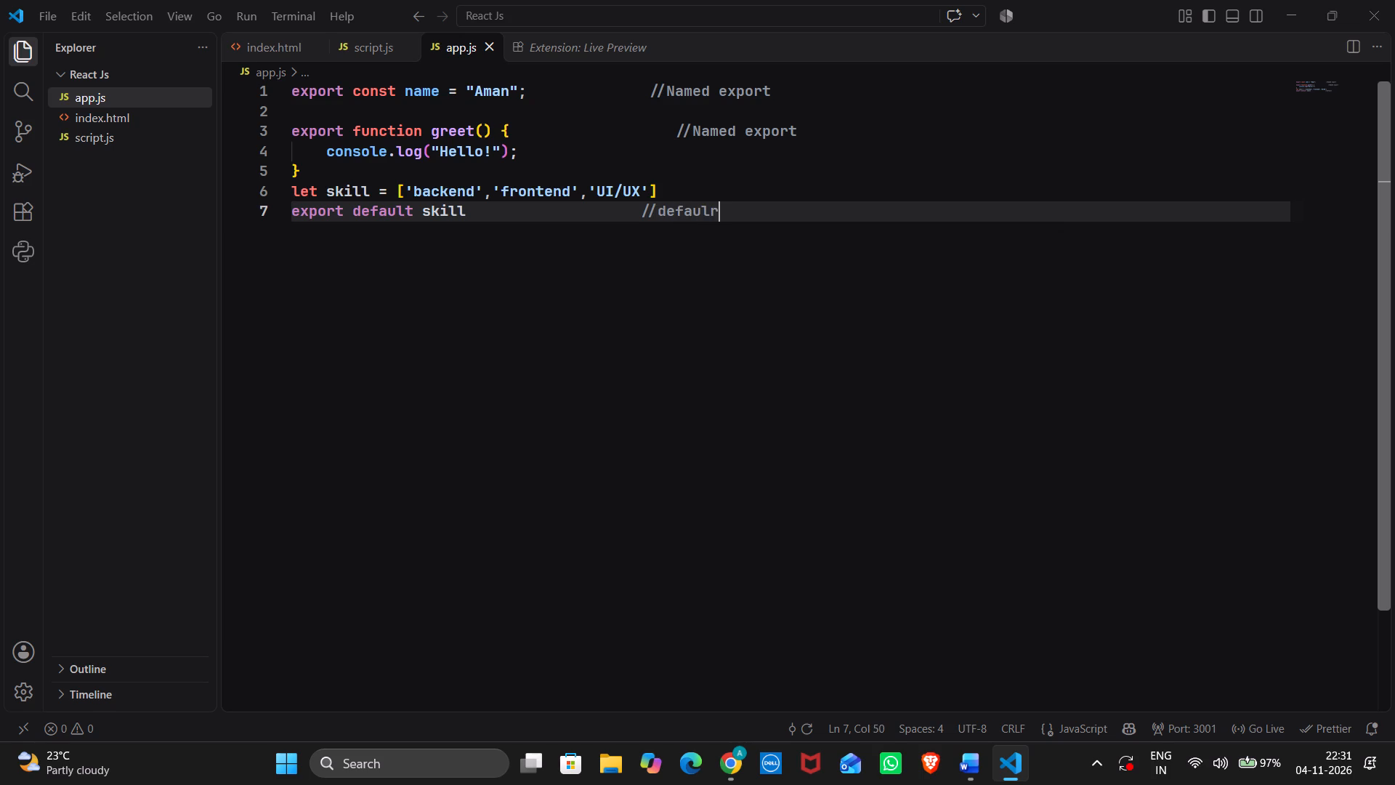
{"action": "key", "text": "BackSpace"}
{"action": "type", "text": "t export"}
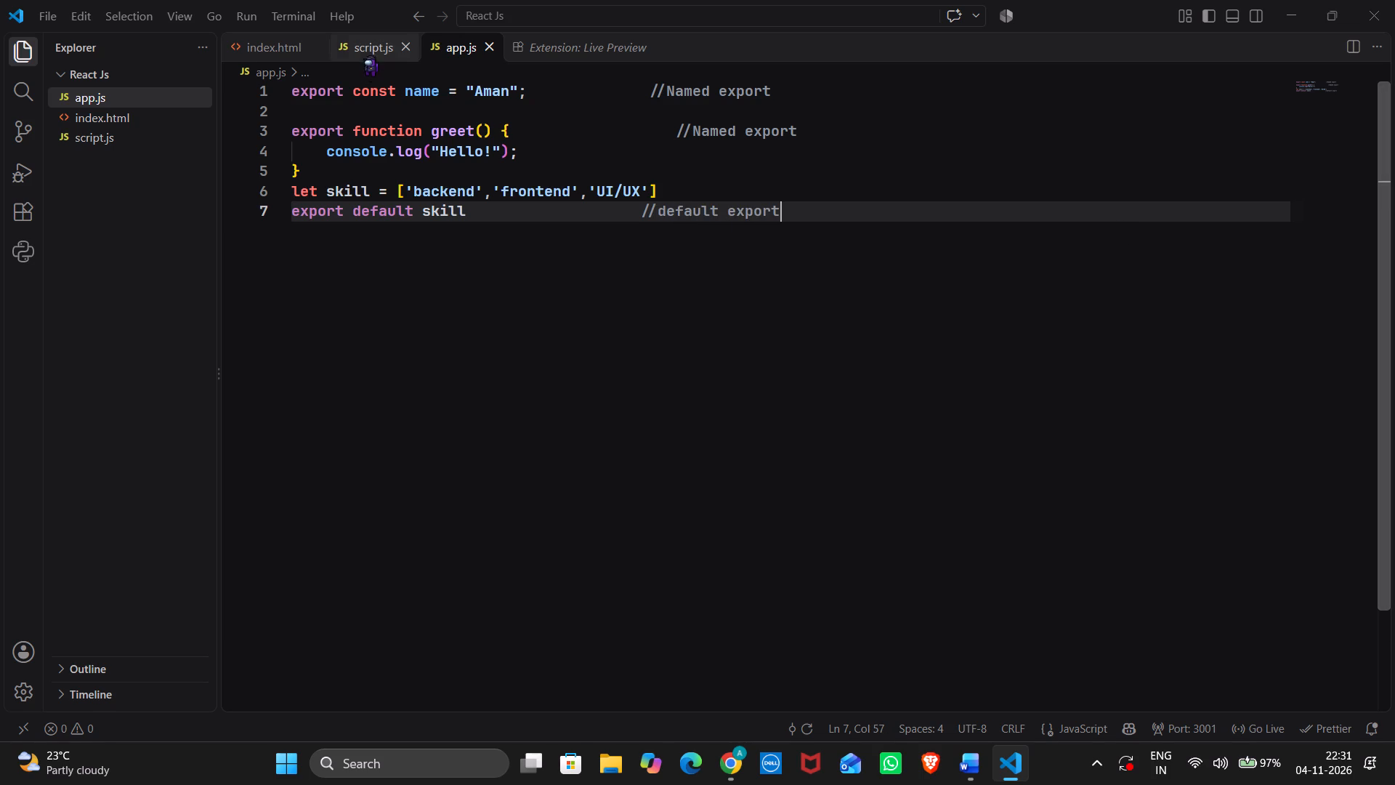
In script.js, add the comment //named export, spaced out after the import {name,greet} line.
{"action": "left_click", "coordinate": [373, 49]}
{"action": "left_click", "coordinate": [698, 99]}
{"action": "key", "text": "space"}
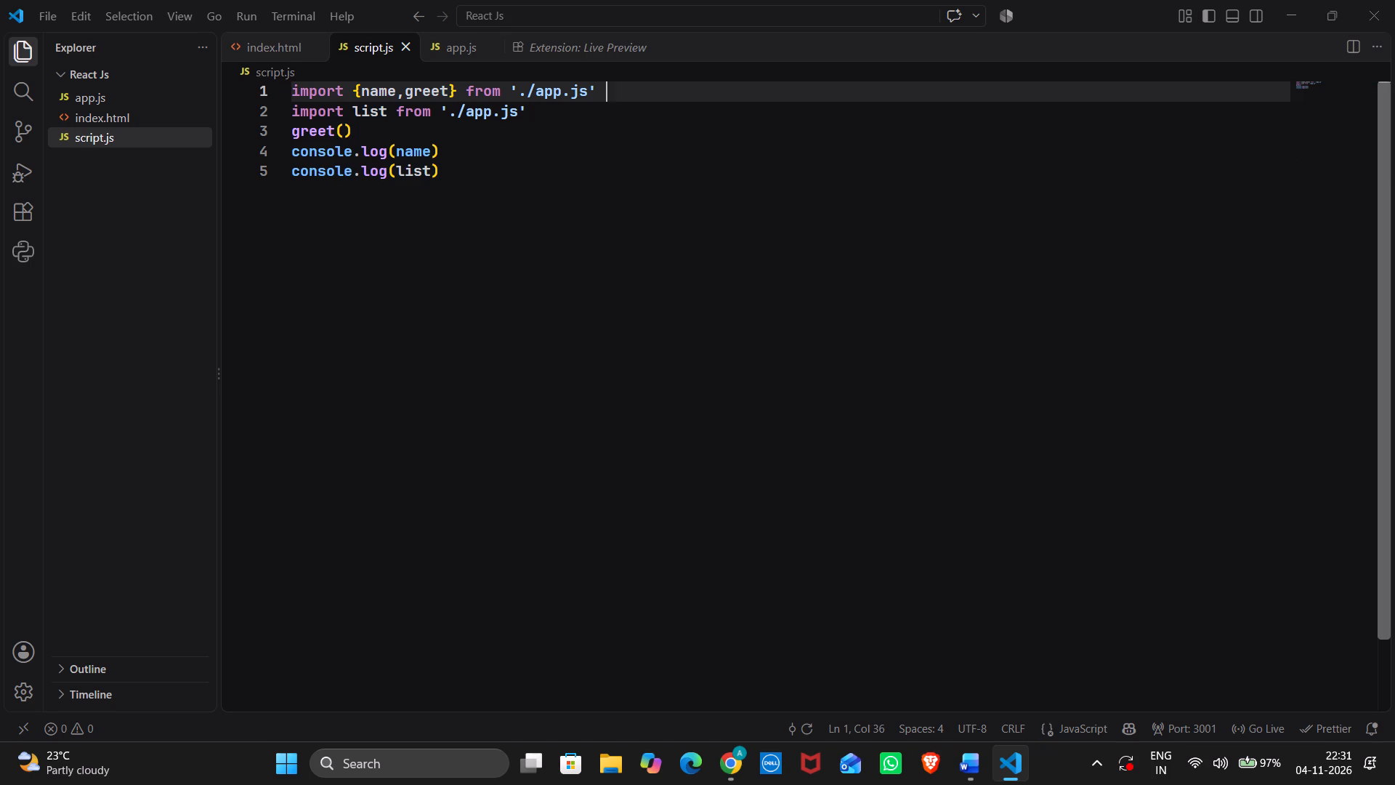
{"action": "key", "text": "space"}
{"action": "key", "text": "space"}
{"action": "key", "text": "space"}
{"action": "key", "text": "space"}
{"action": "key", "text": "space"}
{"action": "key", "text": "space"}
{"action": "key", "text": "space"}
{"action": "key", "text": "Tab"}
{"action": "key", "text": "Tab"}
{"action": "key", "text": "Tab"}
{"action": "type", "text": "//named export"}
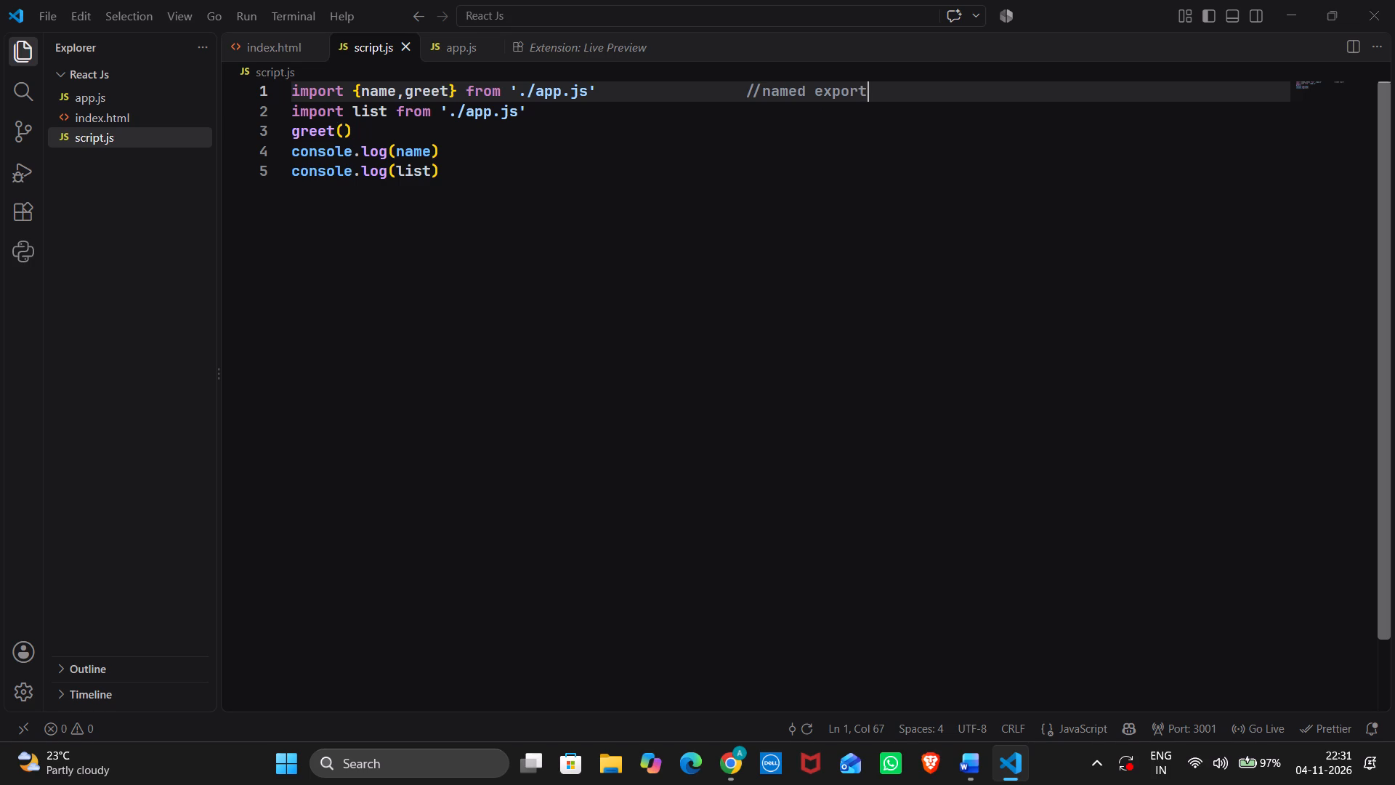
Add the comment //default export after the import list line in script.js, aligned with the comment above it.
{"action": "left_click", "coordinate": [782, 107]}
{"action": "key", "text": "Tab"}
{"action": "key", "text": "Tab"}
{"action": "key", "text": "Tab"}
{"action": "key", "text": "Tab"}
{"action": "key", "text": "Tab"}
{"action": "key", "text": "Tab"}
{"action": "key", "text": "Tab"}
{"action": "type", "text": "//defaulr"}
{"action": "key", "text": "space"}
{"action": "key", "text": "BackSpace"}
{"action": "key", "text": "BackSpace"}
{"action": "key", "text": "r"}
{"action": "key", "text": "BackSpace"}
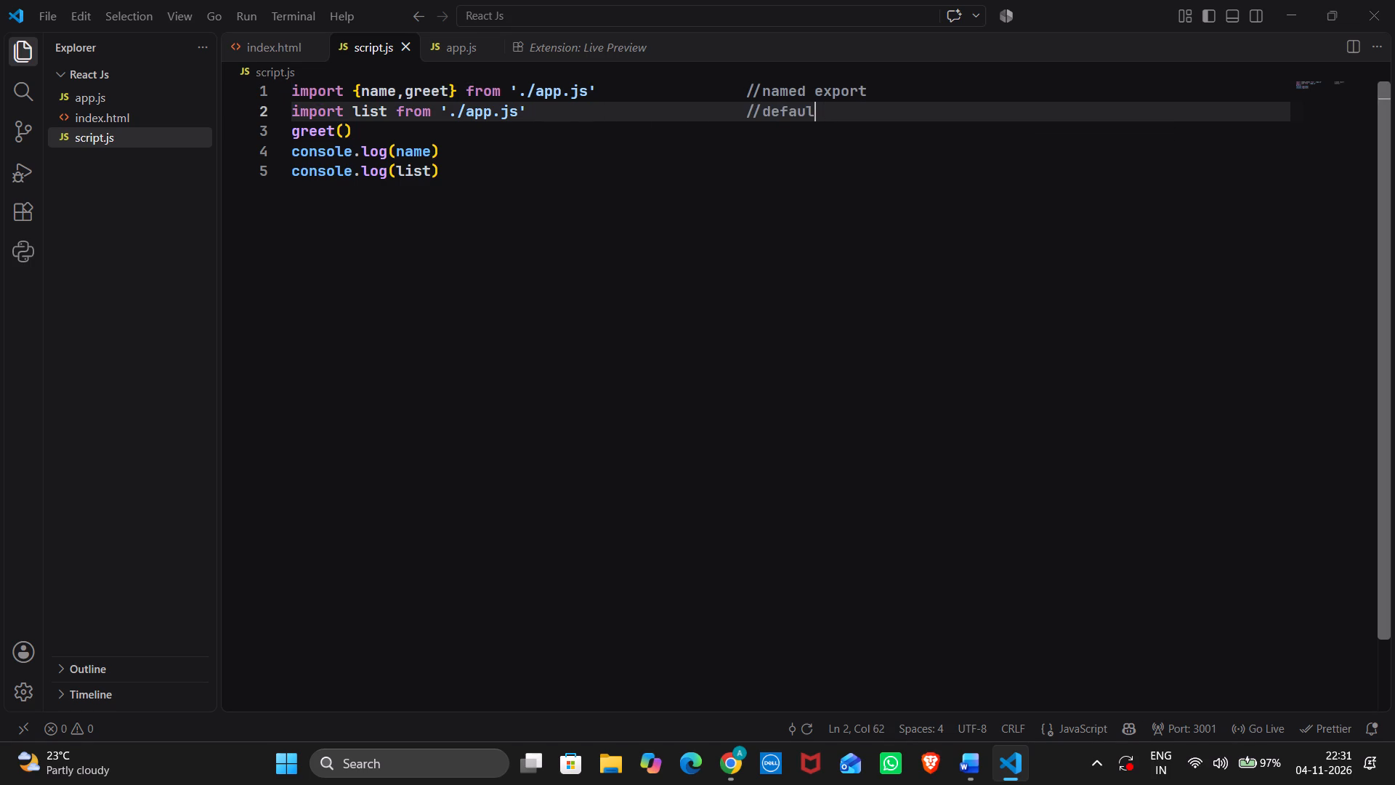
{"action": "type", "text": "t"}
{"action": "key", "text": "space"}
{"action": "type", "text": "expoe"}
{"action": "key", "text": "BackSpace"}
{"action": "type", "text": "rt"}
{"action": "left_click", "coordinate": [828, 278]}
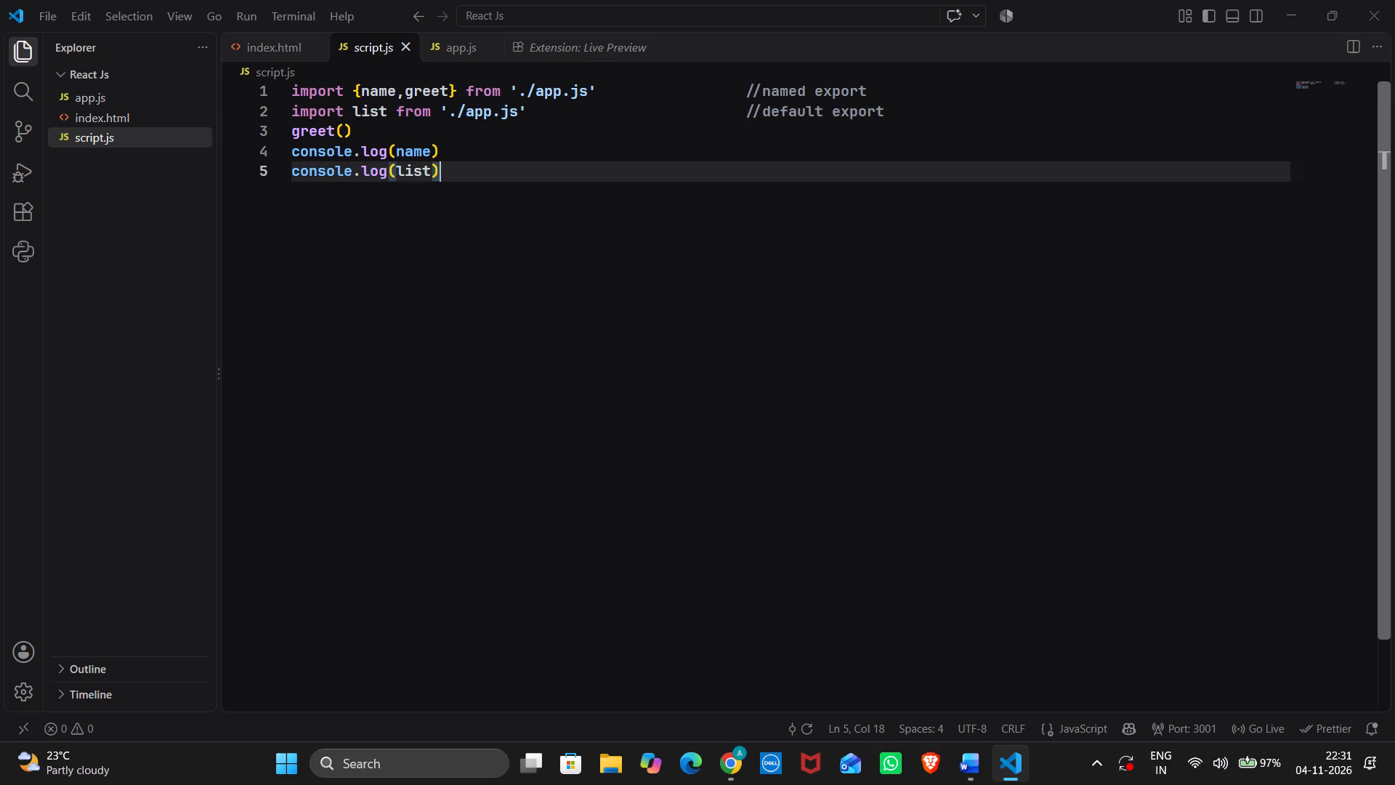
Snip the commented app.js code and paste it into the Word notes in place of the old script.js screenshot under the note.
{"action": "left_click", "coordinate": [434, 44]}
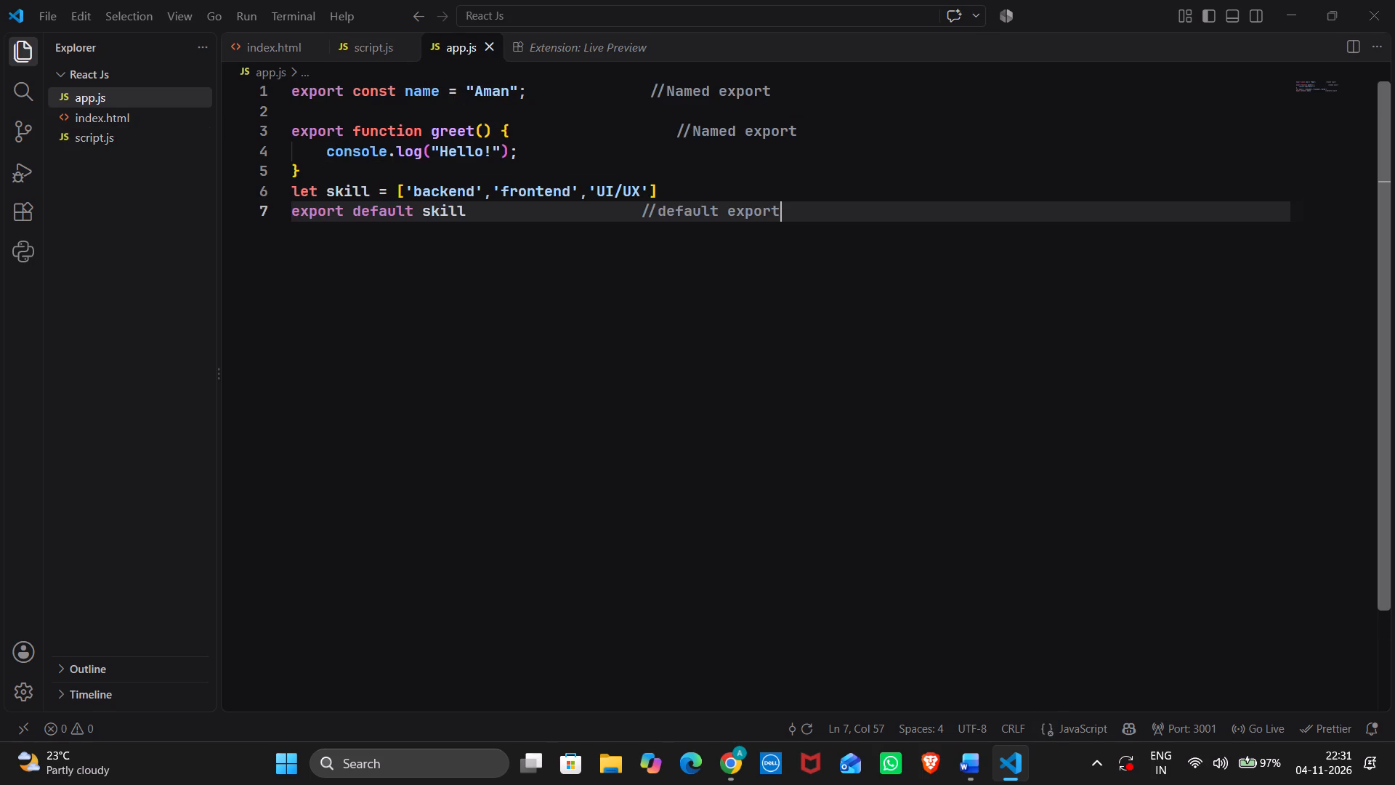
{"action": "key", "text": "shift+super+s"}
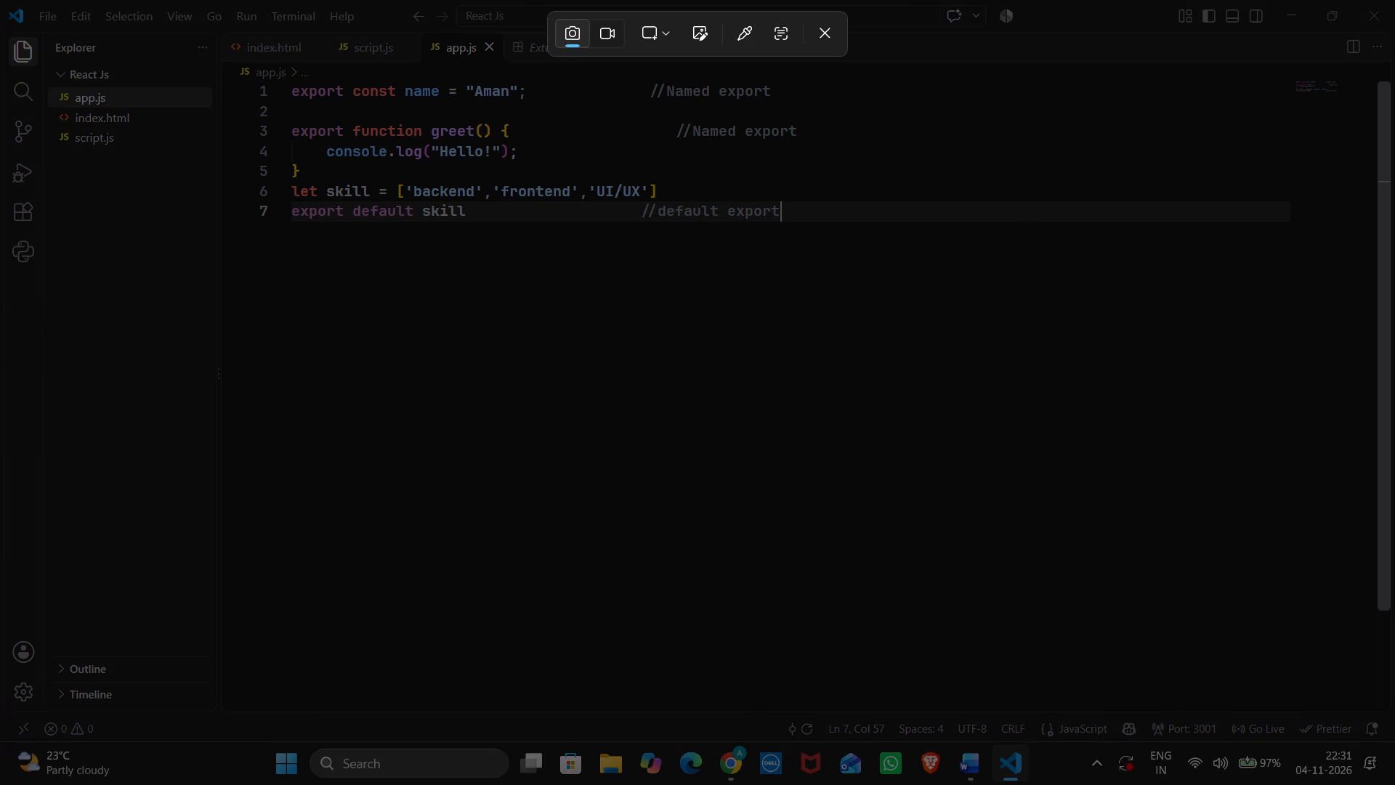
{"action": "left_click_drag", "start_coordinate": [230, 63], "coordinate": [860, 259]}
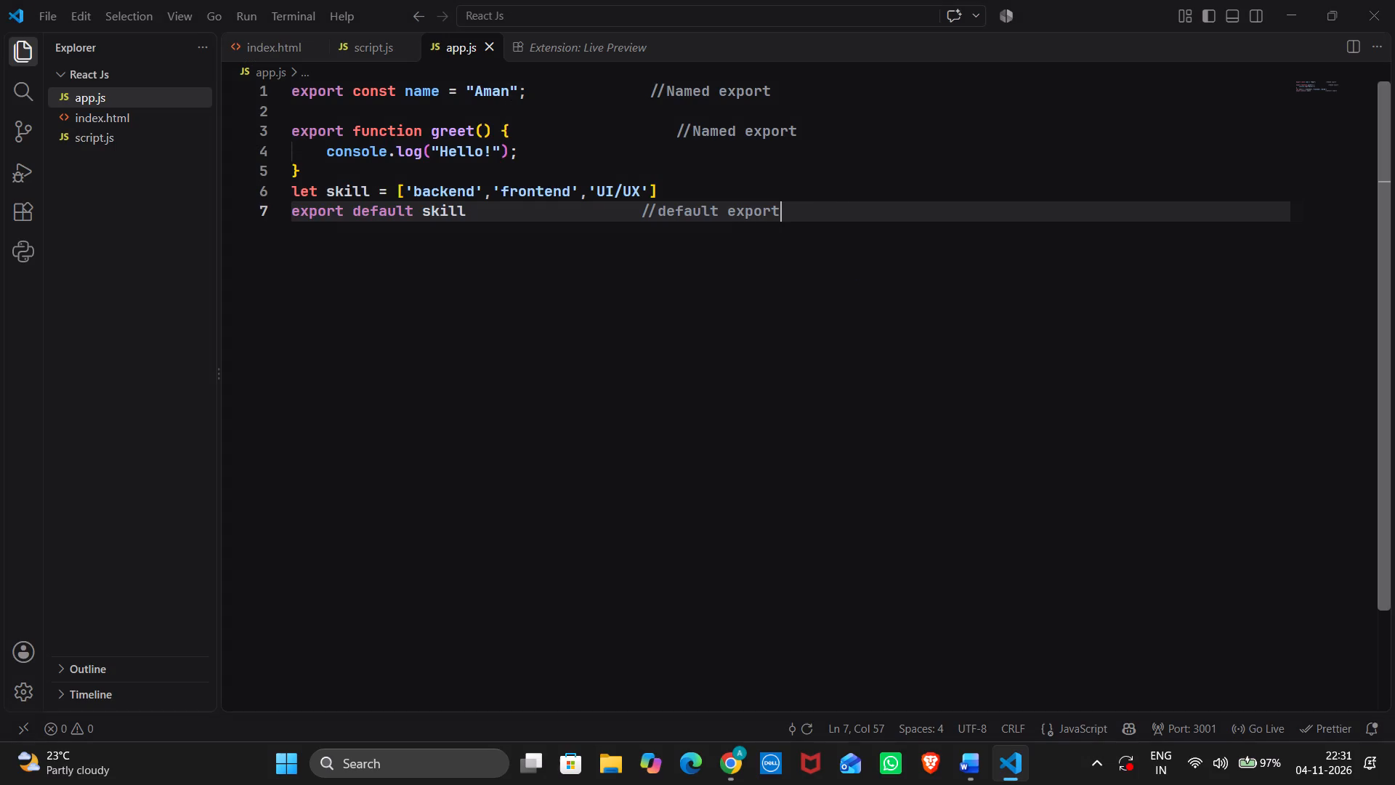
{"action": "key", "text": "alt+Tab"}
{"action": "left_click", "coordinate": [636, 555]}
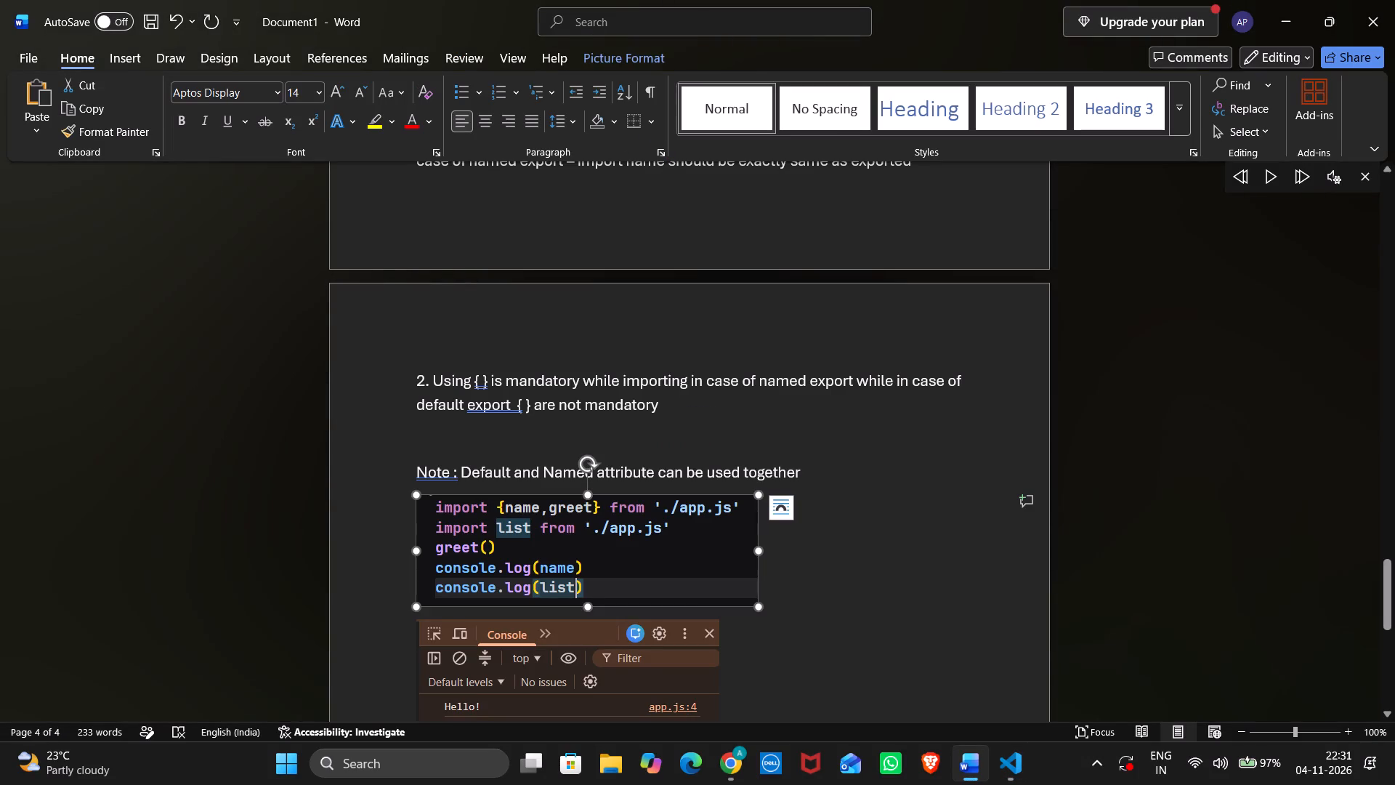
{"action": "key", "text": "BackSpace"}
{"action": "key", "text": "ctrl+v"}
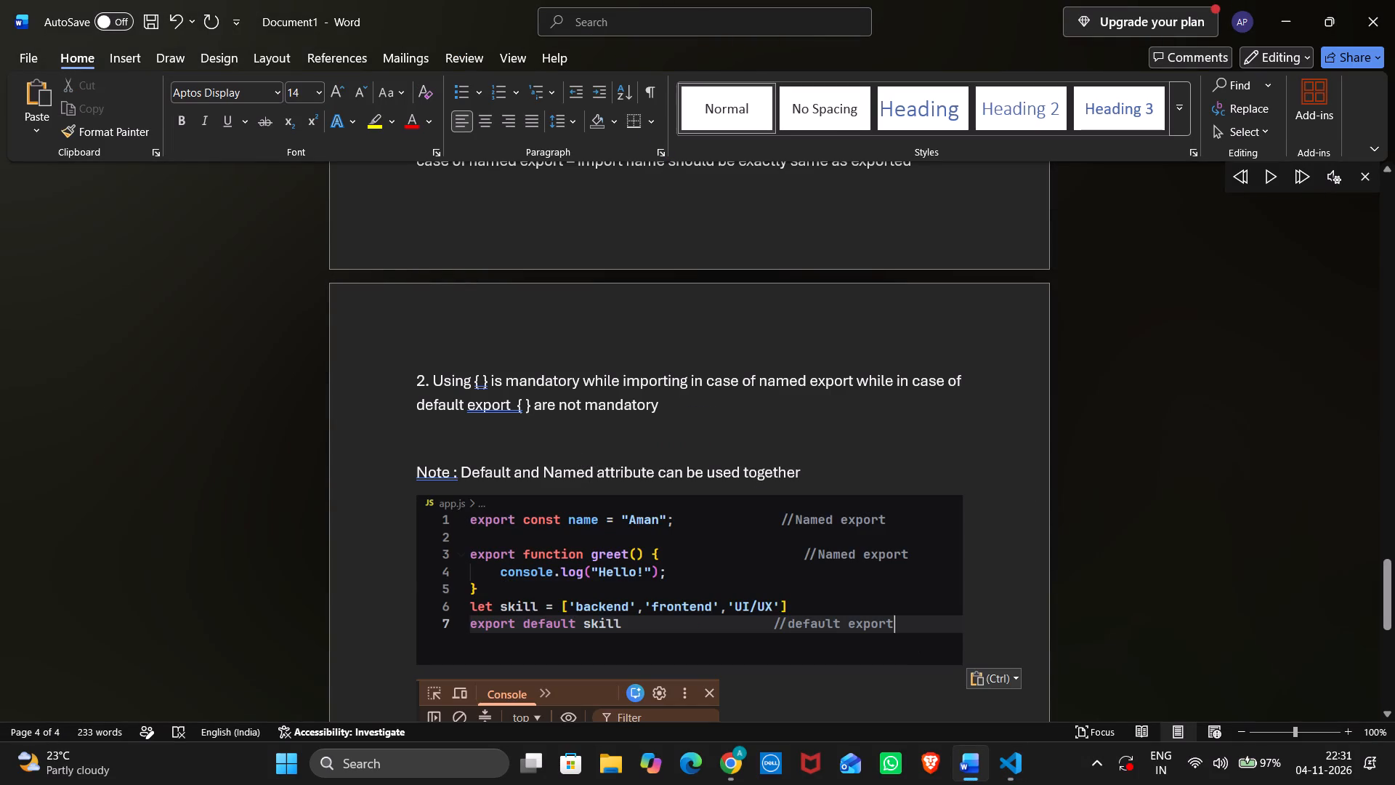
Snip the commented script.js code and paste it into the Word notes on a new line directly below the note sentence.
{"action": "key", "text": "alt+Tab"}
{"action": "left_click", "coordinate": [371, 56]}
{"action": "left_click", "coordinate": [550, 195]}
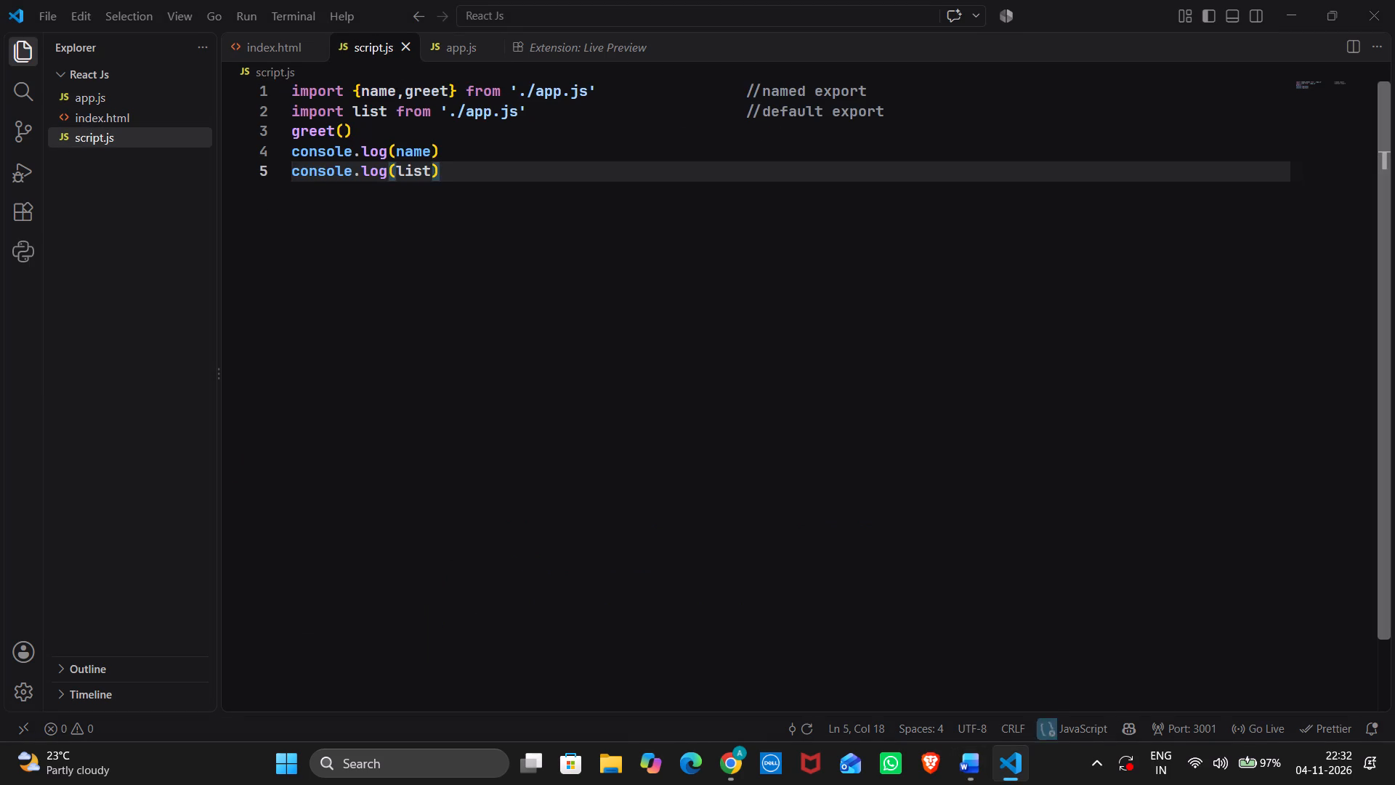
{"action": "key", "text": "shift+super+s"}
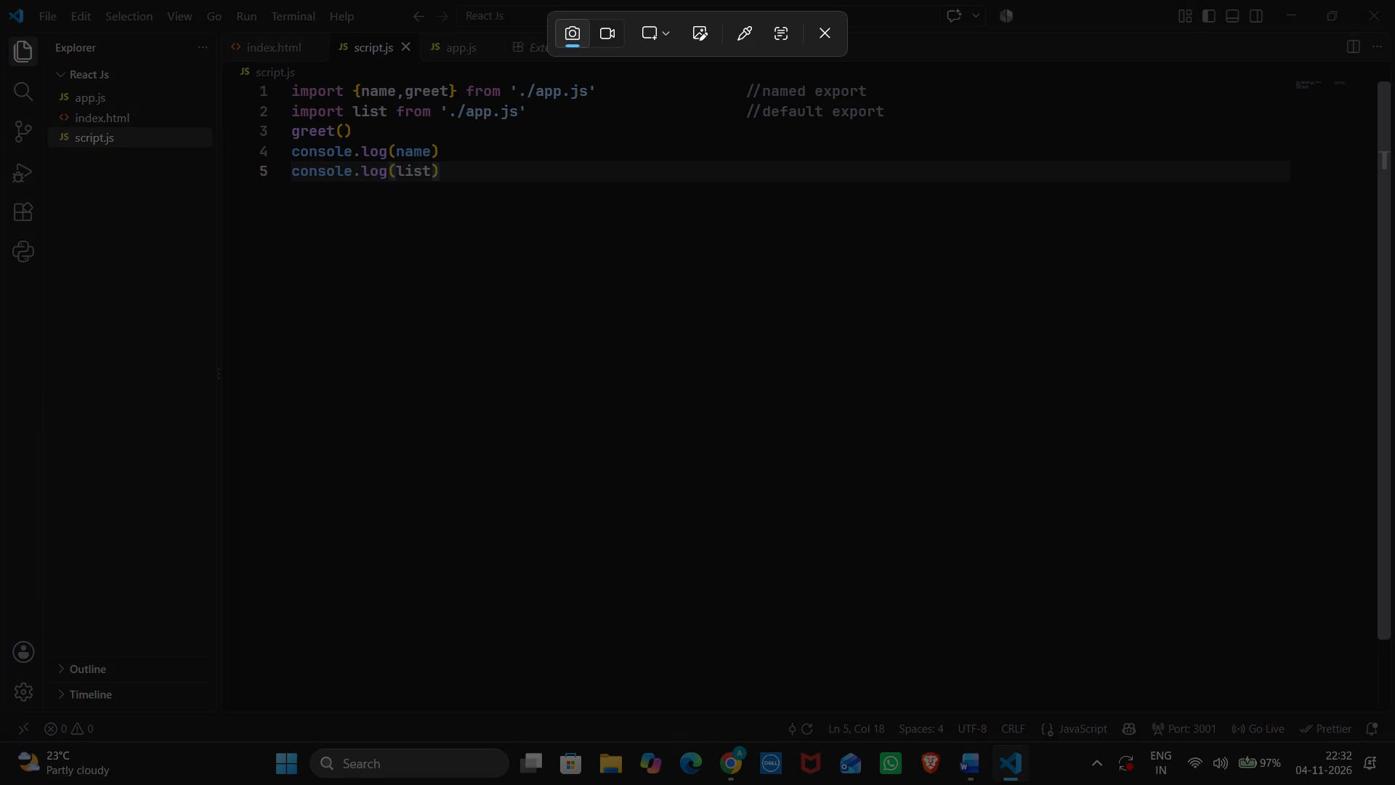
{"action": "left_click_drag", "start_coordinate": [223, 59], "coordinate": [926, 217]}
{"action": "key", "text": "alt+Tab"}
{"action": "left_click", "coordinate": [872, 475]}
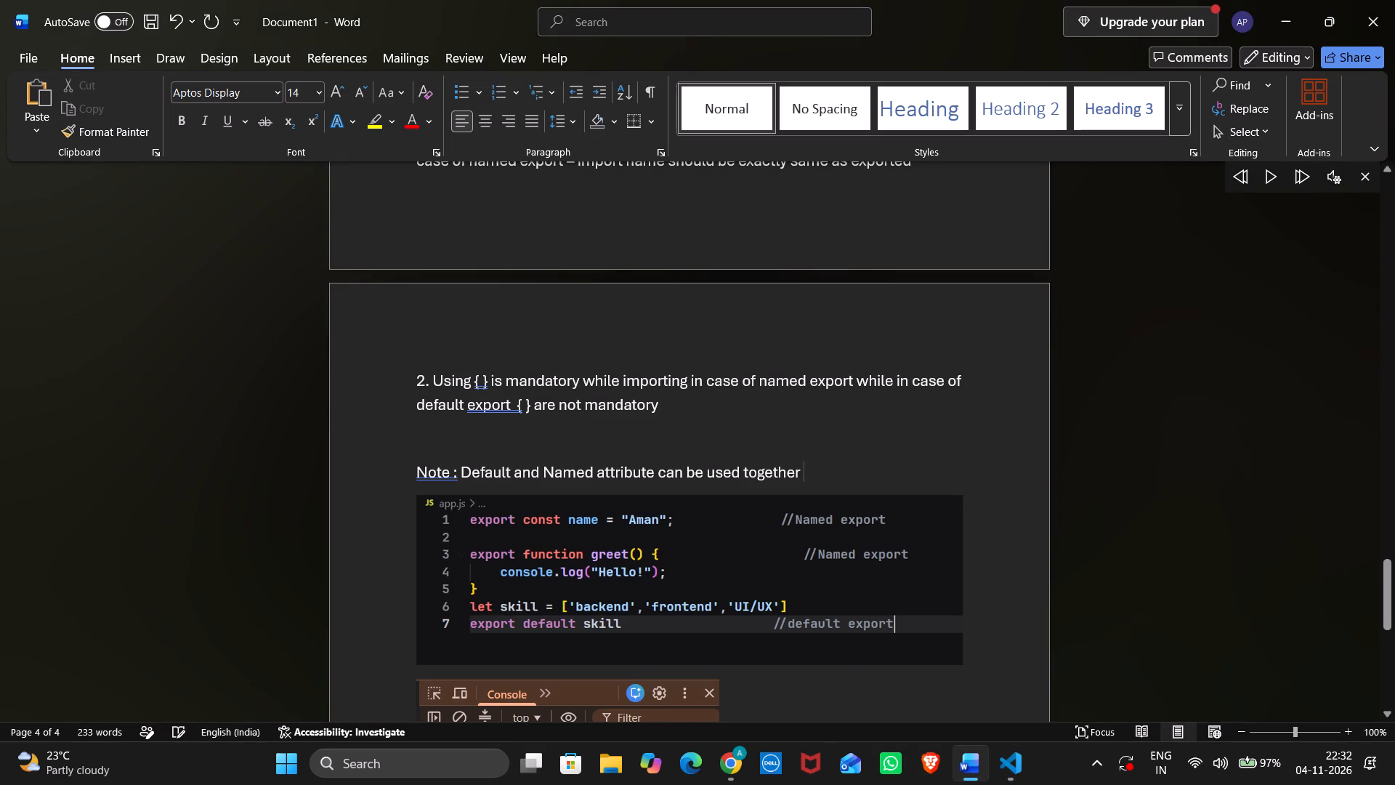
{"action": "key", "text": "Return"}
{"action": "key", "text": "ctrl+v"}
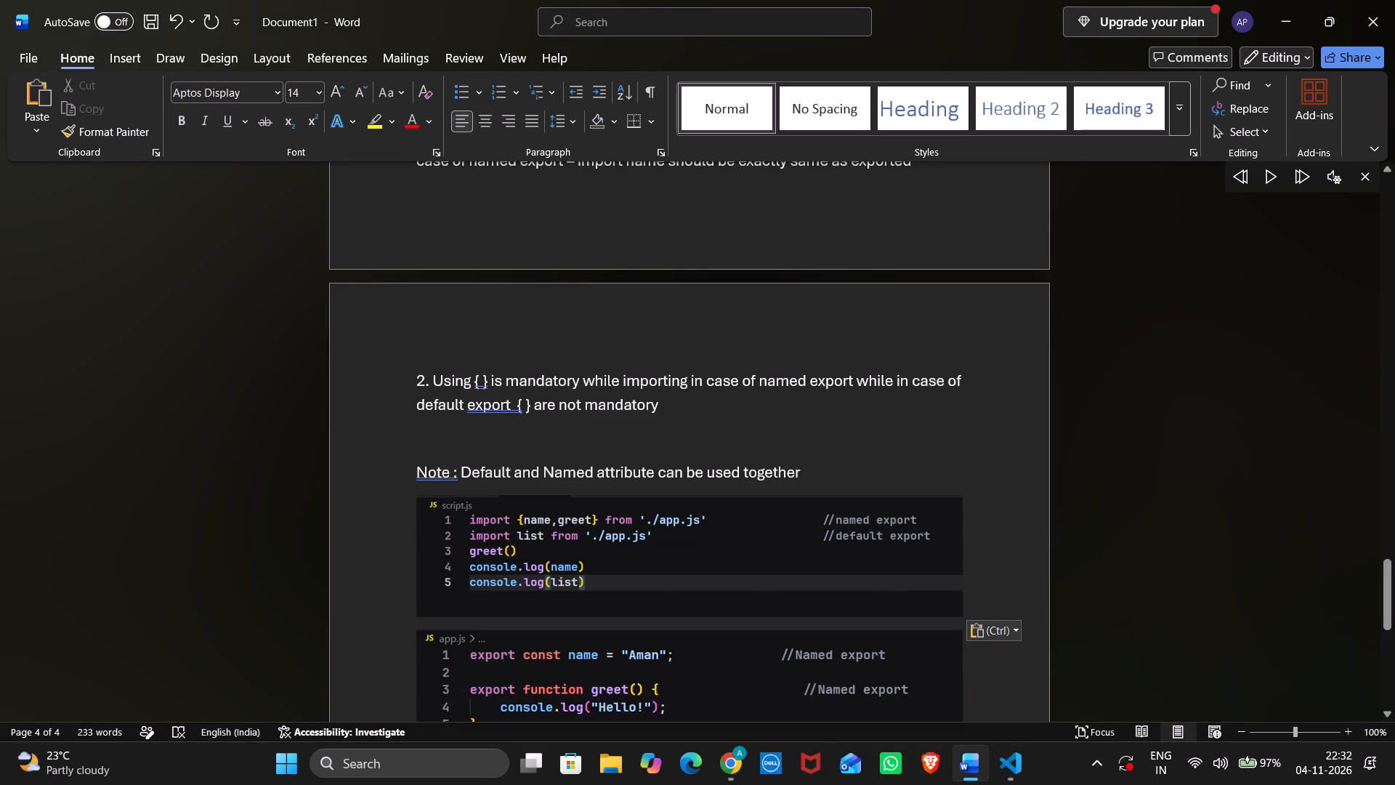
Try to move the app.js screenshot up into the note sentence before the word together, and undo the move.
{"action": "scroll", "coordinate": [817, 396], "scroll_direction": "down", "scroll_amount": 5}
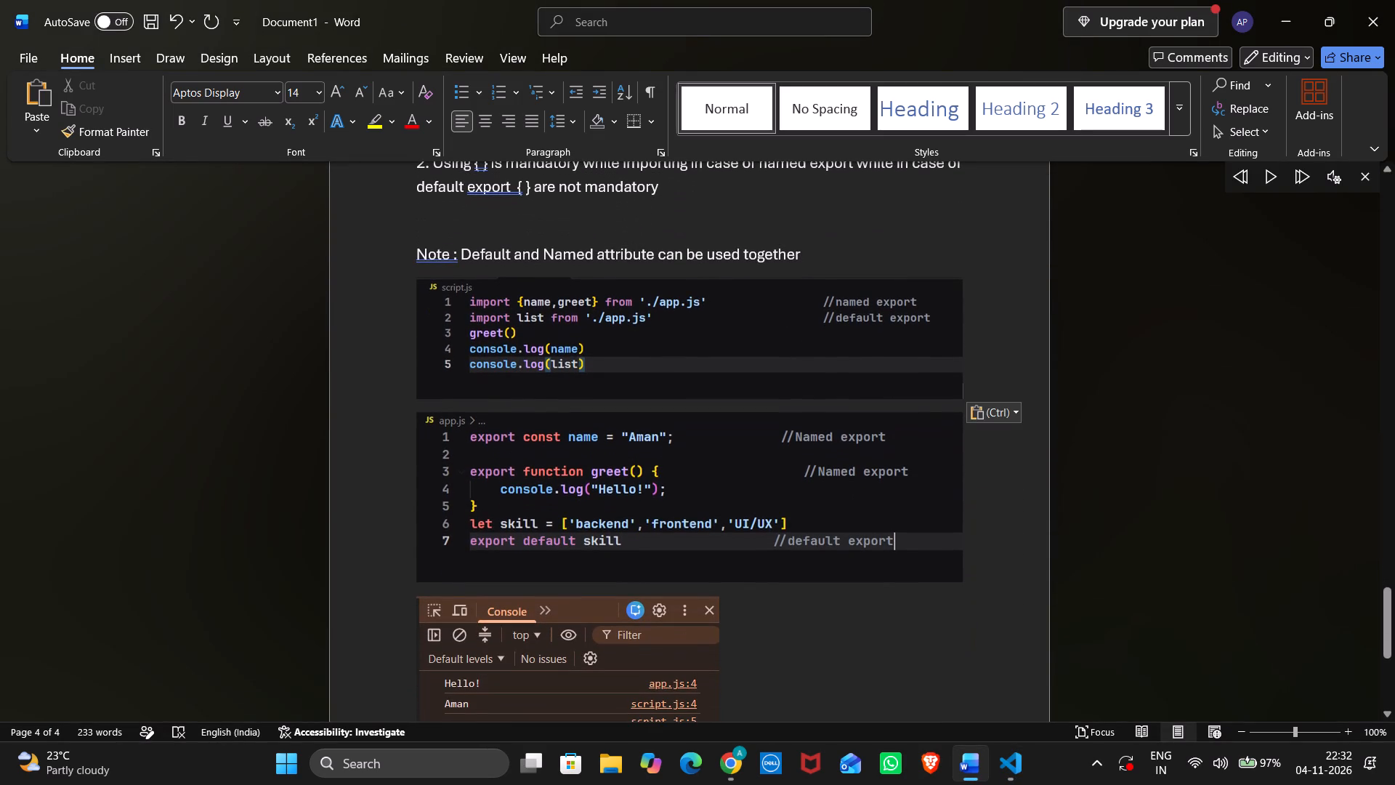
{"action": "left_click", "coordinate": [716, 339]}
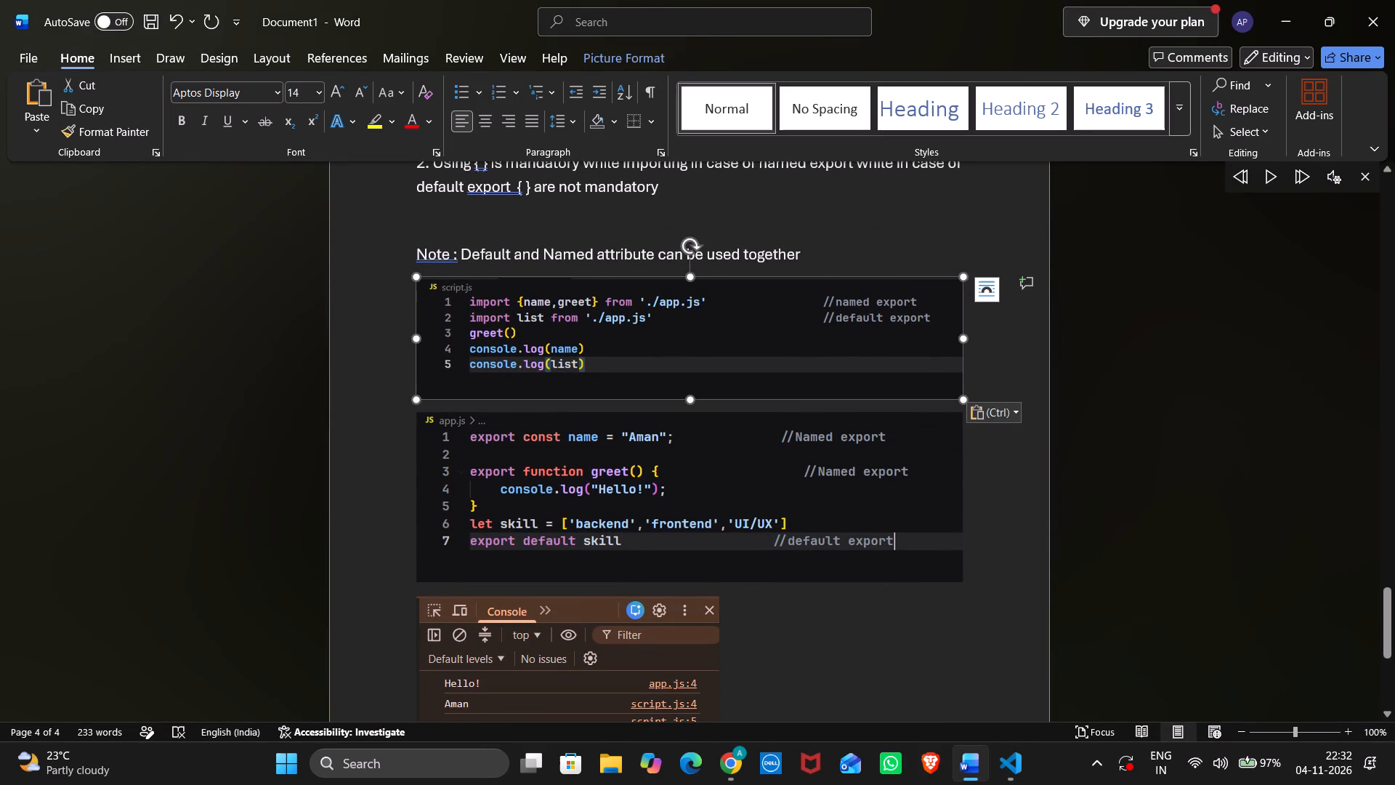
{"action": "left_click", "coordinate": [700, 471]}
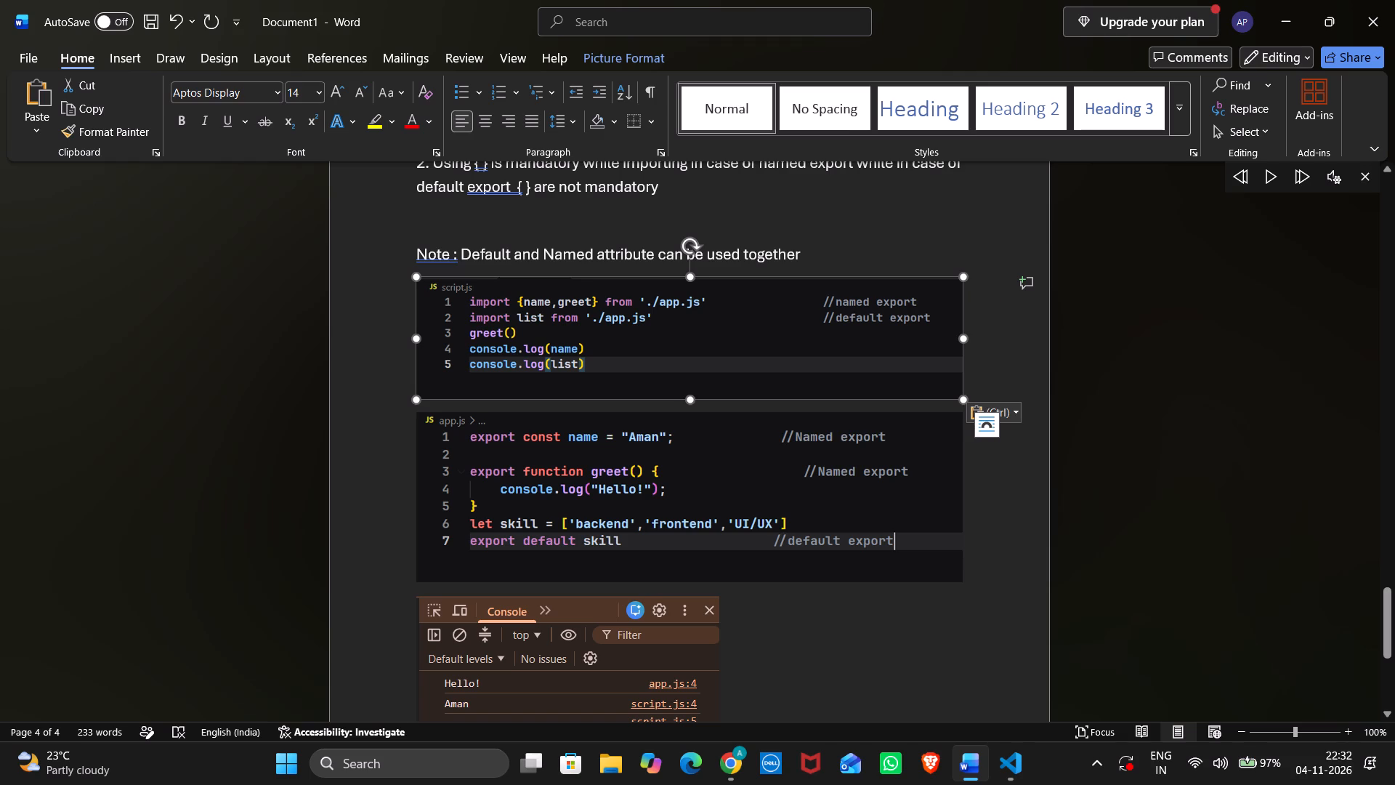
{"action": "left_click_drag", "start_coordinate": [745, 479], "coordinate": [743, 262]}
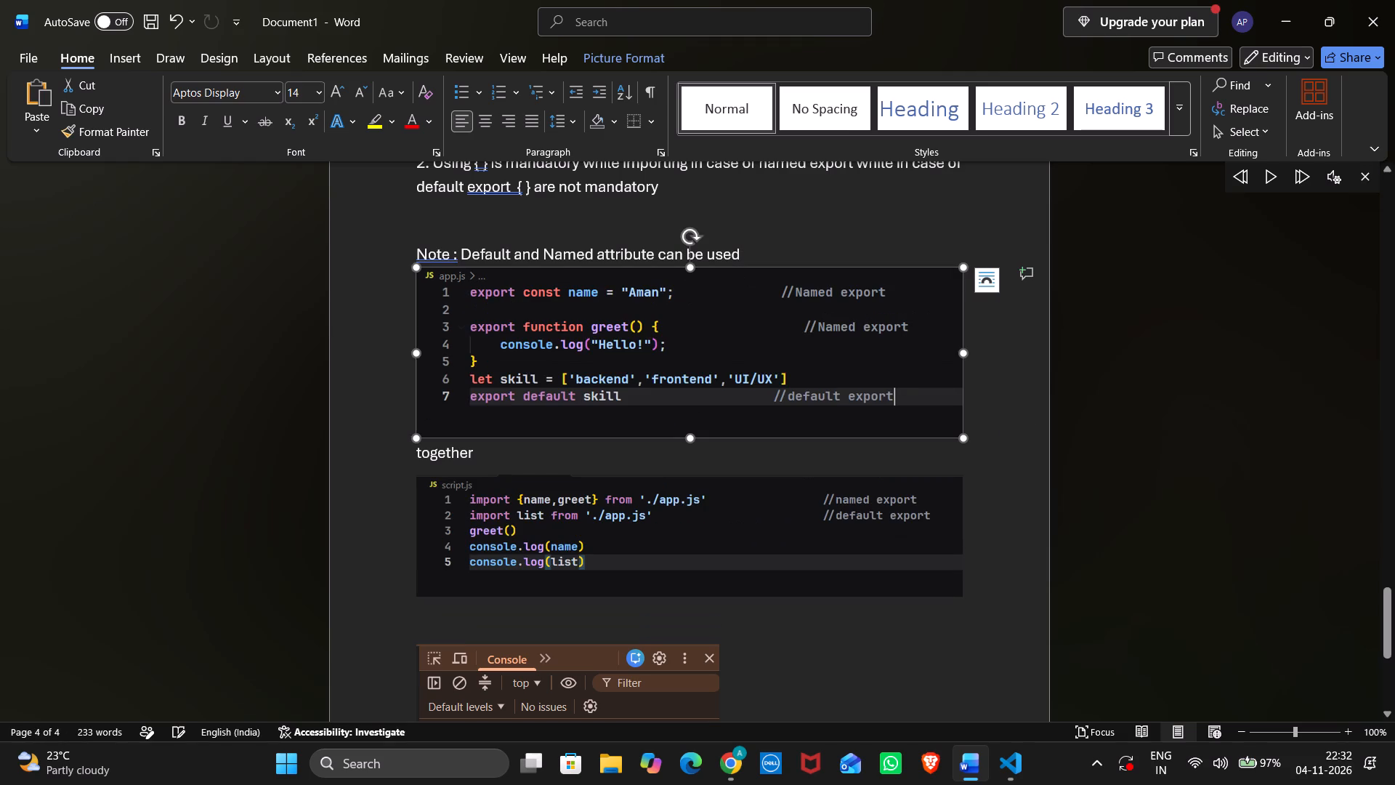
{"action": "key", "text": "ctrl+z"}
Move the app.js screenshot to the end of the note sentence so it sits above the script.js screenshot.
{"action": "left_click_drag", "start_coordinate": [723, 473], "coordinate": [889, 224]}
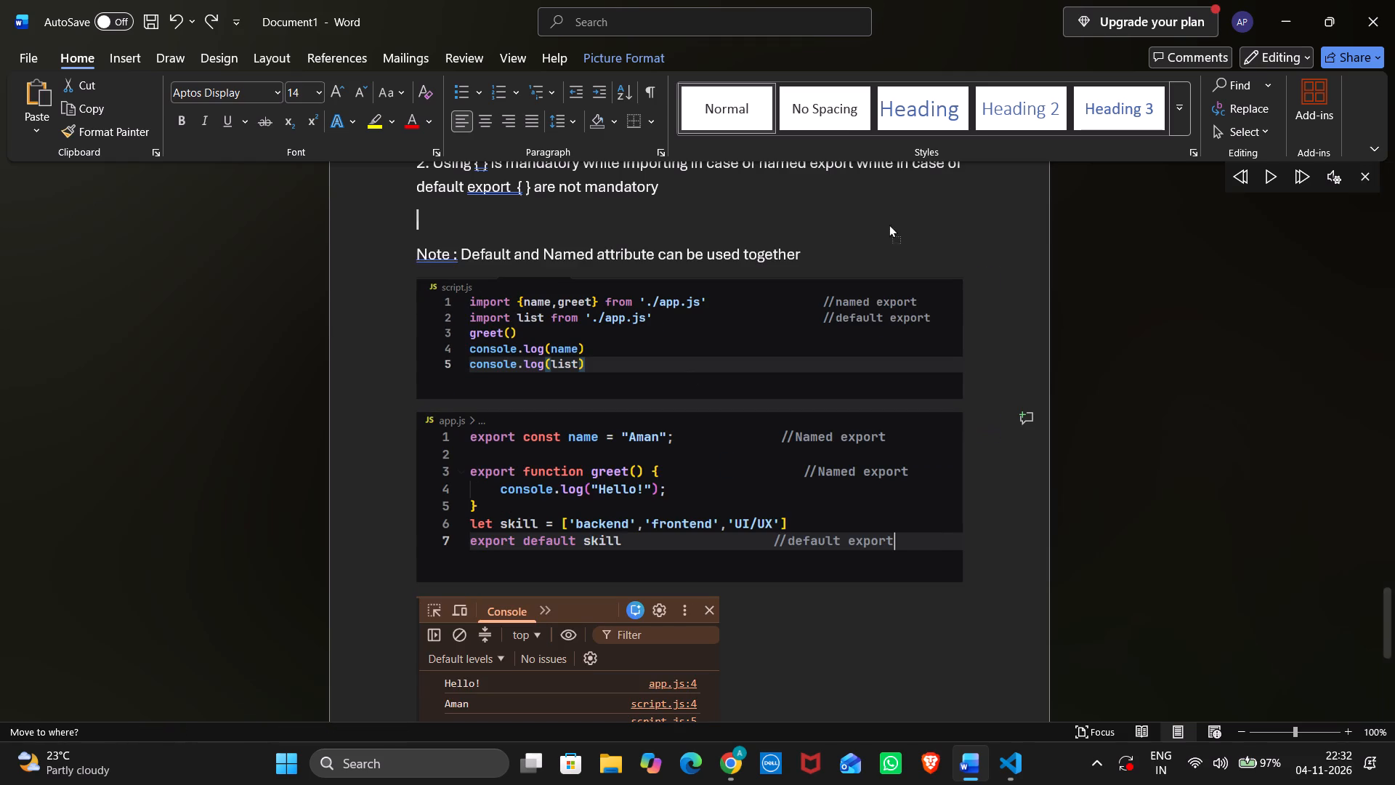
{"action": "left_click_drag", "start_coordinate": [889, 224], "coordinate": [868, 259]}
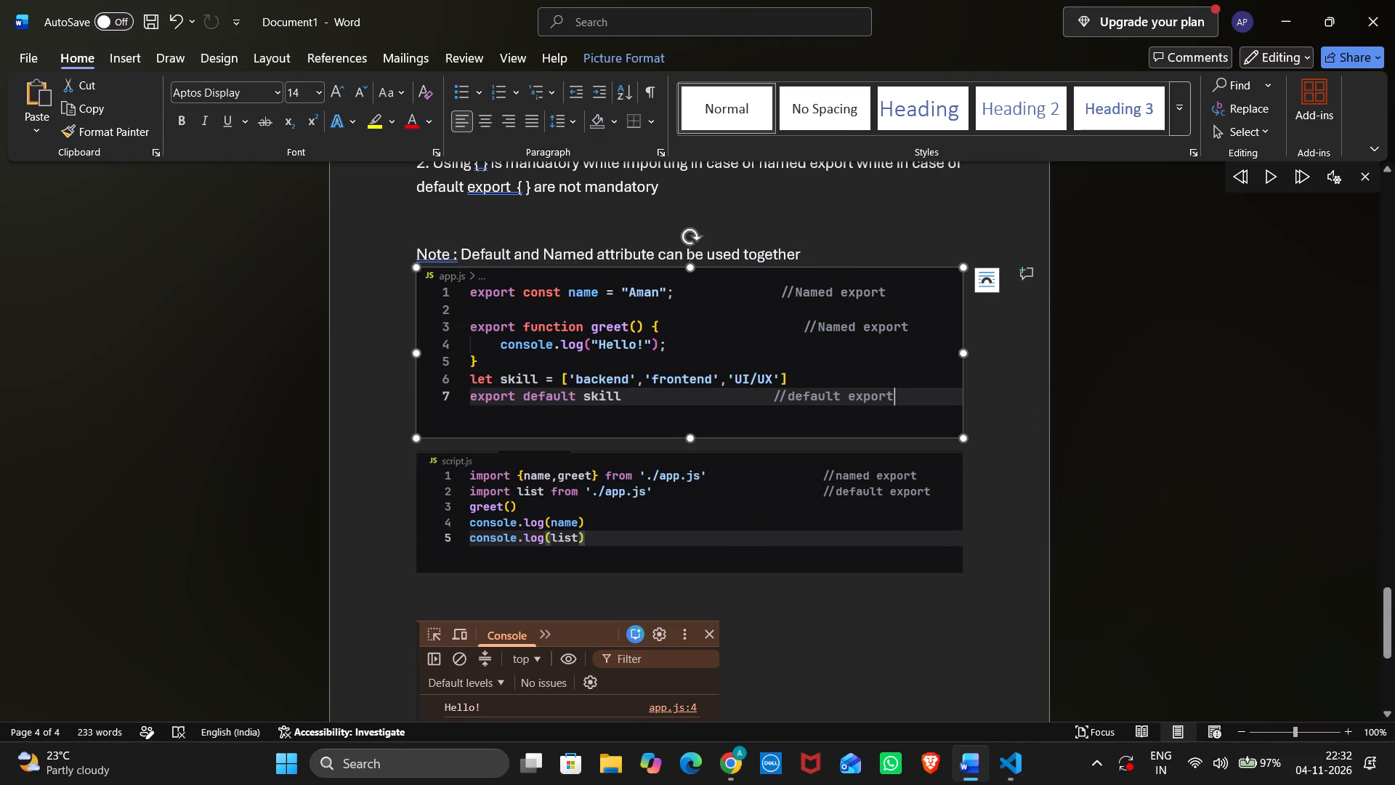
{"action": "left_click", "coordinate": [886, 649]}
Insert two paragraph breaks between the end of the note sentence and the app.js screenshot.
{"action": "scroll", "coordinate": [851, 577], "scroll_direction": "up", "scroll_amount": 1}
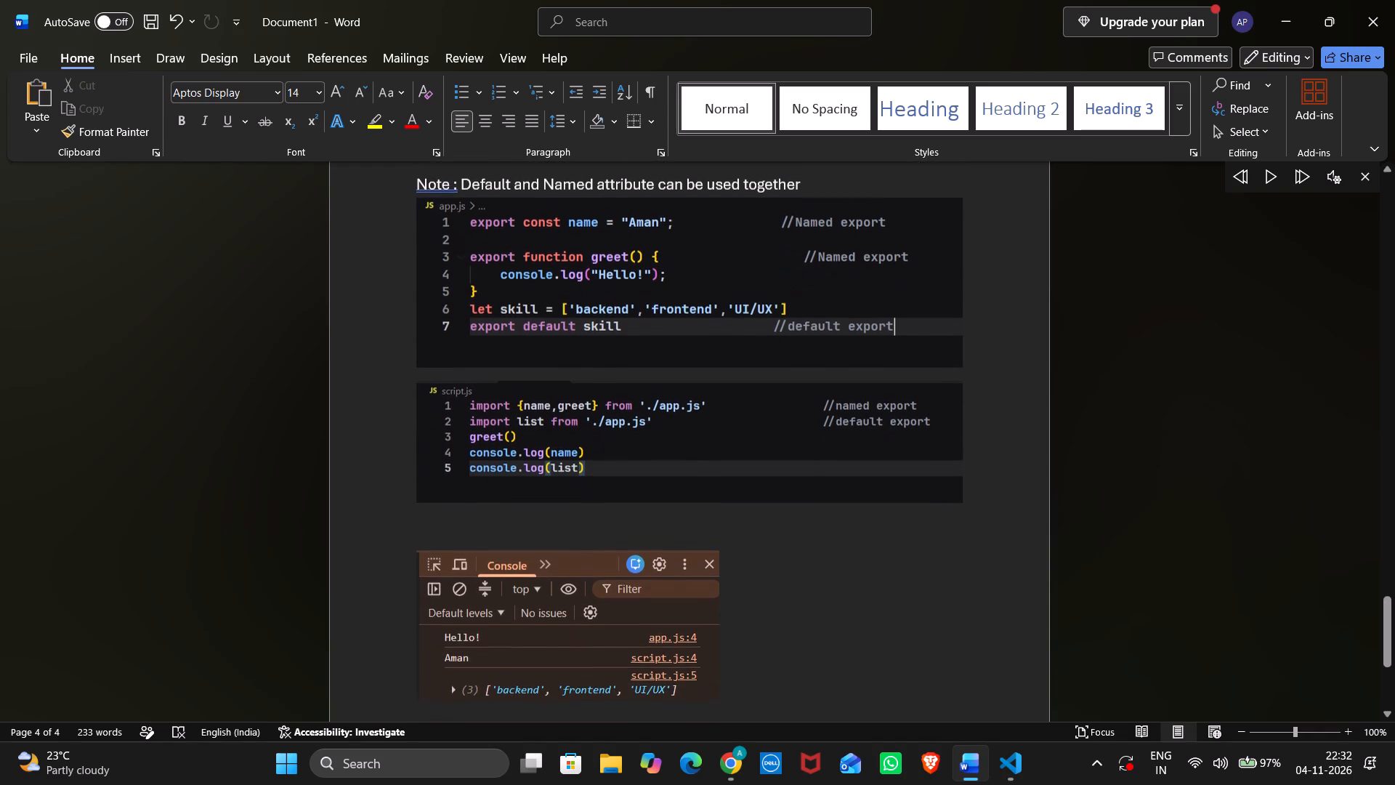
{"action": "scroll", "coordinate": [851, 577], "scroll_direction": "down", "scroll_amount": 4}
{"action": "scroll", "coordinate": [851, 577], "scroll_direction": "up", "scroll_amount": 4}
{"action": "scroll", "coordinate": [851, 577], "scroll_direction": "down", "scroll_amount": 4}
{"action": "scroll", "coordinate": [851, 577], "scroll_direction": "up", "scroll_amount": 6}
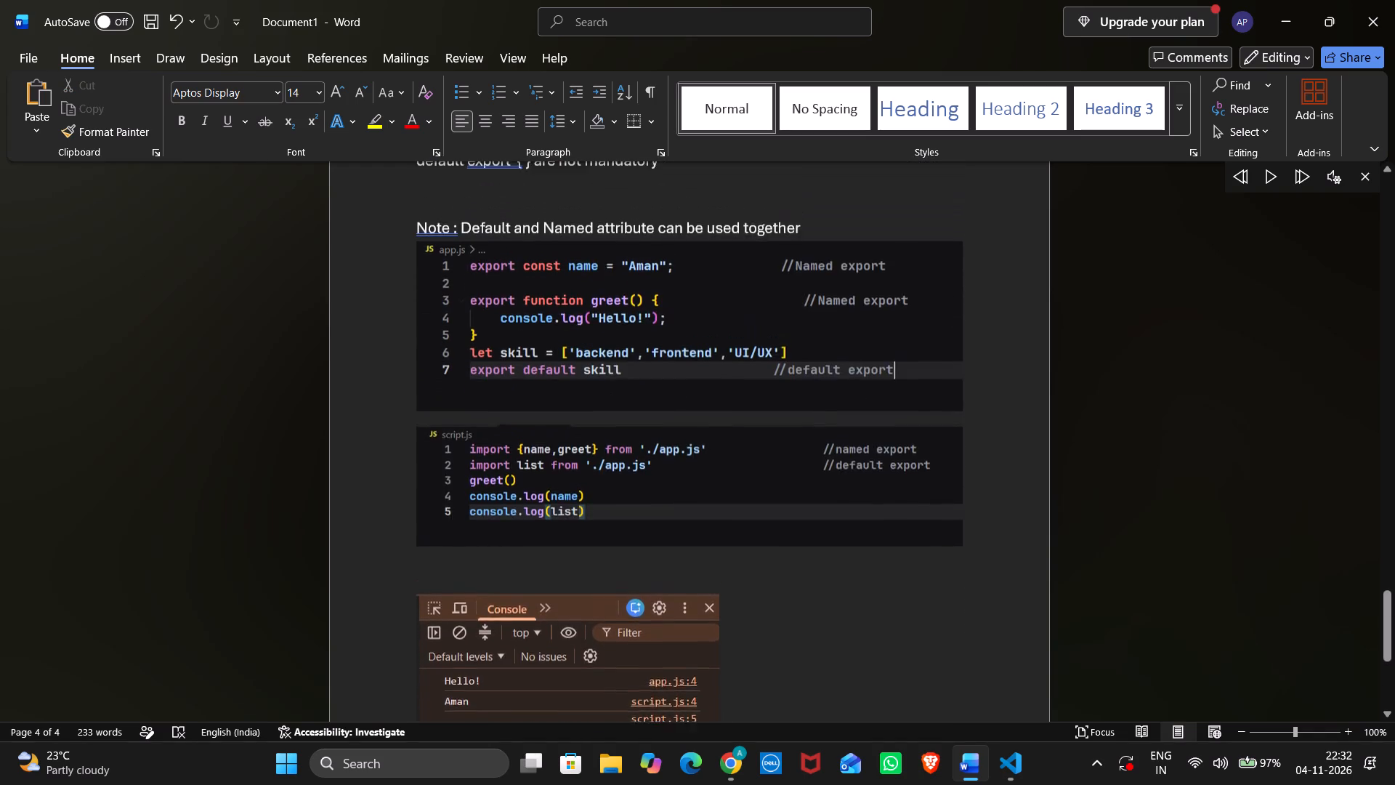
{"action": "scroll", "coordinate": [851, 577], "scroll_direction": "up", "scroll_amount": 1}
{"action": "left_click", "coordinate": [831, 345]}
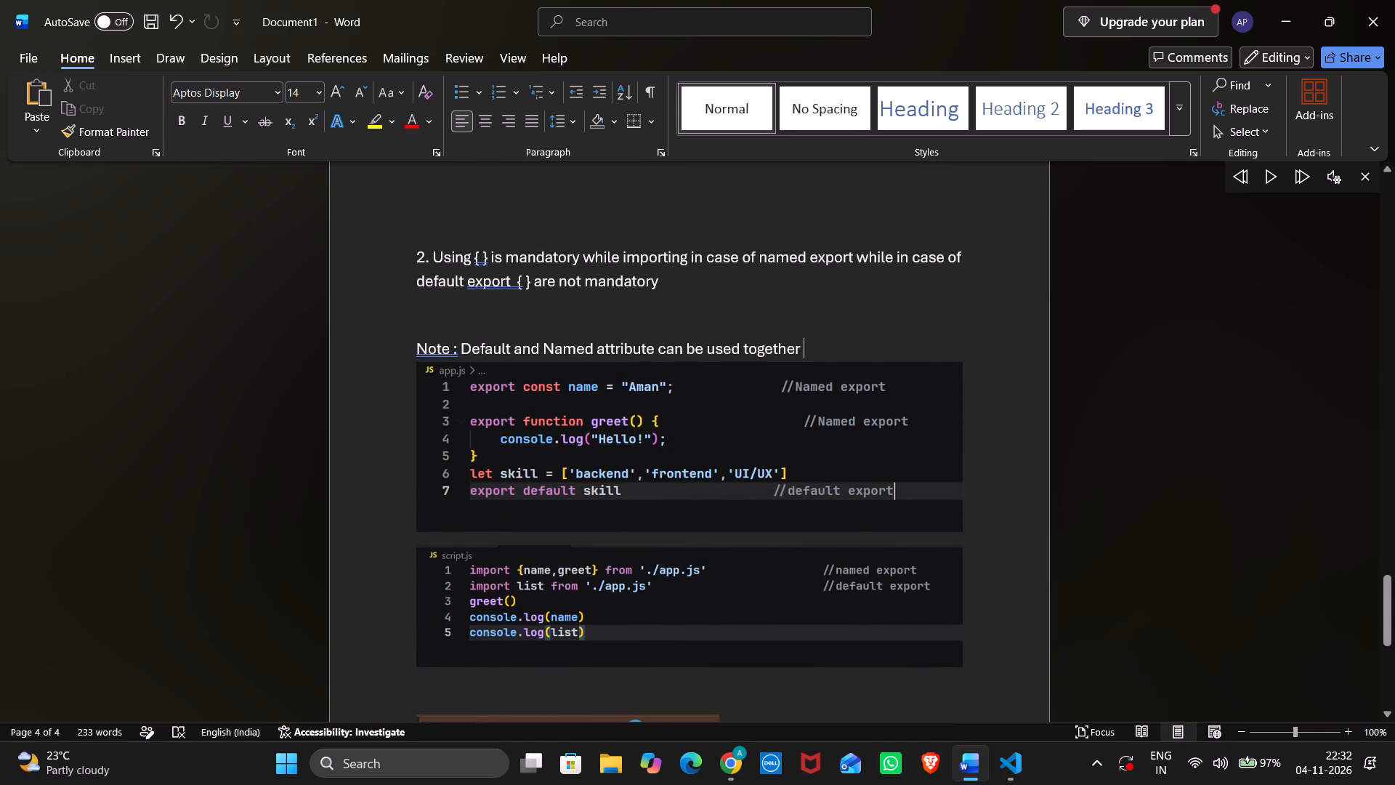
{"action": "key", "text": "Return"}
{"action": "key", "text": "Return"}
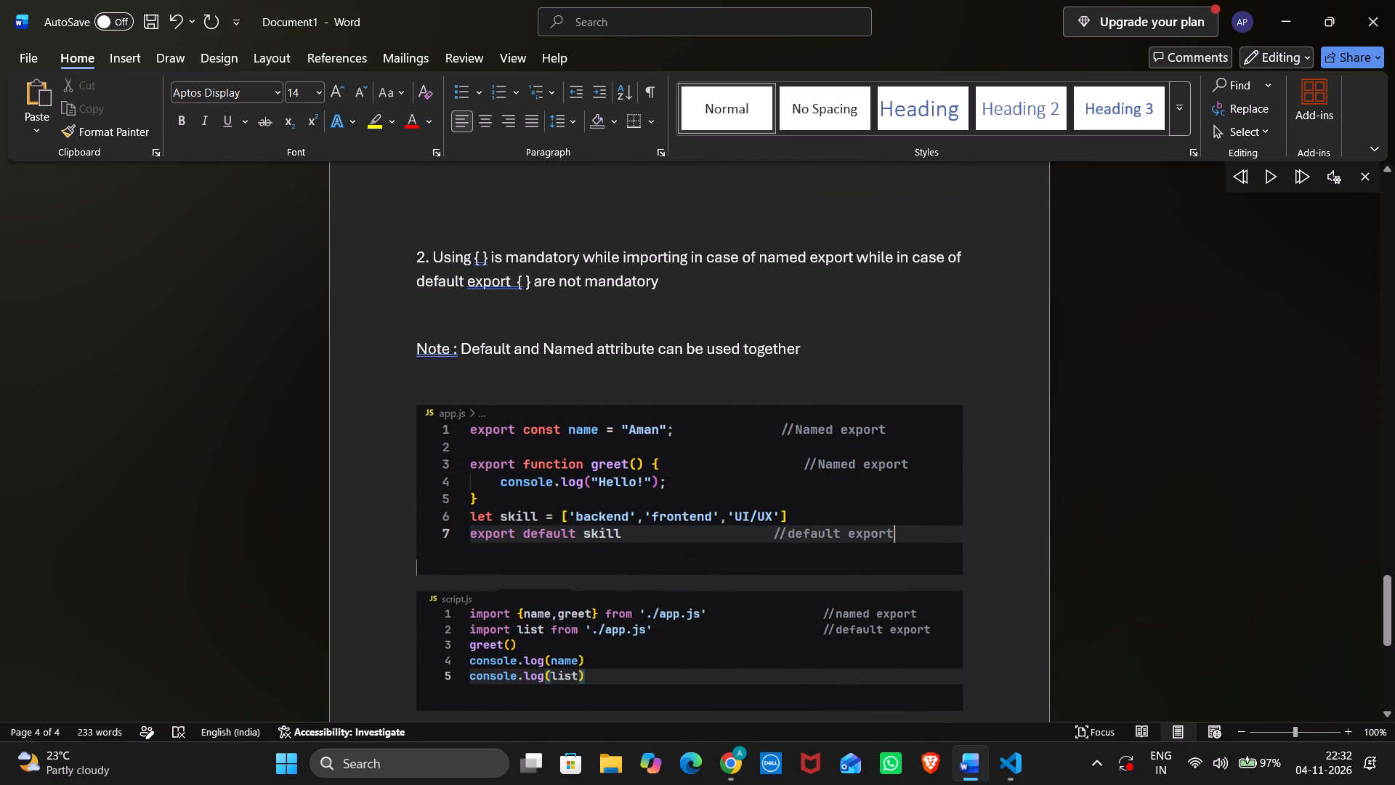
Put the sentence Default and Named attribute can be used together on its own line below the Note : label.
{"action": "left_click", "coordinate": [461, 347]}
{"action": "key", "text": "Return"}
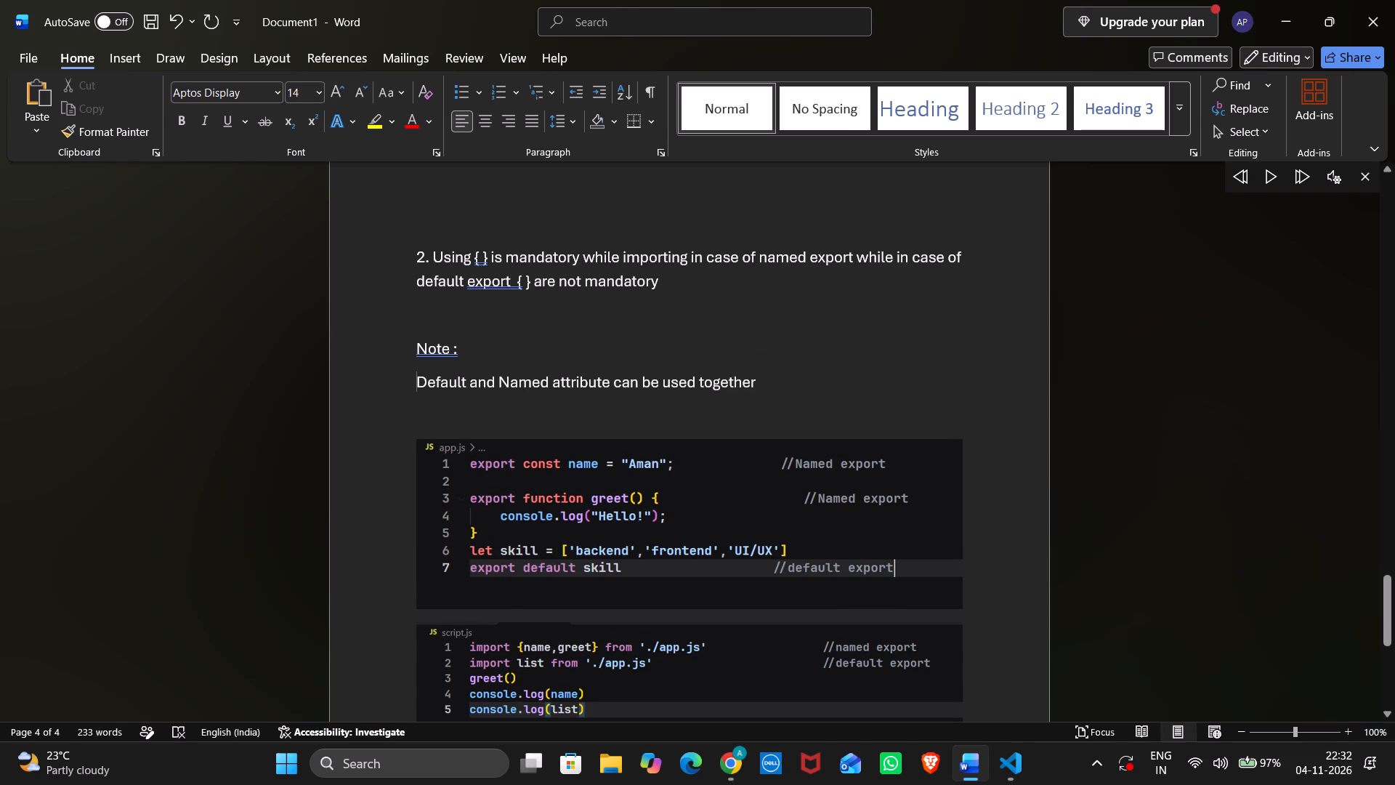
Review the layout of the export notes, including the note text, the code screenshots and the console output.
{"action": "scroll", "coordinate": [552, 344], "scroll_direction": "down", "scroll_amount": 8}
{"action": "scroll", "coordinate": [552, 344], "scroll_direction": "up", "scroll_amount": 11}
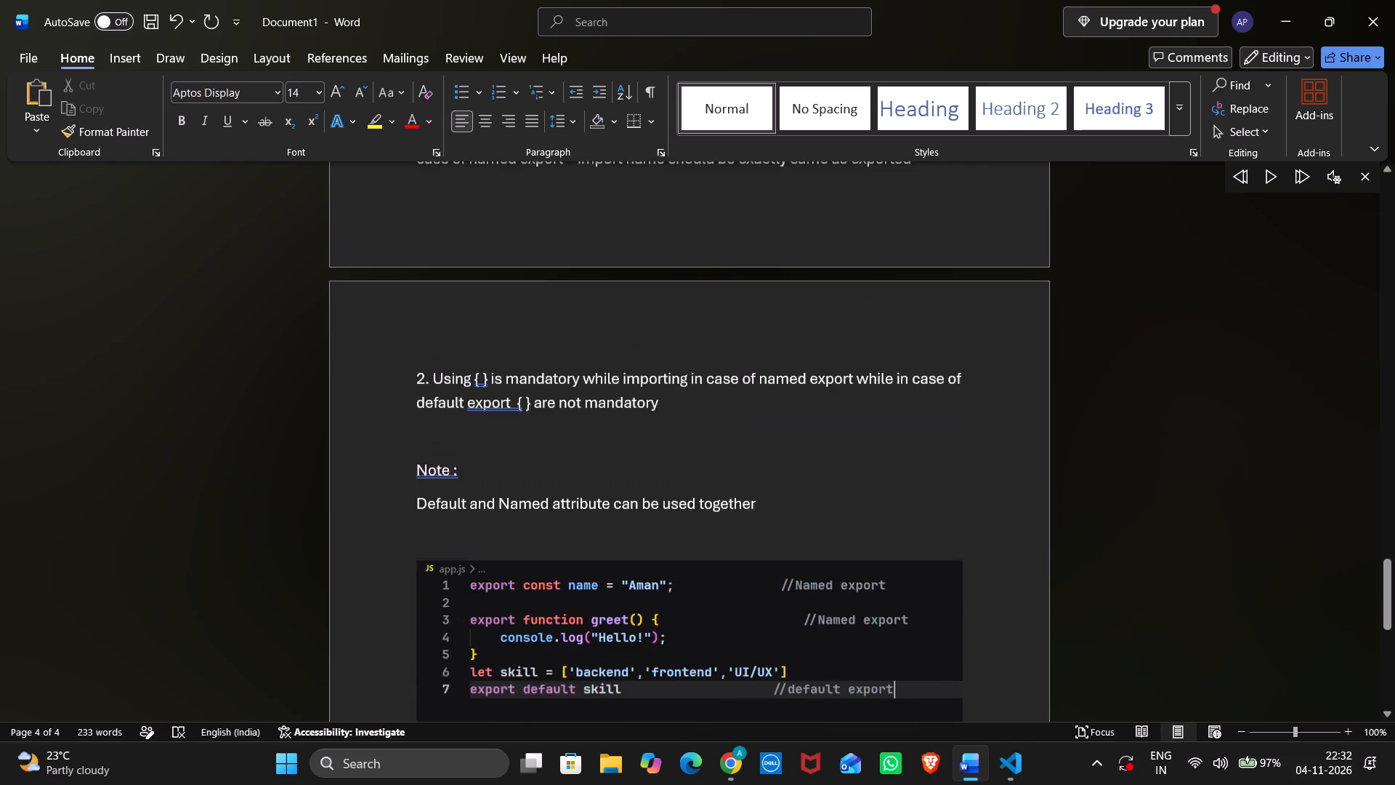
{"action": "scroll", "coordinate": [552, 344], "scroll_direction": "up", "scroll_amount": 3}
{"action": "scroll", "coordinate": [552, 344], "scroll_direction": "down", "scroll_amount": 3}
{"action": "scroll", "coordinate": [552, 344], "scroll_direction": "up", "scroll_amount": 3}
{"action": "scroll", "coordinate": [552, 344], "scroll_direction": "down", "scroll_amount": 7}
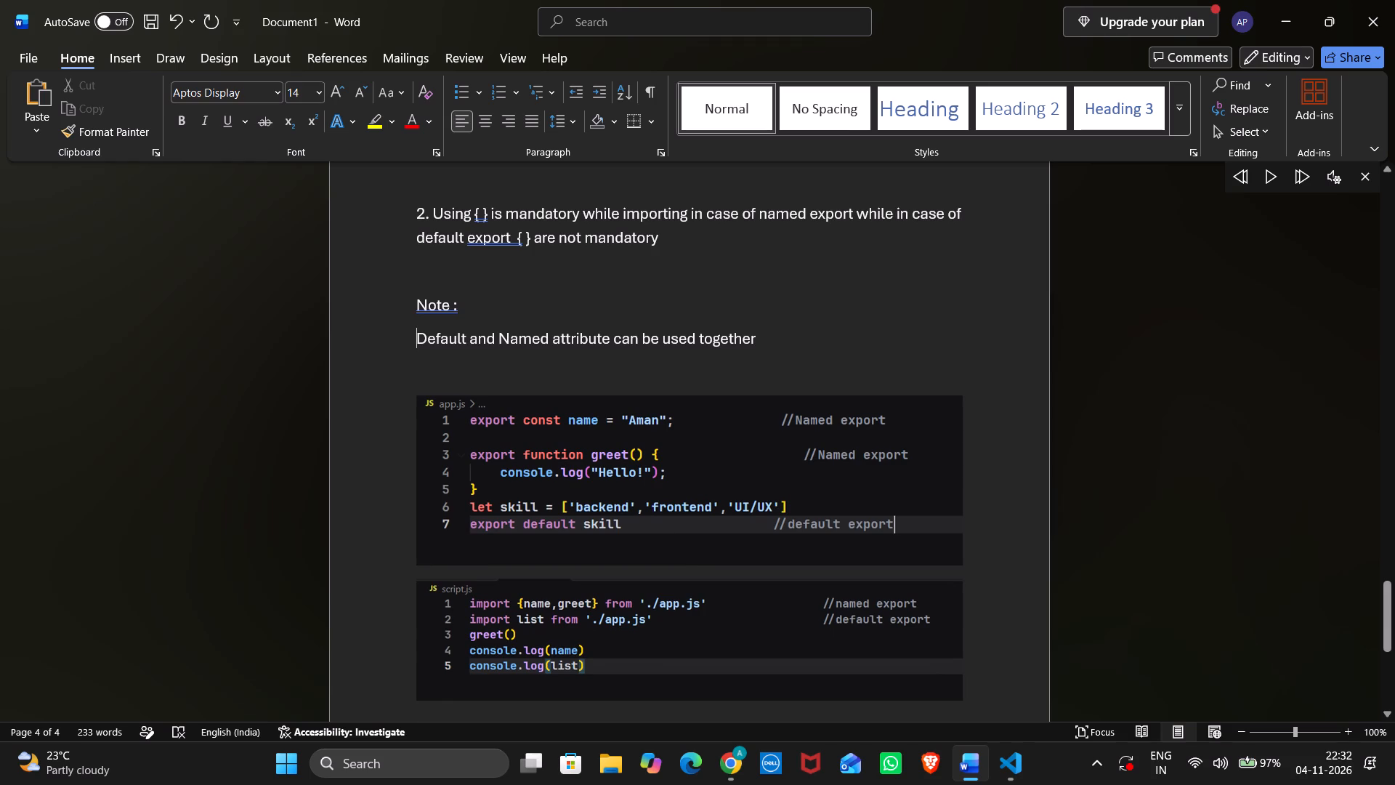
{"action": "scroll", "coordinate": [552, 344], "scroll_direction": "down", "scroll_amount": 4}
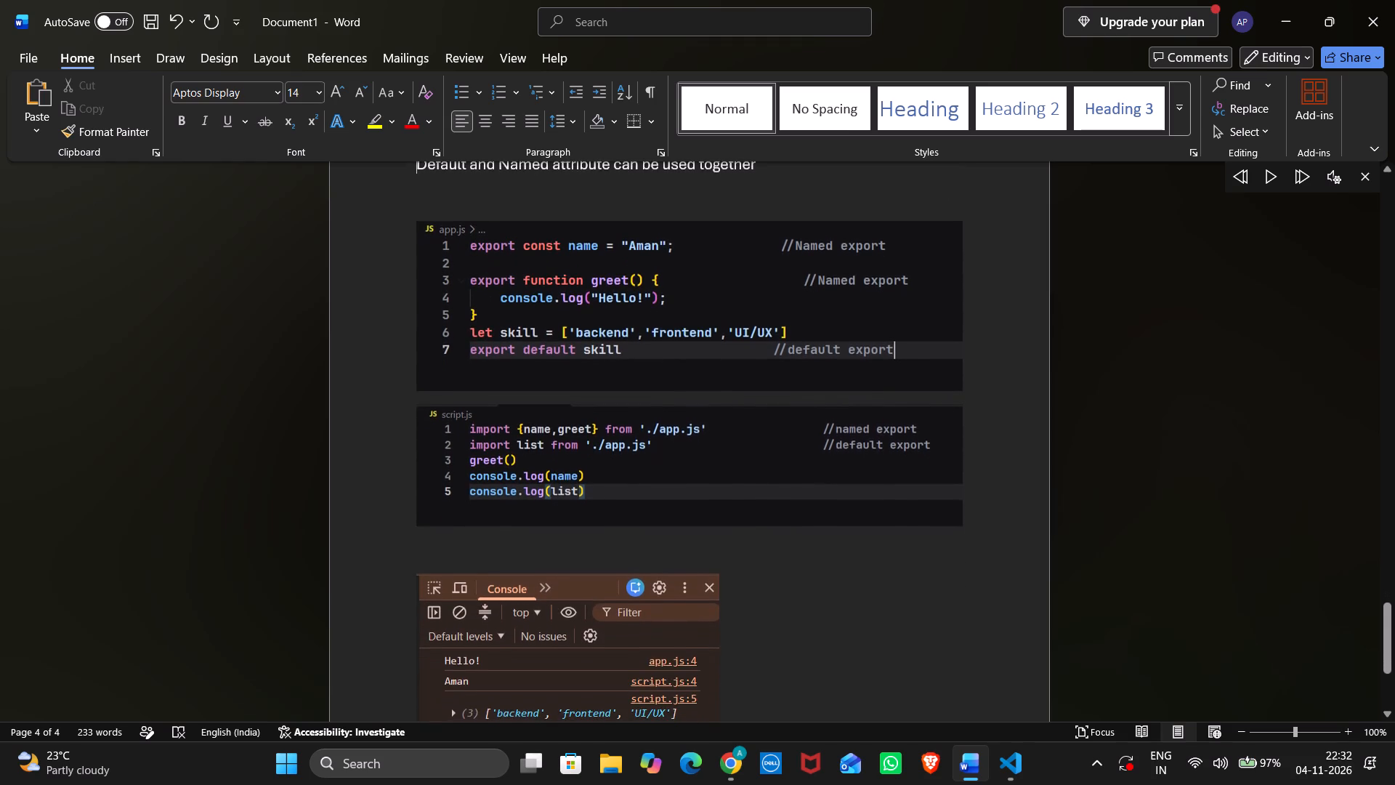
{"action": "scroll", "coordinate": [552, 344], "scroll_direction": "down", "scroll_amount": 3}
{"action": "scroll", "coordinate": [546, 371], "scroll_direction": "up", "scroll_amount": 5}
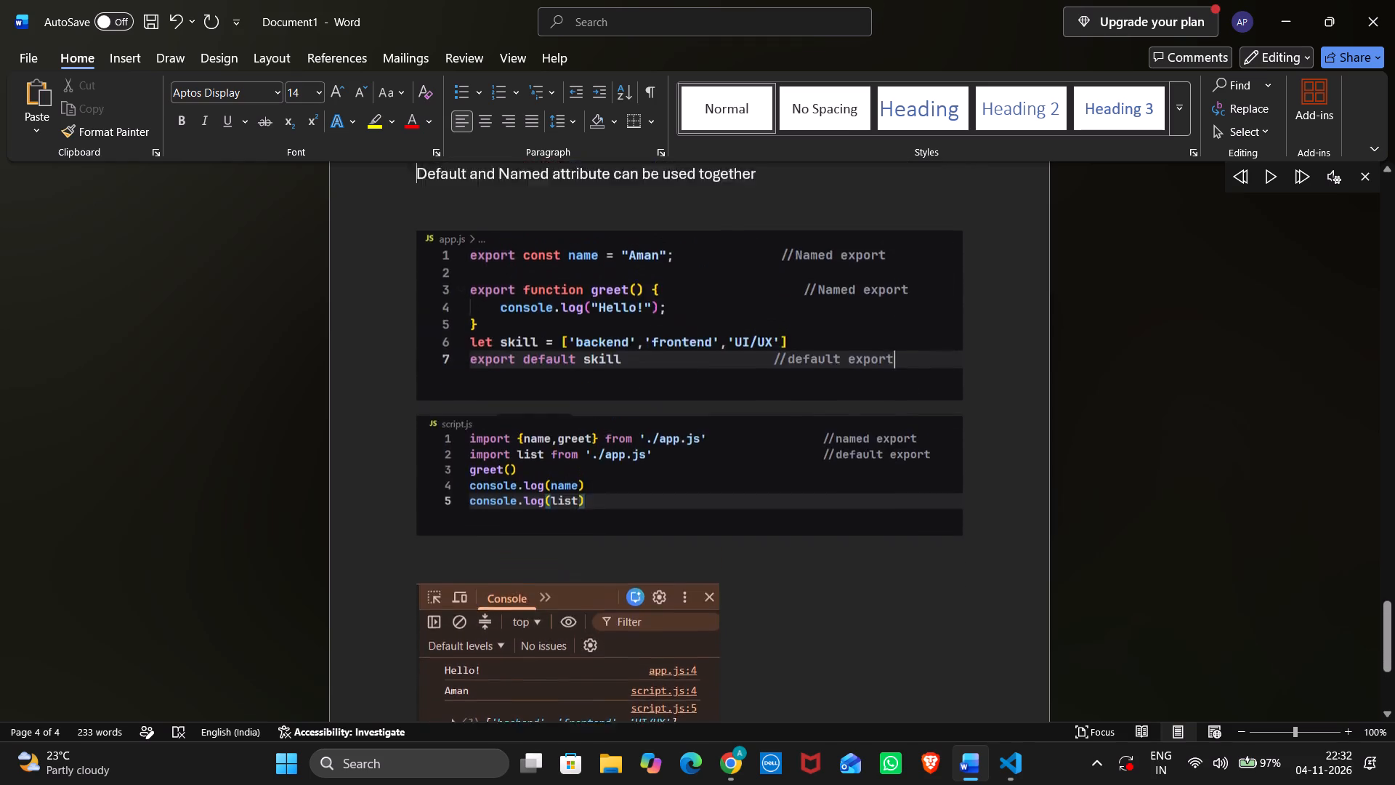
{"action": "scroll", "coordinate": [546, 371], "scroll_direction": "up", "scroll_amount": 20}
{"action": "scroll", "coordinate": [542, 358], "scroll_direction": "down", "scroll_amount": 6}
{"action": "right_click", "coordinate": [542, 350]}
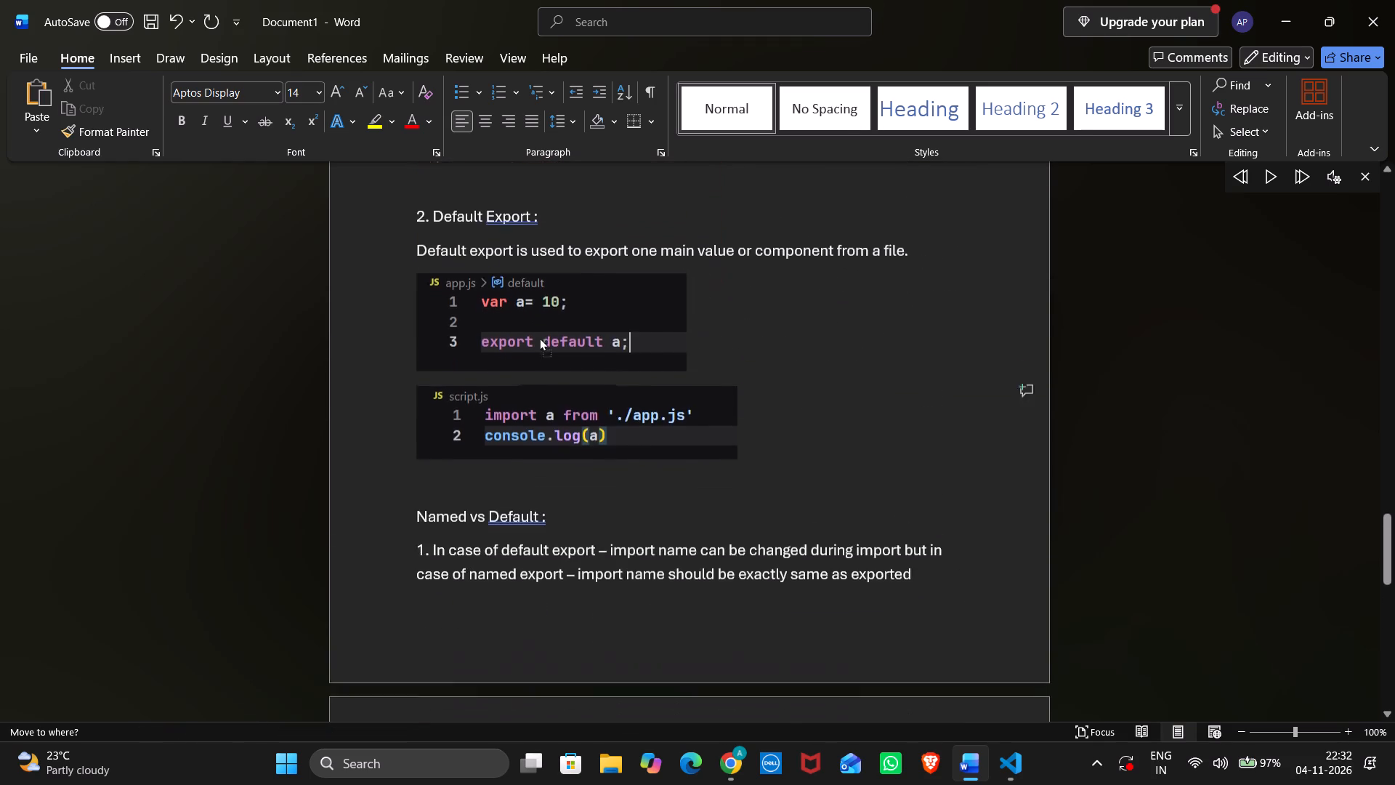
{"action": "scroll", "coordinate": [539, 337], "scroll_direction": "down", "scroll_amount": 3}
{"action": "left_click", "coordinate": [740, 467]}
{"action": "scroll", "coordinate": [737, 460], "scroll_direction": "down", "scroll_amount": 13}
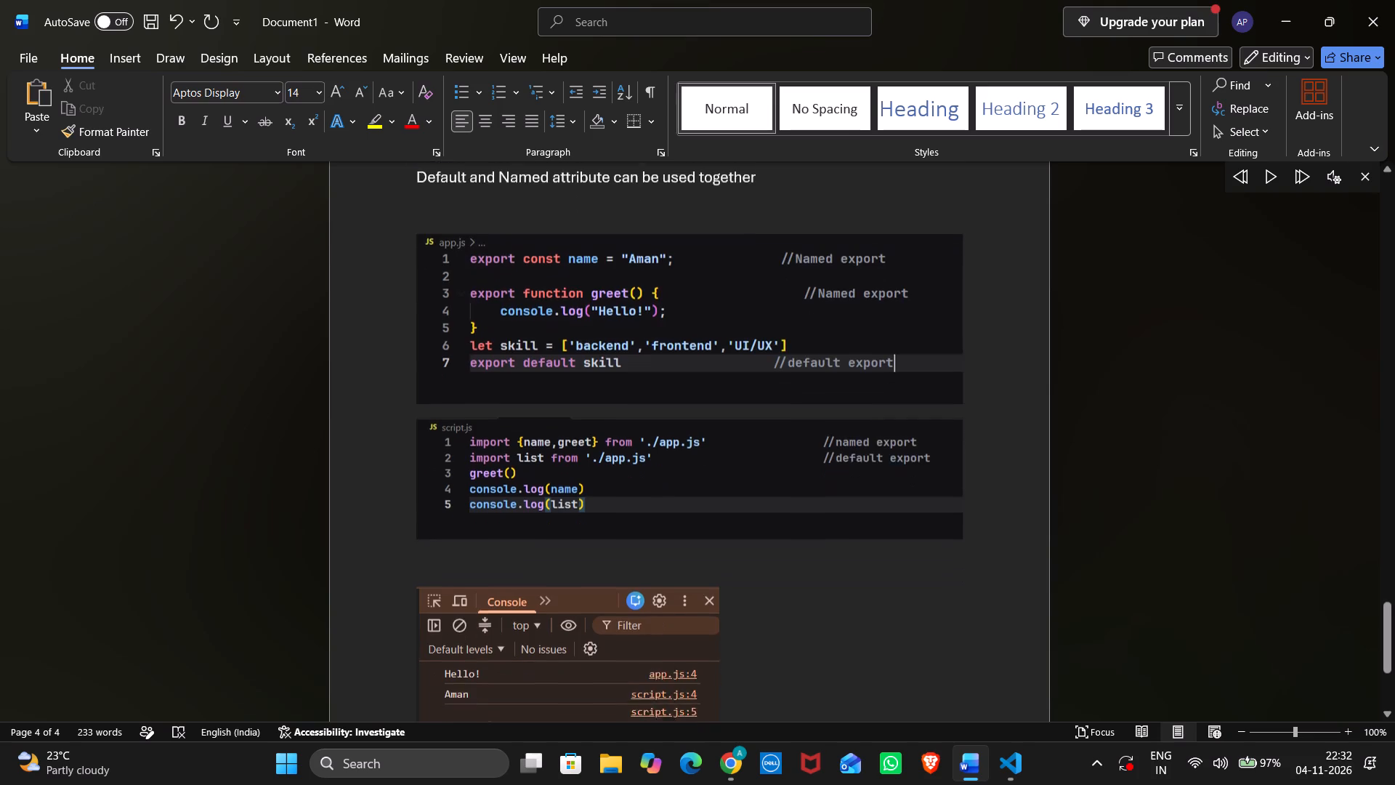
Review the React JS notes from the introduction through the export sections to the final console output.
{"action": "scroll", "coordinate": [739, 435], "scroll_direction": "down", "scroll_amount": 7}
{"action": "key", "text": "alt+Tab"}
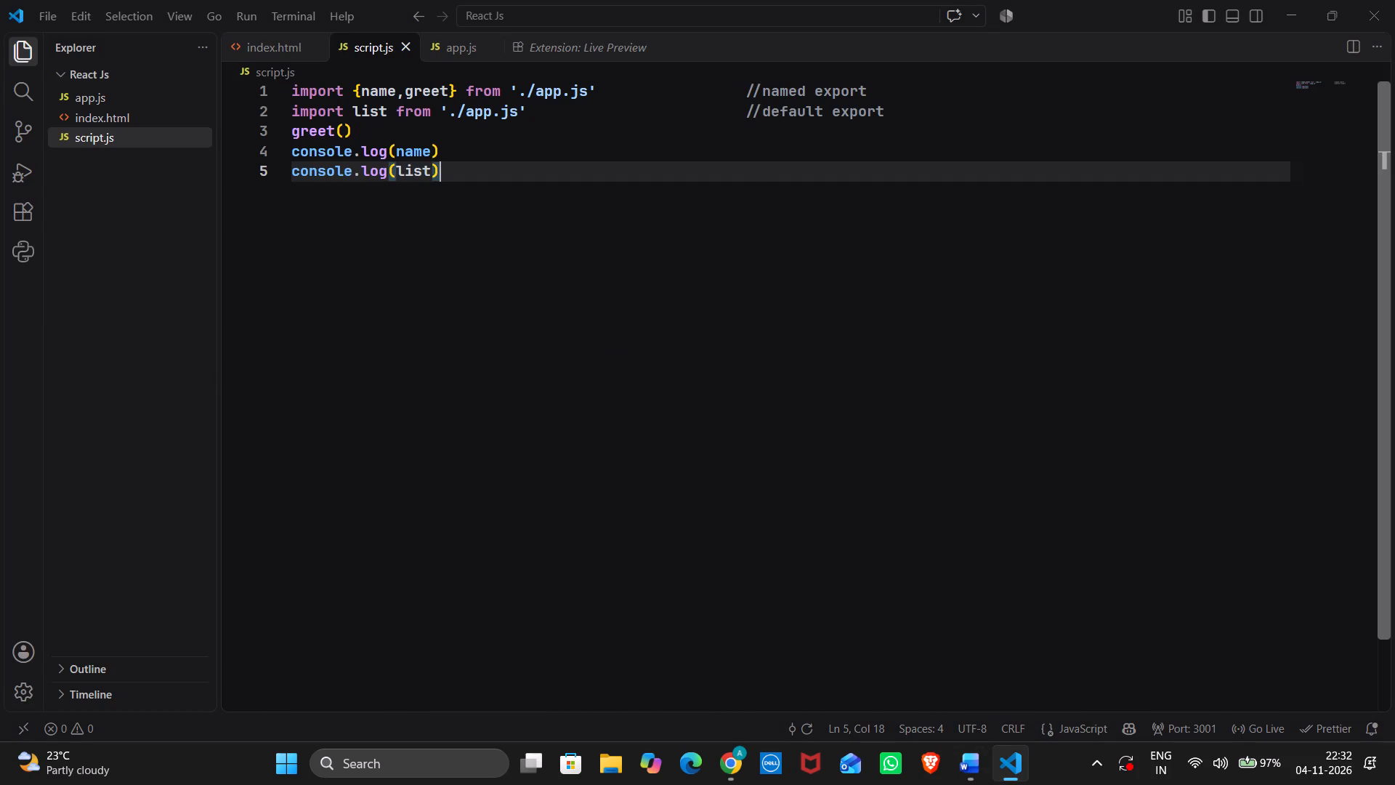
{"action": "scroll", "coordinate": [764, 399], "scroll_direction": "up", "scroll_amount": 3}
{"action": "key", "text": "alt+Tab"}
{"action": "scroll", "coordinate": [764, 399], "scroll_direction": "up", "scroll_amount": 3}
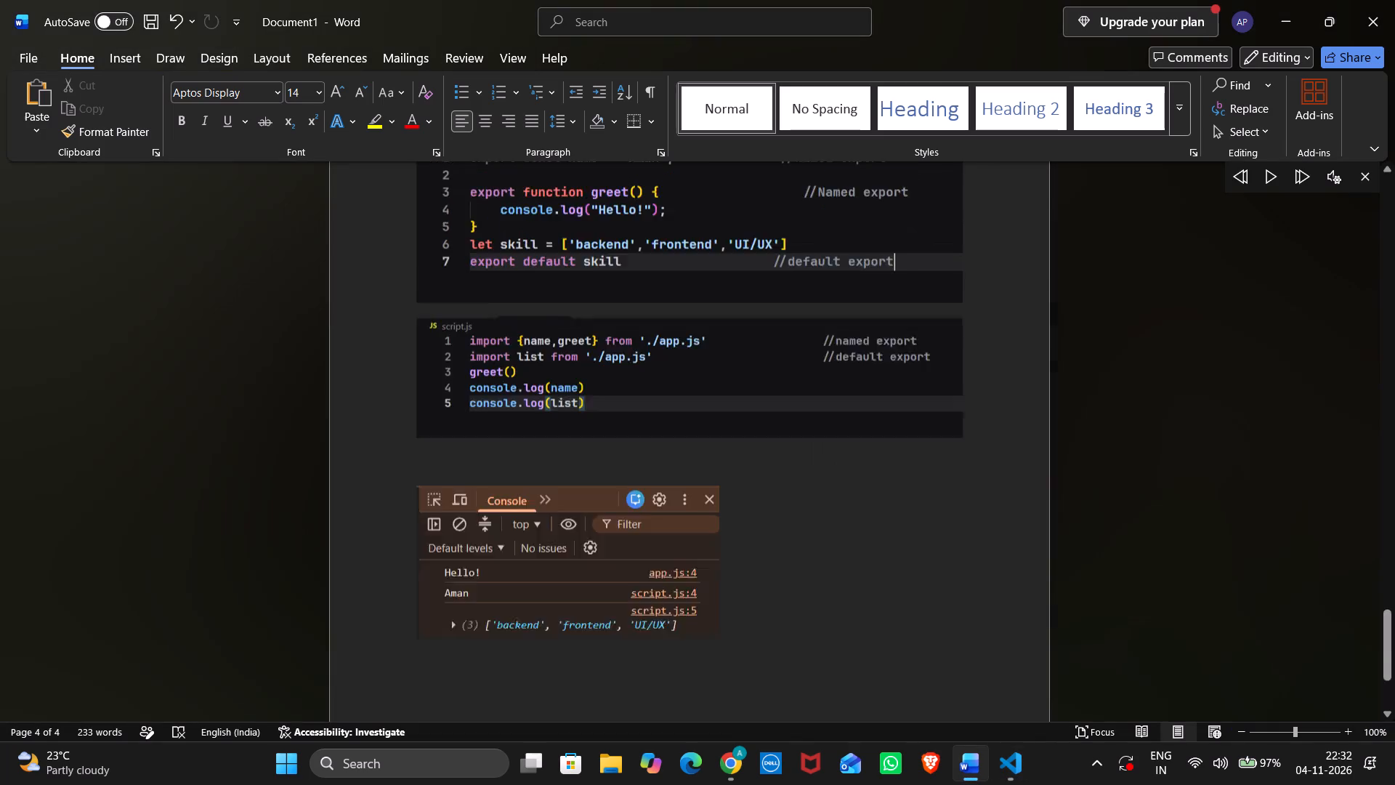
{"action": "scroll", "coordinate": [764, 399], "scroll_direction": "up", "scroll_amount": 20}
{"action": "scroll", "coordinate": [764, 399], "scroll_direction": "up", "scroll_amount": 14}
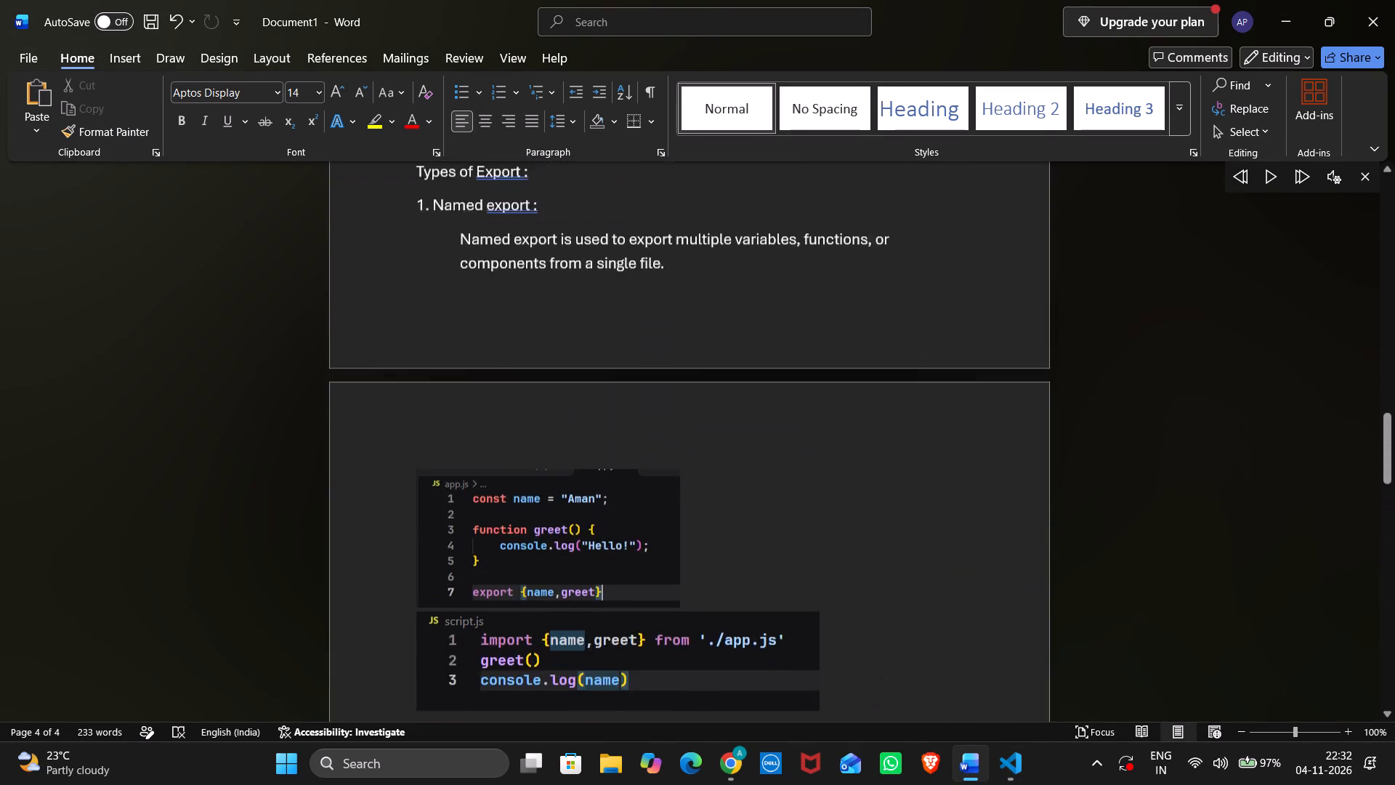
{"action": "scroll", "coordinate": [767, 397], "scroll_direction": "up", "scroll_amount": 20}
{"action": "scroll", "coordinate": [767, 397], "scroll_direction": "up", "scroll_amount": 14}
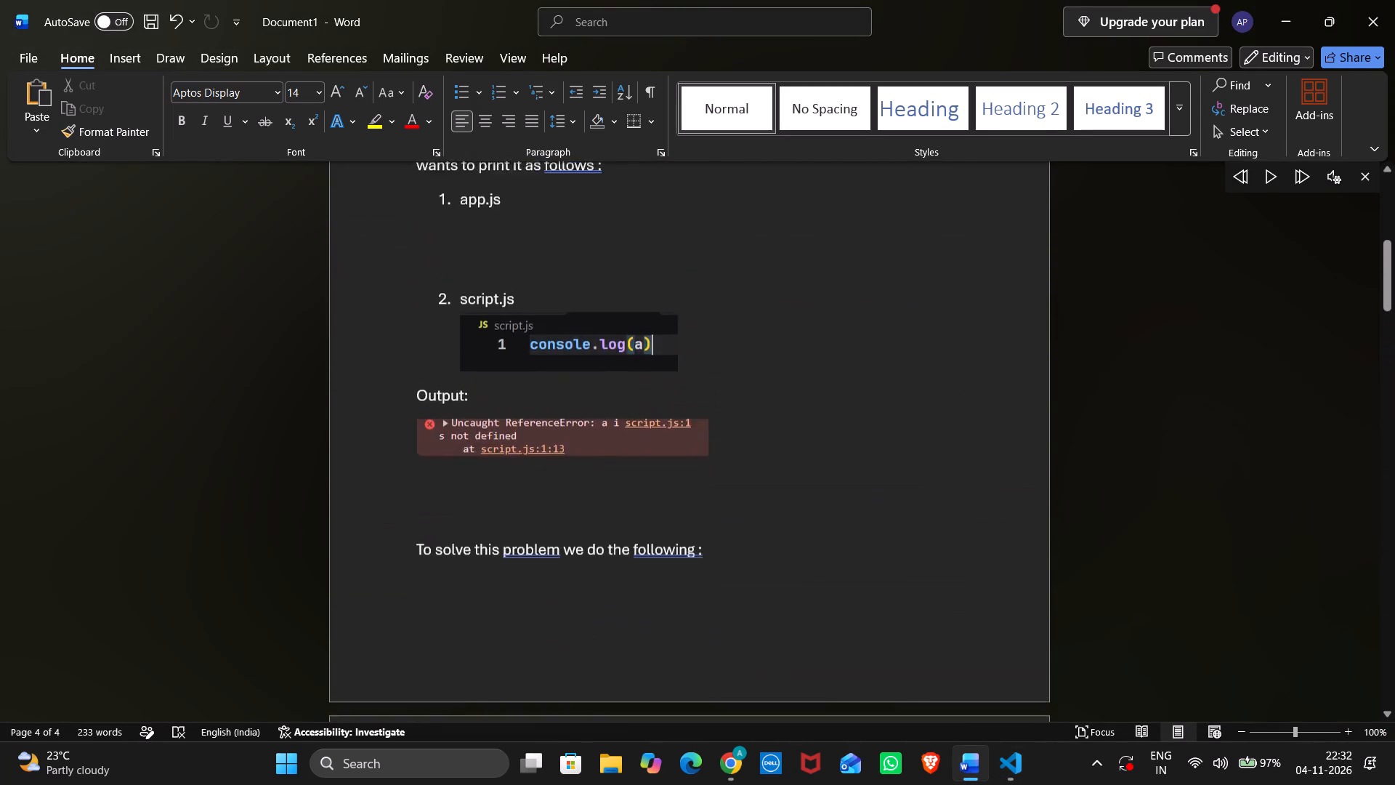
{"action": "scroll", "coordinate": [767, 397], "scroll_direction": "up", "scroll_amount": 12}
{"action": "scroll", "coordinate": [767, 397], "scroll_direction": "down", "scroll_amount": 3}
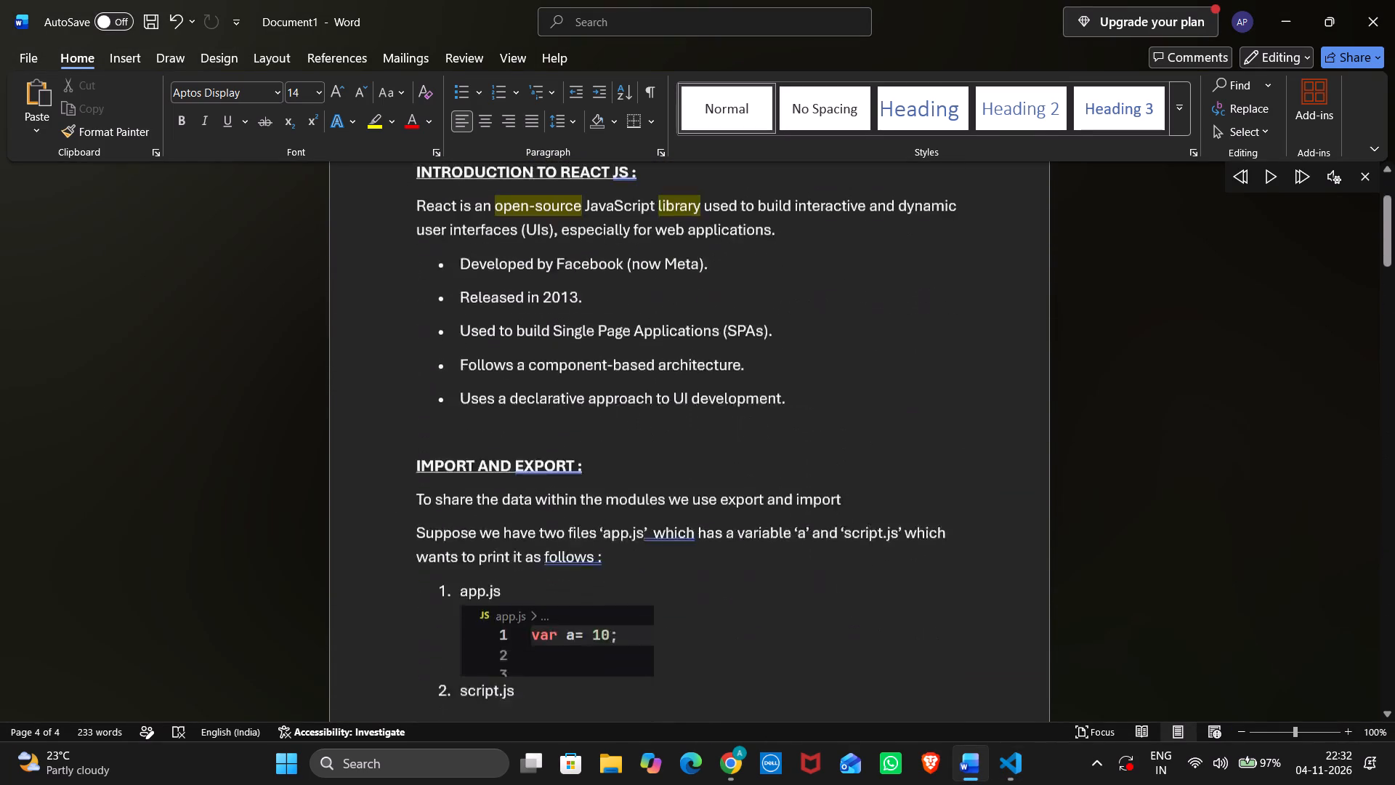
{"action": "scroll", "coordinate": [766, 397], "scroll_direction": "down", "scroll_amount": 20}
{"action": "scroll", "coordinate": [766, 397], "scroll_direction": "down", "scroll_amount": 19}
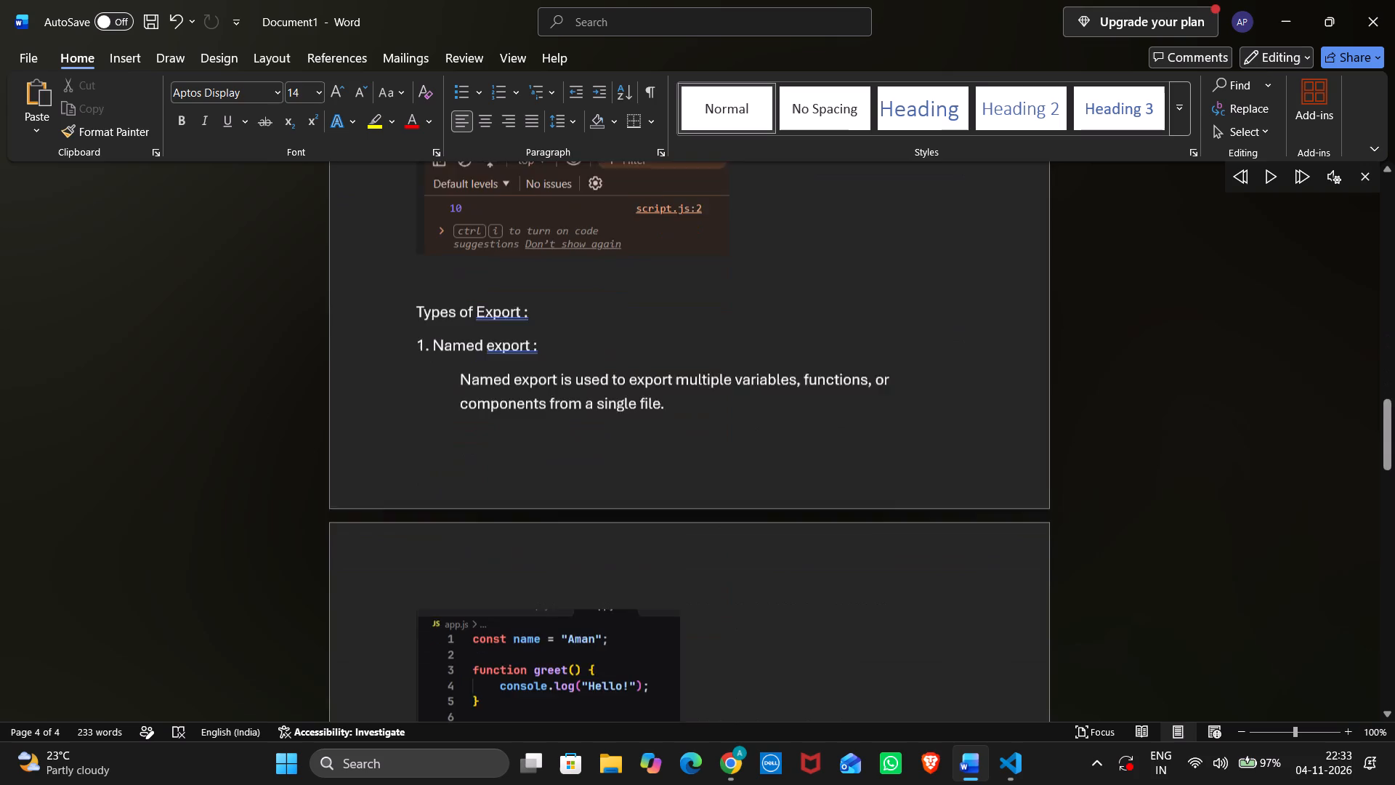
{"action": "scroll", "coordinate": [759, 385], "scroll_direction": "down", "scroll_amount": 20}
{"action": "scroll", "coordinate": [759, 385], "scroll_direction": "down", "scroll_amount": 19}
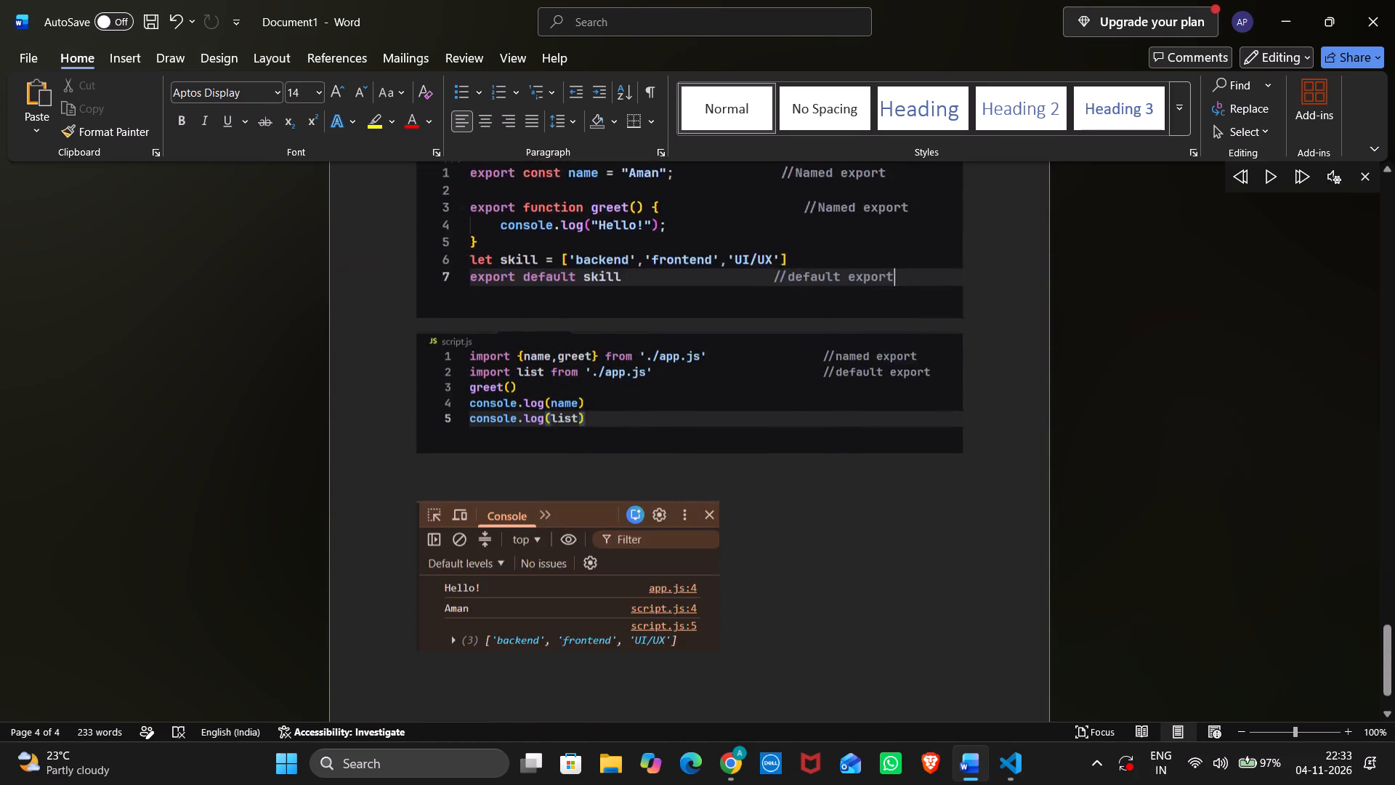
{"action": "scroll", "coordinate": [759, 385], "scroll_direction": "down", "scroll_amount": 6}
Insert five paragraph breaks after the last console output screenshot to start a new page.
{"action": "left_click", "coordinate": [790, 460]}
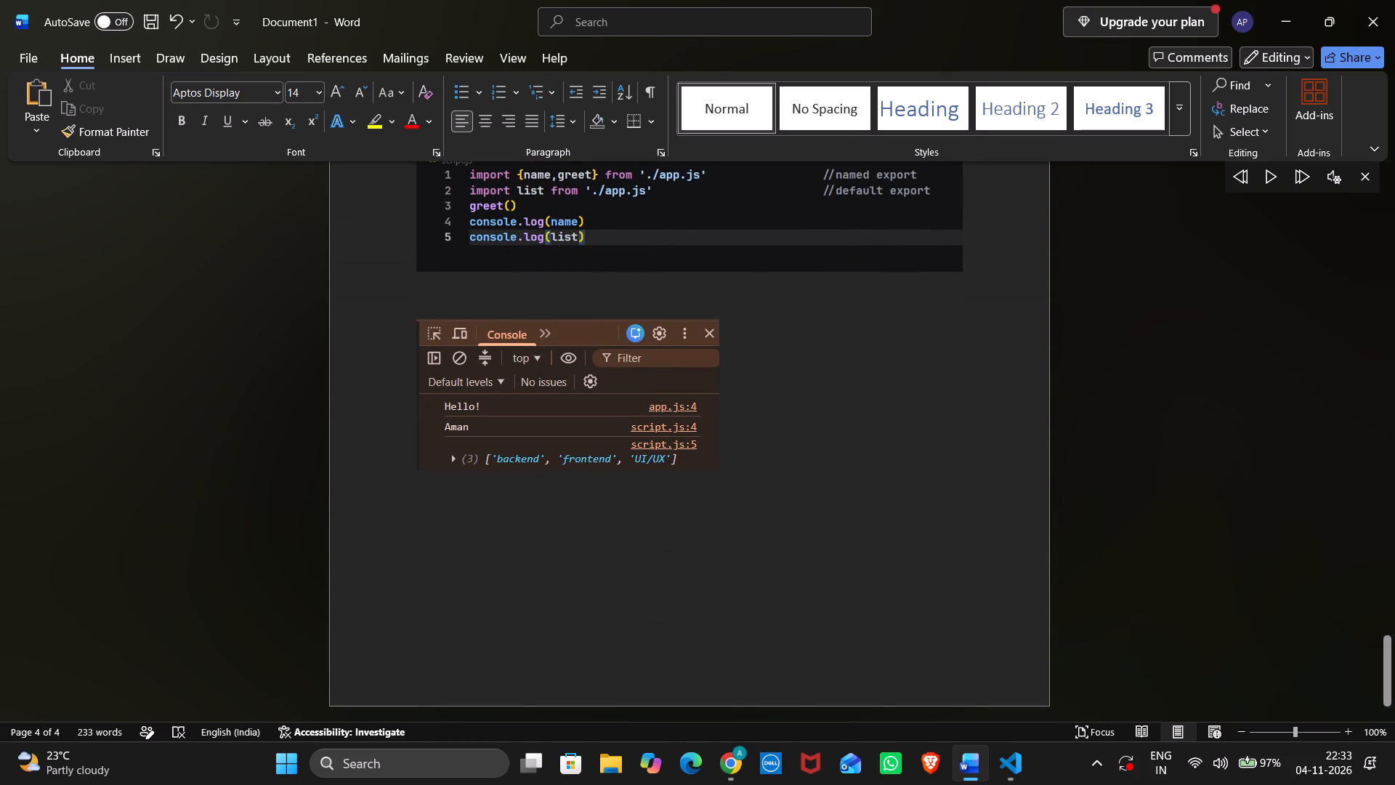
{"action": "key", "text": "Return"}
{"action": "key", "text": "Return"}
{"action": "key", "text": "Return"}
{"action": "key", "text": "Return"}
{"action": "key", "text": "Return"}
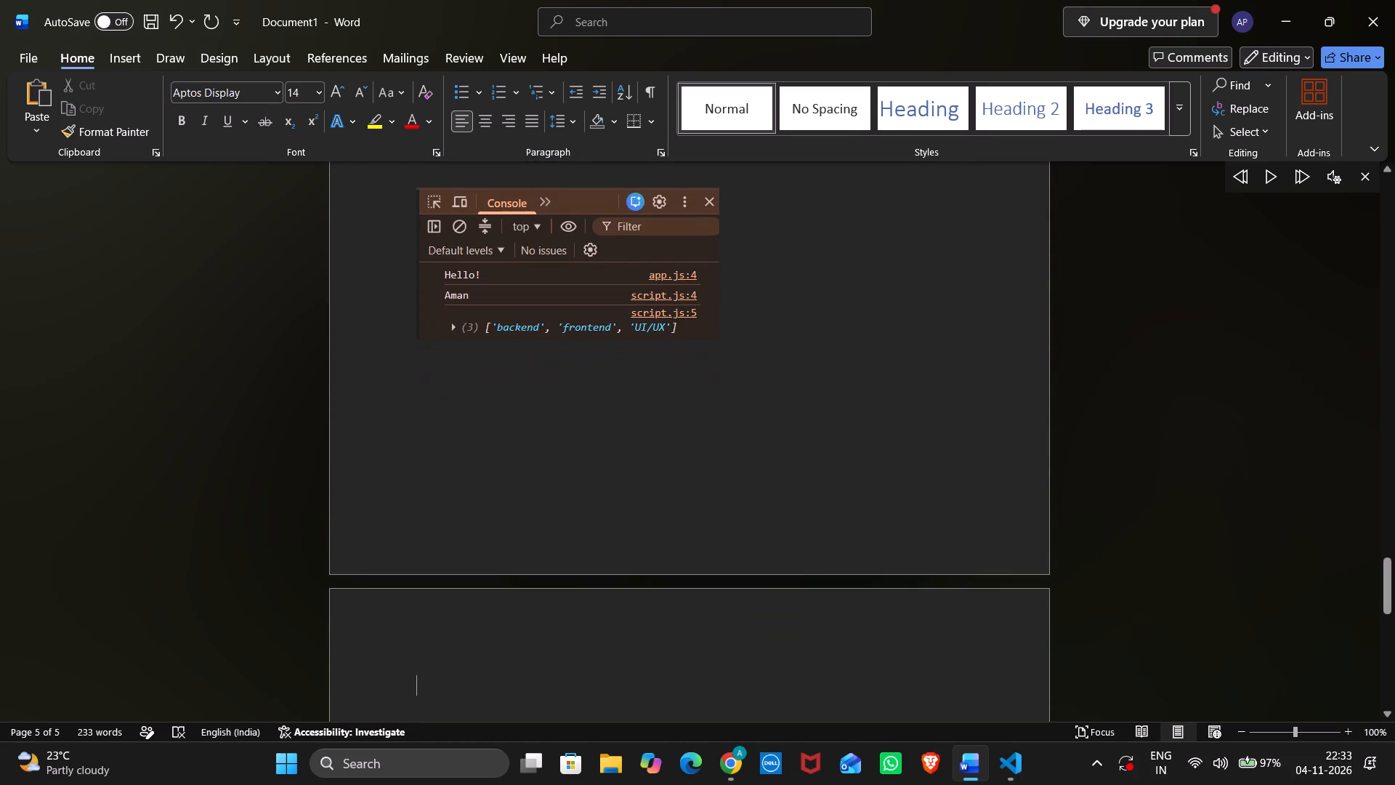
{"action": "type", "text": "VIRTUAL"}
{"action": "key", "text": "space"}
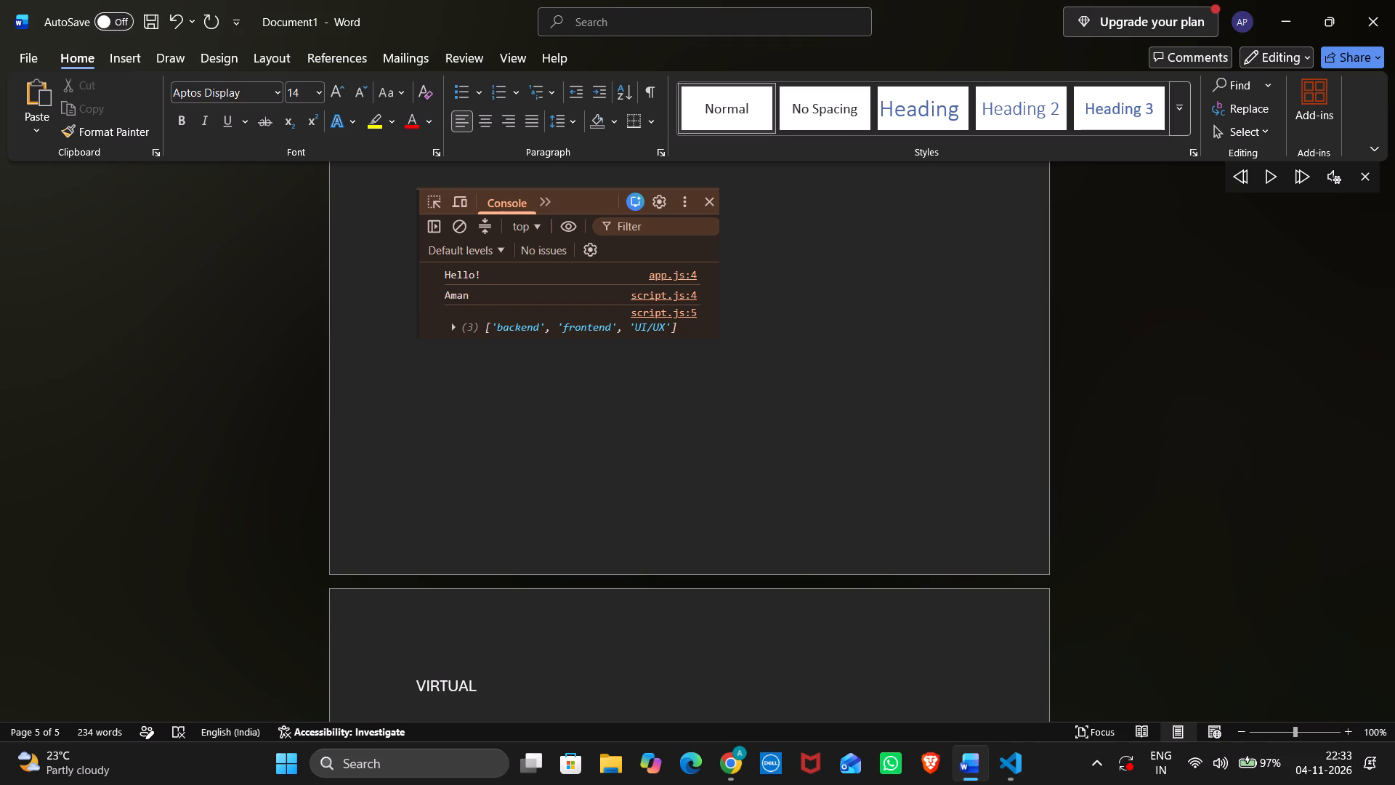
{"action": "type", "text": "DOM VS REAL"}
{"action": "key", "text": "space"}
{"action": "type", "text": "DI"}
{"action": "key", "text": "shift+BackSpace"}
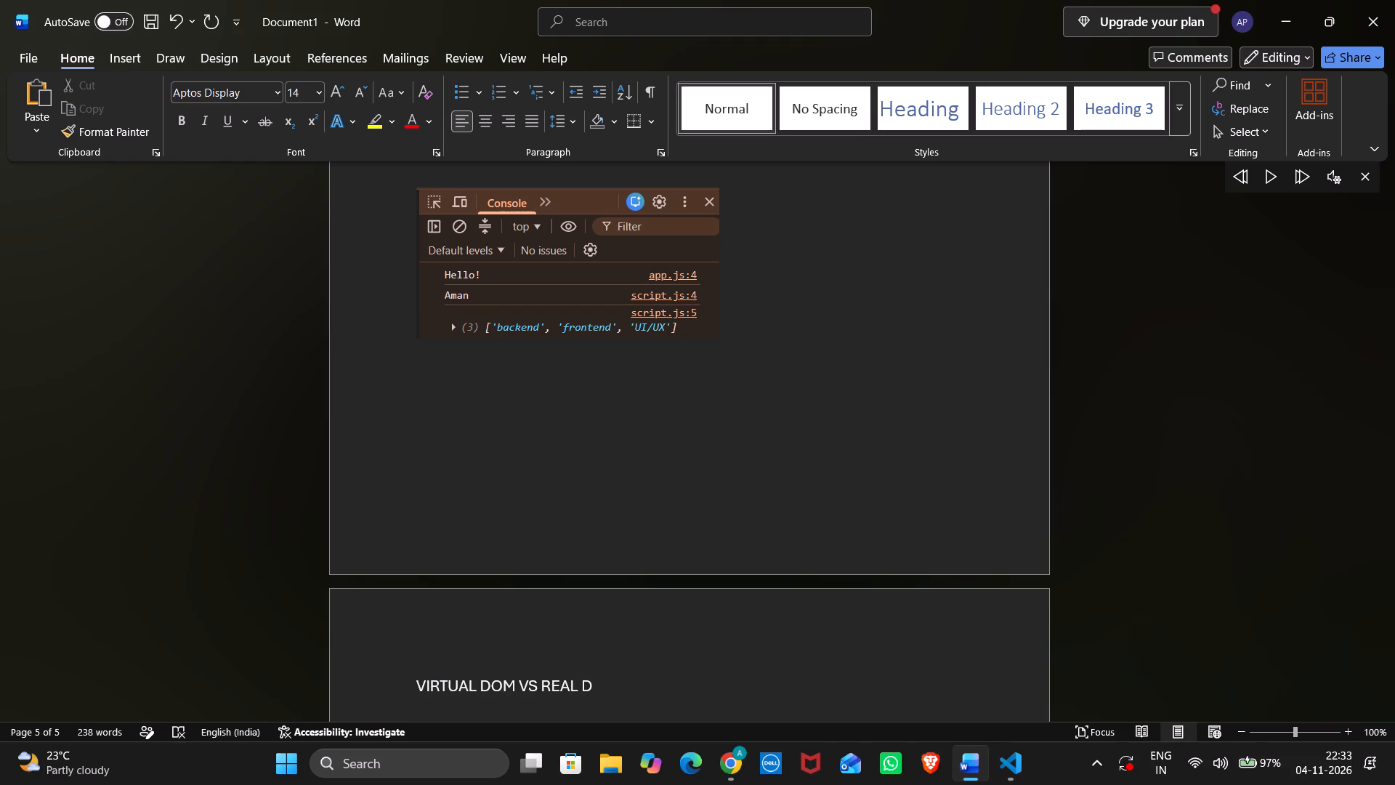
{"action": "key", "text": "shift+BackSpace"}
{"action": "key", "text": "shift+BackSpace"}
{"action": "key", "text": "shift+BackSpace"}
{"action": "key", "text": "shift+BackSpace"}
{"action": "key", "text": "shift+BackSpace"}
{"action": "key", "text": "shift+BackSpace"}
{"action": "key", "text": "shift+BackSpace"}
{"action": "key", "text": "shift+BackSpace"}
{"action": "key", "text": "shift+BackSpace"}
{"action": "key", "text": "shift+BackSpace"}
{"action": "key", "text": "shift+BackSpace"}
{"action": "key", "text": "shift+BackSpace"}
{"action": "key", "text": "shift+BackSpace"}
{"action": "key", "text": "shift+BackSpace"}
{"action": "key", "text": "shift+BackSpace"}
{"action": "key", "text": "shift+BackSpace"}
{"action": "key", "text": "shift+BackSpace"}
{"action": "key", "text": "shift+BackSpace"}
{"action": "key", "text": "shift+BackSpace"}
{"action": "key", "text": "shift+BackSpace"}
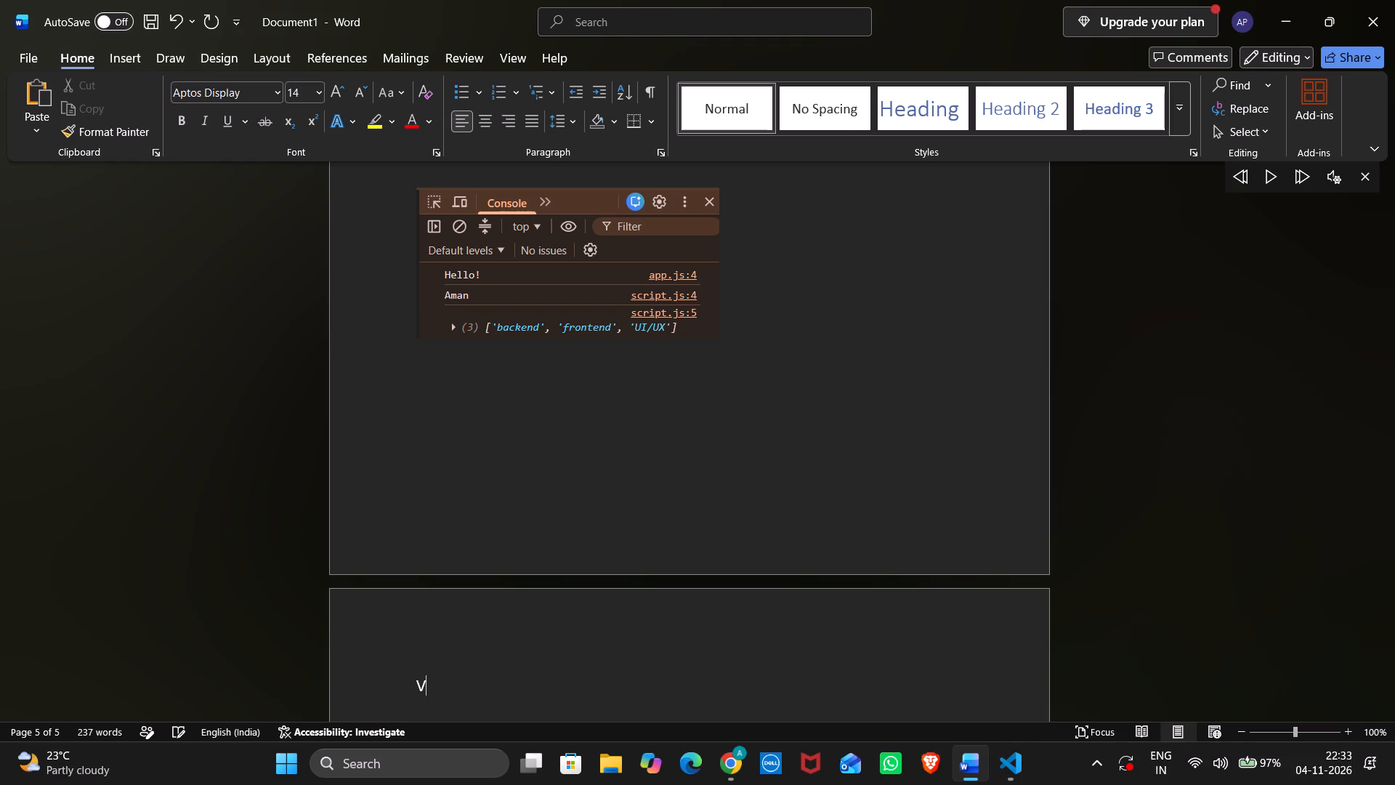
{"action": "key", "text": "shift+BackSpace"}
Enter the heading text REAL DOM VS VURTUAL DOM on the new page.
{"action": "type", "text": "REAL DOM"}
{"action": "key", "text": "space"}
{"action": "type", "text": "VS"}
{"action": "key", "text": "space"}
{"action": "type", "text": "VURTUAL DOM"}
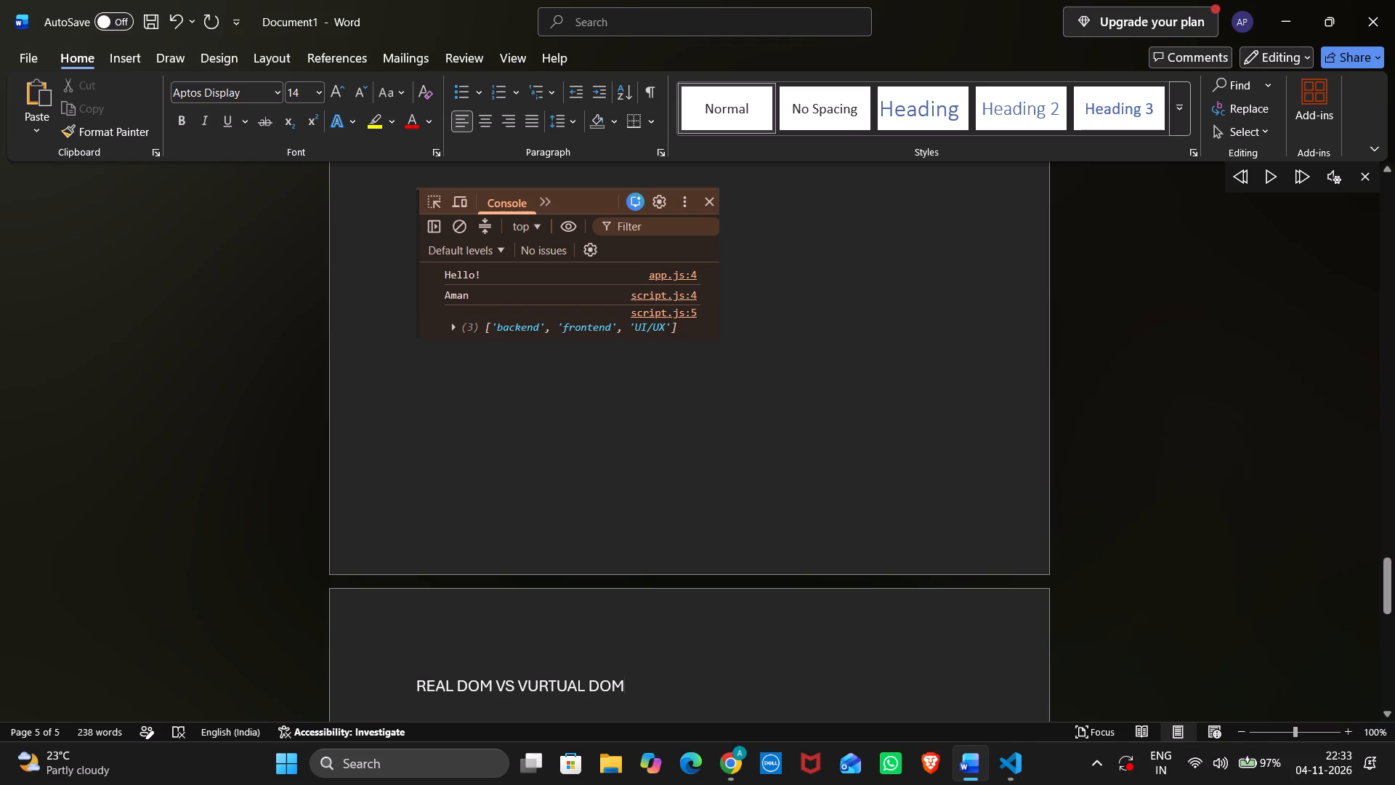
Make the REAL DOM VS VURTUAL DOM heading bold and underlined.
{"action": "left_click_drag", "start_coordinate": [628, 689], "coordinate": [384, 691]}
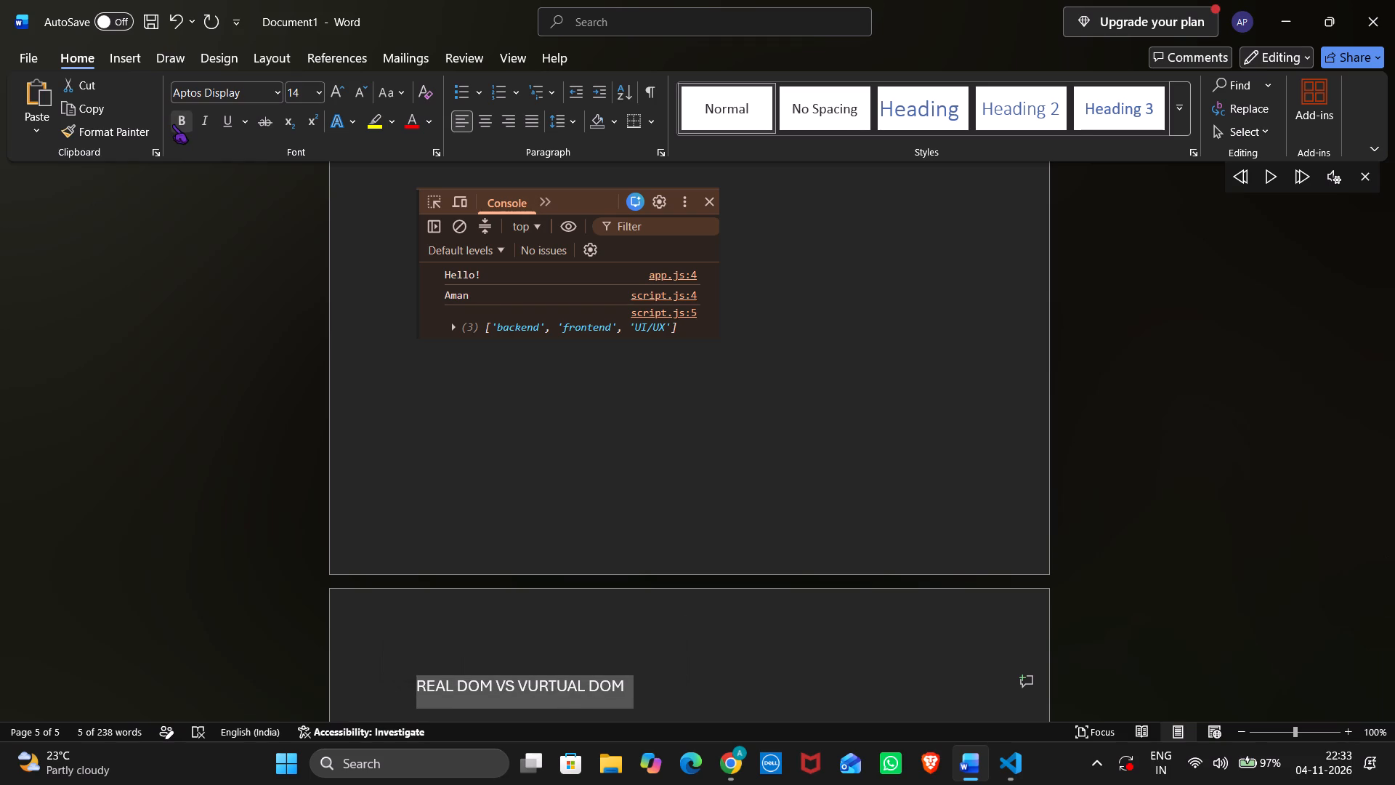
{"action": "left_click", "coordinate": [173, 124]}
{"action": "left_click", "coordinate": [218, 119]}
End the heading with a spaced colon and start a line below it with bold and underline turned off.
{"action": "left_click", "coordinate": [734, 701]}
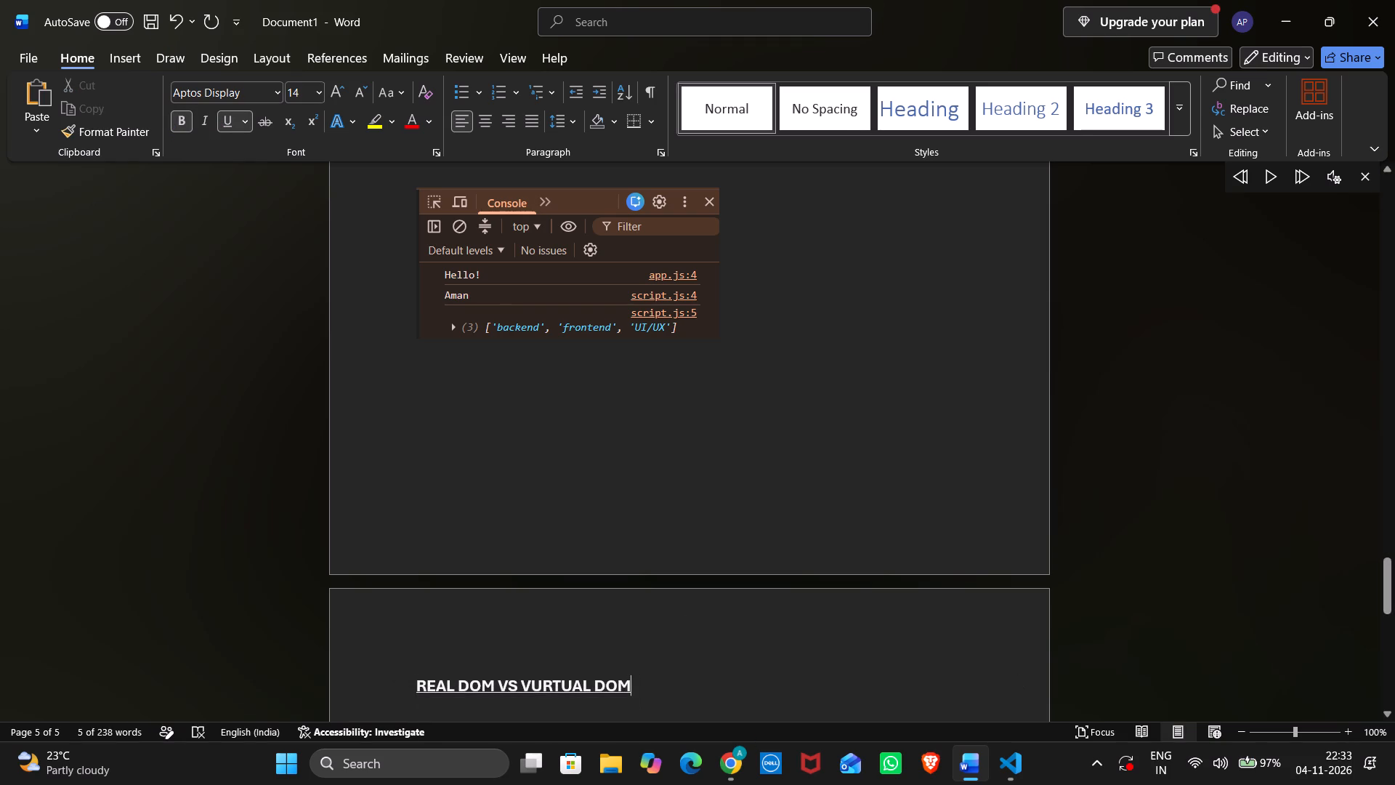
{"action": "key", "text": "space"}
{"action": "type", "text": ":"}
{"action": "key", "text": "space"}
{"action": "key", "text": "Return"}
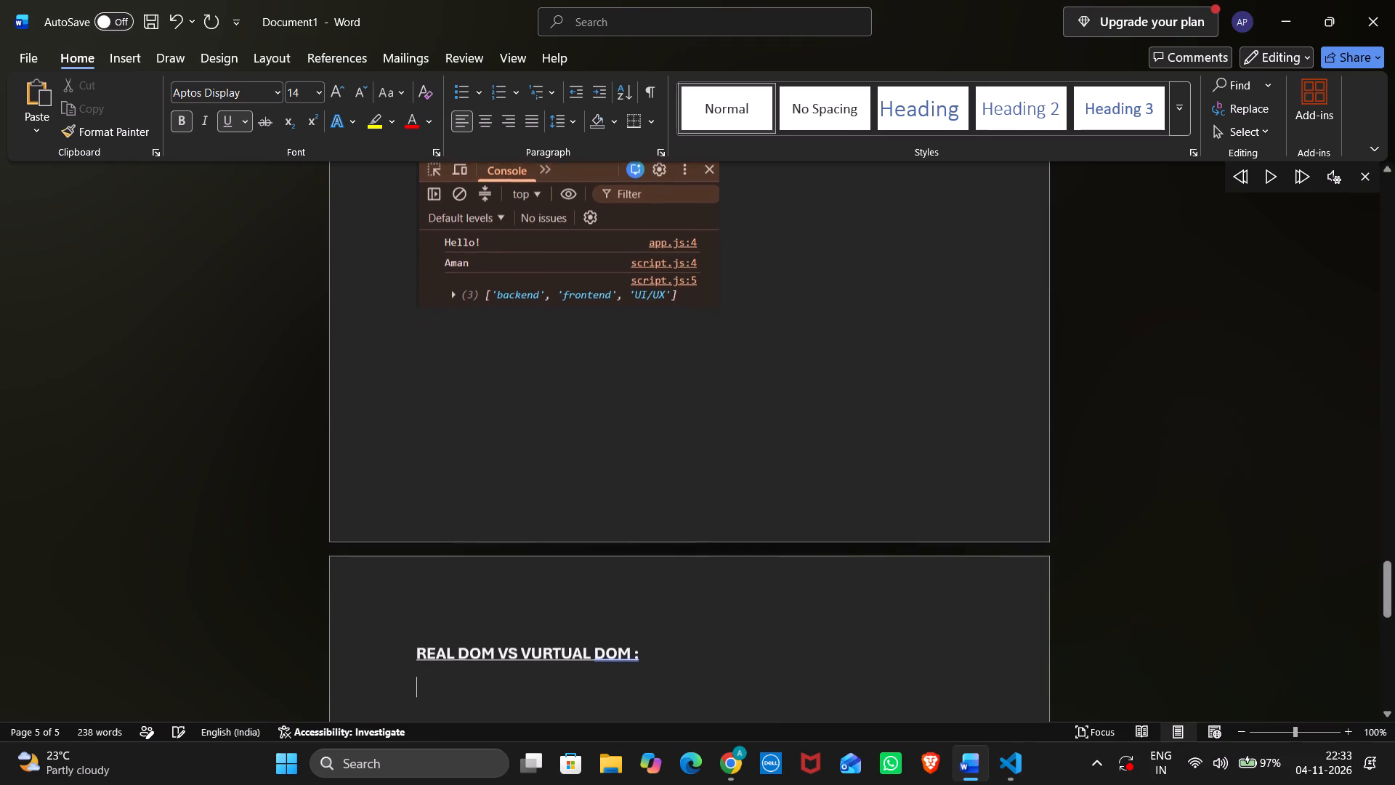
{"action": "key", "text": "Return"}
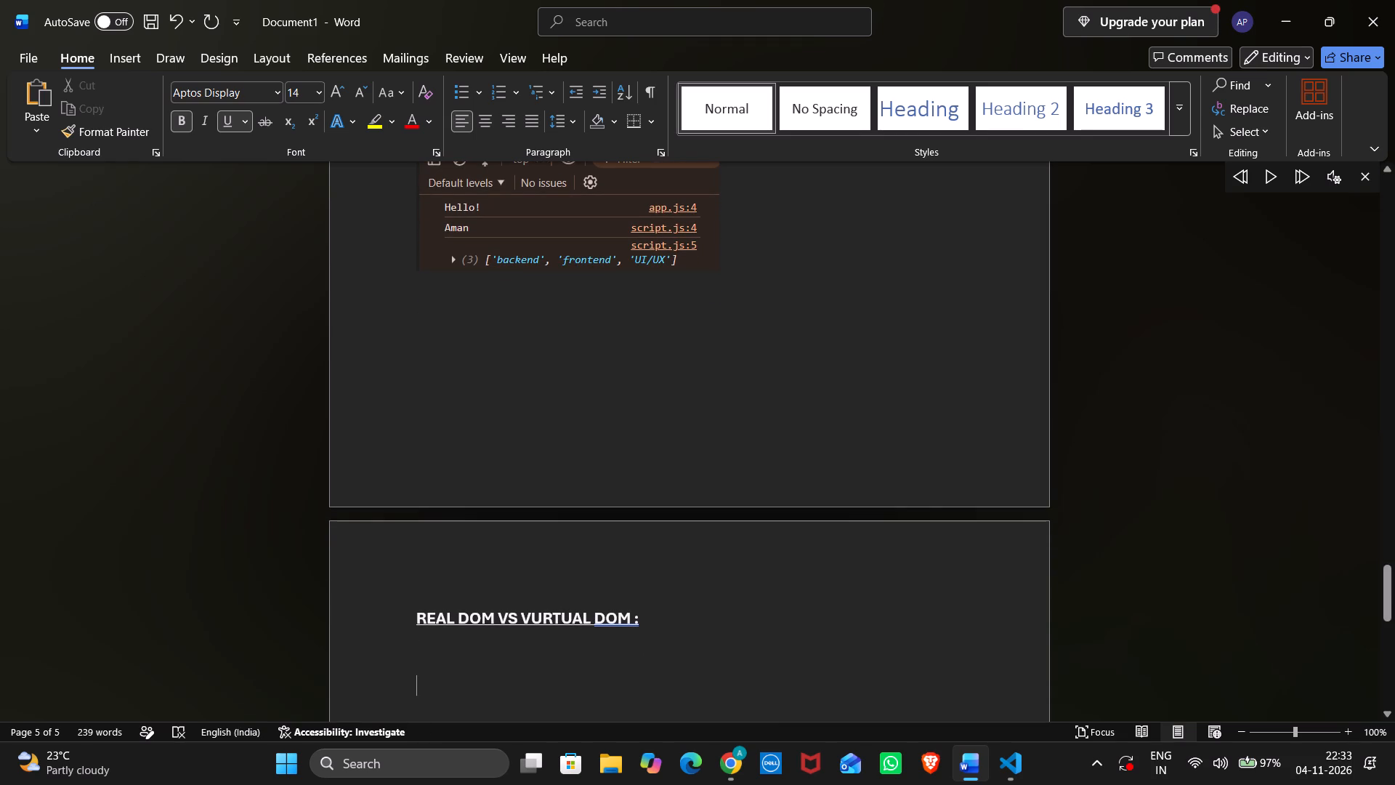
{"action": "key", "text": "BackSpace"}
{"action": "left_click", "coordinate": [177, 113]}
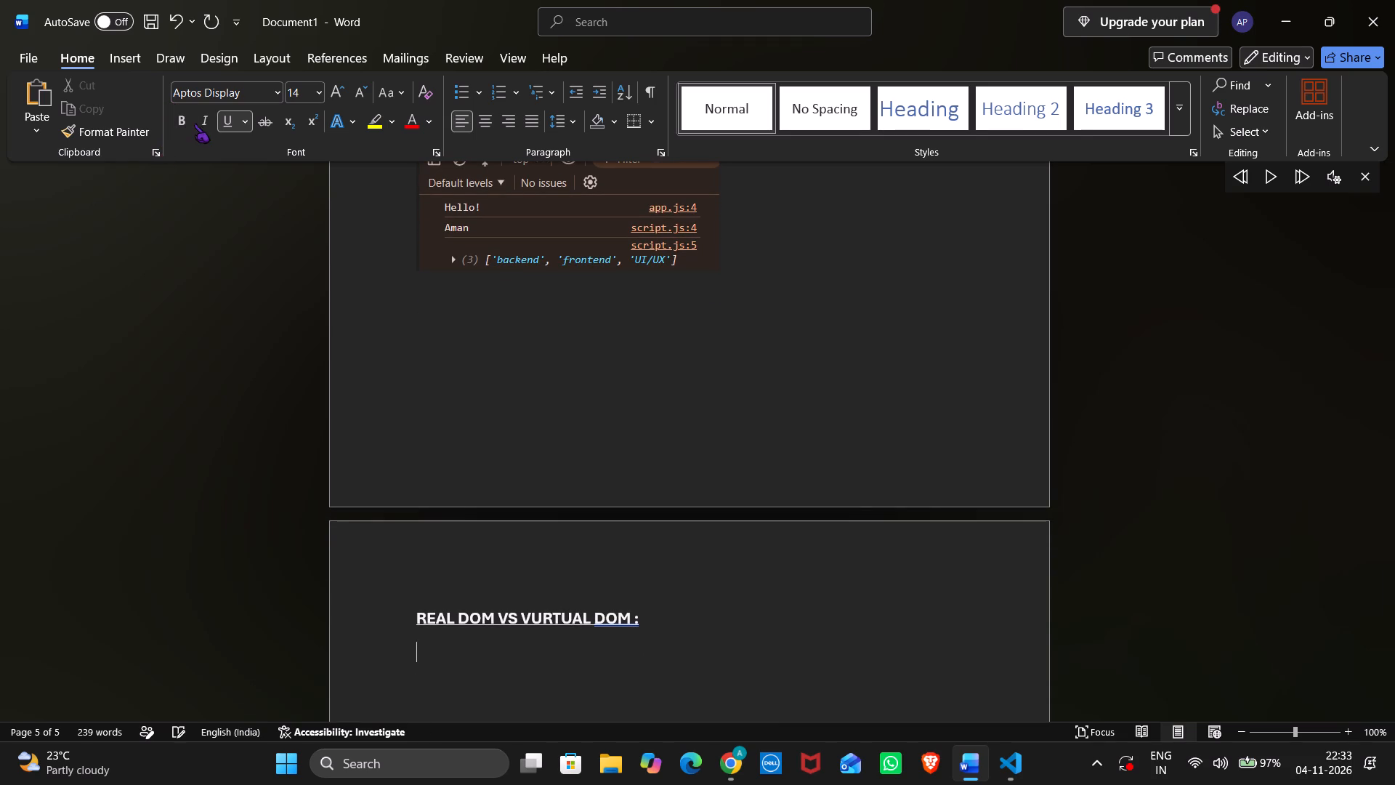
{"action": "left_click", "coordinate": [223, 128]}
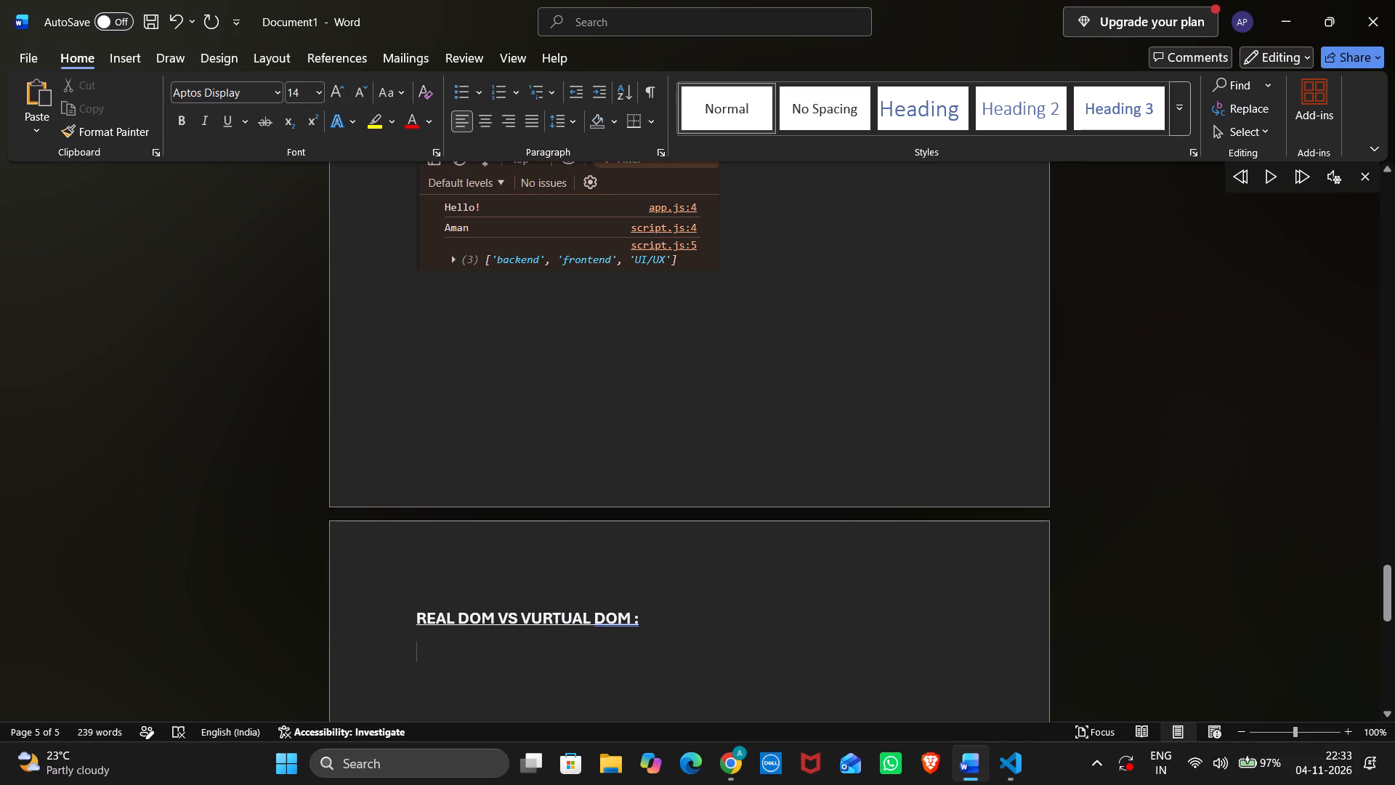
Check the page layout of all the notes pages in the print preview, and return to the document.
{"action": "key", "text": "ctrl+p"}
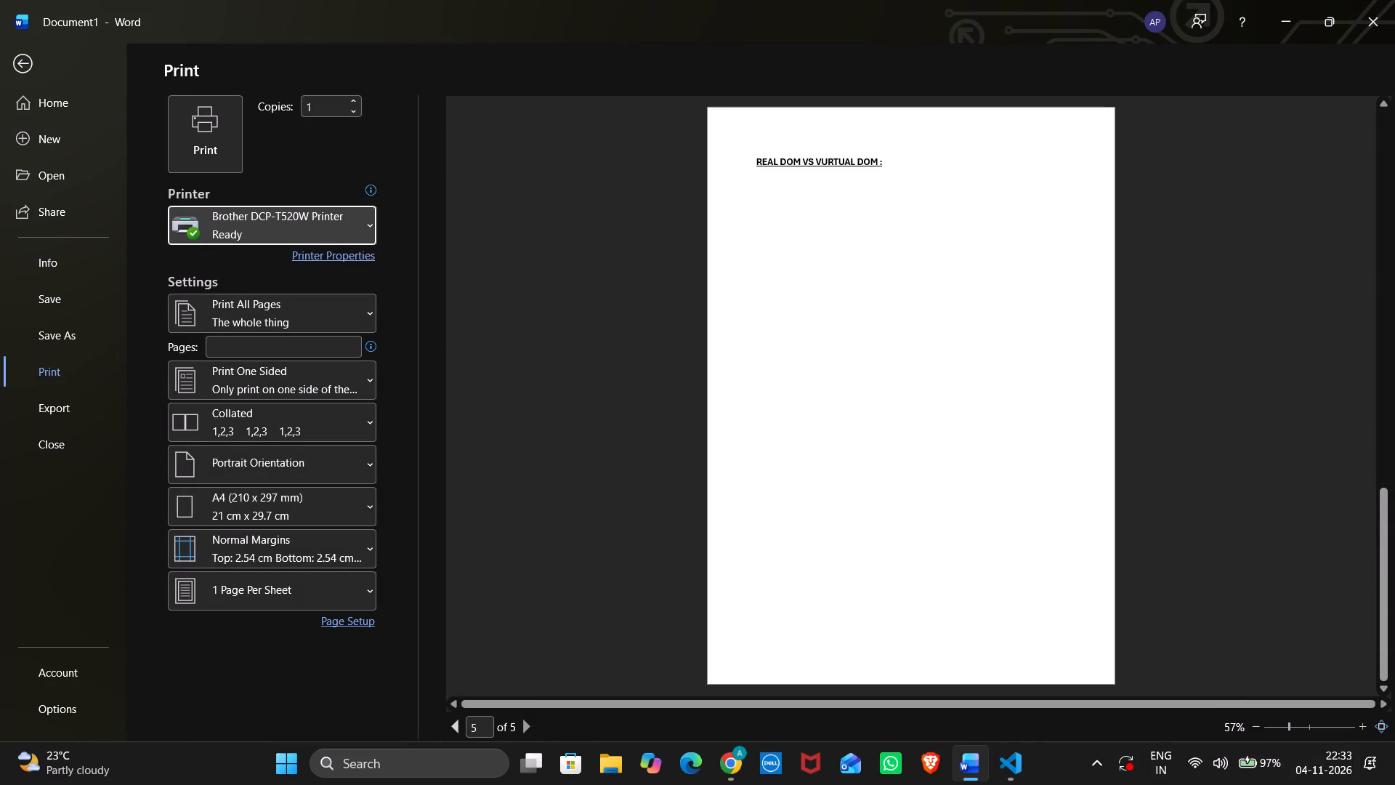
{"action": "left_click", "coordinate": [457, 726]}
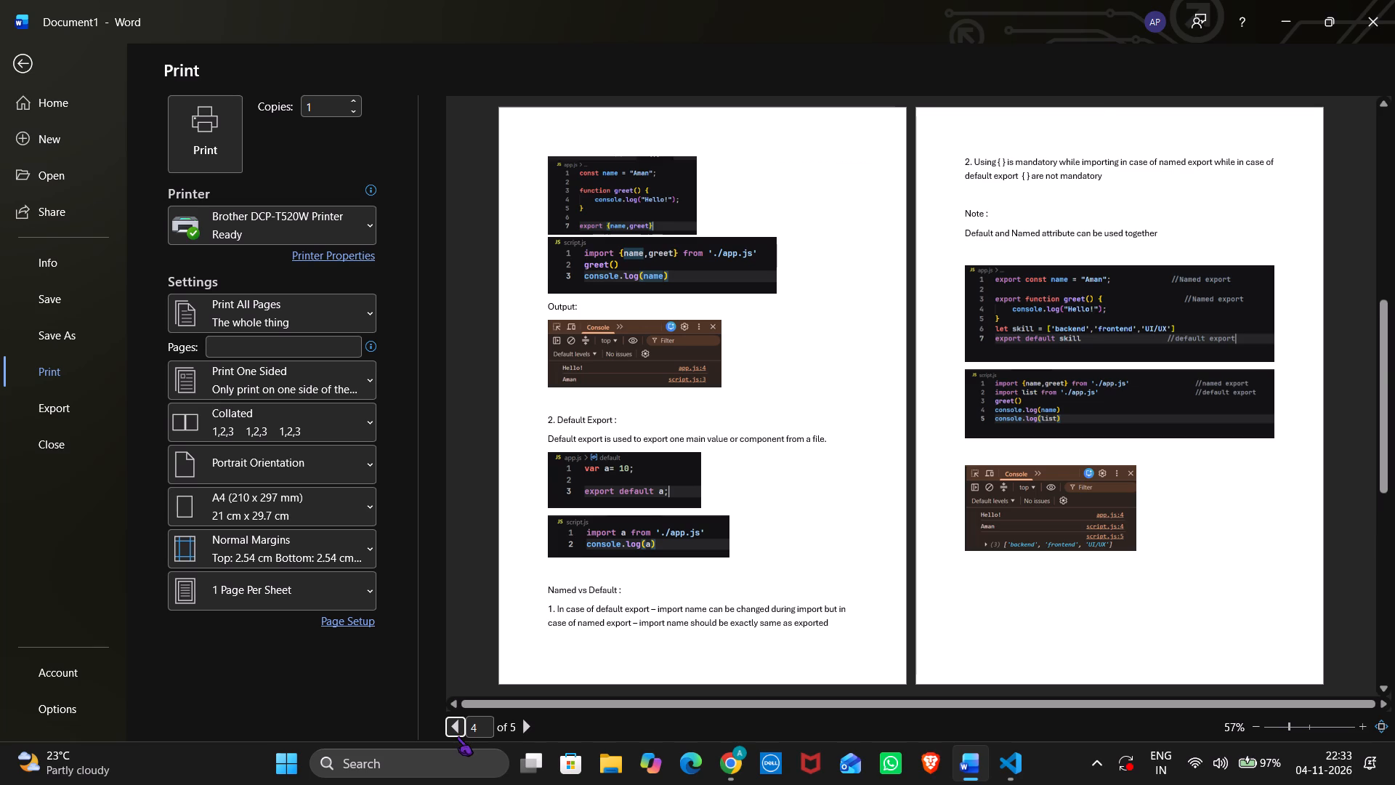
{"action": "left_click", "coordinate": [458, 736]}
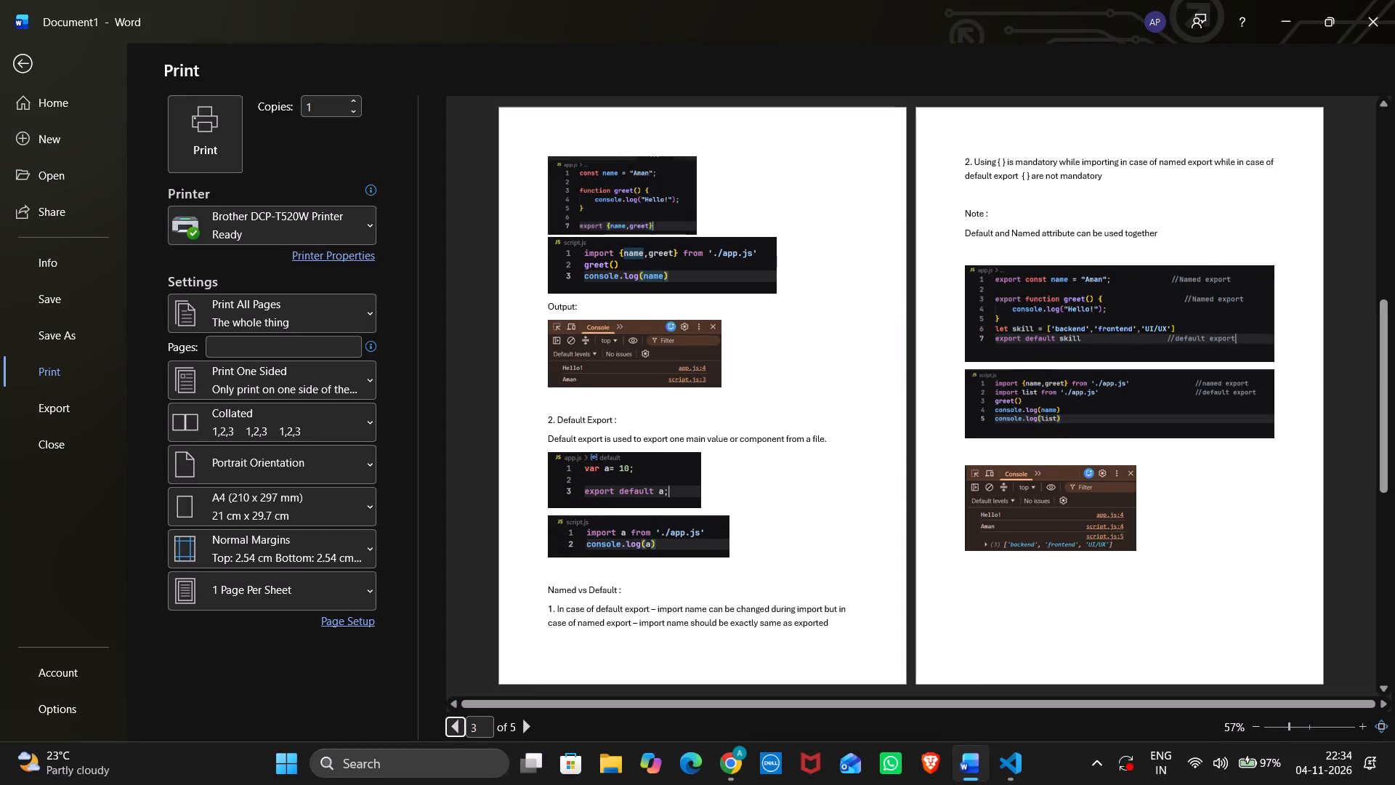
{"action": "left_click", "coordinate": [456, 720]}
{"action": "left_click", "coordinate": [458, 723]}
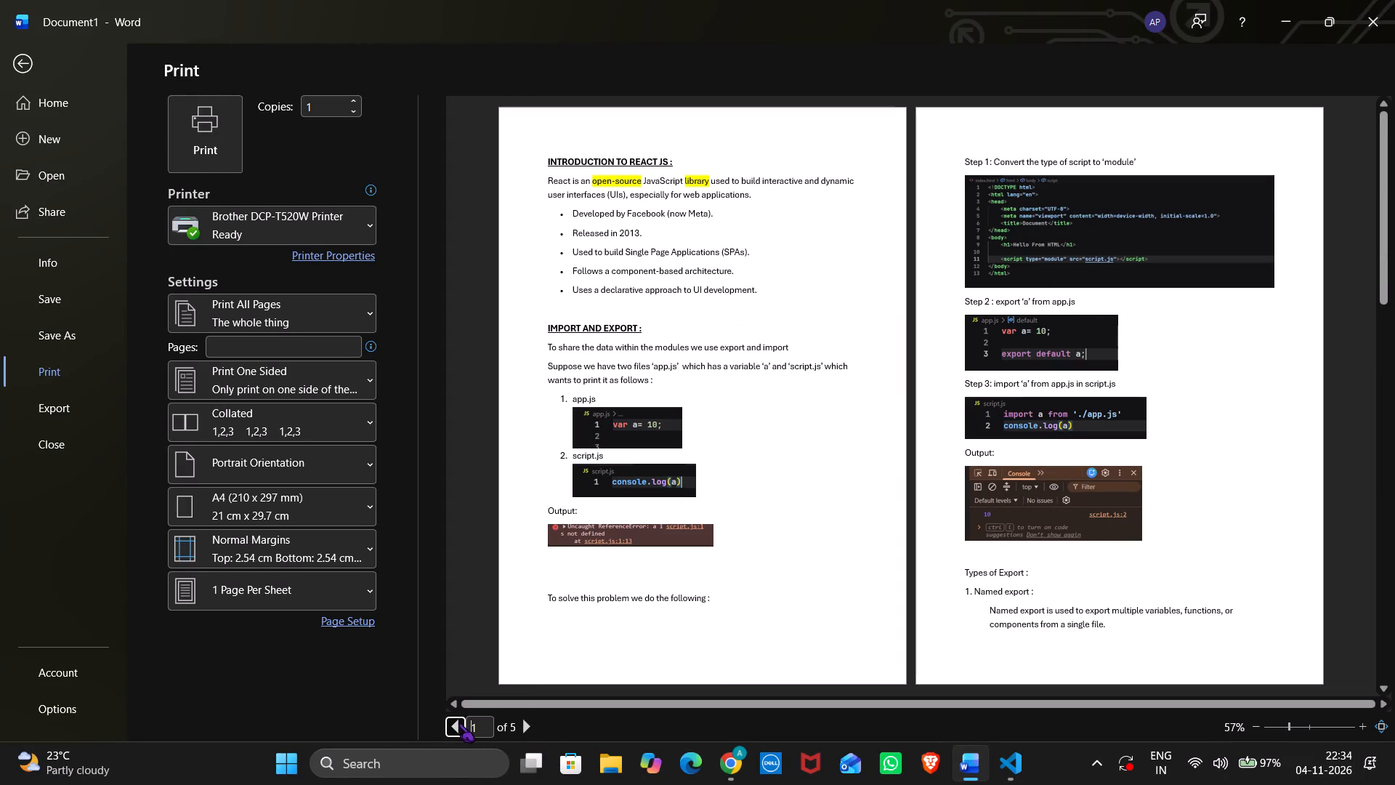
{"action": "left_click", "coordinate": [460, 723]}
{"action": "left_click", "coordinate": [528, 729]}
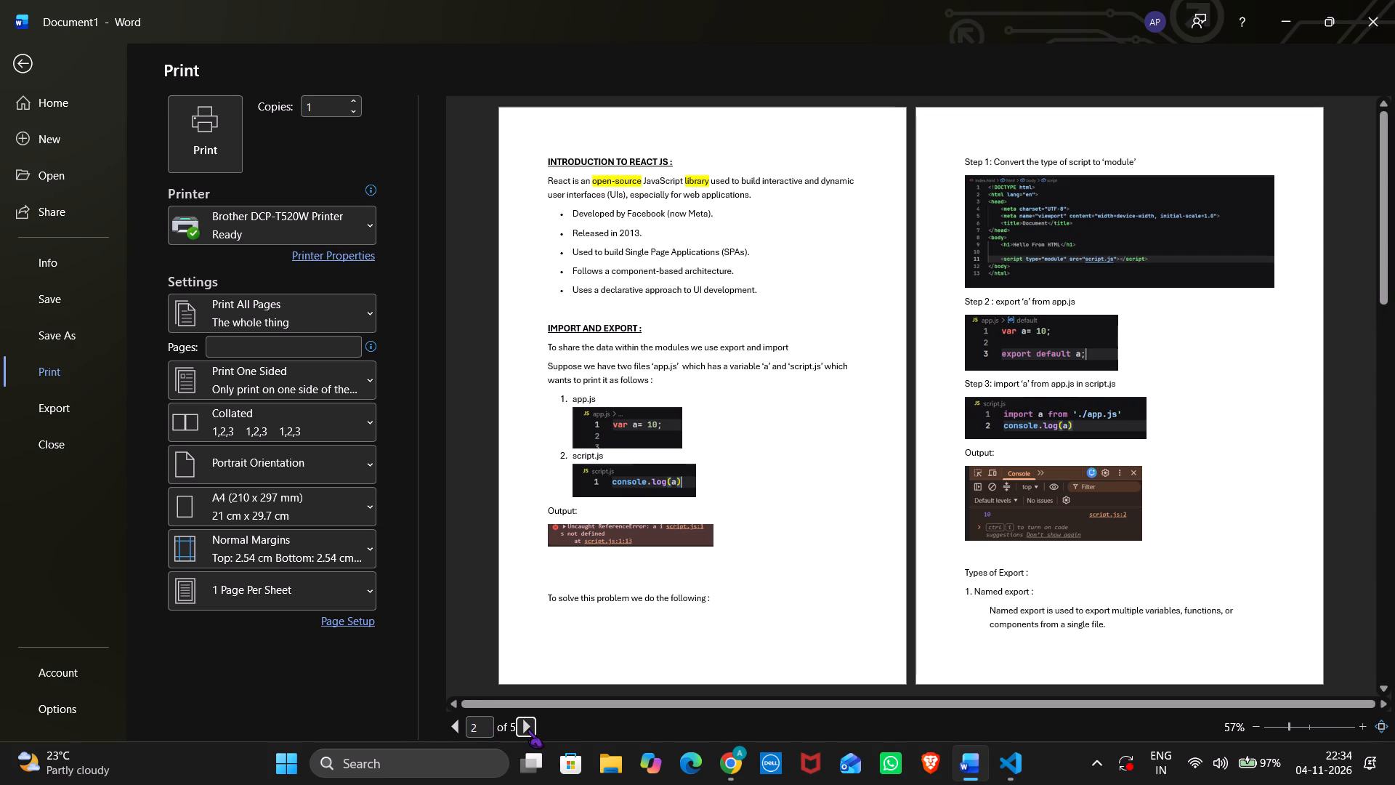
{"action": "left_click", "coordinate": [522, 726]}
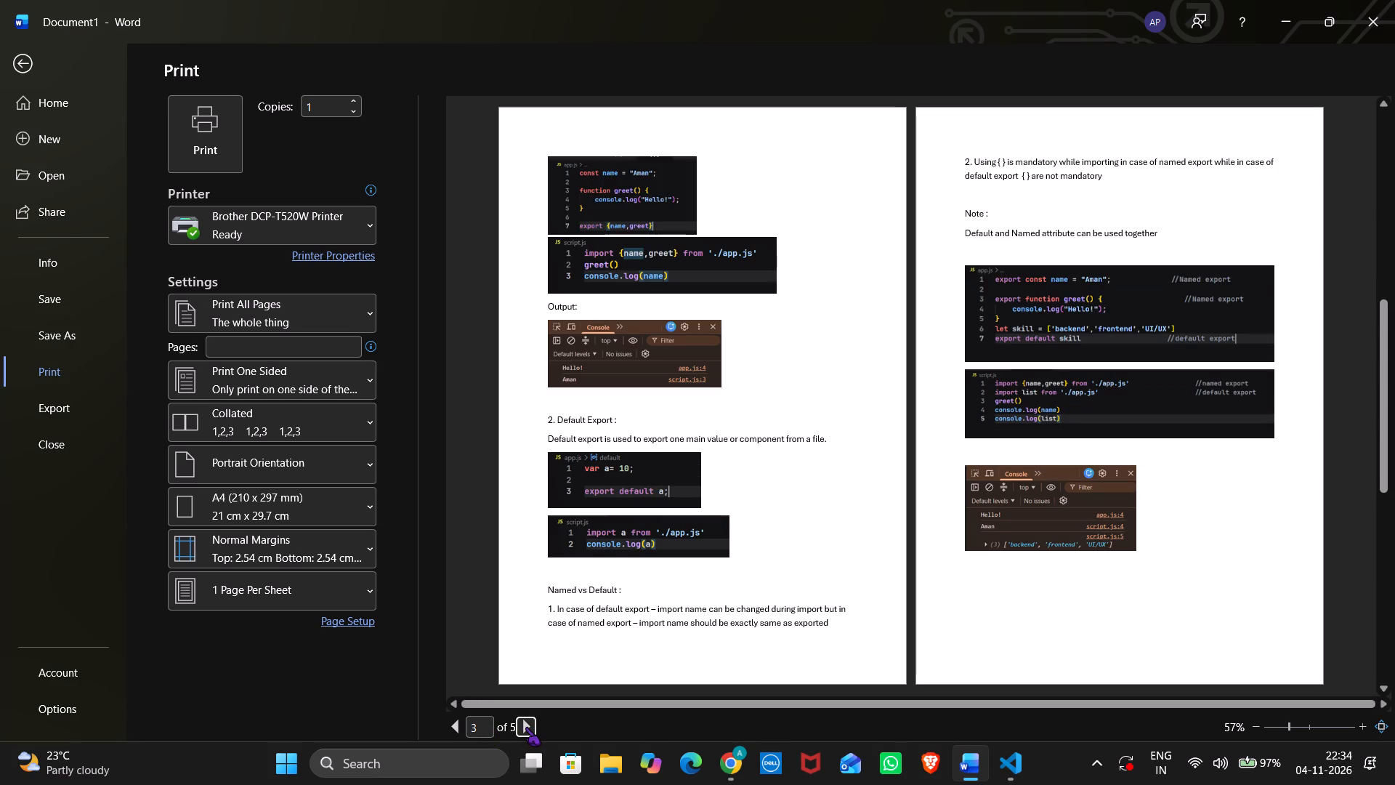
{"action": "left_click", "coordinate": [526, 727]}
{"action": "left_click", "coordinate": [530, 731]}
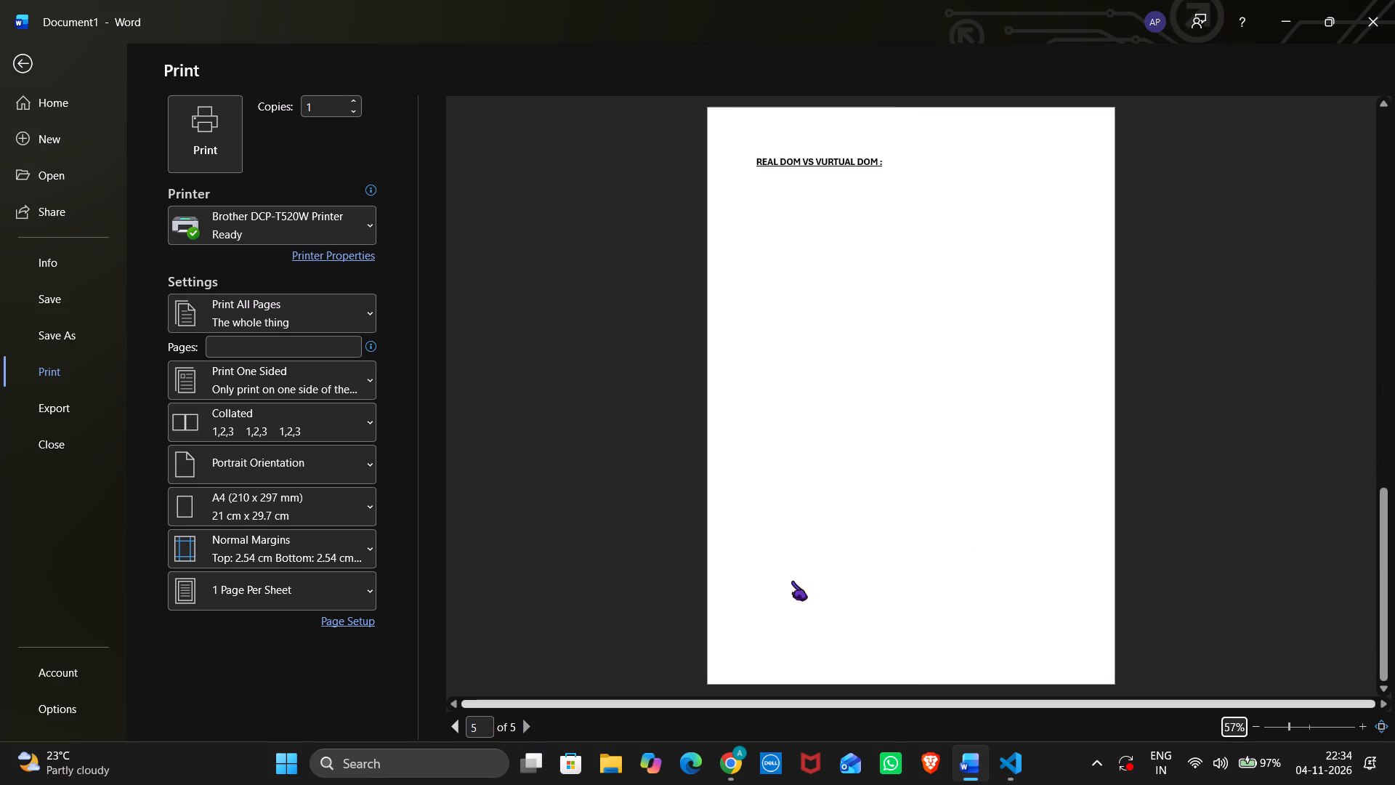
{"action": "left_click", "coordinate": [1282, 435]}
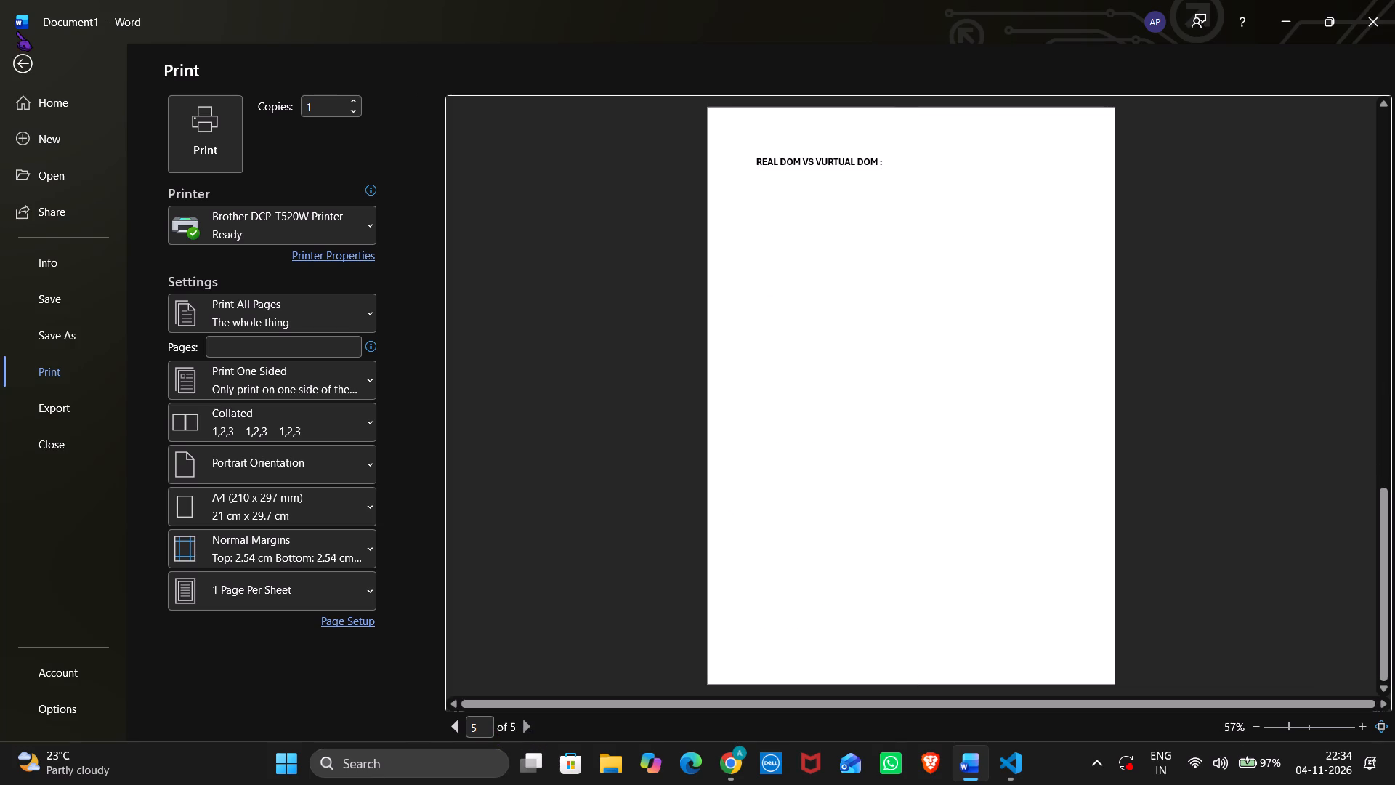
{"action": "left_click", "coordinate": [29, 59]}
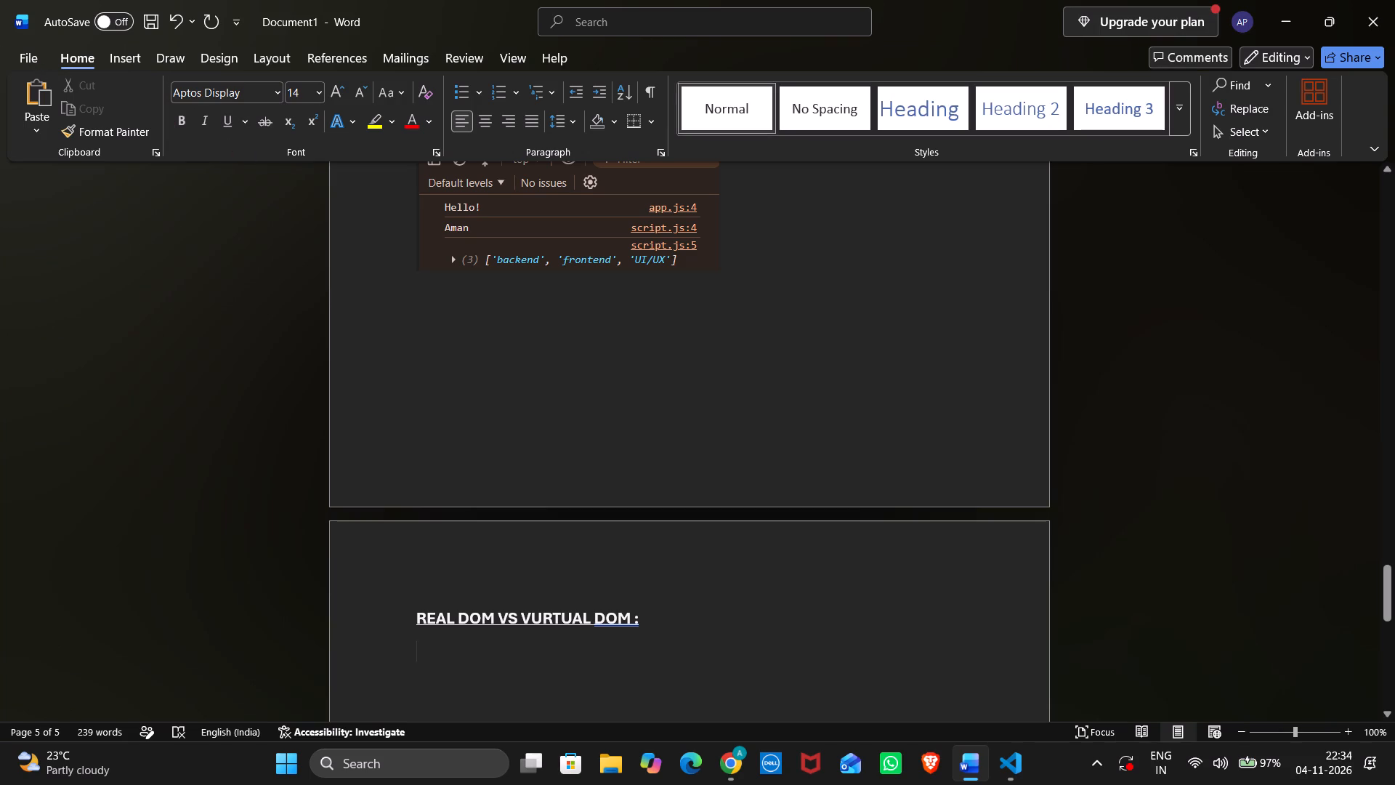
Correct the misspelled word in the DOM heading to VIRTUAL and place the cursor on the line below.
{"action": "left_click", "coordinate": [546, 612]}
{"action": "key", "text": "BackSpace"}
{"action": "key", "text": "i"}
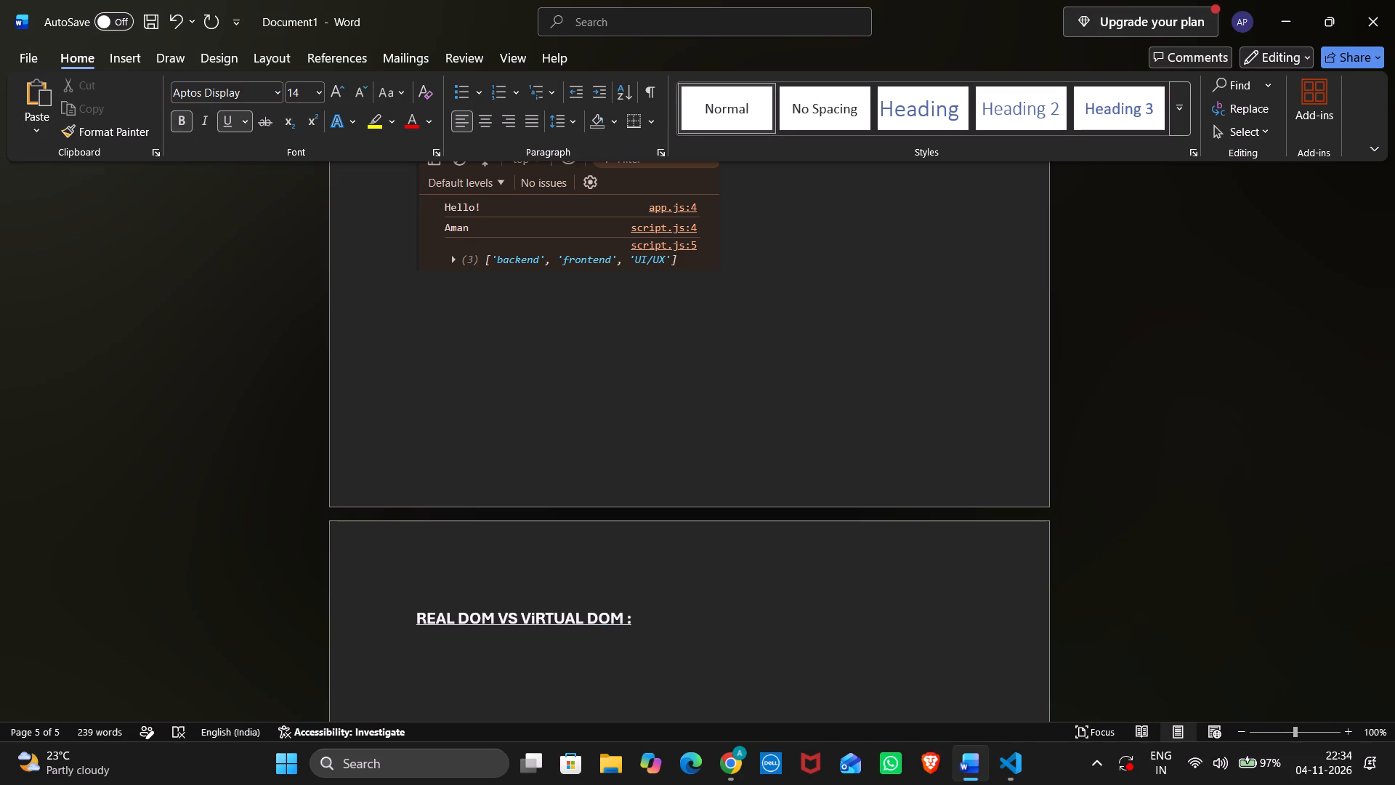
{"action": "key", "text": "BackSpace"}
{"action": "key", "text": "shift+i"}
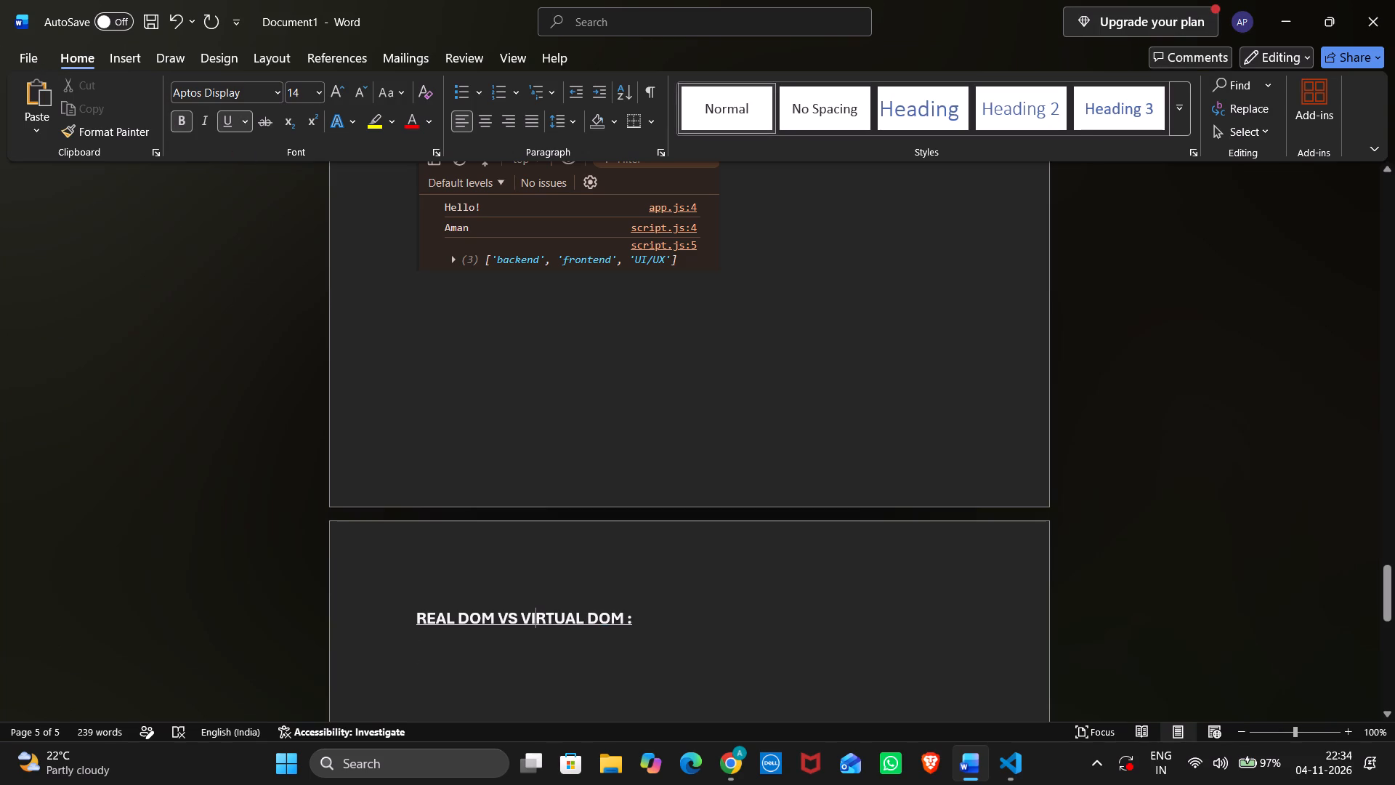
{"action": "left_click", "coordinate": [711, 624]}
{"action": "left_click", "coordinate": [566, 681]}
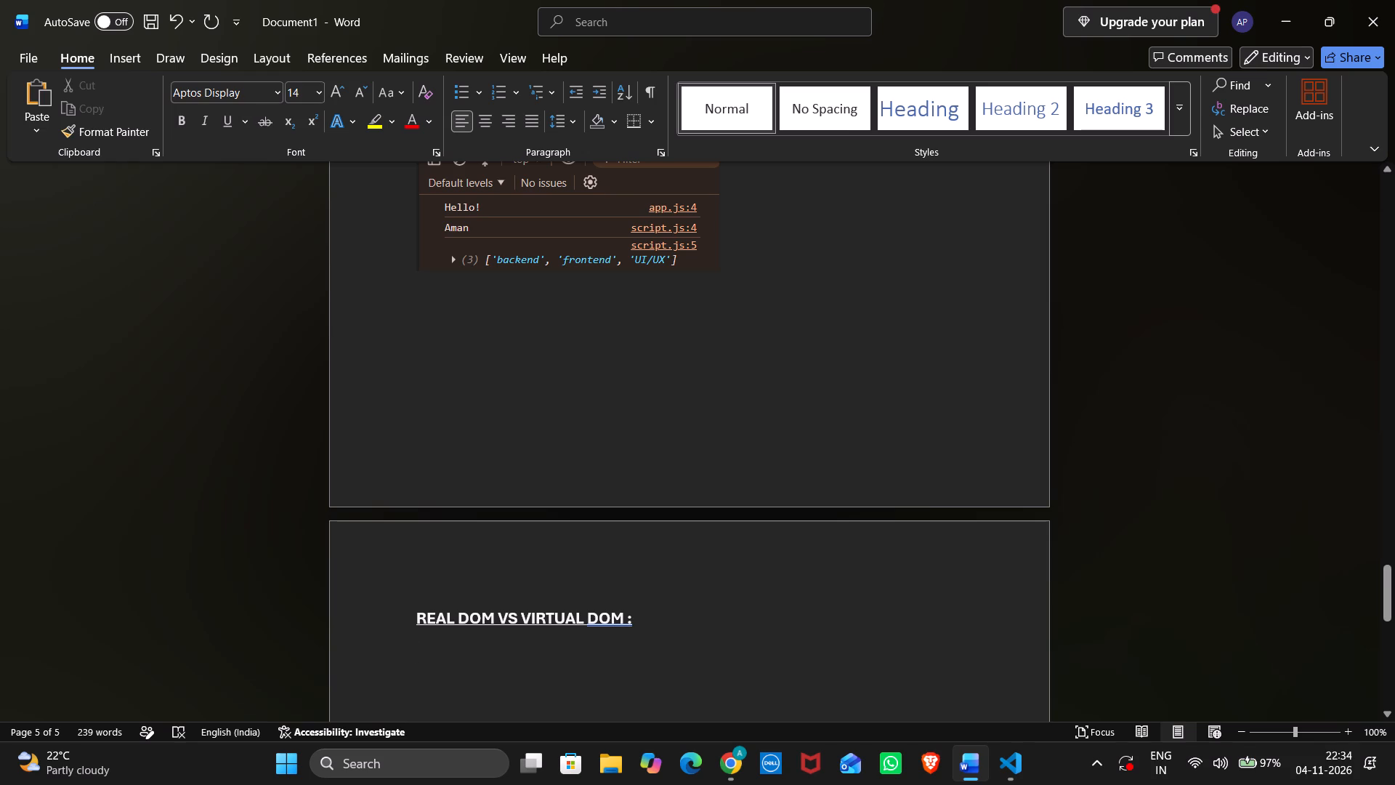